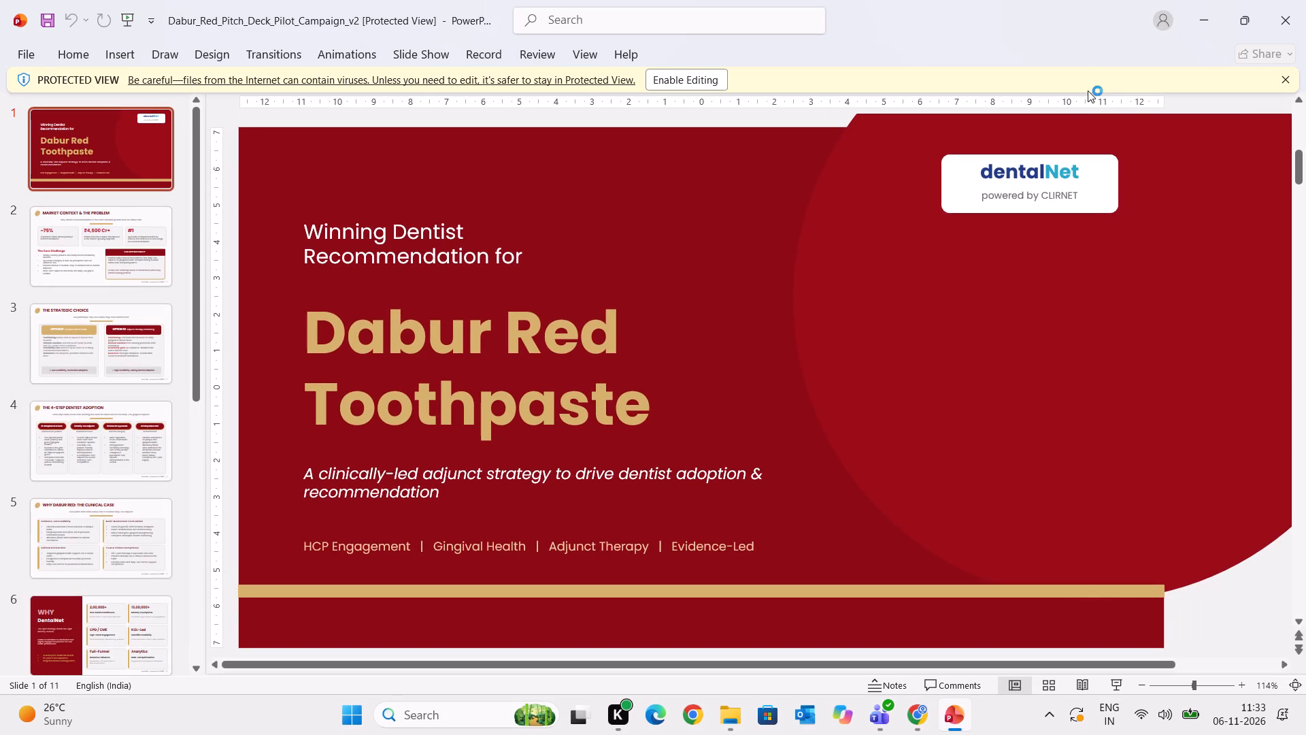
{"action": "left_click", "coordinate": [675, 80]}
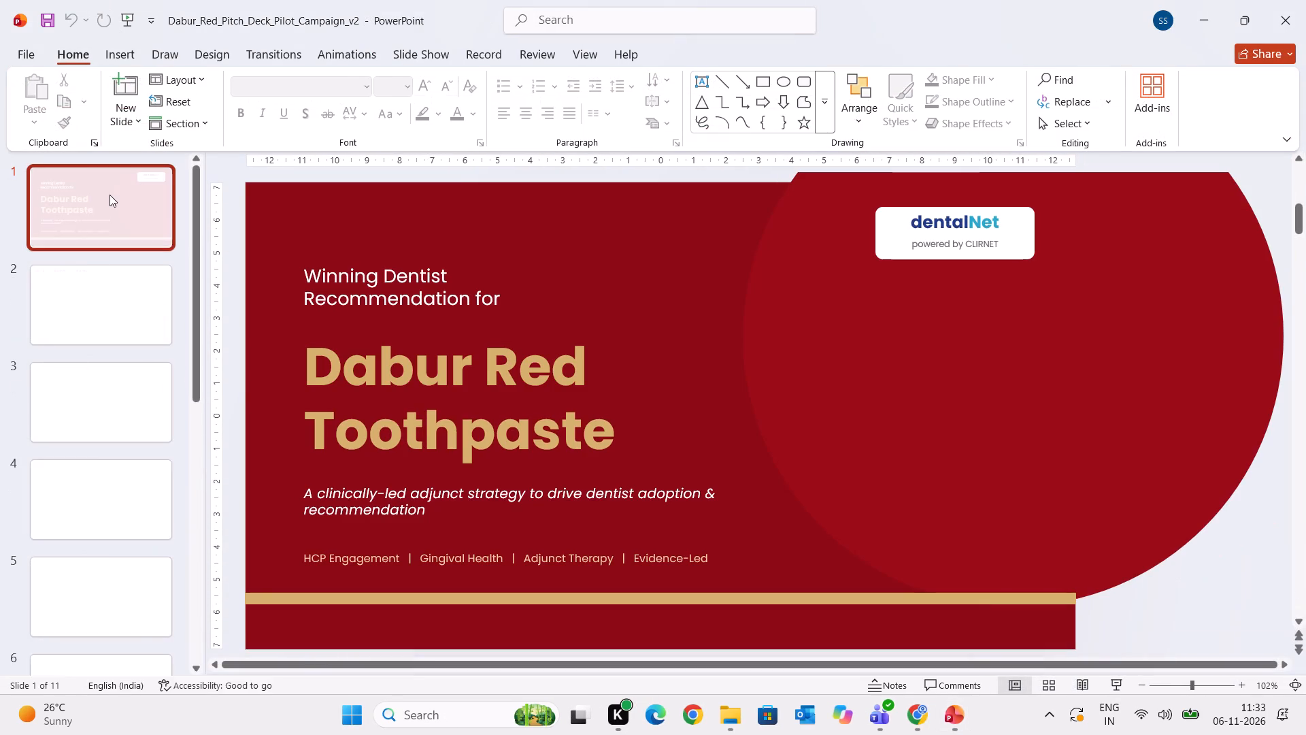
Examine the deck slide by slide from the title slide through to the closing slide.
{"action": "left_click", "coordinate": [110, 195]}
{"action": "key", "text": "Down"}
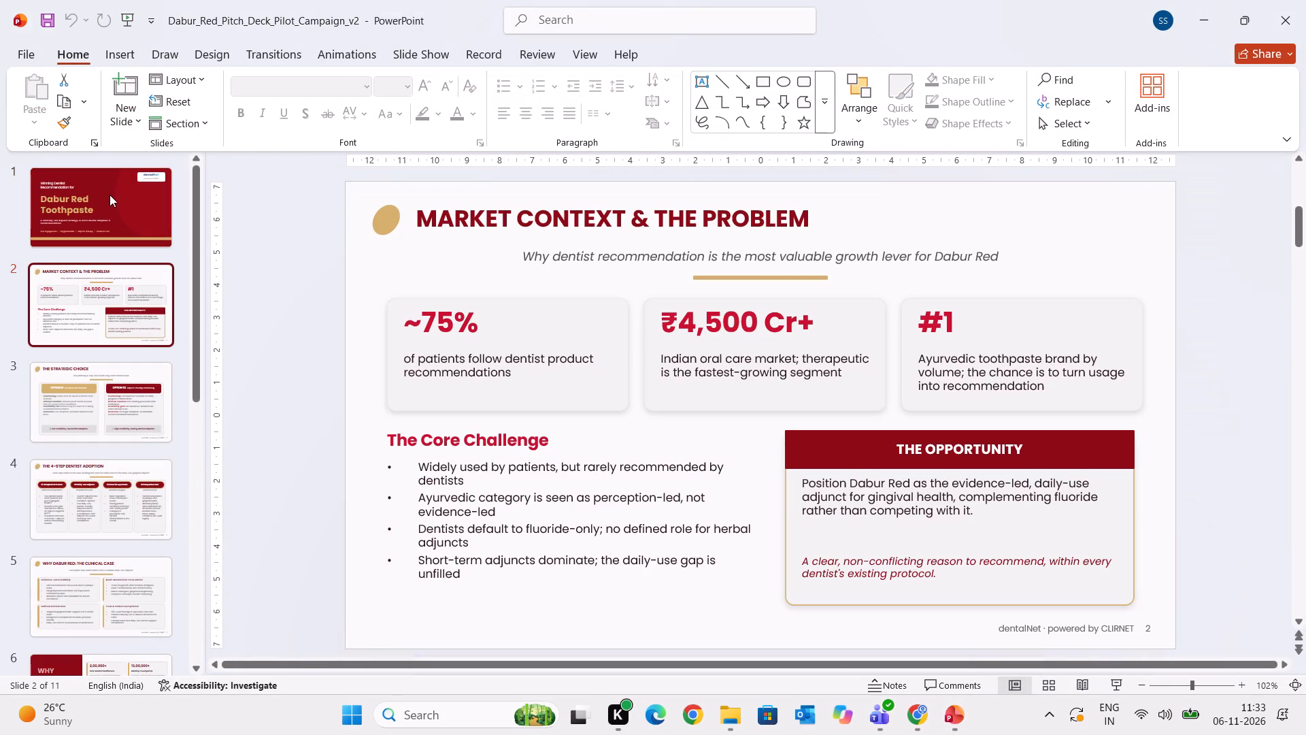
{"action": "key", "text": "Down"}
{"action": "key", "text": "Down"}
{"action": "key", "text": "Down"}
{"action": "key", "text": "Down"}
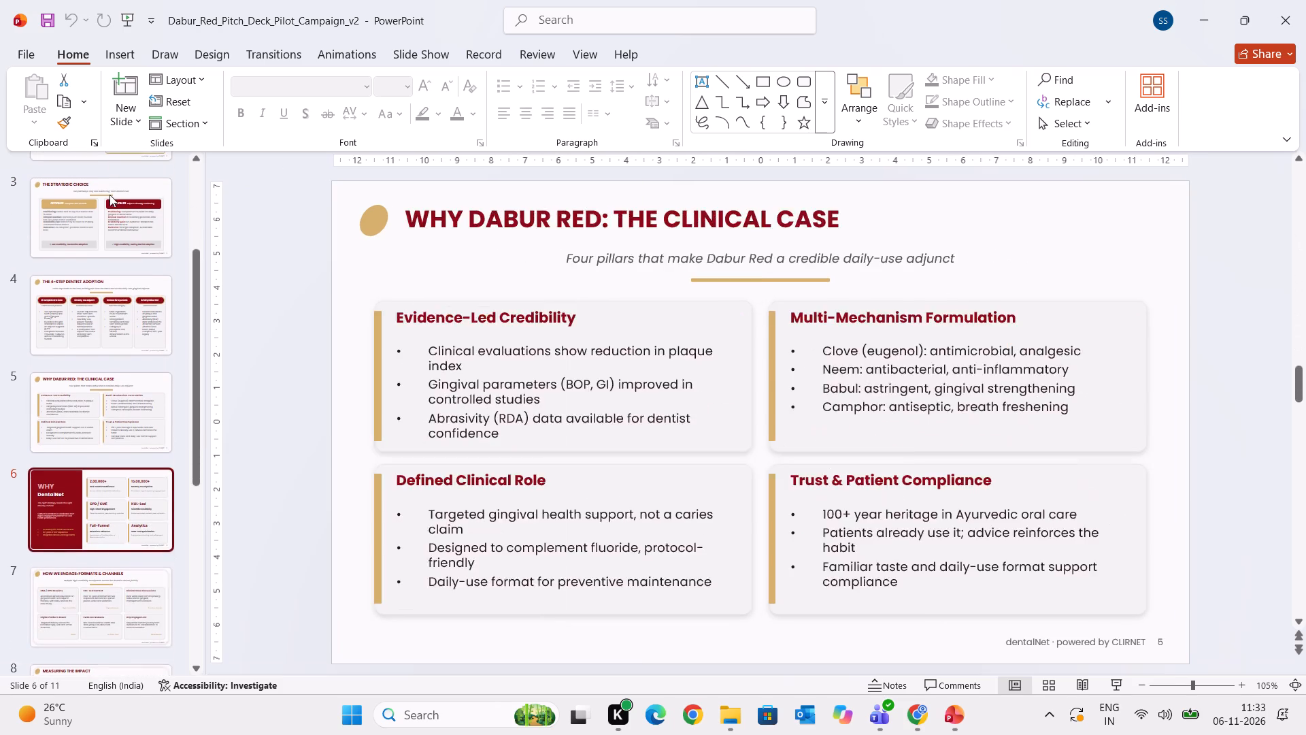
{"action": "key", "text": "Down"}
{"action": "key", "text": "Down"}
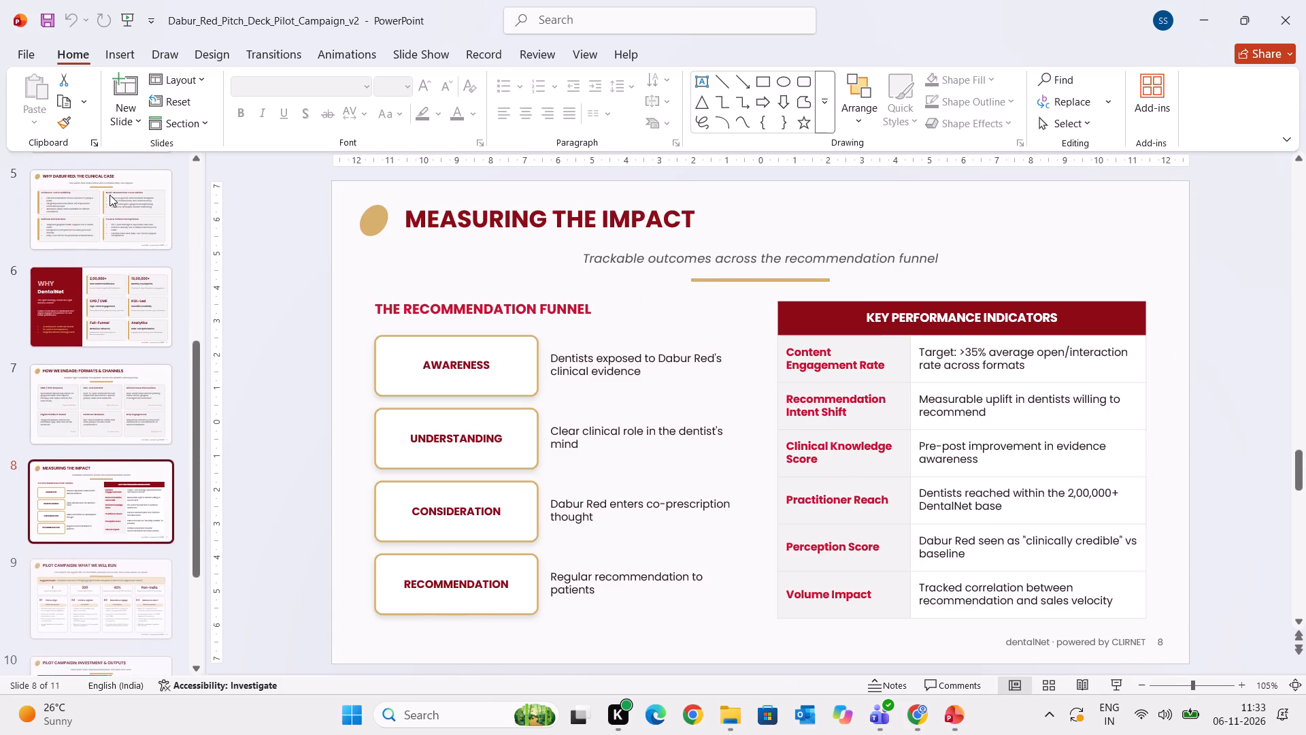
{"action": "key", "text": "Down"}
{"action": "key", "text": "Down"}
{"action": "key", "text": "Down"}
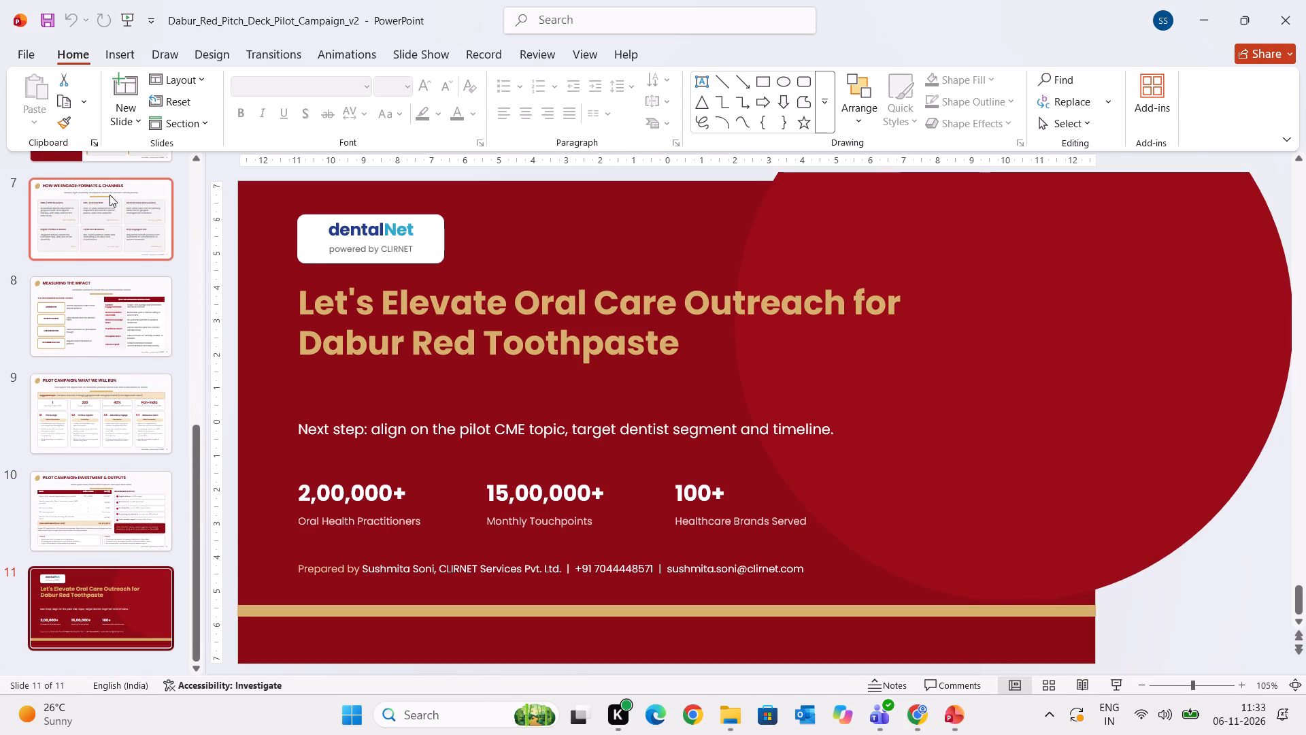
{"action": "key", "text": "Down"}
Review the slides in reverse from the pilot campaign slides back to the title slide.
{"action": "key", "text": "Up"}
{"action": "key", "text": "Up"}
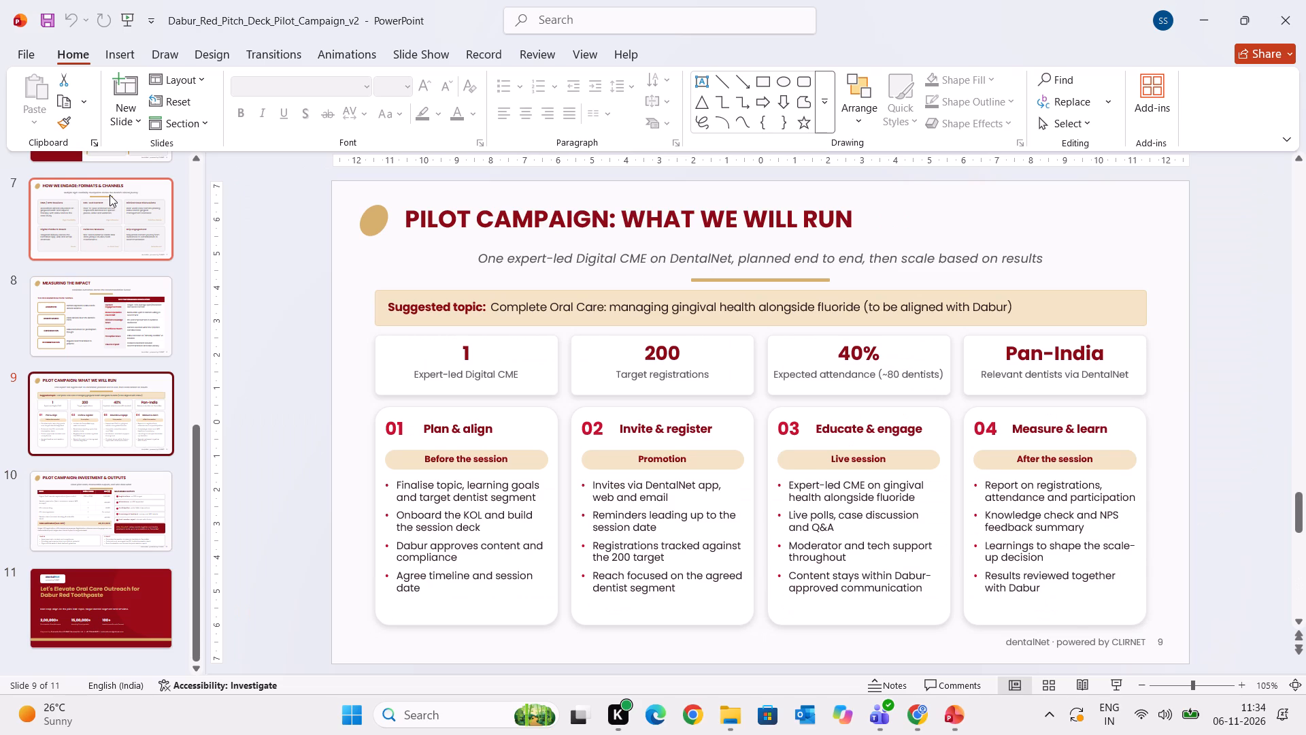
{"action": "key", "text": "Up"}
{"action": "key", "text": "Up"}
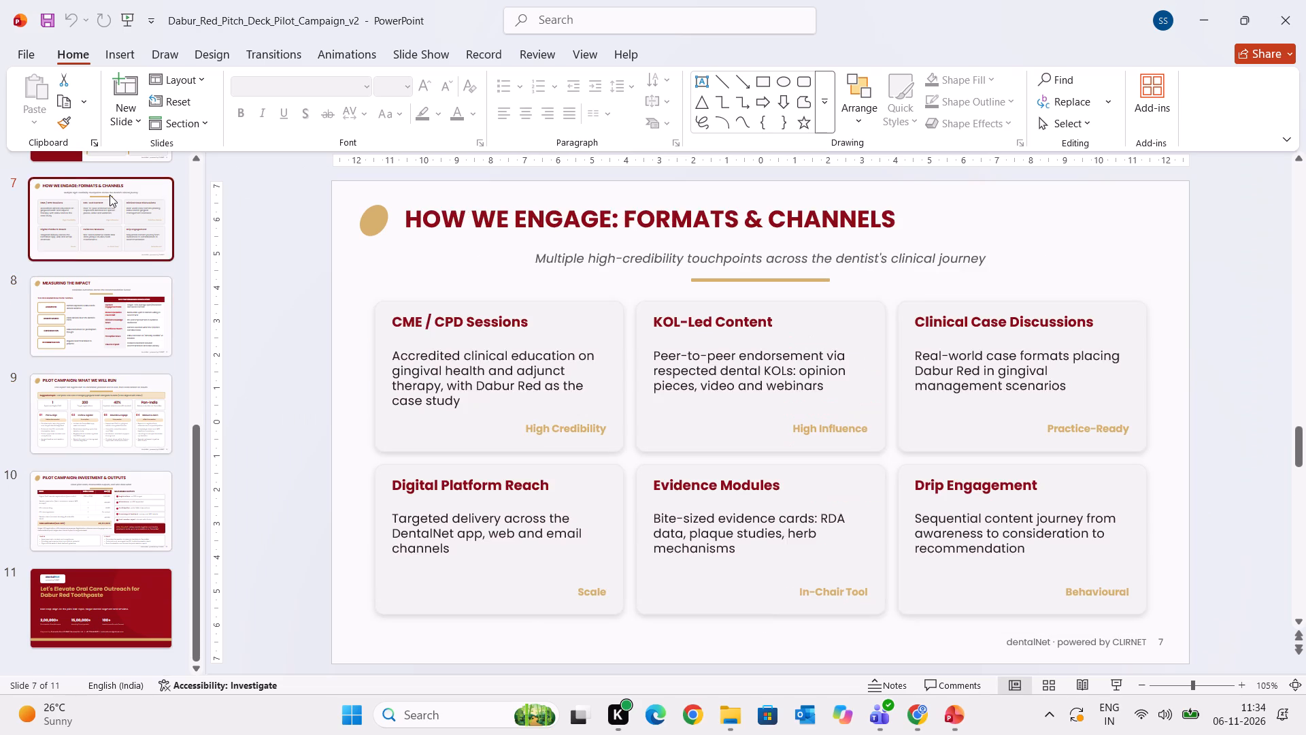
{"action": "key", "text": "Up"}
{"action": "key", "text": "Up"}
{"action": "key", "text": "Up"}
{"action": "key", "text": "Up"}
{"action": "key", "text": "Up"}
{"action": "key", "text": "Up"}
{"action": "key", "text": "Up"}
{"action": "key", "text": "Up"}
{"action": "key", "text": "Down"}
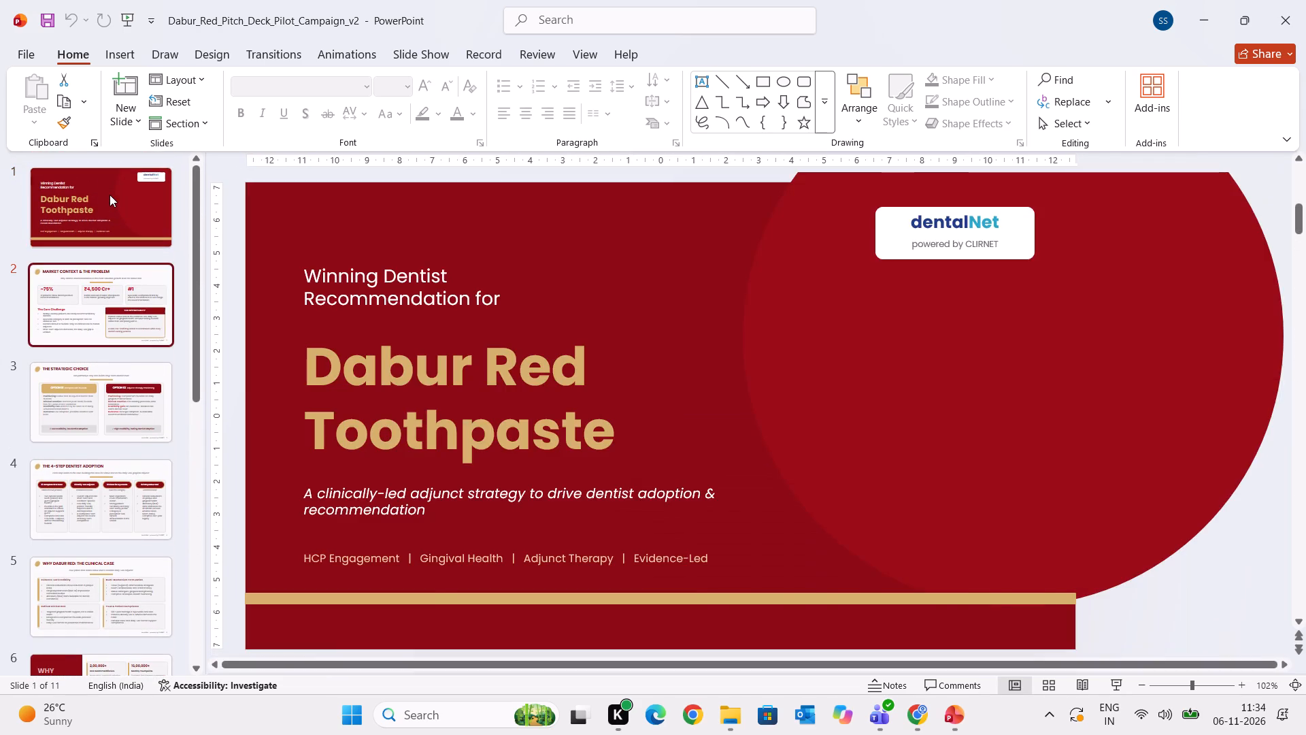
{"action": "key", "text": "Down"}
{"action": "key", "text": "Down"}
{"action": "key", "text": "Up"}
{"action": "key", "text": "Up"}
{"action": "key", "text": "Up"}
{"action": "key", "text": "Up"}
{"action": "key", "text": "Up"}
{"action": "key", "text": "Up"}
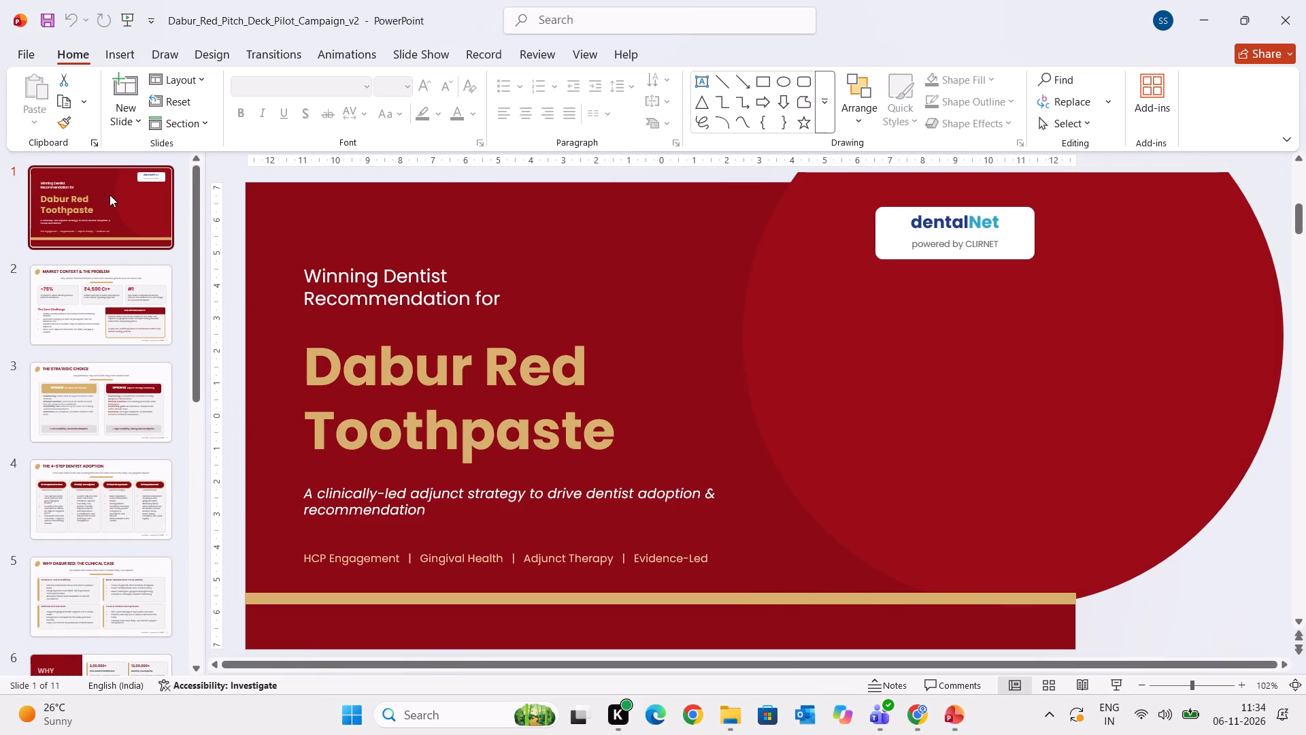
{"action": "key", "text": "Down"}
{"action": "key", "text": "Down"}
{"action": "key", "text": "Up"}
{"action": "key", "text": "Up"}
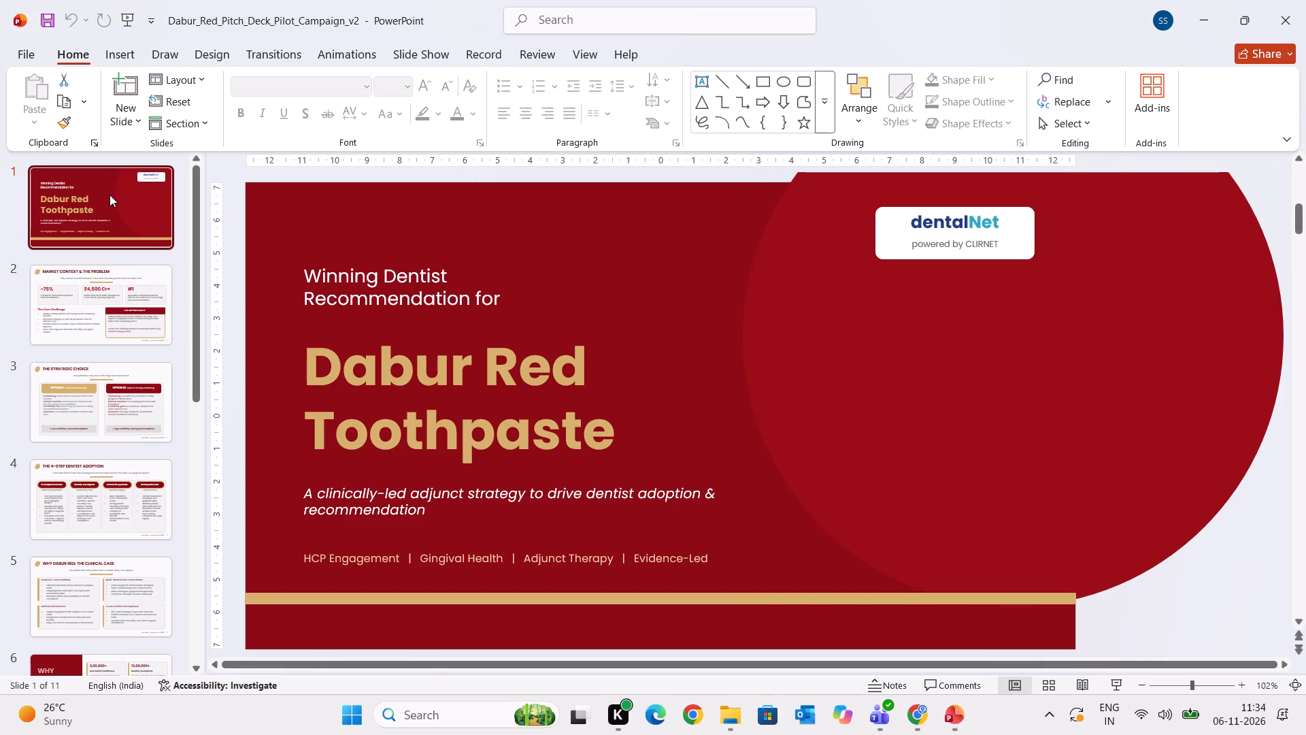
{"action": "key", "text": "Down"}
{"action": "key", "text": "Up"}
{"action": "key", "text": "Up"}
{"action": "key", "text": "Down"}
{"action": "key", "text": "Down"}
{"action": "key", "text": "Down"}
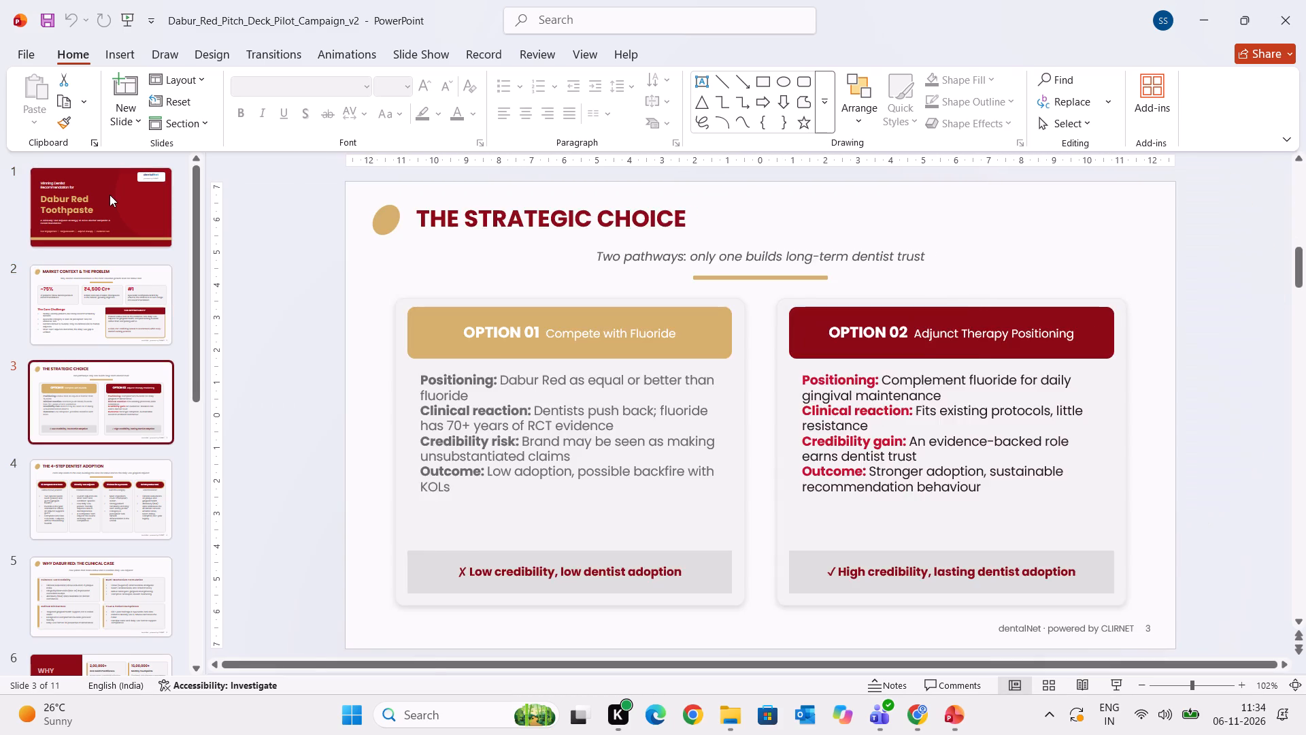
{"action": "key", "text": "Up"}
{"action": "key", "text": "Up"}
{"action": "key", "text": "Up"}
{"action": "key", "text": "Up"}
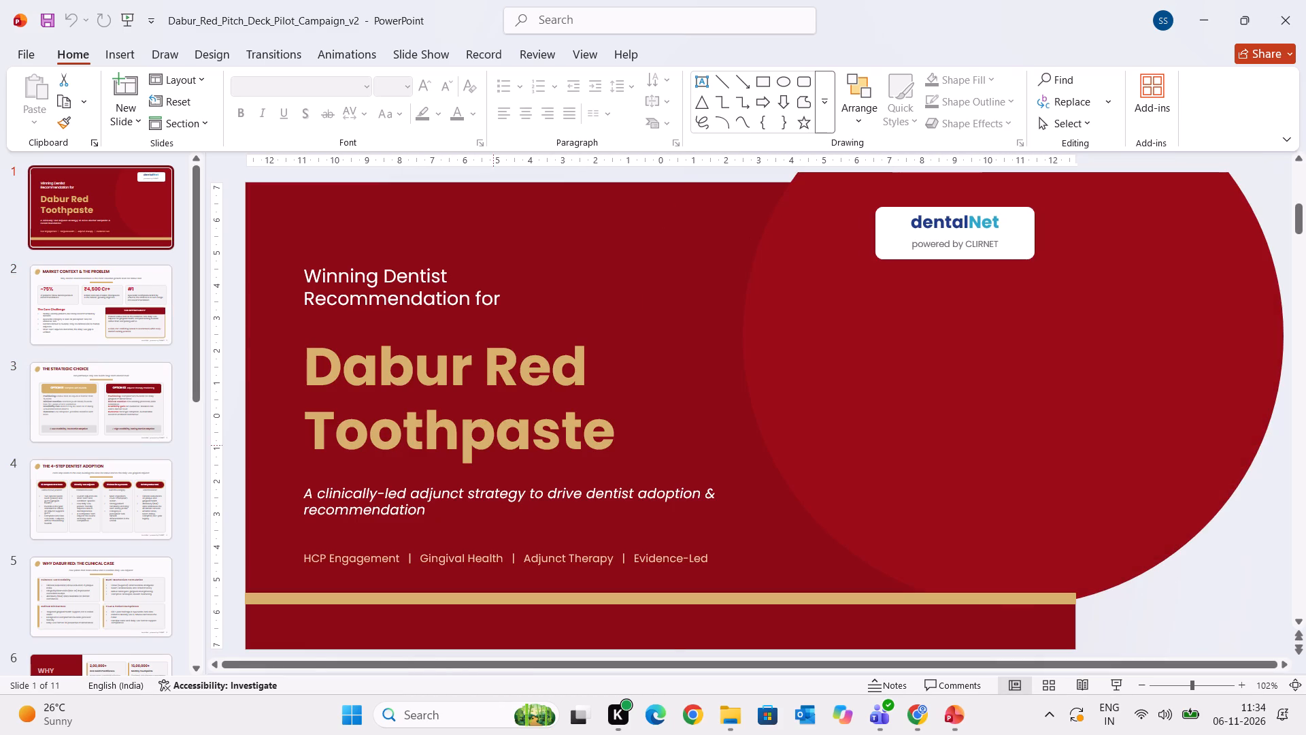
Switch to File Explorer.
{"action": "left_click", "coordinate": [726, 734]}
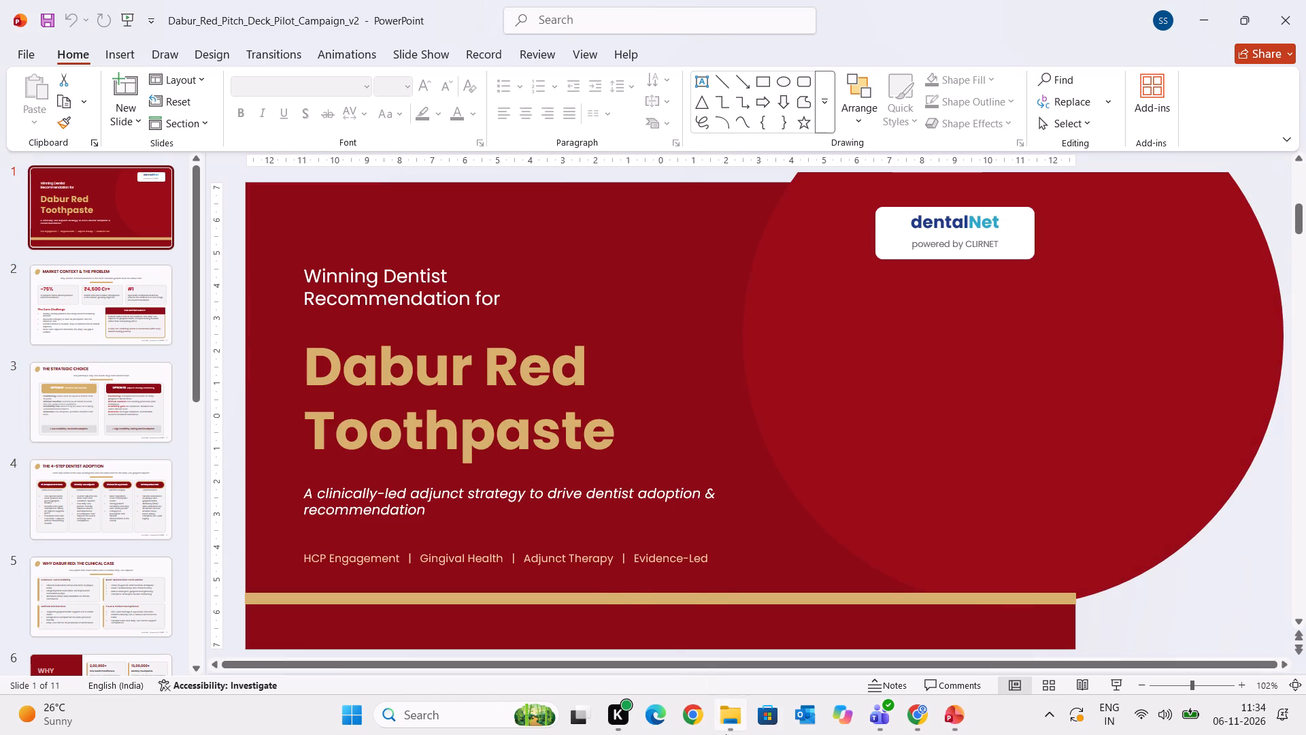
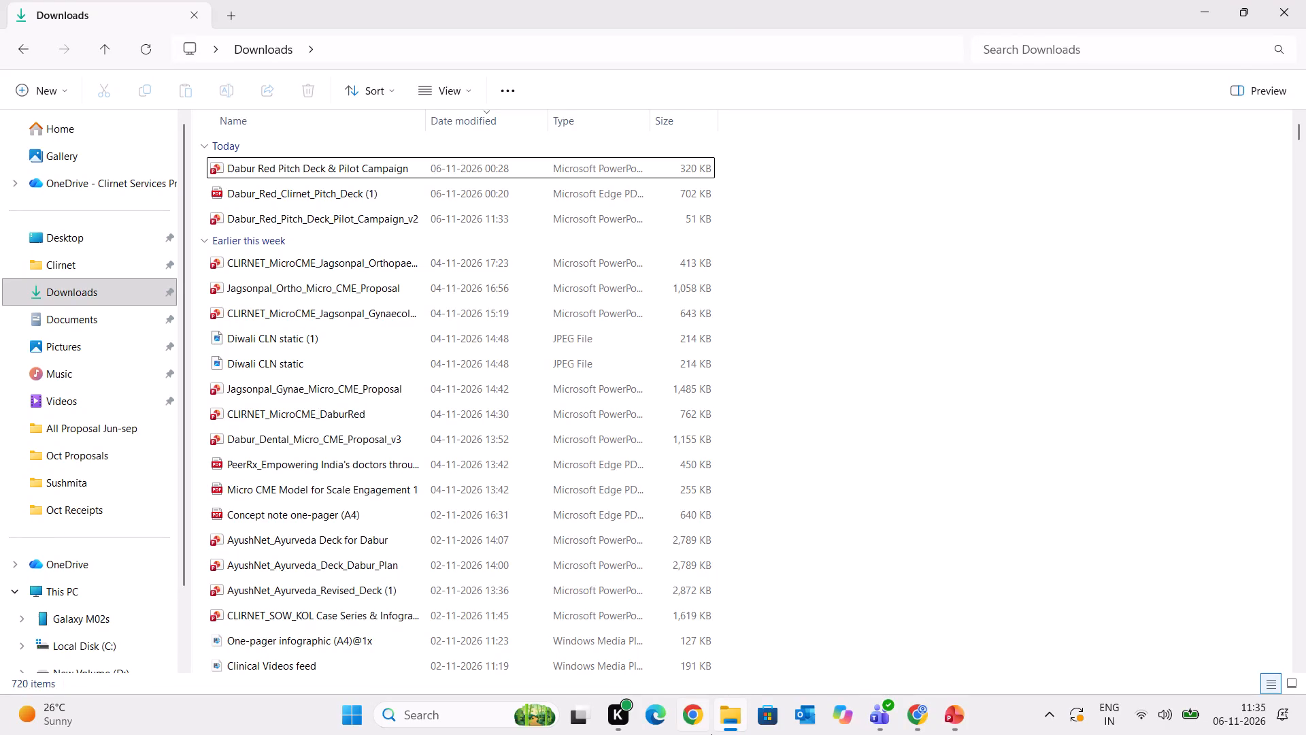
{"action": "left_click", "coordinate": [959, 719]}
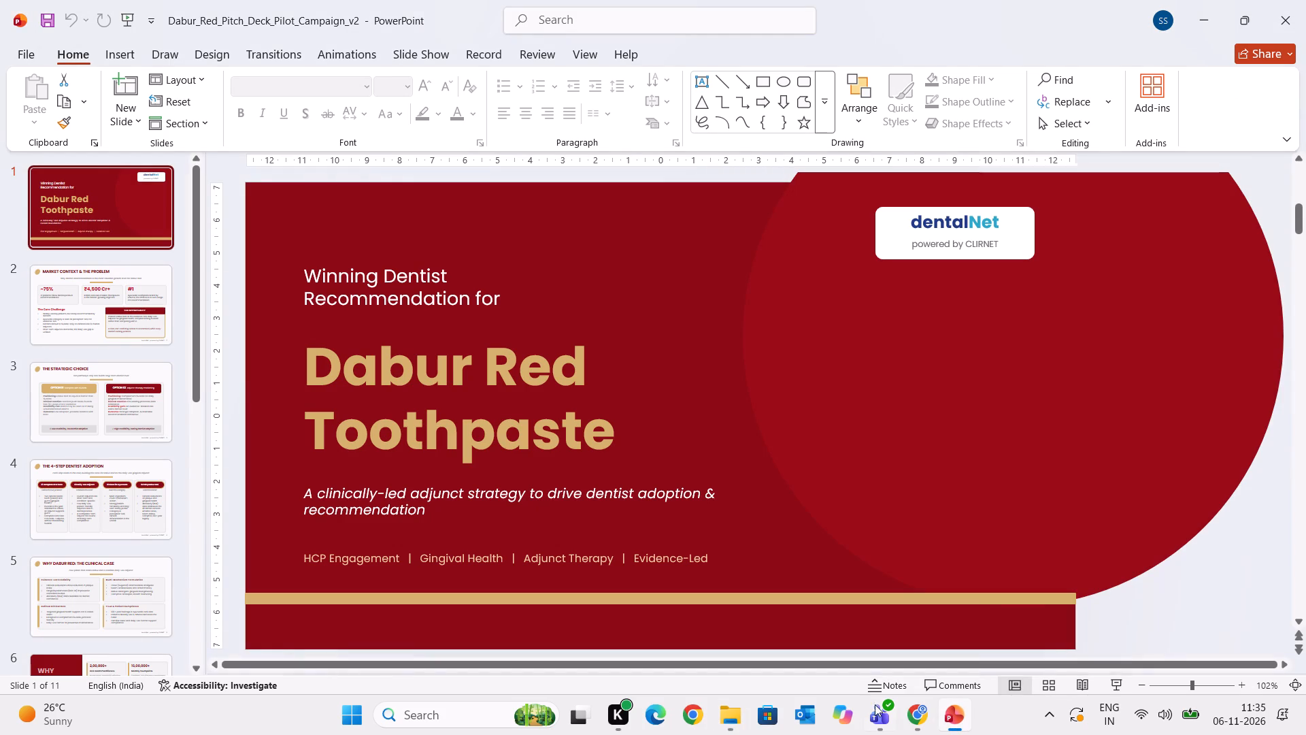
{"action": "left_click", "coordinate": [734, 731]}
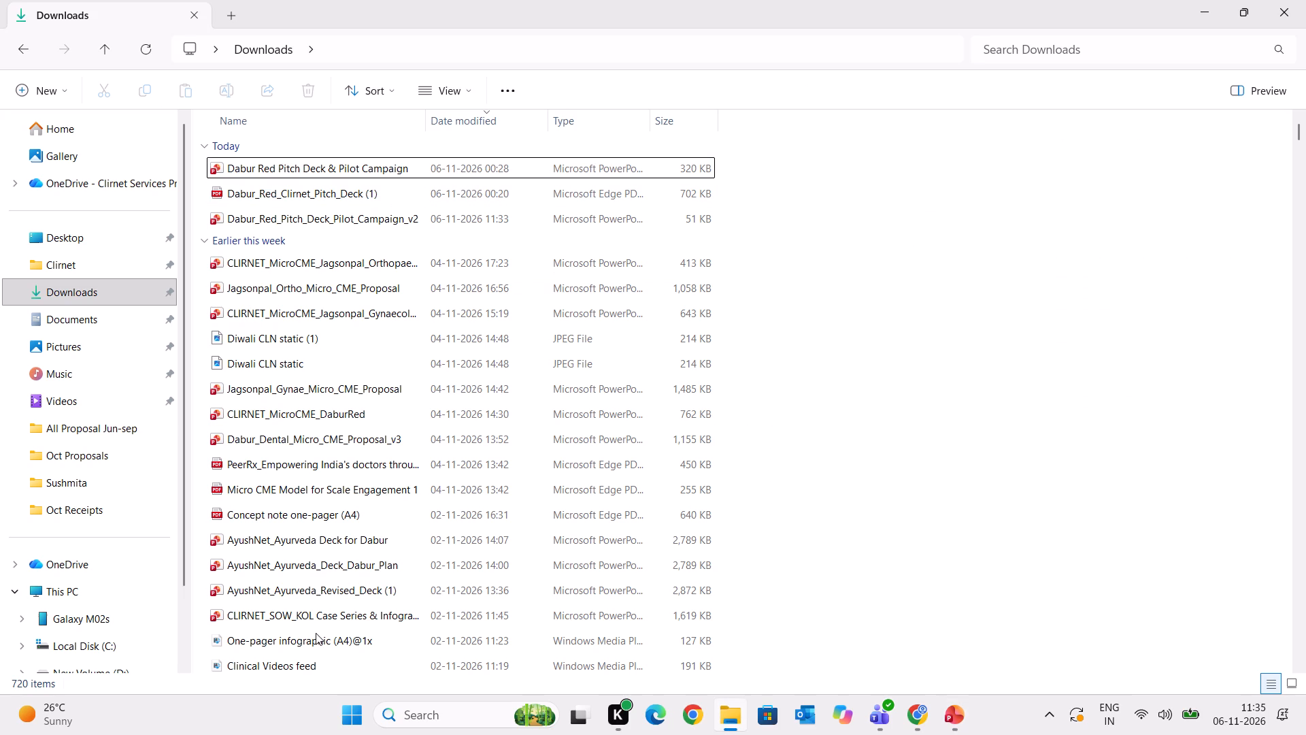
Search the computer for files matching "dabur" and "dabur red".
{"action": "left_click", "coordinate": [429, 712]}
{"action": "type", "text": "dabur"}
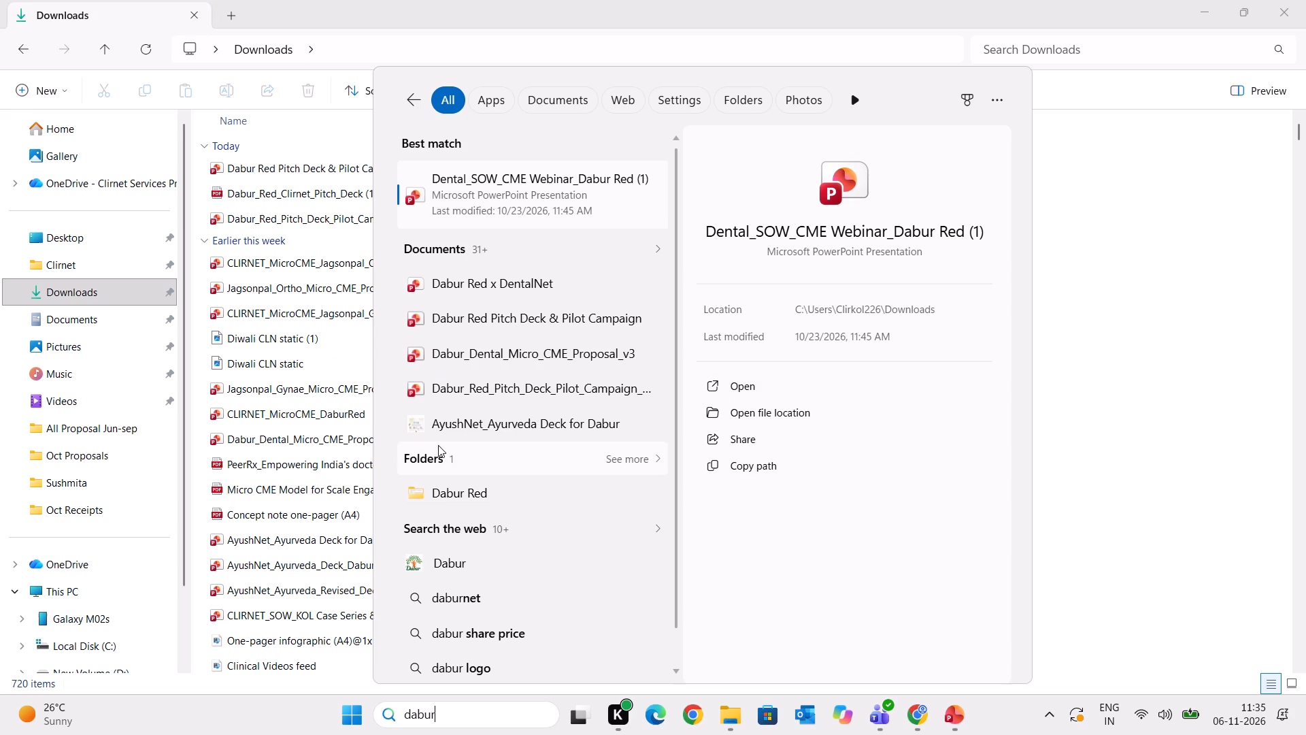
{"action": "left_click", "coordinate": [1305, 533]}
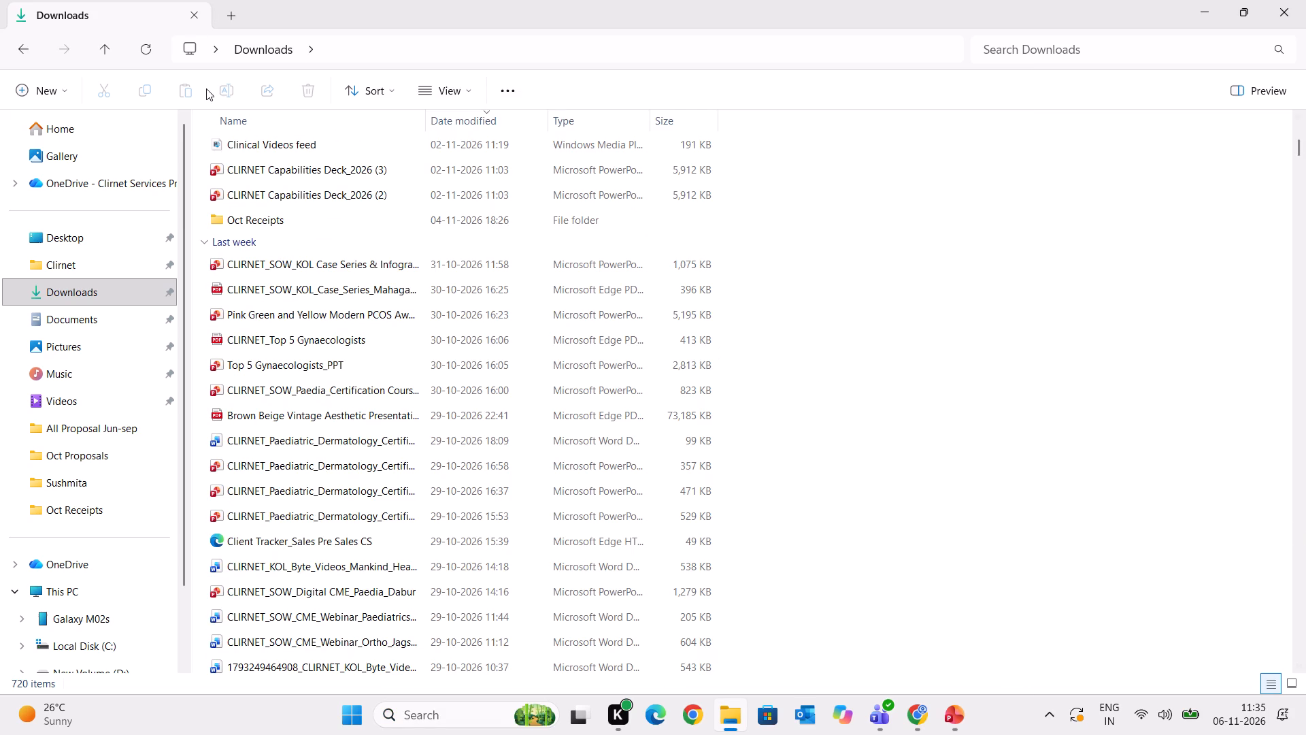
{"action": "left_click", "coordinate": [426, 714]}
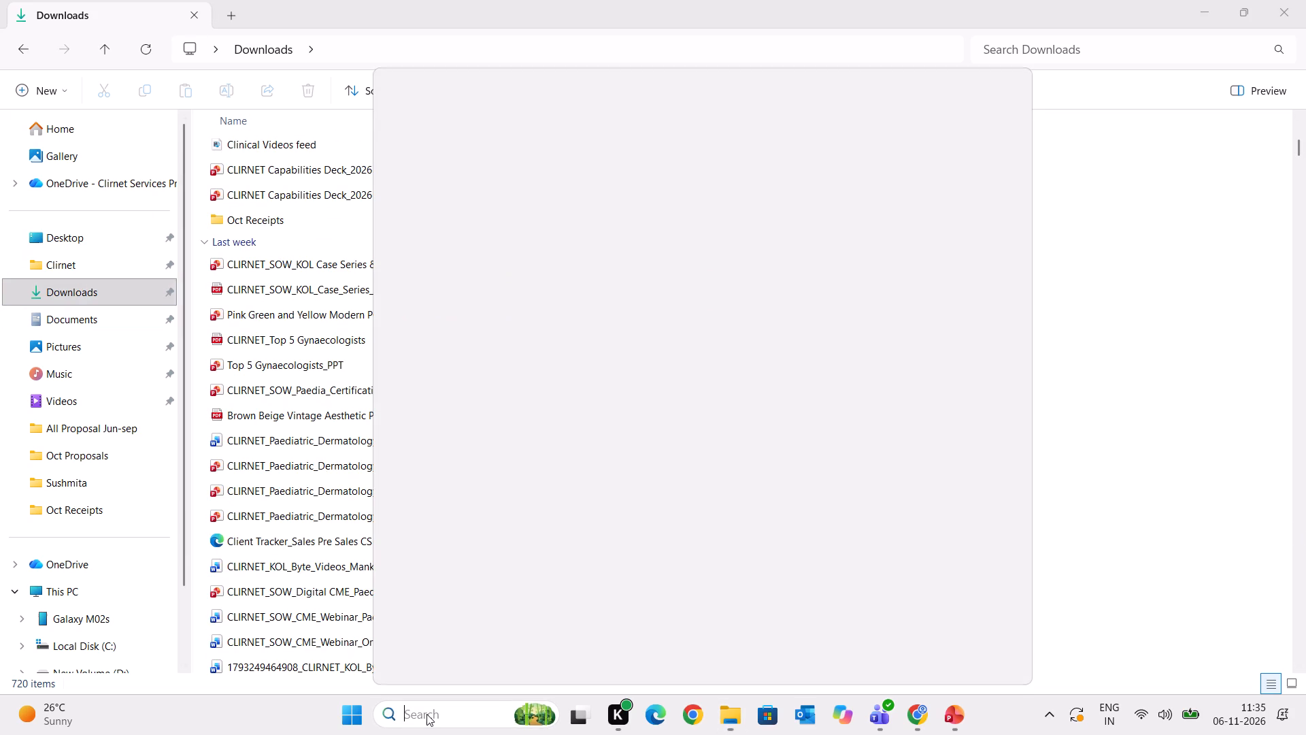
{"action": "type", "text": "dabur red"}
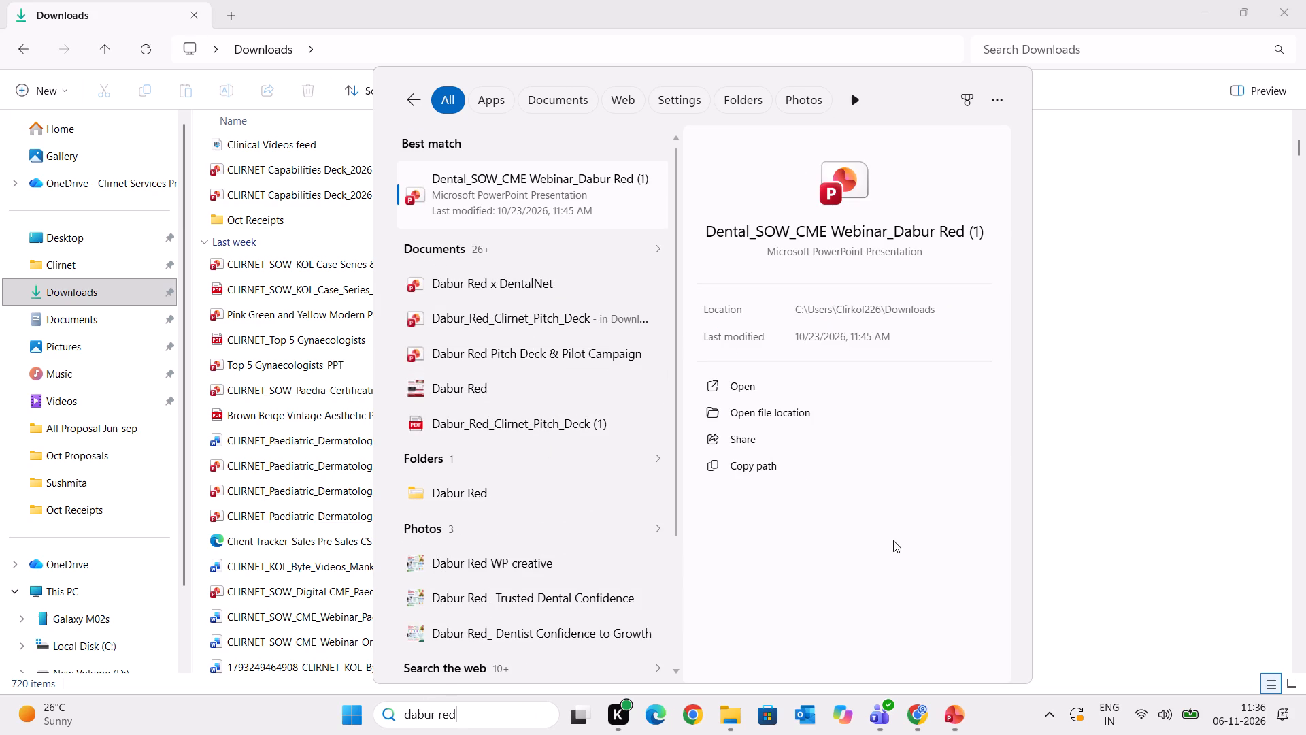
{"action": "left_click", "coordinate": [1112, 582]}
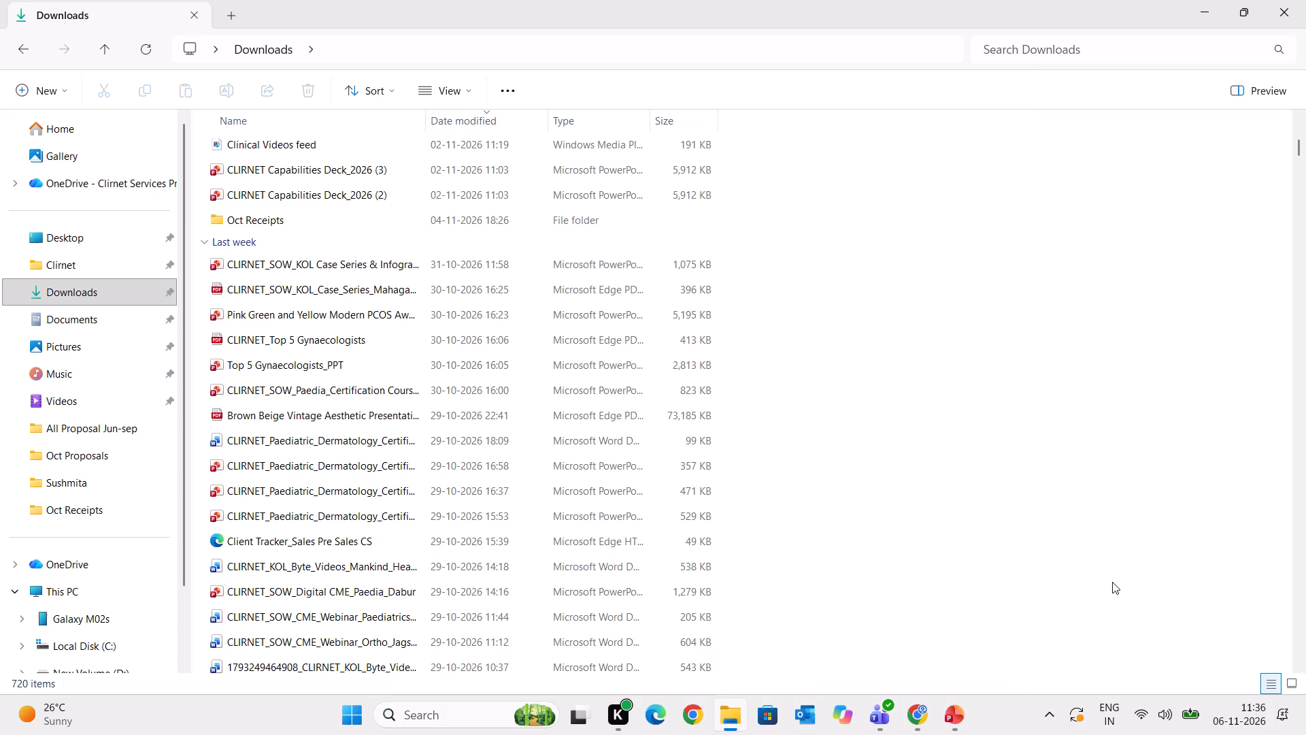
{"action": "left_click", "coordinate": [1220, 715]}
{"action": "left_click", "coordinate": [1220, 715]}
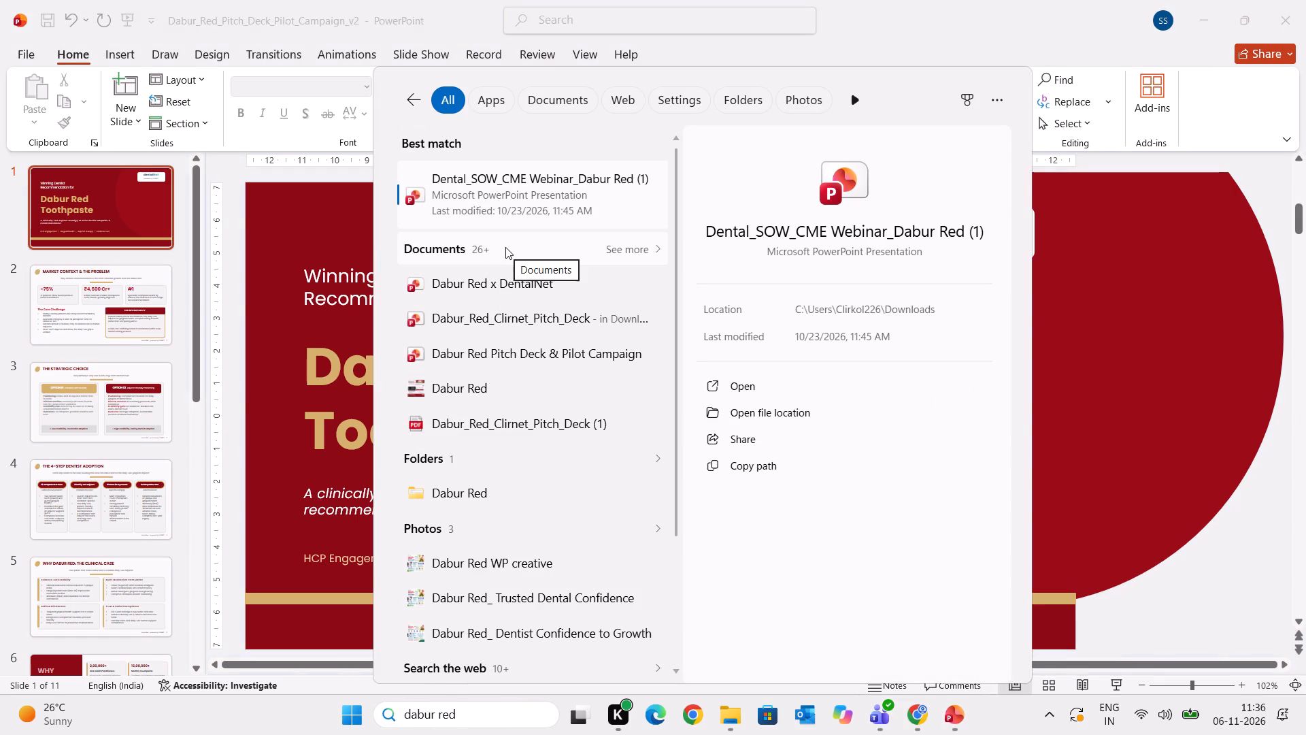
{"action": "key", "text": "Down"}
{"action": "key", "text": "Down"}
{"action": "key", "text": "Up"}
{"action": "key", "text": "Down"}
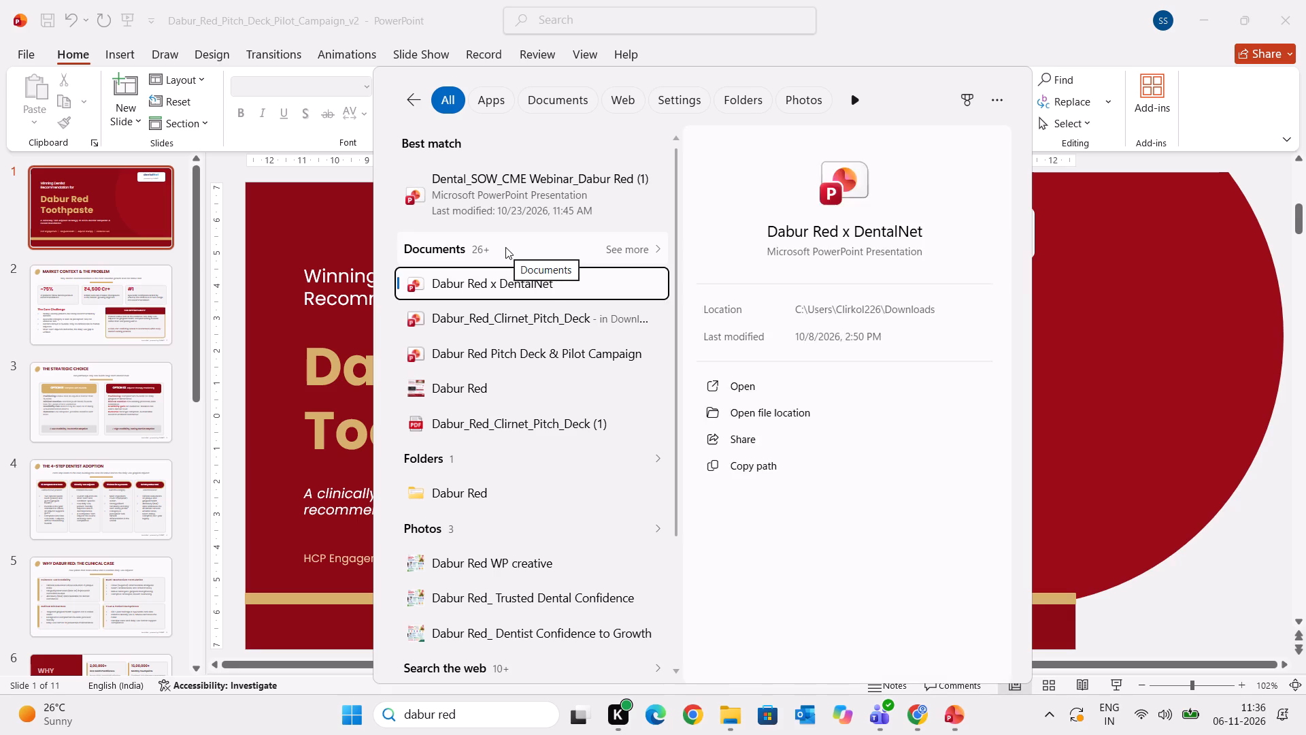
{"action": "key", "text": "Up"}
{"action": "key", "text": "Up"}
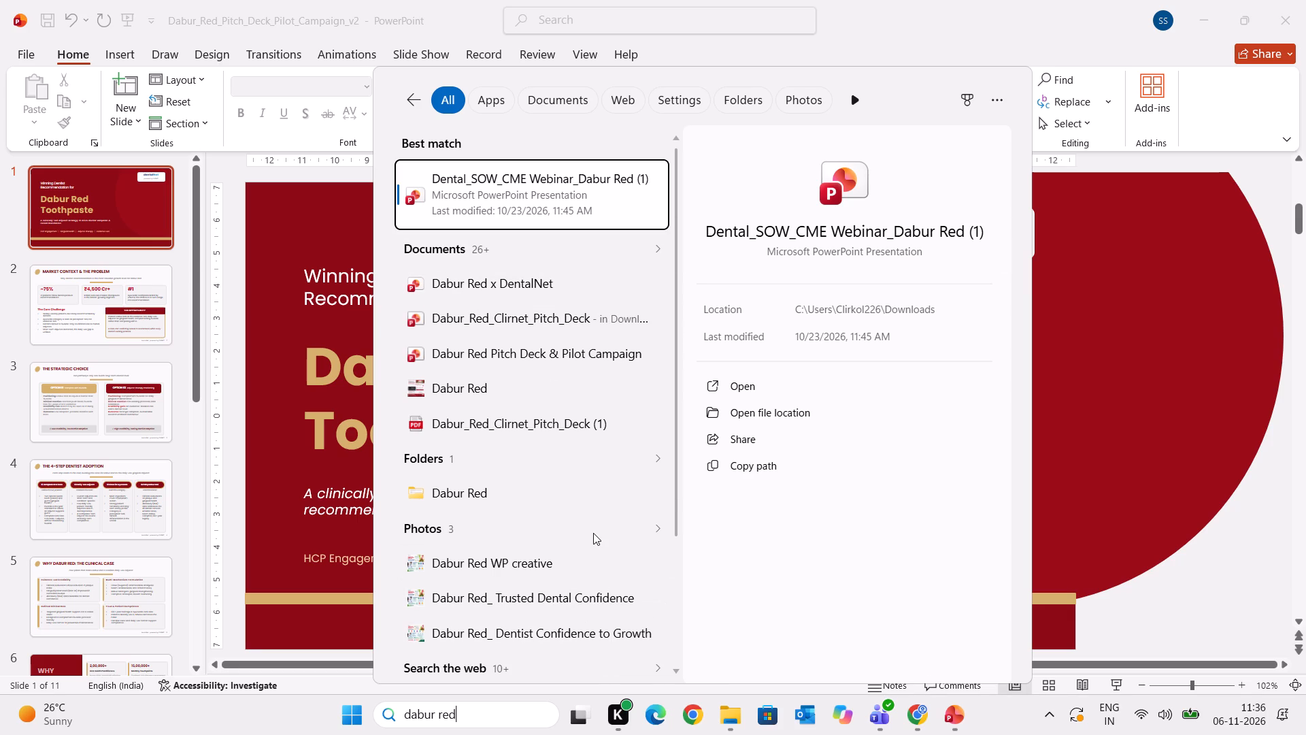
Examine the location and modified date of the matching presentations, from Dabur Red x DentalNet to Dabur Red Pitch Deck & Pilot Campaign.
{"action": "key", "text": "Down"}
{"action": "key", "text": "Down"}
{"action": "key", "text": "Down"}
{"action": "key", "text": "Down"}
{"action": "key", "text": "Down"}
{"action": "key", "text": "Up"}
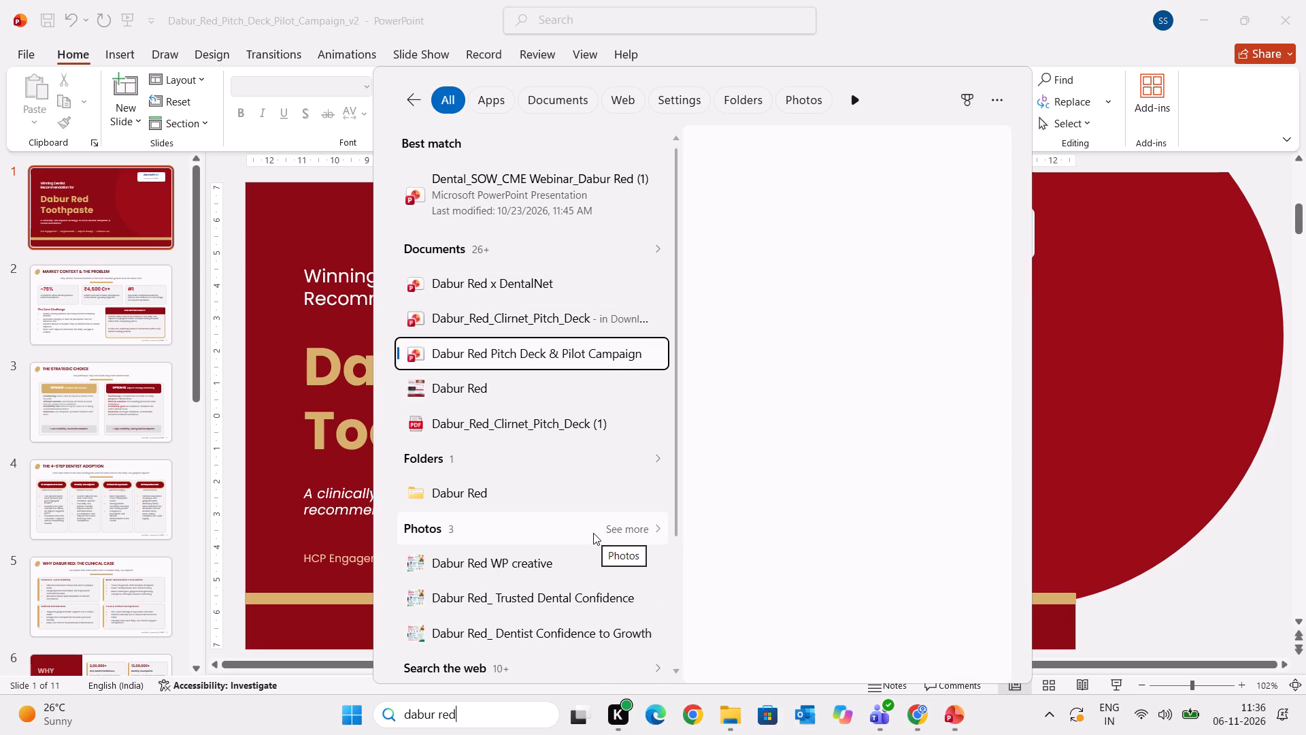
{"action": "key", "text": "Up"}
{"action": "key", "text": "Up"}
{"action": "key", "text": "Down"}
{"action": "key", "text": "Up"}
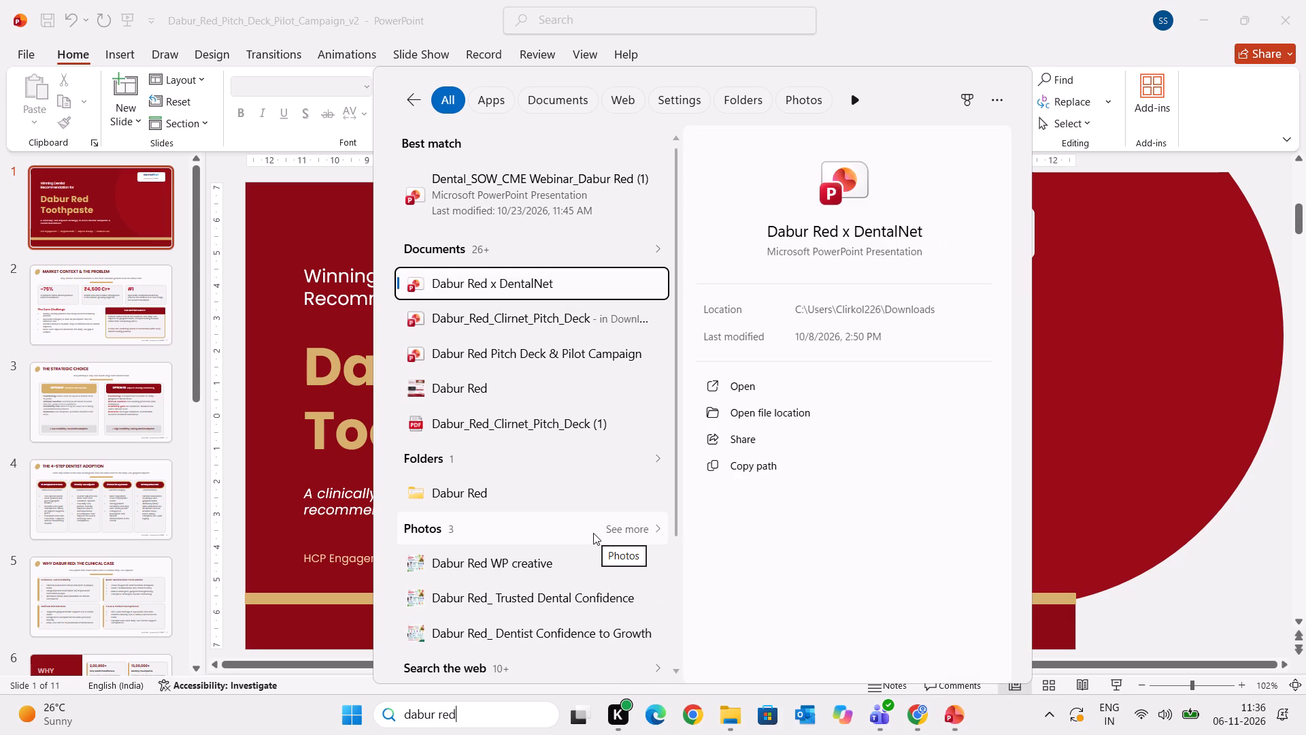
{"action": "key", "text": "Up"}
{"action": "key", "text": "Up"}
{"action": "key", "text": "Down"}
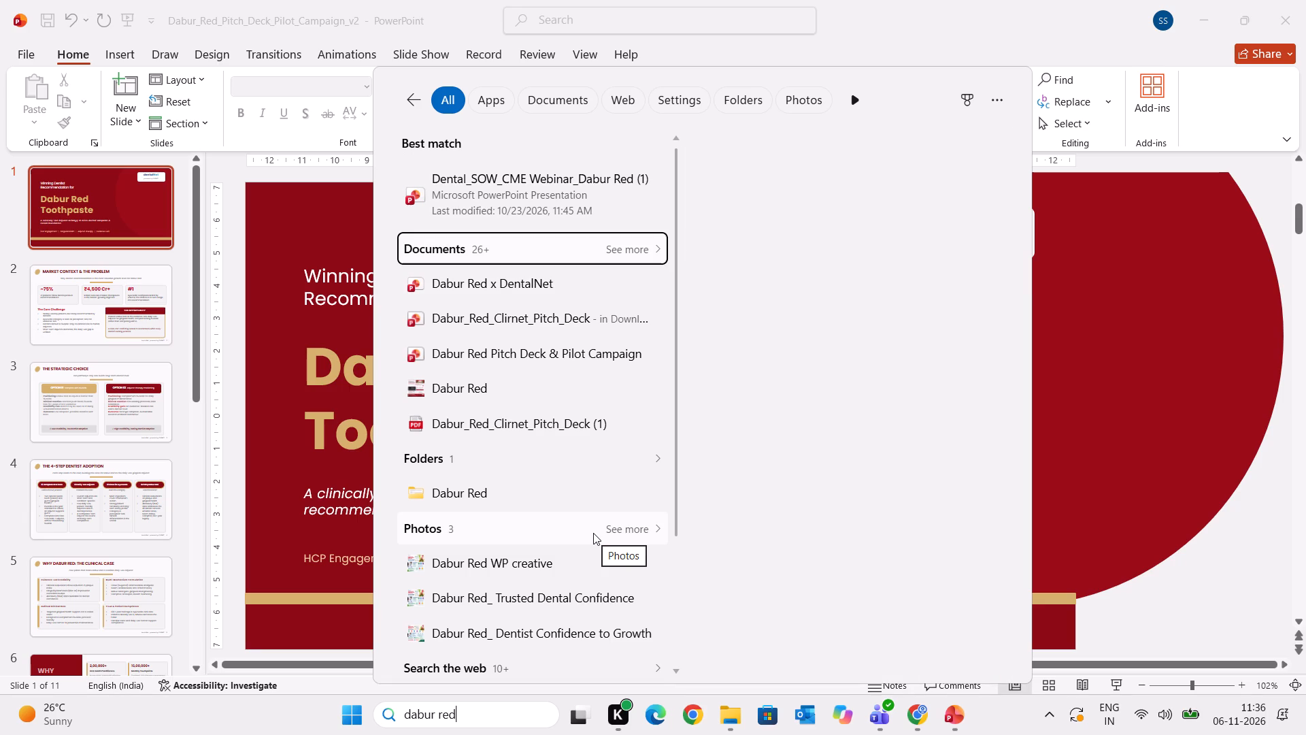
{"action": "key", "text": "Down"}
{"action": "key", "text": "Down"}
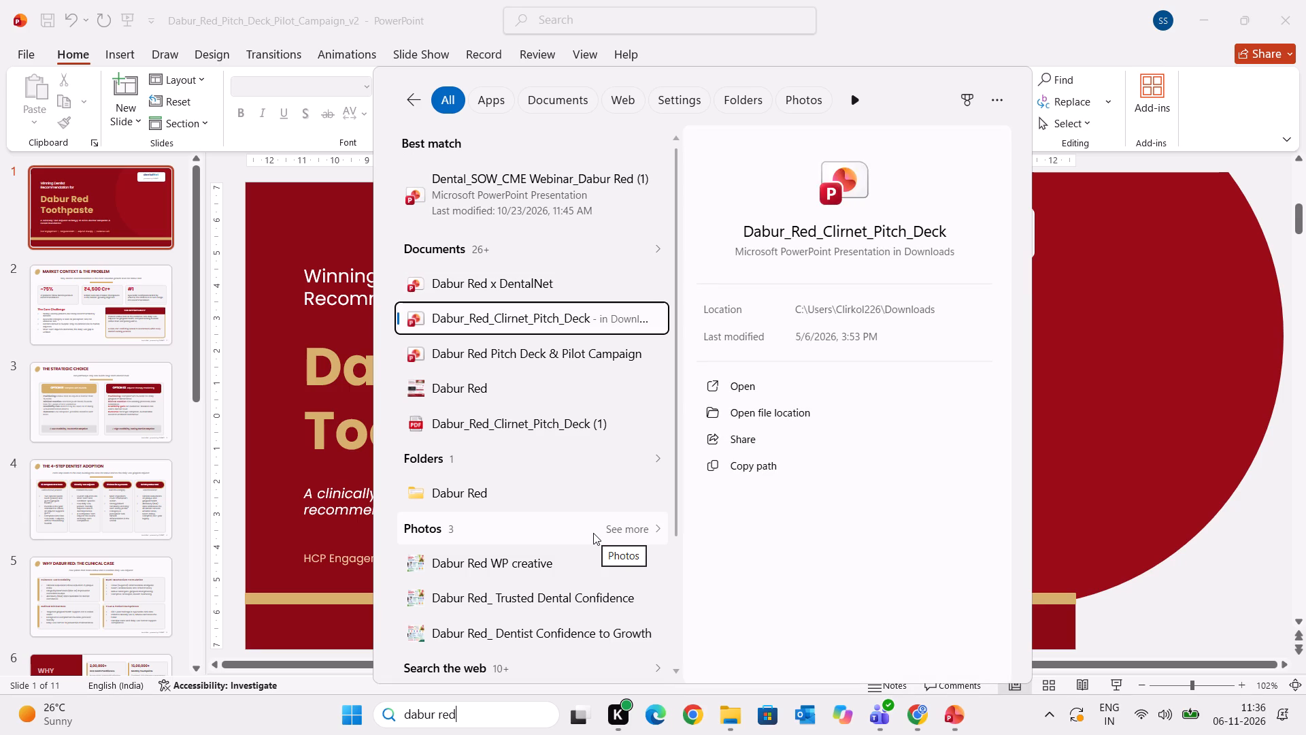
{"action": "key", "text": "Down"}
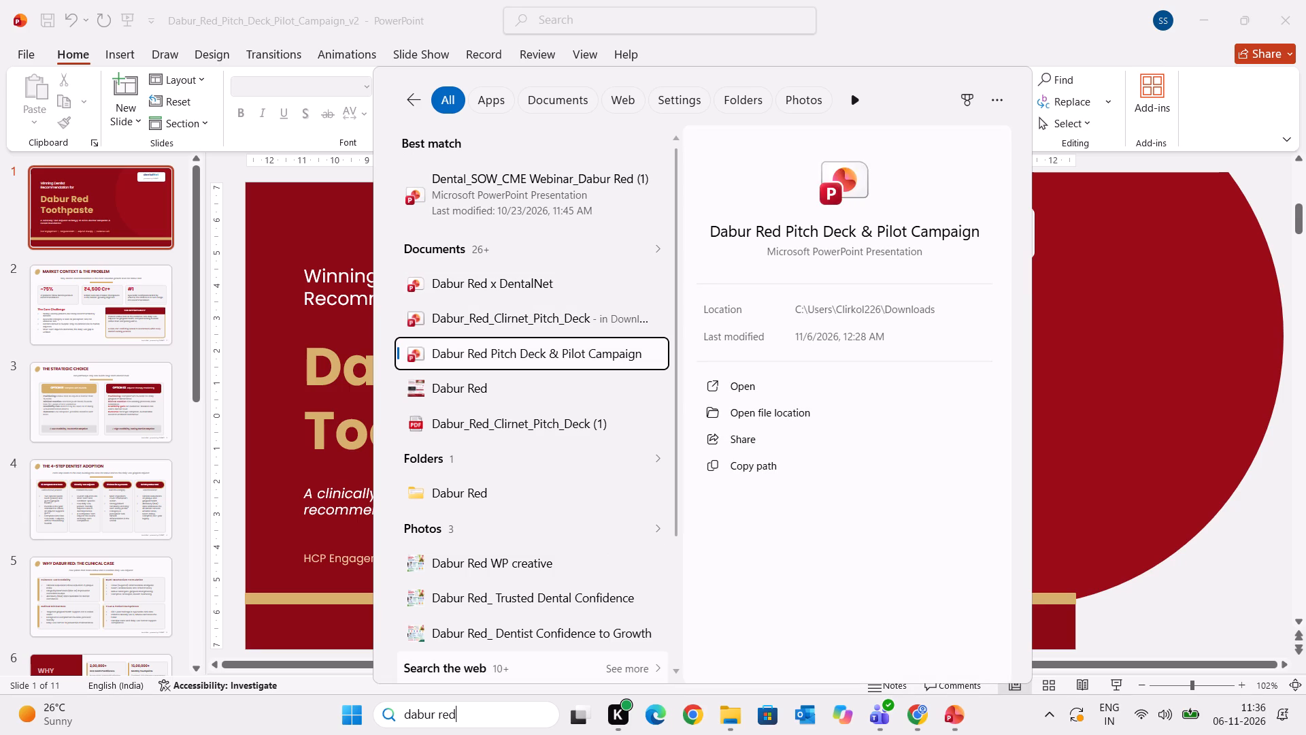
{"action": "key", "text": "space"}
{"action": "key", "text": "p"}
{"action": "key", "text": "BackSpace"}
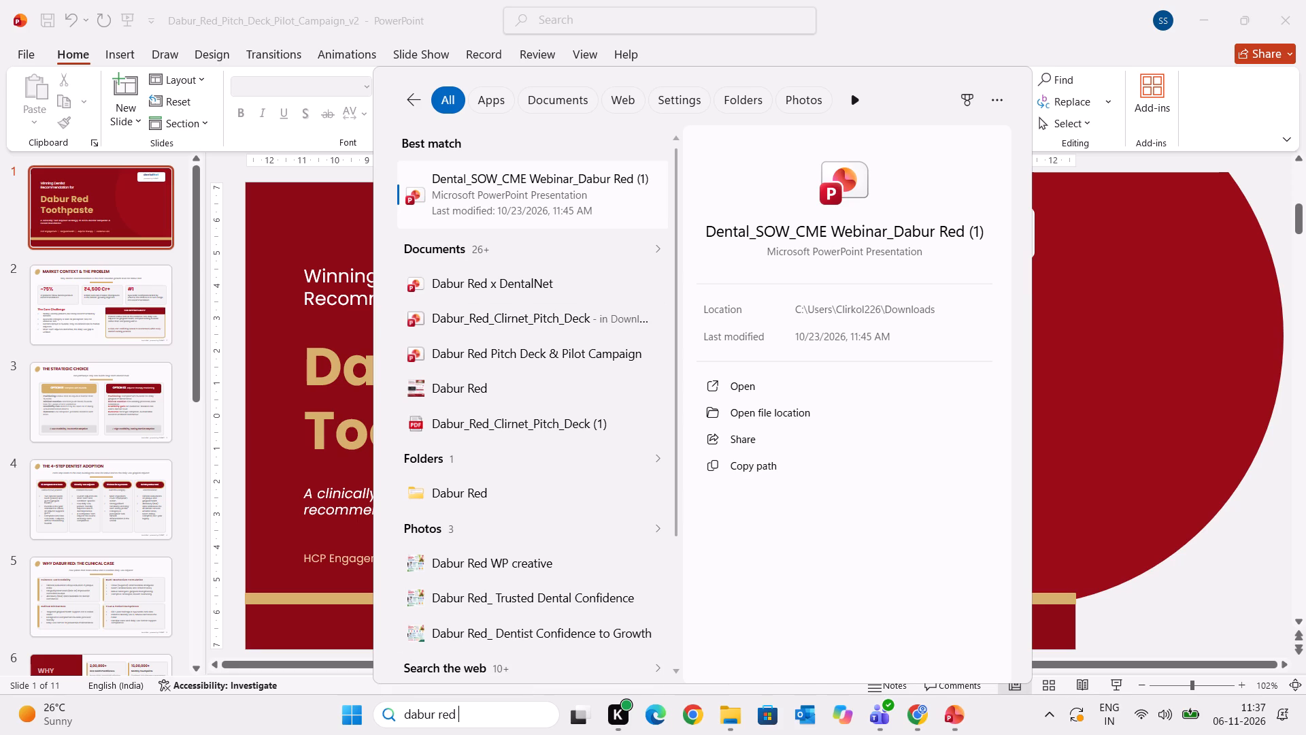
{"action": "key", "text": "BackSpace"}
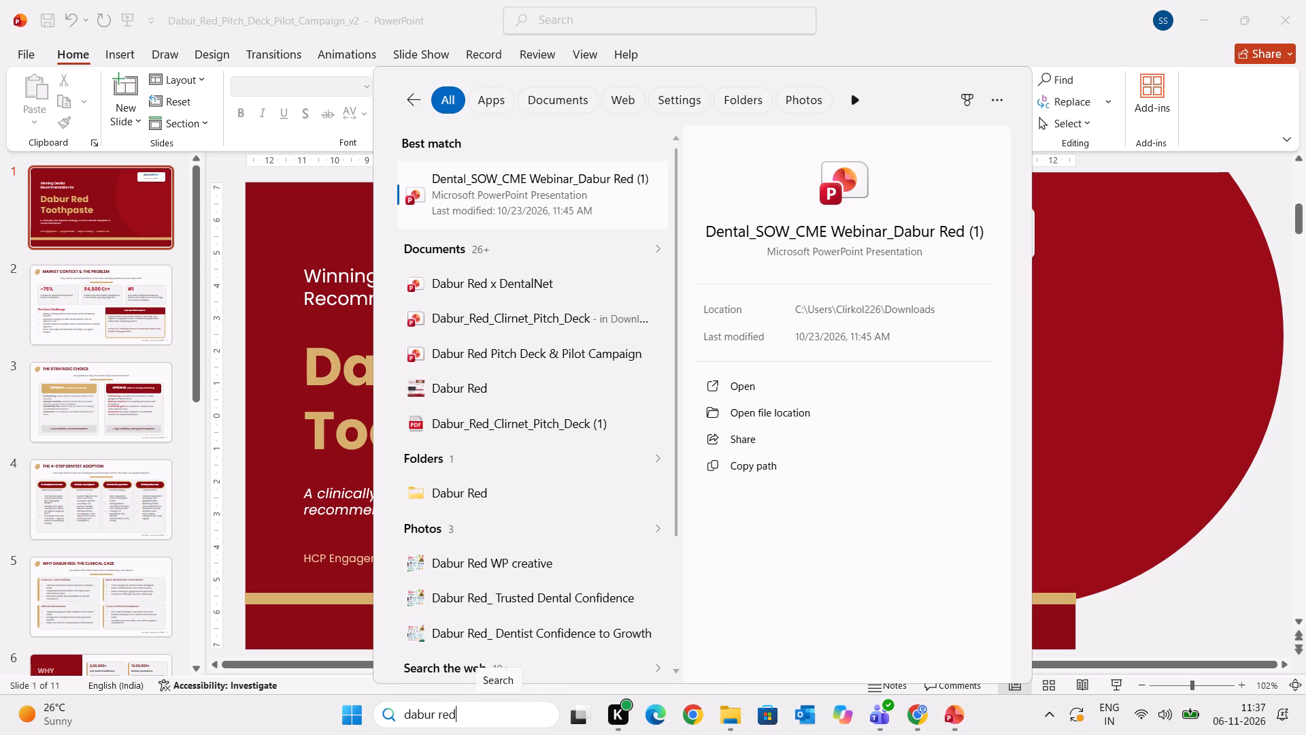
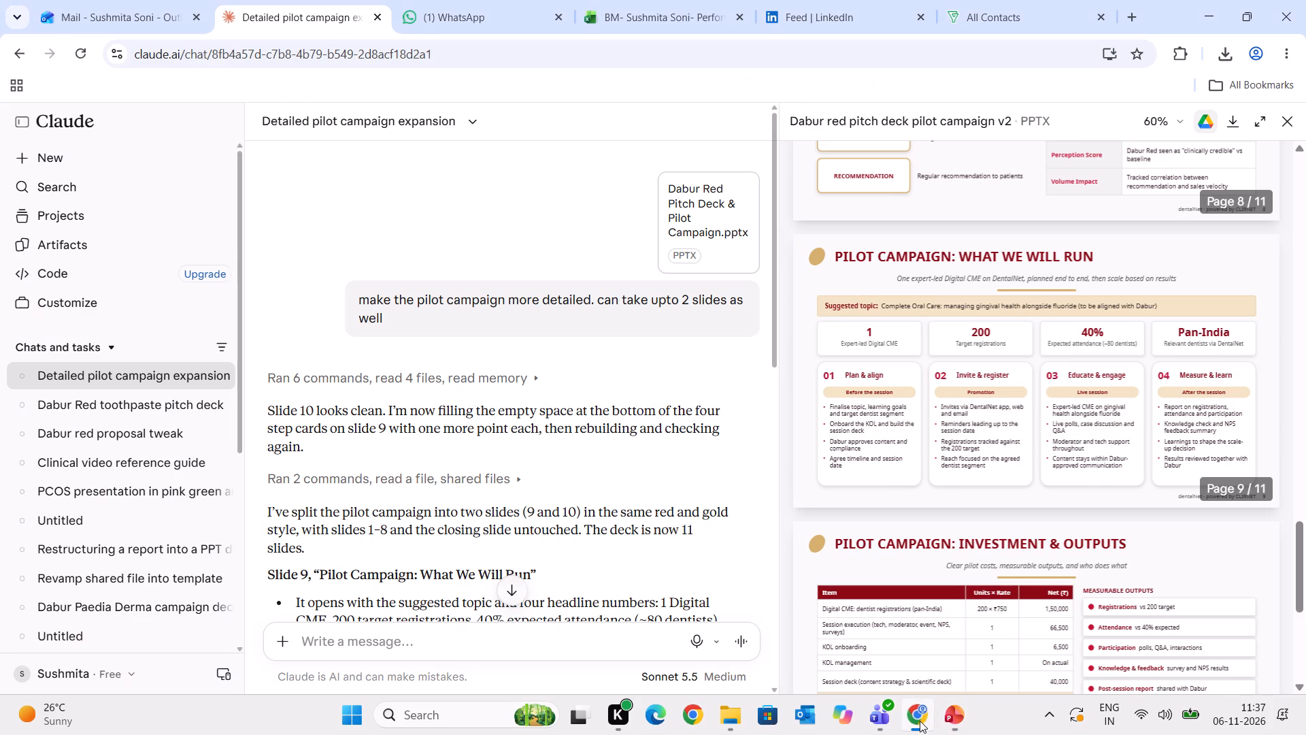
Search the web for "pdf to ppt" in a new browser tab and open the iLovePDF PDF to PowerPoint converter.
{"action": "left_click", "coordinate": [1135, 11]}
{"action": "type", "text": "pdf tp"}
{"action": "key", "text": "BackSpace"}
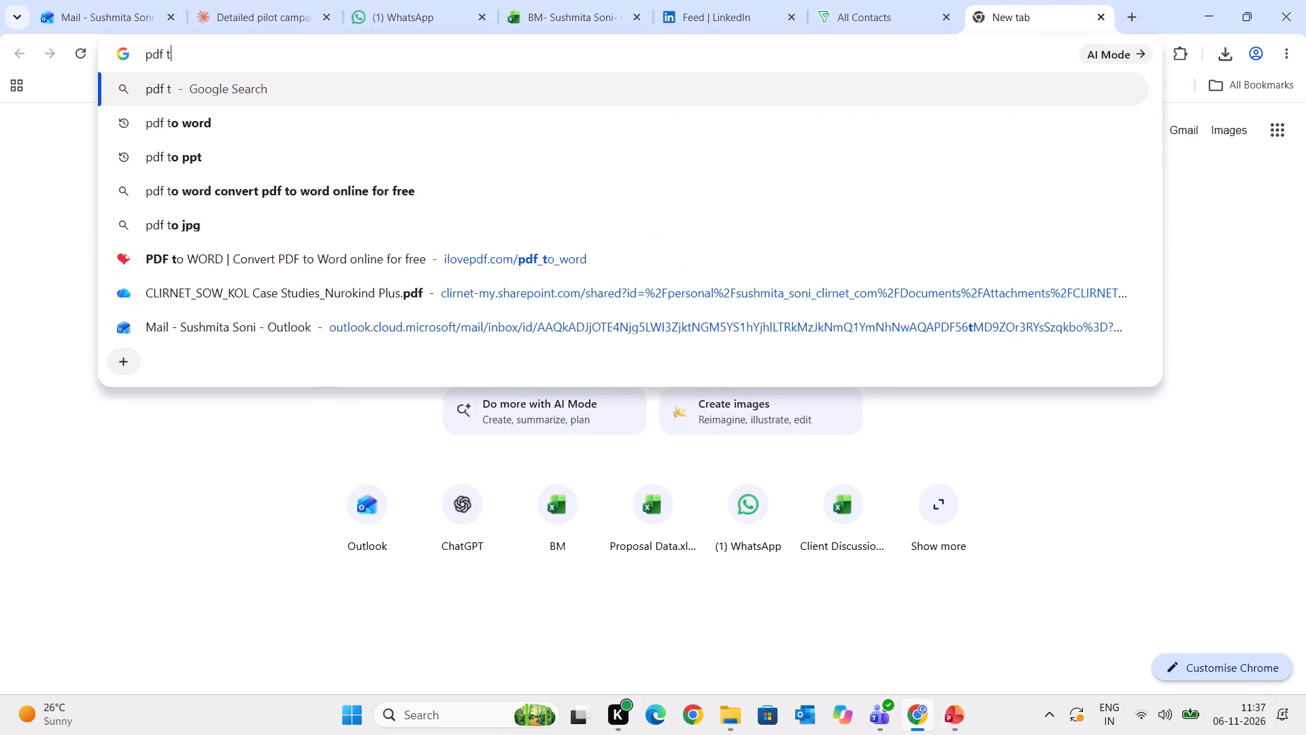
{"action": "type", "text": "o ppt"}
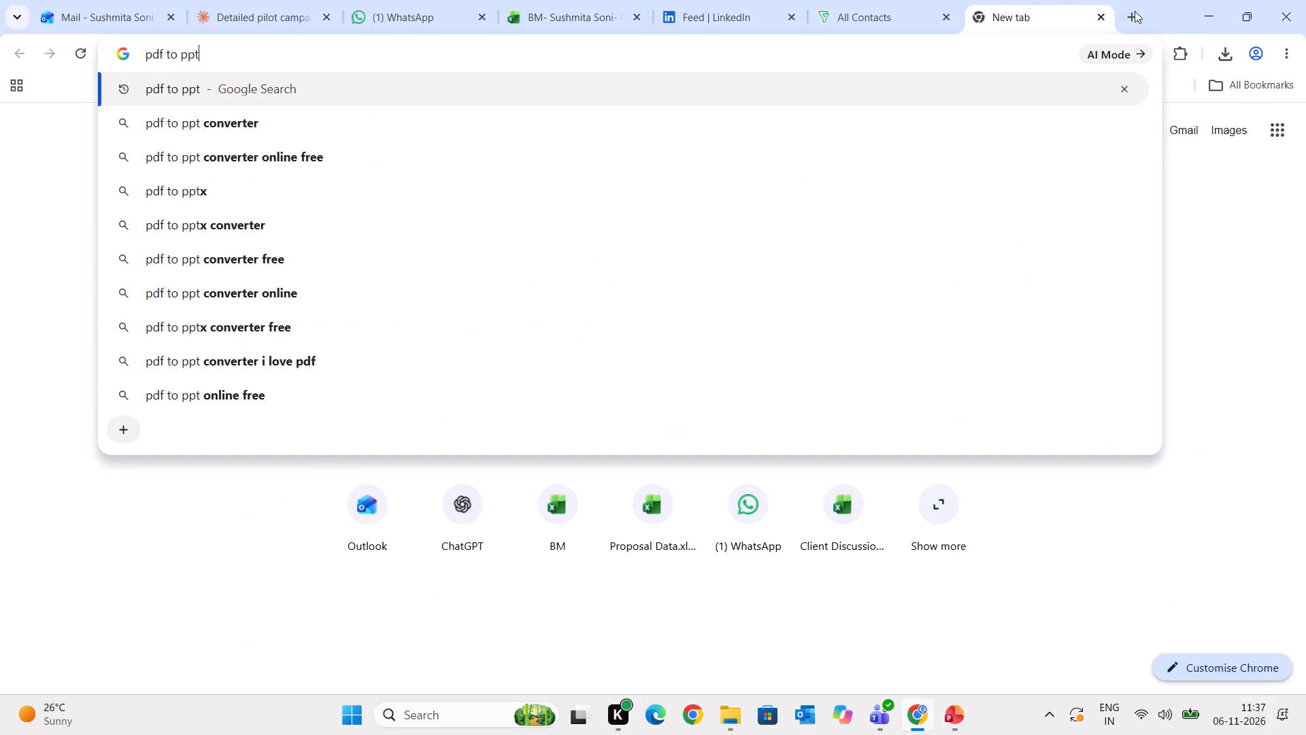
{"action": "key", "text": "Return"}
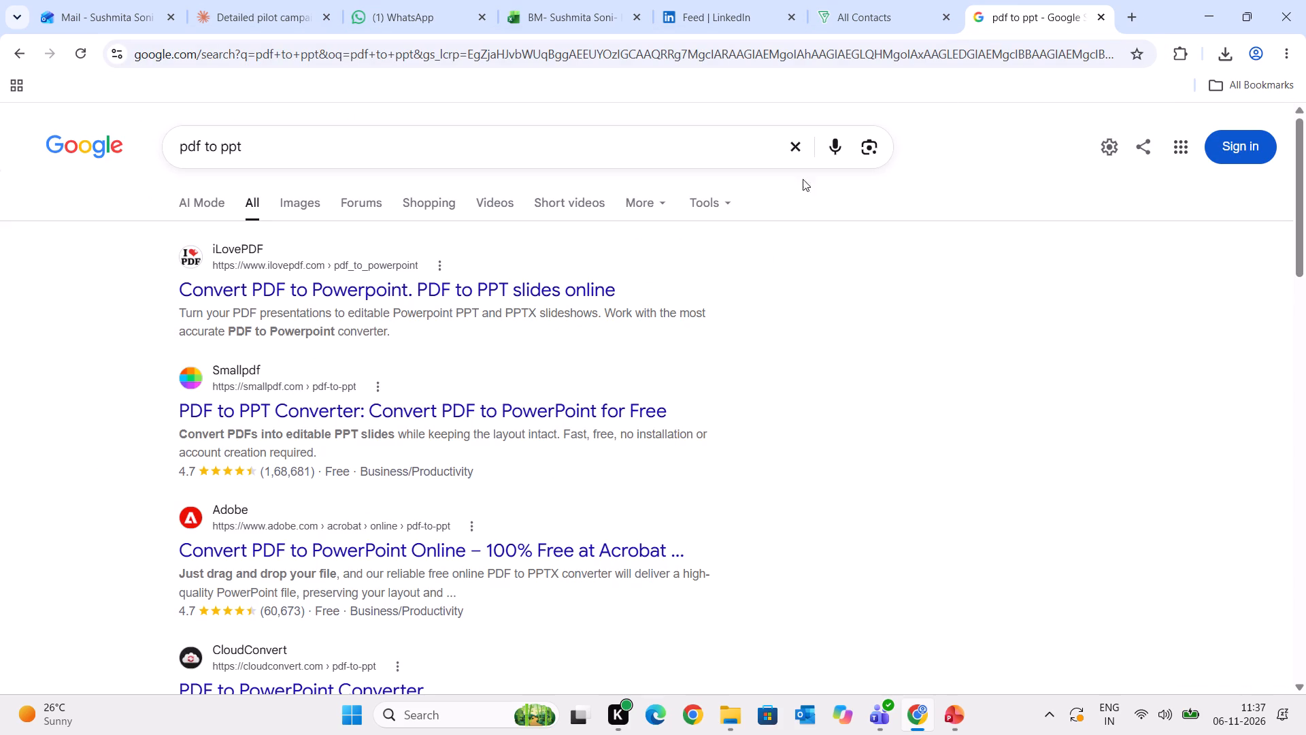
{"action": "left_click", "coordinate": [536, 287]}
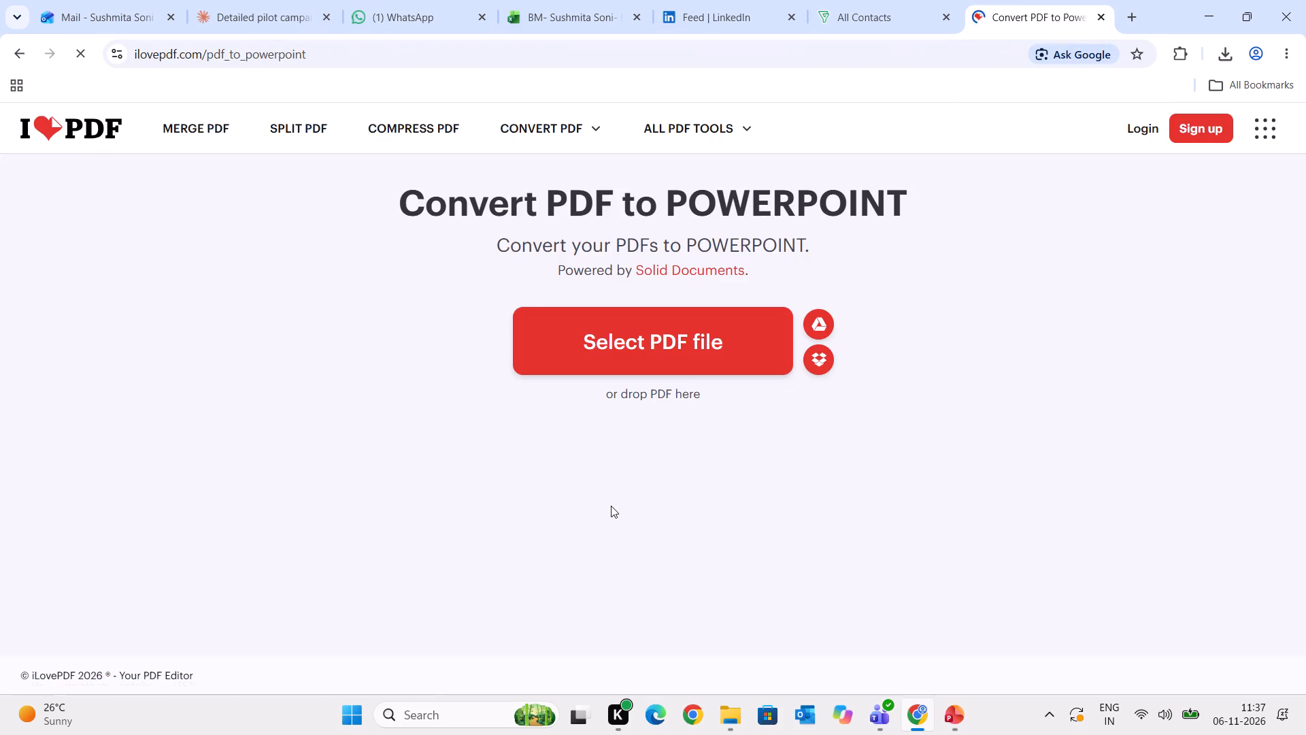
{"action": "left_click", "coordinate": [592, 354]}
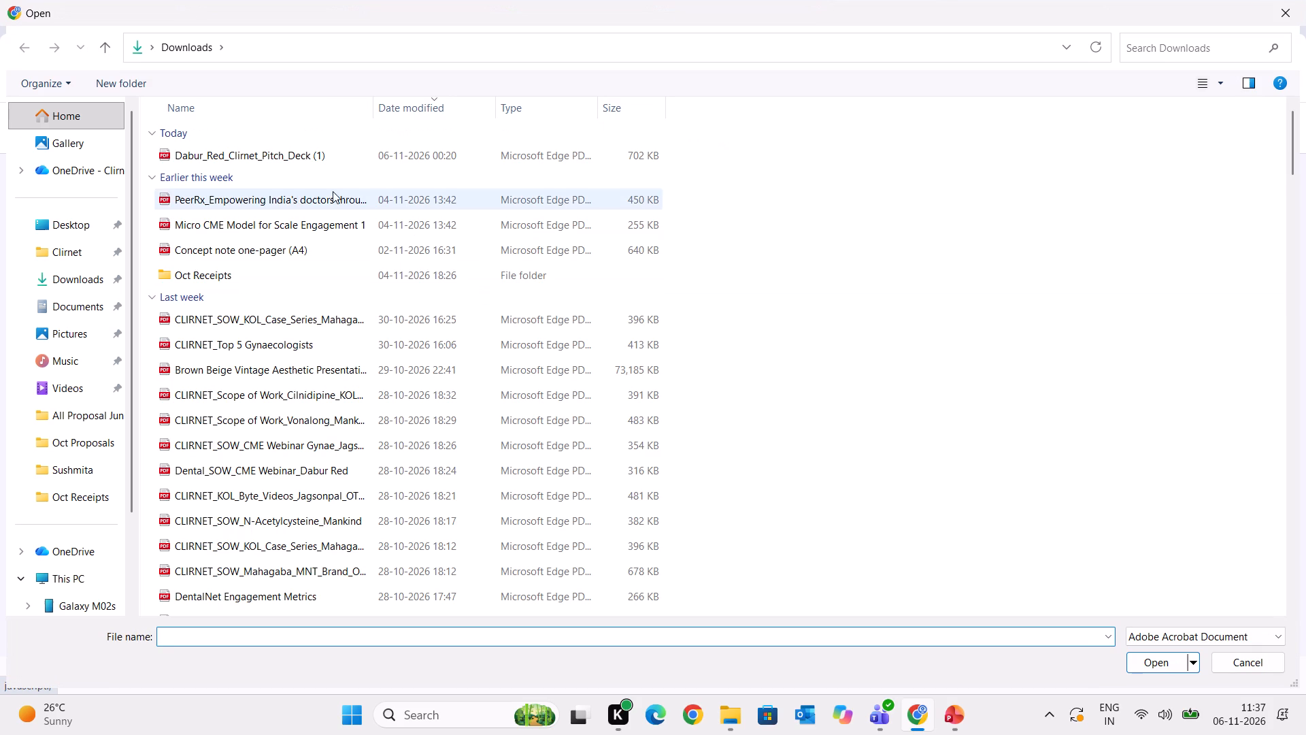
{"action": "left_click", "coordinate": [297, 147]}
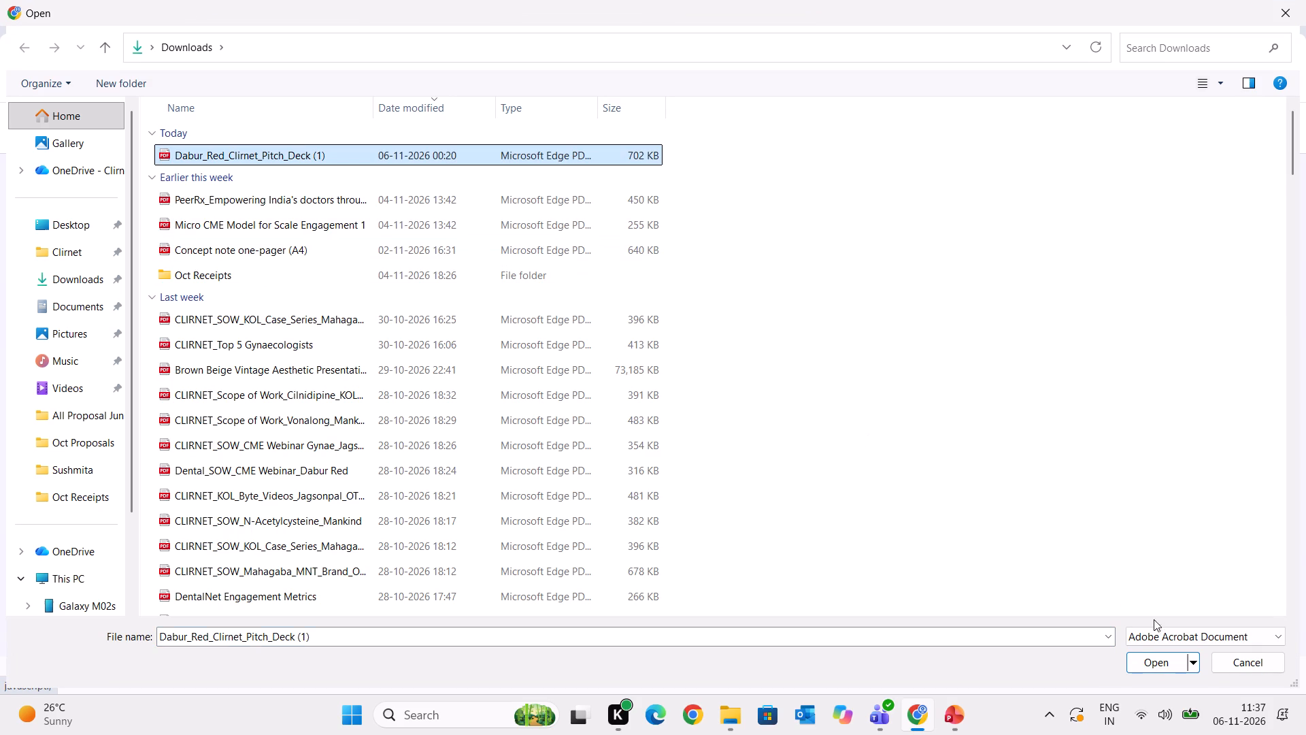
{"action": "left_click", "coordinate": [1136, 659]}
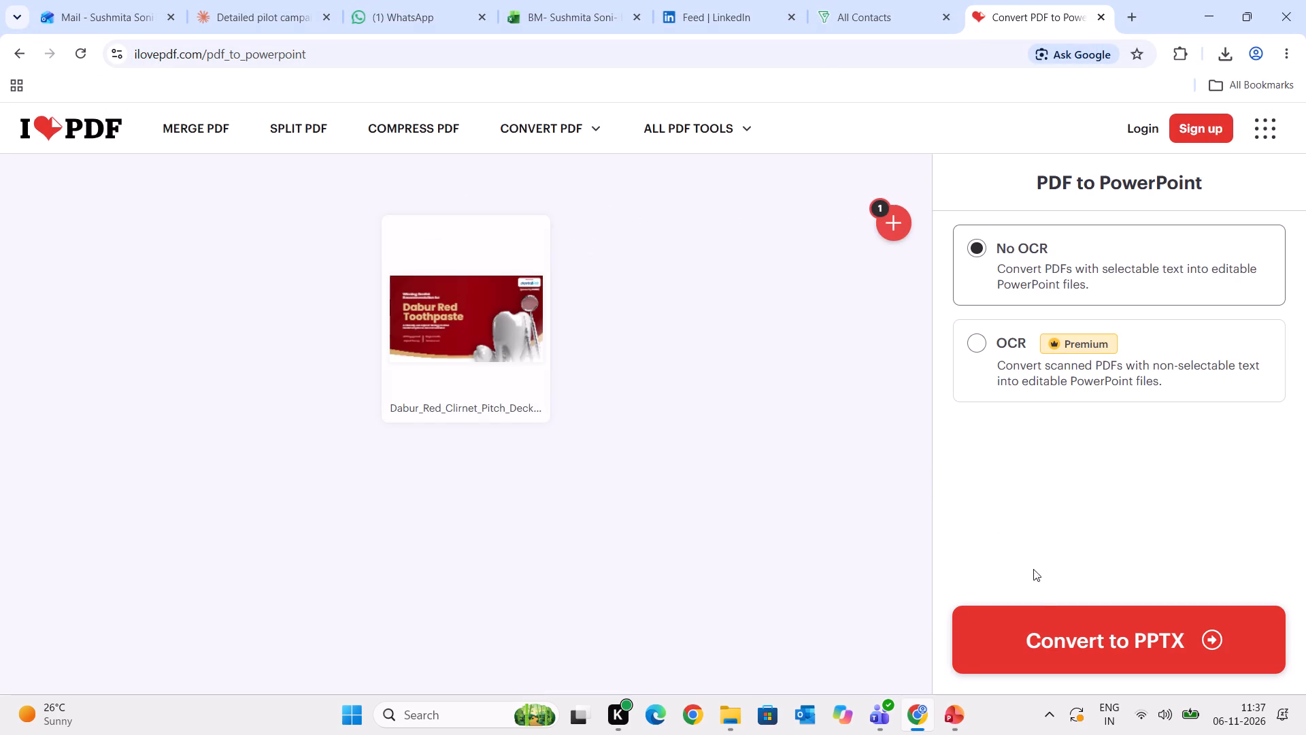
{"action": "left_click", "coordinate": [1145, 649]}
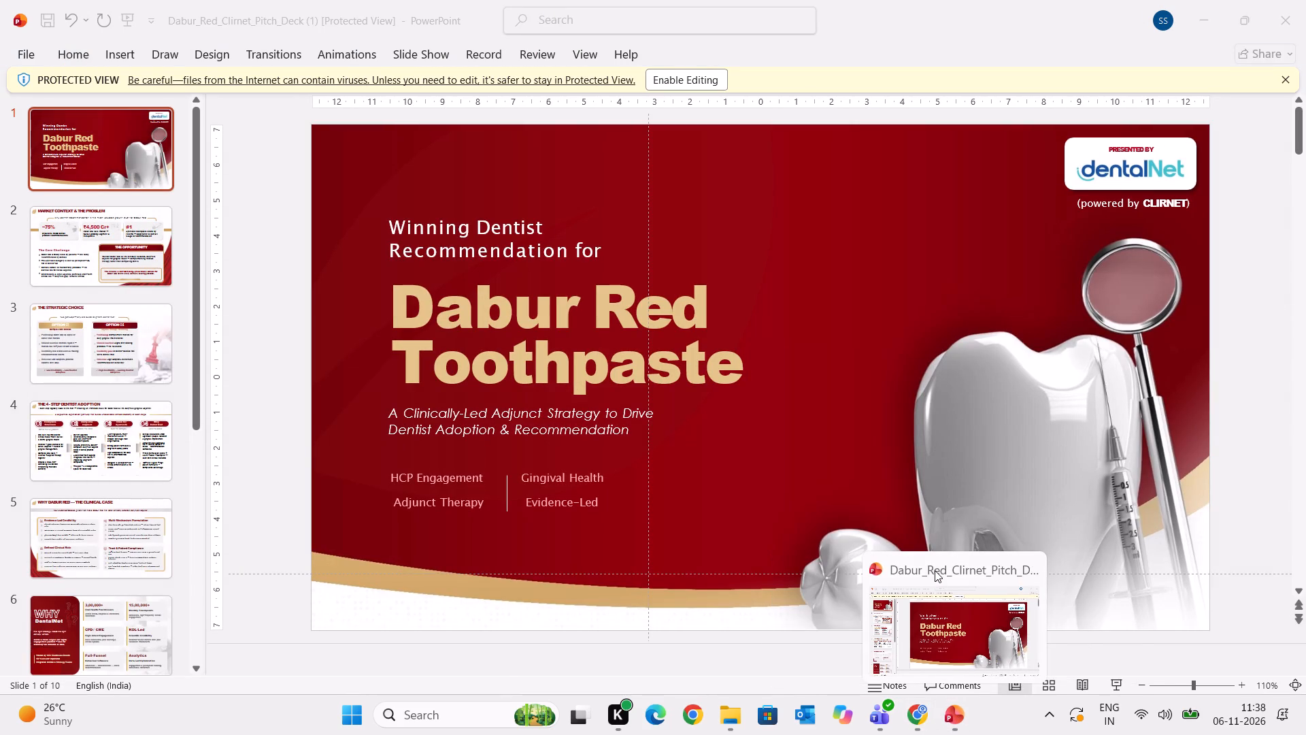
{"action": "left_click", "coordinate": [711, 82]}
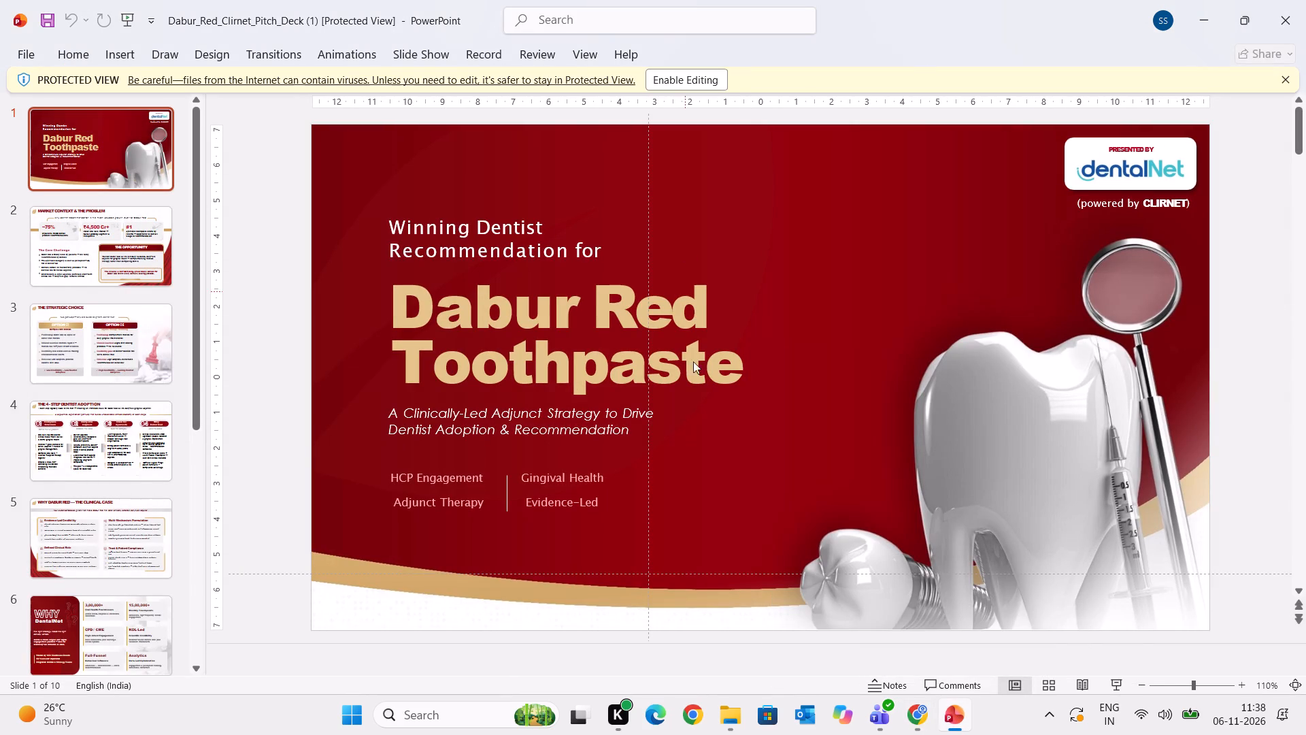
Reopen Dabur_Red_Pitch_Deck_Pilot_Campaign_v2 from the Downloads folder.
{"action": "left_click", "coordinate": [726, 717]}
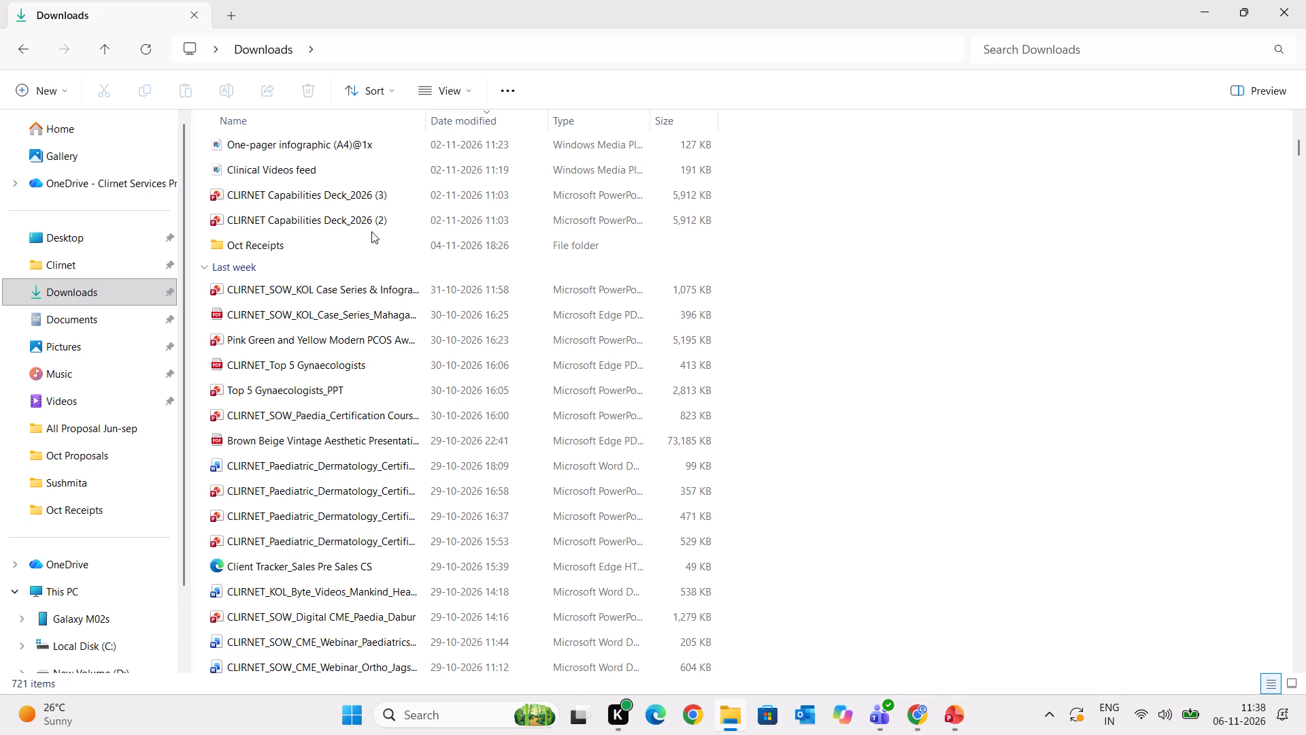
{"action": "left_click", "coordinate": [93, 288]}
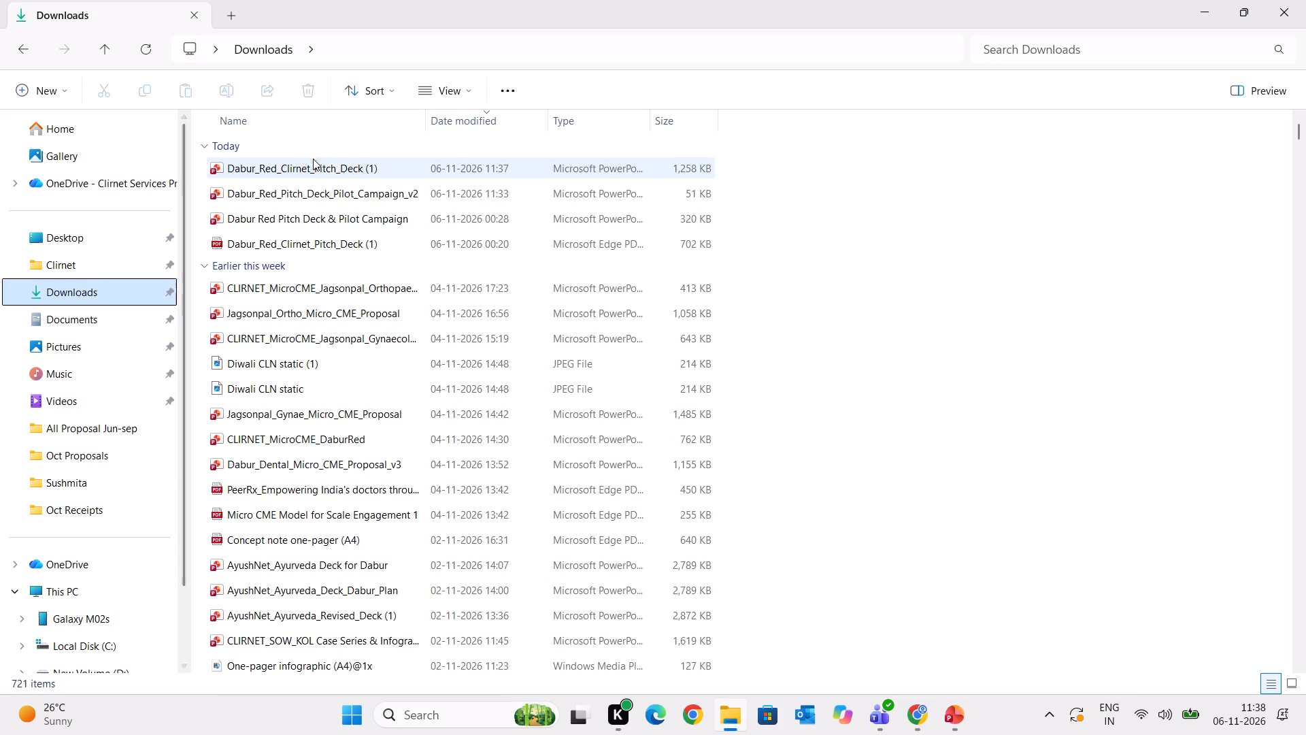
{"action": "double_click", "coordinate": [316, 200]}
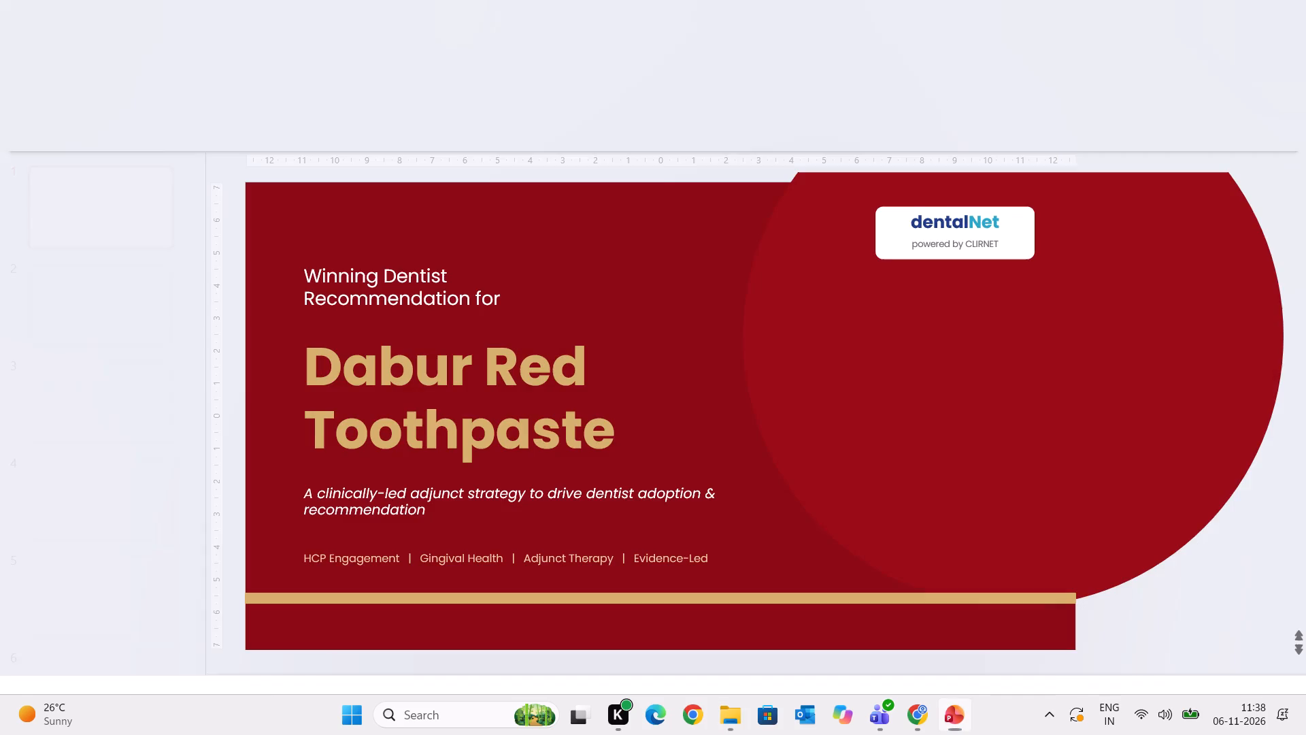
Switch to the converted Dabur_Red_Clirnet_Pitch_Deck (1) presentation and enable editing.
{"action": "left_click", "coordinate": [950, 711]}
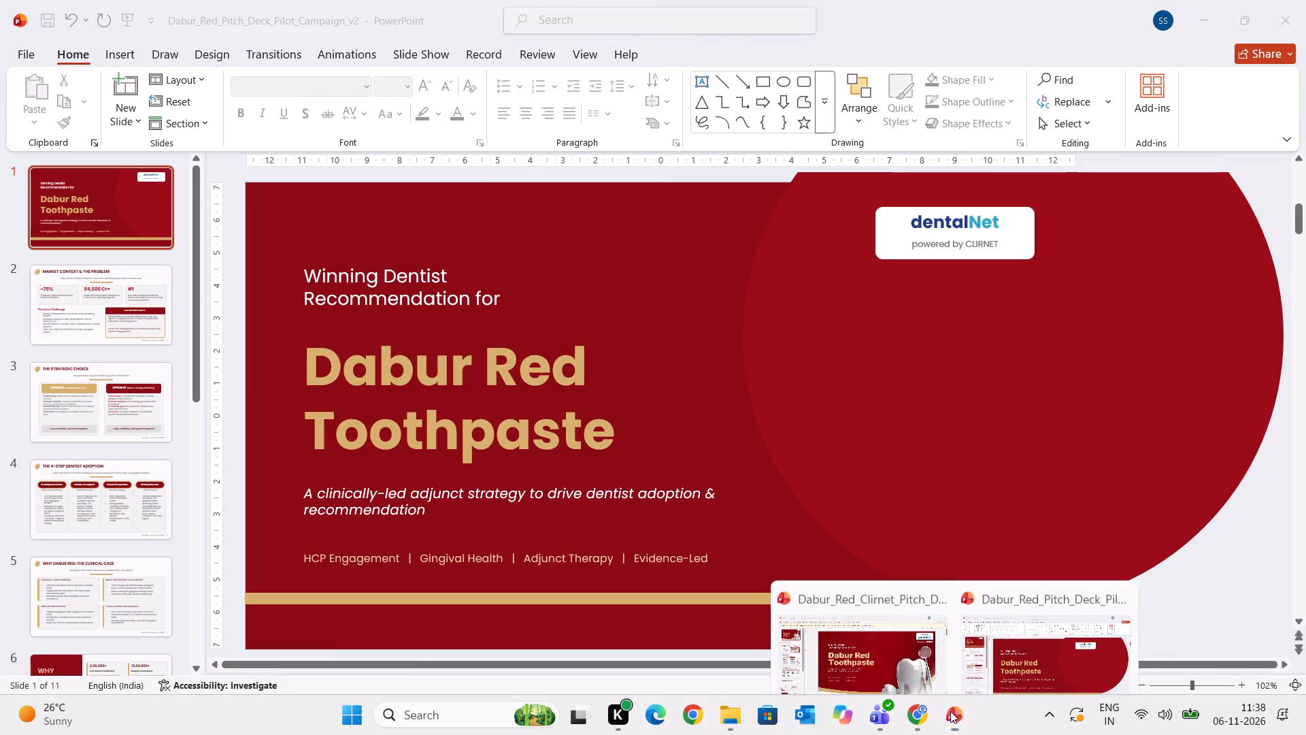
{"action": "left_click", "coordinate": [943, 634]}
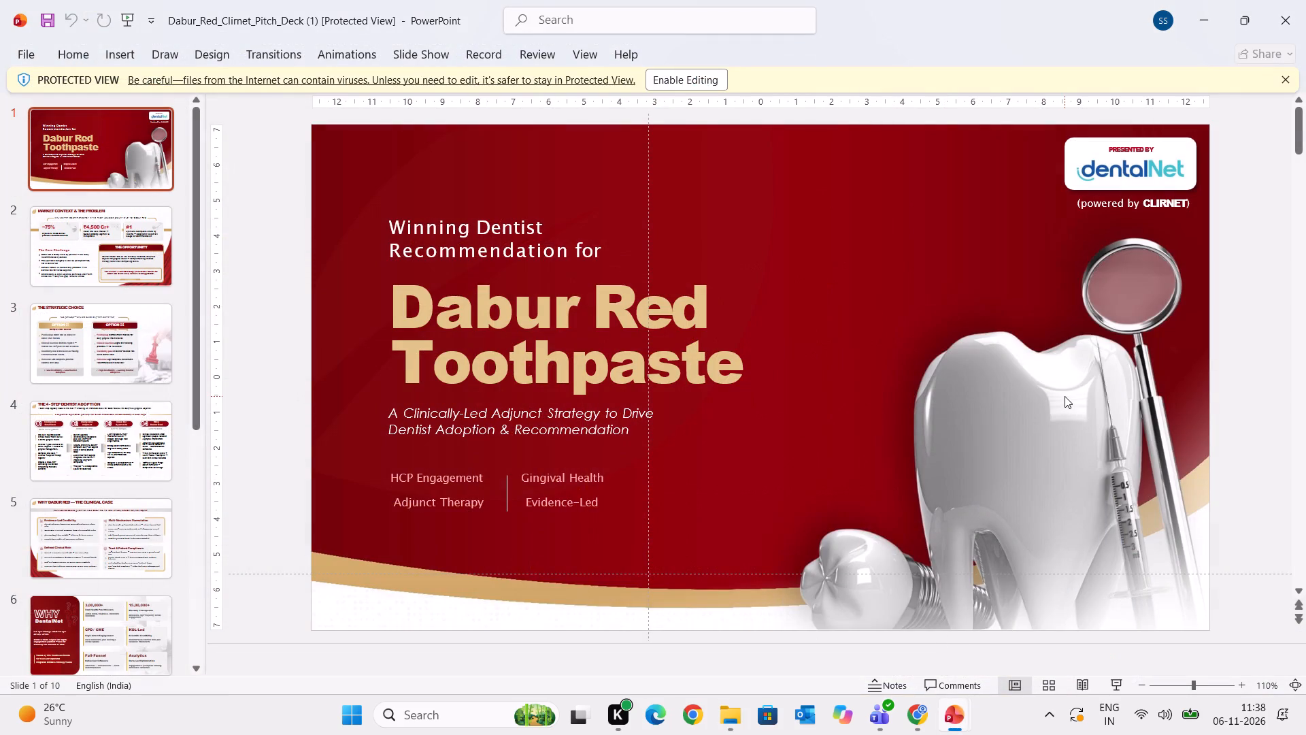
{"action": "left_click", "coordinate": [679, 78]}
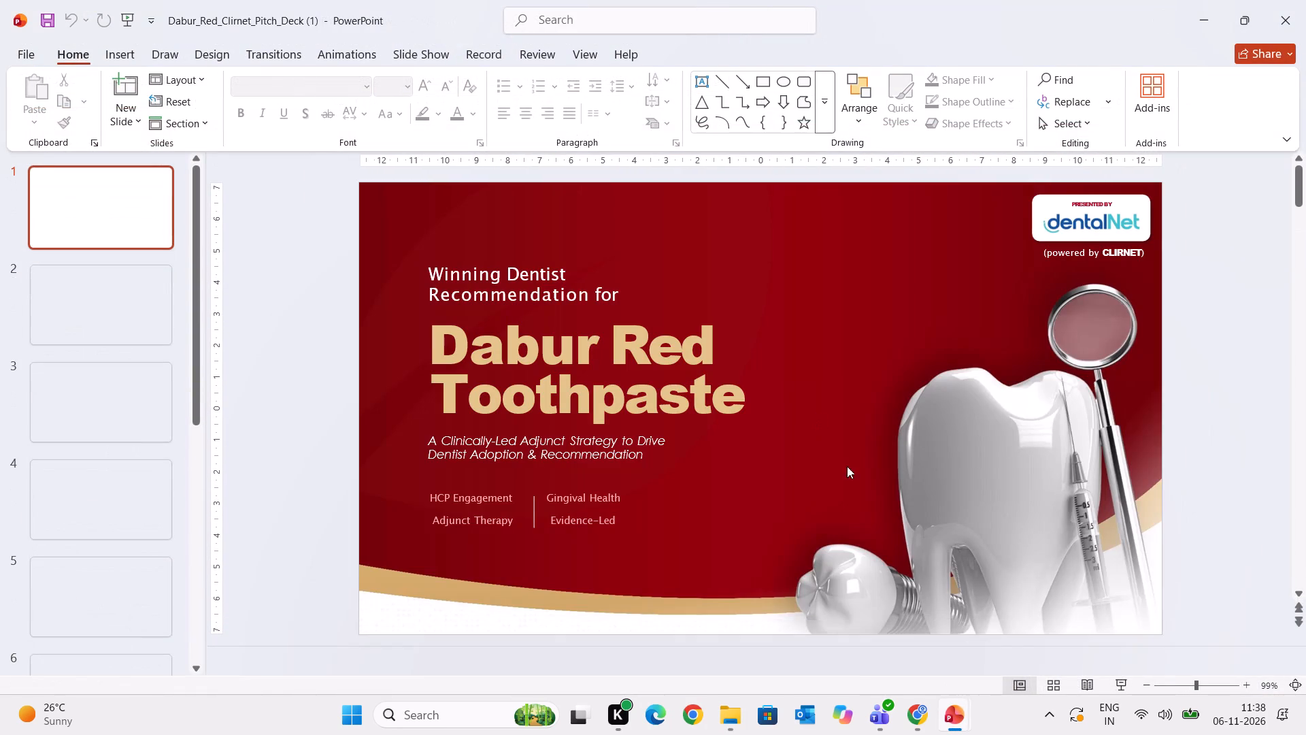
Copy the tooth background picture from the converted deck's cover and paste it onto slide 1 of the pilot campaign v2 deck.
{"action": "left_click", "coordinate": [1073, 514]}
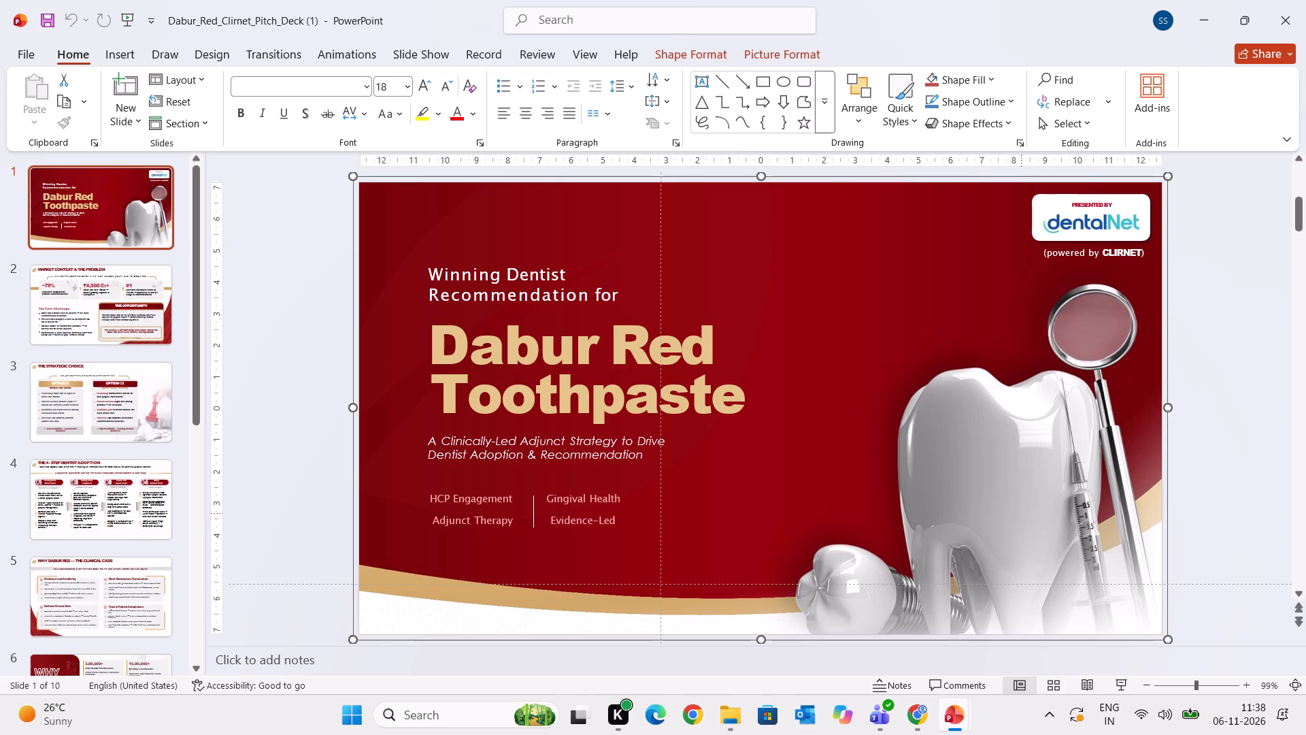
{"action": "double_click", "coordinate": [1019, 512]}
{"action": "key", "text": "ctrl+c"}
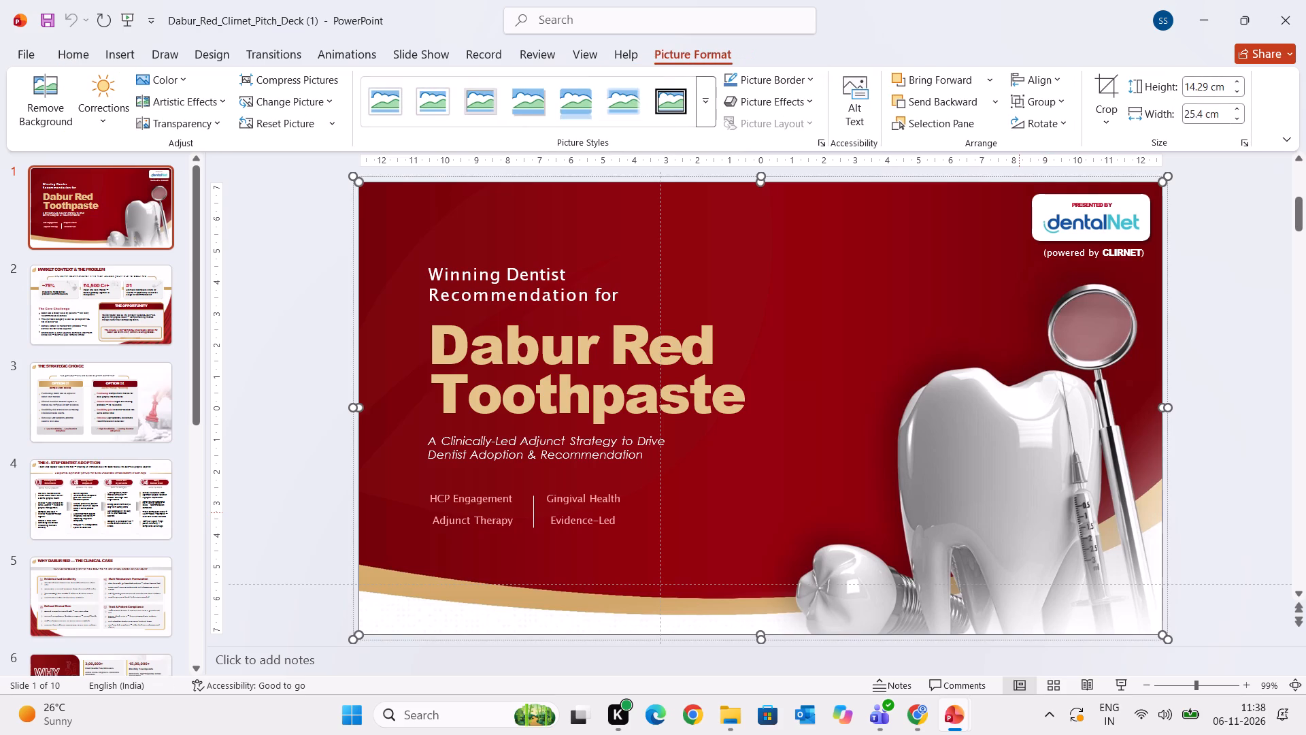
{"action": "left_click", "coordinate": [967, 719]}
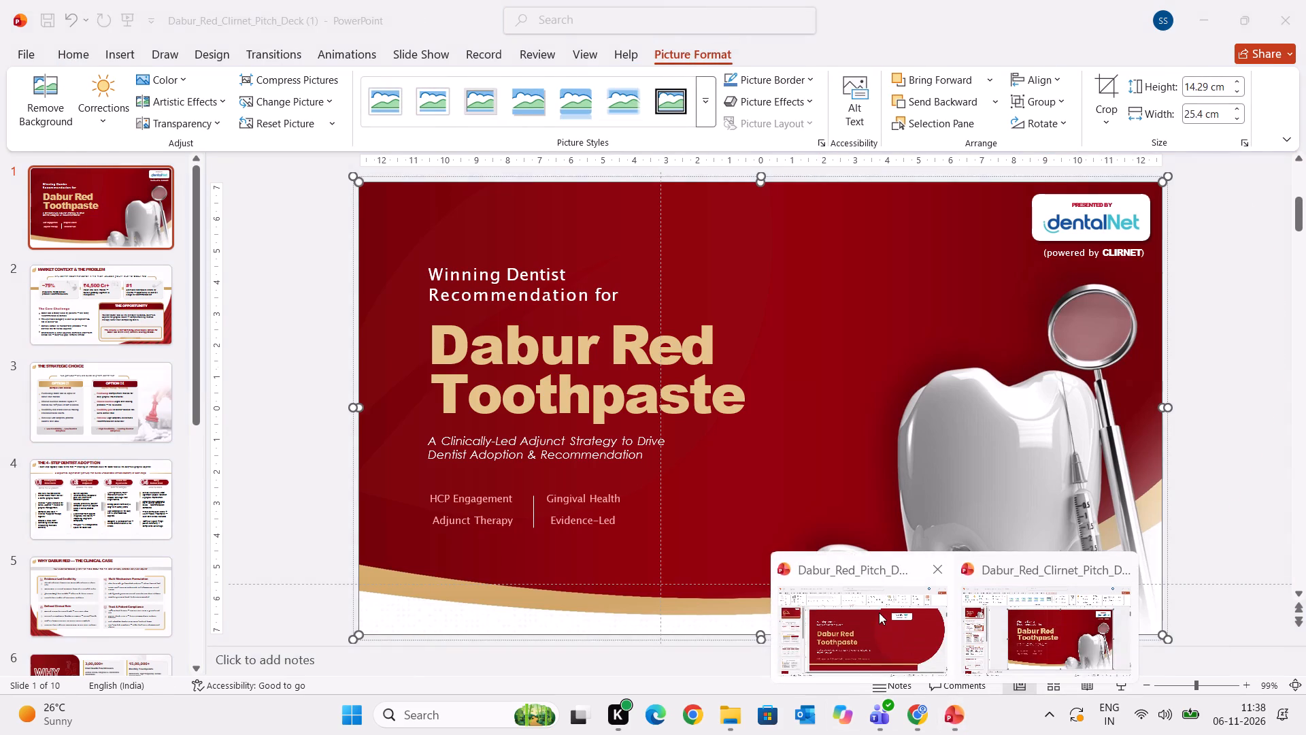
{"action": "left_click", "coordinate": [879, 612]}
{"action": "left_click", "coordinate": [895, 455]}
{"action": "key", "text": "ctrl+v"}
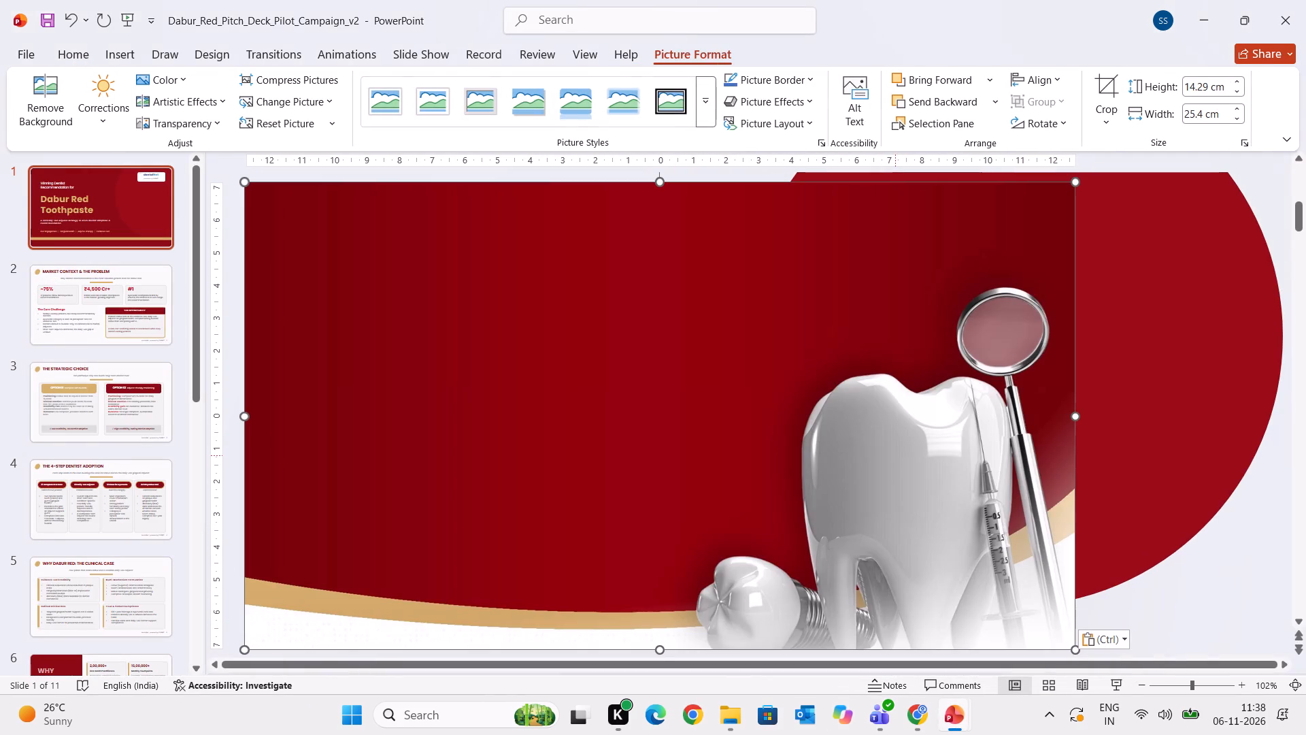
Send the pasted tooth background picture to the back of the cover slide.
{"action": "left_click", "coordinate": [958, 455]}
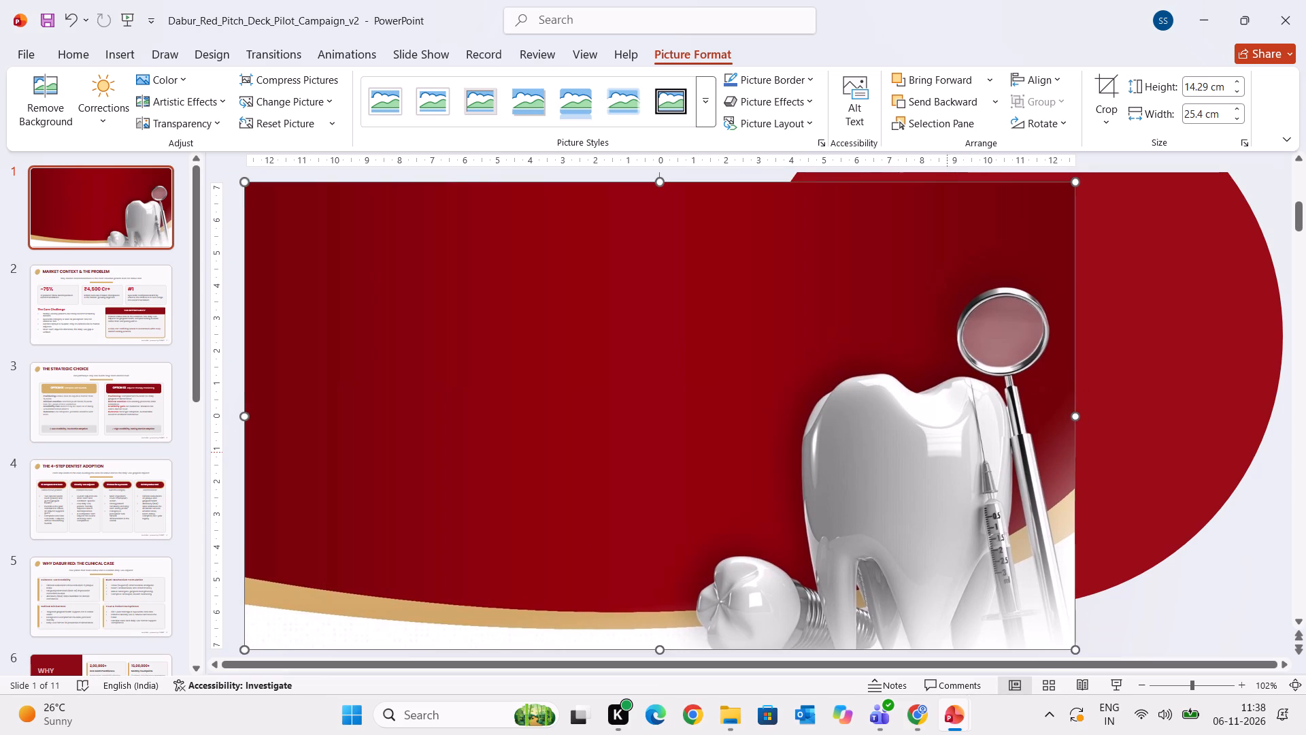
{"action": "right_click", "coordinate": [741, 435]}
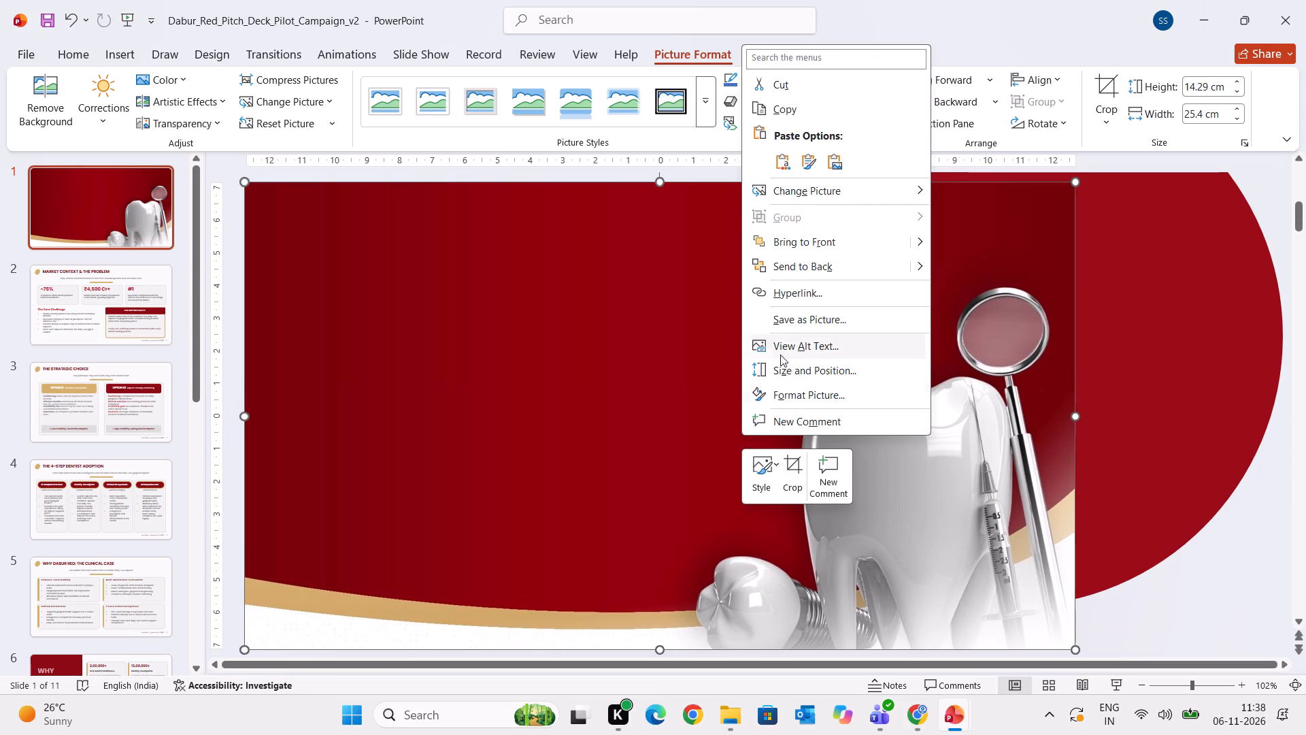
{"action": "left_click", "coordinate": [810, 266]}
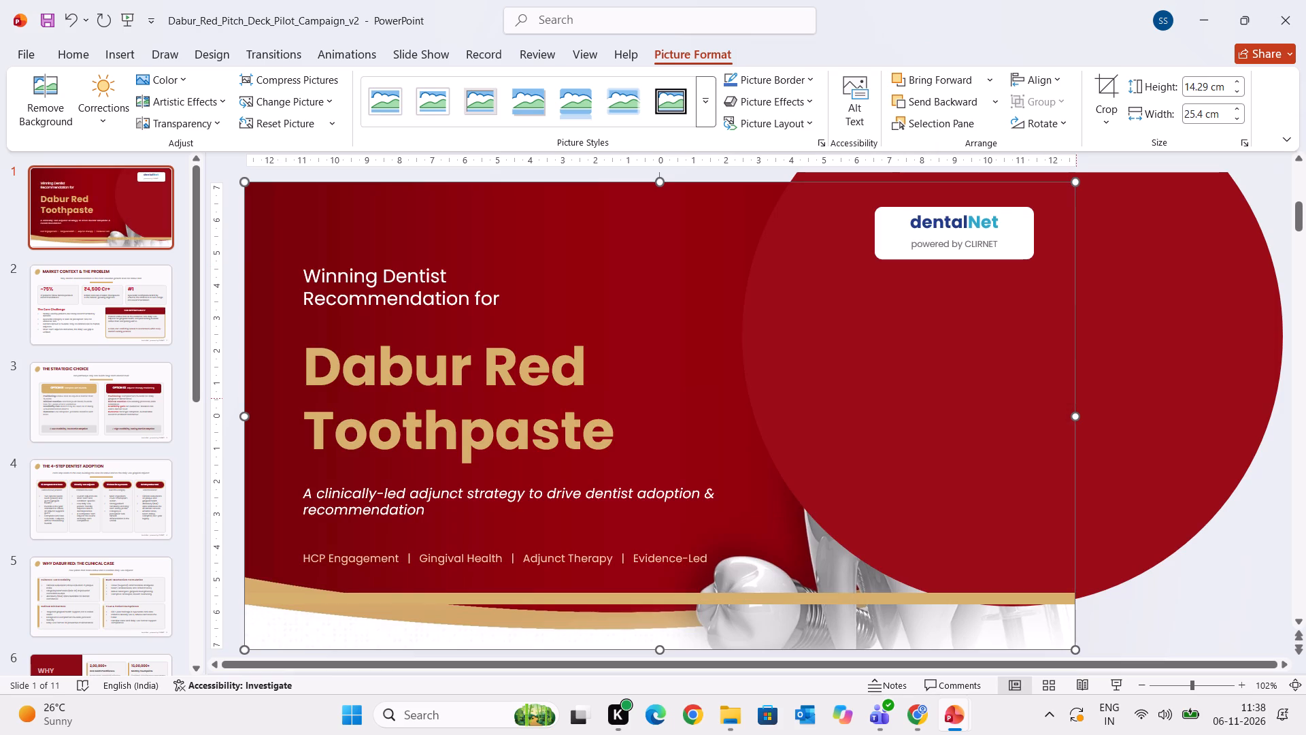
Delete the large red circle that extends beyond the edge of the cover slide.
{"action": "left_click", "coordinate": [1106, 405]}
{"action": "key", "text": "Delete"}
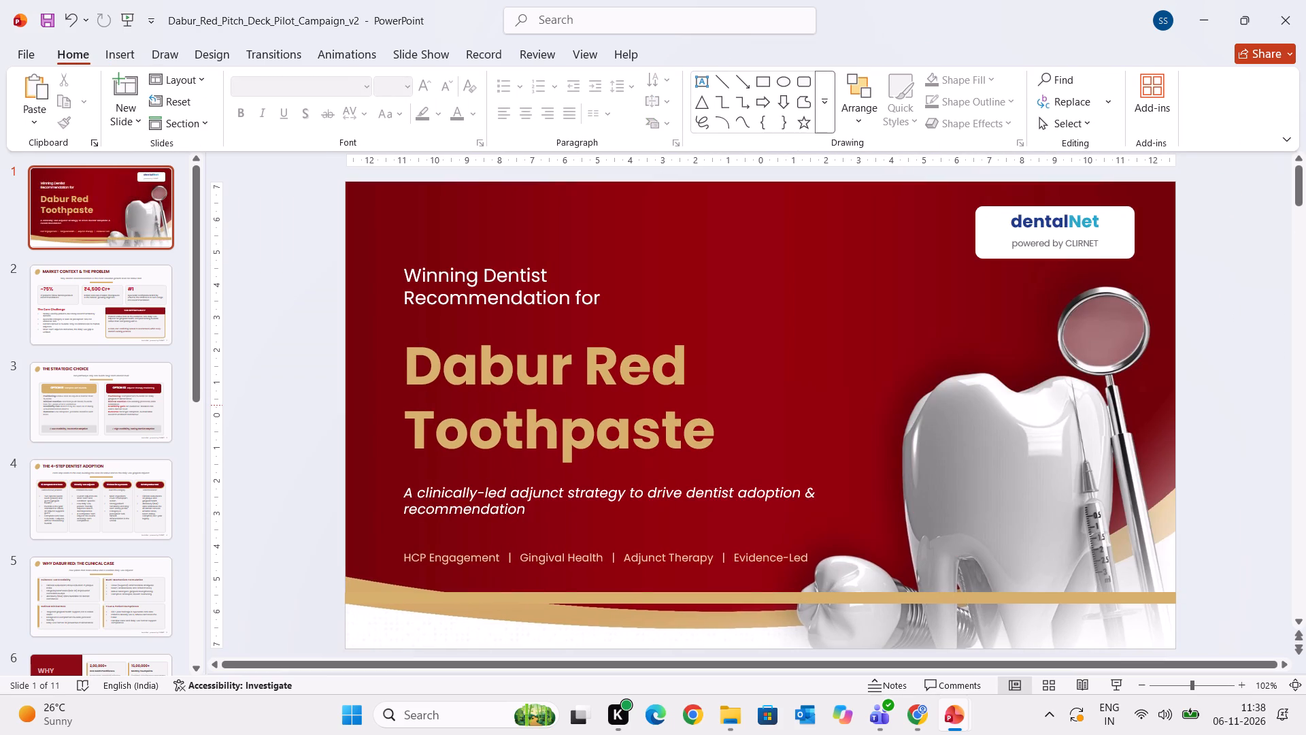
Move the "Dabur Red Toothpaste" title up slightly, closer to the "Winning Dentist Recommendation for" line.
{"action": "left_click", "coordinate": [1179, 445]}
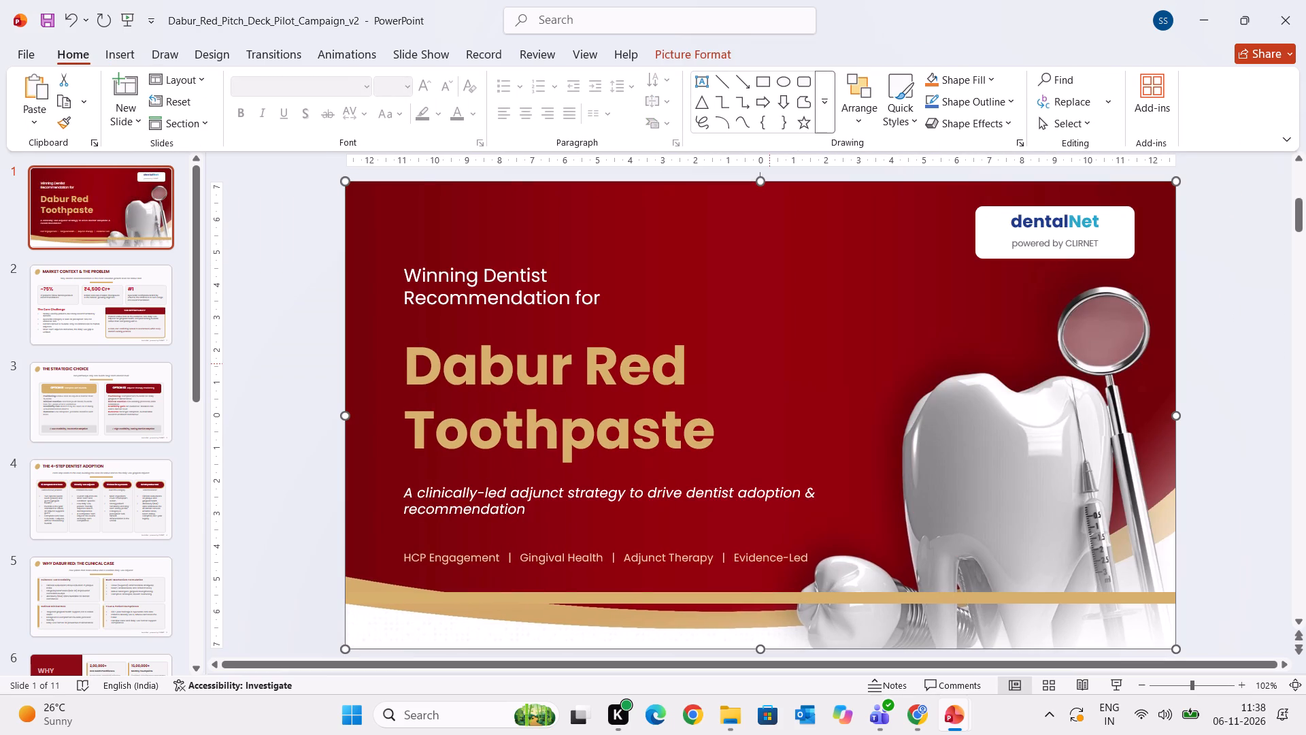
{"action": "left_click_drag", "start_coordinate": [828, 474], "coordinate": [829, 451]}
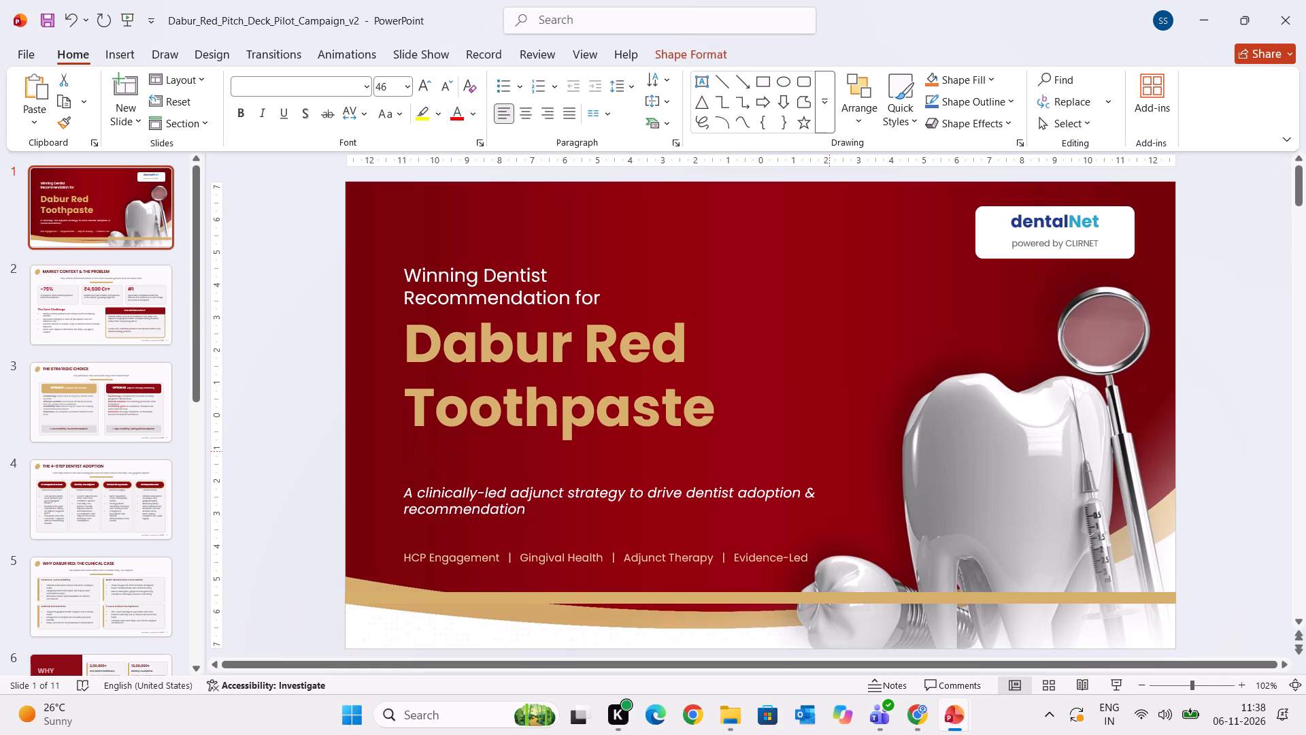
{"action": "left_click_drag", "start_coordinate": [829, 451], "coordinate": [829, 455]}
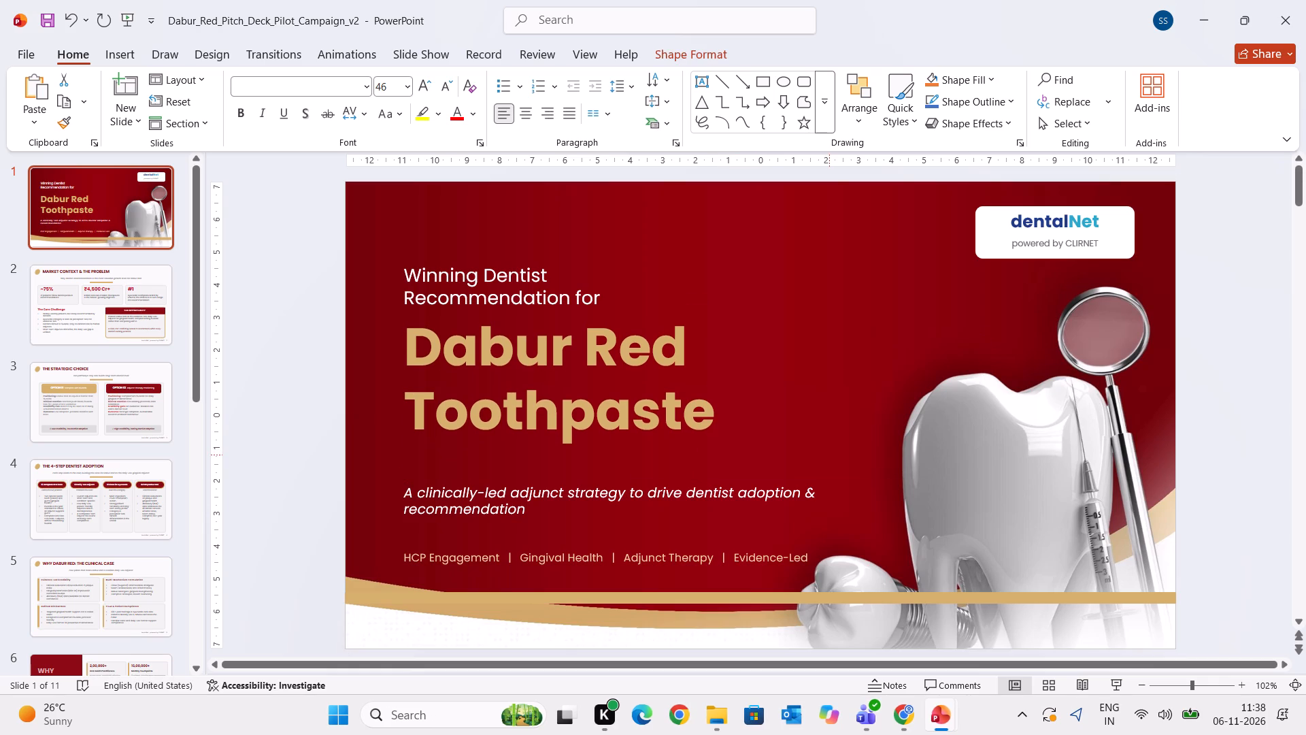
{"action": "left_click_drag", "start_coordinate": [829, 455], "coordinate": [828, 453]}
{"action": "left_click", "coordinate": [1236, 503]}
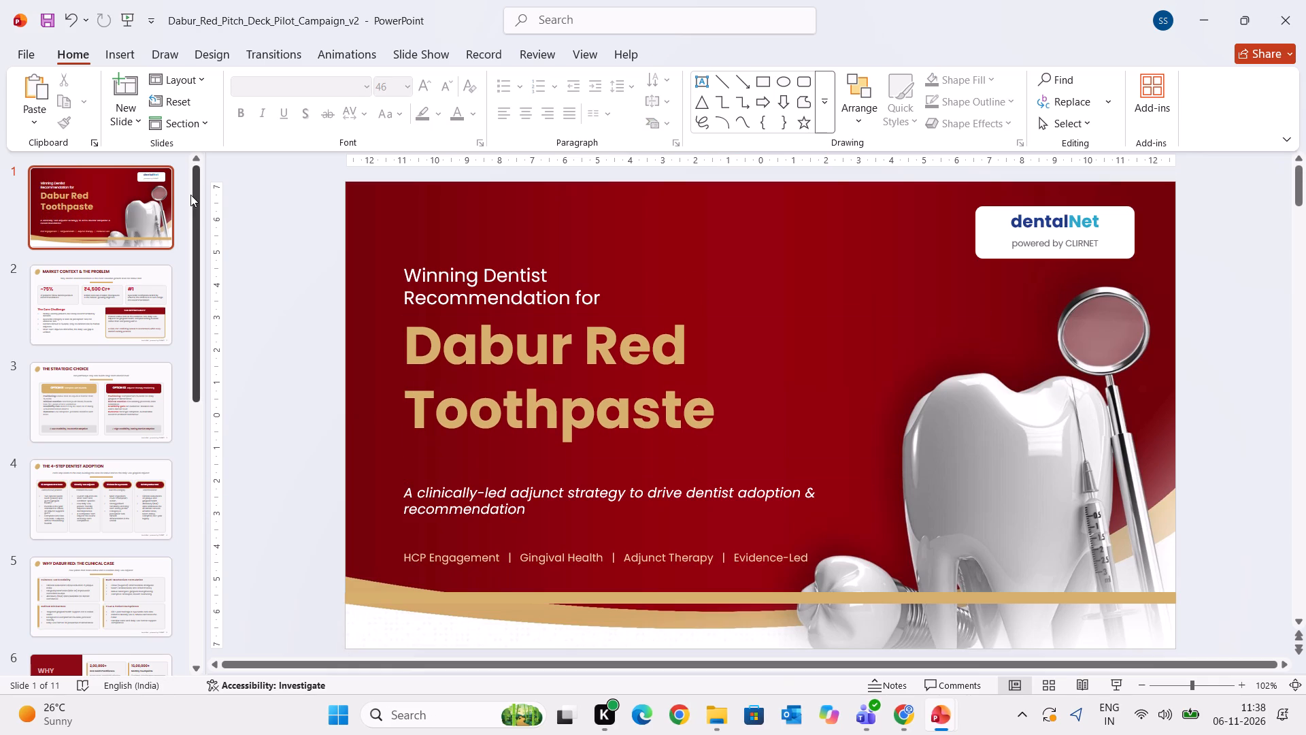
Review the pilot campaign v2 deck from Market Context & The Problem through Pilot Campaign: Investment & Outputs.
{"action": "left_click", "coordinate": [127, 349]}
{"action": "left_click", "coordinate": [122, 324]}
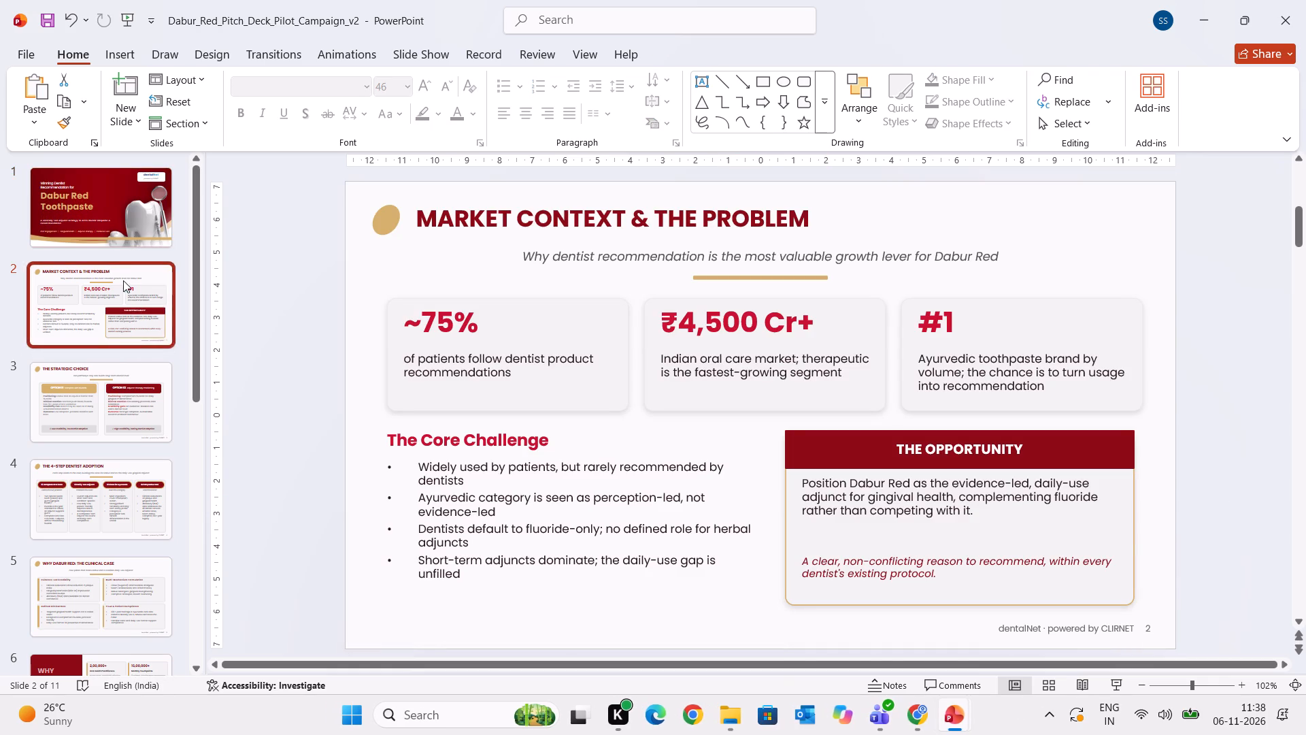
{"action": "left_click", "coordinate": [130, 240]}
{"action": "left_click", "coordinate": [137, 206]}
{"action": "left_click", "coordinate": [135, 284]}
{"action": "key", "text": "Down"}
{"action": "key", "text": "Down"}
{"action": "key", "text": "Down"}
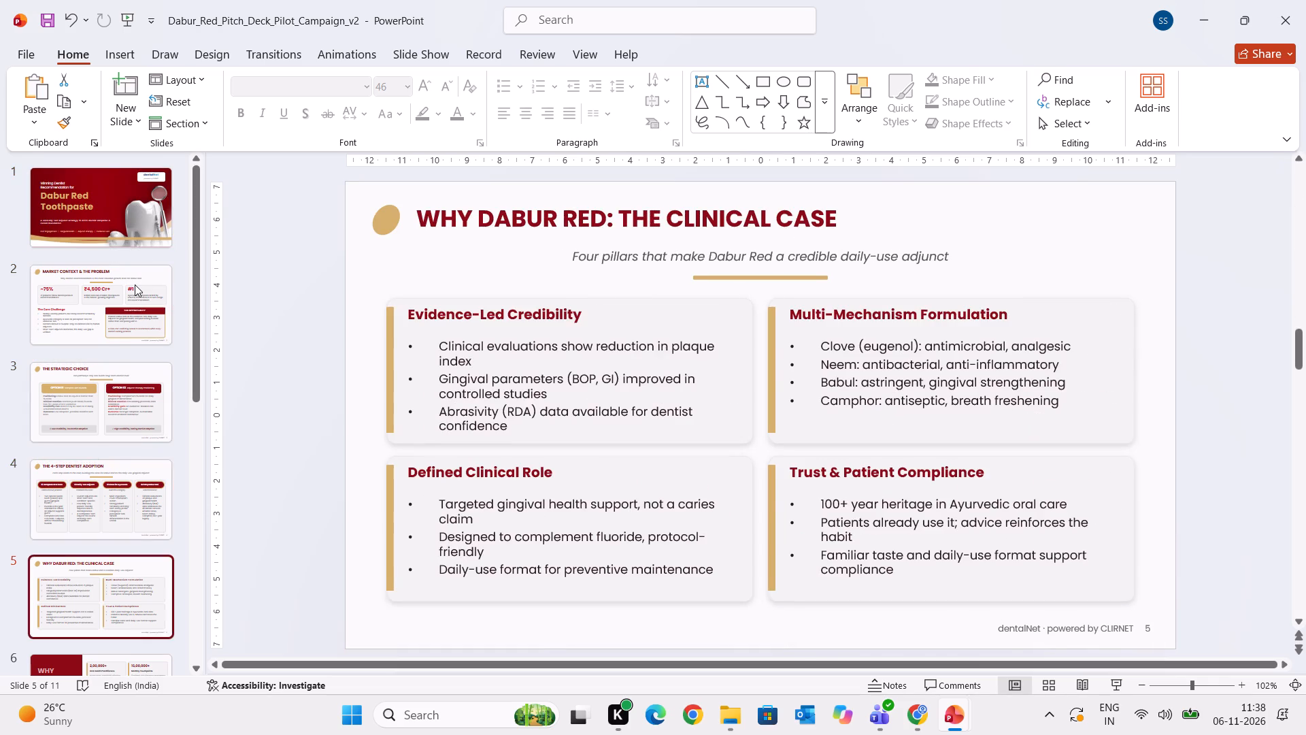
{"action": "key", "text": "Down"}
{"action": "key", "text": "Down"}
{"action": "key", "text": "Down"}
{"action": "key", "text": "Down"}
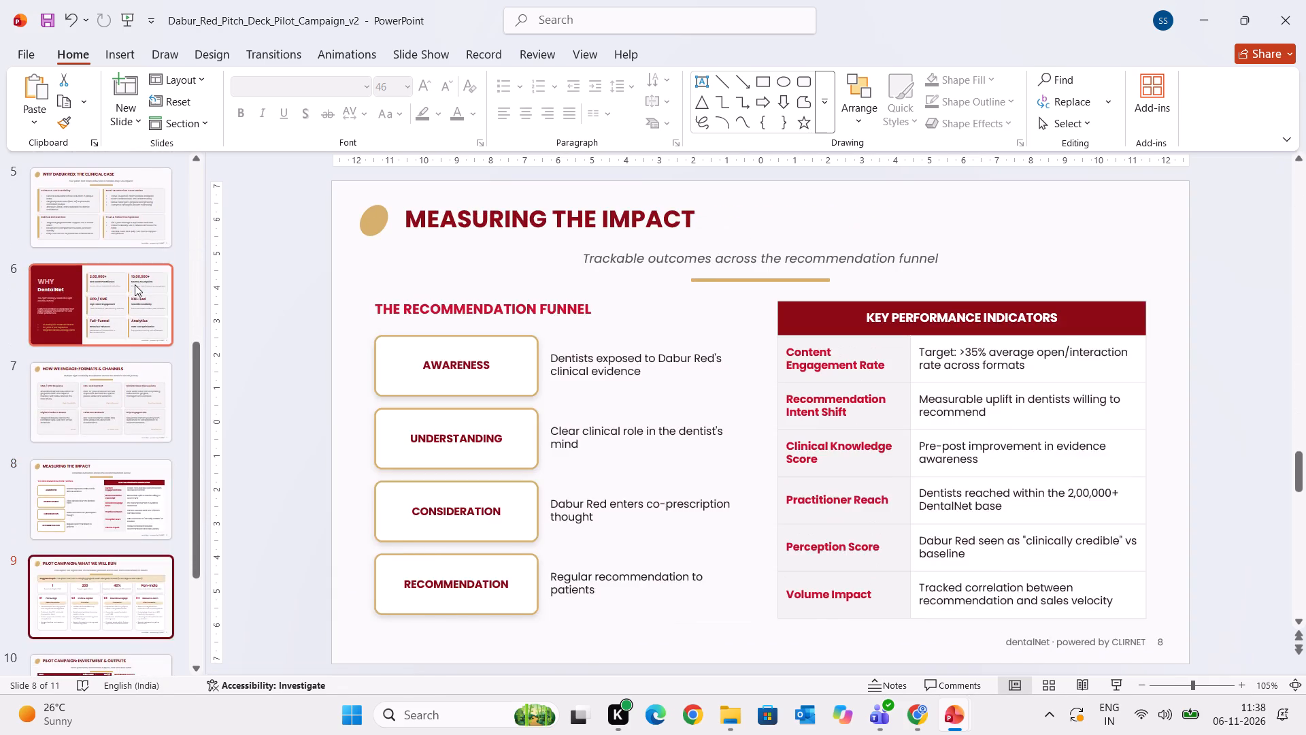
{"action": "key", "text": "Down"}
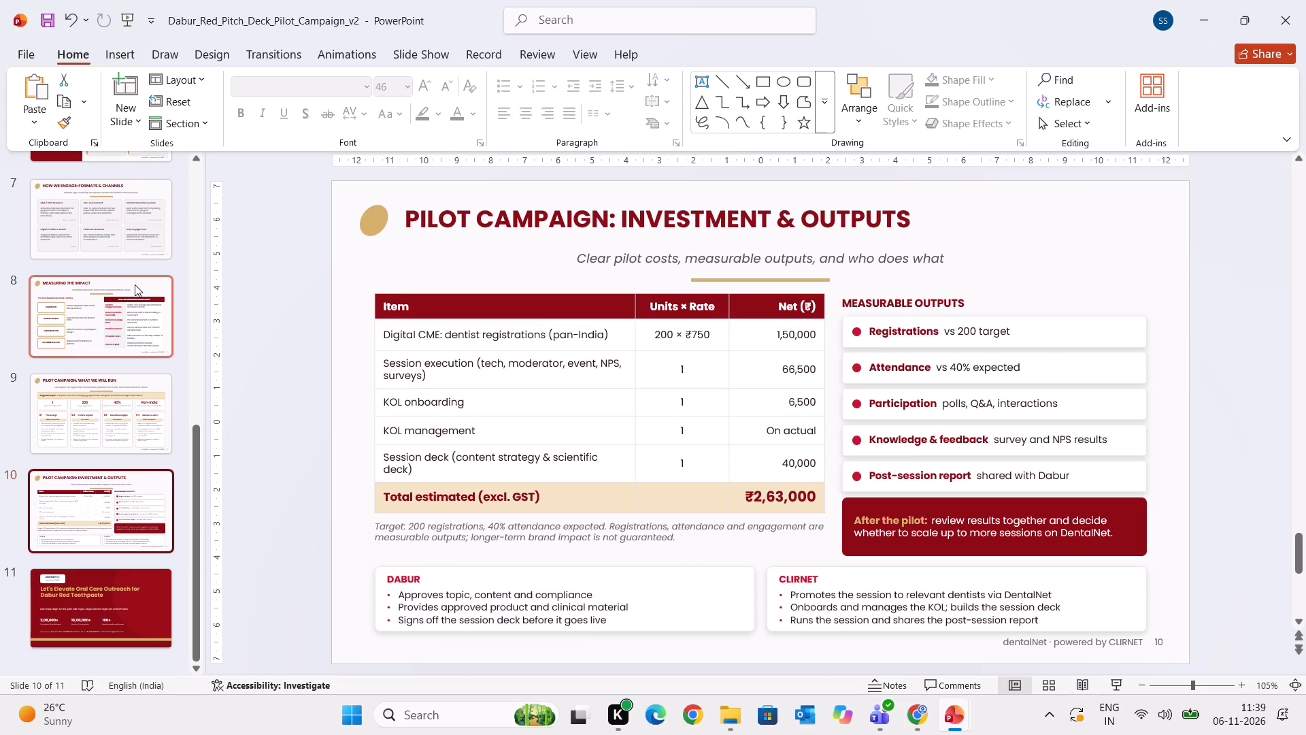
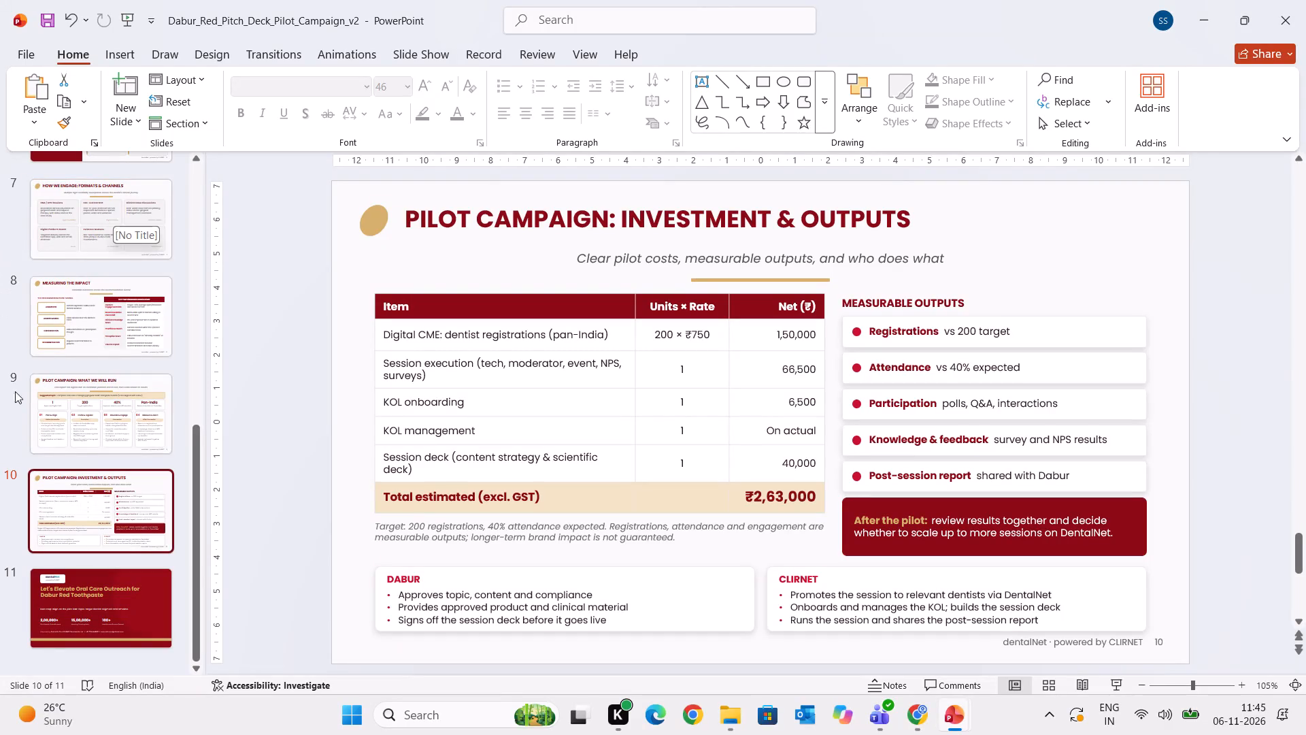
Review the pilot campaign v2 deck backwards from Pilot Campaign: What We Will Run to the cover slide.
{"action": "left_click", "coordinate": [86, 433]}
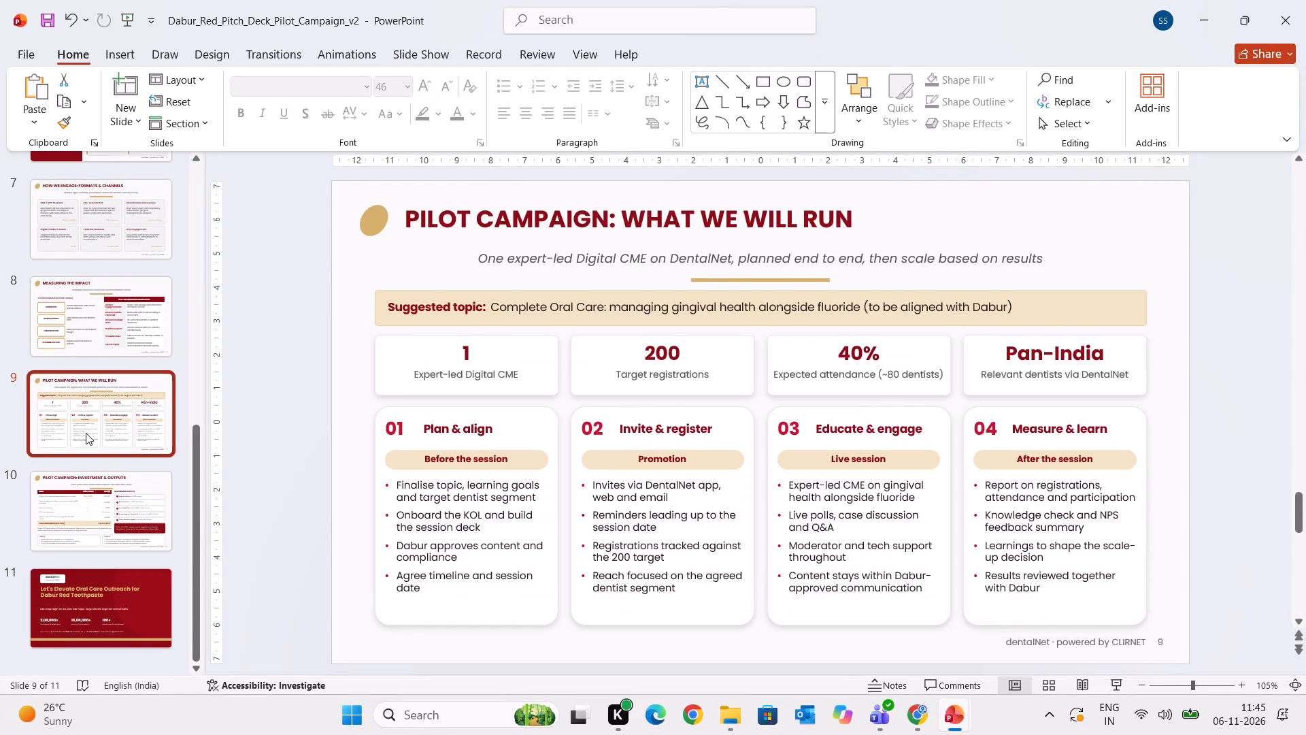
{"action": "key", "text": "Up"}
{"action": "key", "text": "Down"}
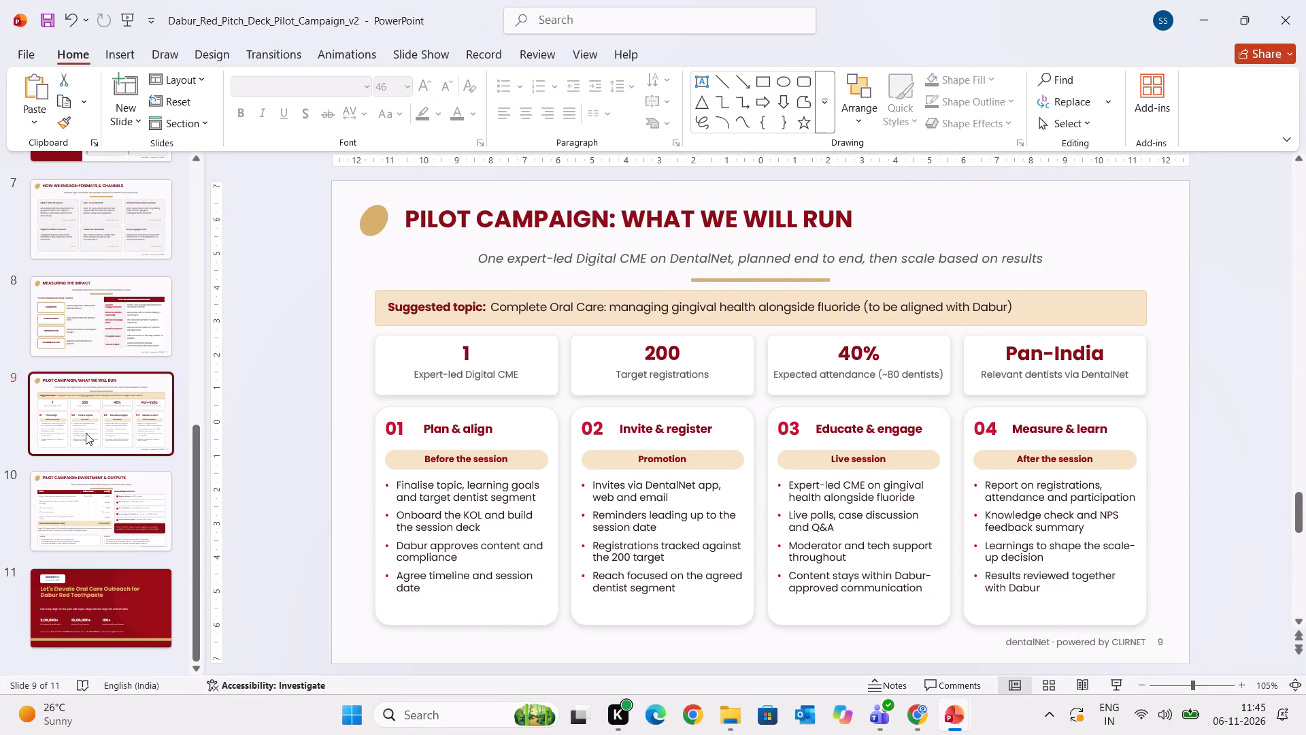
{"action": "key", "text": "Up"}
{"action": "key", "text": "Up"}
{"action": "key", "text": "Up"}
{"action": "key", "text": "Up"}
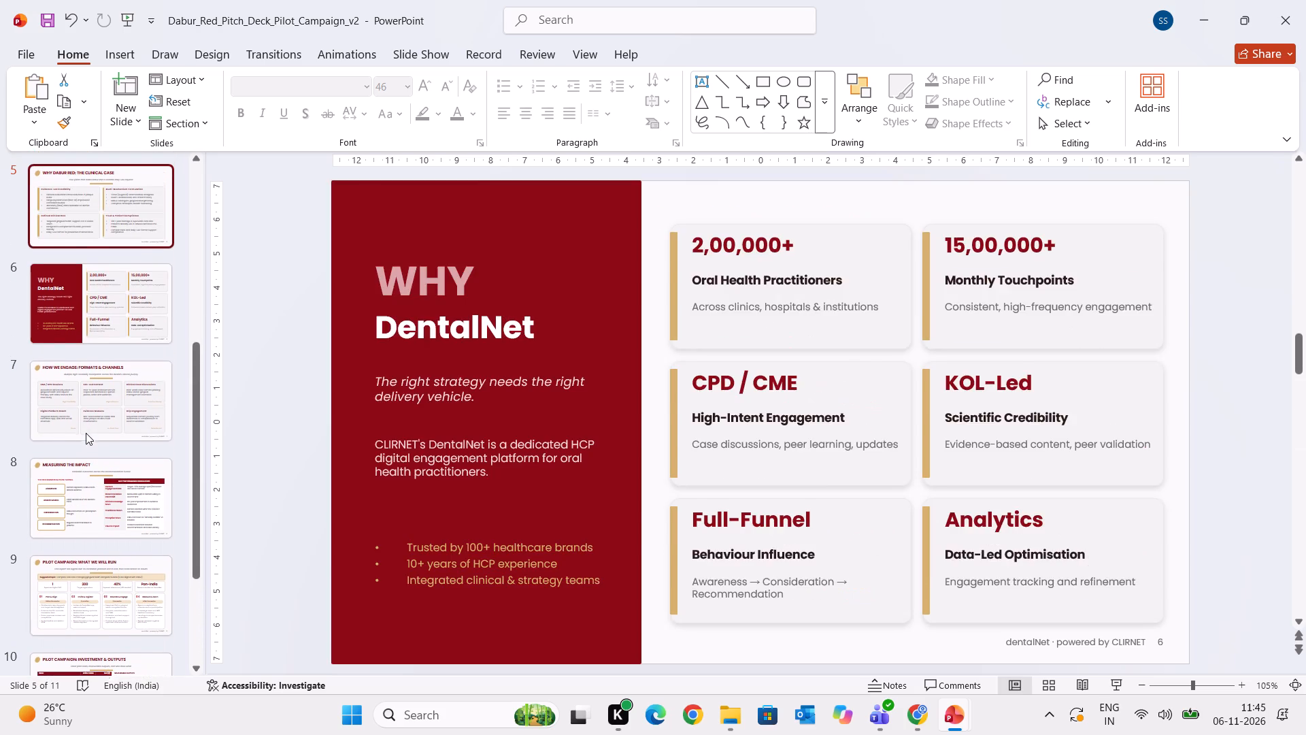
{"action": "key", "text": "Up"}
{"action": "key", "text": "Up"}
{"action": "key", "text": "Up"}
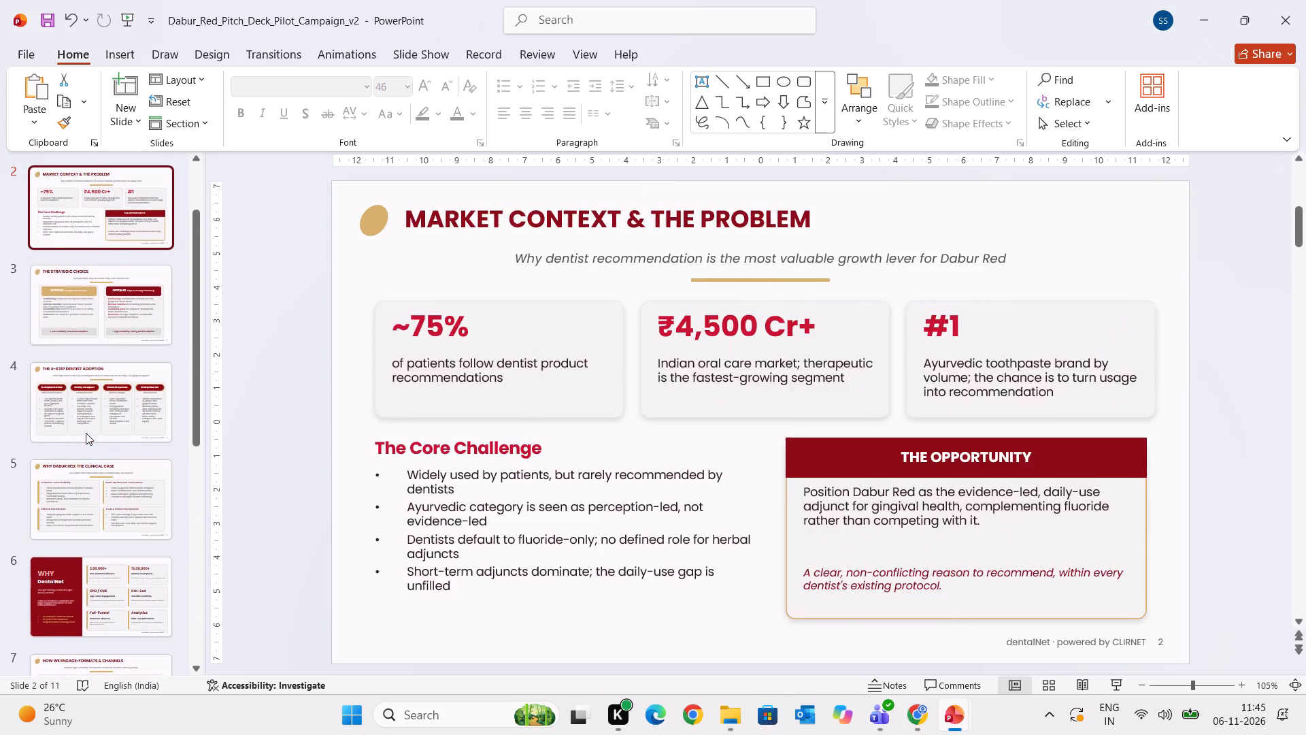
{"action": "key", "text": "Up"}
{"action": "key", "text": "Up"}
Review the deck forwards from Market Context & The Problem through the closing Let's Elevate Oral Care Outreach slide.
{"action": "key", "text": "Down"}
{"action": "key", "text": "Down"}
{"action": "key", "text": "Down"}
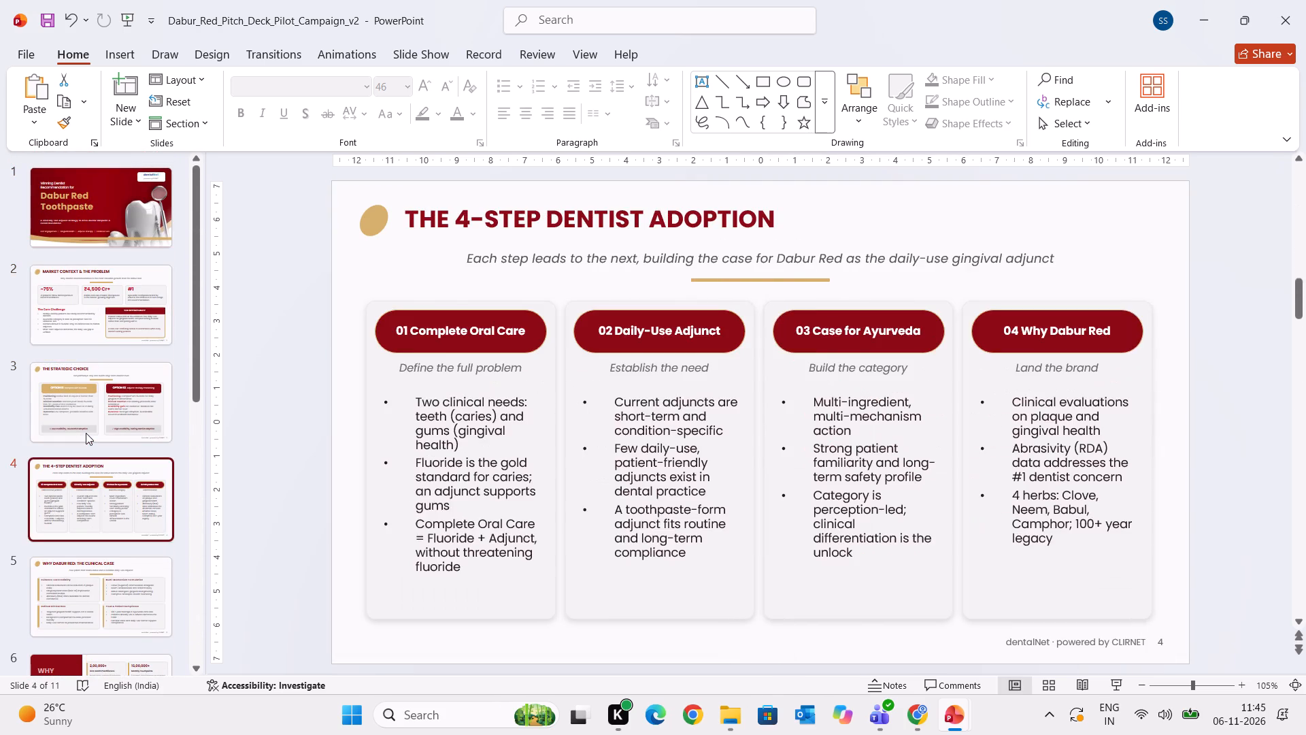
{"action": "key", "text": "Down"}
{"action": "key", "text": "Down"}
{"action": "key", "text": "Down"}
{"action": "key", "text": "Down"}
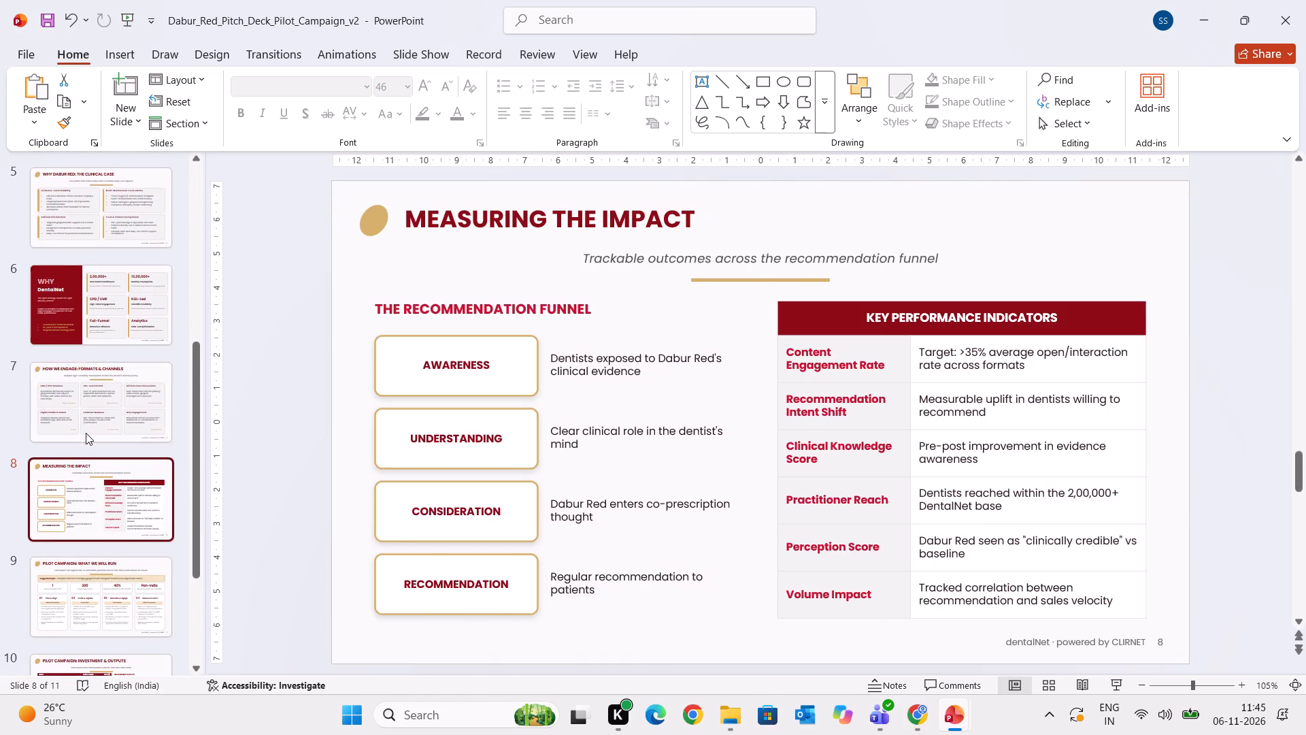
{"action": "key", "text": "Down"}
{"action": "key", "text": "Down"}
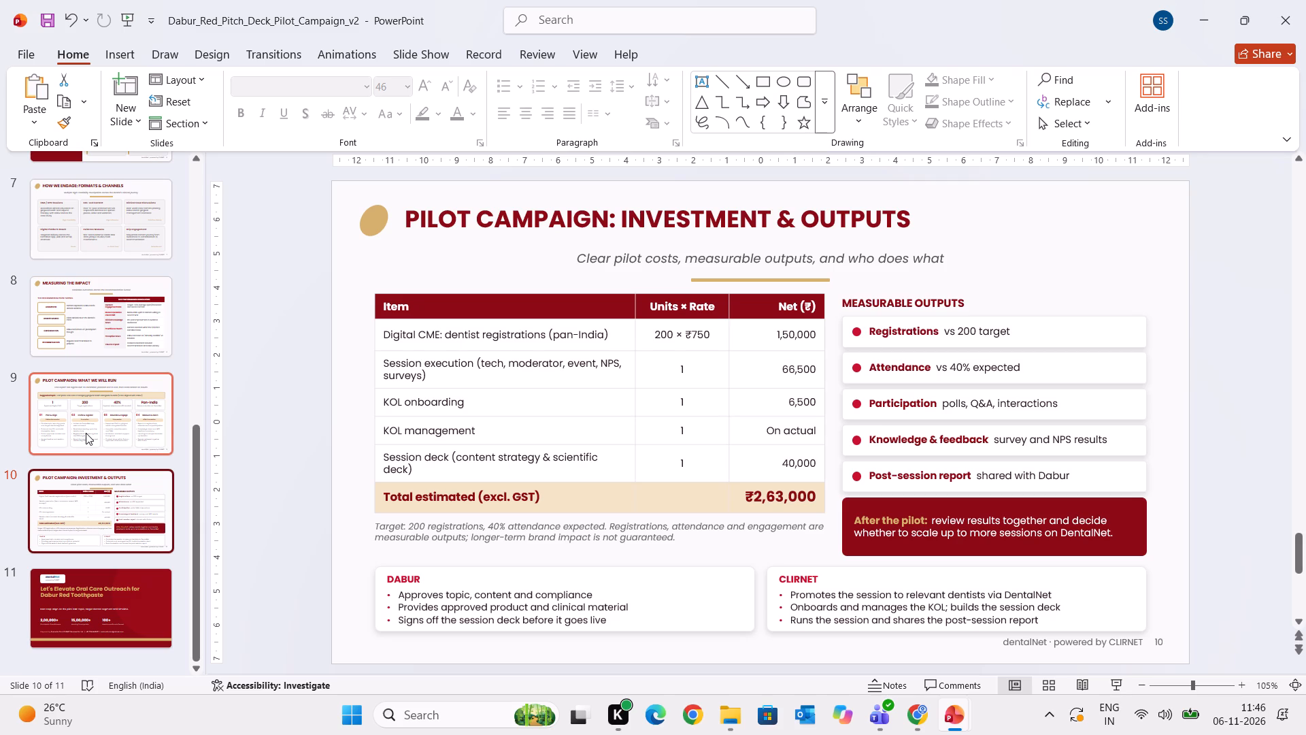
{"action": "key", "text": "Down"}
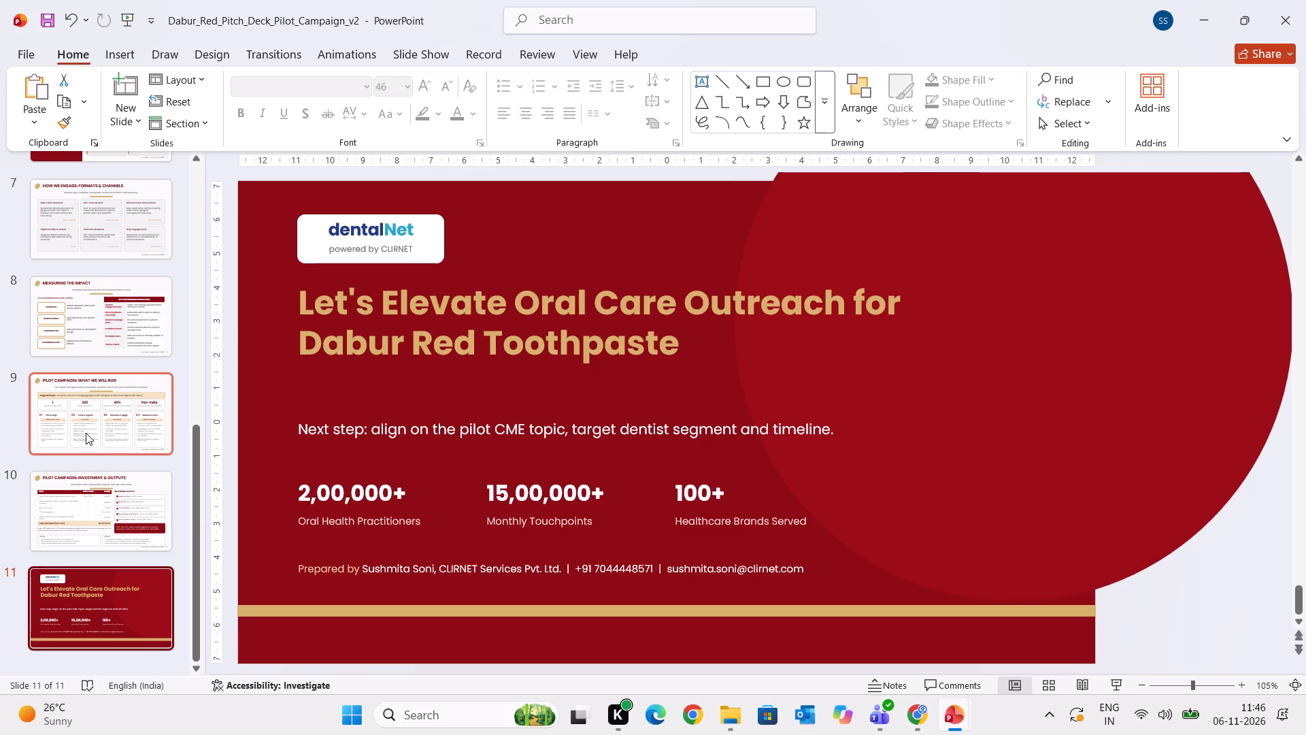
{"action": "key", "text": "Down"}
Recheck the slides between The 4-Step Dentist Adoption and Pilot Campaign: Investment & Outputs, comparing their layout and content.
{"action": "key", "text": "Up"}
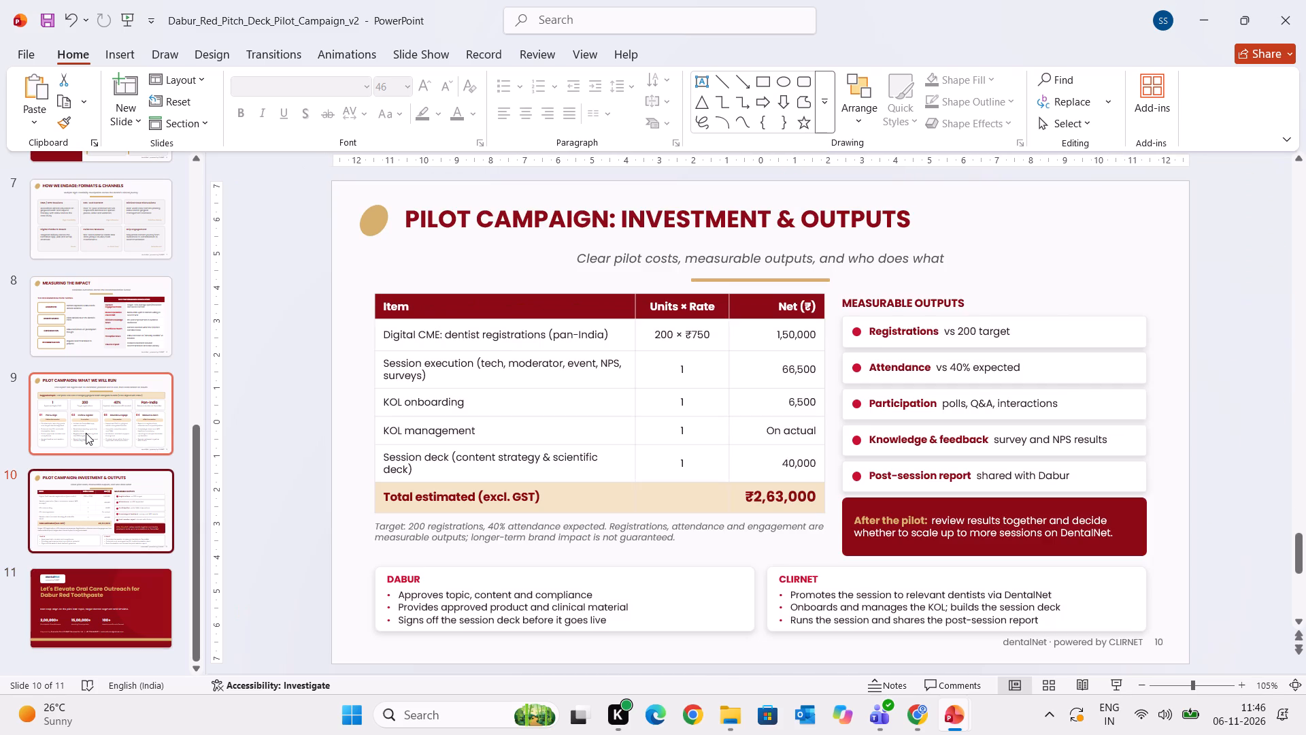
{"action": "key", "text": "Up"}
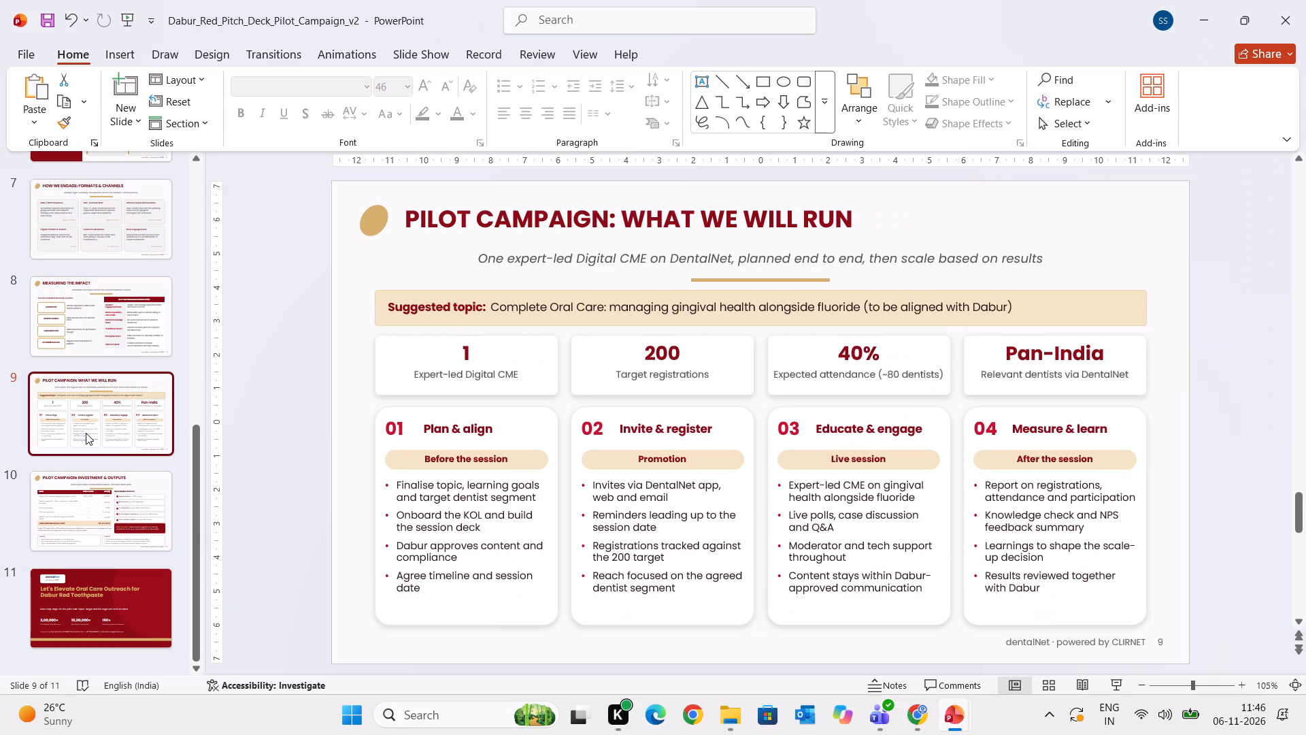
{"action": "key", "text": "Up"}
{"action": "key", "text": "Up"}
{"action": "key", "text": "Up"}
{"action": "key", "text": "Up"}
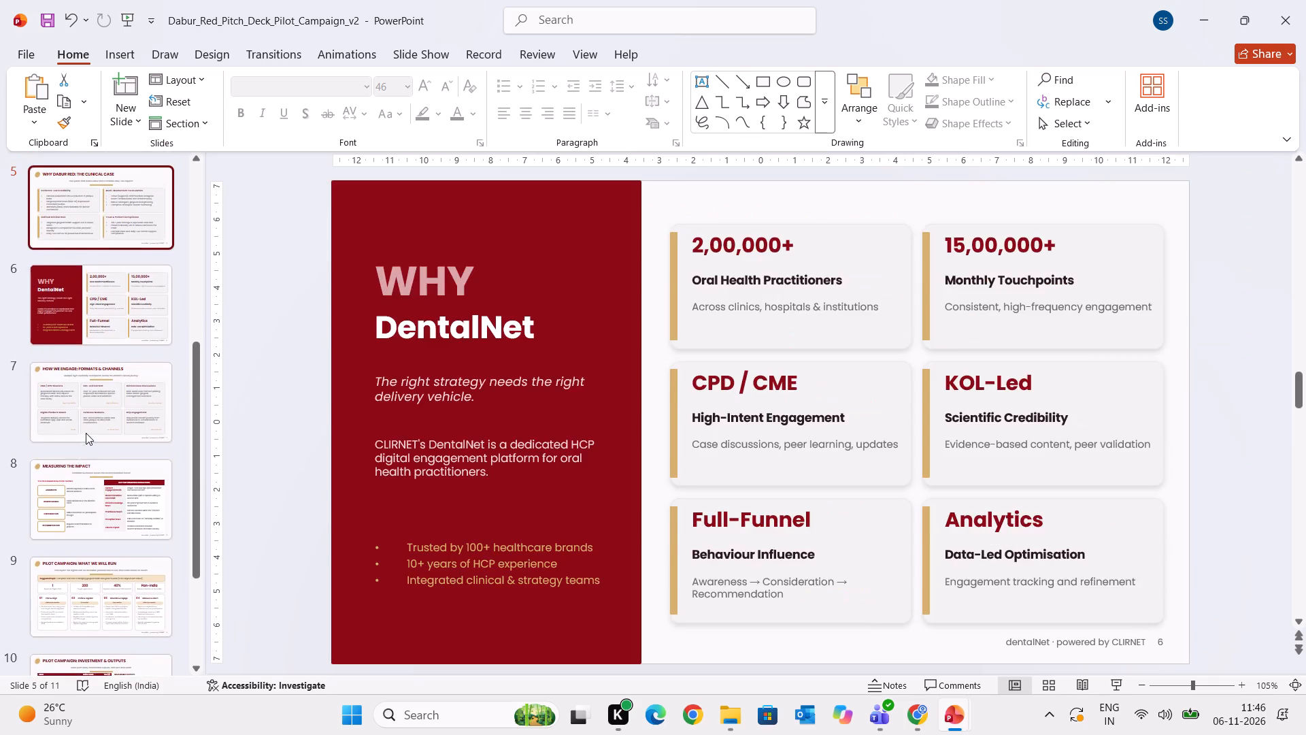
{"action": "key", "text": "Up"}
{"action": "key", "text": "Down"}
{"action": "key", "text": "Down"}
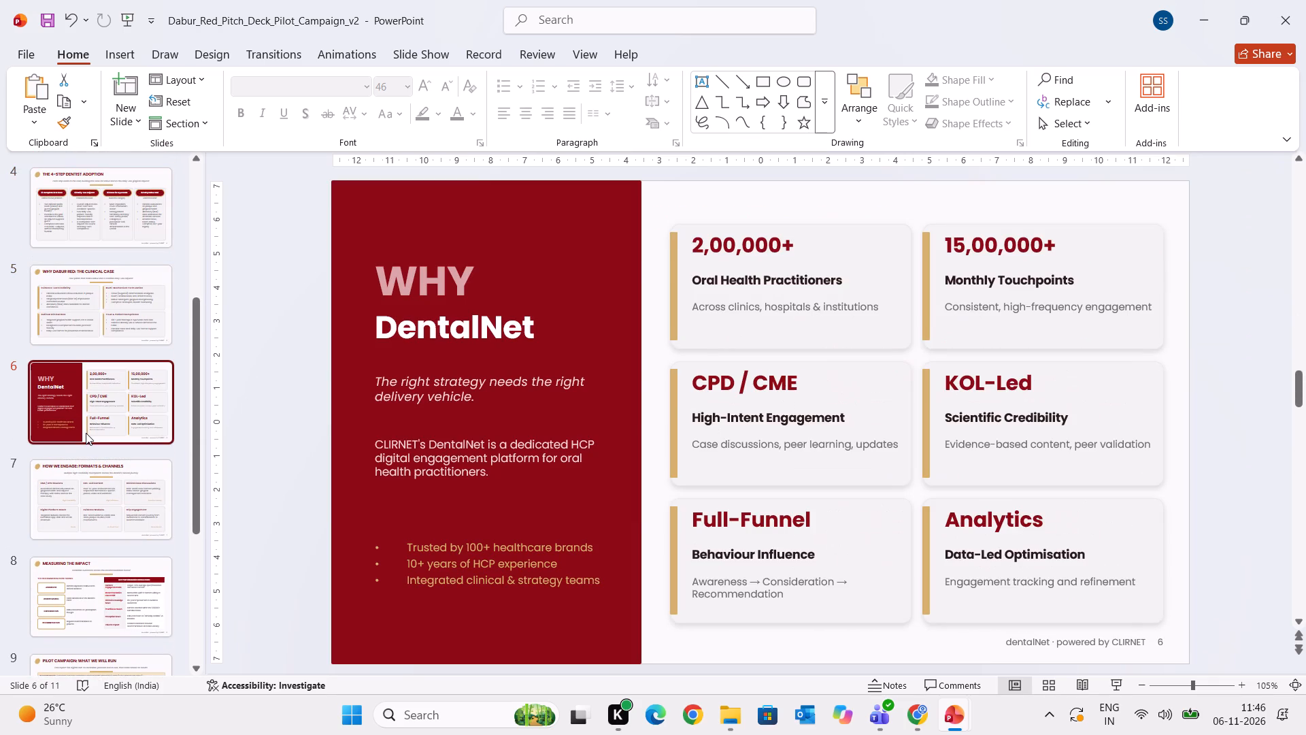
{"action": "key", "text": "Down"}
{"action": "key", "text": "Down"}
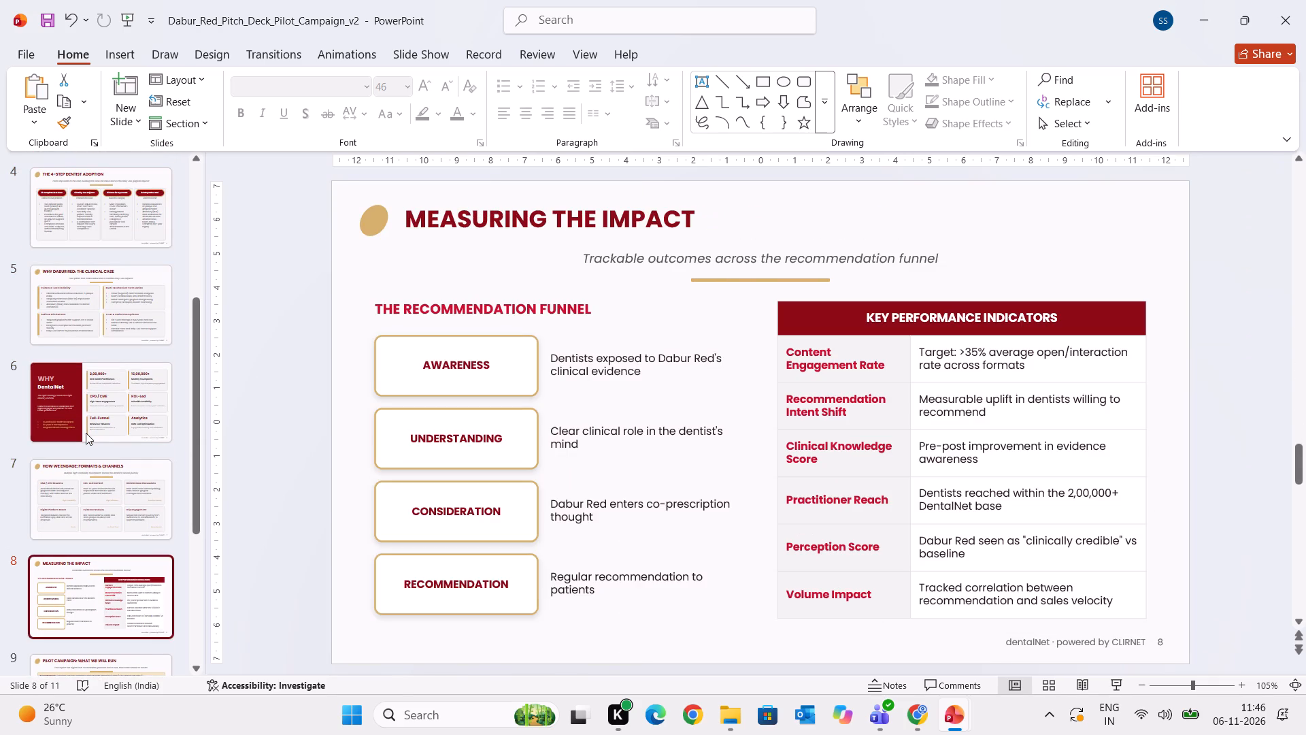
{"action": "key", "text": "Down"}
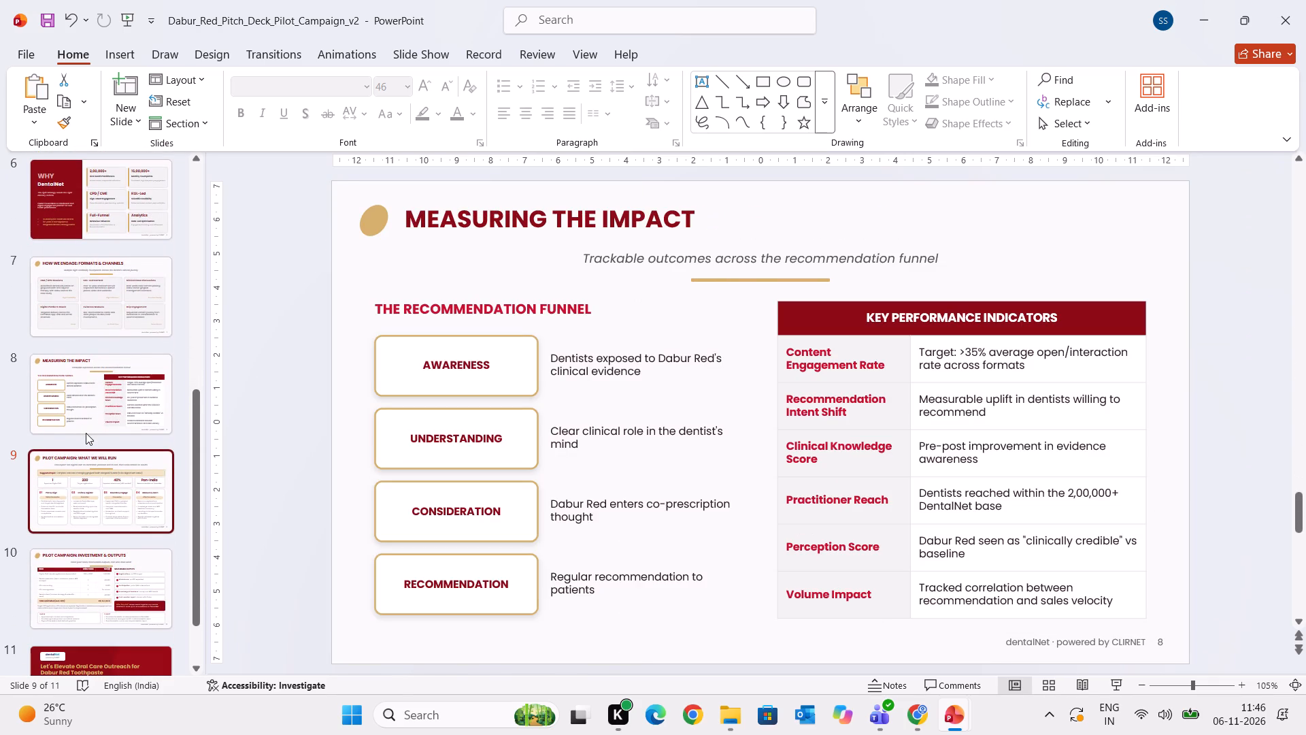
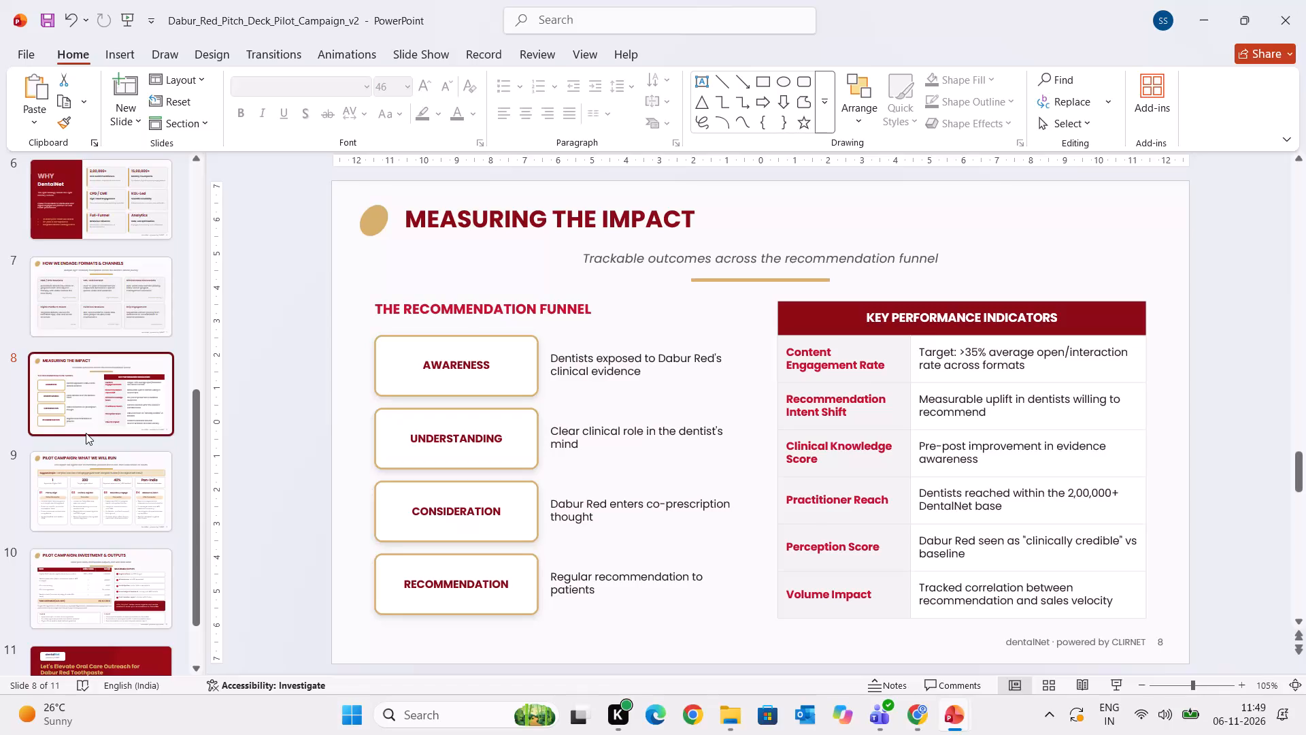
Review the slides backwards from Measuring the Impact to the cover slide.
{"action": "key", "text": "Up"}
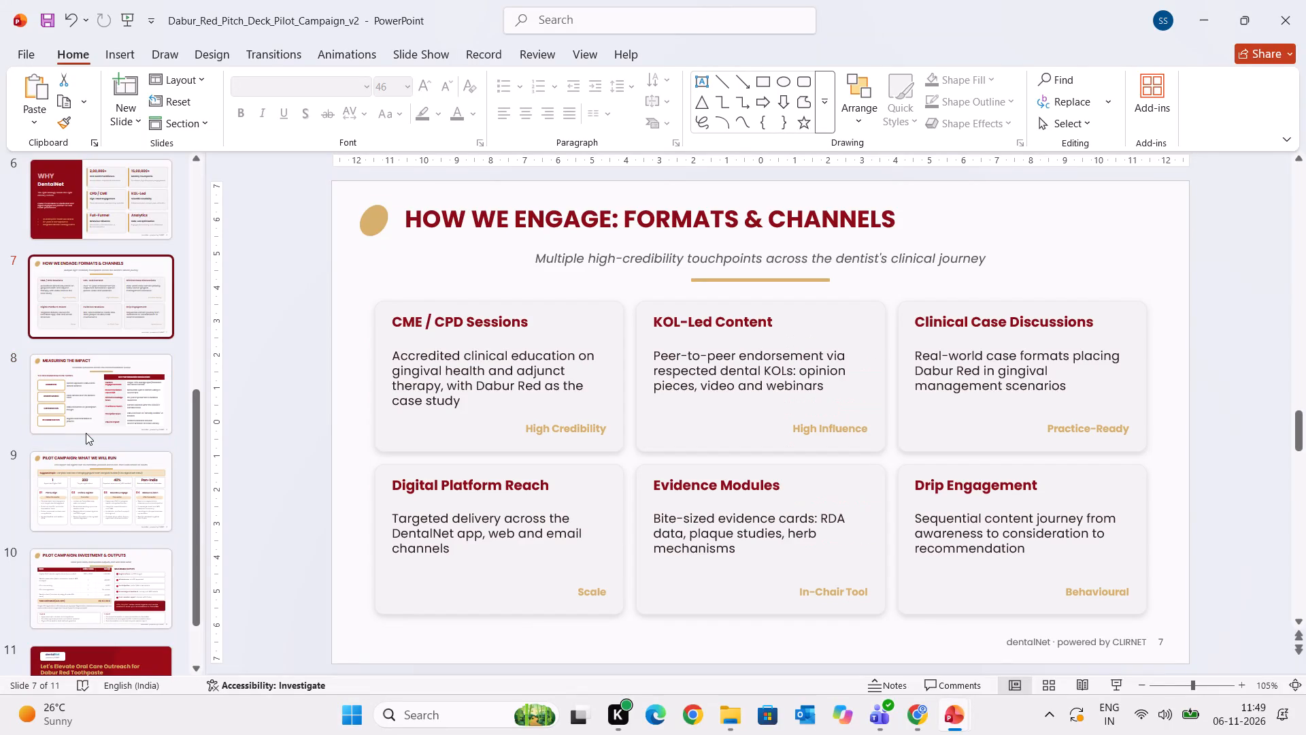
{"action": "key", "text": "Down"}
{"action": "key", "text": "Up"}
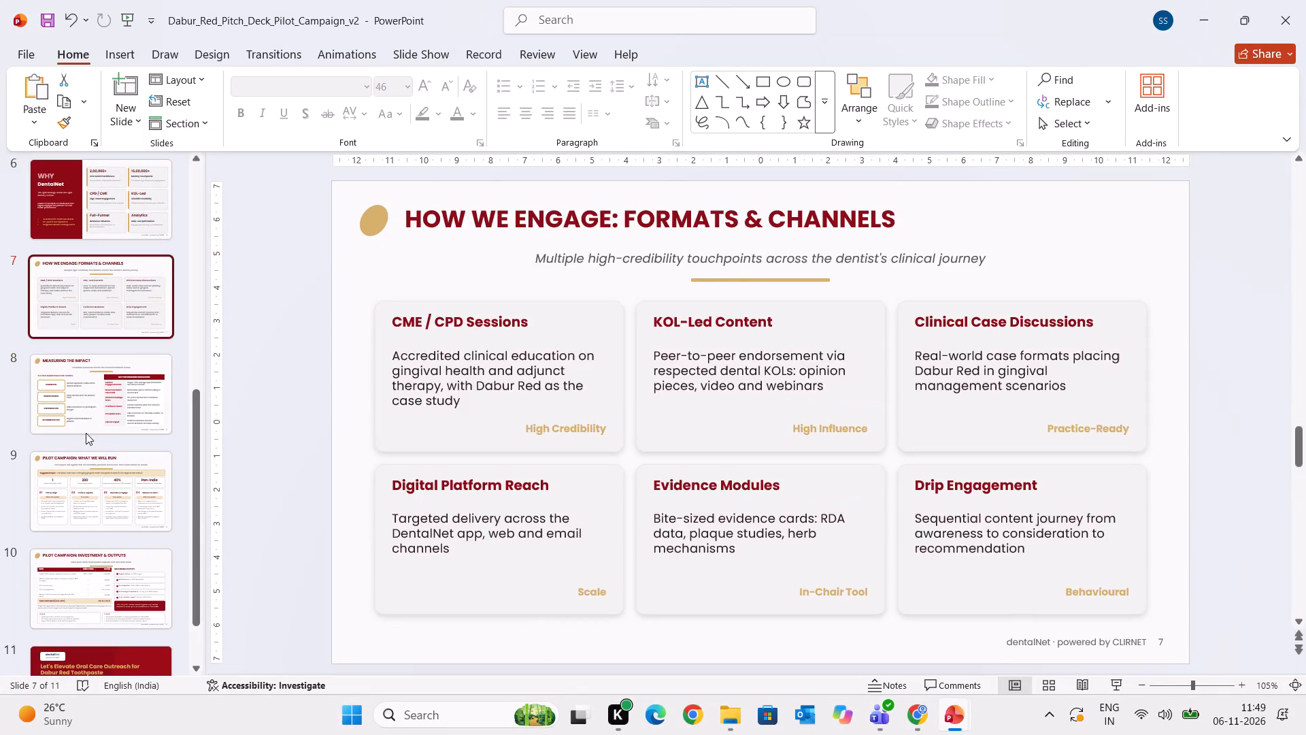
{"action": "key", "text": "Up"}
{"action": "key", "text": "Up"}
{"action": "key", "text": "Up"}
{"action": "key", "text": "Up"}
{"action": "key", "text": "Up"}
{"action": "key", "text": "Up"}
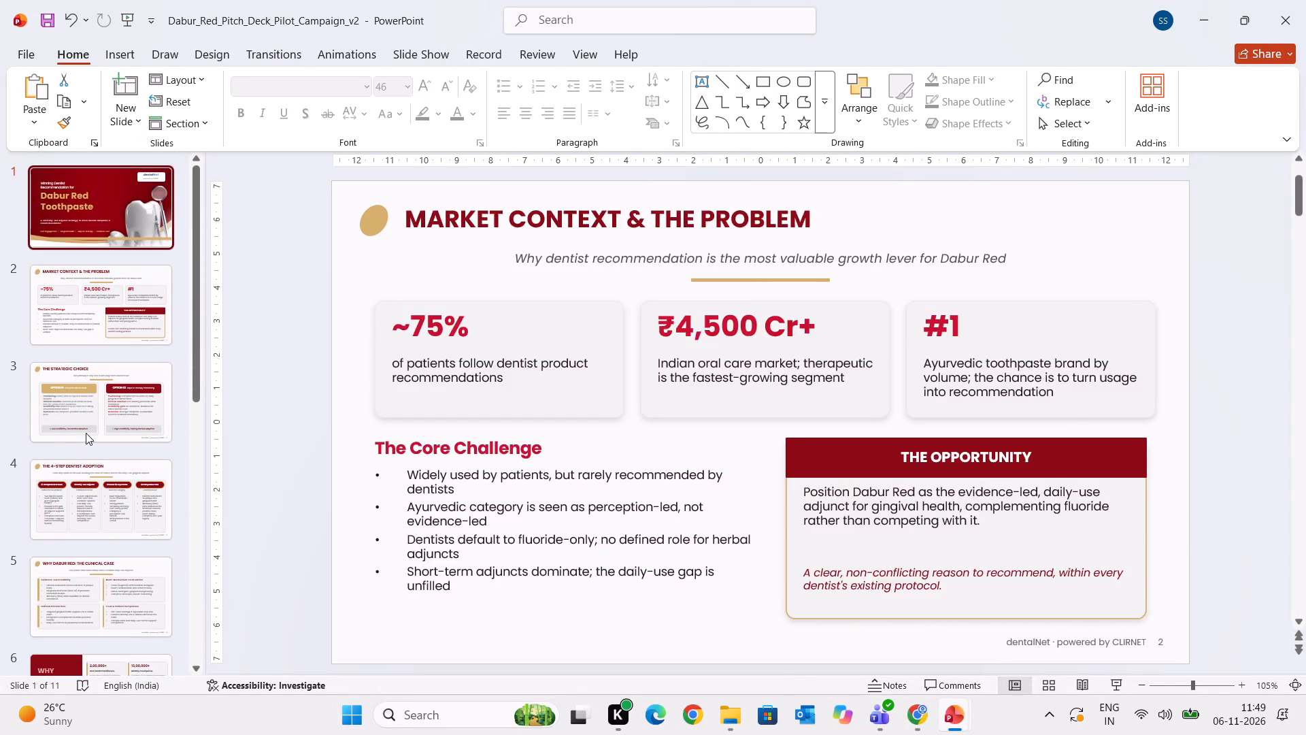
{"action": "key", "text": "Up"}
{"action": "key", "text": "Down"}
{"action": "key", "text": "Up"}
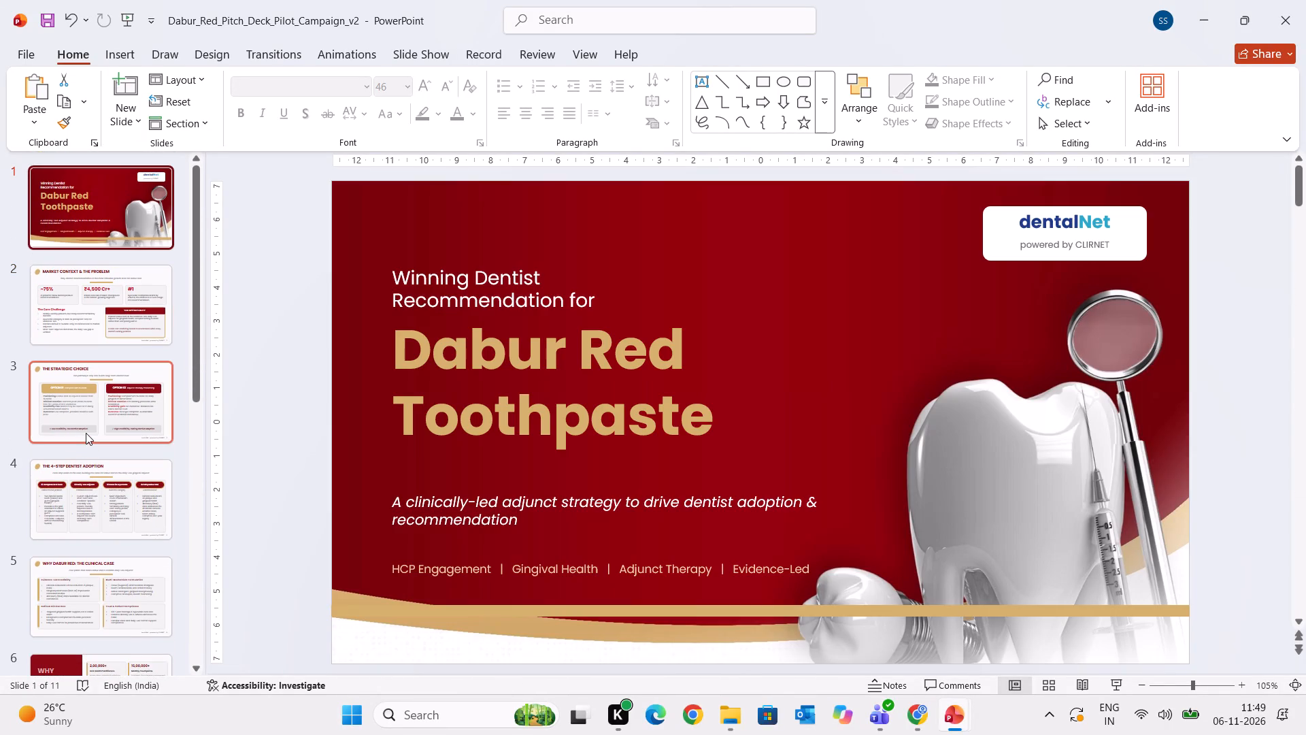
Review the slides from Market Context & The Problem through Pilot Campaign: Investment & Outputs, rechecking the opening ones.
{"action": "key", "text": "Down"}
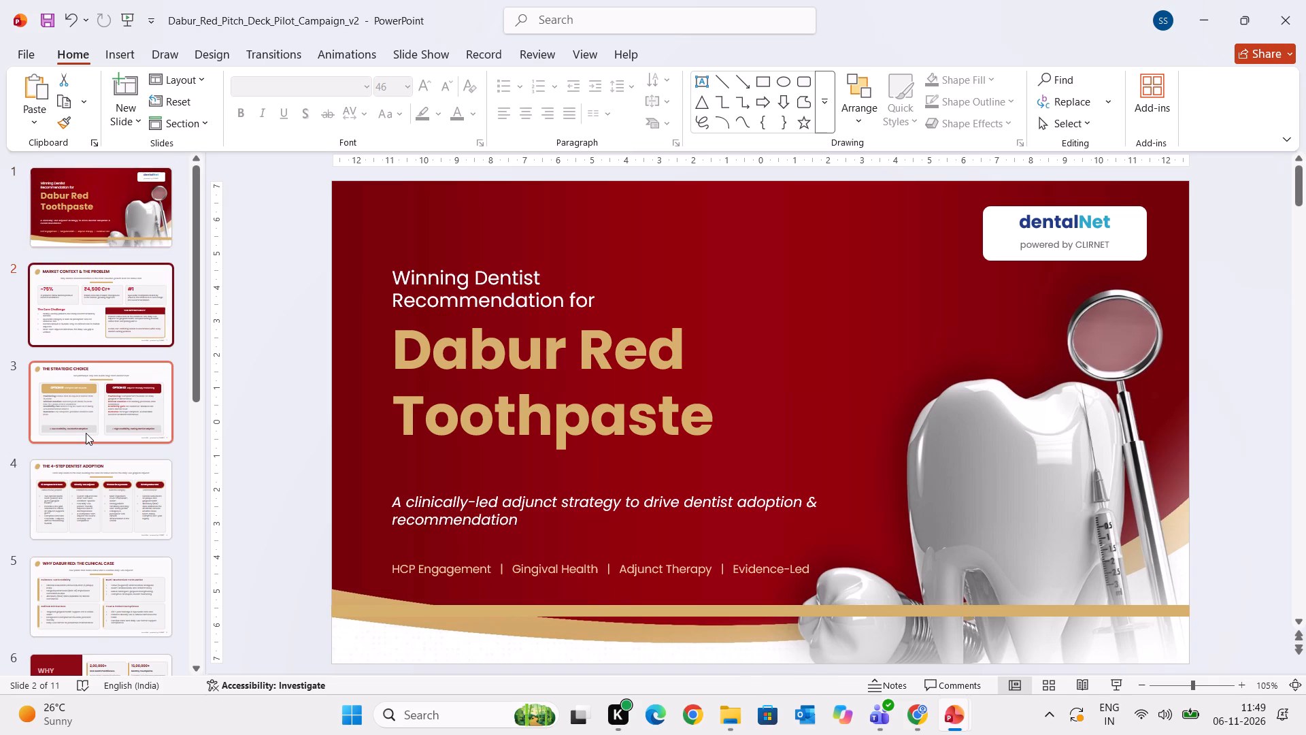
{"action": "key", "text": "Down"}
{"action": "key", "text": "Down"}
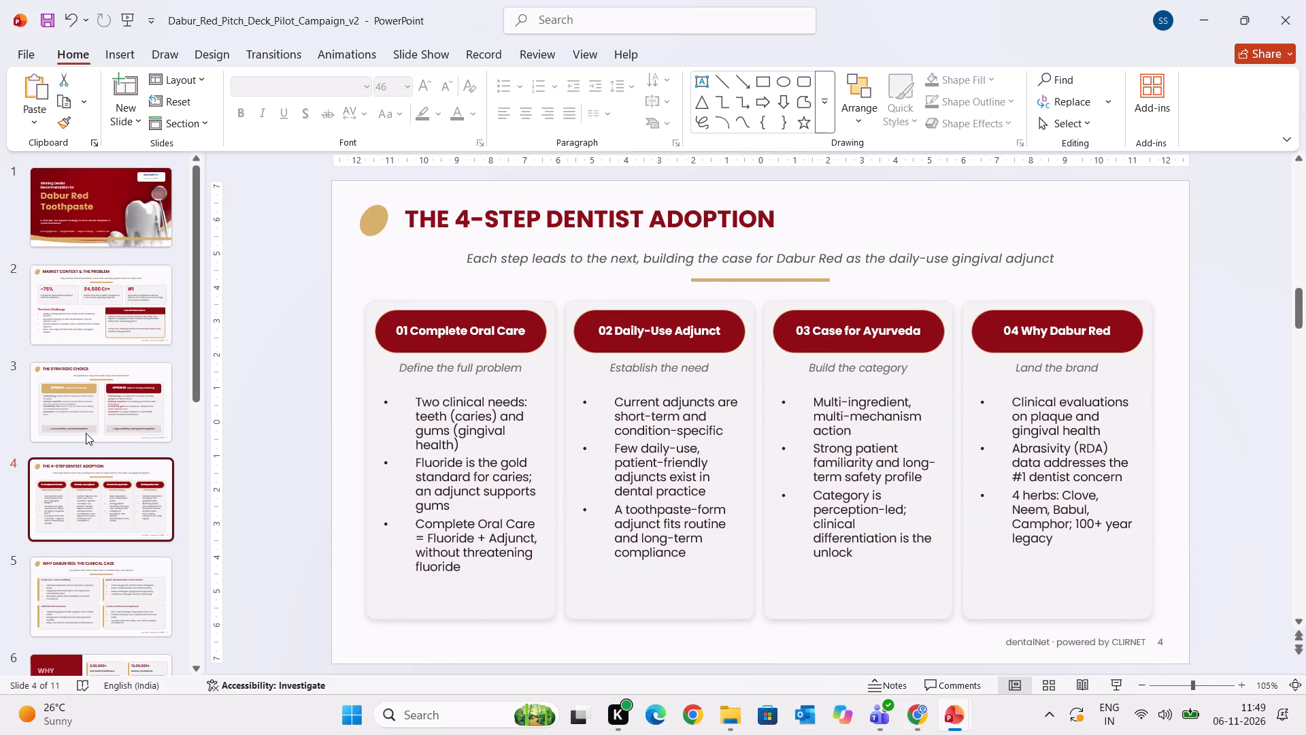
{"action": "key", "text": "Up"}
{"action": "key", "text": "Up"}
{"action": "key", "text": "Up"}
{"action": "key", "text": "Down"}
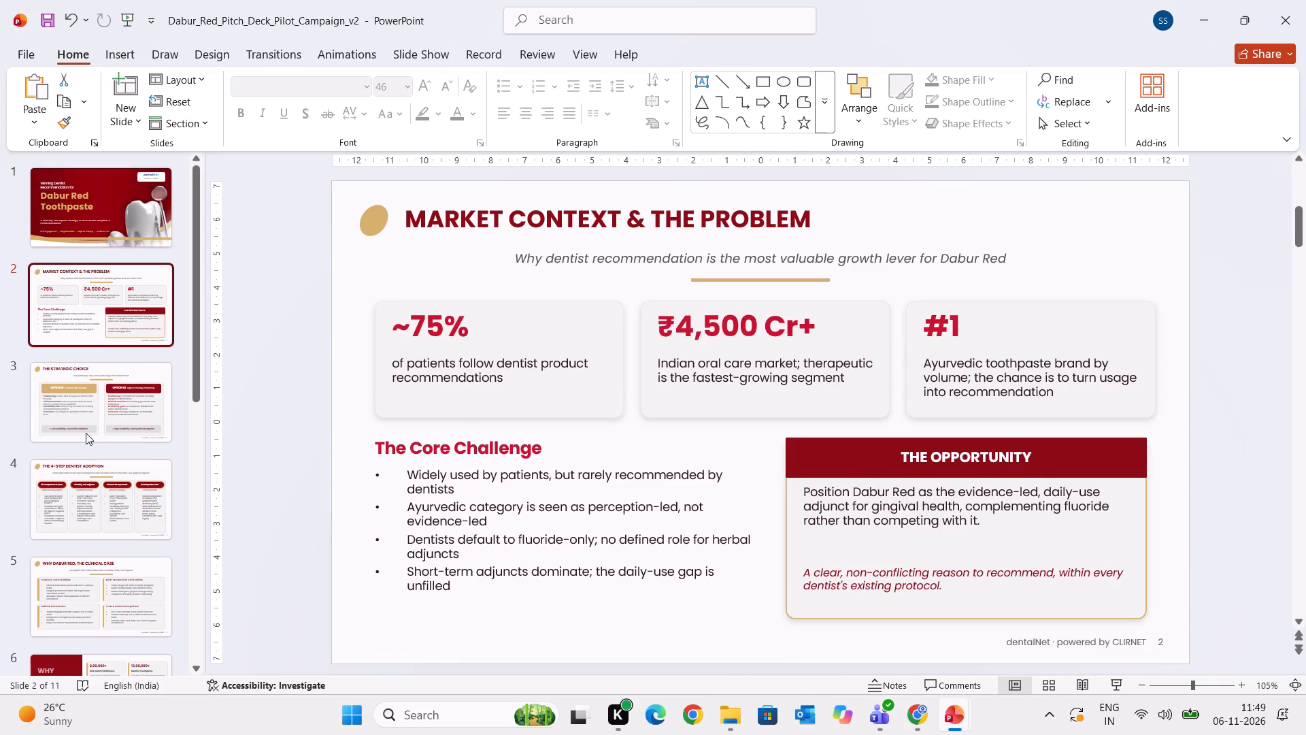
{"action": "key", "text": "Down"}
{"action": "key", "text": "Down"}
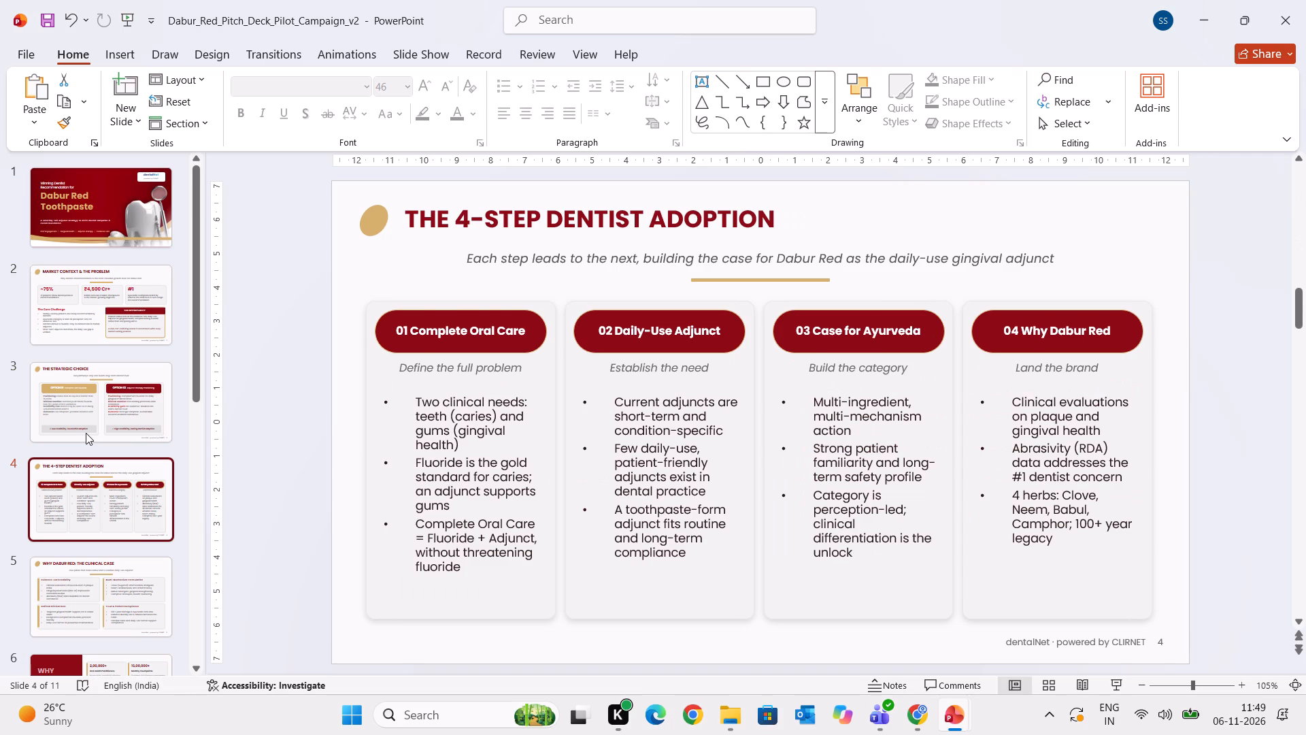
{"action": "key", "text": "Down"}
{"action": "key", "text": "Down"}
{"action": "key", "text": "Up"}
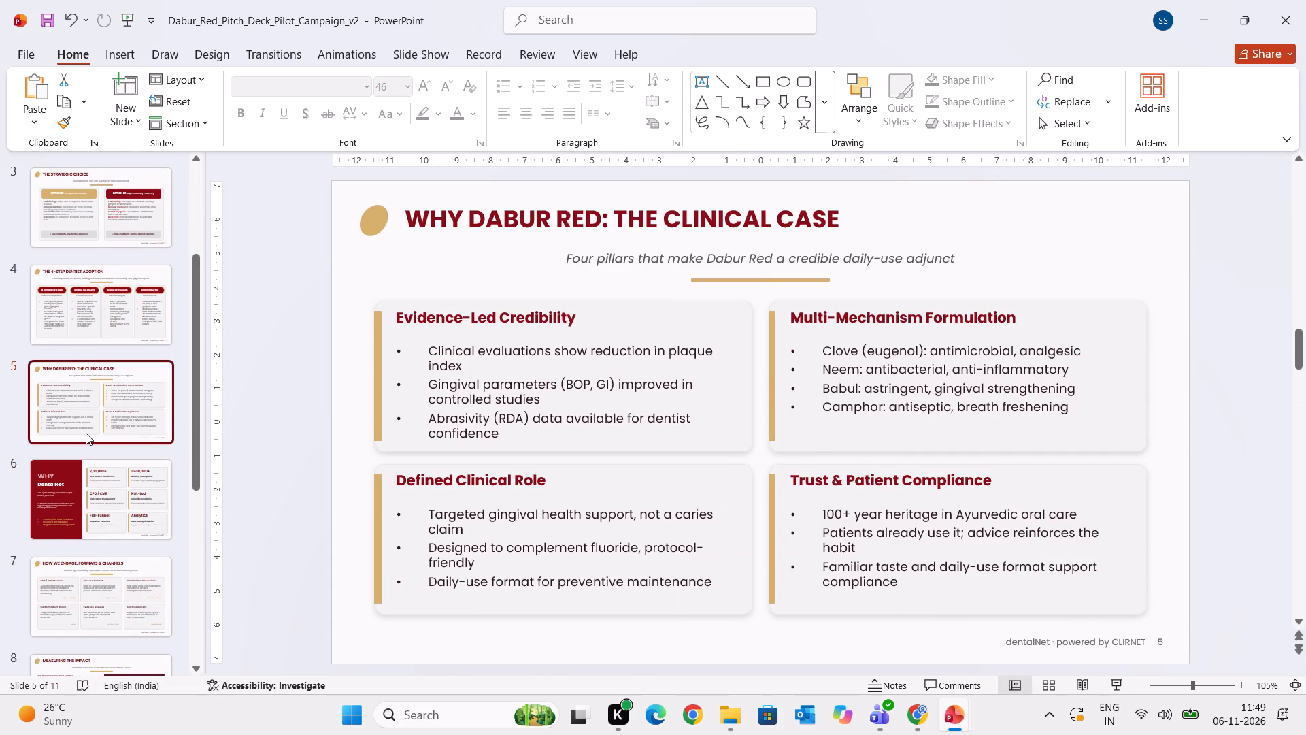
{"action": "key", "text": "Down"}
{"action": "key", "text": "Down"}
{"action": "key", "text": "Down"}
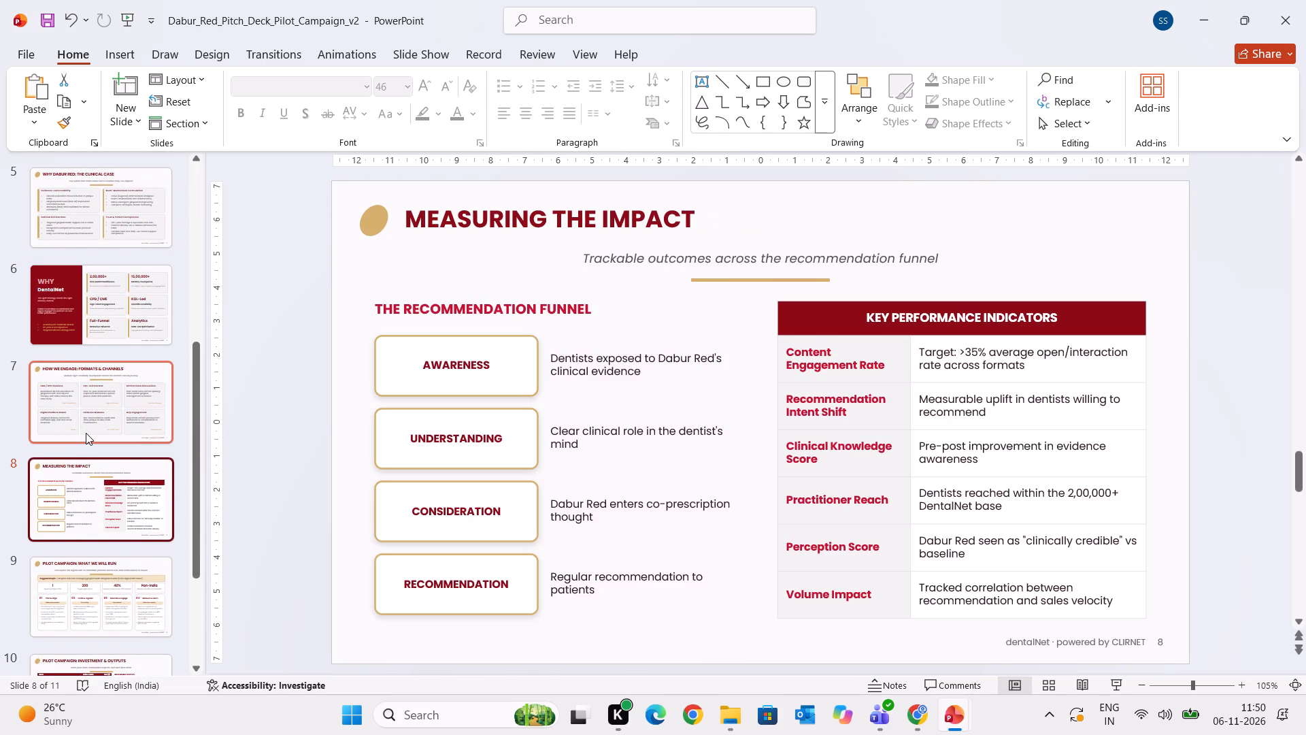
{"action": "key", "text": "Down"}
{"action": "key", "text": "Down"}
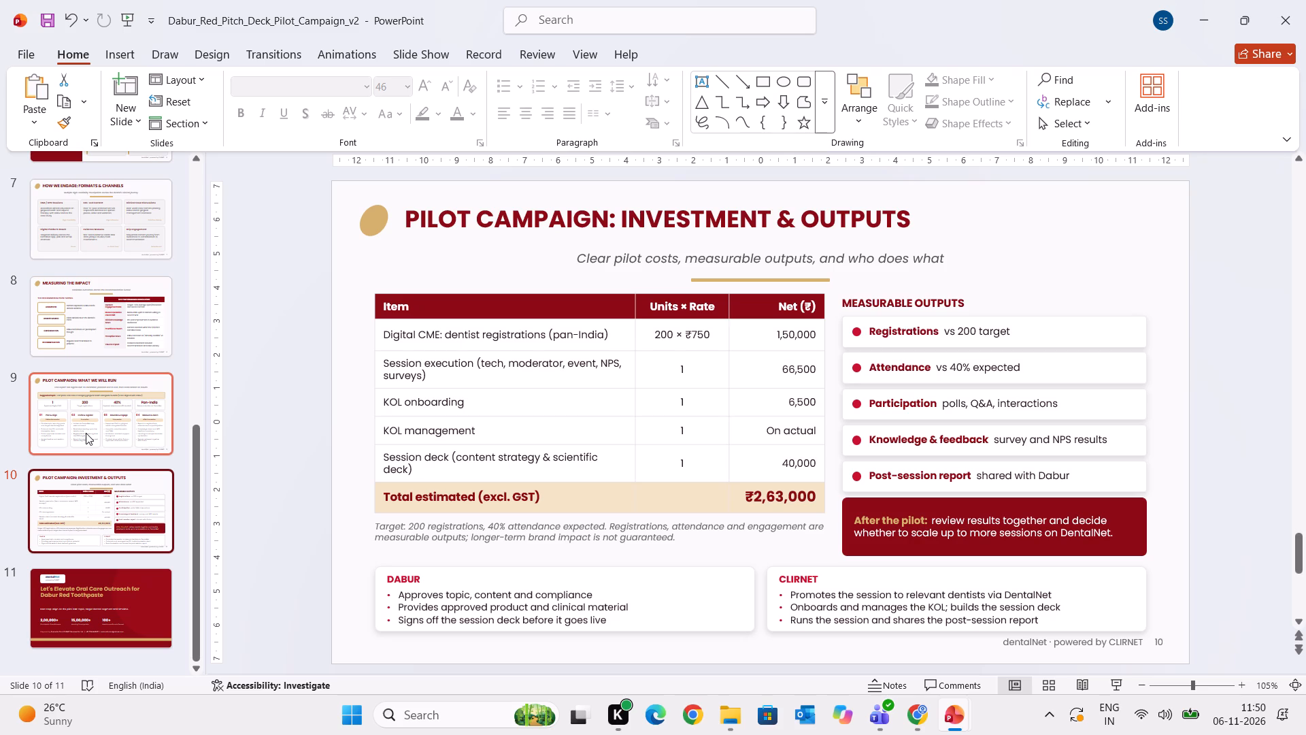
Look back through the slides from Pilot Campaign: Investment & Outputs to the cover.
{"action": "key", "text": "Up"}
{"action": "key", "text": "Up"}
{"action": "key", "text": "Up"}
{"action": "key", "text": "Up"}
{"action": "key", "text": "Up"}
{"action": "key", "text": "Up"}
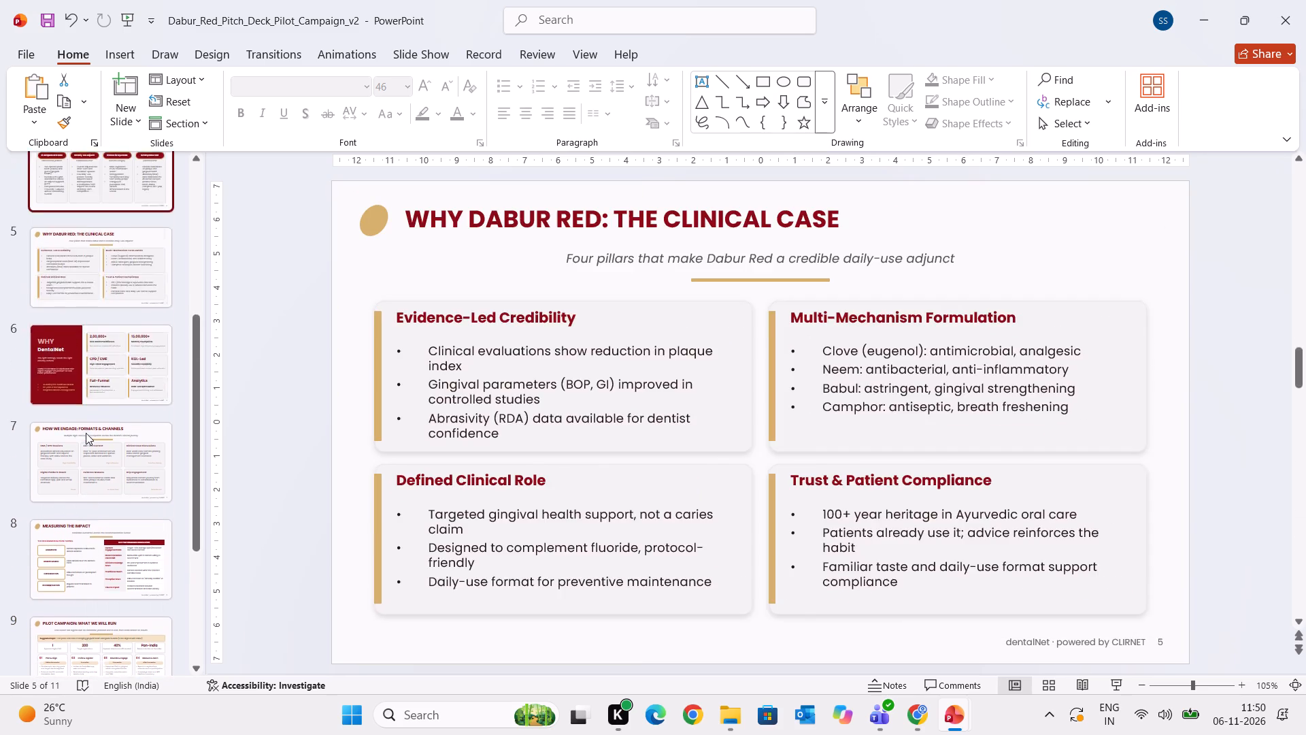
{"action": "key", "text": "Up"}
{"action": "key", "text": "Up"}
{"action": "key", "text": "Up"}
{"action": "key", "text": "Up"}
{"action": "key", "text": "Up"}
{"action": "key", "text": "Up"}
Compare the layout and text of the first four slides, from the cover to The 4-Step Dentist Adoption.
{"action": "key", "text": "Down"}
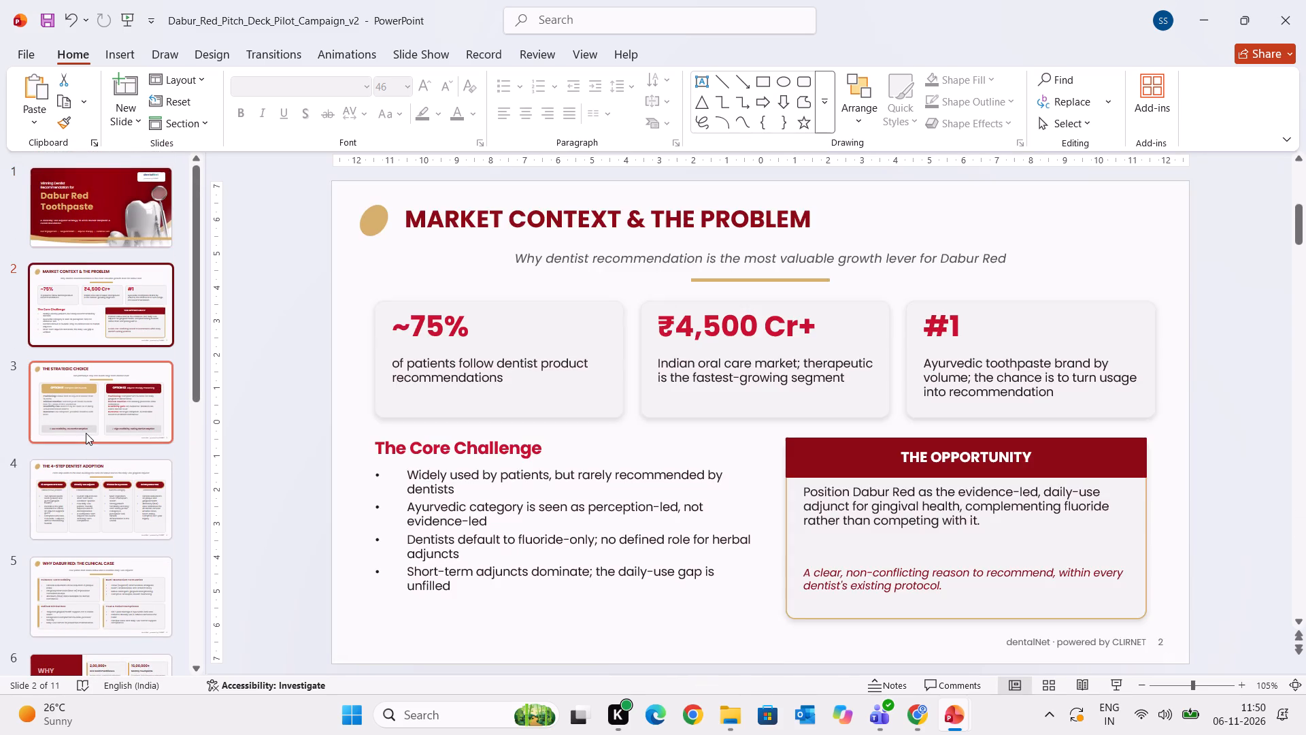
{"action": "key", "text": "Up"}
{"action": "key", "text": "Down"}
{"action": "key", "text": "Down"}
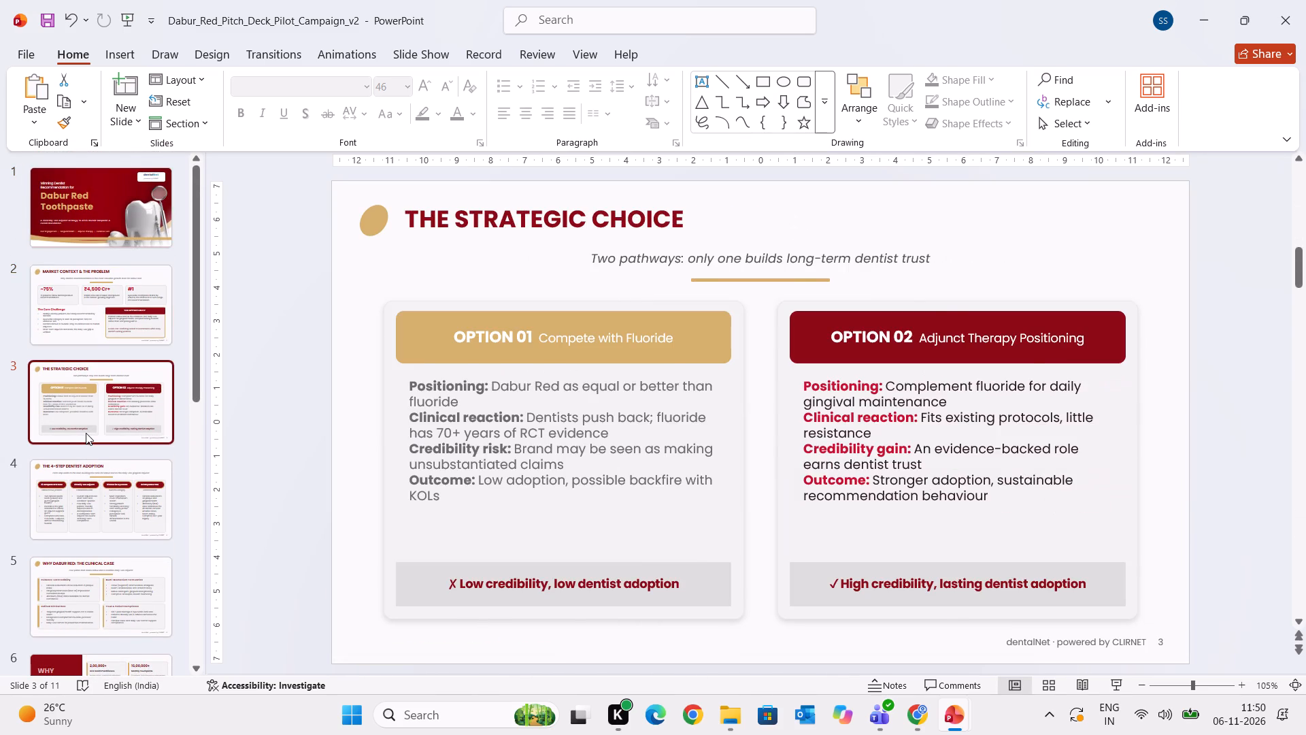
{"action": "key", "text": "Up"}
{"action": "key", "text": "Up"}
{"action": "key", "text": "Up"}
{"action": "key", "text": "Down"}
{"action": "key", "text": "Down"}
{"action": "key", "text": "Down"}
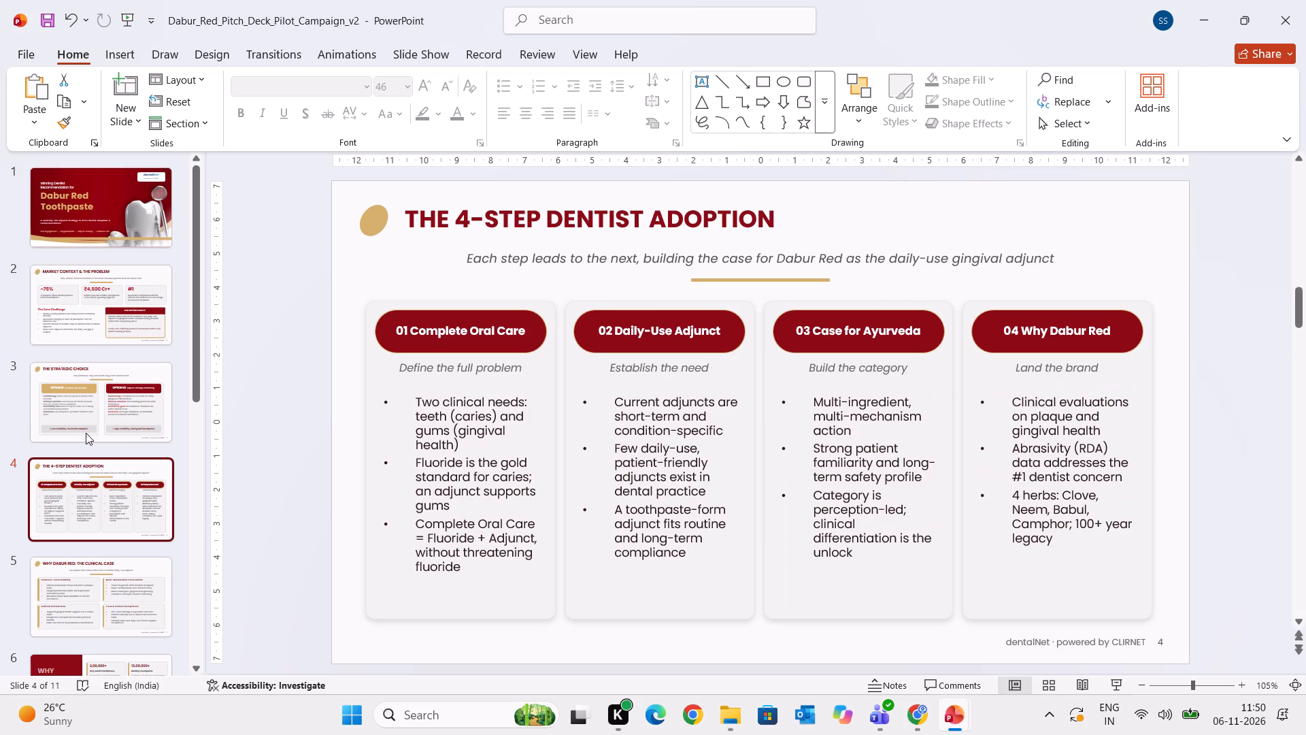
{"action": "key", "text": "Up"}
{"action": "key", "text": "Up"}
{"action": "key", "text": "Up"}
{"action": "key", "text": "Down"}
{"action": "key", "text": "Up"}
{"action": "key", "text": "Up"}
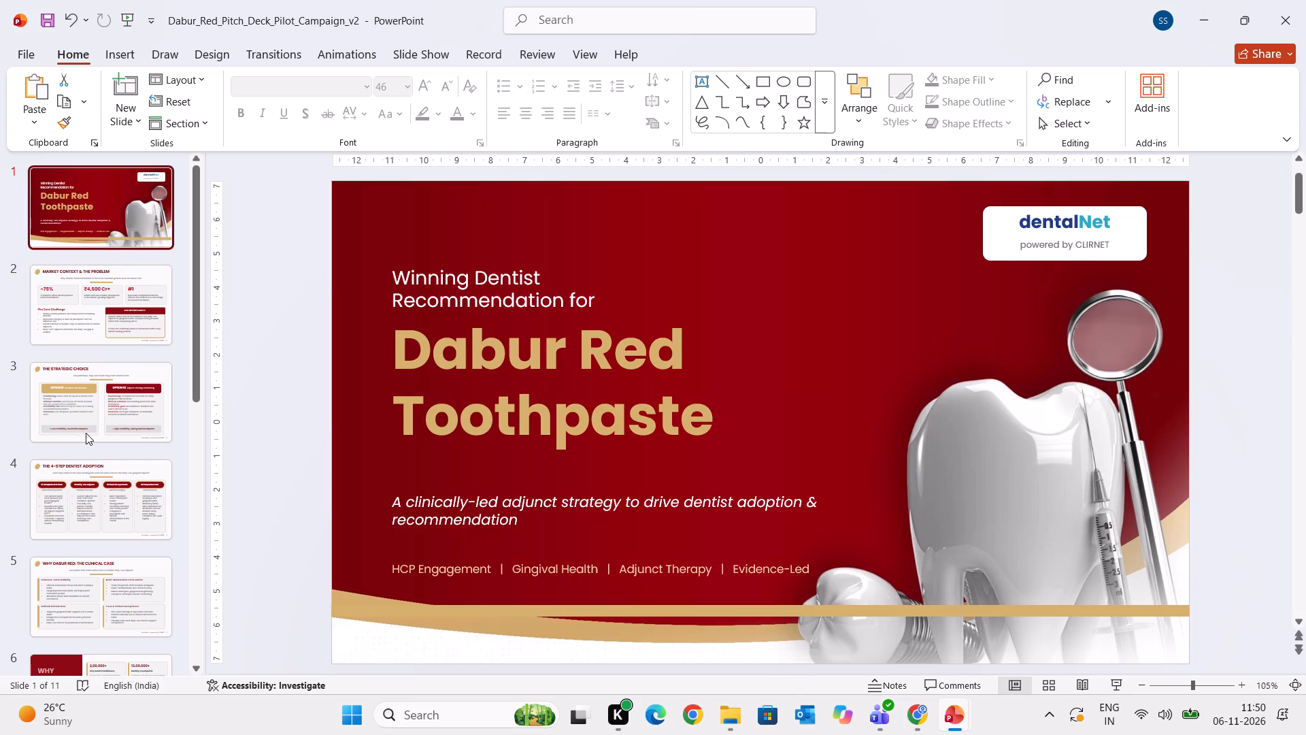
{"action": "key", "text": "Up"}
{"action": "key", "text": "Up"}
{"action": "key", "text": "Down"}
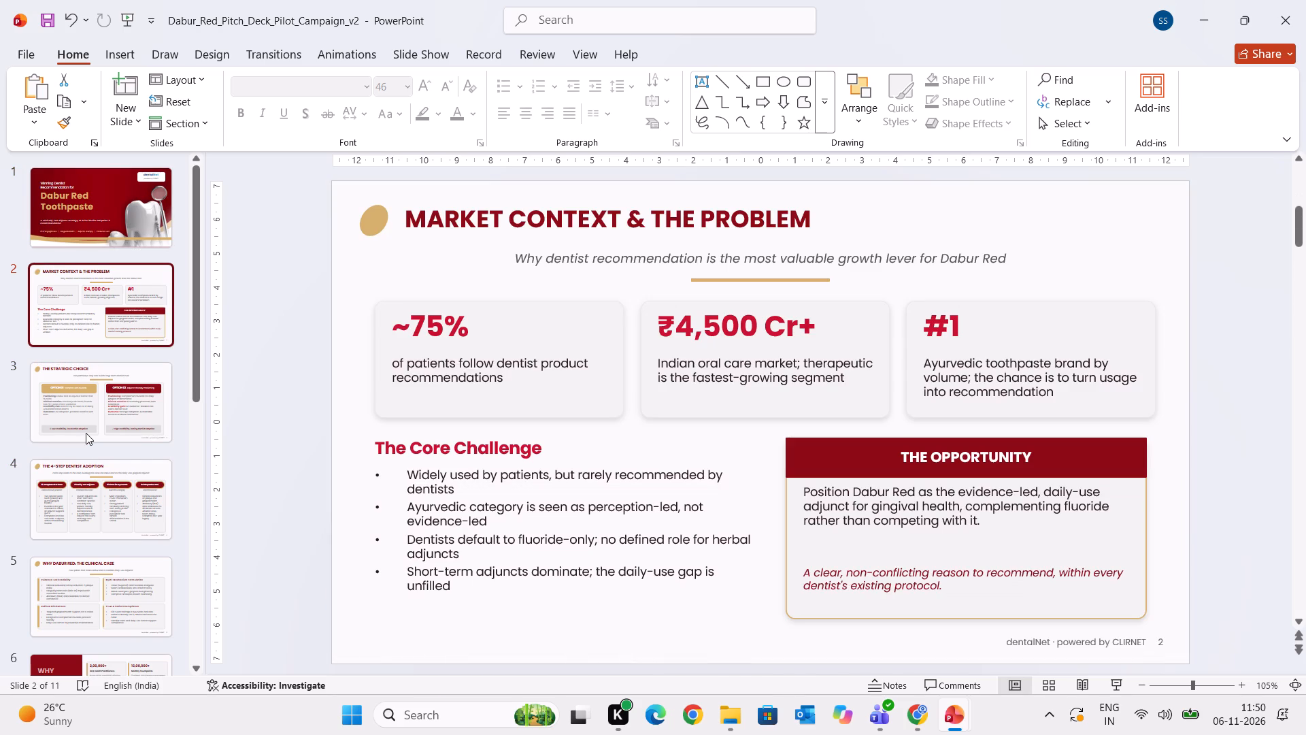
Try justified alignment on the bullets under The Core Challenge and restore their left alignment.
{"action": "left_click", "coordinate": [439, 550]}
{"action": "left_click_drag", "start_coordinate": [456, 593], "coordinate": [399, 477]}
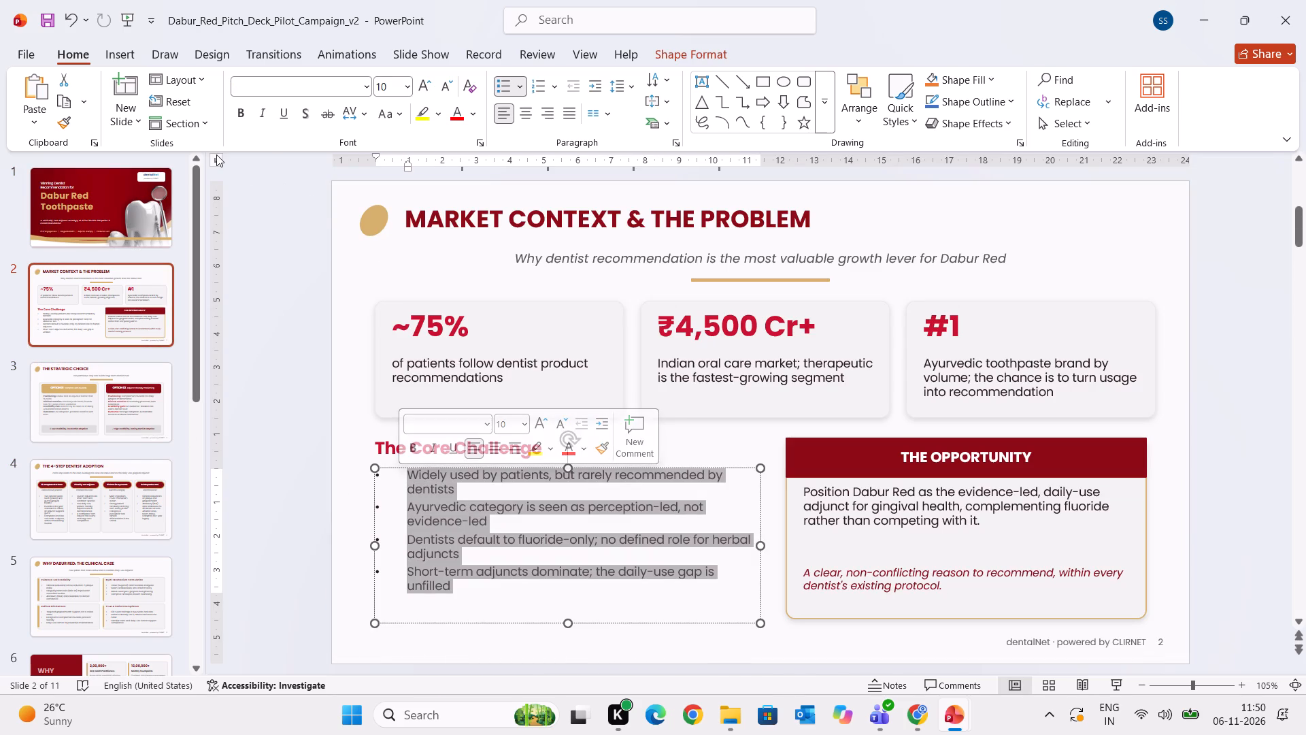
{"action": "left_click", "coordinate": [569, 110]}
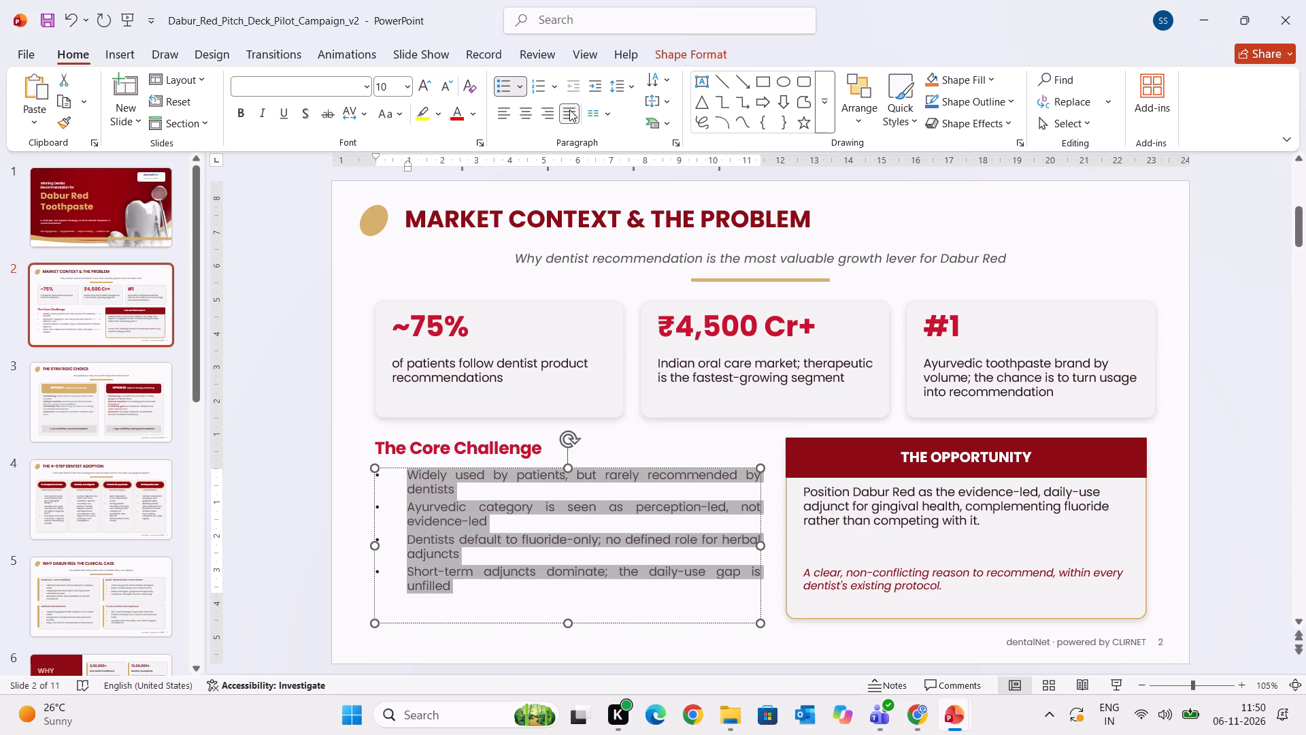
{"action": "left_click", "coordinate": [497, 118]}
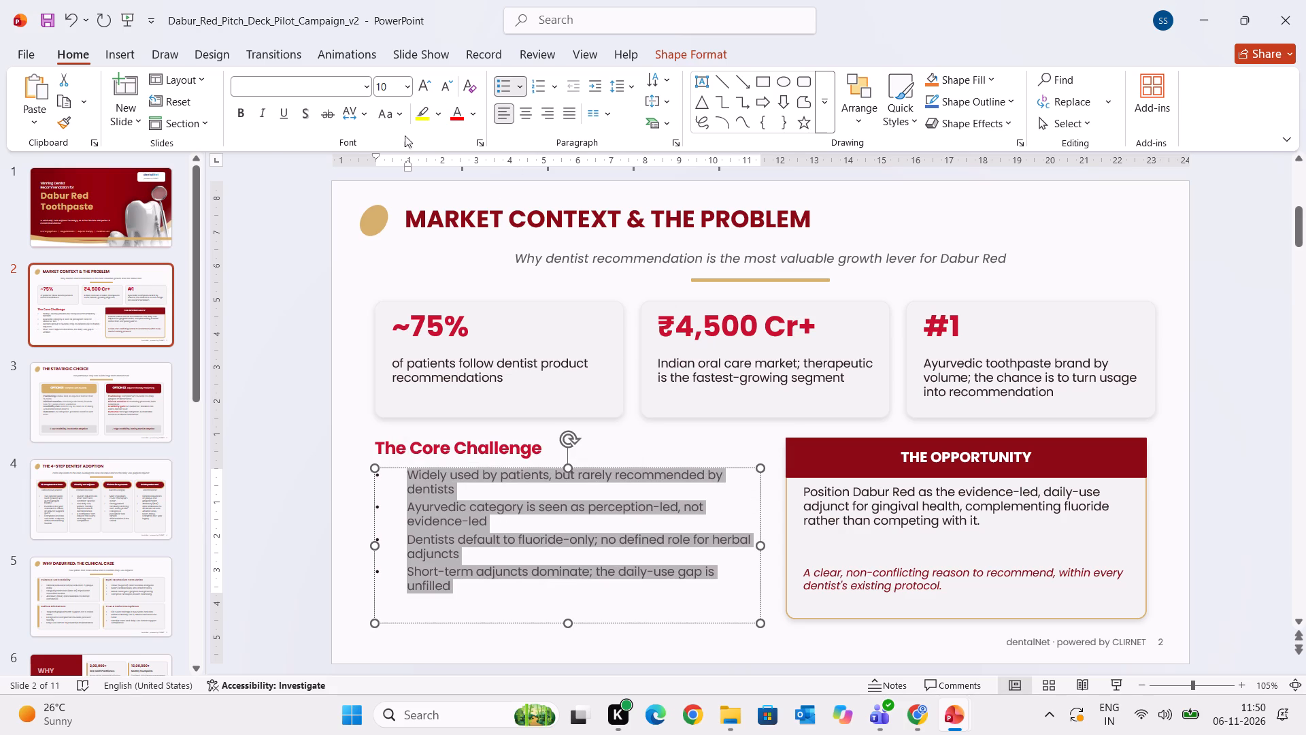
Set the font of the bullets under The Core Challenge to Poppins.
{"action": "left_click", "coordinate": [311, 84]}
{"action": "type", "text": "apto"}
{"action": "key", "text": "BackSpace"}
{"action": "key", "text": "BackSpace"}
{"action": "key", "text": "BackSpace"}
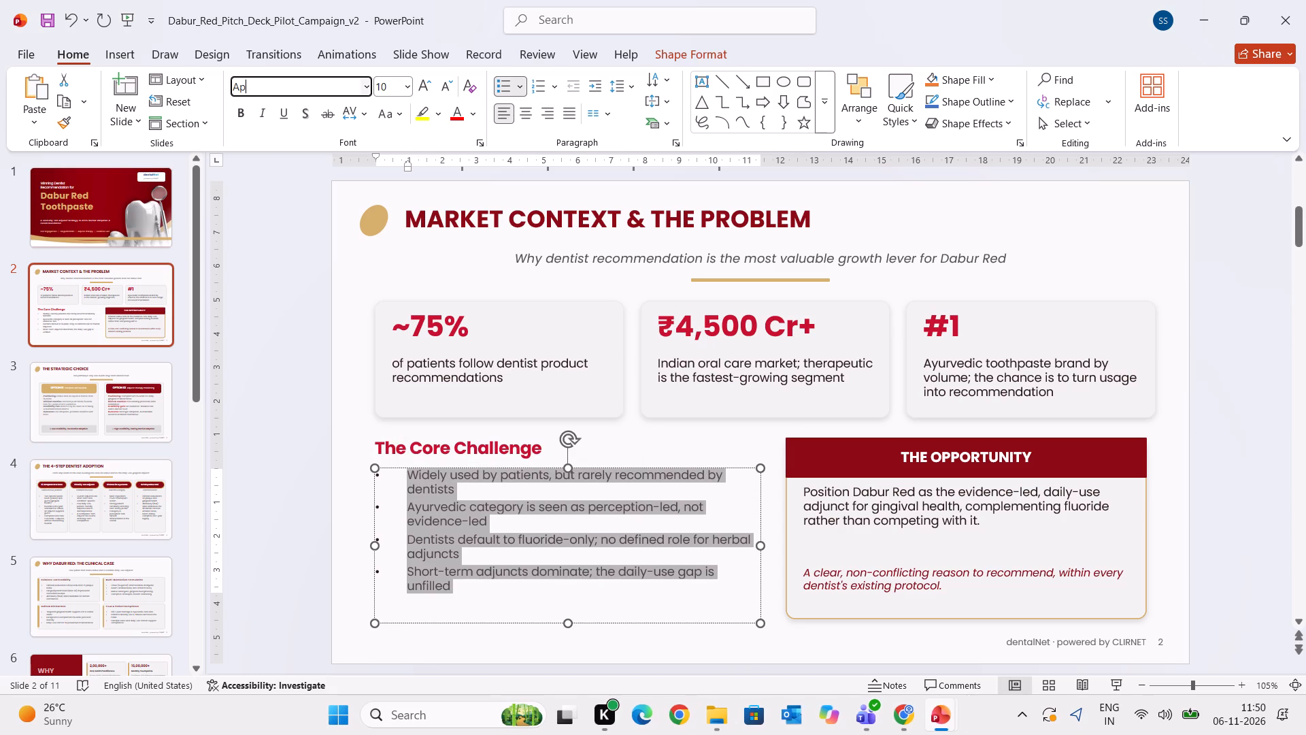
{"action": "key", "text": "BackSpace"}
{"action": "key", "text": "BackSpace"}
{"action": "type", "text": "pop"}
{"action": "key", "text": "Return"}
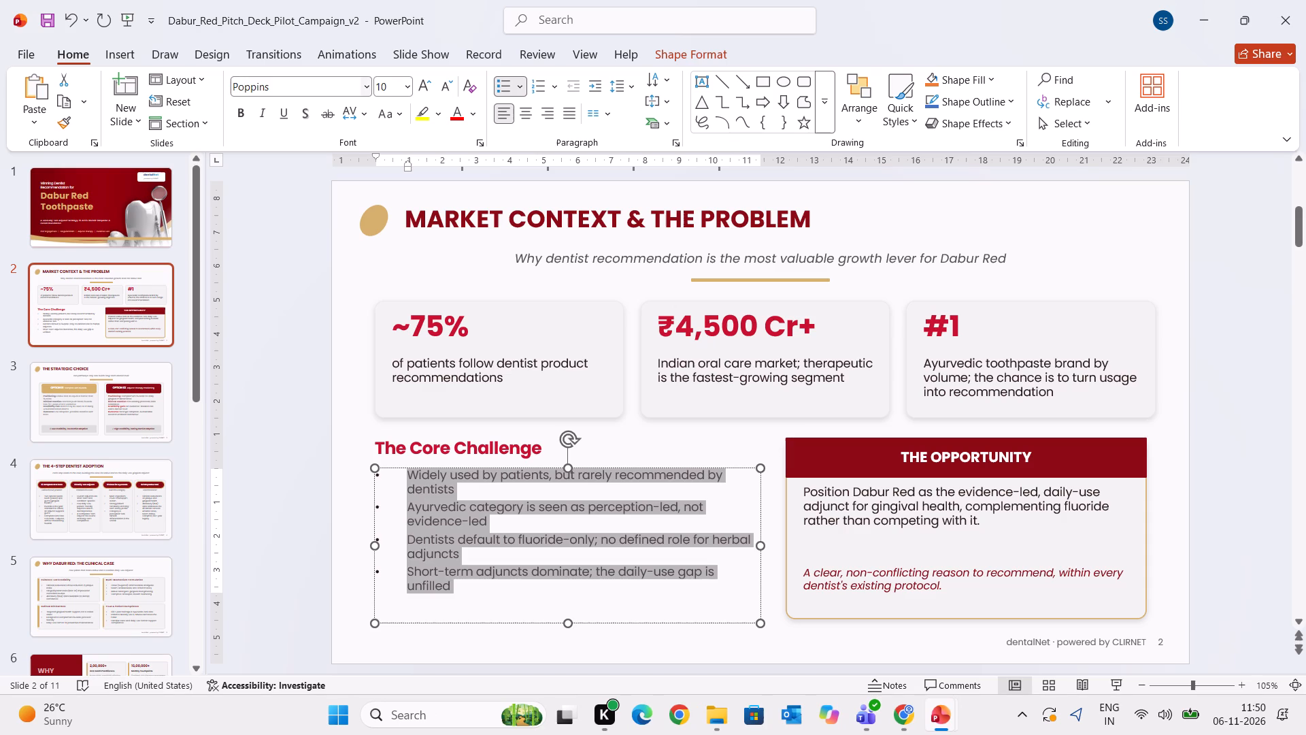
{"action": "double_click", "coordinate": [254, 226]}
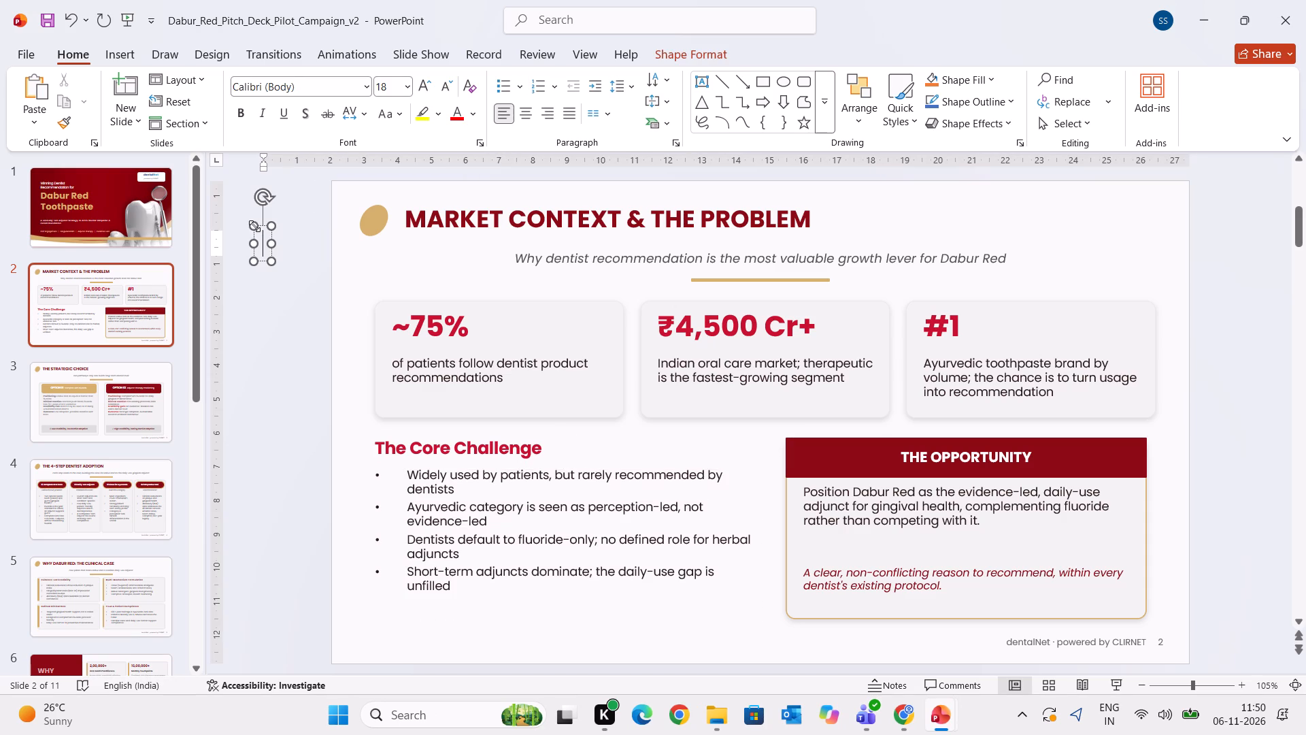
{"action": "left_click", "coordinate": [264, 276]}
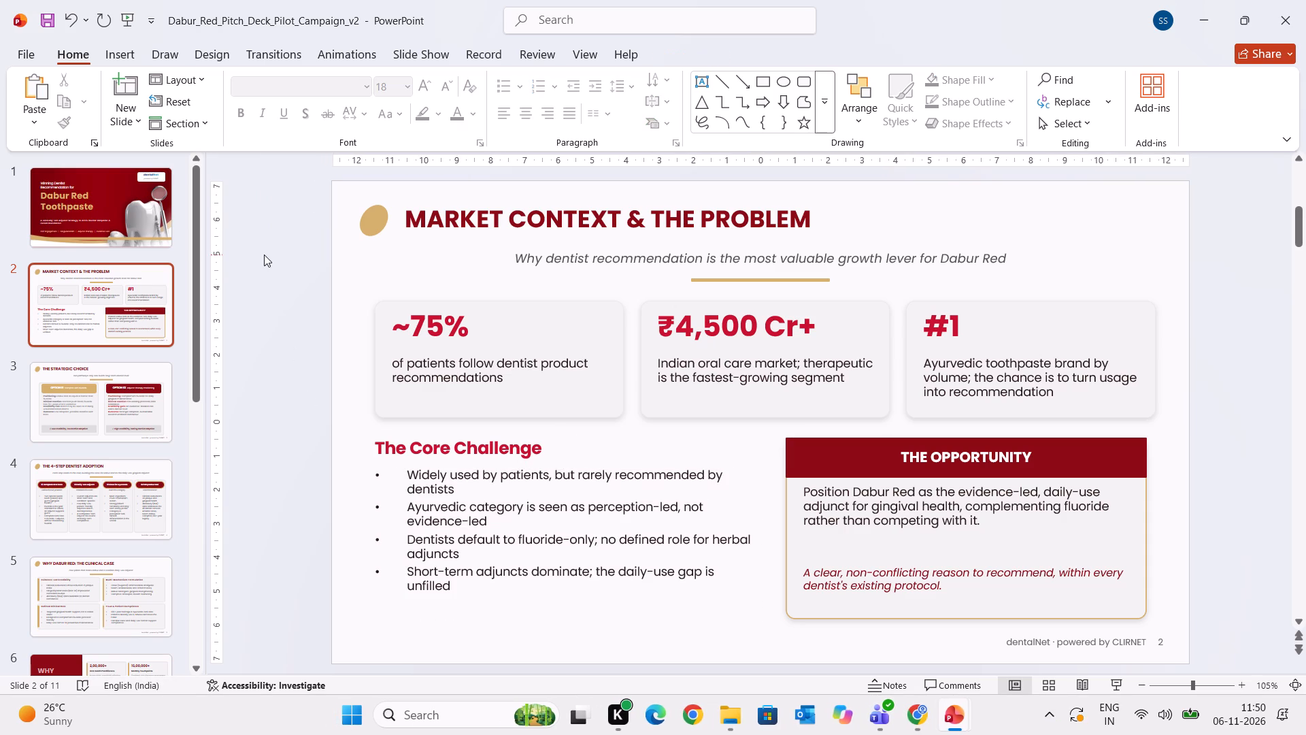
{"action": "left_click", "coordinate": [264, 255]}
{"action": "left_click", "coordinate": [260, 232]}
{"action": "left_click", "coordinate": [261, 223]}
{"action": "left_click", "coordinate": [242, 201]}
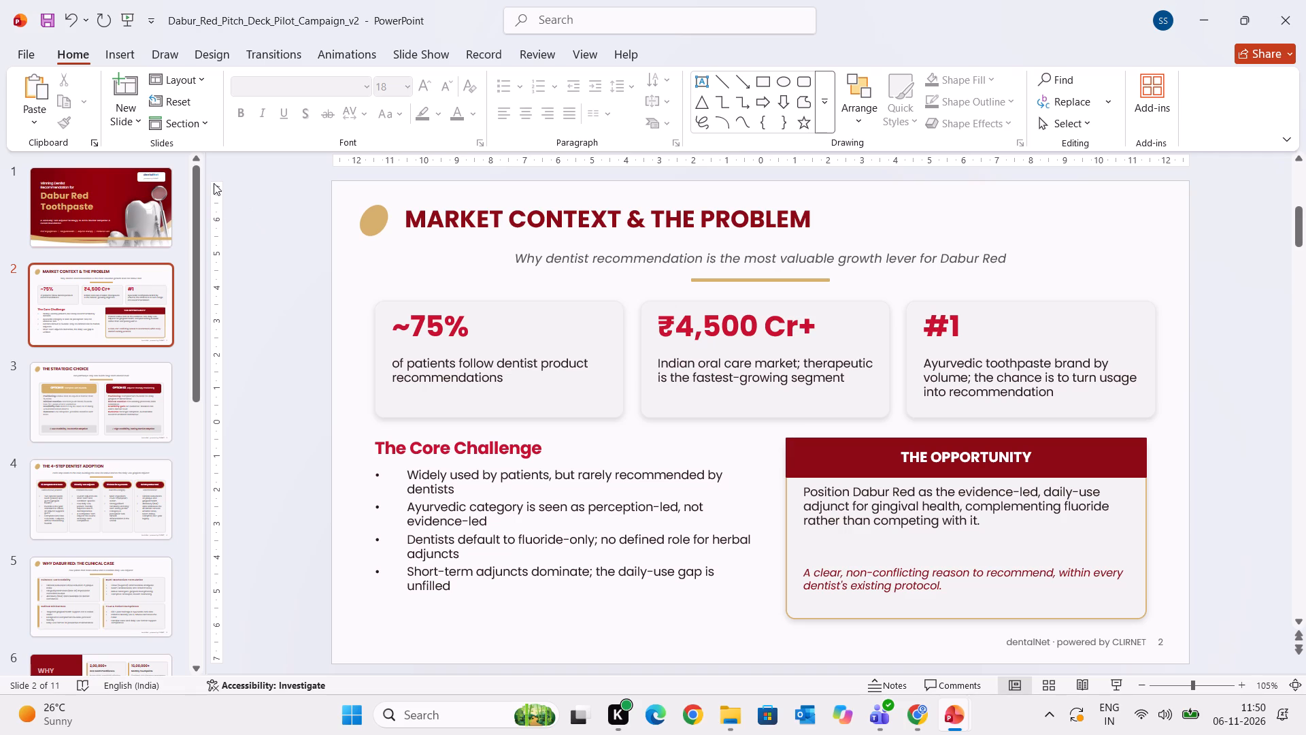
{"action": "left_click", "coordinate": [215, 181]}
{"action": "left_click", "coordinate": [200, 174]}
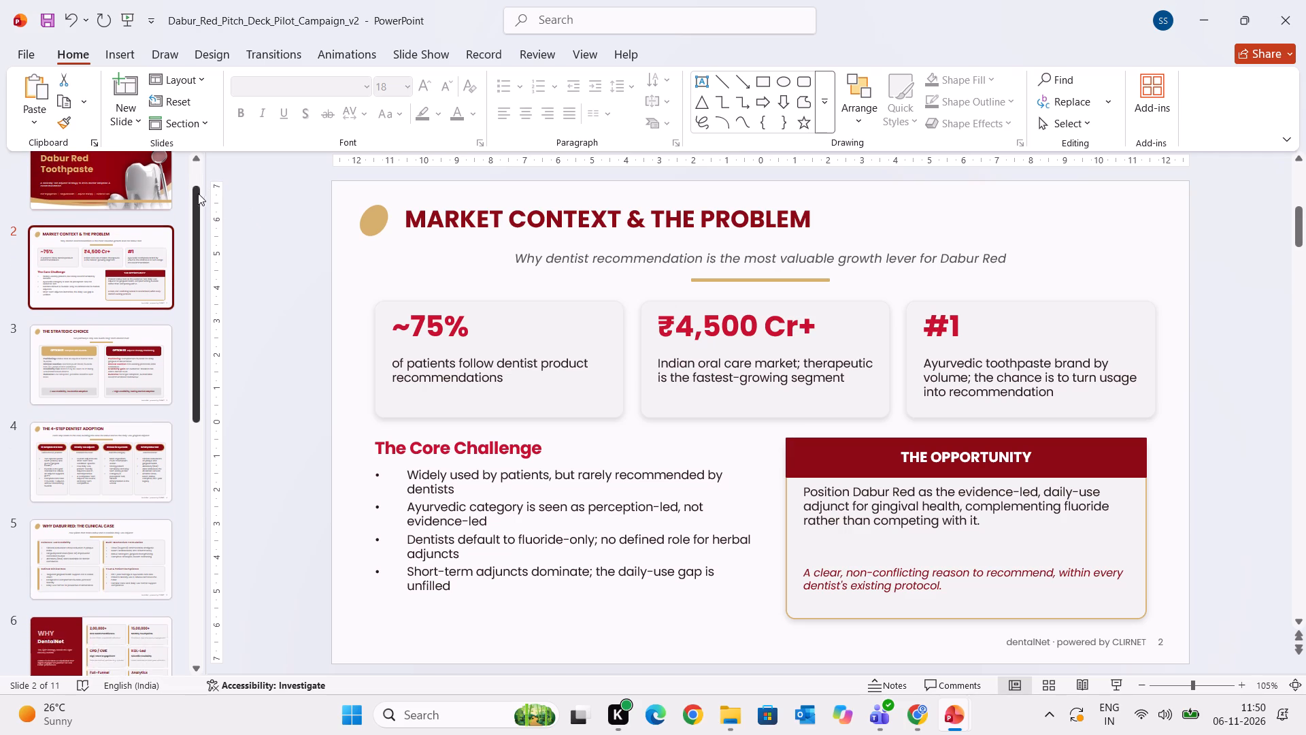
Recheck the slides between the cover and Why DentalNet for consistent styling, ending back at the cover.
{"action": "left_click", "coordinate": [132, 212]}
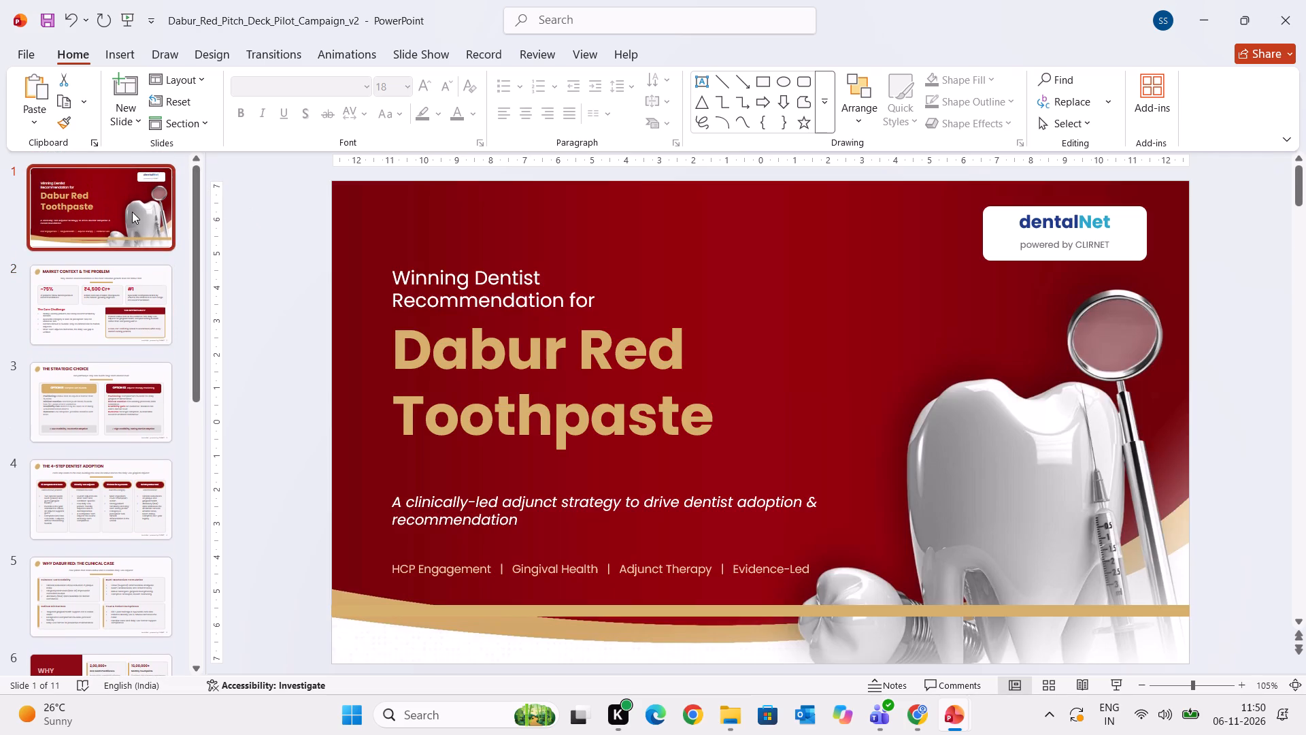
{"action": "key", "text": "Down"}
{"action": "key", "text": "Up"}
{"action": "key", "text": "Down"}
{"action": "key", "text": "Down"}
{"action": "key", "text": "Up"}
{"action": "key", "text": "Up"}
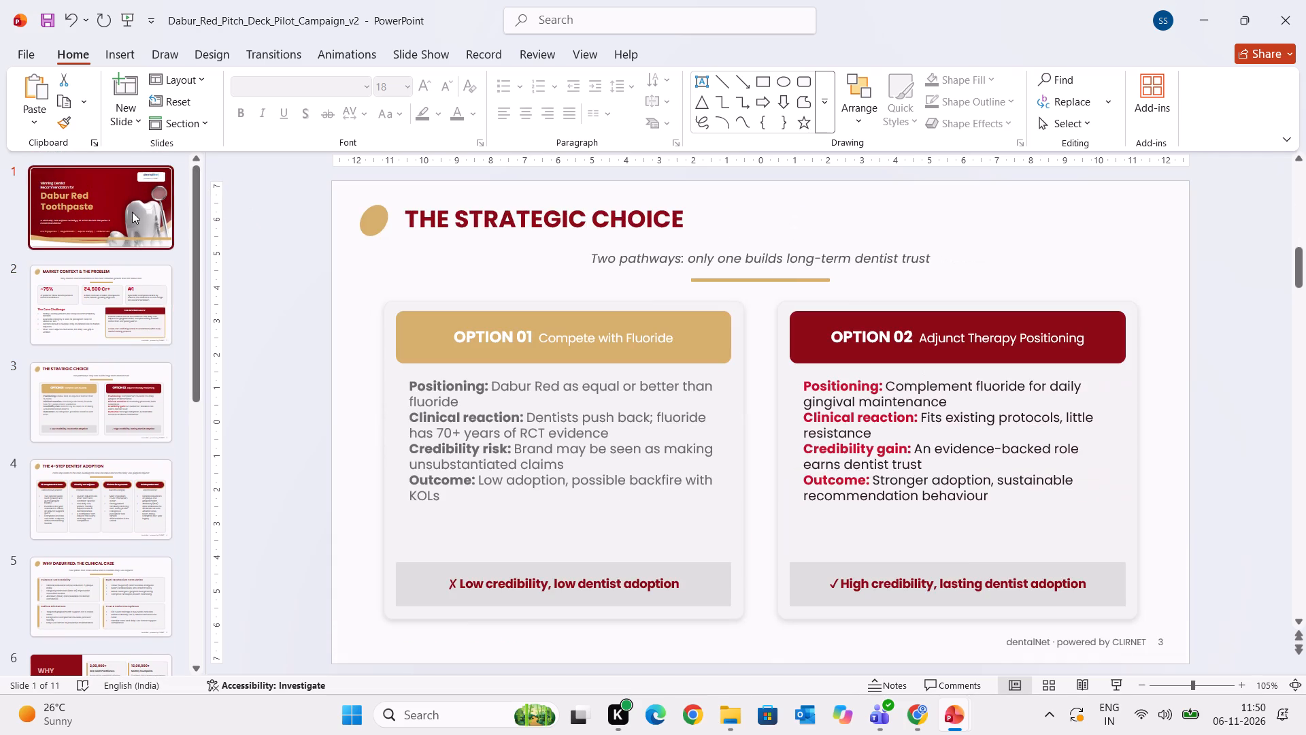
{"action": "key", "text": "Down"}
{"action": "key", "text": "Down"}
{"action": "key", "text": "Down"}
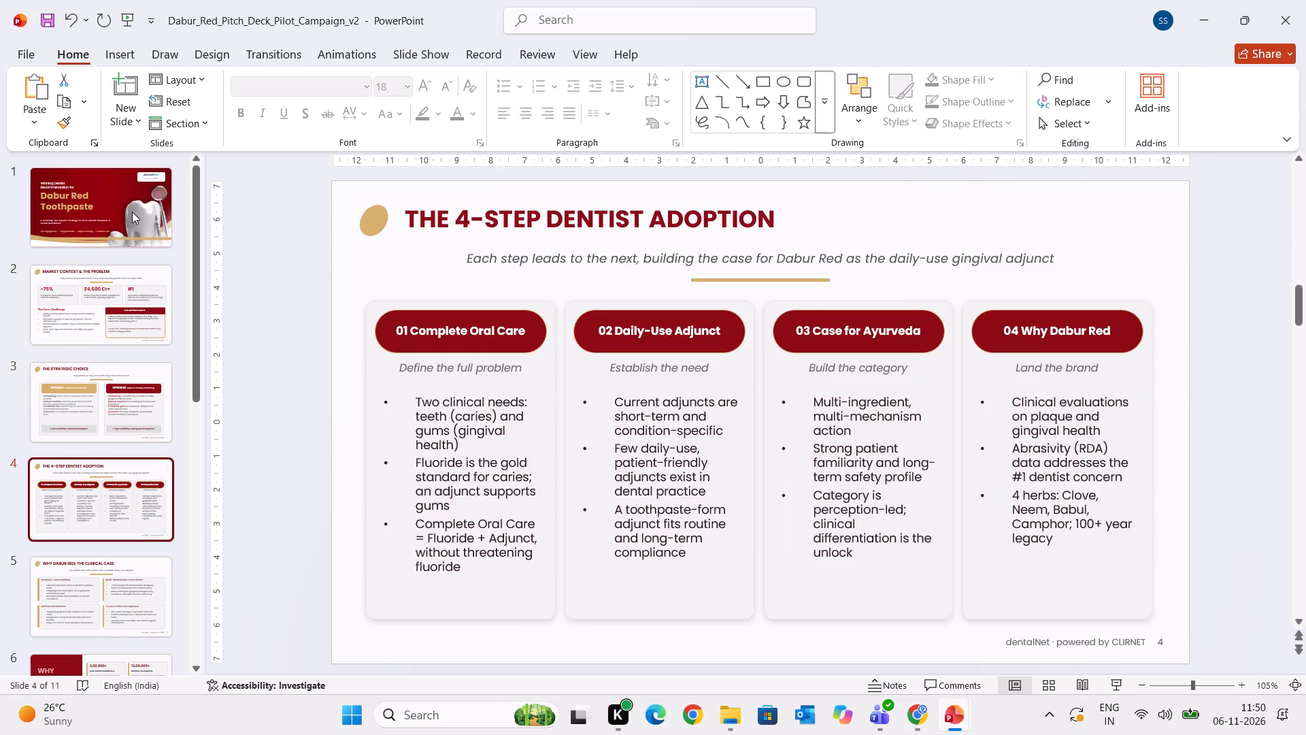
{"action": "key", "text": "Down"}
{"action": "key", "text": "Down"}
{"action": "key", "text": "Up"}
{"action": "key", "text": "Up"}
{"action": "key", "text": "Up"}
{"action": "key", "text": "Up"}
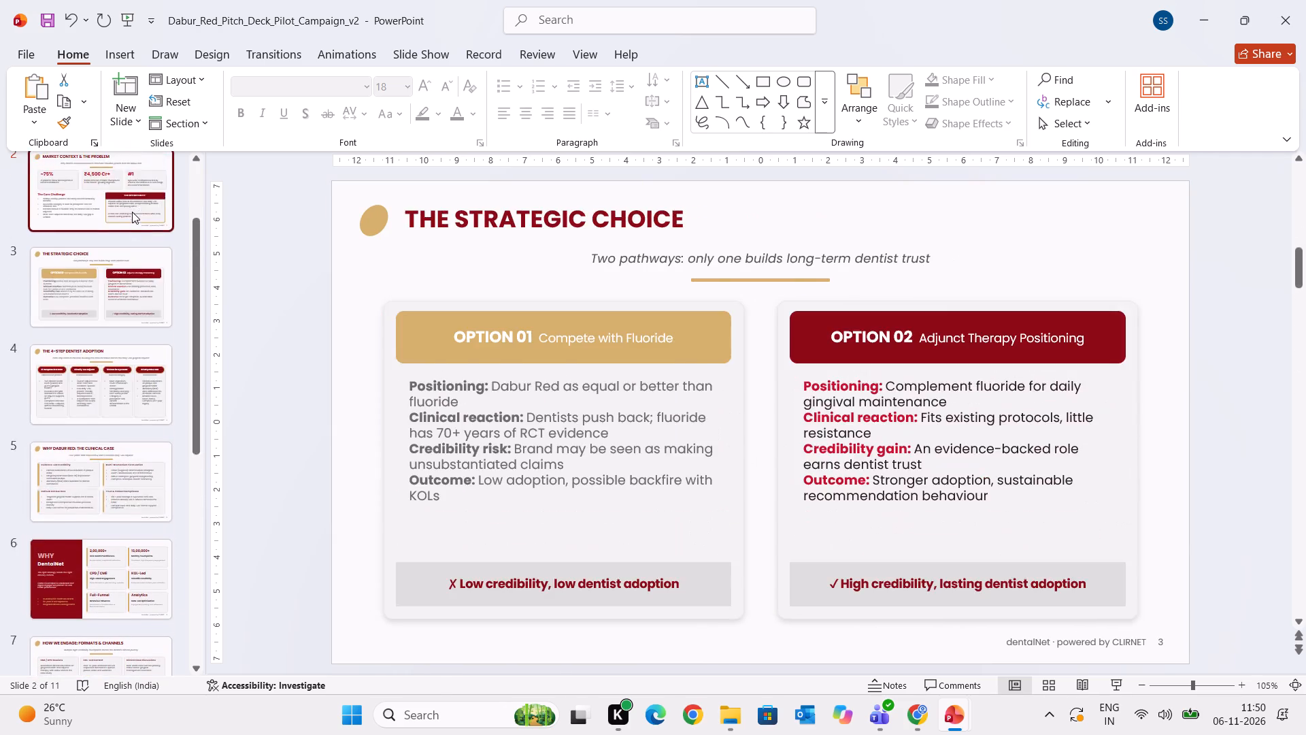
{"action": "key", "text": "Up"}
{"action": "key", "text": "Up"}
{"action": "key", "text": "Up"}
Review the deck forwards from Market Context & The Problem to the closing Let's Elevate Oral Care Outreach slide.
{"action": "key", "text": "Down"}
{"action": "key", "text": "Down"}
{"action": "key", "text": "Down"}
{"action": "key", "text": "Down"}
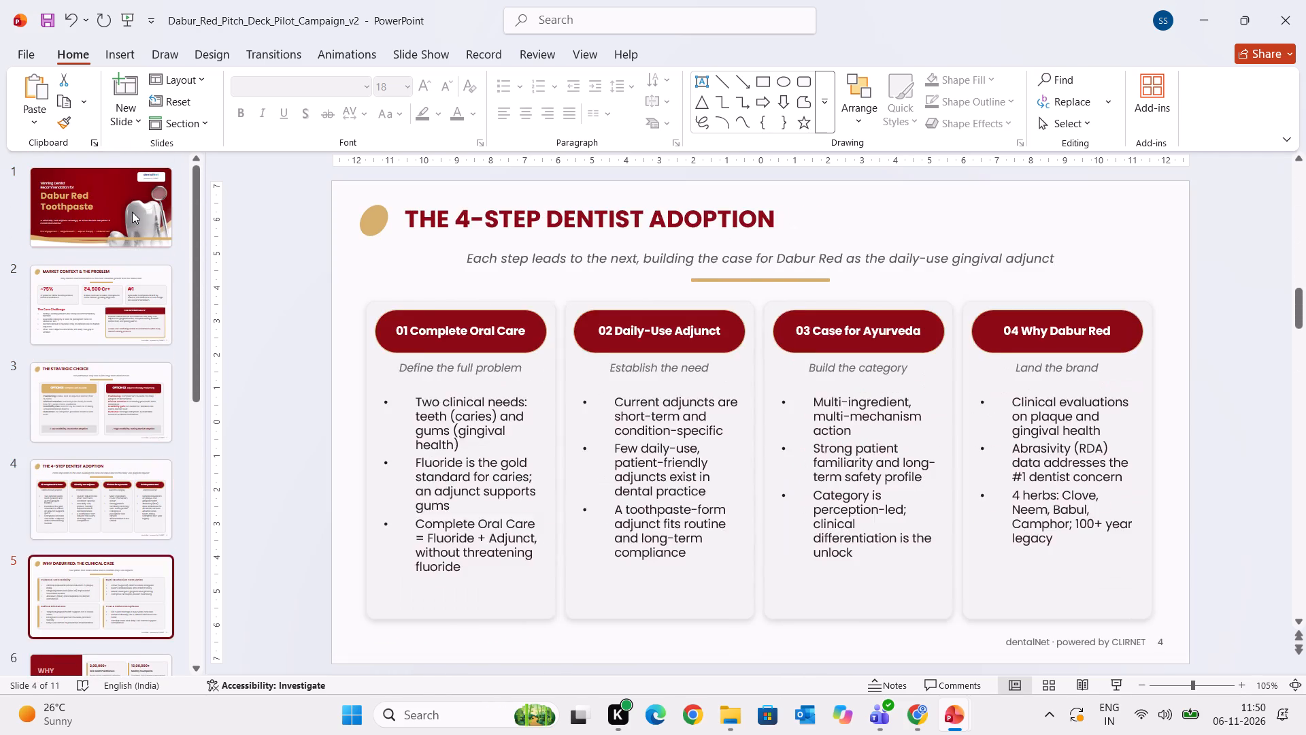
{"action": "key", "text": "Down"}
{"action": "key", "text": "Down"}
{"action": "key", "text": "Down"}
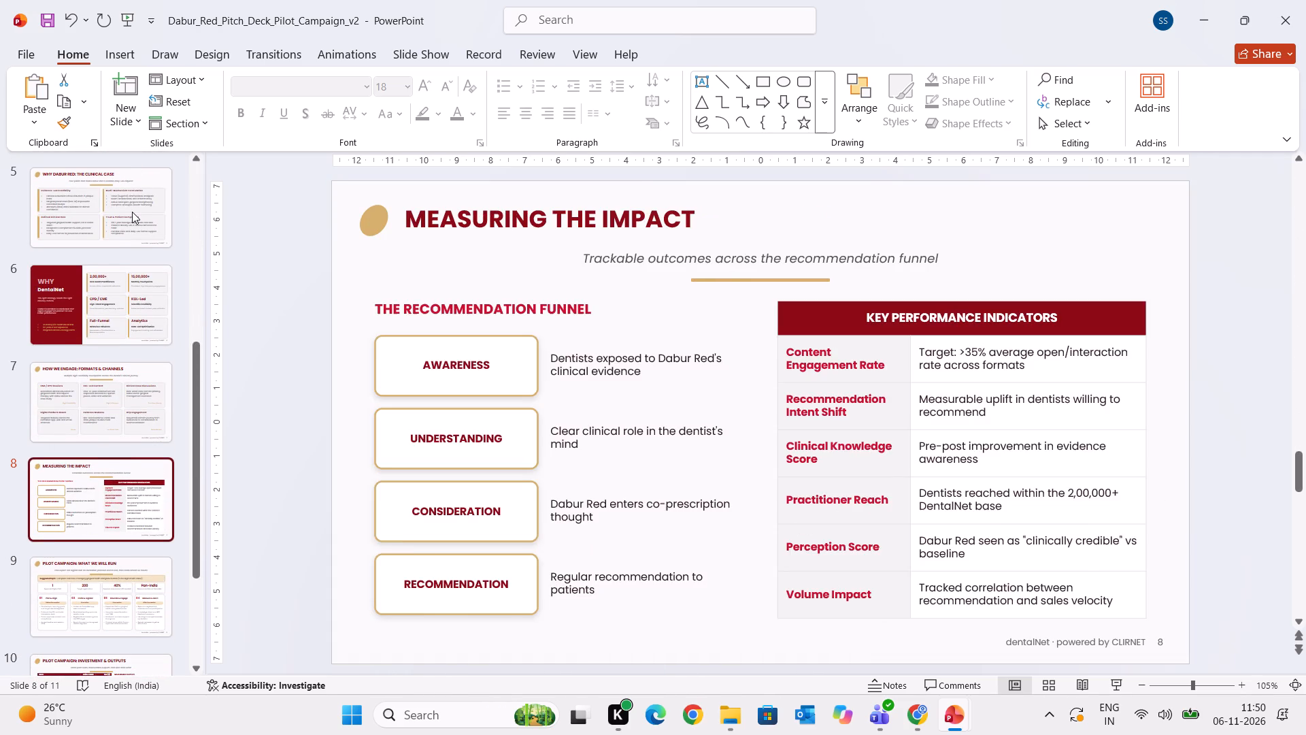
{"action": "key", "text": "Down"}
{"action": "key", "text": "Down"}
{"action": "key", "text": "Down"}
Review the slides backwards from Pilot Campaign: Investment & Outputs to The 4-Step Dentist Adoption.
{"action": "key", "text": "Up"}
{"action": "key", "text": "Up"}
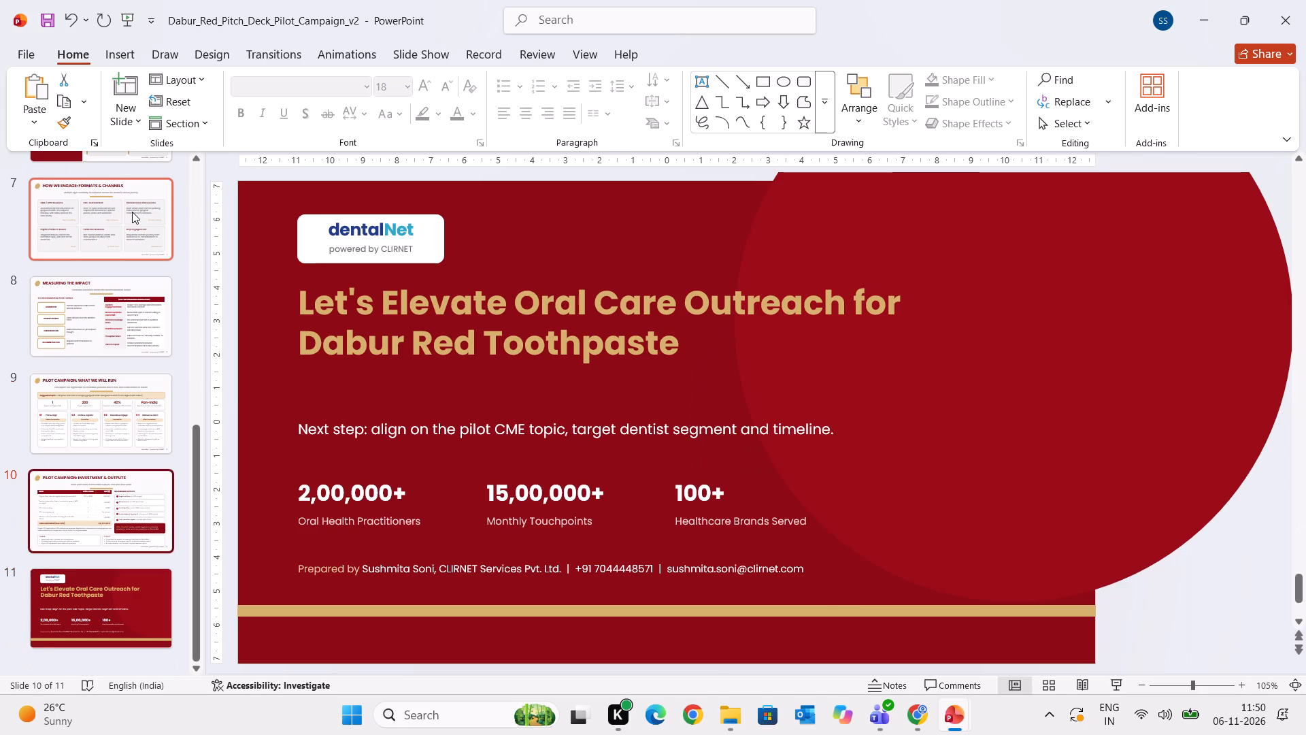
{"action": "key", "text": "Up"}
{"action": "key", "text": "Up"}
{"action": "key", "text": "Up"}
{"action": "key", "text": "Up"}
{"action": "key", "text": "Up"}
{"action": "key", "text": "Up"}
{"action": "key", "text": "Down"}
{"action": "key", "text": "Up"}
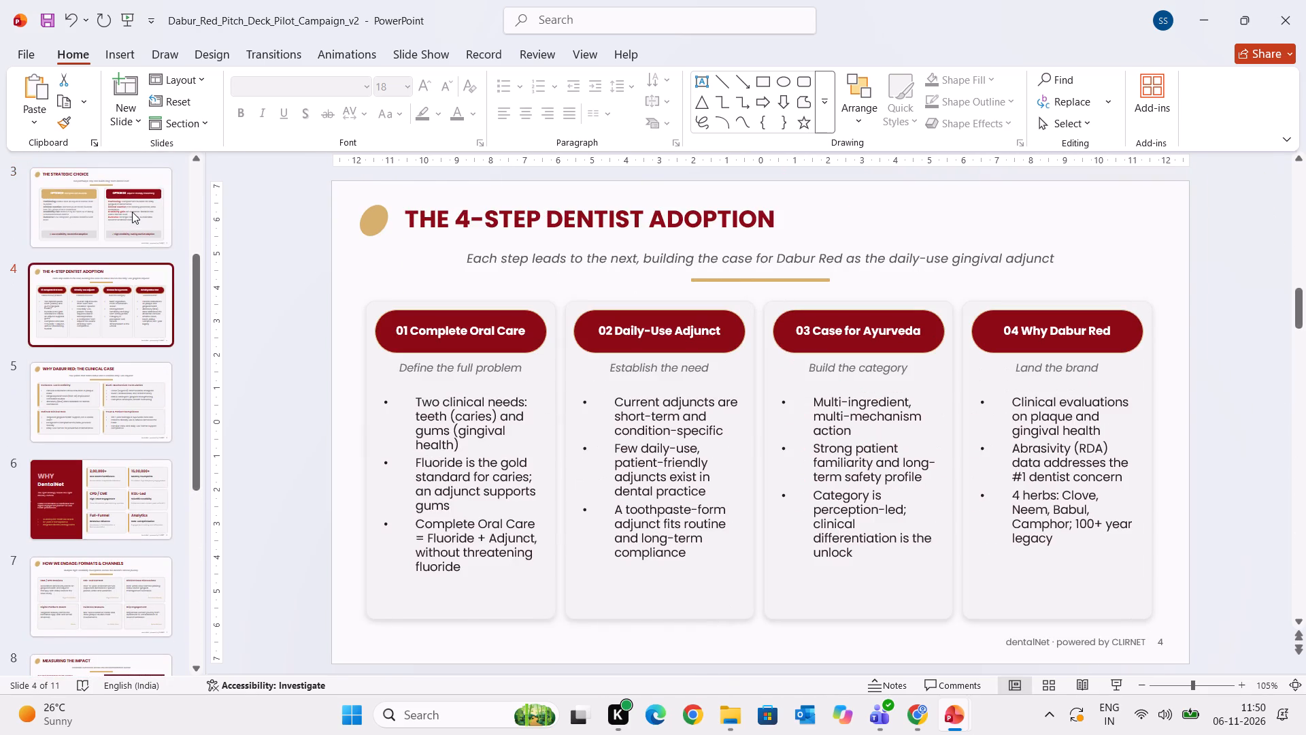
Compare The Strategic Choice with The 4-Step Dentist Adoption, and go back through the slides to the cover.
{"action": "key", "text": "Up"}
{"action": "key", "text": "Down"}
{"action": "key", "text": "Up"}
{"action": "key", "text": "Down"}
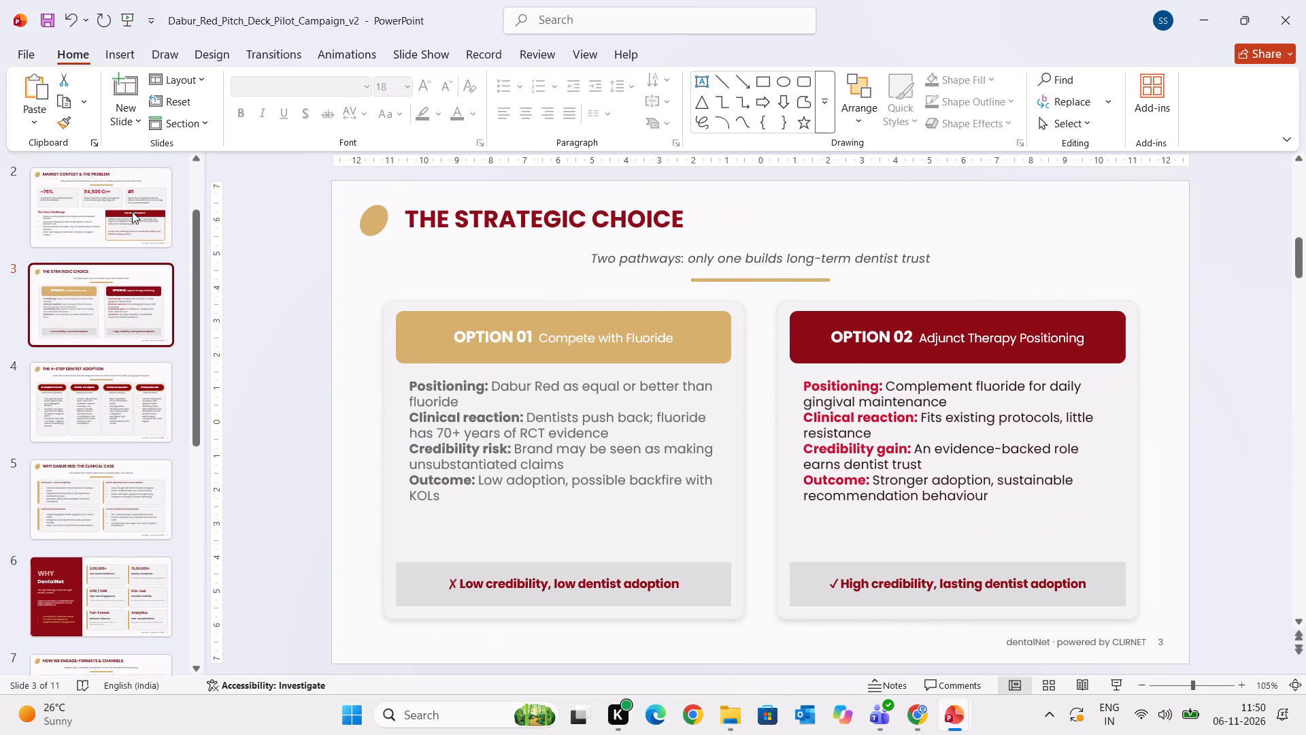
{"action": "key", "text": "Down"}
{"action": "key", "text": "Down"}
{"action": "key", "text": "Up"}
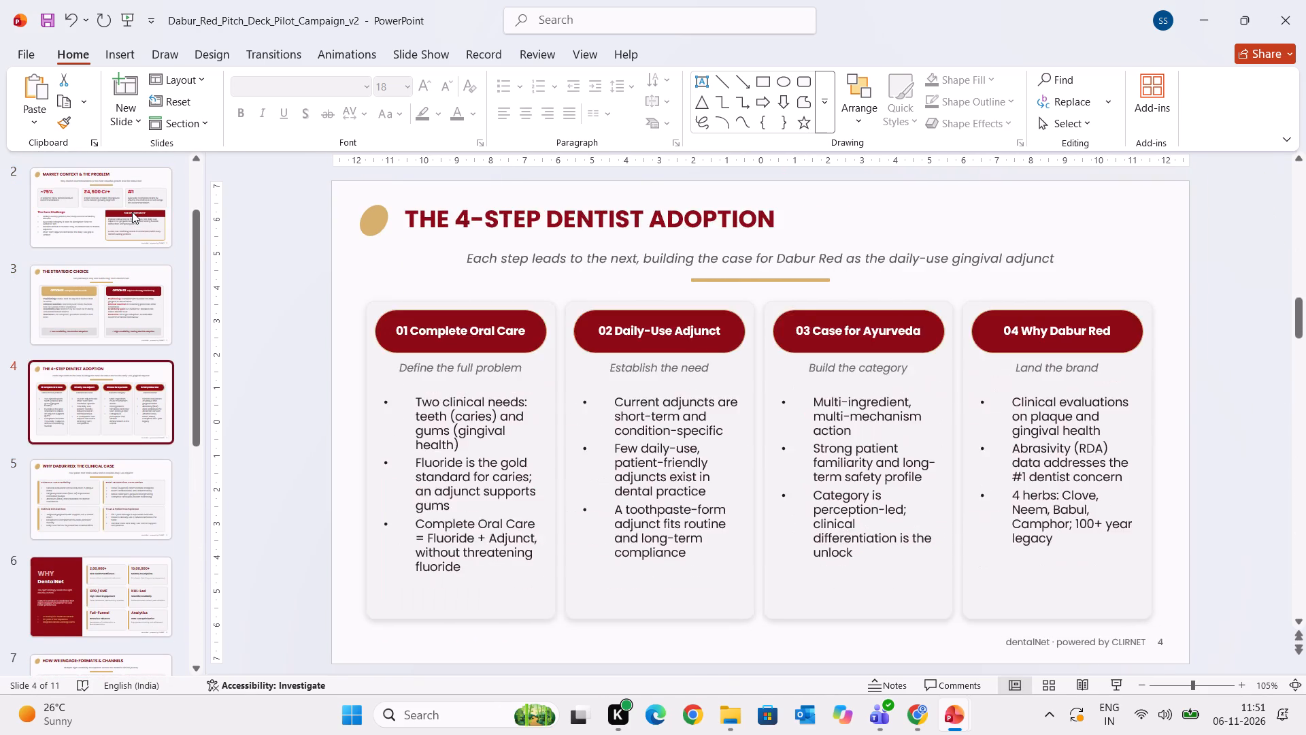
{"action": "key", "text": "Up"}
{"action": "key", "text": "Up"}
{"action": "key", "text": "Up"}
{"action": "key", "text": "Up"}
{"action": "key", "text": "Down"}
{"action": "key", "text": "Up"}
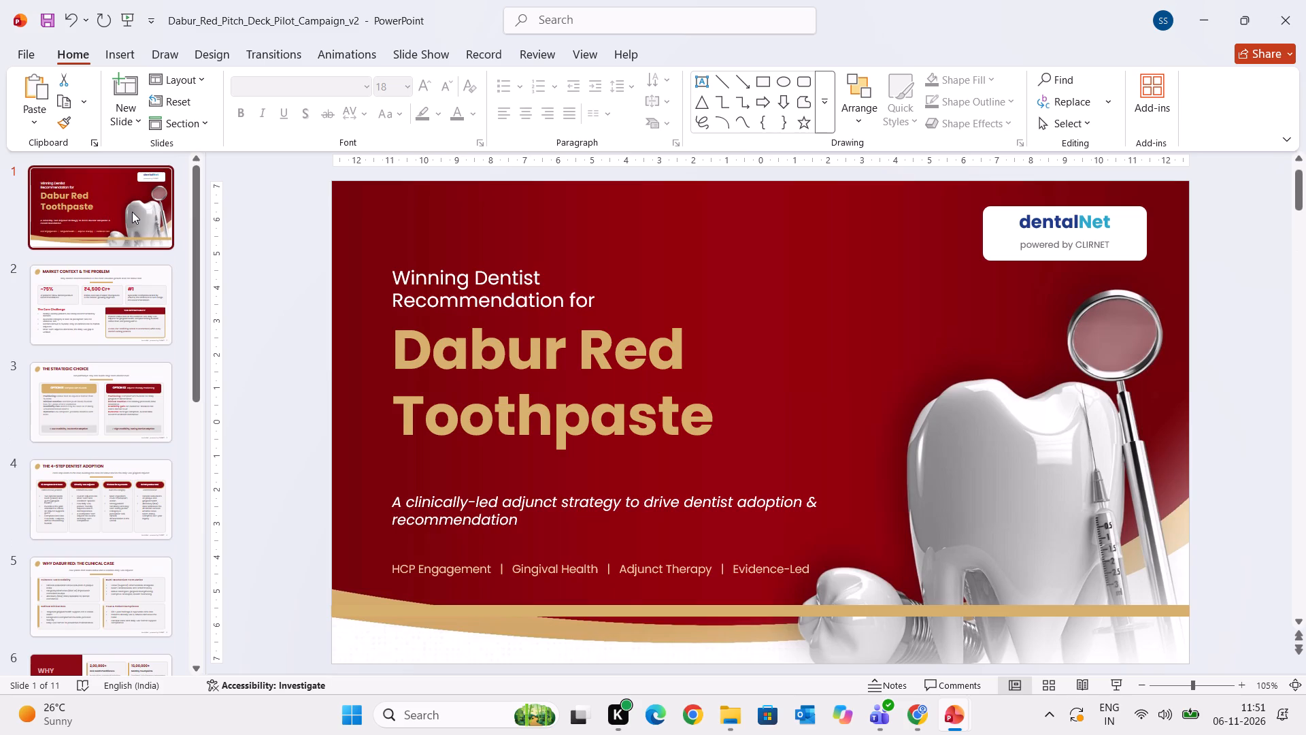
Compare the layout of the opening slides repeatedly, from the cover through Market Context & The Problem to The Strategic Choice.
{"action": "key", "text": "Down"}
{"action": "key", "text": "Down"}
{"action": "key", "text": "Down"}
{"action": "key", "text": "Up"}
{"action": "key", "text": "Up"}
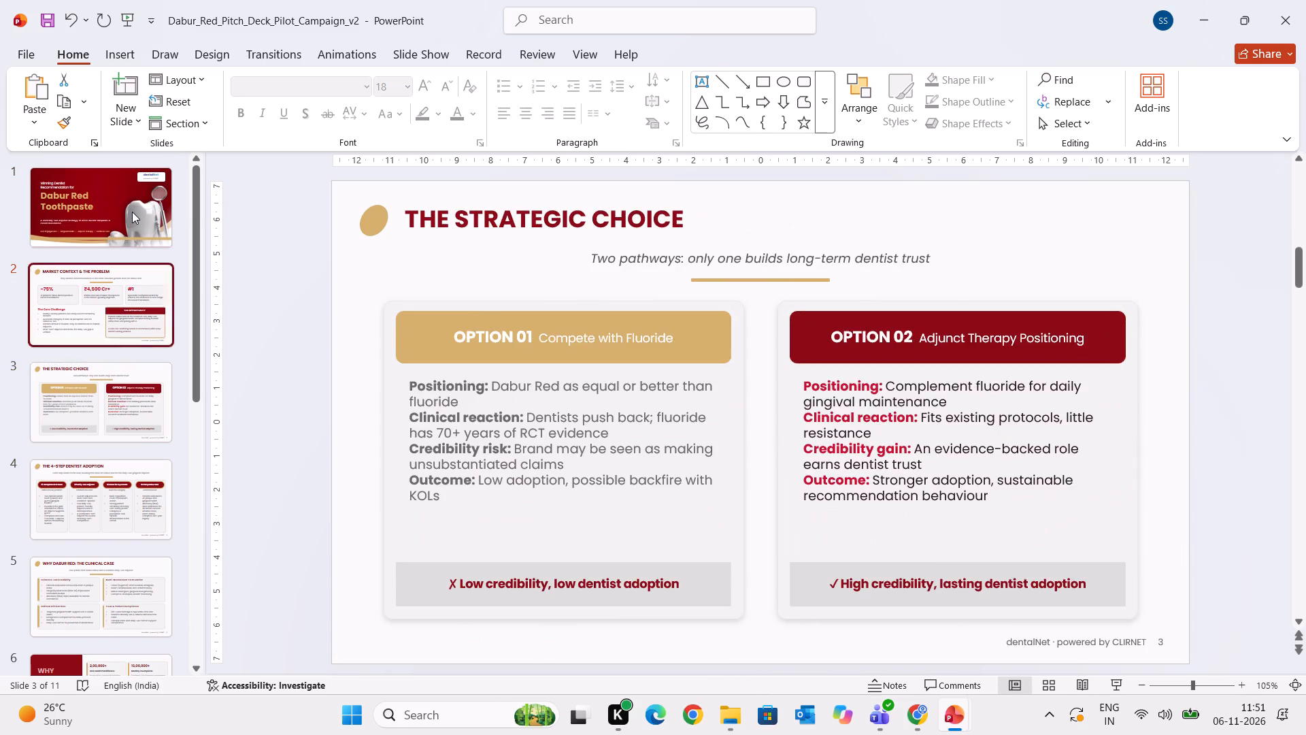
{"action": "key", "text": "Up"}
{"action": "key", "text": "Up"}
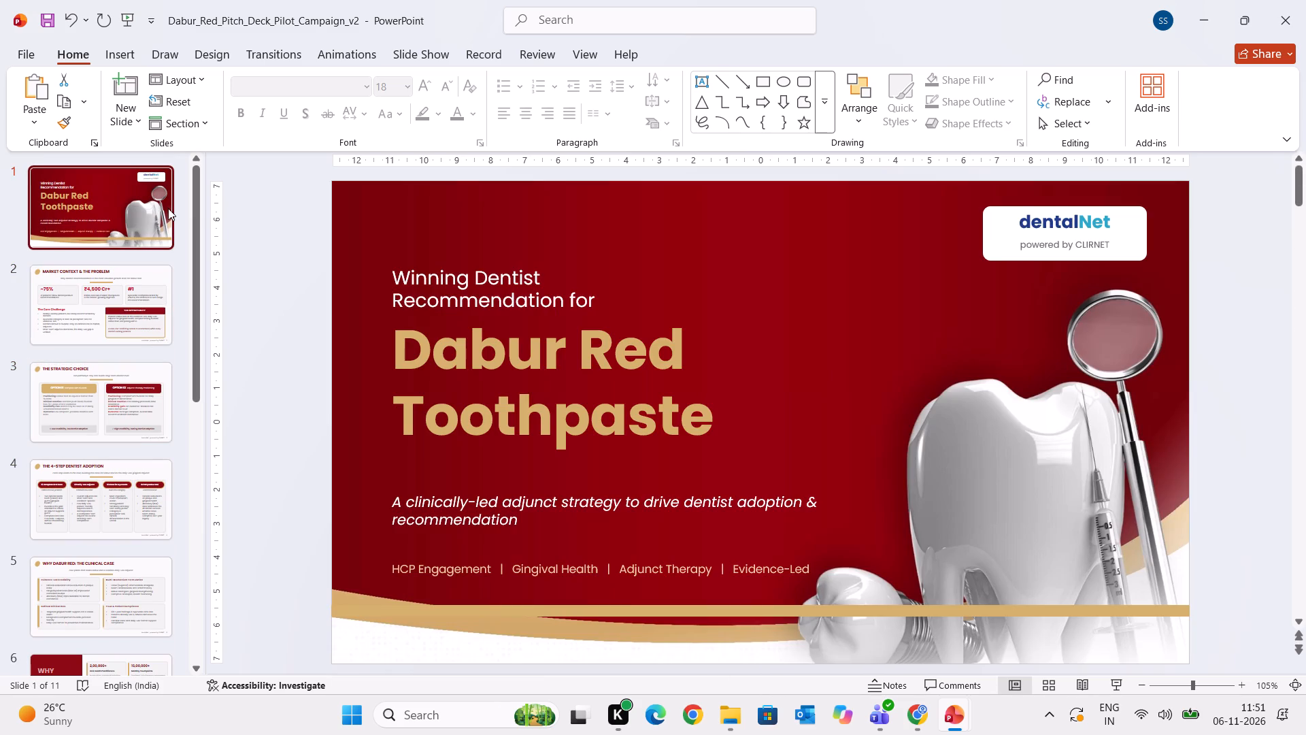
{"action": "key", "text": "Down"}
{"action": "key", "text": "Up"}
{"action": "key", "text": "Down"}
{"action": "key", "text": "Down"}
{"action": "key", "text": "Down"}
{"action": "key", "text": "Up"}
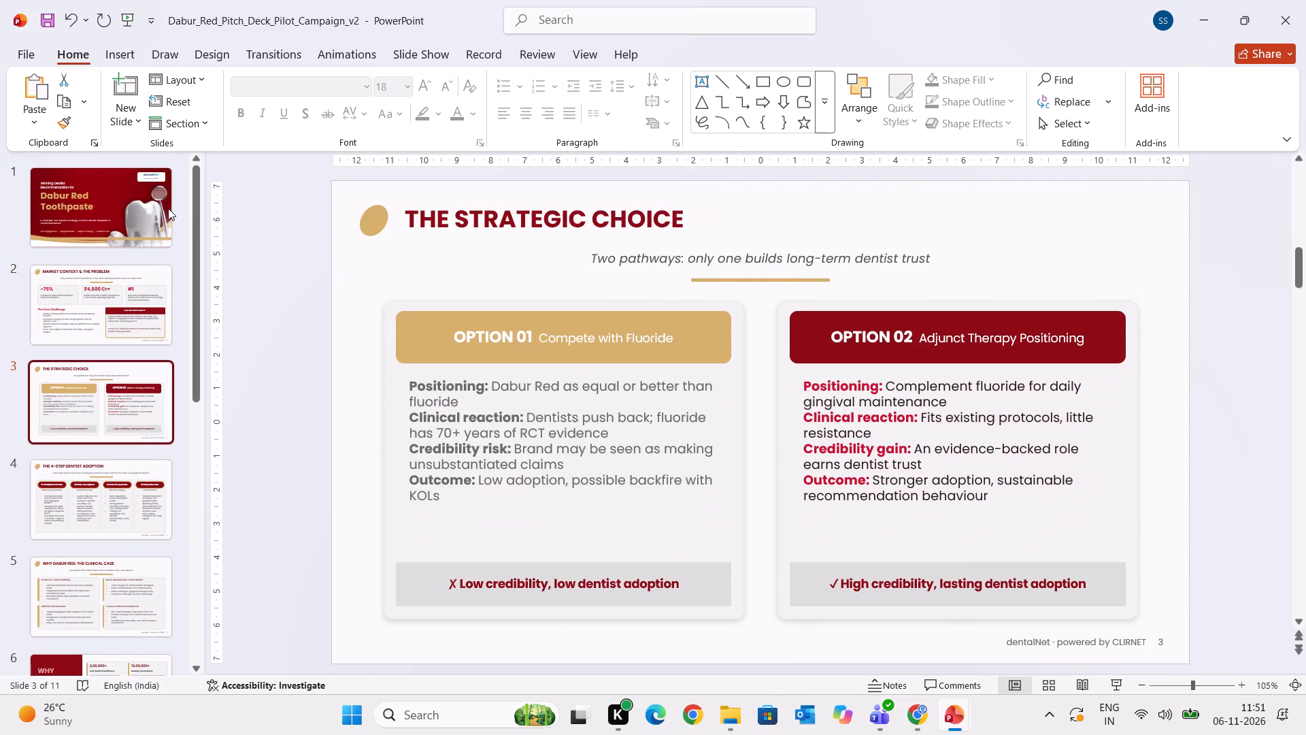
{"action": "key", "text": "Up"}
{"action": "key", "text": "Up"}
{"action": "key", "text": "Up"}
{"action": "key", "text": "Up"}
{"action": "key", "text": "Up"}
{"action": "key", "text": "Down"}
{"action": "key", "text": "Down"}
{"action": "key", "text": "Up"}
{"action": "key", "text": "Up"}
{"action": "key", "text": "Up"}
{"action": "key", "text": "Up"}
{"action": "key", "text": "Up"}
{"action": "key", "text": "Down"}
{"action": "key", "text": "Down"}
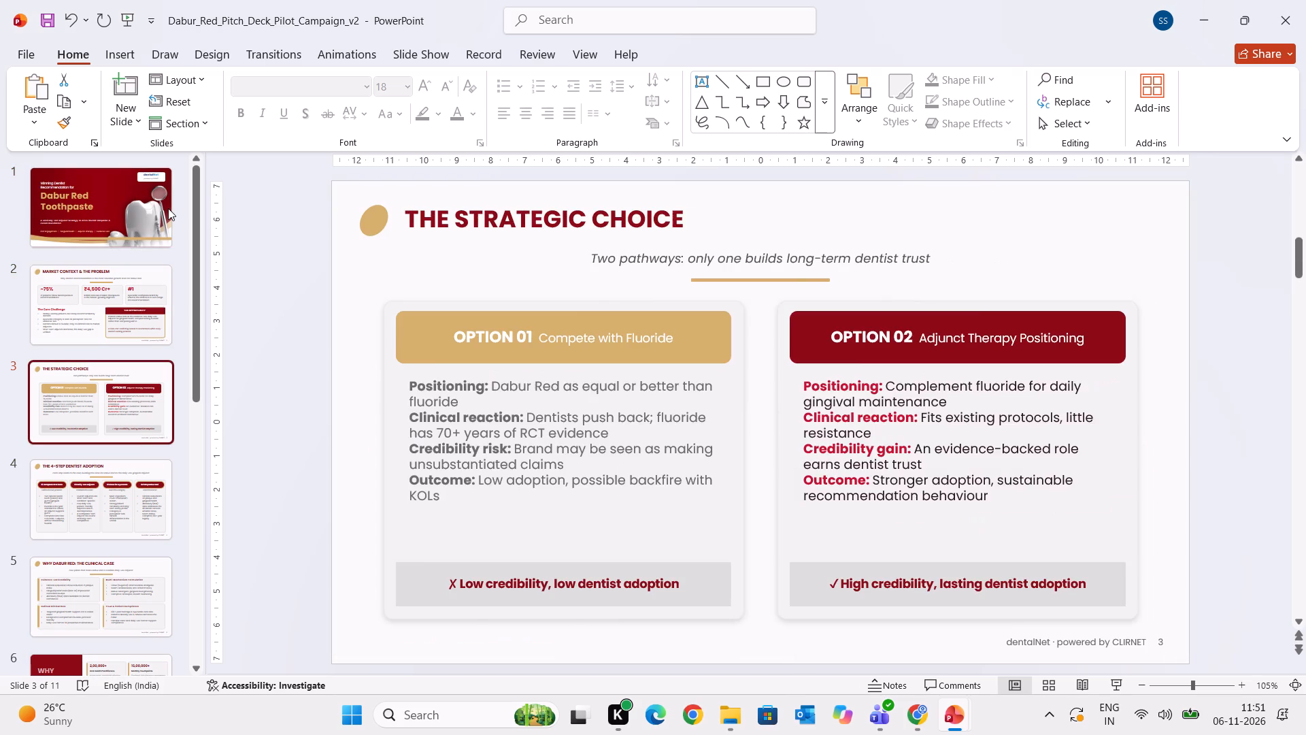
{"action": "key", "text": "Down"}
{"action": "key", "text": "Up"}
{"action": "key", "text": "Up"}
{"action": "key", "text": "Up"}
{"action": "key", "text": "Up"}
Examine the text formatting on Market Context & The Problem, including the ~75% figure and The Core Challenge bullets.
{"action": "left_click", "coordinate": [136, 284]}
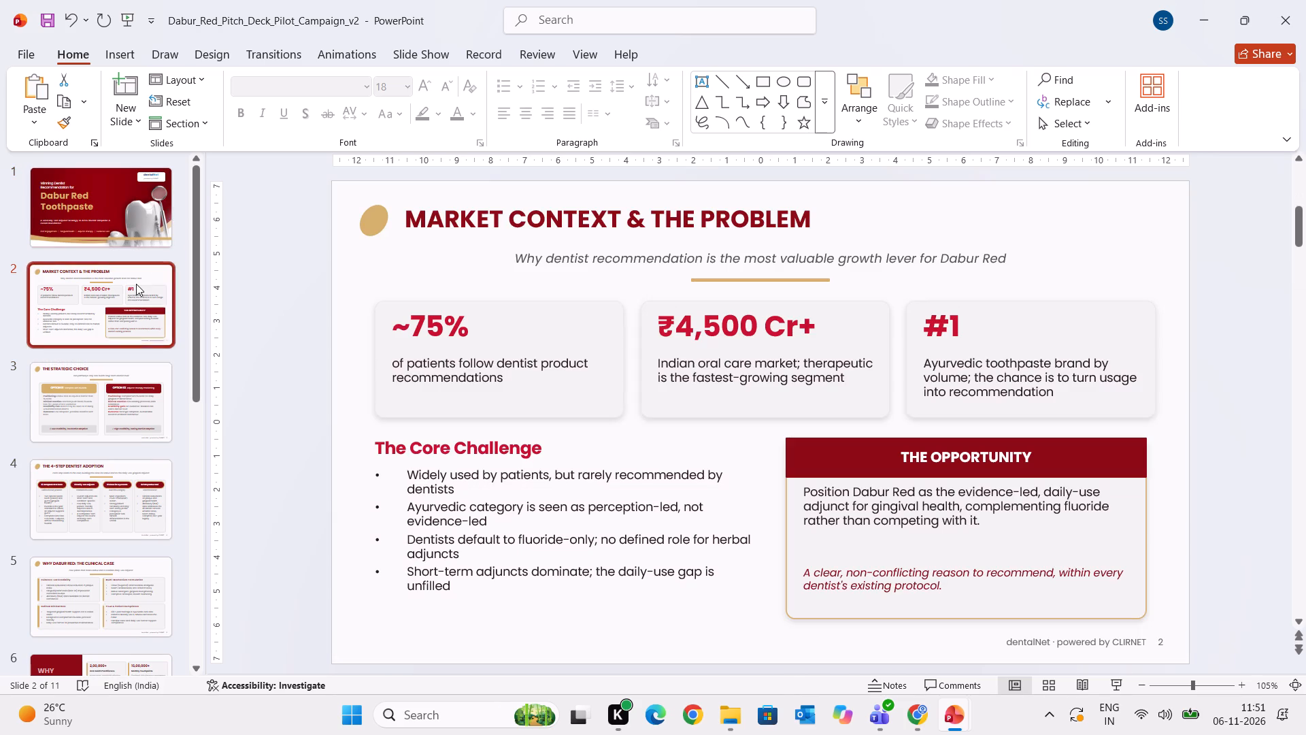
{"action": "left_click", "coordinate": [120, 235]}
{"action": "left_click", "coordinate": [122, 317]}
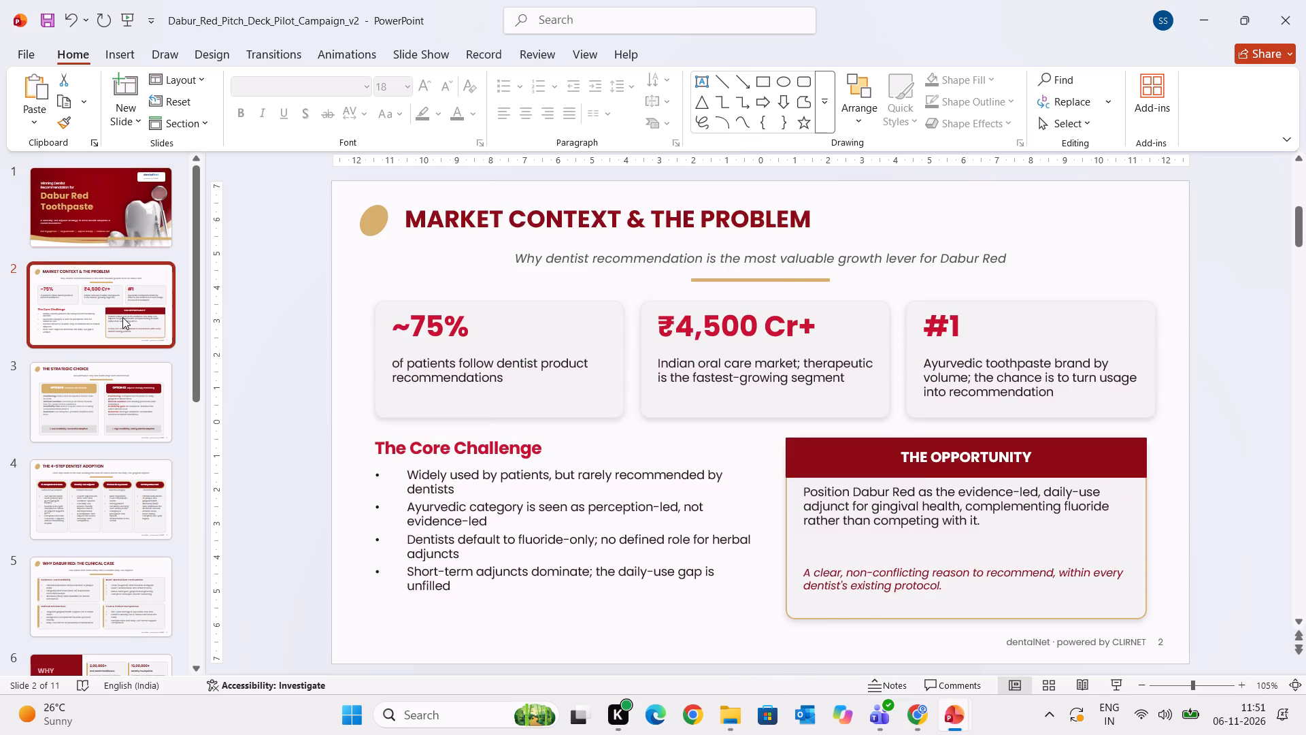
{"action": "key", "text": "Down"}
{"action": "key", "text": "Up"}
{"action": "key", "text": "Up"}
{"action": "key", "text": "Down"}
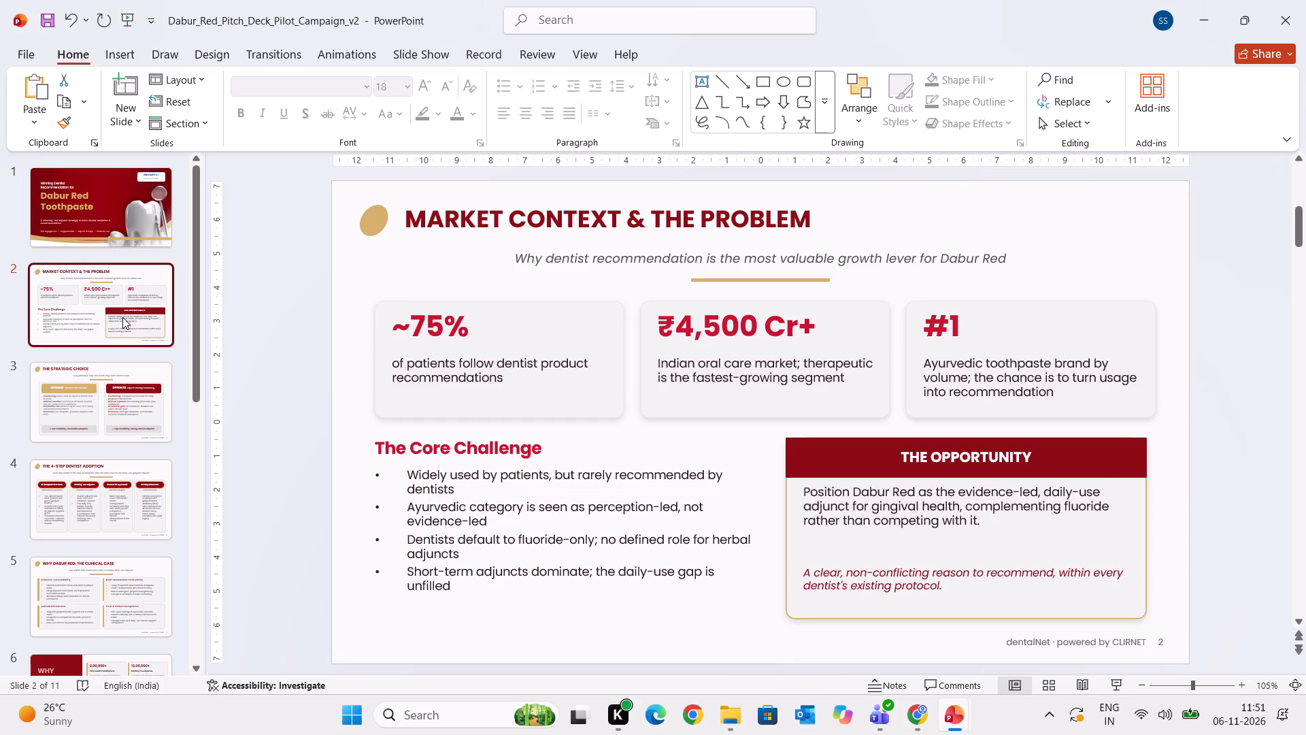
{"action": "left_click", "coordinate": [454, 326]}
{"action": "left_click", "coordinate": [470, 326]}
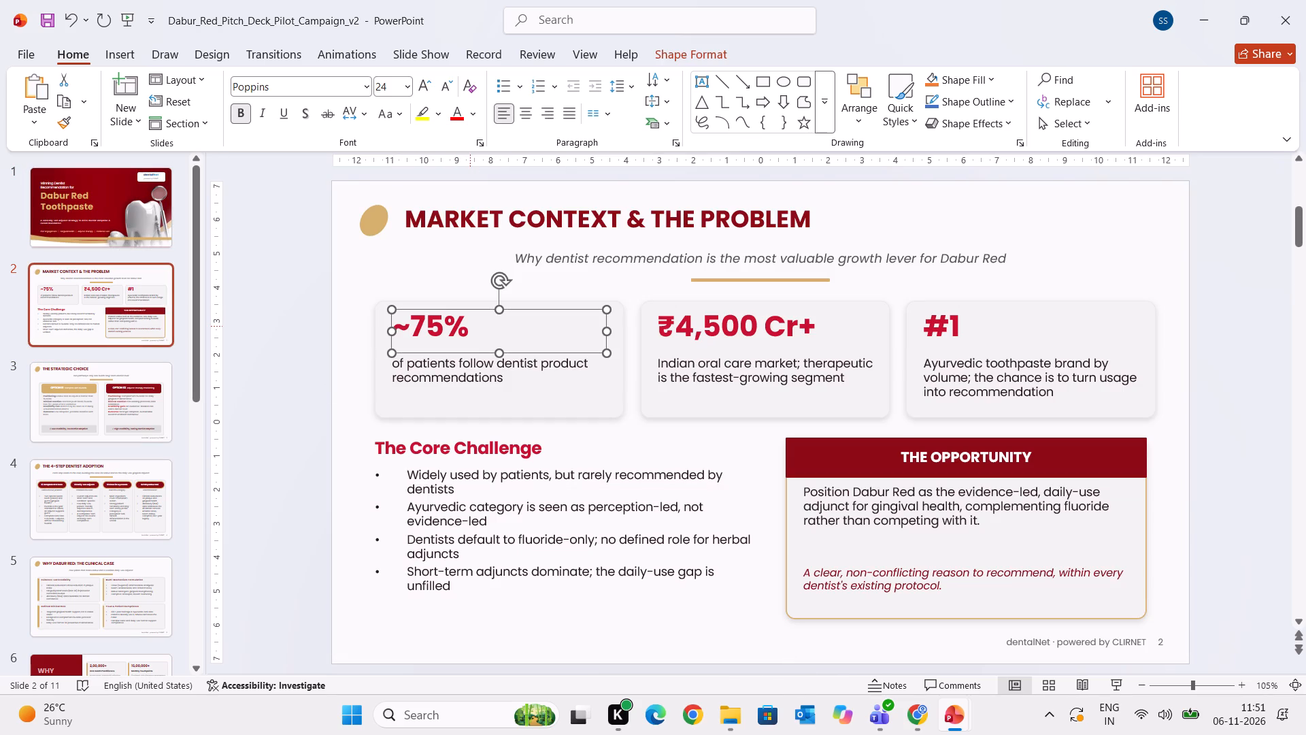
{"action": "left_click_drag", "start_coordinate": [466, 327], "coordinate": [366, 322]}
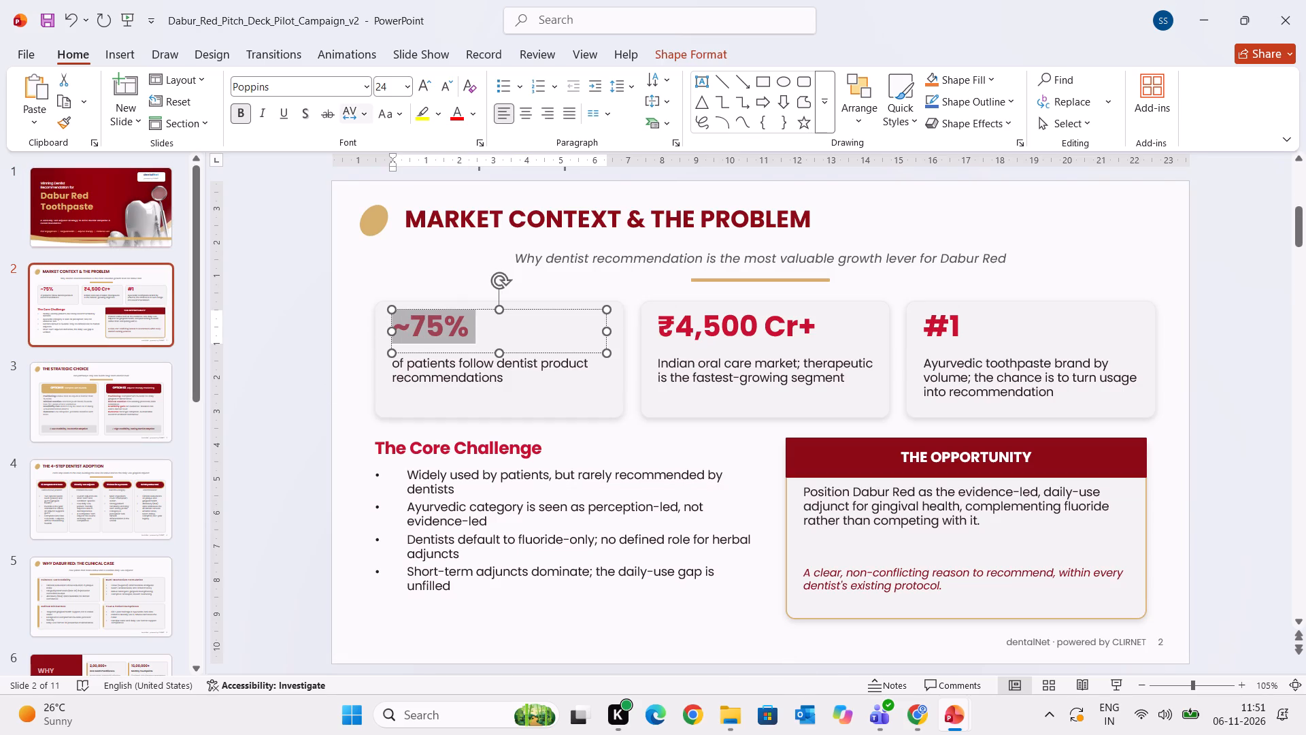
{"action": "left_click", "coordinate": [514, 485]}
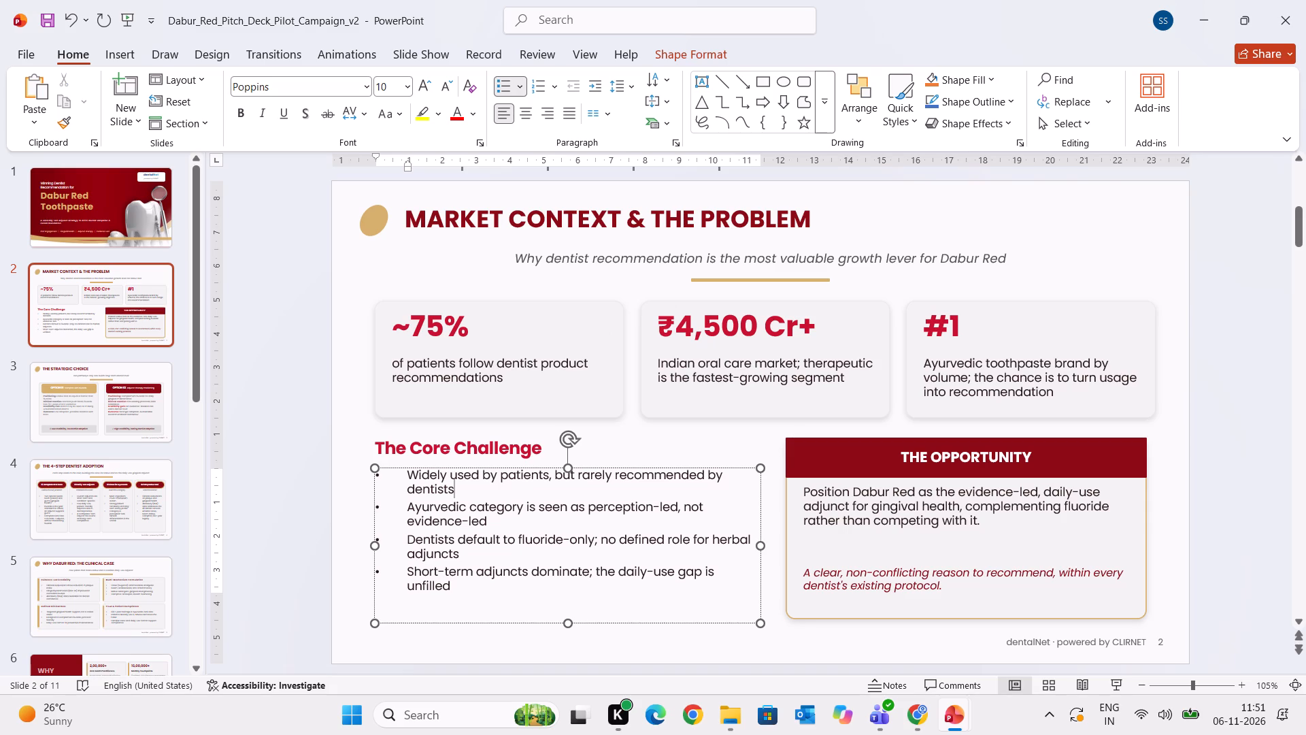
Nudge the body text of The Opportunity box slightly down, away from its heading band.
{"action": "left_click", "coordinate": [911, 510]}
{"action": "left_click", "coordinate": [831, 485]}
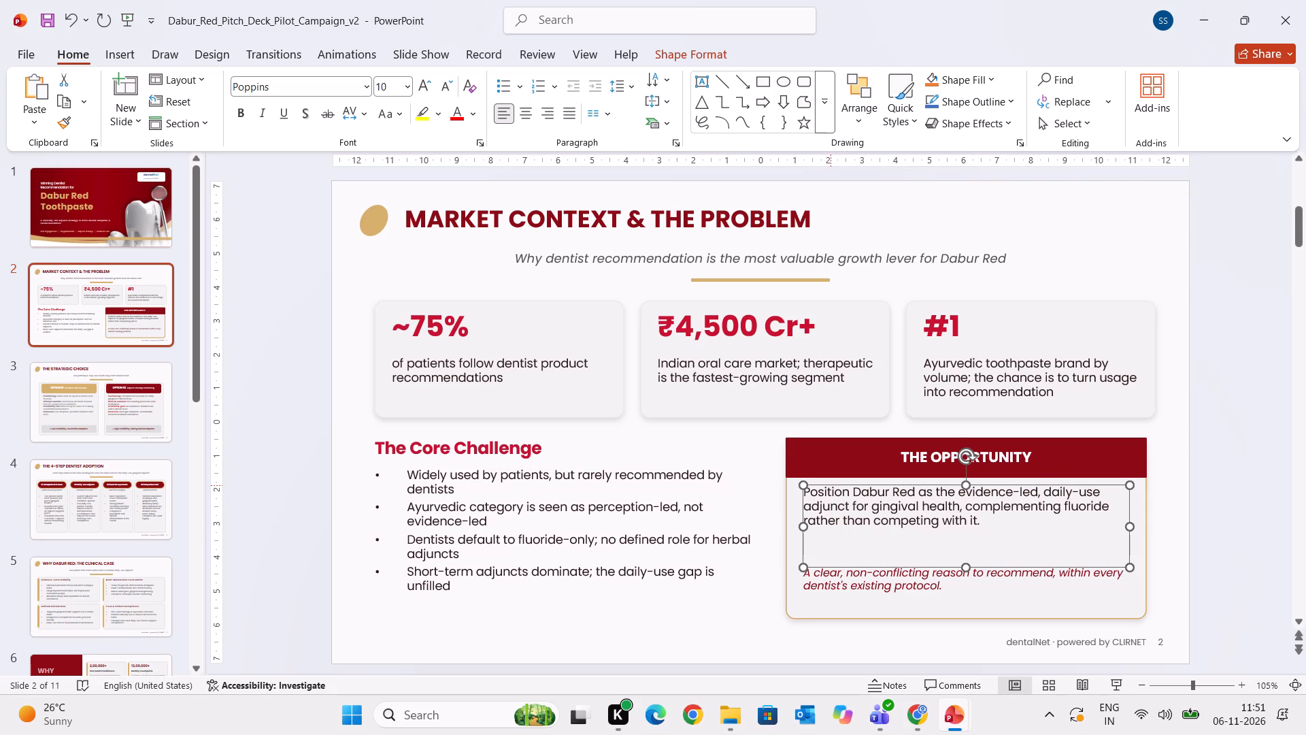
{"action": "key", "text": "Down"}
{"action": "key", "text": "Down"}
{"action": "key", "text": "Down"}
{"action": "key", "text": "Down"}
{"action": "key", "text": "Down"}
{"action": "key", "text": "Down"}
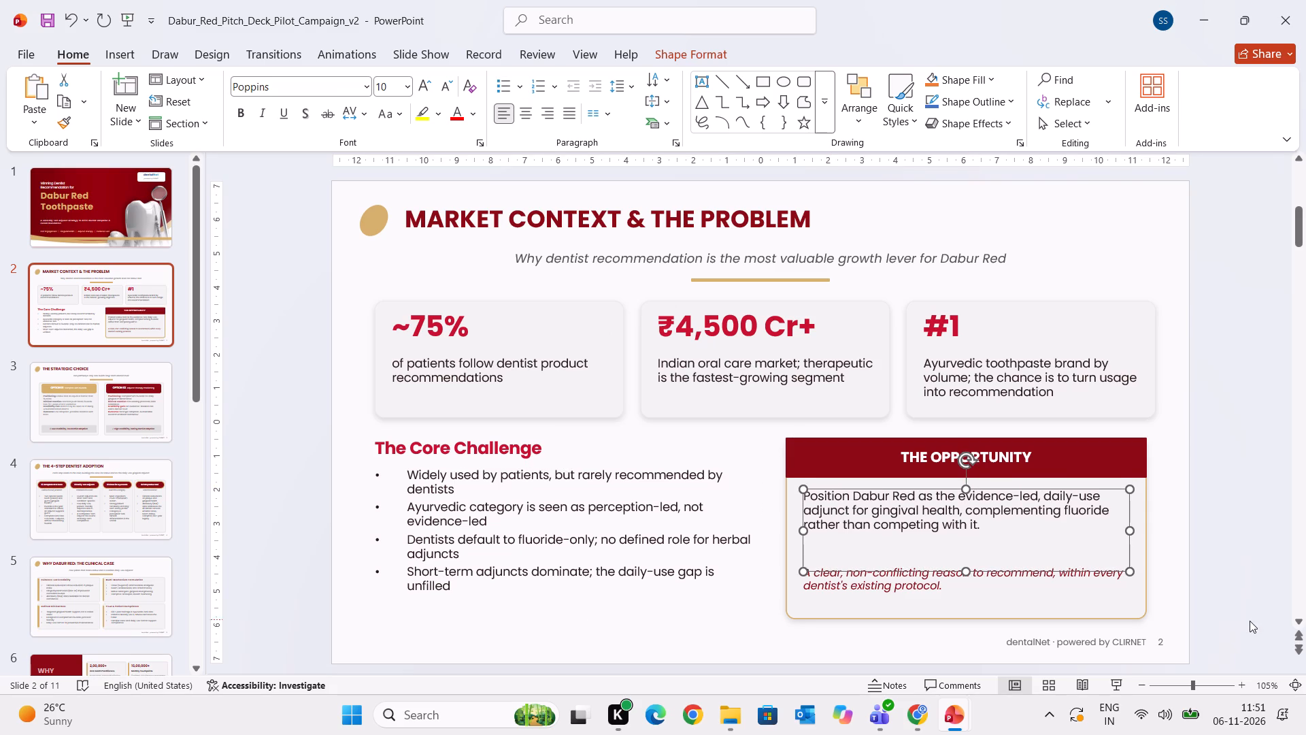
{"action": "left_click", "coordinate": [1250, 621]}
Check the font formatting of the italic closing line in The Opportunity box.
{"action": "left_click", "coordinate": [949, 536]}
{"action": "left_click", "coordinate": [928, 583]}
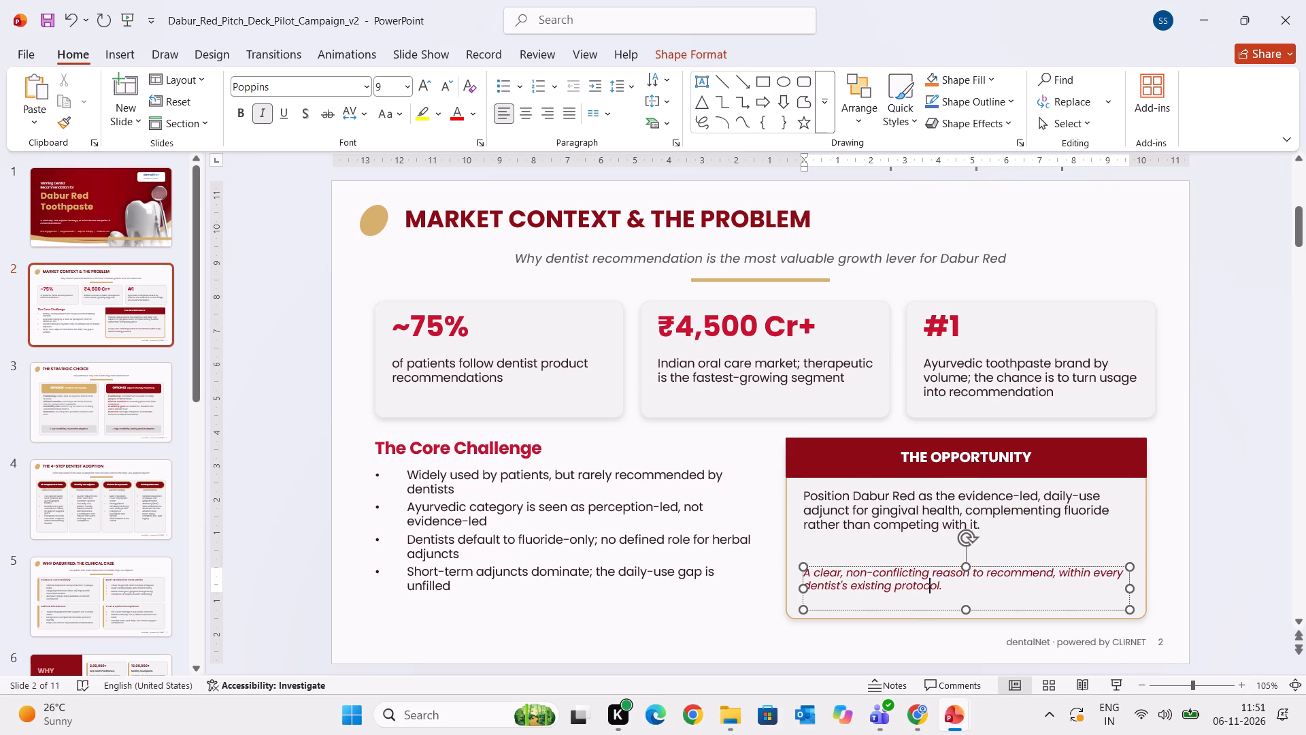
{"action": "left_click", "coordinate": [944, 589]}
{"action": "left_click_drag", "start_coordinate": [944, 589], "coordinate": [783, 574]}
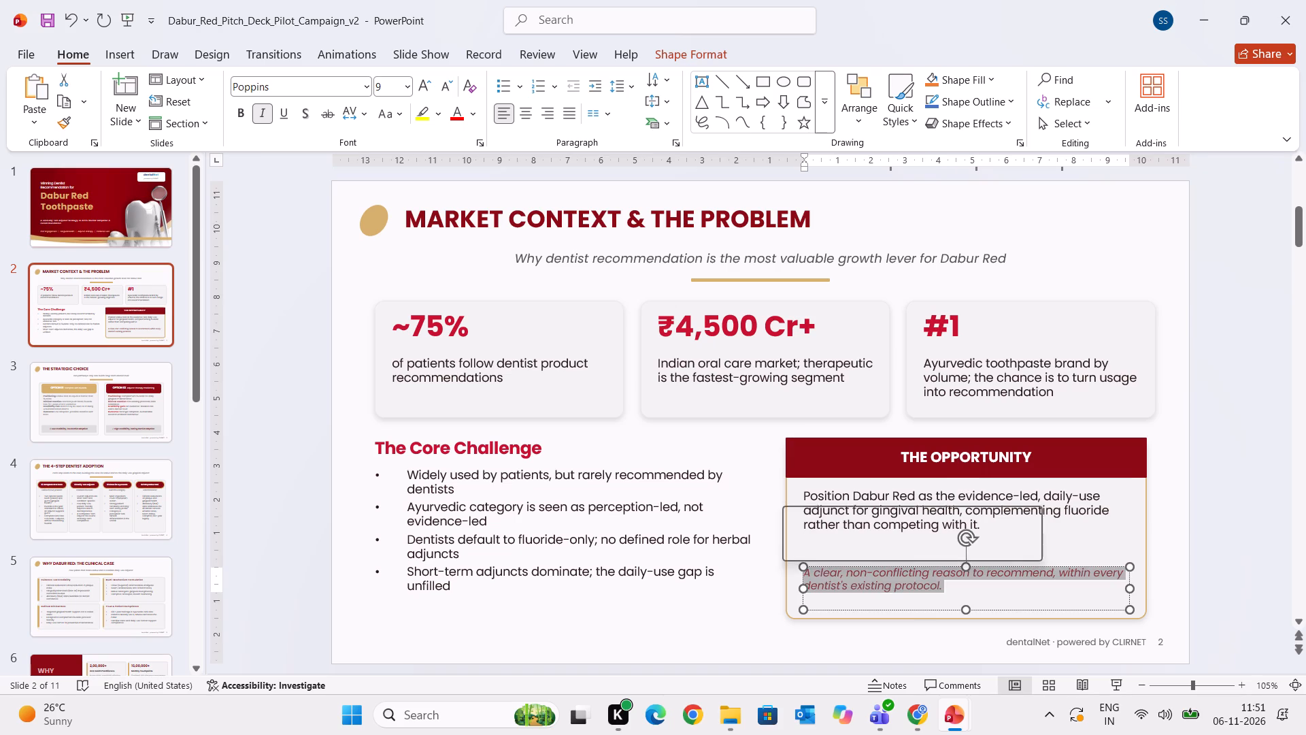
{"action": "left_click", "coordinate": [1198, 471]}
Review the opening slides from the cover to Why Dabur Red: The Clinical Case and return to the cover.
{"action": "left_click", "coordinate": [97, 242]}
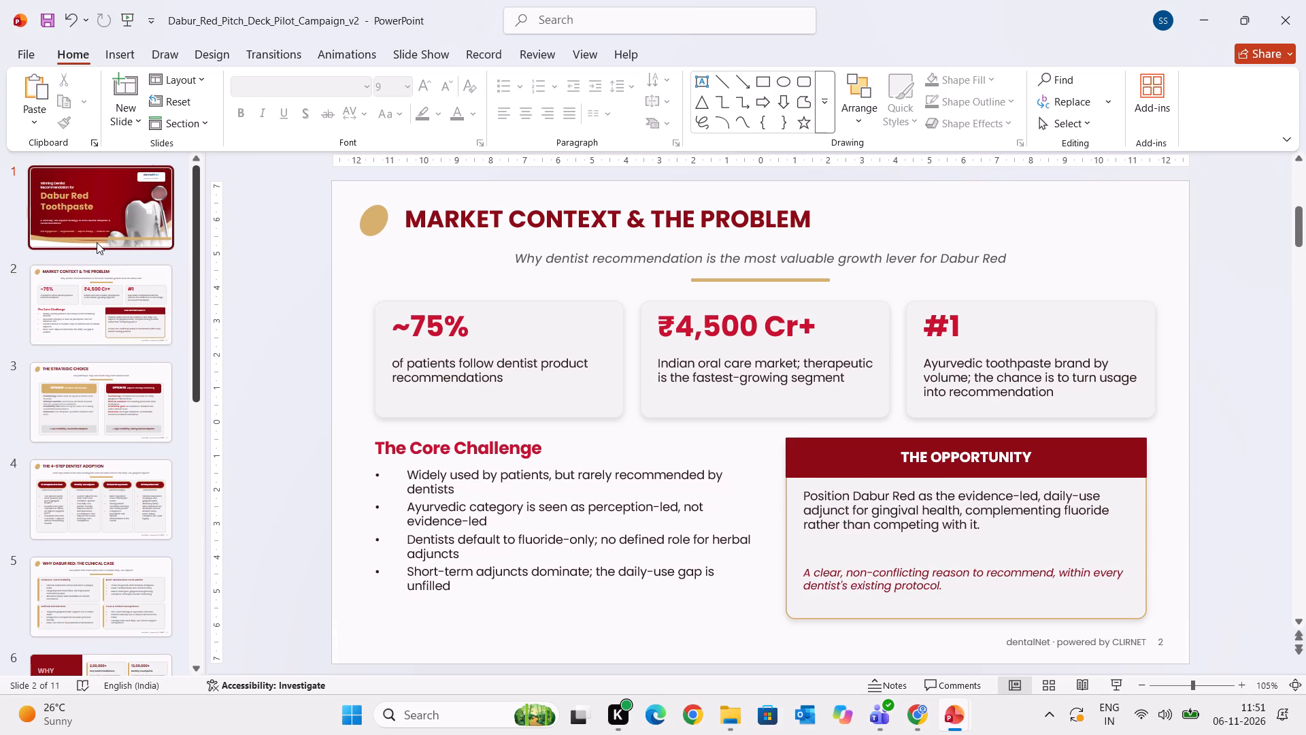
{"action": "key", "text": "Down"}
{"action": "key", "text": "Down"}
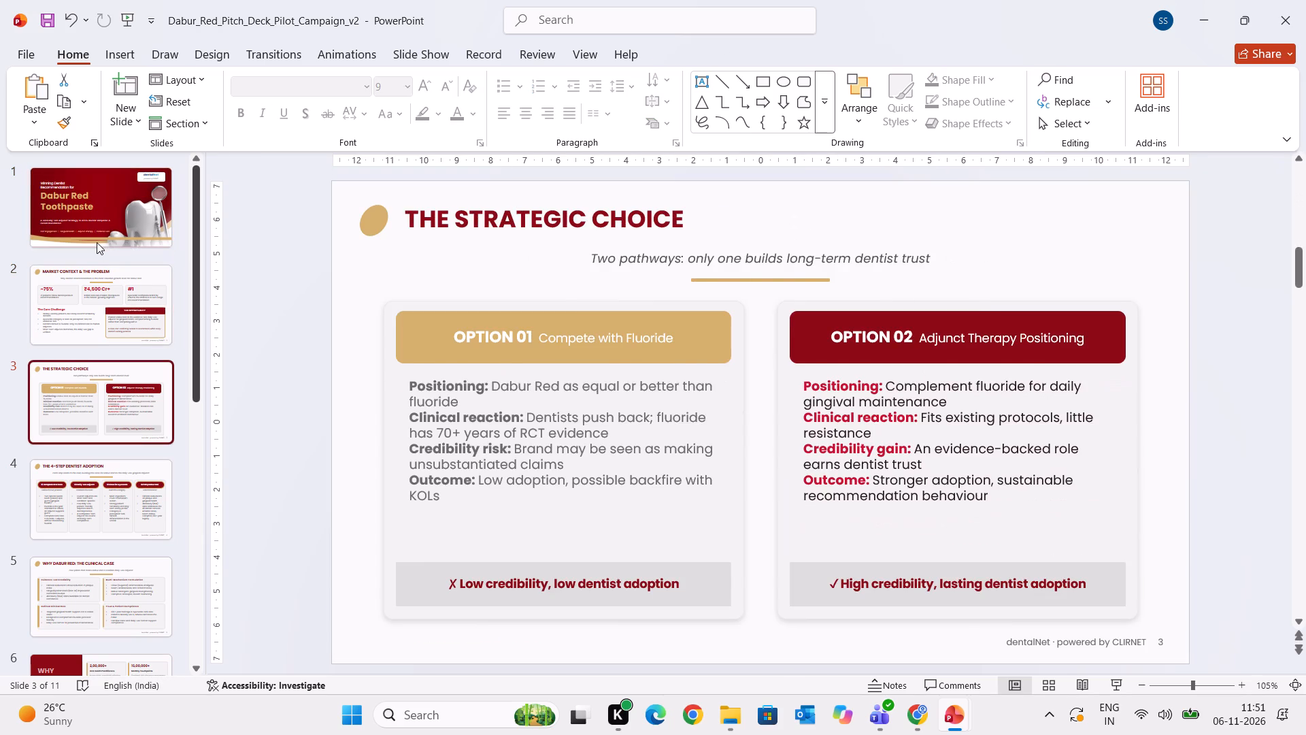
{"action": "key", "text": "Down"}
{"action": "key", "text": "Down"}
{"action": "key", "text": "Up"}
{"action": "key", "text": "Up"}
{"action": "key", "text": "Up"}
{"action": "key", "text": "Up"}
Review the deck forwards to Pilot Campaign: Investment & Outputs and back to the cover, checking for consistent styling.
{"action": "key", "text": "Down"}
{"action": "key", "text": "Down"}
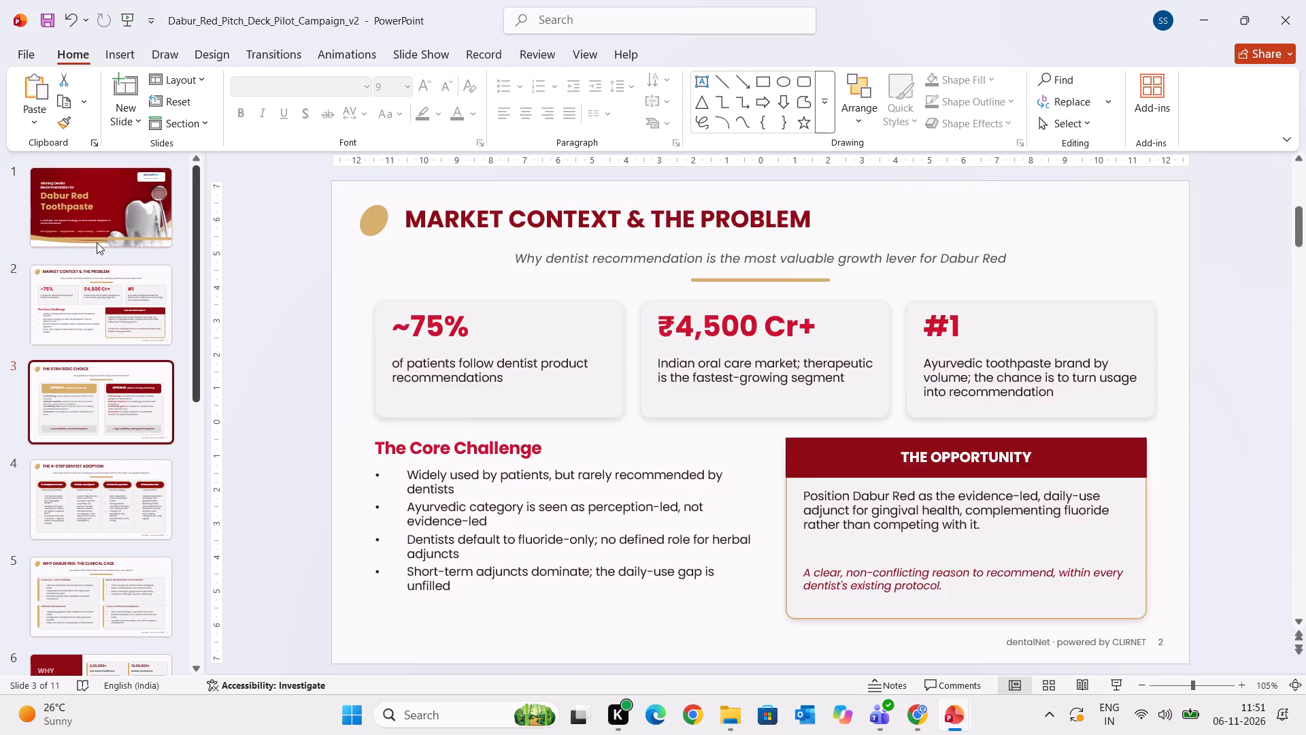
{"action": "key", "text": "Down"}
{"action": "key", "text": "Down"}
{"action": "key", "text": "Down"}
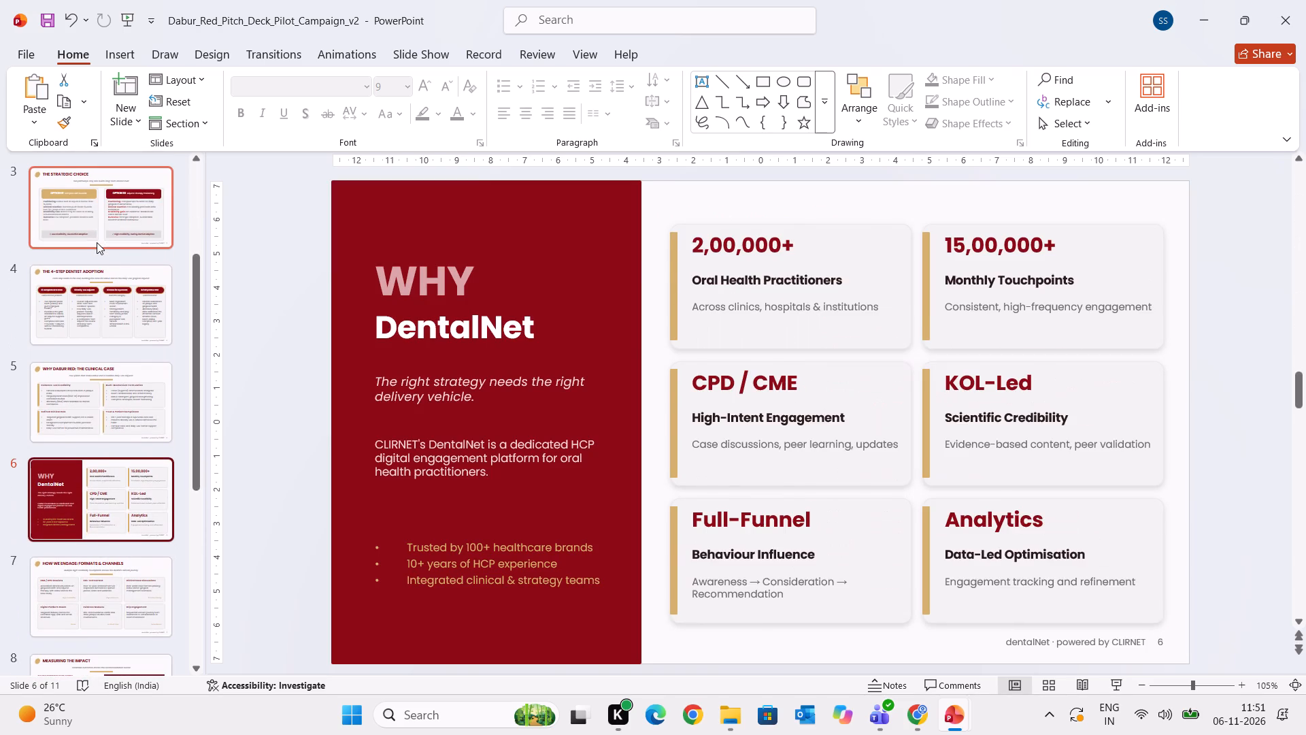
{"action": "key", "text": "Down"}
{"action": "key", "text": "Down"}
{"action": "key", "text": "Down"}
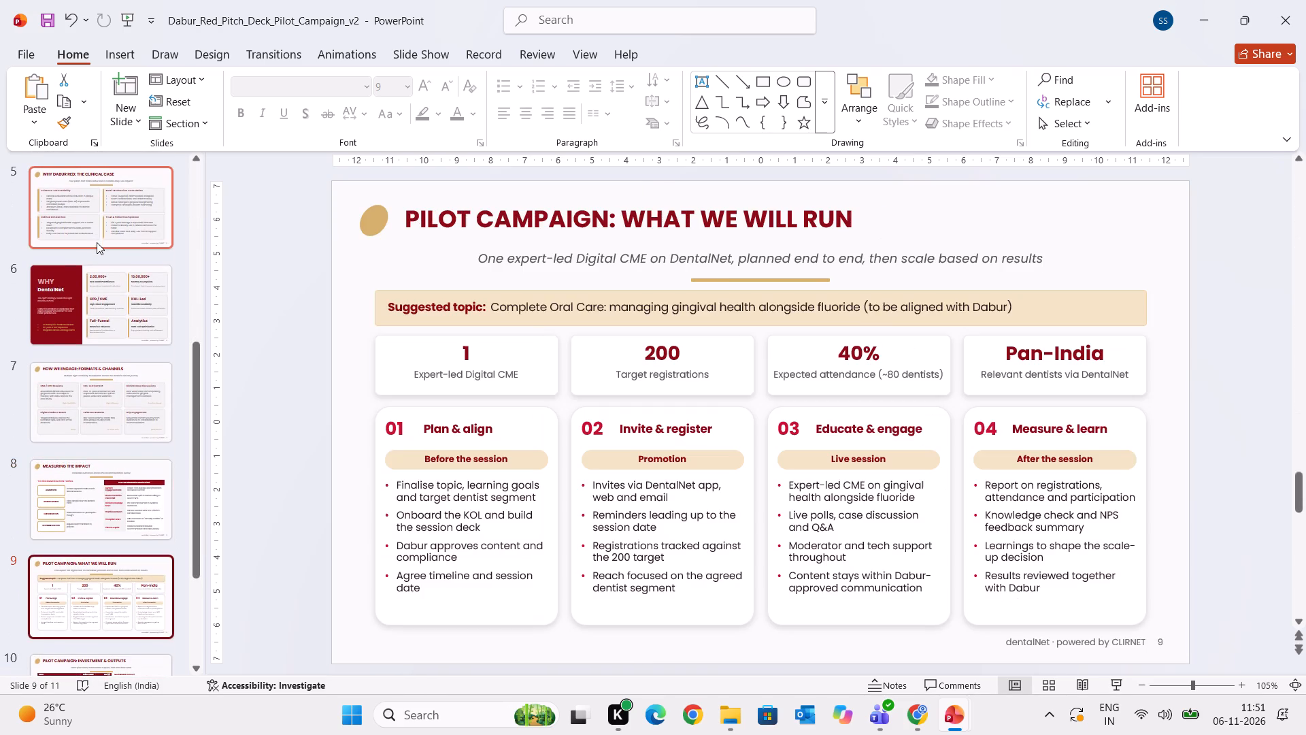
{"action": "key", "text": "Down"}
{"action": "key", "text": "Up"}
{"action": "key", "text": "Up"}
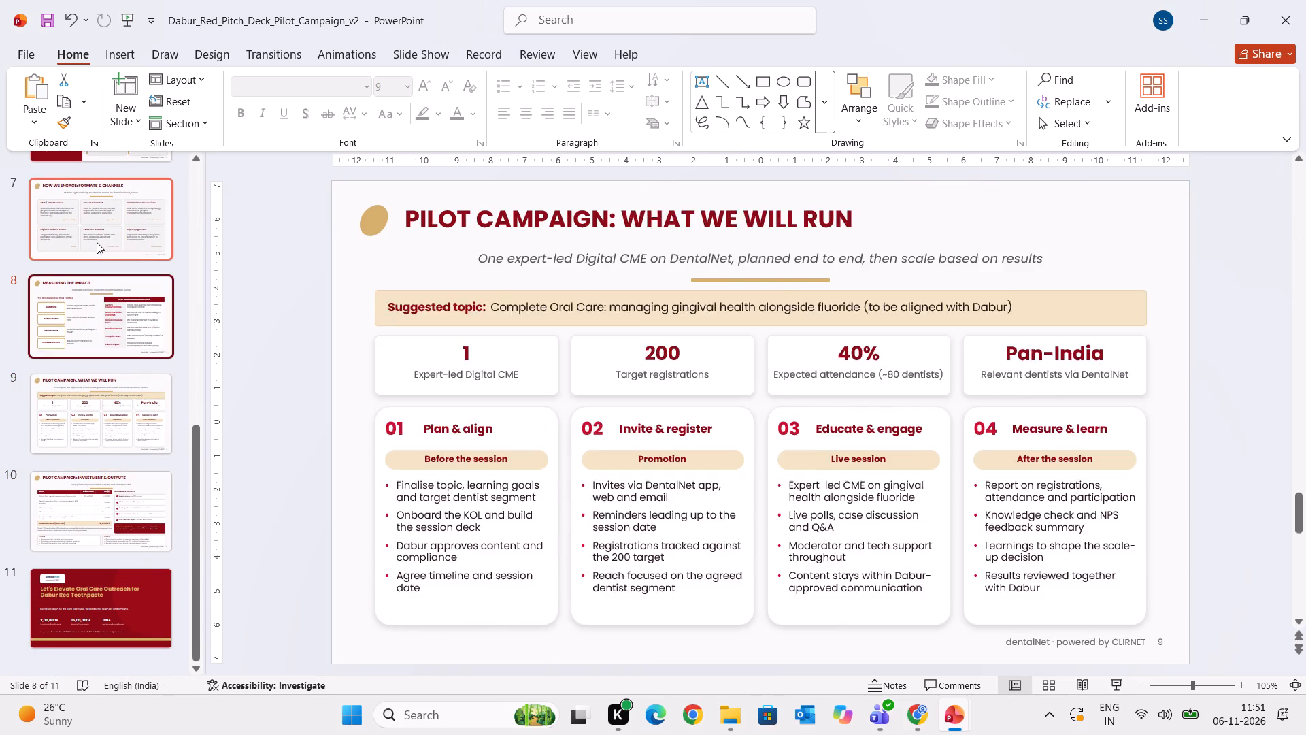
{"action": "key", "text": "Up"}
{"action": "key", "text": "Up"}
{"action": "key", "text": "Up"}
{"action": "key", "text": "Up"}
{"action": "key", "text": "Up"}
{"action": "key", "text": "Up"}
{"action": "key", "text": "Up"}
{"action": "key", "text": "Up"}
{"action": "key", "text": "Up"}
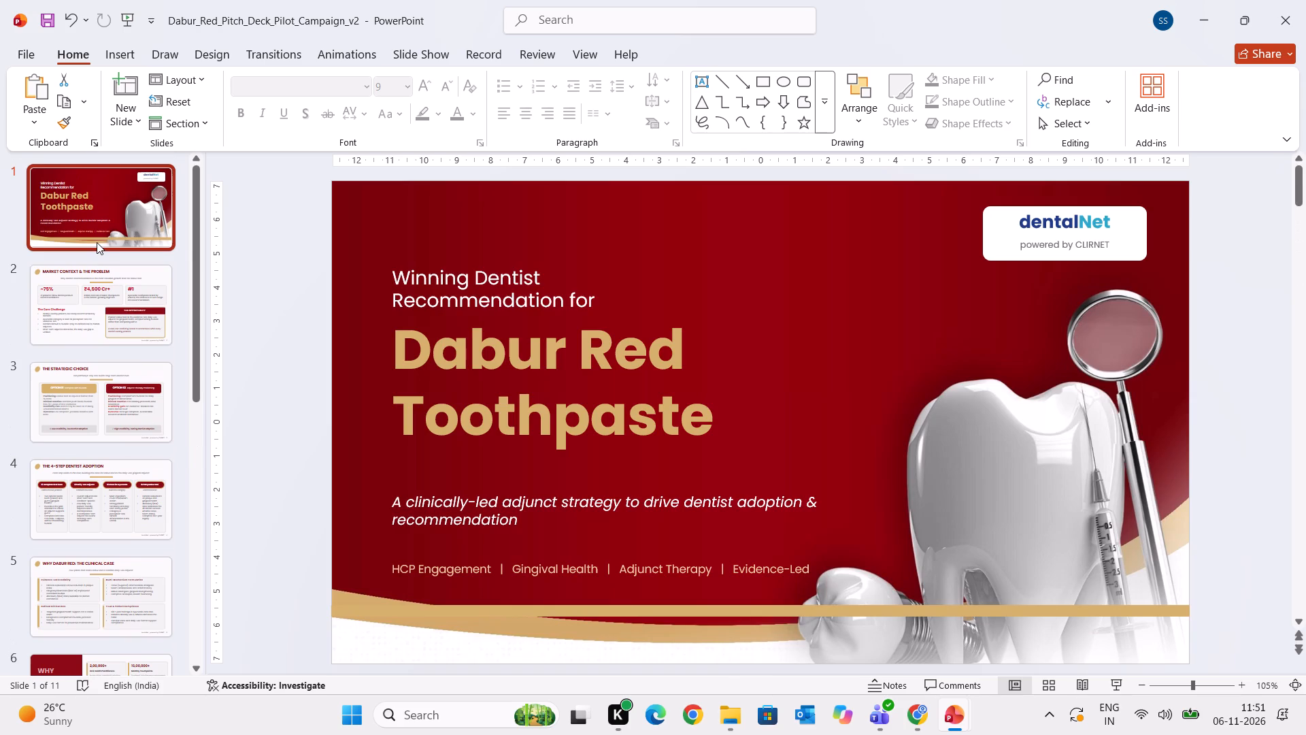
Review the whole deck from the cover to the closing Let's Elevate Oral Care Outreach slide and back again.
{"action": "key", "text": "Down"}
{"action": "key", "text": "Down"}
{"action": "key", "text": "Down"}
{"action": "key", "text": "Down"}
{"action": "key", "text": "Down"}
{"action": "key", "text": "Down"}
{"action": "key", "text": "Down"}
{"action": "key", "text": "Down"}
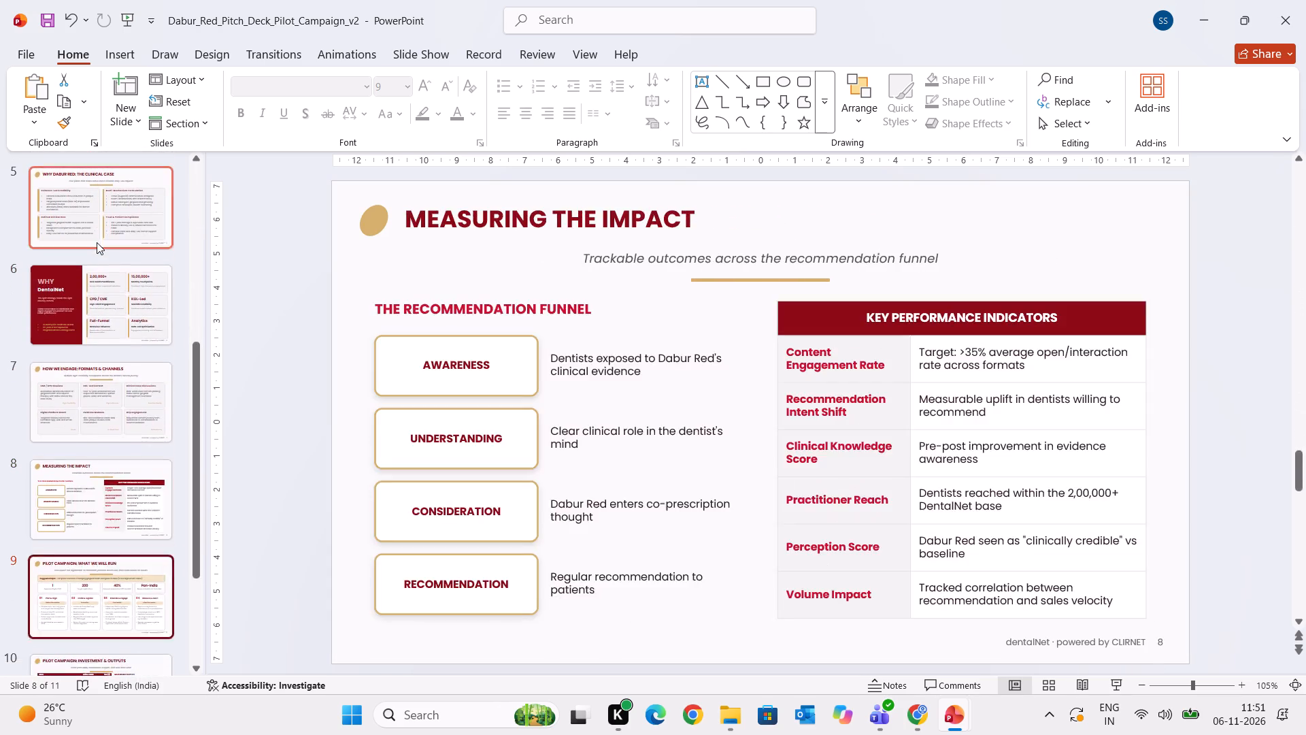
{"action": "key", "text": "Down"}
{"action": "key", "text": "Down"}
{"action": "key", "text": "Down"}
{"action": "key", "text": "Down"}
{"action": "key", "text": "Up"}
{"action": "key", "text": "Up"}
{"action": "key", "text": "Up"}
{"action": "key", "text": "Up"}
{"action": "key", "text": "Up"}
{"action": "key", "text": "Up"}
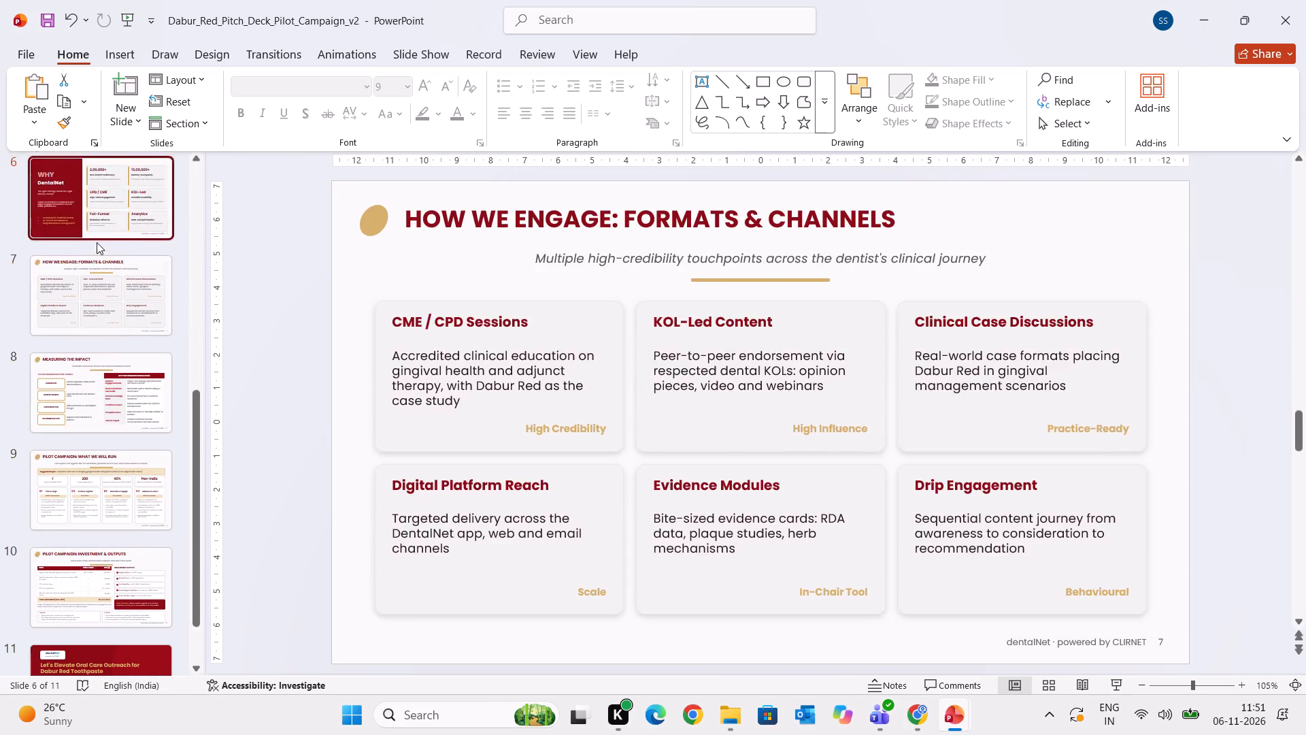
{"action": "key", "text": "Up"}
{"action": "key", "text": "Up"}
{"action": "key", "text": "Up"}
{"action": "key", "text": "Up"}
{"action": "key", "text": "Up"}
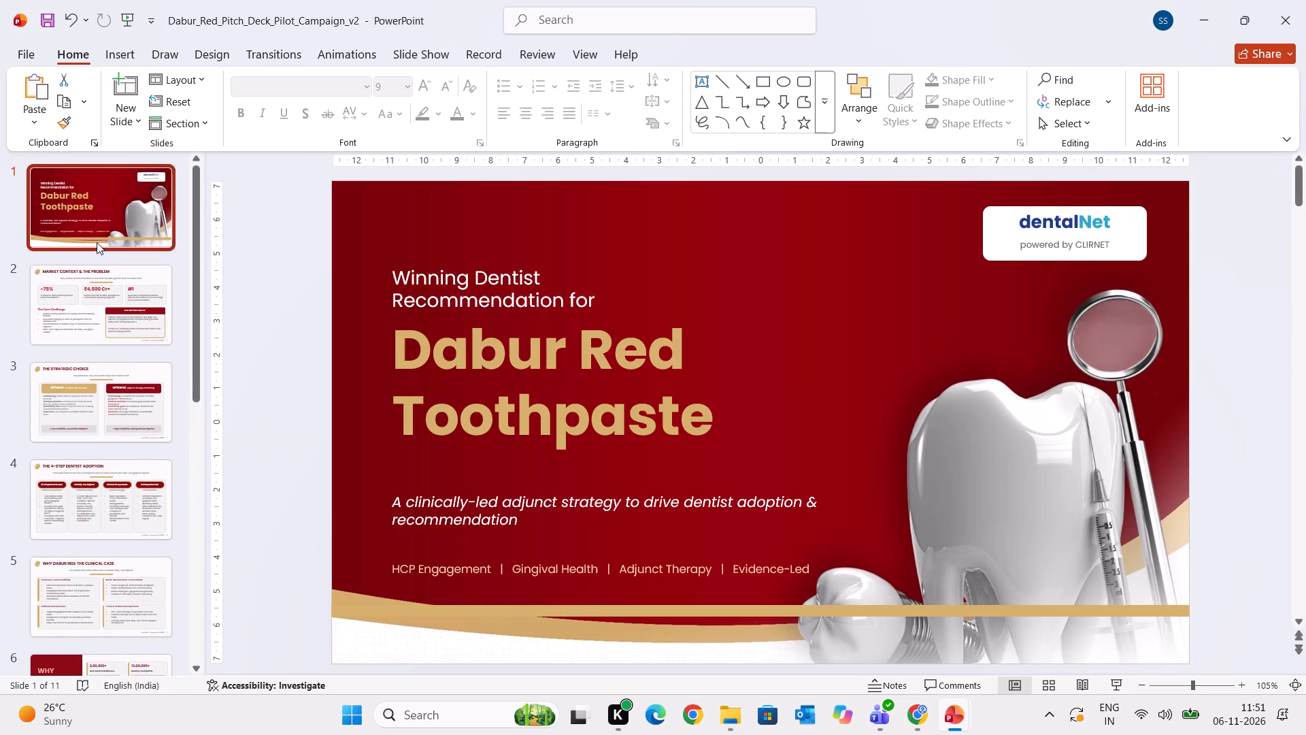
{"action": "key", "text": "Up"}
Recheck the slides between the cover and Why DentalNet, ending back at the cover.
{"action": "key", "text": "Down"}
{"action": "key", "text": "Down"}
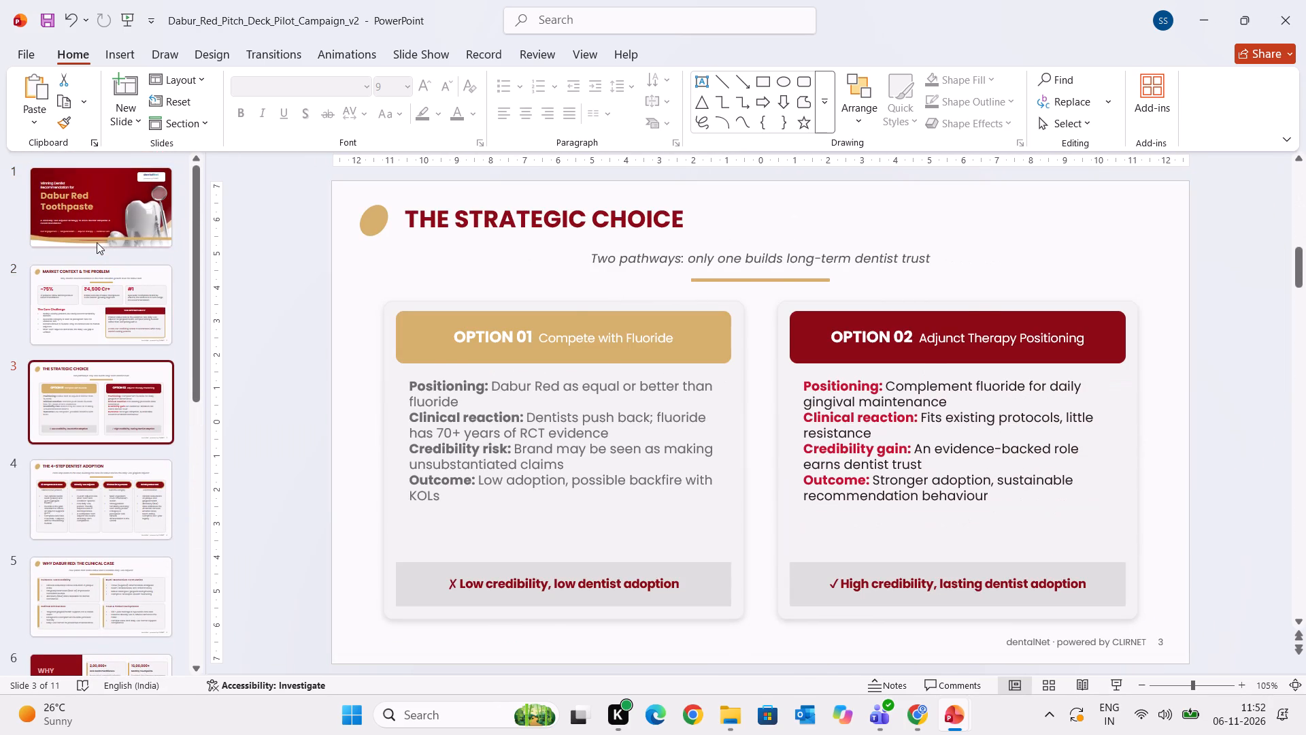
{"action": "key", "text": "Down"}
{"action": "key", "text": "Down"}
{"action": "key", "text": "Down"}
{"action": "key", "text": "Up"}
{"action": "key", "text": "Up"}
{"action": "key", "text": "Up"}
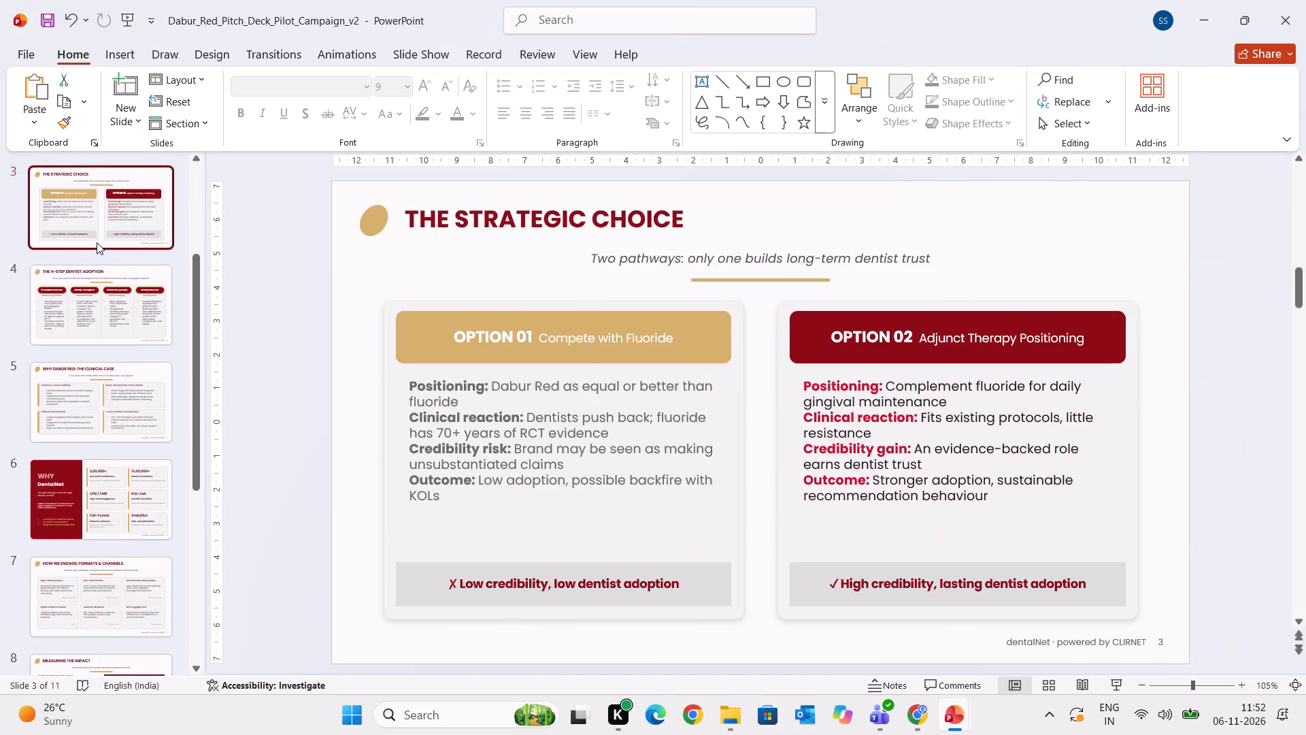
{"action": "key", "text": "Up"}
{"action": "key", "text": "Up"}
{"action": "key", "text": "Up"}
{"action": "key", "text": "Up"}
{"action": "key", "text": "Down"}
{"action": "key", "text": "Down"}
{"action": "key", "text": "Down"}
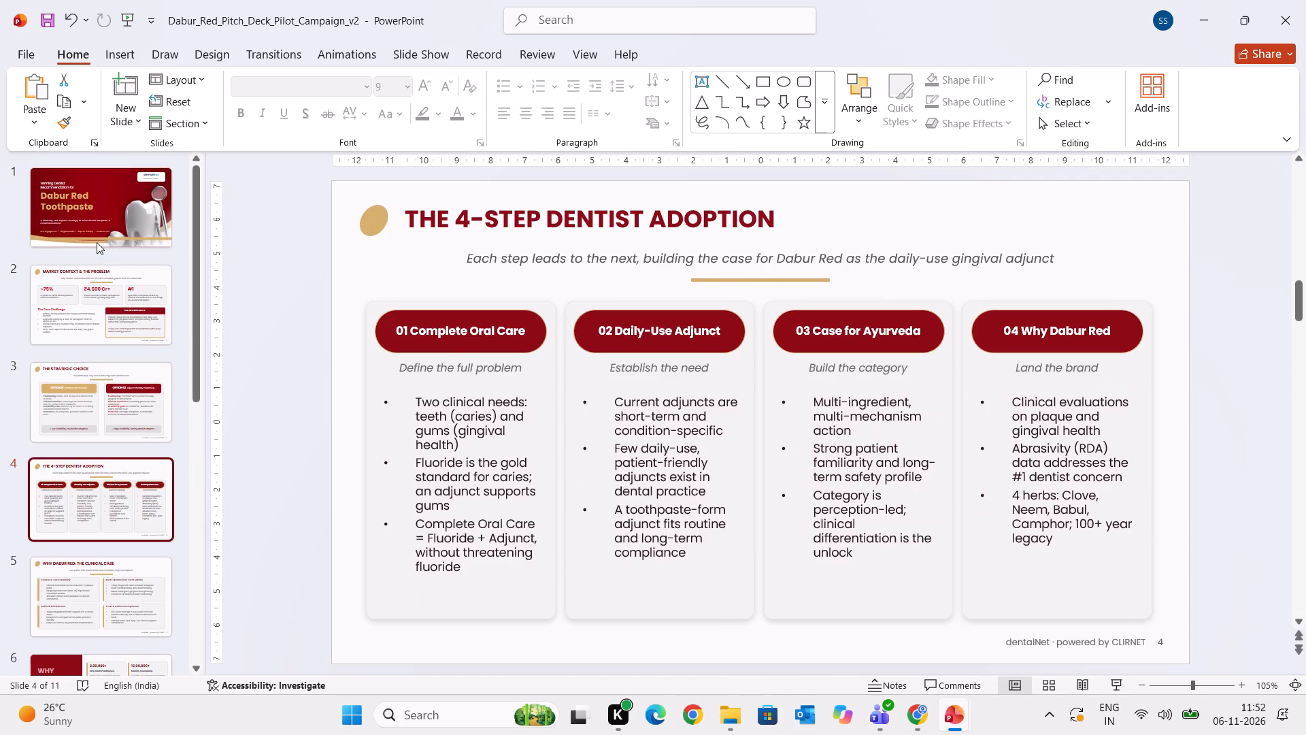
{"action": "key", "text": "Up"}
{"action": "key", "text": "Up"}
{"action": "key", "text": "Up"}
{"action": "key", "text": "Up"}
{"action": "key", "text": "Up"}
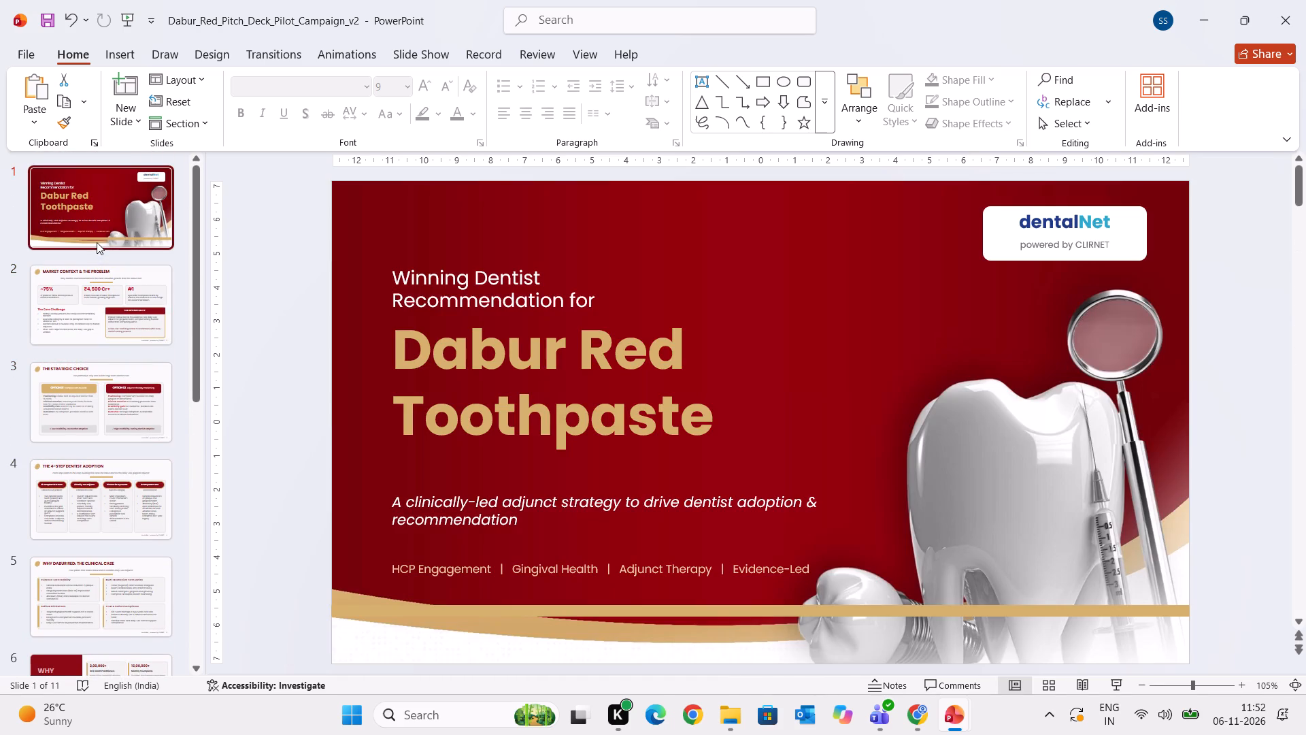
Inspect the statistic figures and The Opportunity text boxes on the Market Context & The Problem slide for font and placement.
{"action": "key", "text": "Down"}
{"action": "left_click", "coordinate": [448, 352]}
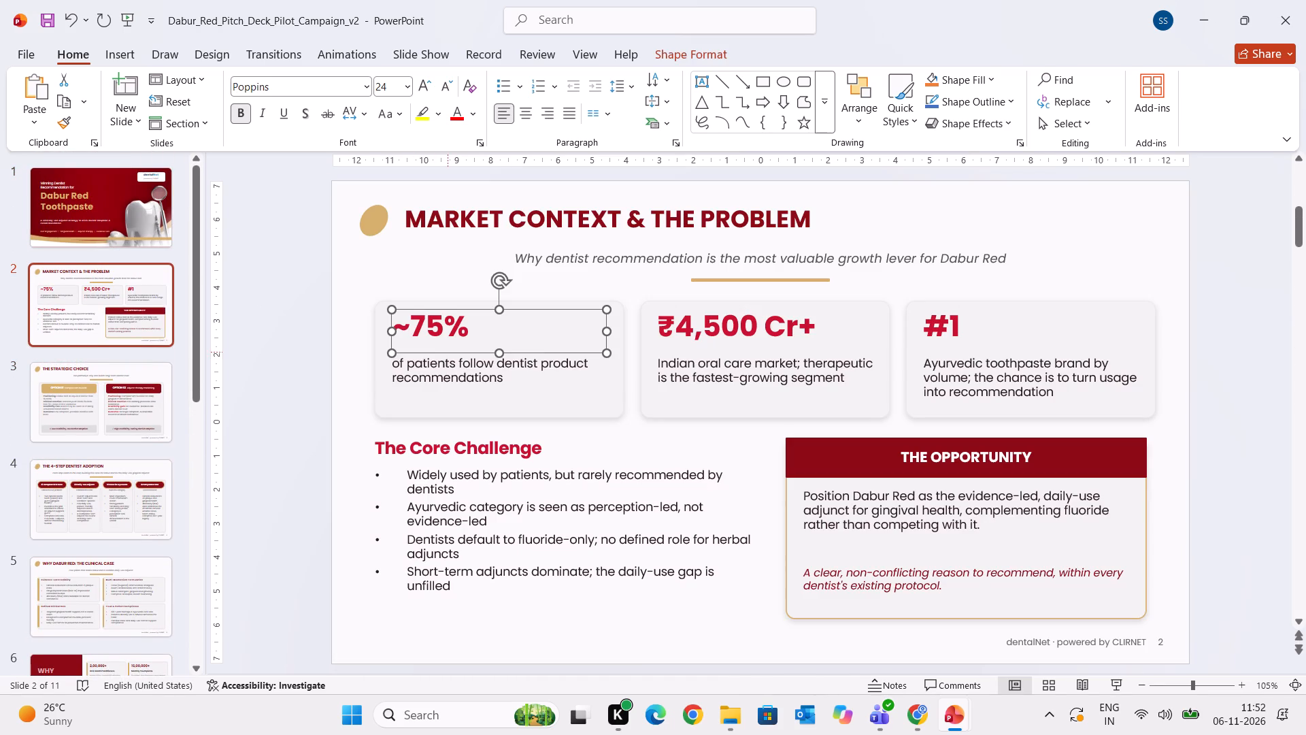
{"action": "left_click_drag", "start_coordinate": [469, 320], "coordinate": [395, 329]}
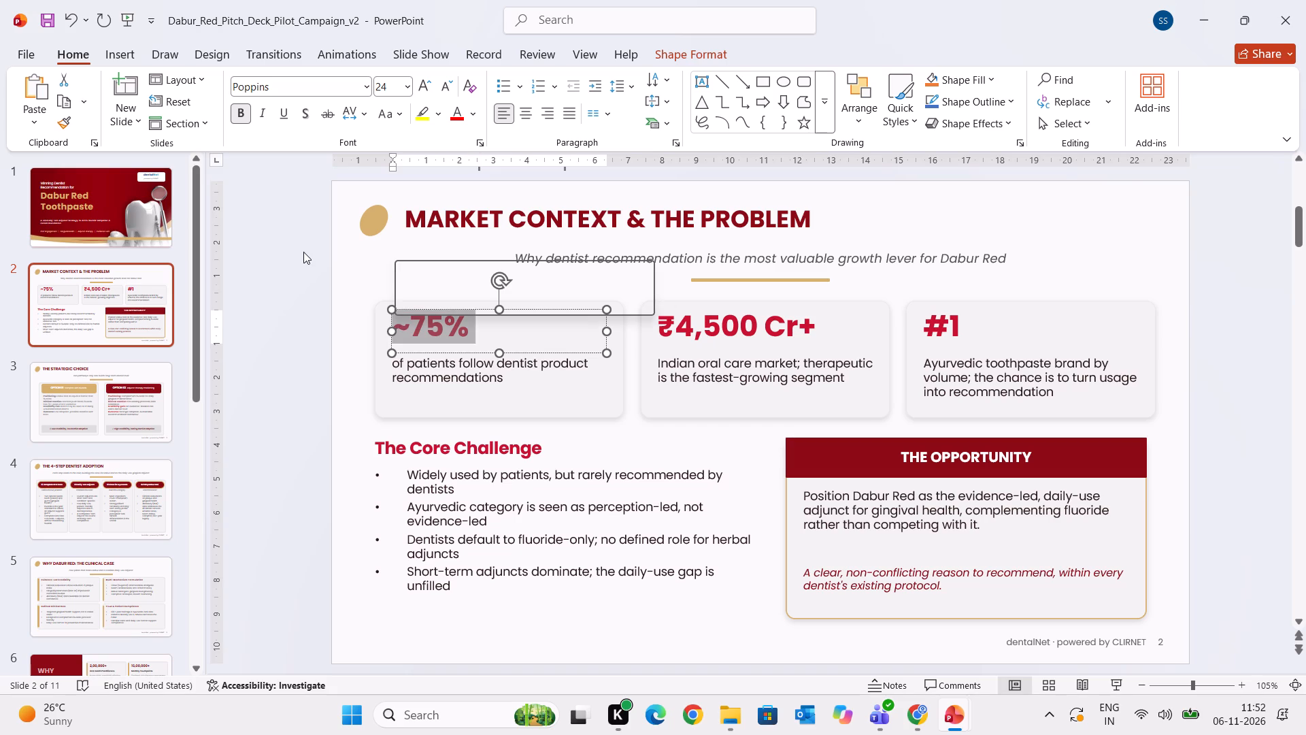
{"action": "left_click", "coordinate": [301, 252]}
{"action": "left_click", "coordinate": [675, 315]}
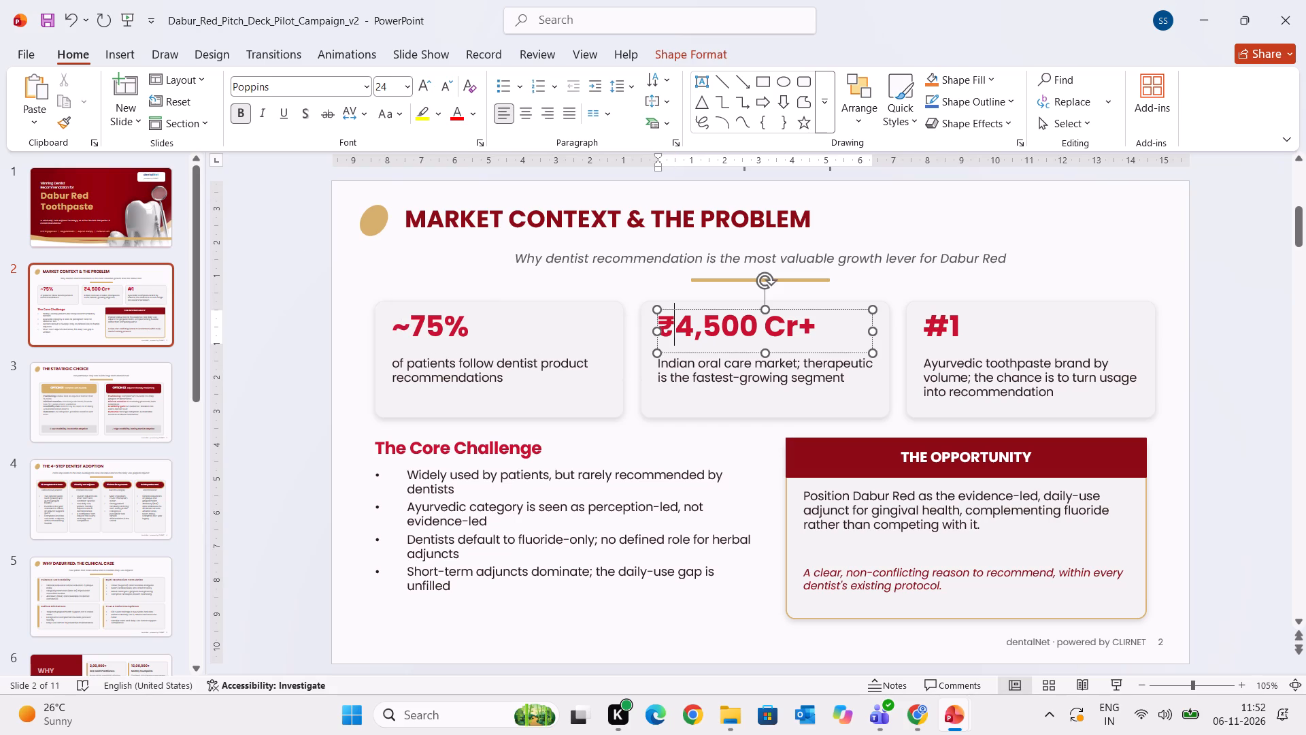
{"action": "left_click", "coordinate": [936, 321]}
{"action": "left_click_drag", "start_coordinate": [959, 323], "coordinate": [922, 329]}
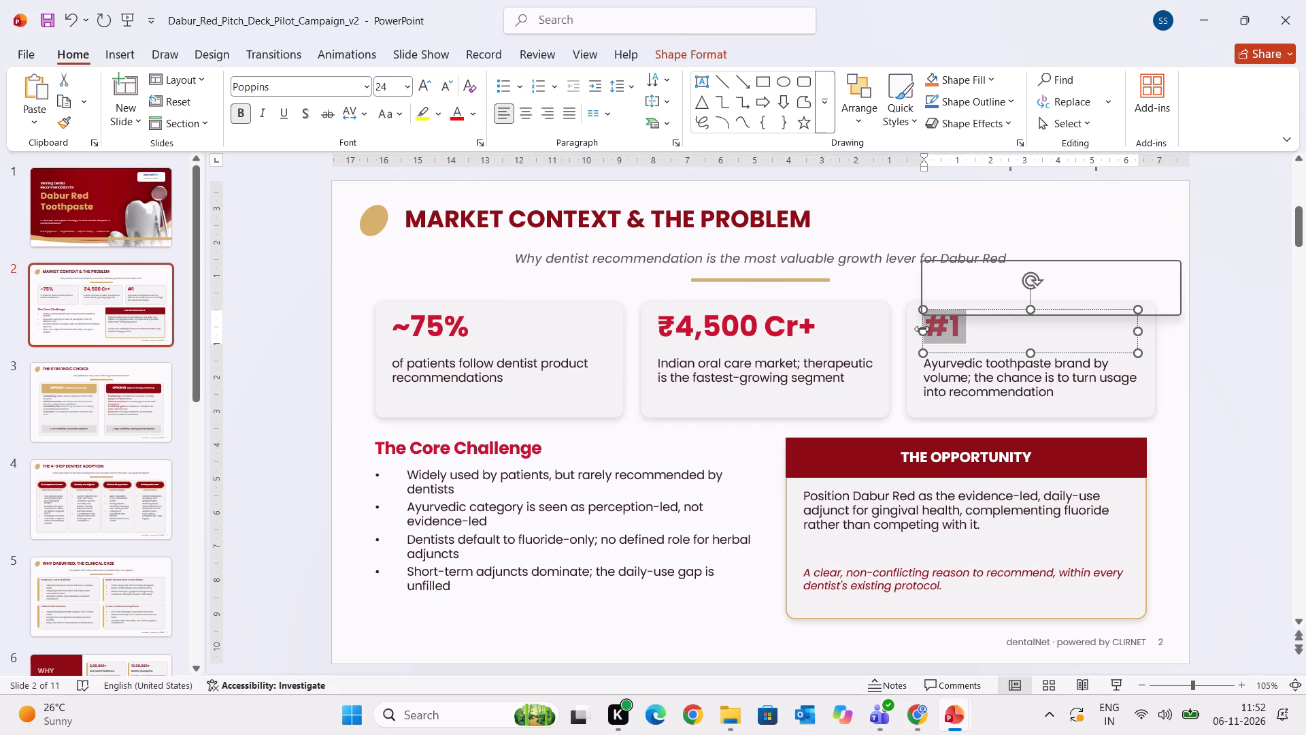
{"action": "left_click", "coordinate": [782, 354]}
{"action": "left_click", "coordinate": [856, 513]}
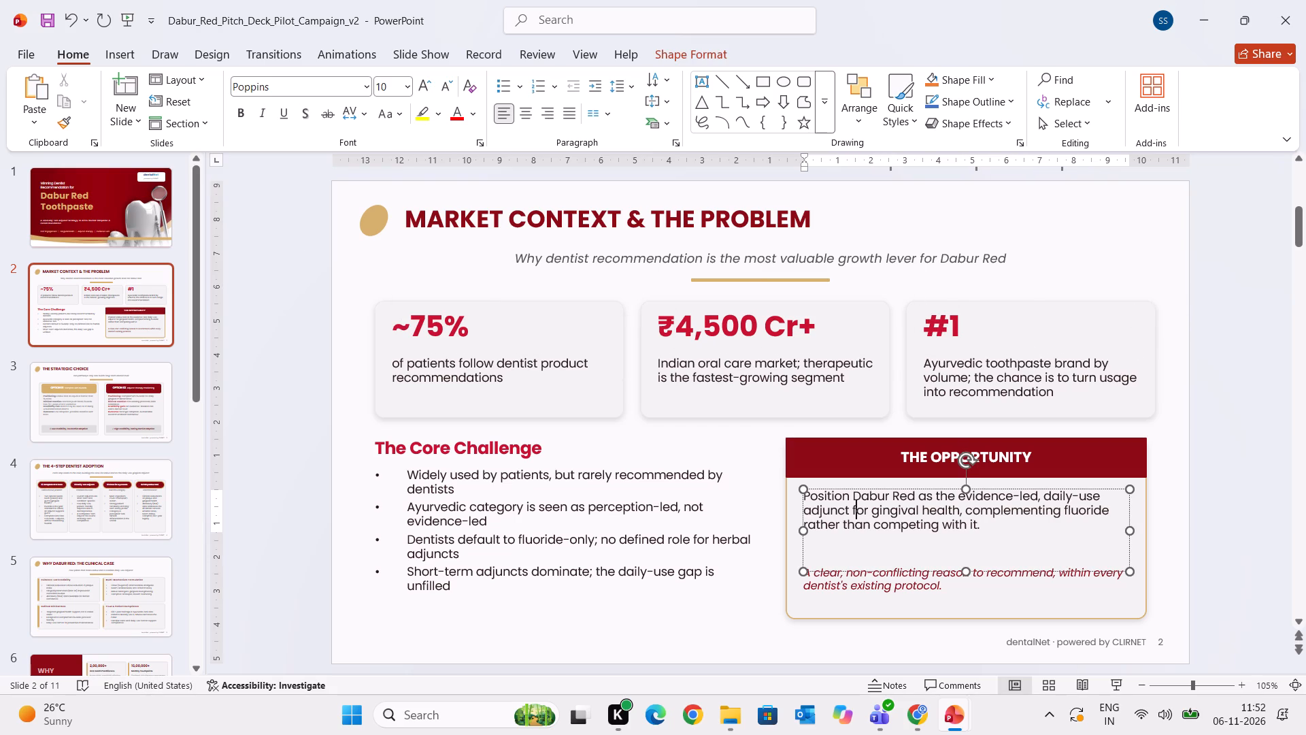
{"action": "left_click", "coordinate": [875, 566]}
{"action": "left_click", "coordinate": [961, 603]}
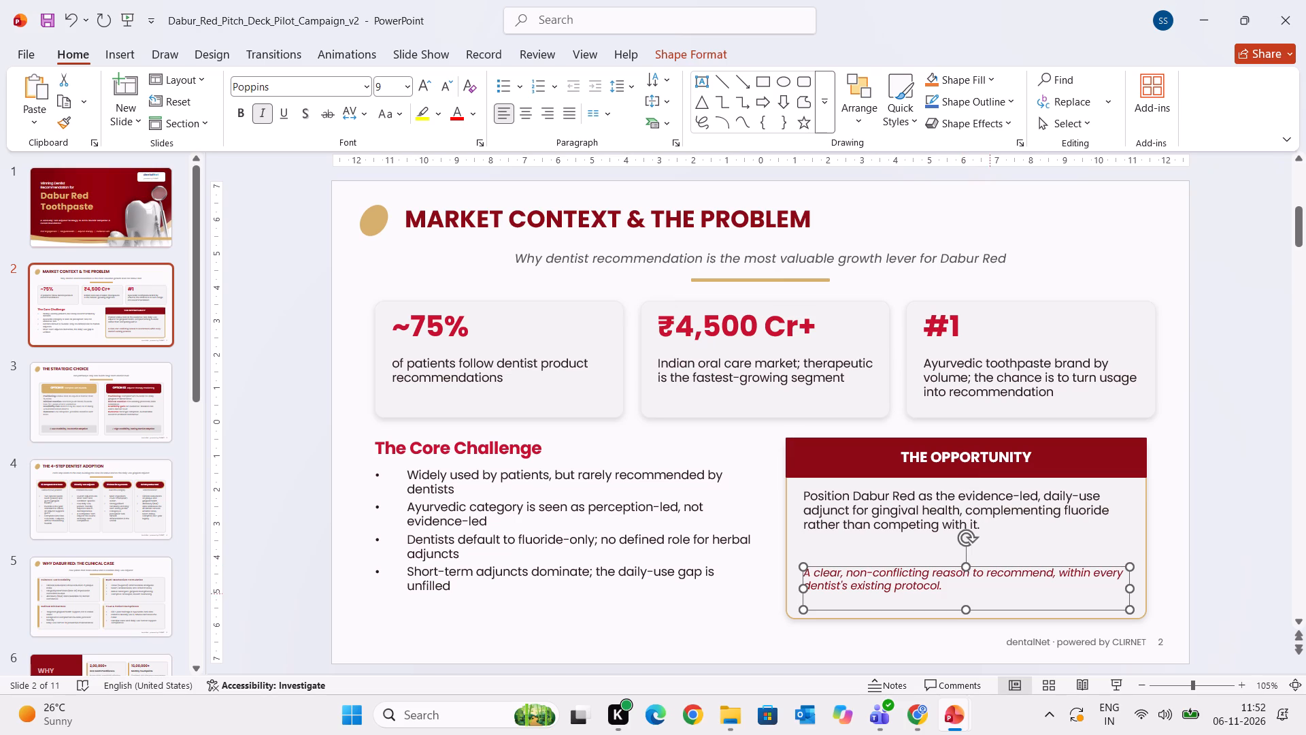
{"action": "left_click", "coordinate": [1201, 524]}
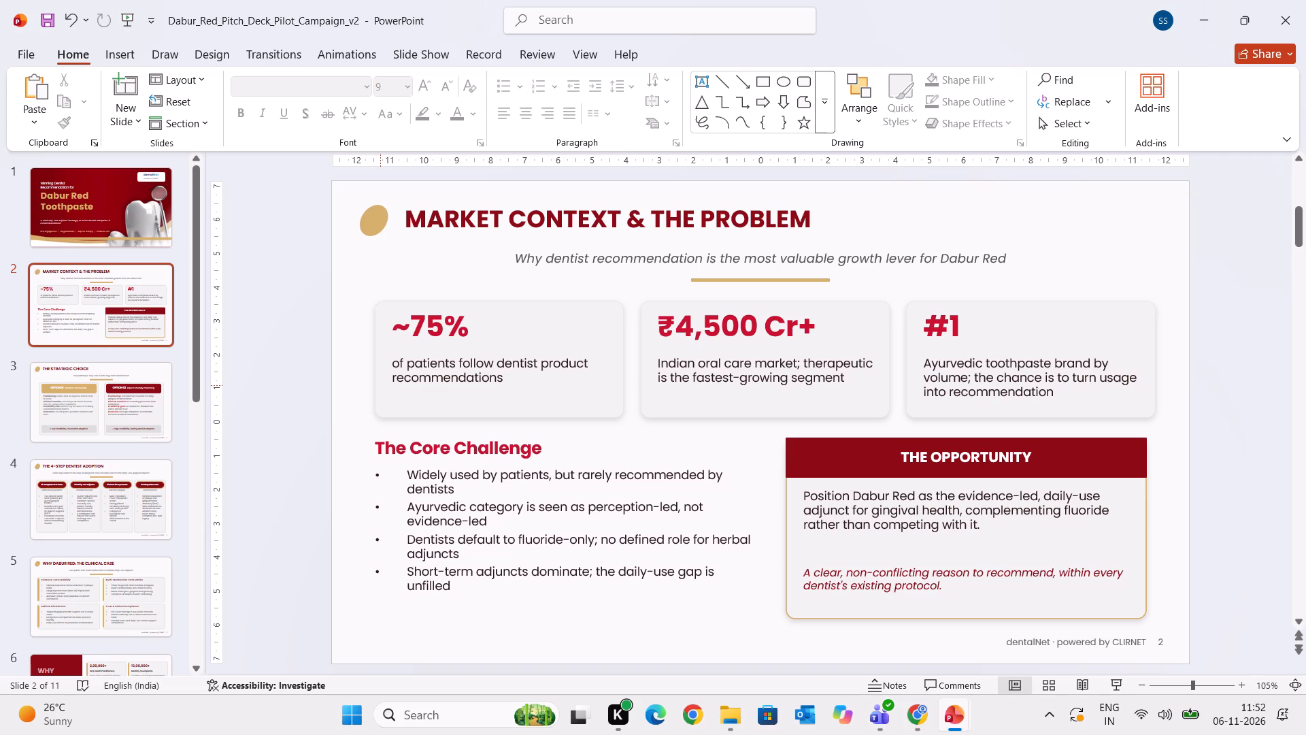
Compare the styling of the slides from the cover to The 4-Step Dentist Adoption, ending back at the cover.
{"action": "key", "text": "Down"}
{"action": "key", "text": "Up"}
{"action": "key", "text": "Up"}
{"action": "key", "text": "Up"}
{"action": "key", "text": "Down"}
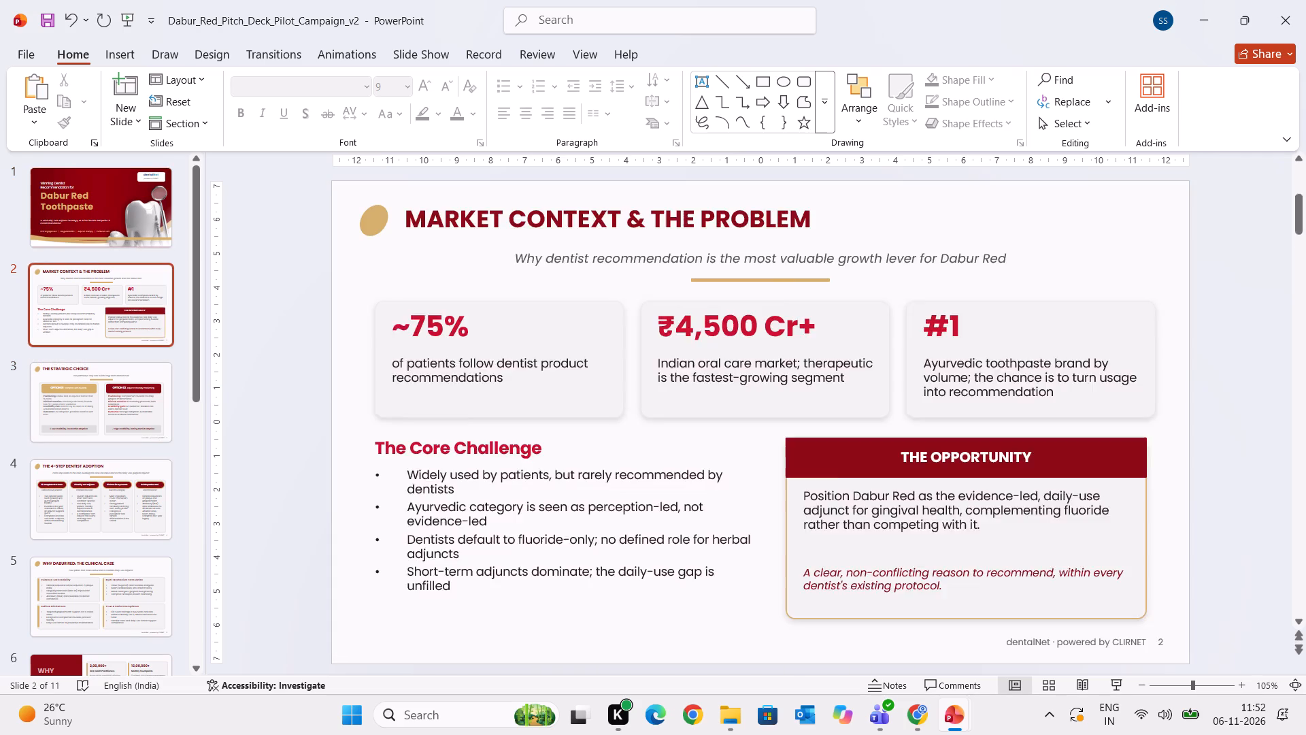
{"action": "key", "text": "Down"}
{"action": "key", "text": "Down"}
{"action": "key", "text": "Up"}
{"action": "key", "text": "Up"}
{"action": "key", "text": "Up"}
{"action": "key", "text": "Up"}
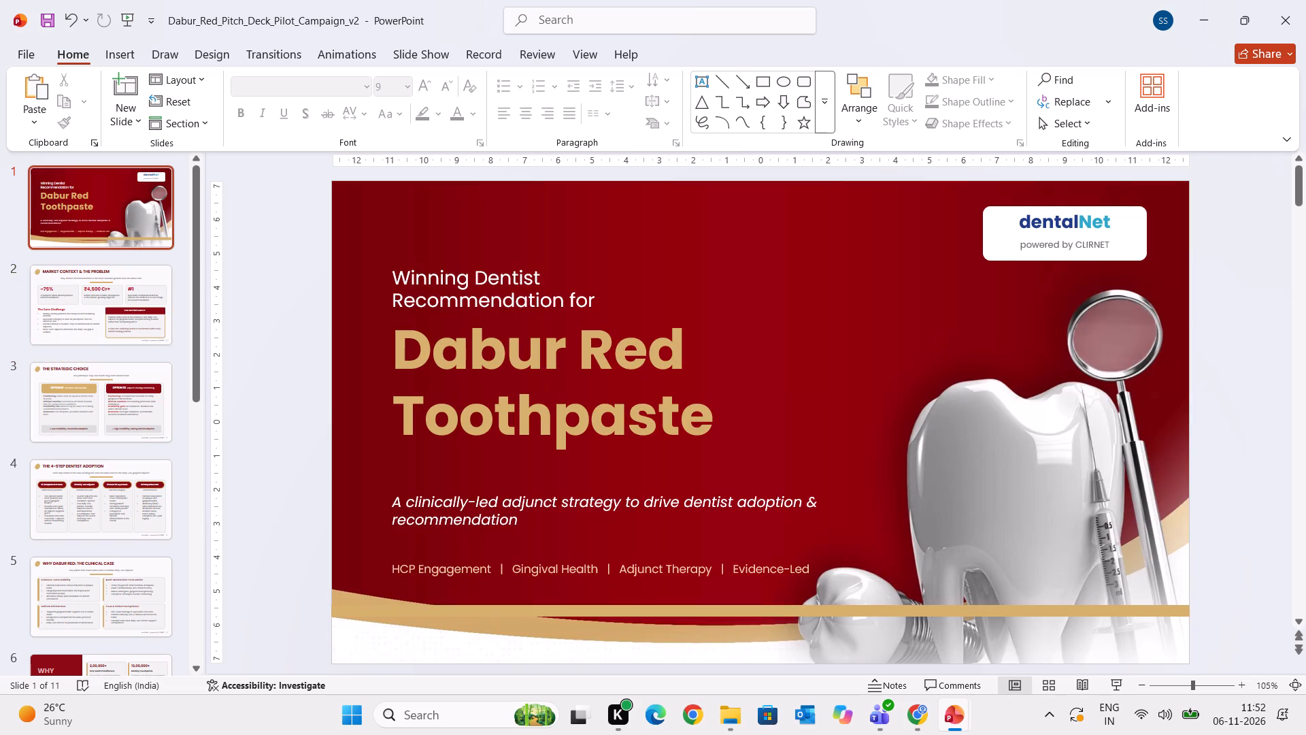
{"action": "key", "text": "Down"}
{"action": "key", "text": "Down"}
{"action": "key", "text": "Up"}
{"action": "key", "text": "Down"}
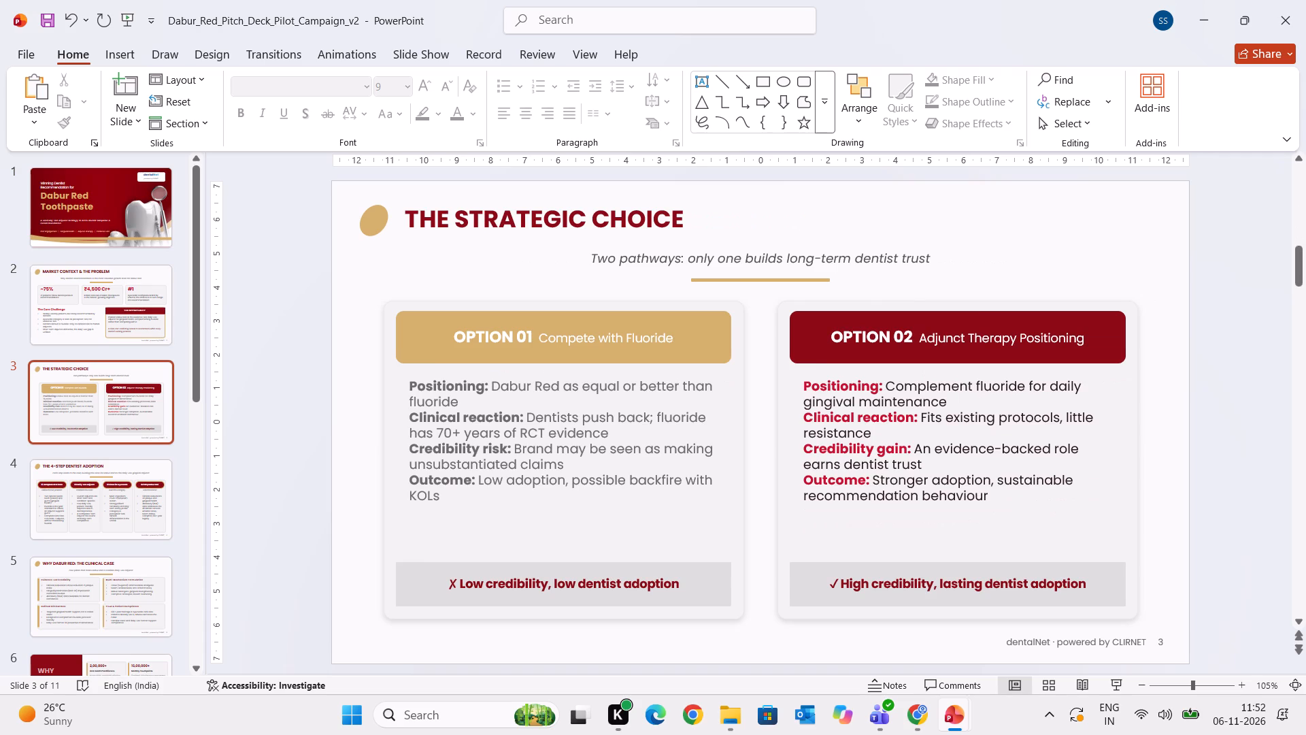
{"action": "key", "text": "Down"}
{"action": "key", "text": "Up"}
{"action": "key", "text": "Up"}
{"action": "key", "text": "Up"}
{"action": "key", "text": "Up"}
{"action": "key", "text": "Up"}
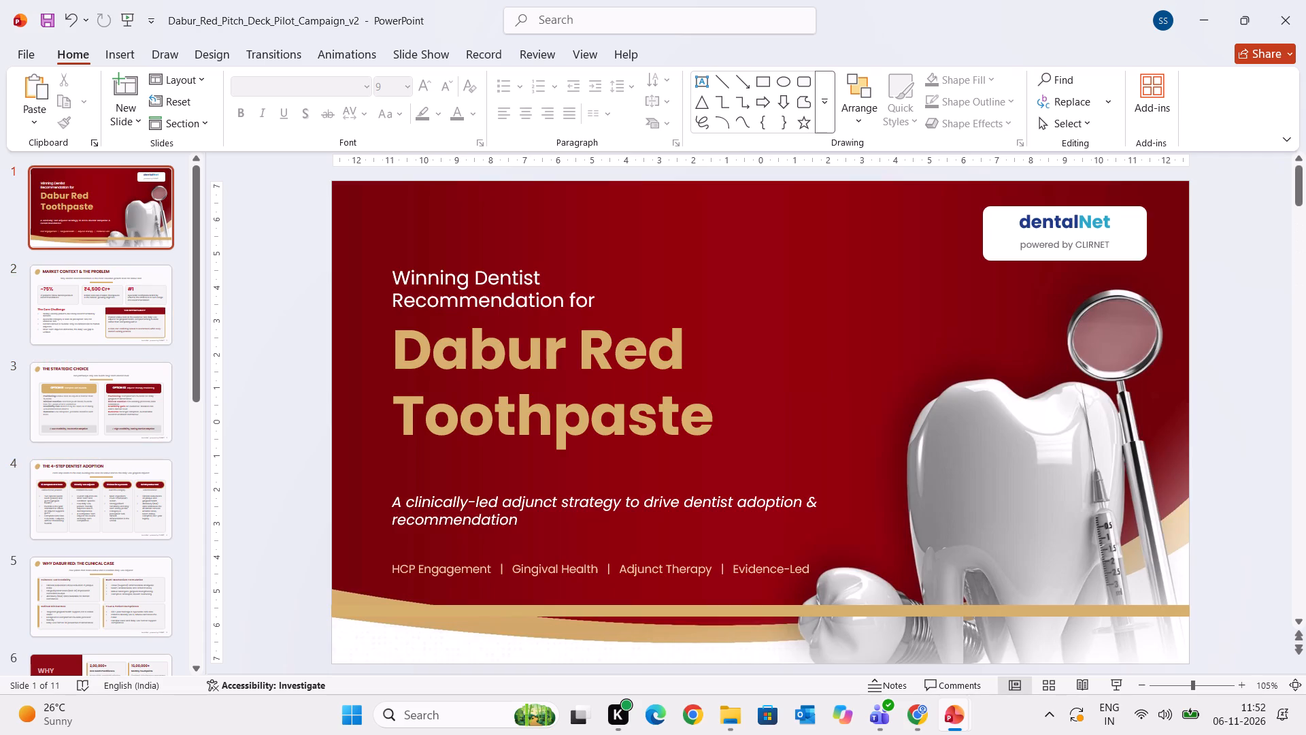
Recheck the opening slides against each other for consistent layout, ending on Market Context & The Problem.
{"action": "key", "text": "Down"}
{"action": "key", "text": "Up"}
{"action": "key", "text": "Up"}
{"action": "key", "text": "Down"}
{"action": "key", "text": "Down"}
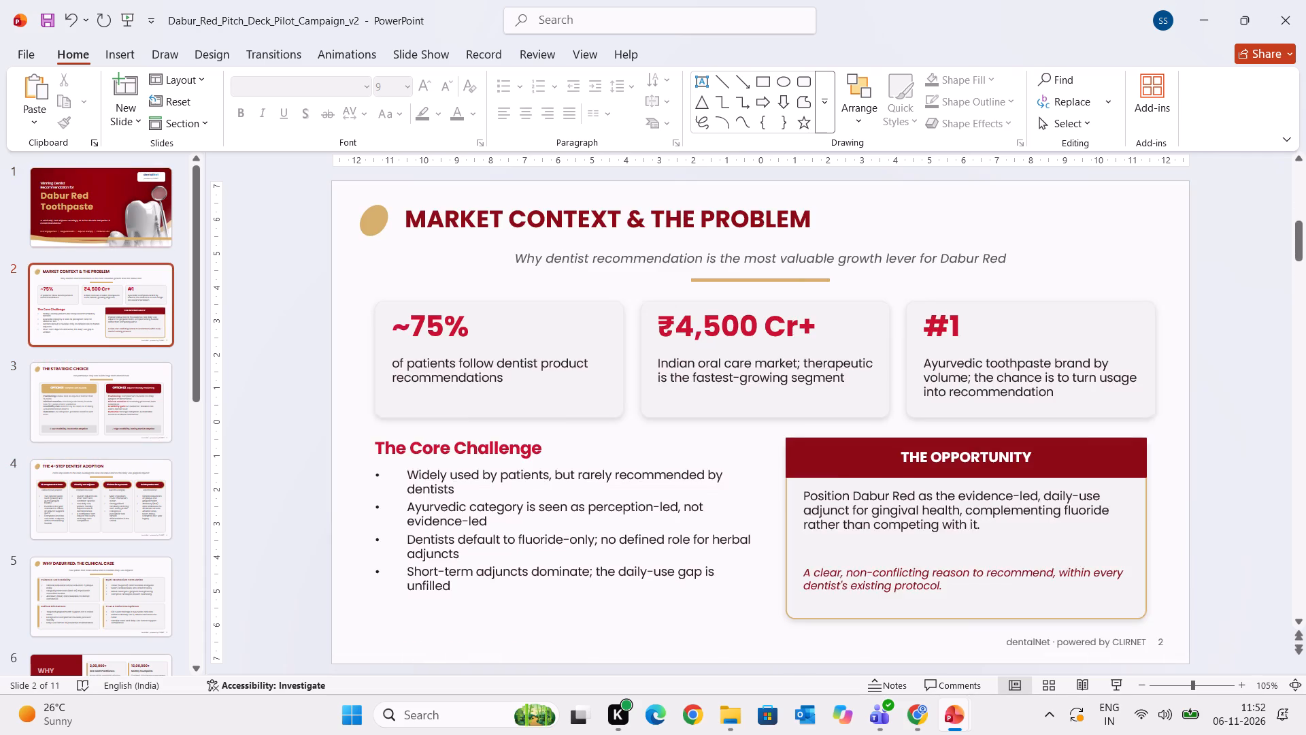
{"action": "key", "text": "Down"}
{"action": "key", "text": "Up"}
{"action": "key", "text": "Up"}
{"action": "key", "text": "Up"}
{"action": "key", "text": "Up"}
{"action": "key", "text": "Up"}
{"action": "key", "text": "Down"}
{"action": "key", "text": "Down"}
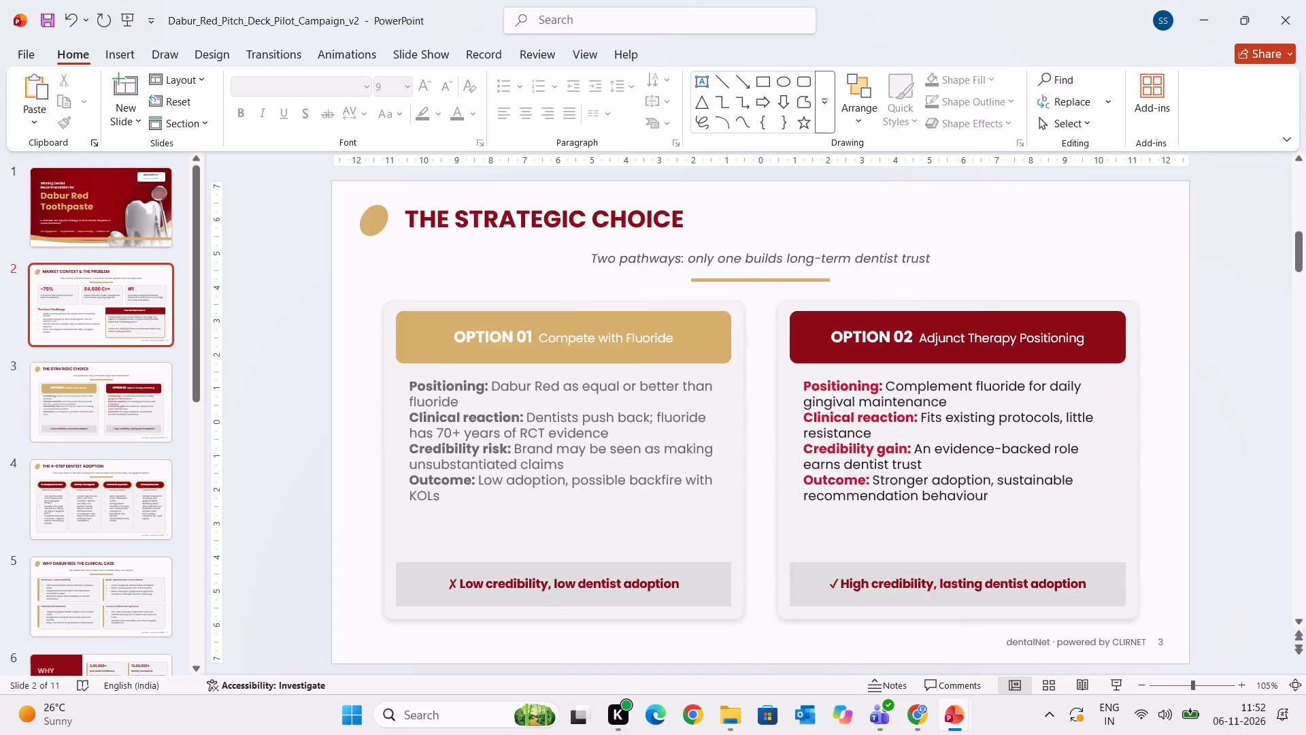
{"action": "key", "text": "Down"}
{"action": "key", "text": "Down"}
{"action": "key", "text": "Up"}
{"action": "key", "text": "Up"}
{"action": "key", "text": "Up"}
{"action": "key", "text": "Up"}
{"action": "key", "text": "Up"}
{"action": "key", "text": "Down"}
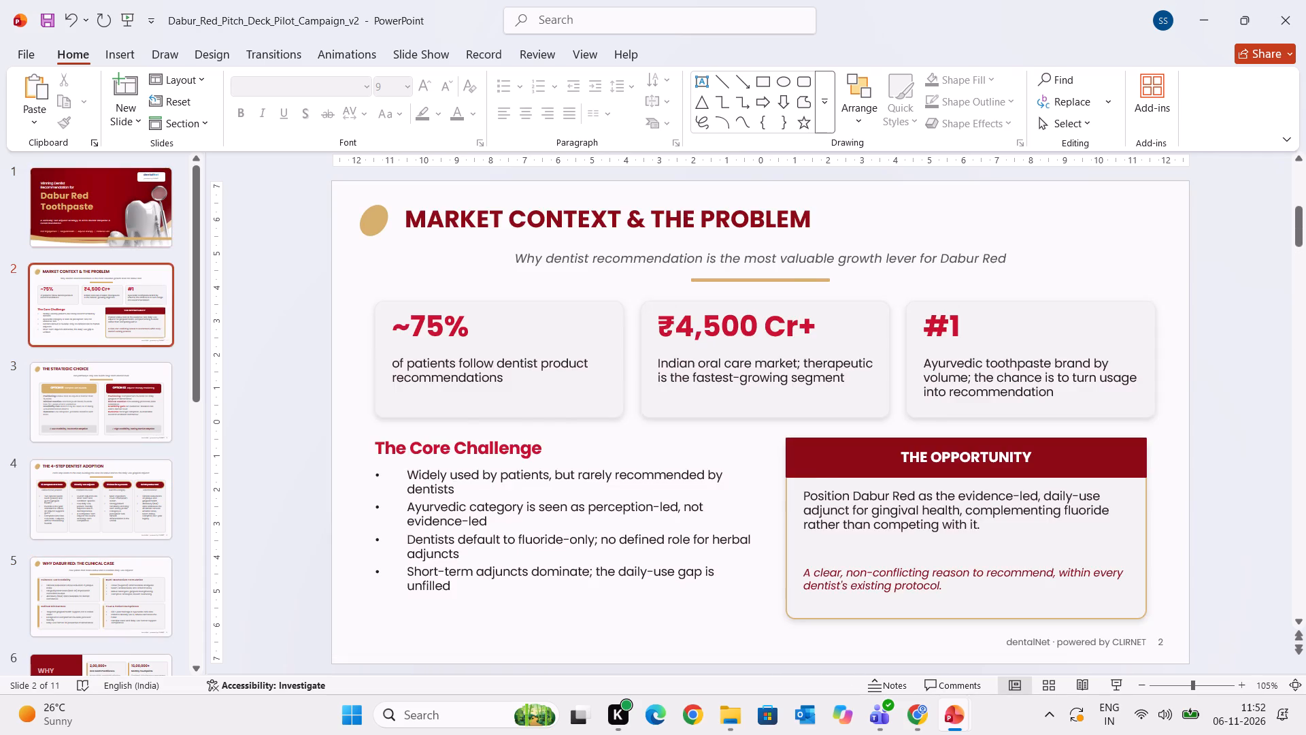
{"action": "key", "text": "Down"}
{"action": "key", "text": "Down"}
{"action": "key", "text": "Up"}
{"action": "key", "text": "Up"}
{"action": "key", "text": "Up"}
{"action": "key", "text": "Down"}
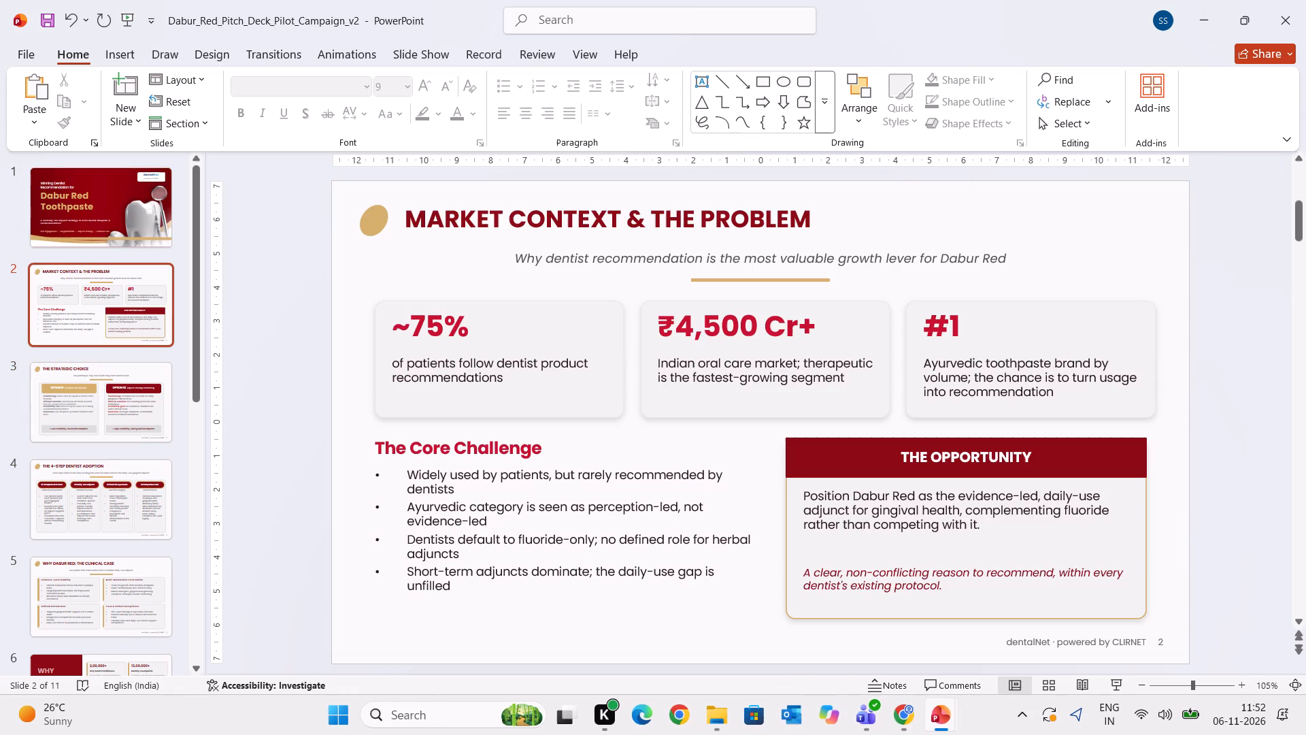
Check the text formatting of the statistic figures, The Core Challenge bullets and The Opportunity paragraph on the Market Context slide.
{"action": "left_click", "coordinate": [469, 325]}
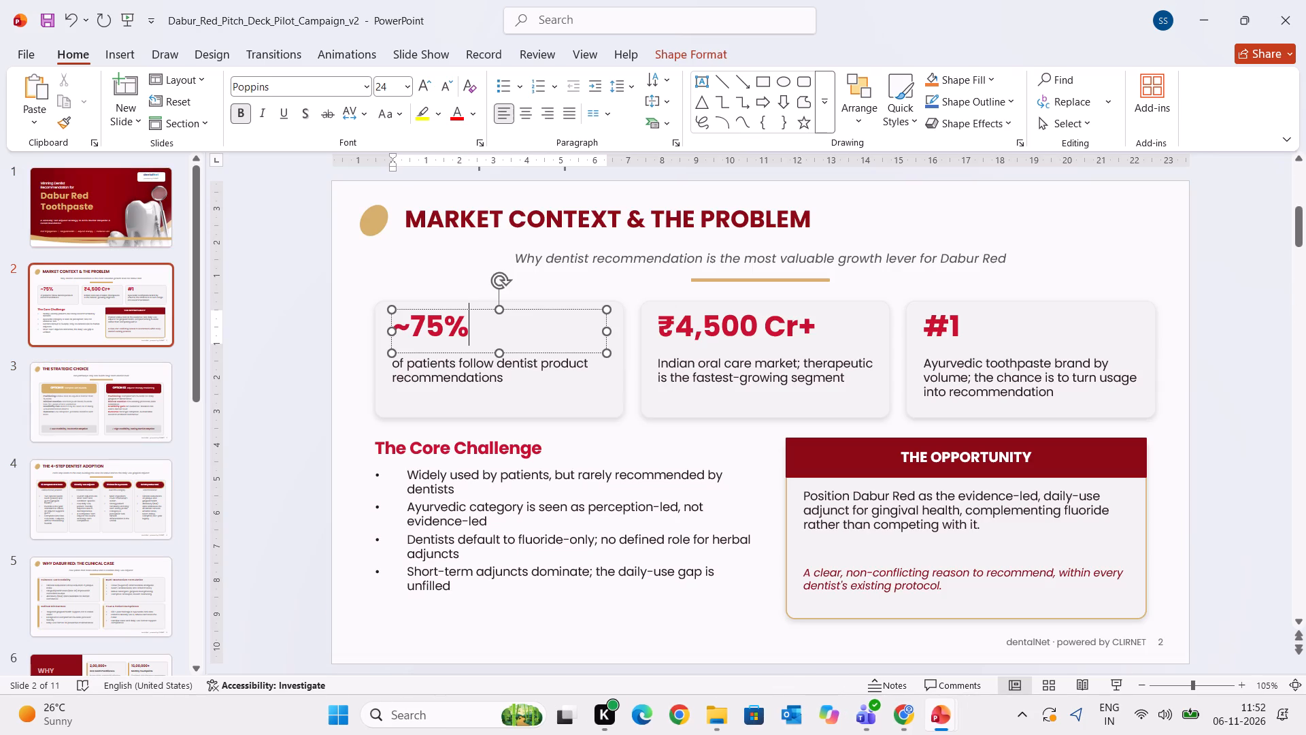
{"action": "left_click_drag", "start_coordinate": [469, 325], "coordinate": [397, 325]}
{"action": "left_click", "coordinate": [696, 322]}
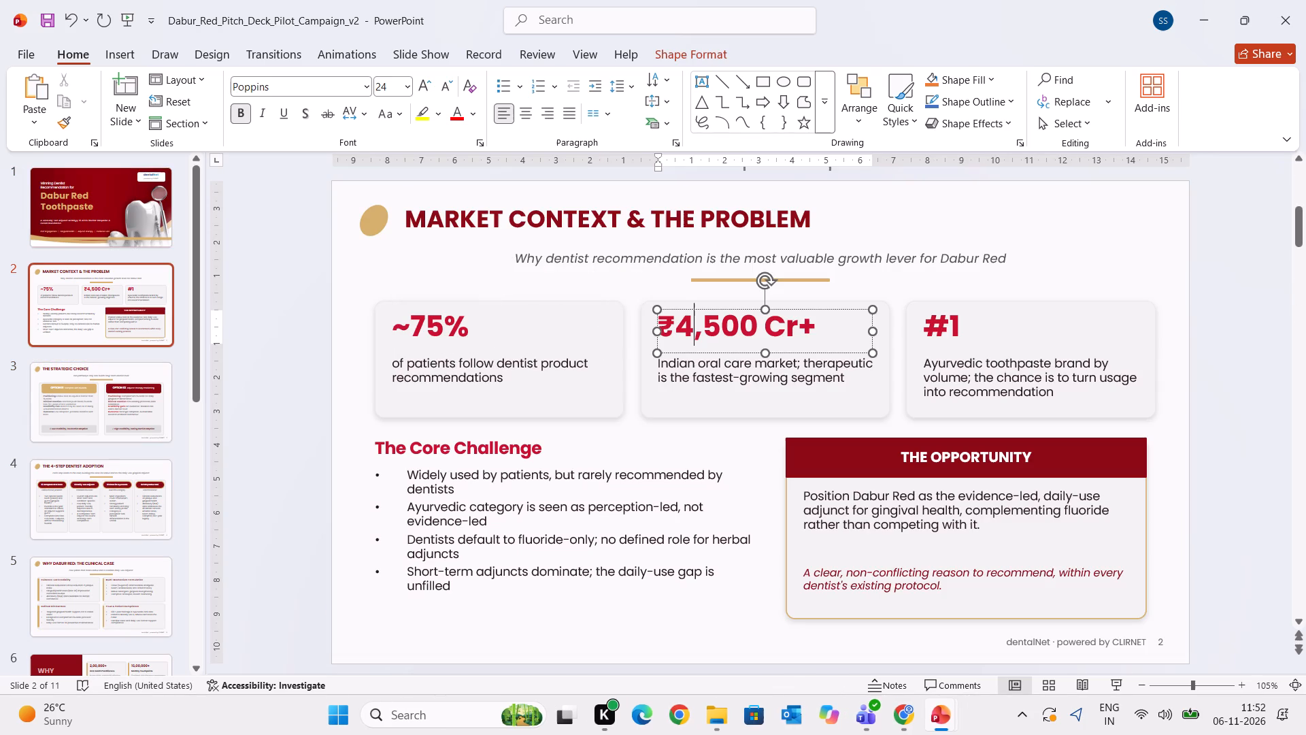
{"action": "left_click", "coordinate": [676, 324]}
{"action": "left_click", "coordinate": [1233, 444]}
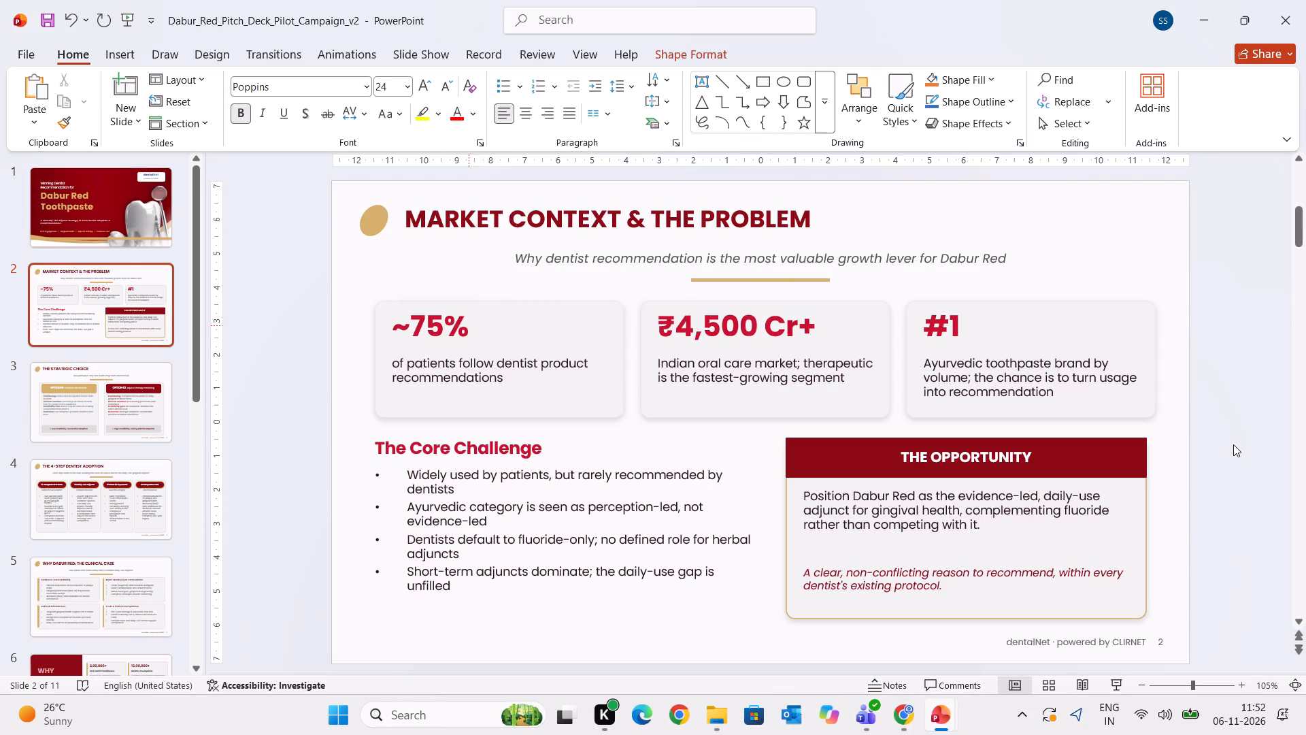
{"action": "left_click", "coordinate": [507, 581]}
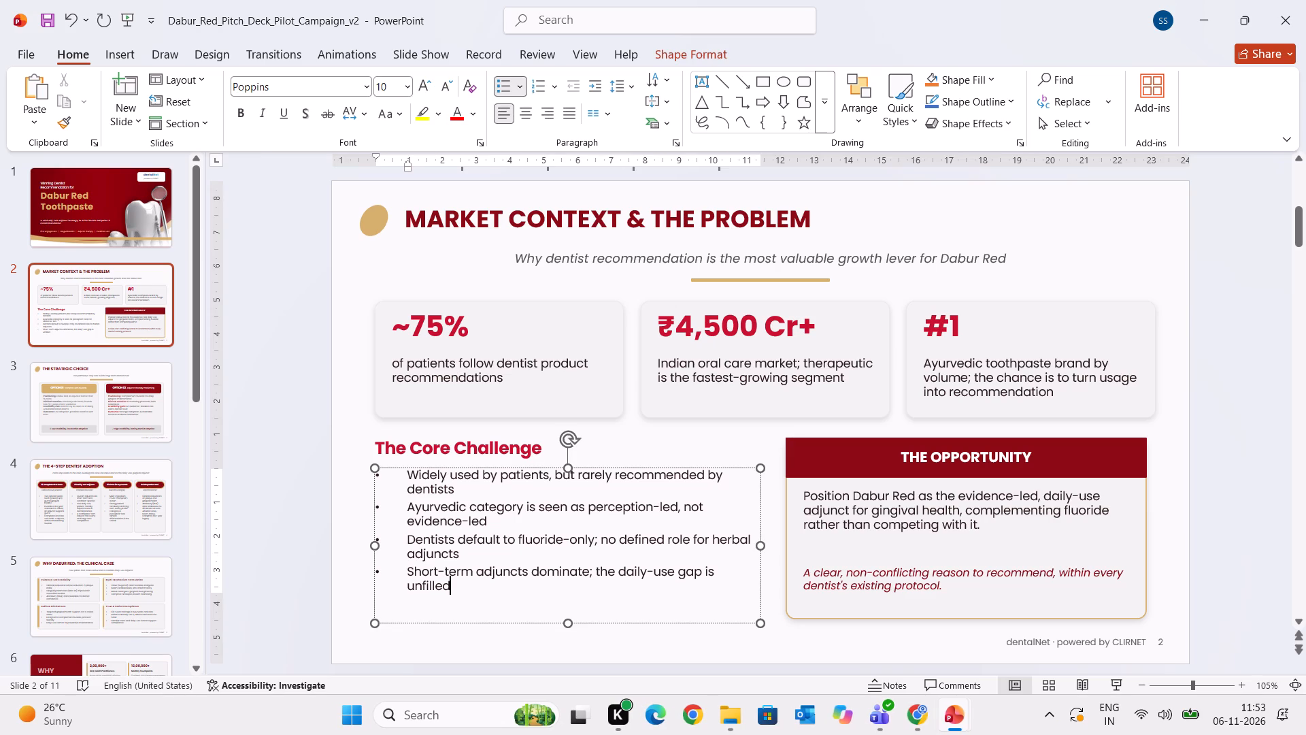
{"action": "left_click", "coordinate": [936, 551]}
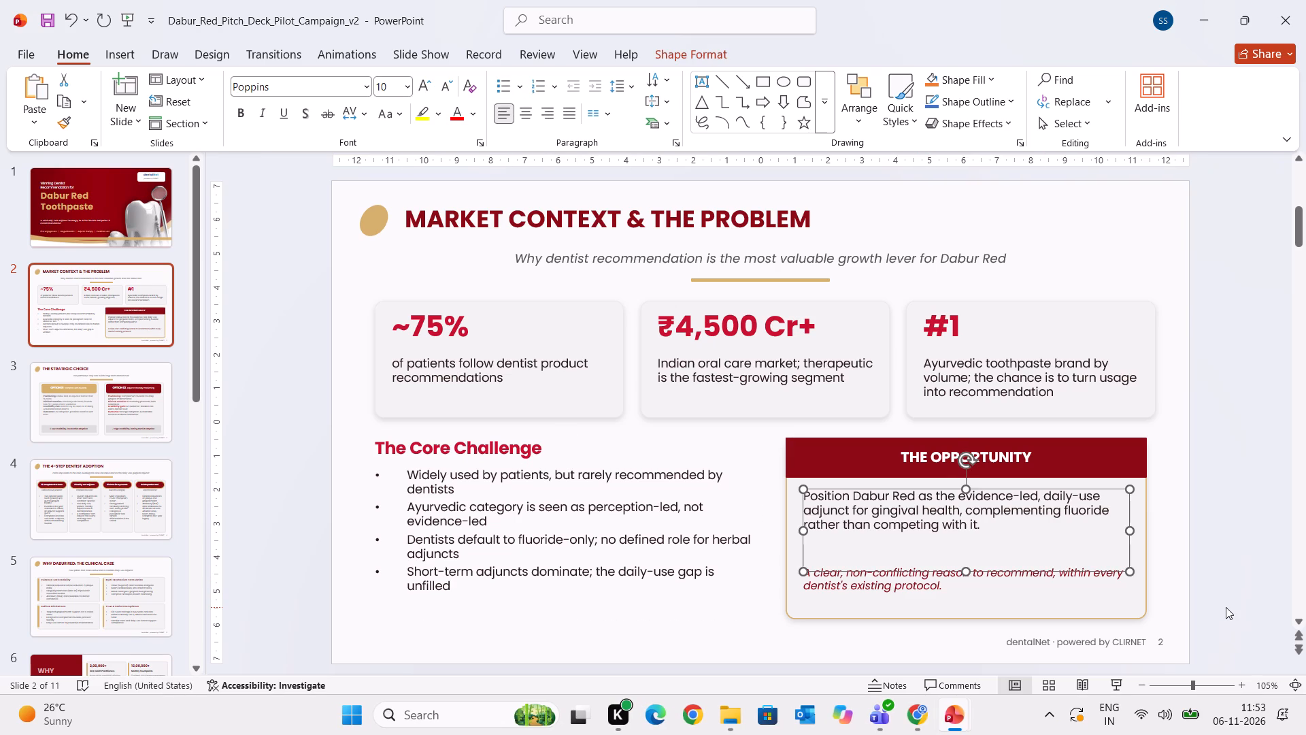
{"action": "left_click", "coordinate": [1226, 607]}
Review the slides from the cover to Why Dabur Red: The Clinical Case and return to the cover.
{"action": "left_click", "coordinate": [81, 212]}
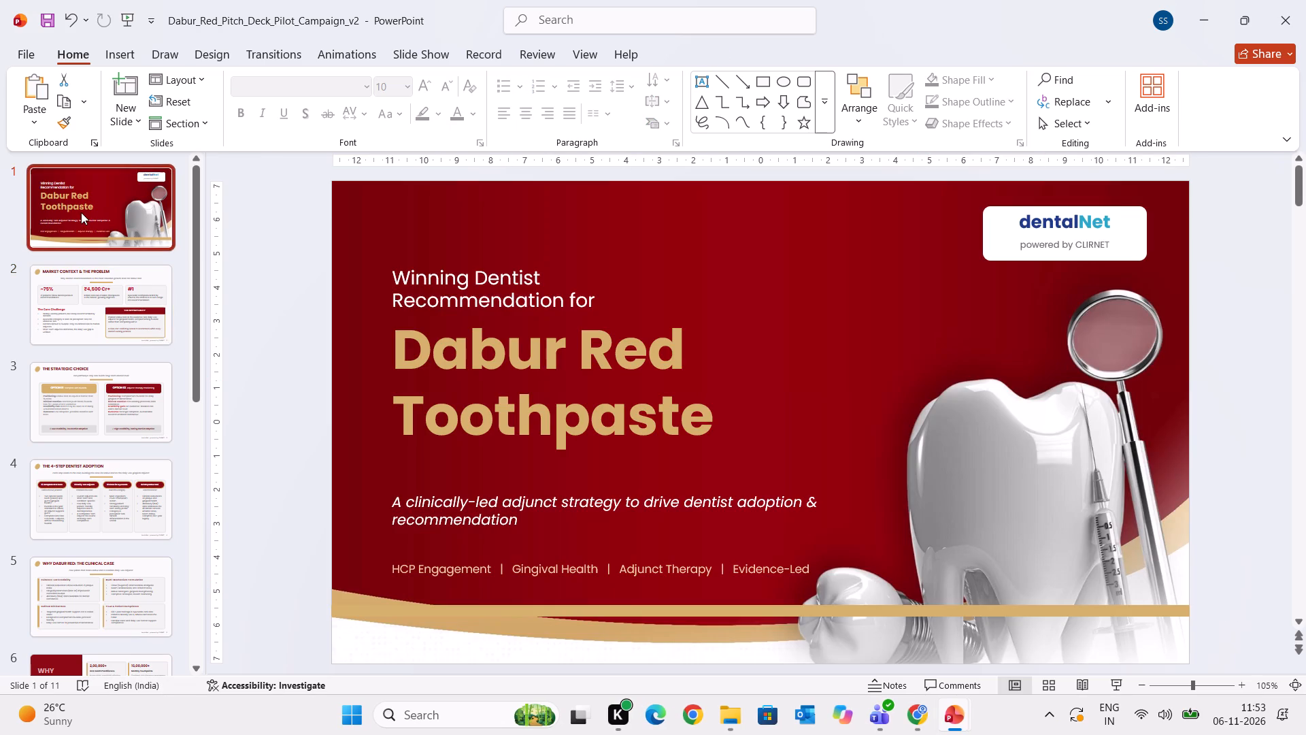
{"action": "key", "text": "Down"}
{"action": "key", "text": "Down"}
{"action": "key", "text": "Down"}
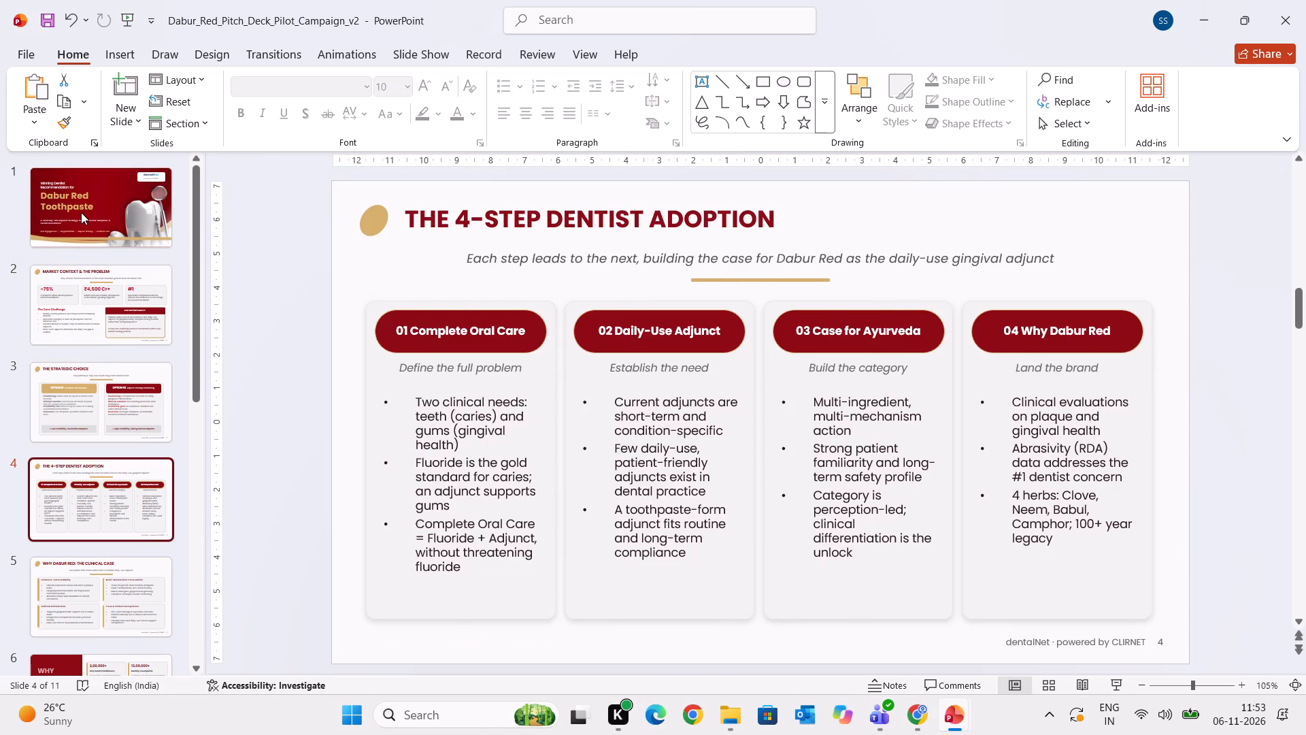
{"action": "key", "text": "Down"}
{"action": "key", "text": "Up"}
{"action": "key", "text": "Up"}
{"action": "key", "text": "Up"}
{"action": "key", "text": "Up"}
{"action": "key", "text": "Up"}
{"action": "key", "text": "Up"}
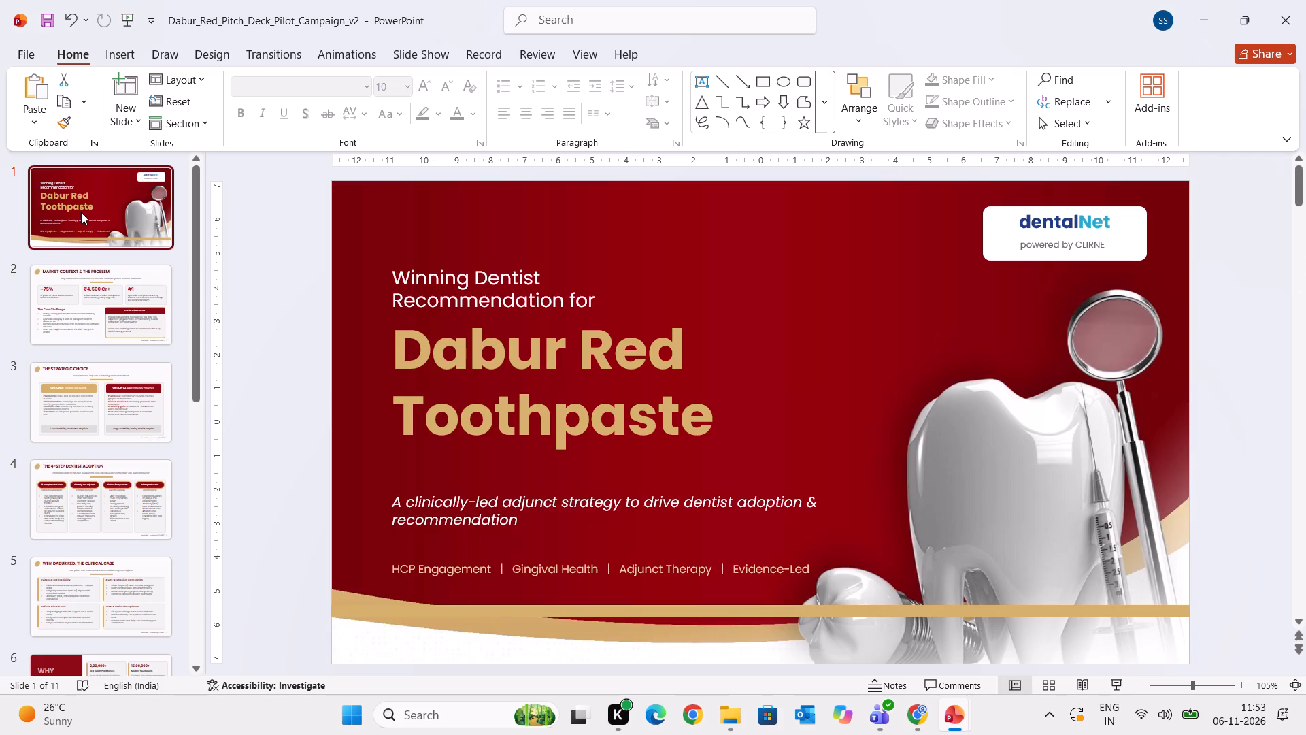
Review the deck from the cover through to the closing slide, then go back to the Measuring the Impact slide.
{"action": "key", "text": "Down"}
{"action": "key", "text": "Down"}
{"action": "key", "text": "Down"}
{"action": "key", "text": "Down"}
{"action": "key", "text": "Up"}
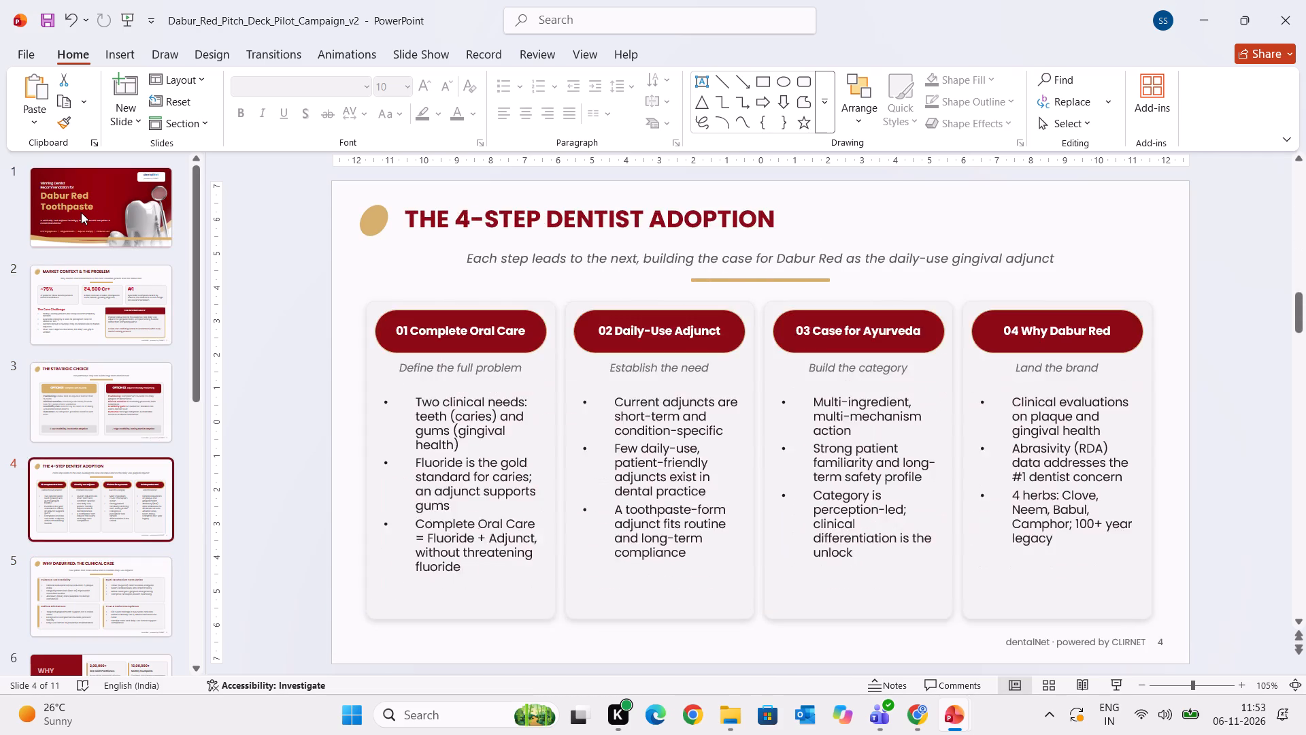
{"action": "key", "text": "Up"}
{"action": "key", "text": "Down"}
{"action": "key", "text": "Down"}
{"action": "key", "text": "Up"}
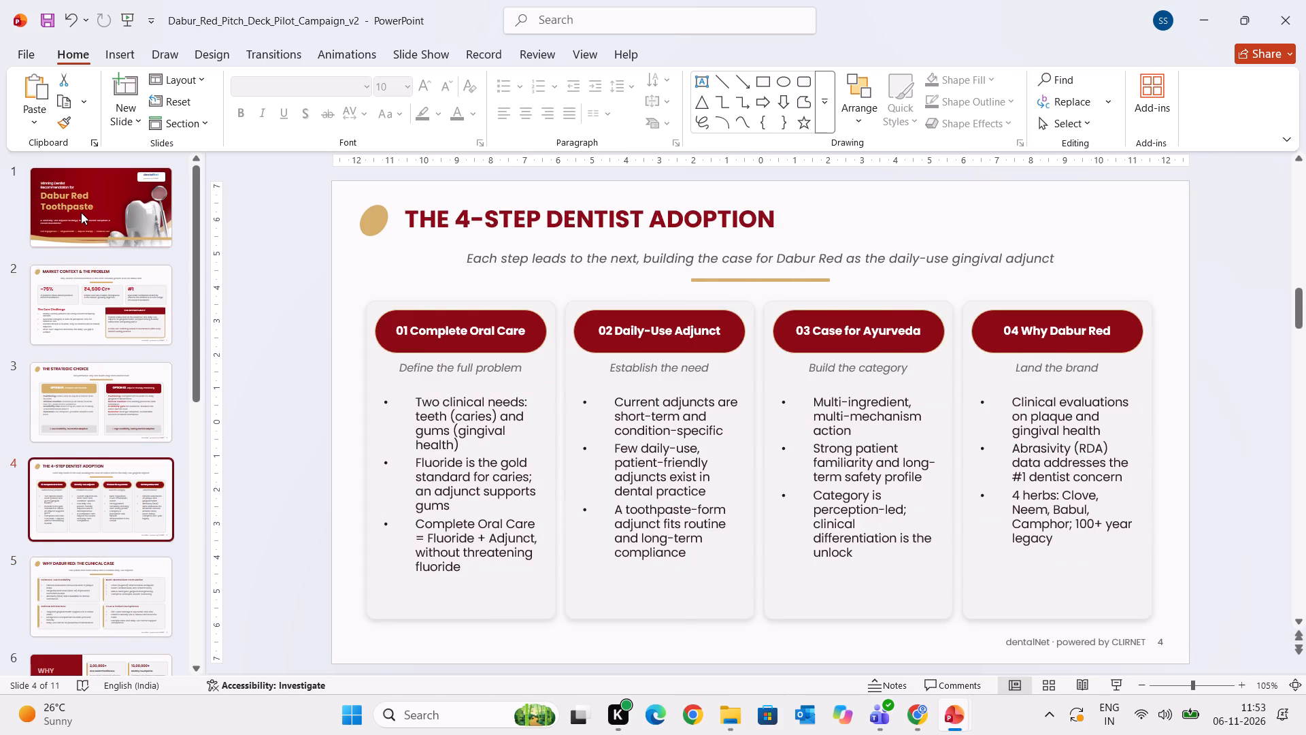
{"action": "key", "text": "Down"}
{"action": "key", "text": "Down"}
{"action": "key", "text": "Down"}
{"action": "key", "text": "Up"}
{"action": "key", "text": "Down"}
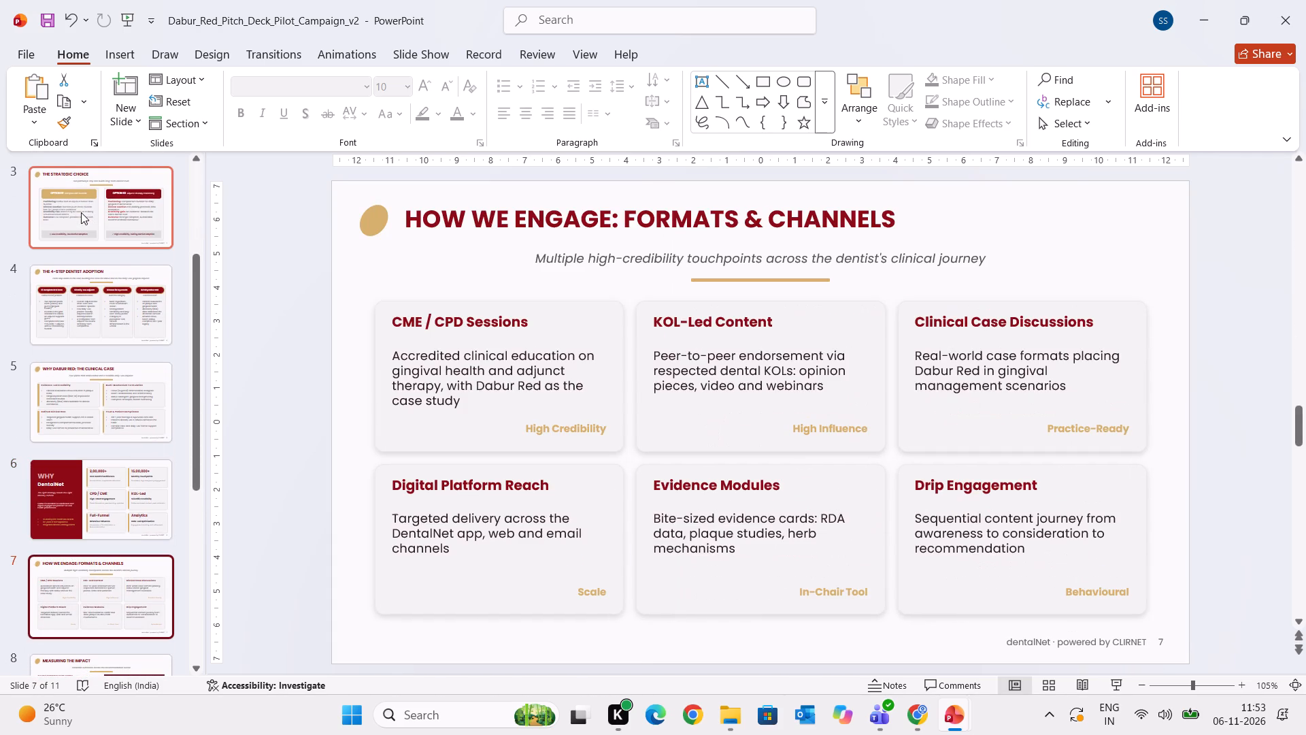
{"action": "key", "text": "Down"}
{"action": "key", "text": "Down"}
{"action": "key", "text": "Down"}
{"action": "key", "text": "Down"}
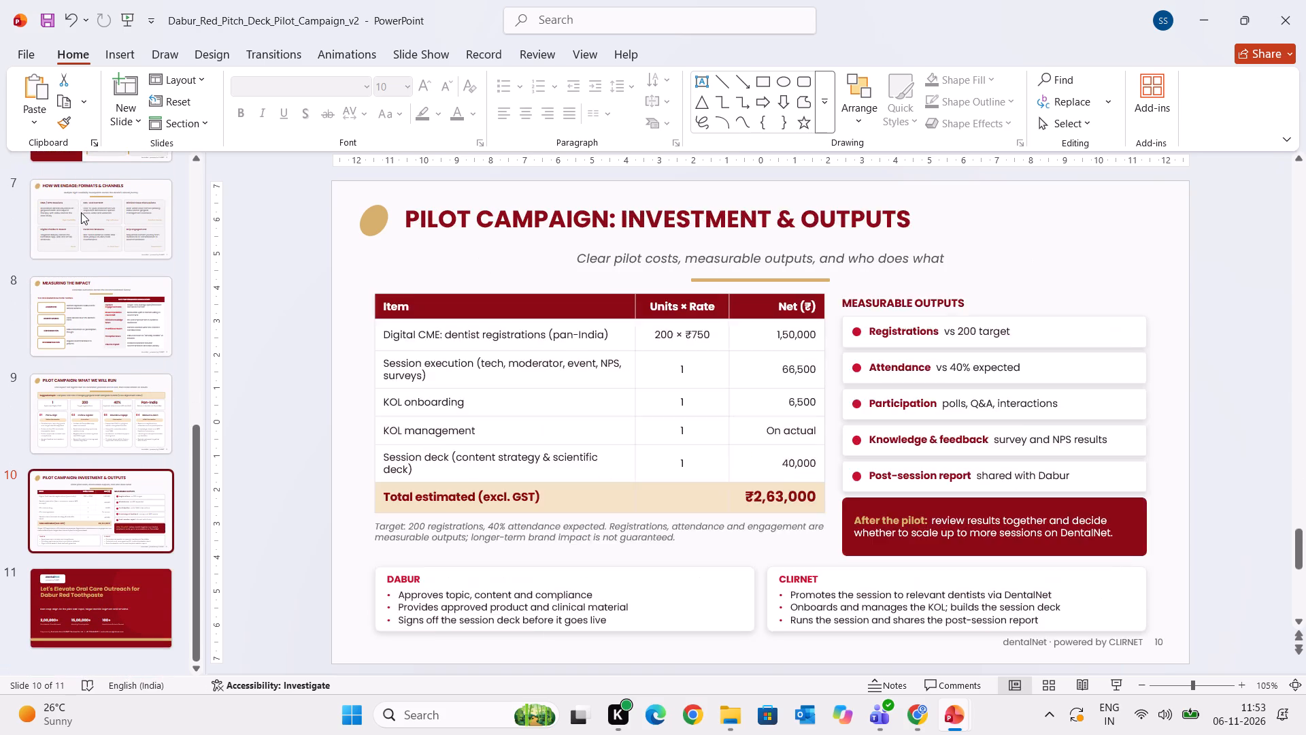
{"action": "key", "text": "Down"}
{"action": "key", "text": "Up"}
{"action": "key", "text": "Up"}
{"action": "key", "text": "Up"}
{"action": "key", "text": "Down"}
{"action": "key", "text": "Up"}
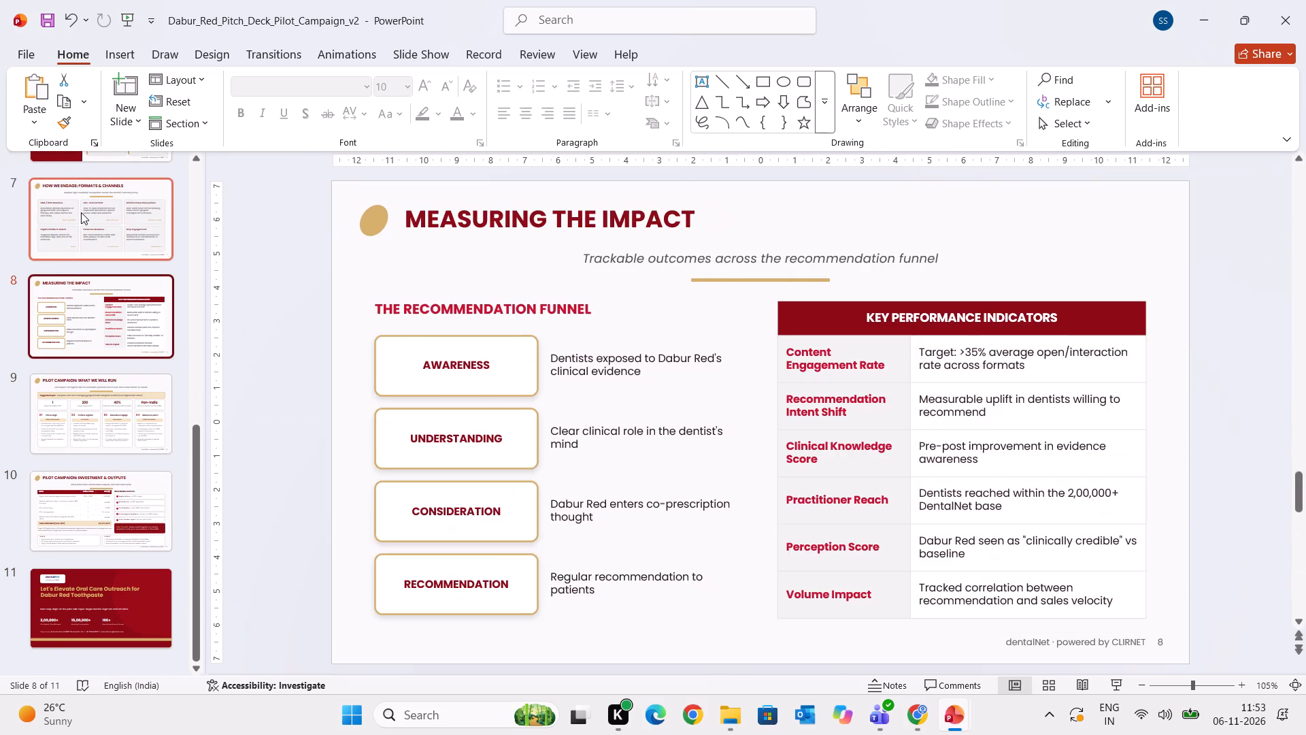
{"action": "key", "text": "Up"}
{"action": "key", "text": "Down"}
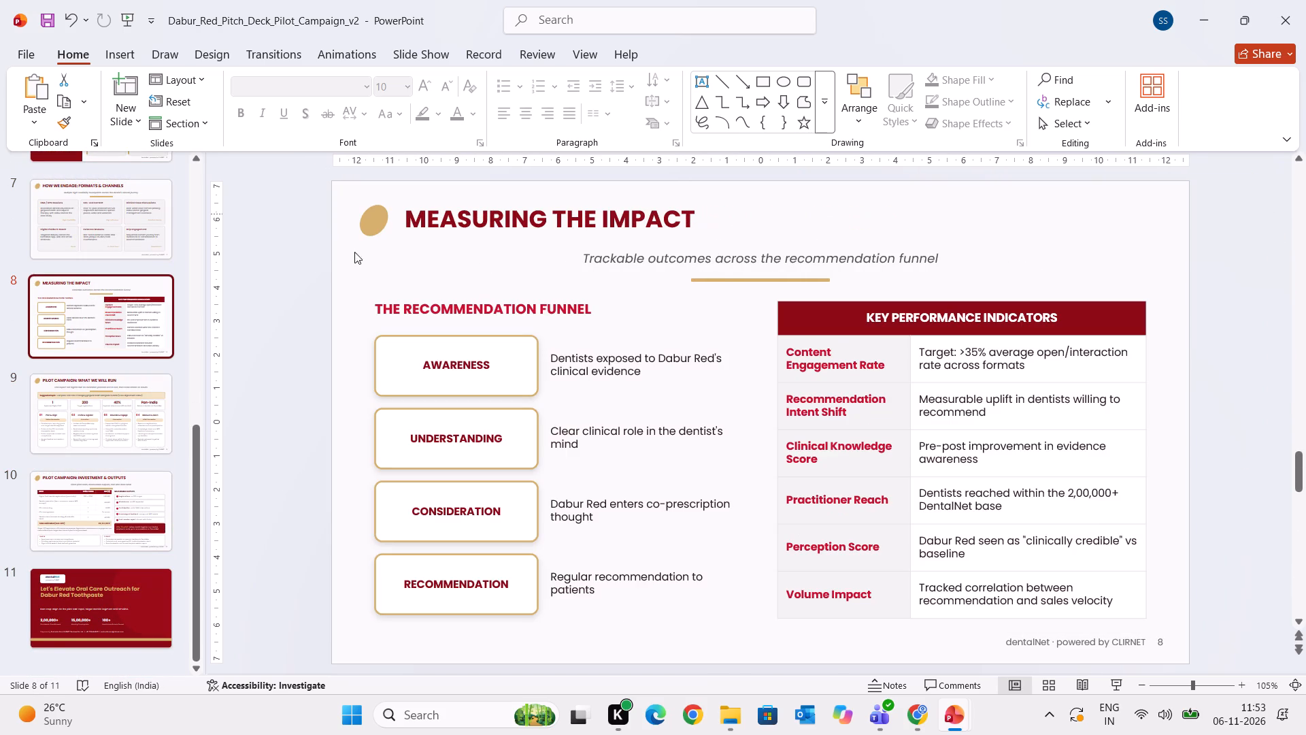
Inspect the recommendation funnel boxes, their descriptions and the Key Performance Indicators table on Measuring the Impact for consistent text formatting.
{"action": "left_click", "coordinate": [605, 363]}
{"action": "left_click", "coordinate": [638, 378]}
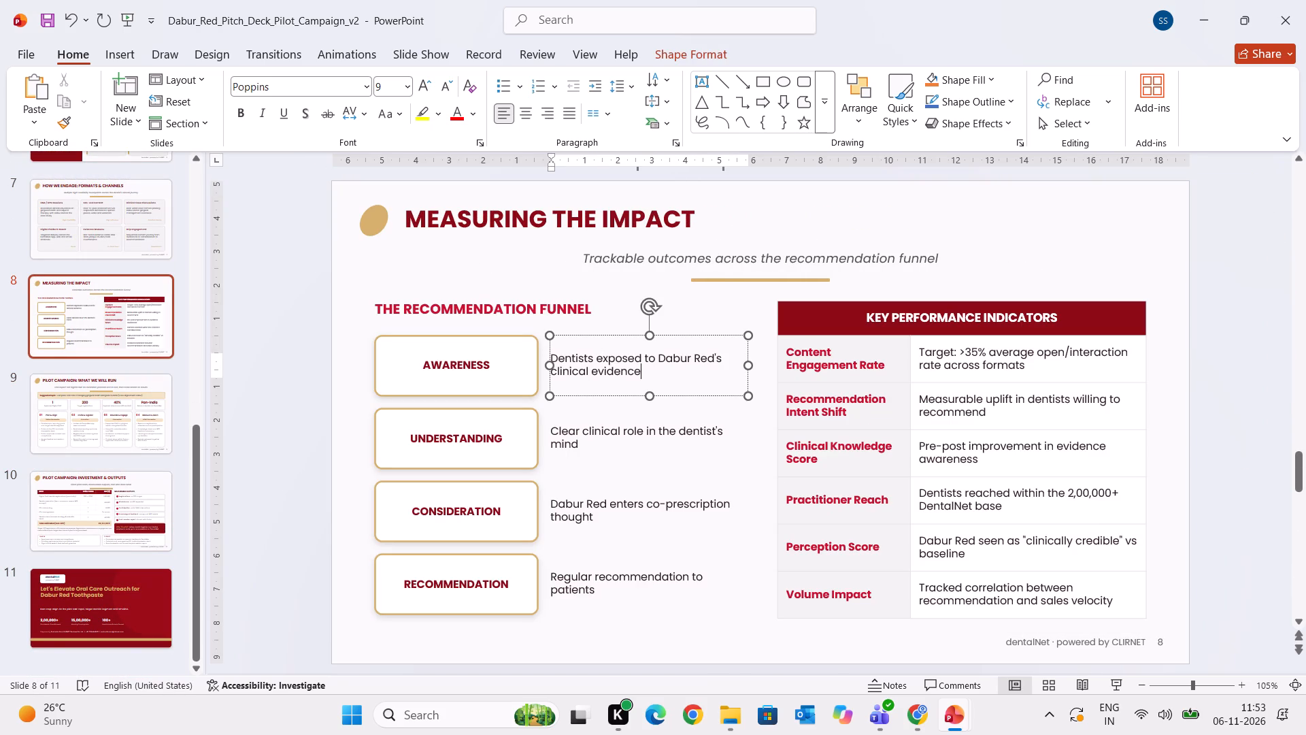
{"action": "left_click", "coordinate": [652, 380]}
{"action": "left_click", "coordinate": [652, 461]}
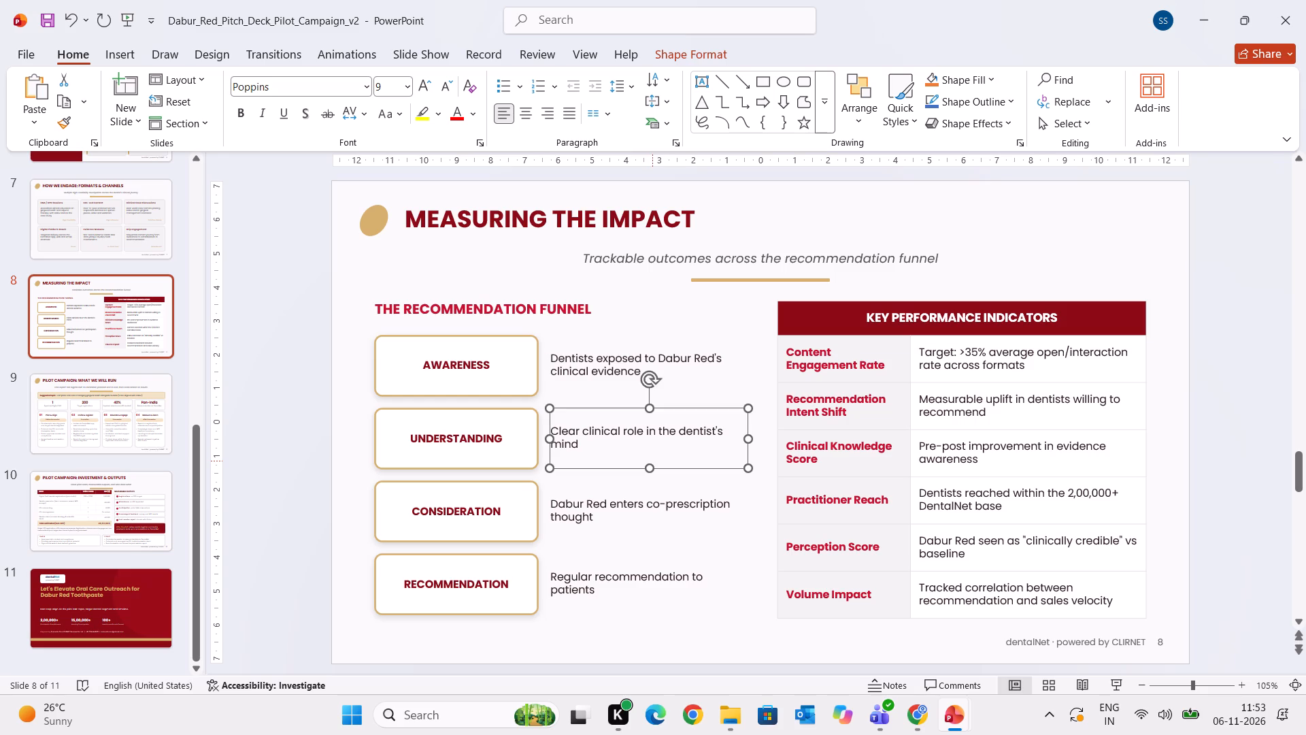
{"action": "left_click", "coordinate": [663, 526]}
{"action": "left_click", "coordinate": [640, 581]}
{"action": "left_click", "coordinate": [509, 581]}
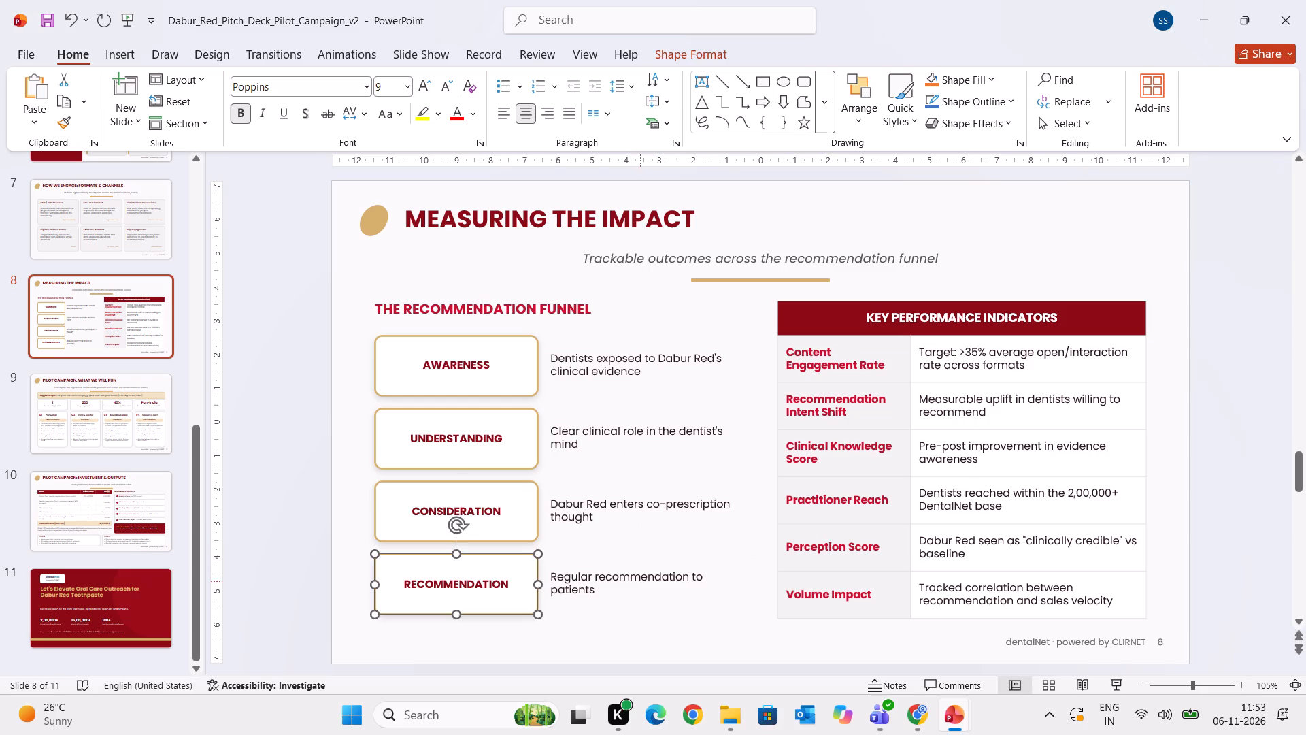
{"action": "left_click", "coordinate": [506, 533]}
{"action": "left_click", "coordinate": [494, 456]}
{"action": "left_click", "coordinate": [496, 402]}
{"action": "left_click", "coordinate": [490, 380]}
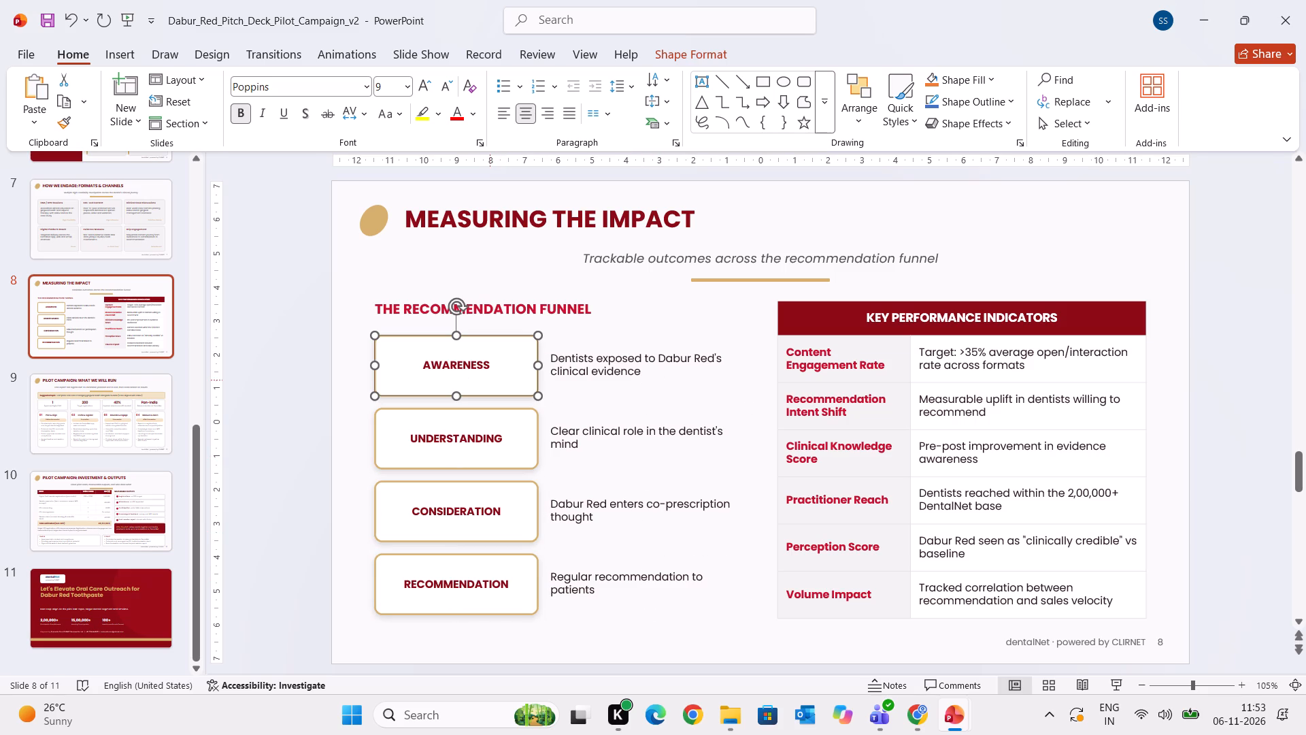
{"action": "left_click", "coordinate": [814, 374]}
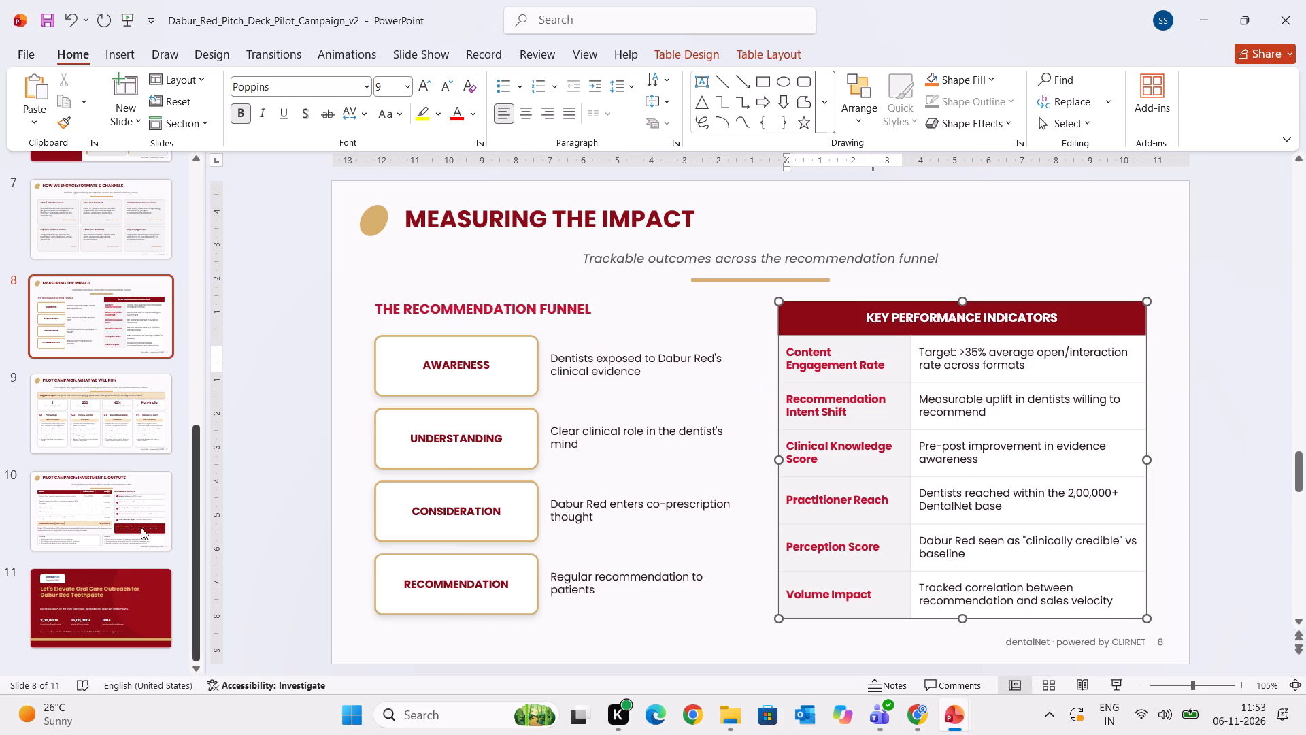
Review the slides backward from the closing slide through Pilot Campaign: Investment & Outputs and the earlier slides to the cover.
{"action": "left_click", "coordinate": [64, 597]}
{"action": "key", "text": "Up"}
{"action": "key", "text": "Up"}
{"action": "key", "text": "Down"}
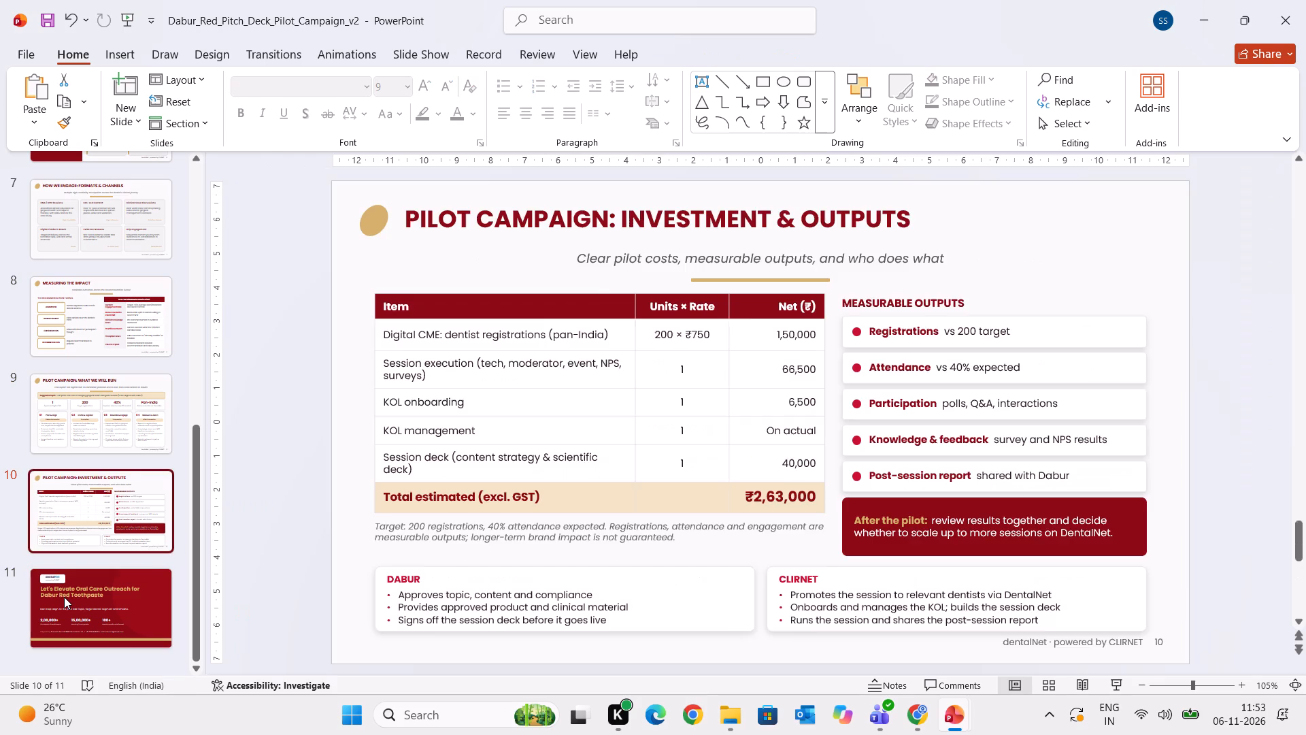
{"action": "key", "text": "Down"}
{"action": "key", "text": "Up"}
{"action": "key", "text": "Up"}
{"action": "key", "text": "Up"}
{"action": "key", "text": "Up"}
{"action": "key", "text": "Up"}
{"action": "key", "text": "Up"}
{"action": "key", "text": "Up"}
{"action": "key", "text": "Up"}
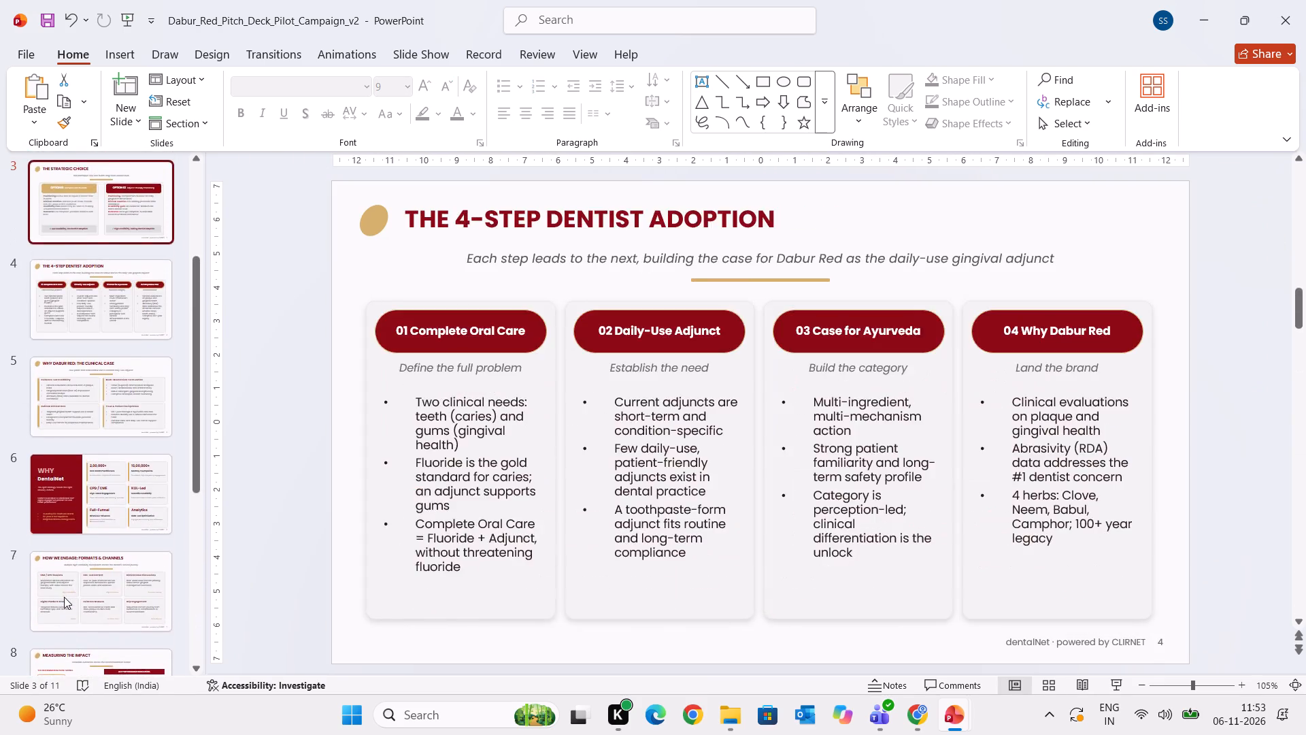
{"action": "key", "text": "Up"}
{"action": "key", "text": "Up"}
{"action": "key", "text": "Up"}
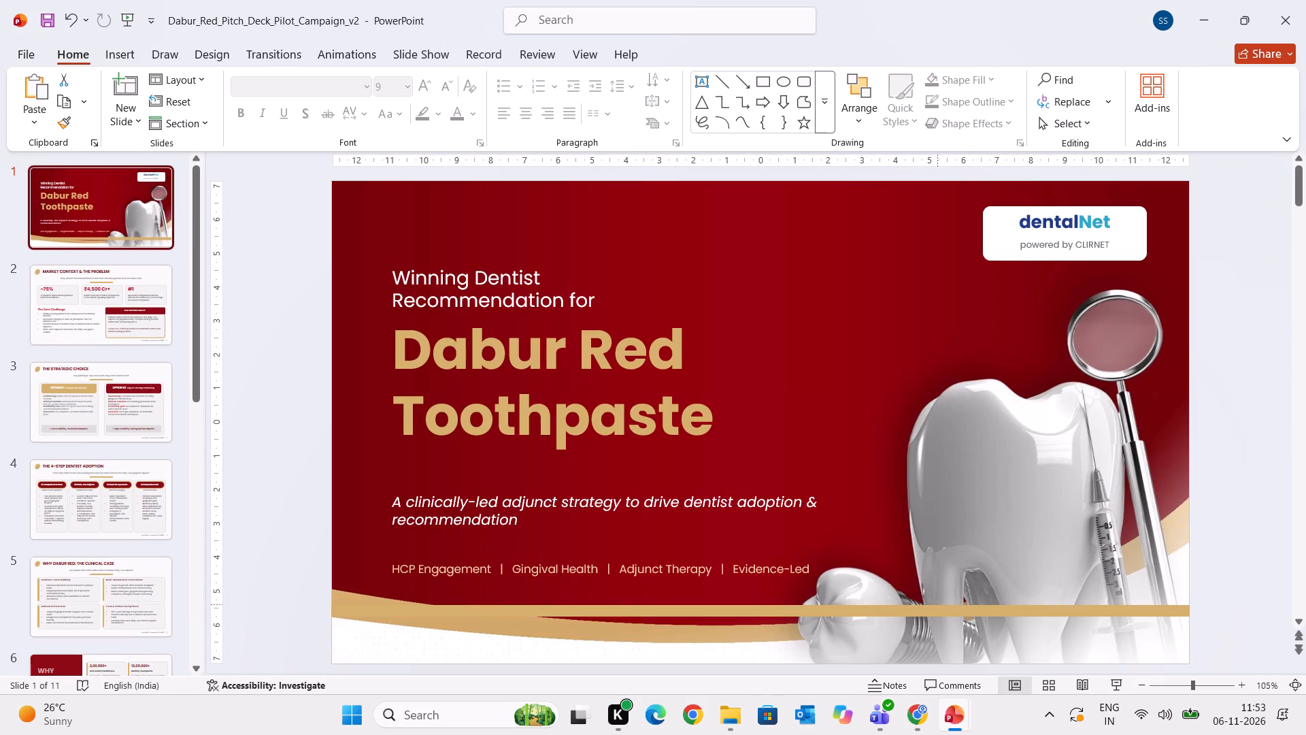
Review the whole deck once more in order, from the cover to the closing slide, checking layout and text placement.
{"action": "key", "text": "Down"}
{"action": "key", "text": "Down"}
{"action": "key", "text": "Down"}
{"action": "key", "text": "Down"}
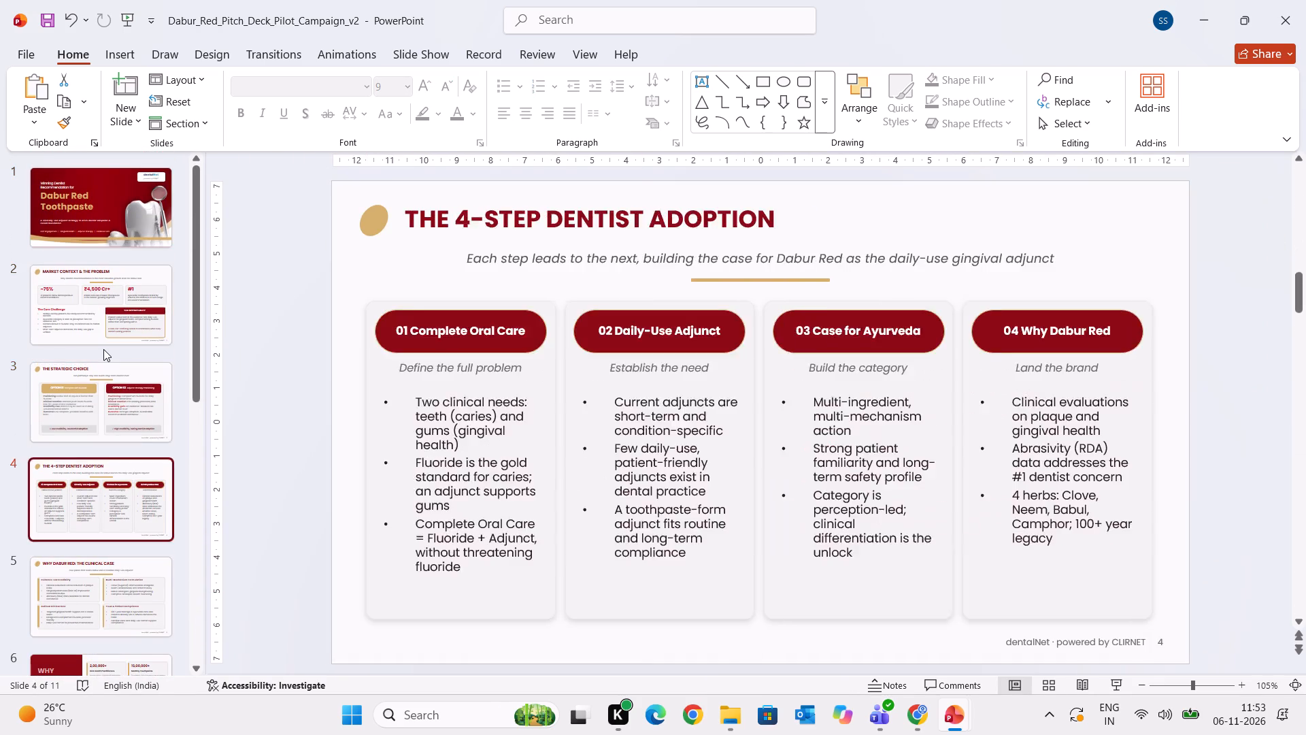
{"action": "key", "text": "Down"}
{"action": "key", "text": "Down"}
{"action": "key", "text": "Down"}
{"action": "key", "text": "Down"}
{"action": "key", "text": "Down"}
{"action": "key", "text": "Down"}
{"action": "key", "text": "Down"}
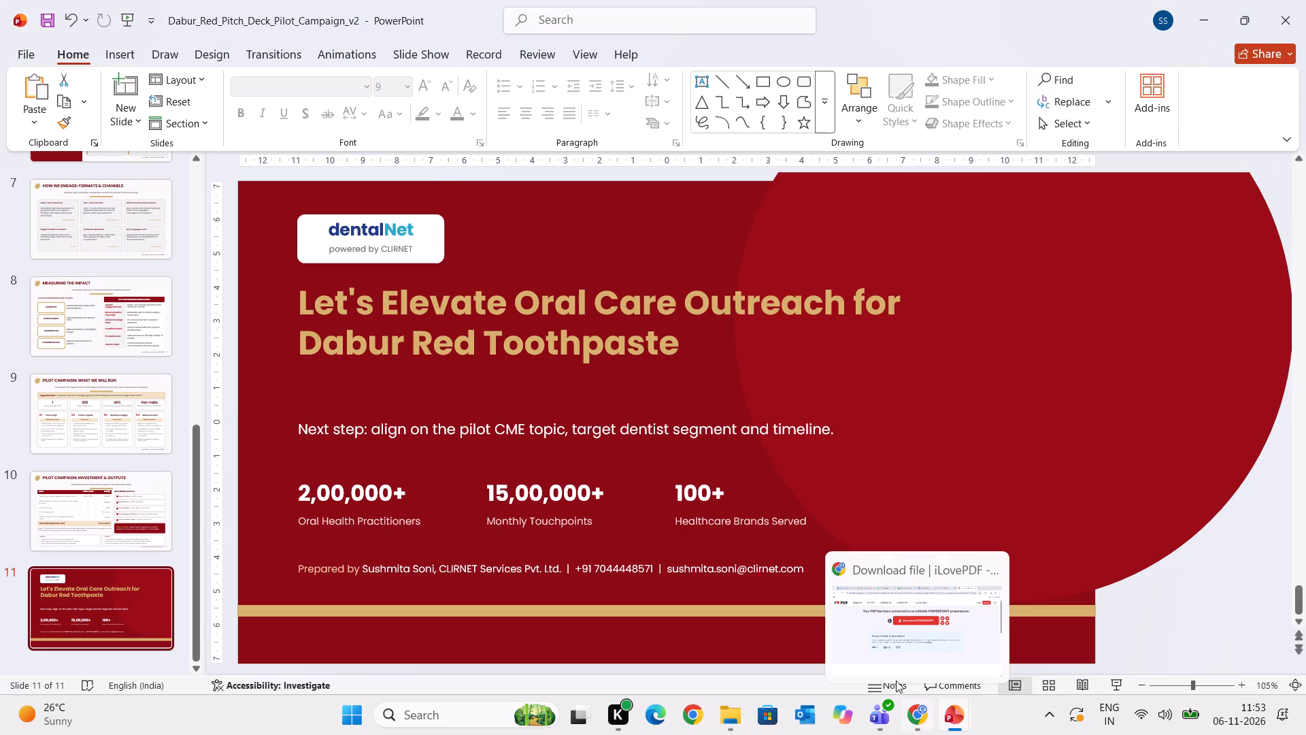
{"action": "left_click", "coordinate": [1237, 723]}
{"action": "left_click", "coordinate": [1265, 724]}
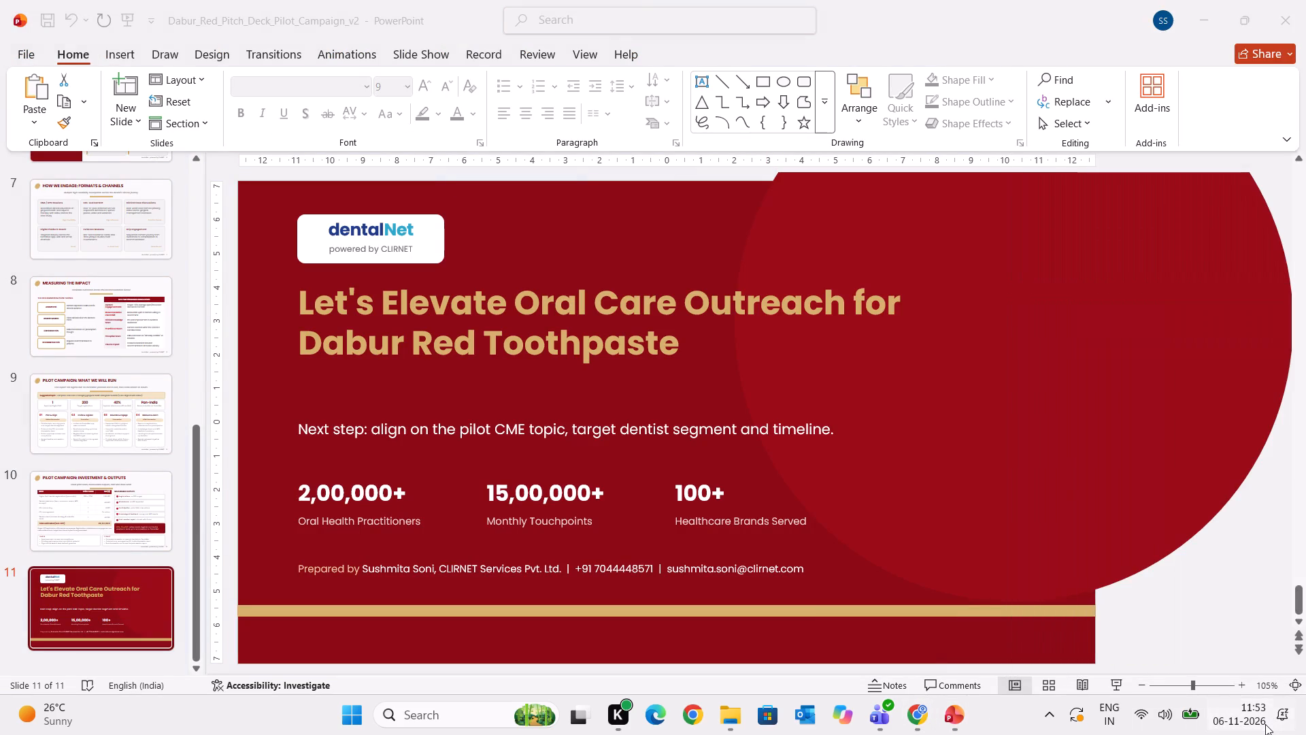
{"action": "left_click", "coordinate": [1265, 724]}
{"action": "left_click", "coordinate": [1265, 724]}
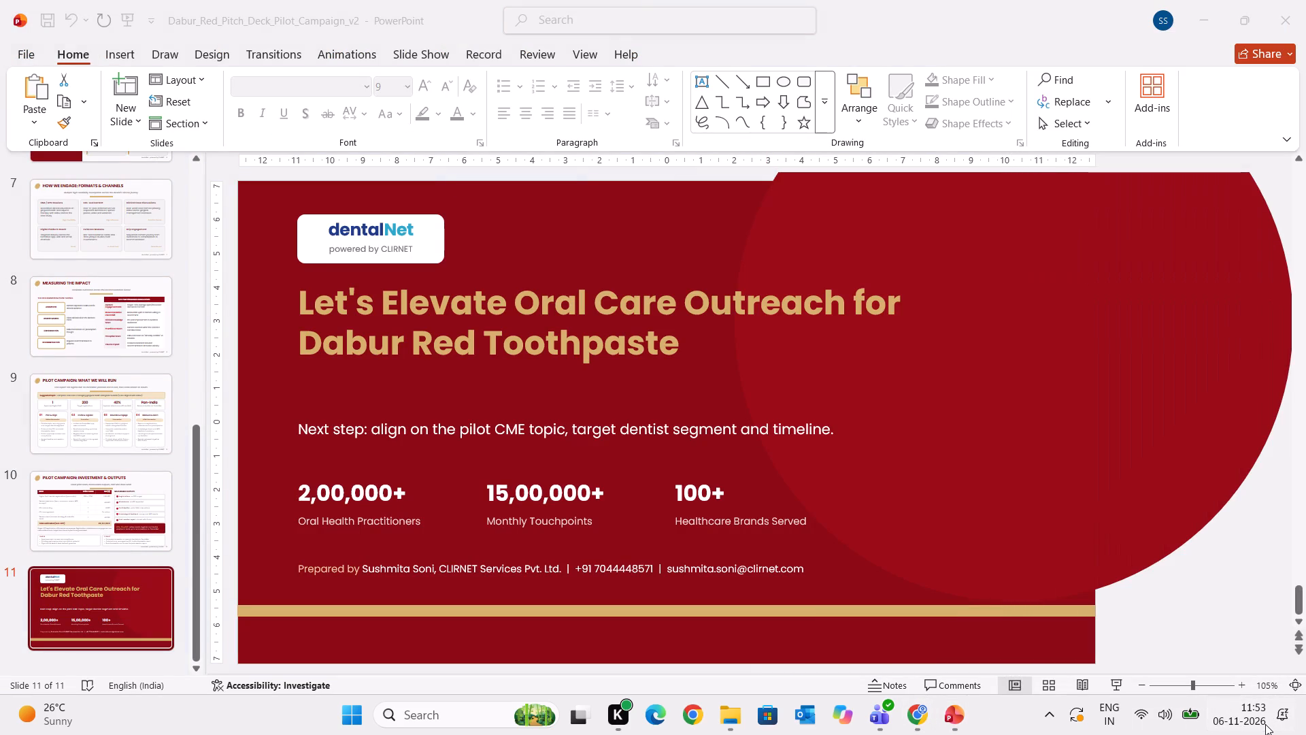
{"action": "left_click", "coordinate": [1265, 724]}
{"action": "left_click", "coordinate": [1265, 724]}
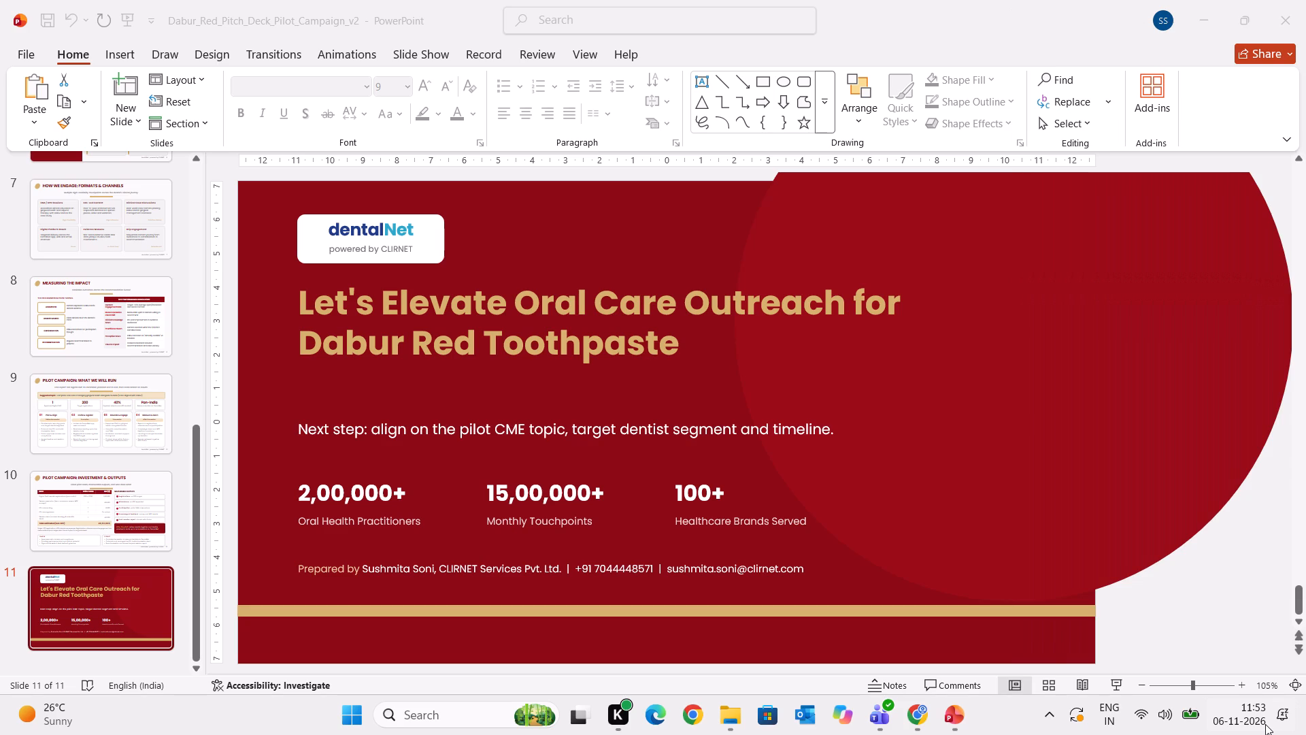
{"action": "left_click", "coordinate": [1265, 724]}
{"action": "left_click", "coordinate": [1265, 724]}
Switch from the pitch deck to the Chrome window with the iLovePDF download page.
{"action": "left_click", "coordinate": [912, 710]}
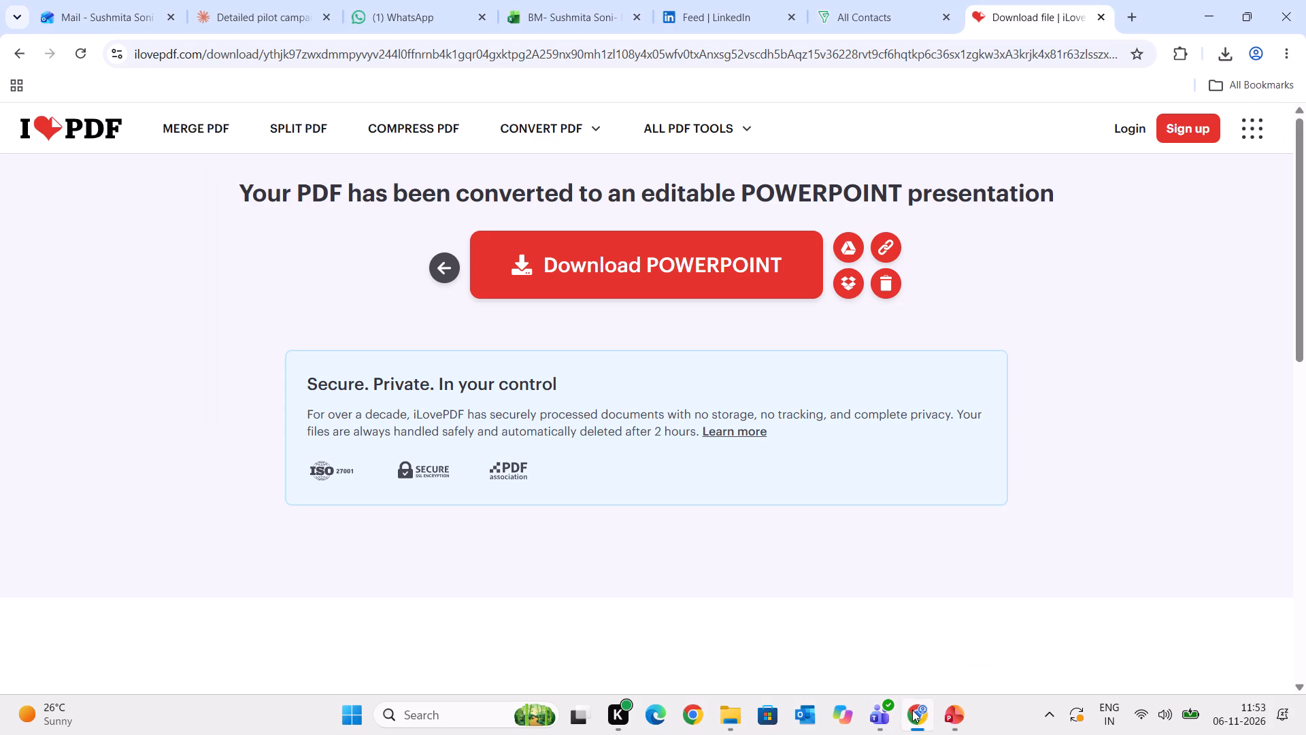
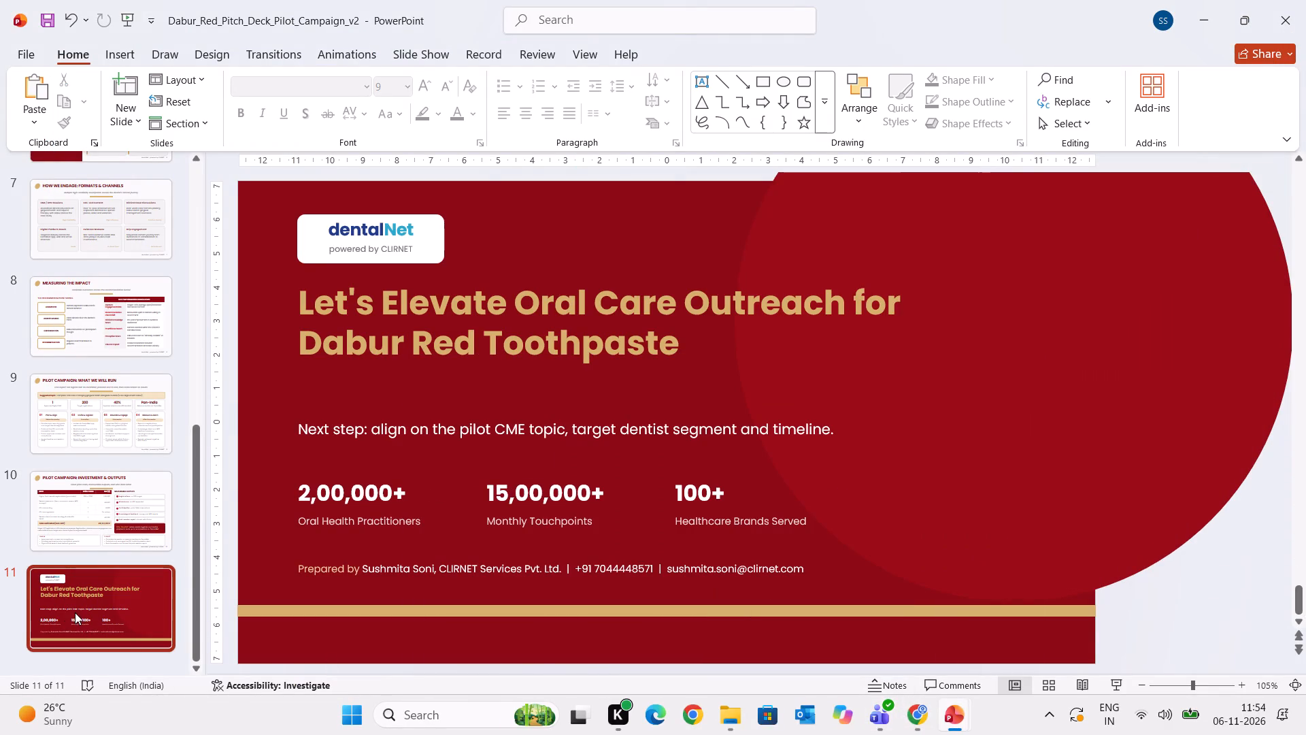
Review the slides backward from Pilot Campaign: Investment & Outputs through What We Will Run and Measuring the Impact to How We Engage: Formats & Channels.
{"action": "left_click", "coordinate": [98, 534]}
{"action": "key", "text": "Up"}
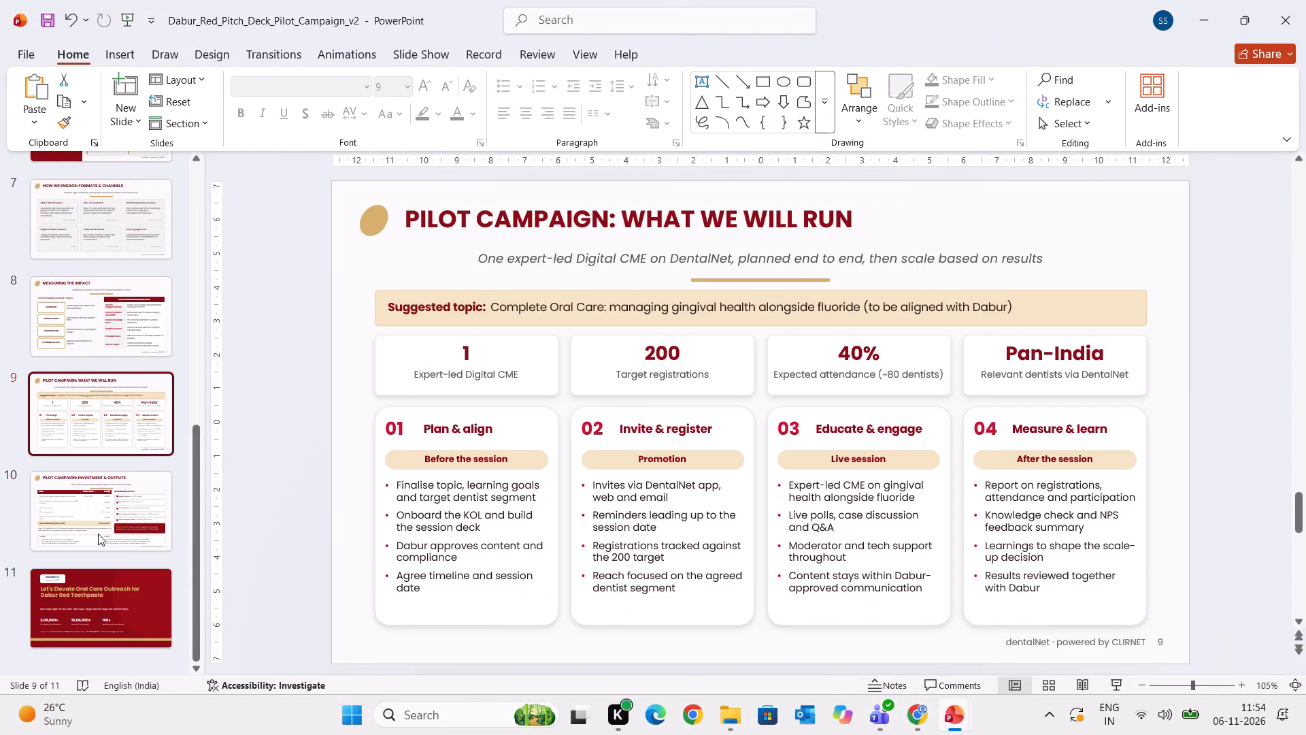
{"action": "key", "text": "Down"}
{"action": "key", "text": "Up"}
{"action": "key", "text": "Up"}
{"action": "key", "text": "Up"}
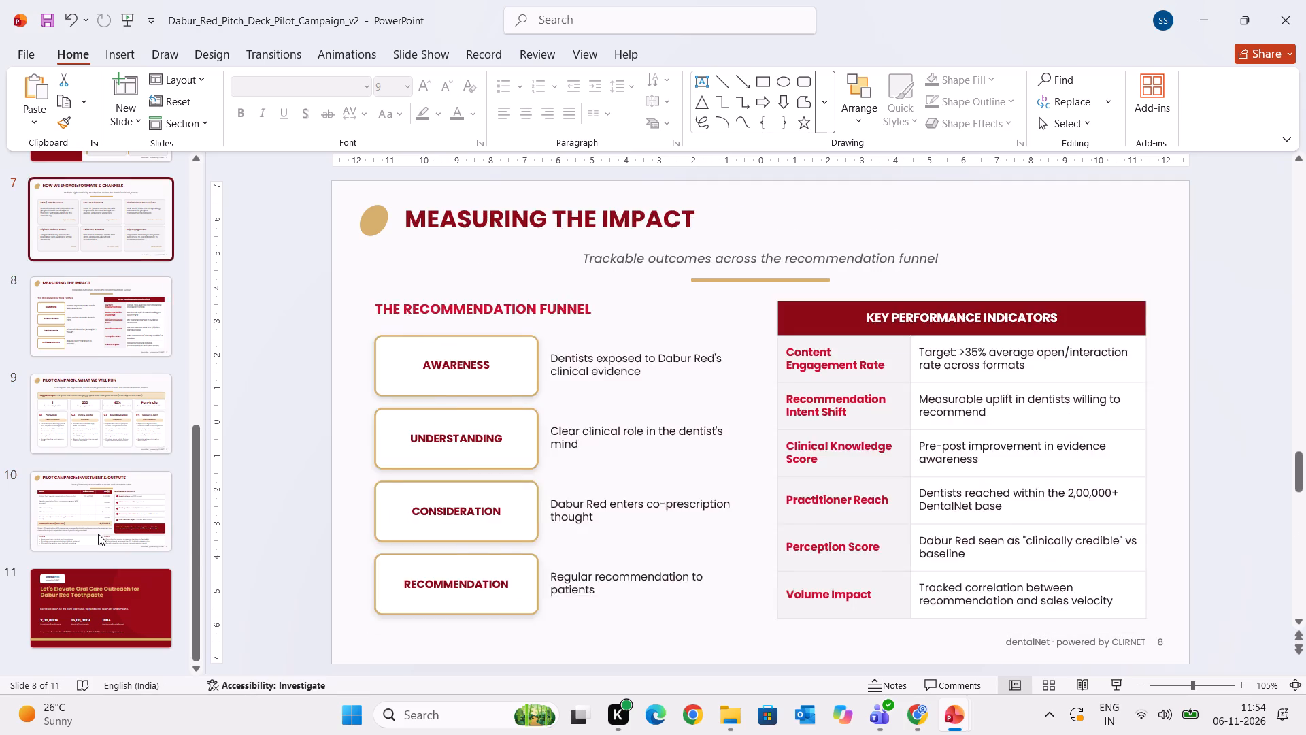
Return to the cover and review the deck in order through to the closing slide, checking text layout and placement.
{"action": "key", "text": "Up"}
{"action": "key", "text": "Up"}
{"action": "key", "text": "Up"}
{"action": "key", "text": "Up"}
{"action": "key", "text": "Up"}
{"action": "key", "text": "Up"}
{"action": "key", "text": "Up"}
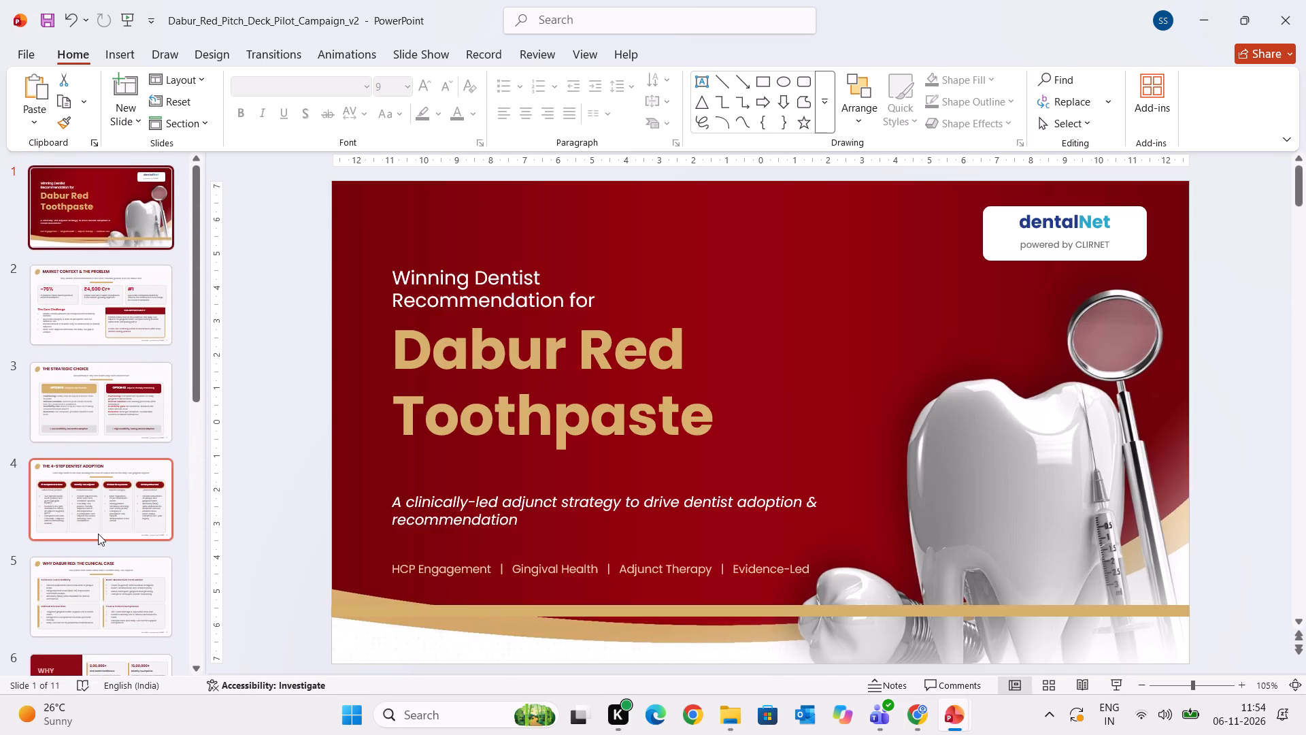
{"action": "key", "text": "Down"}
{"action": "key", "text": "Up"}
{"action": "key", "text": "Down"}
{"action": "key", "text": "Down"}
{"action": "key", "text": "Up"}
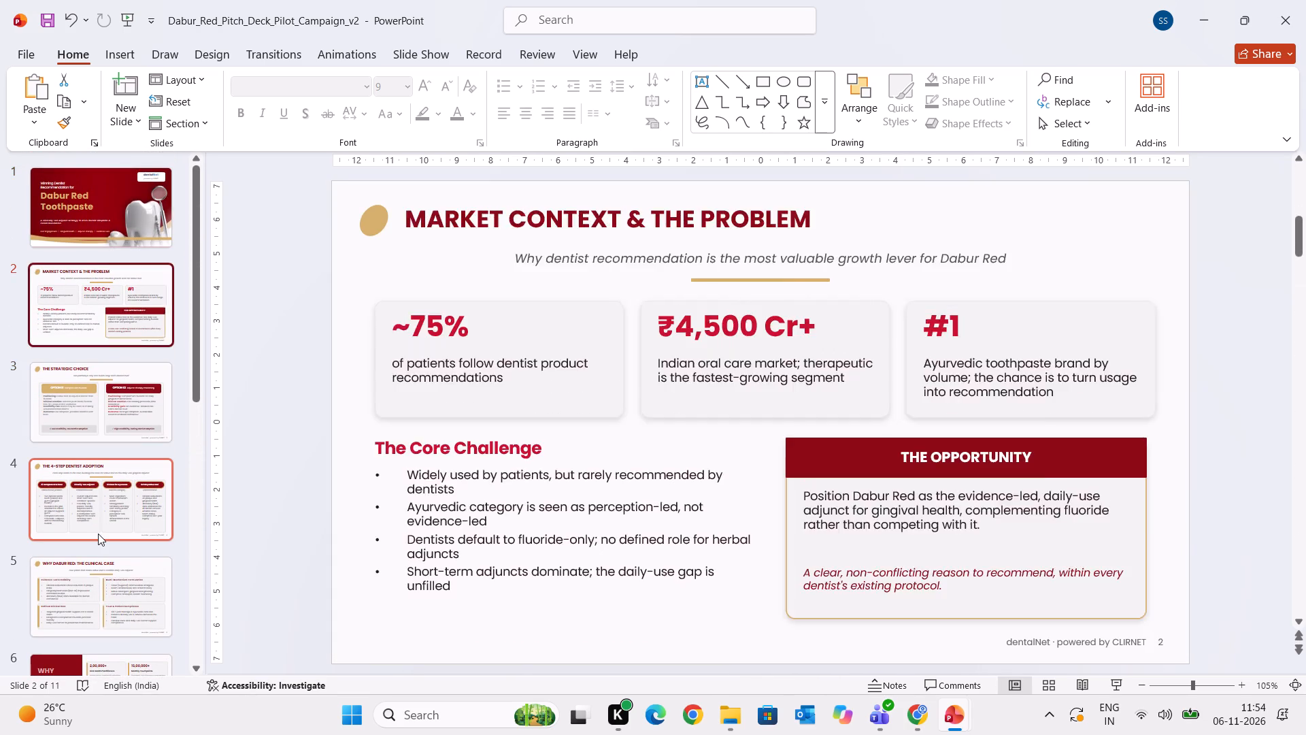
{"action": "key", "text": "Up"}
{"action": "key", "text": "Up"}
{"action": "key", "text": "Up"}
{"action": "key", "text": "Down"}
{"action": "key", "text": "Down"}
{"action": "key", "text": "Down"}
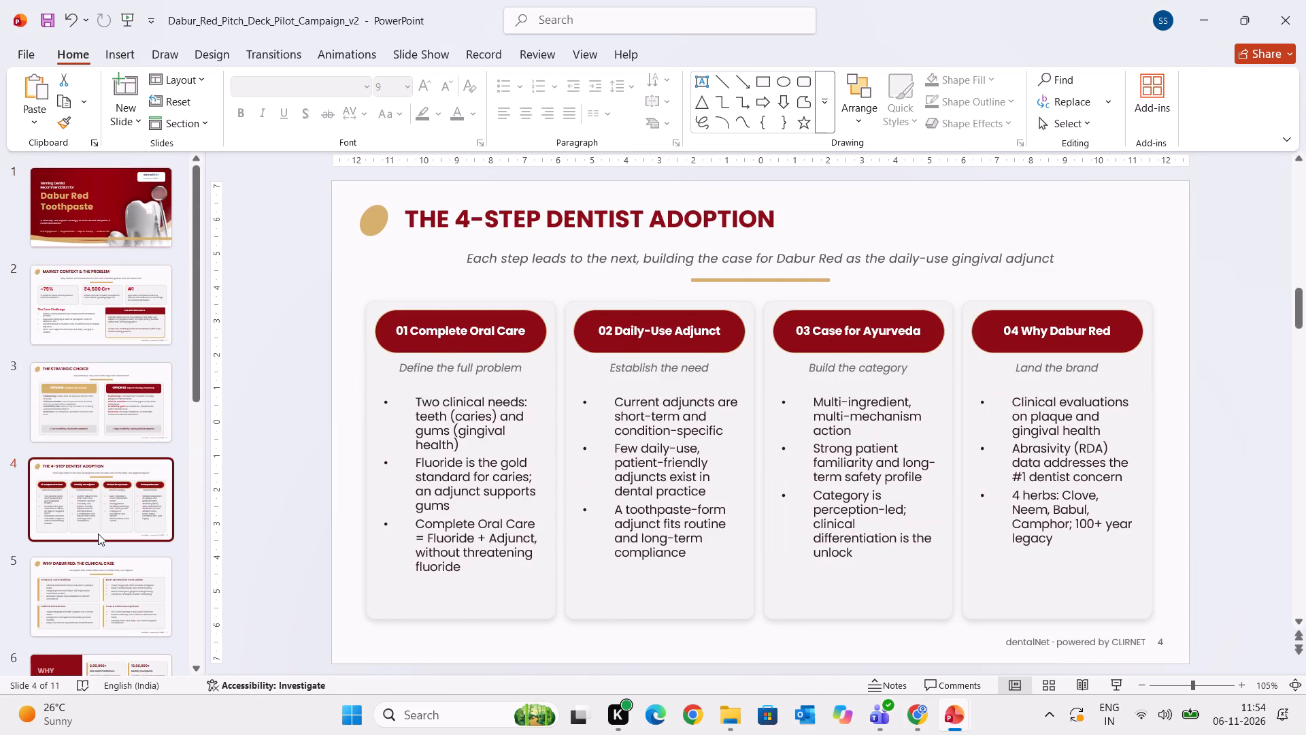
{"action": "key", "text": "Down"}
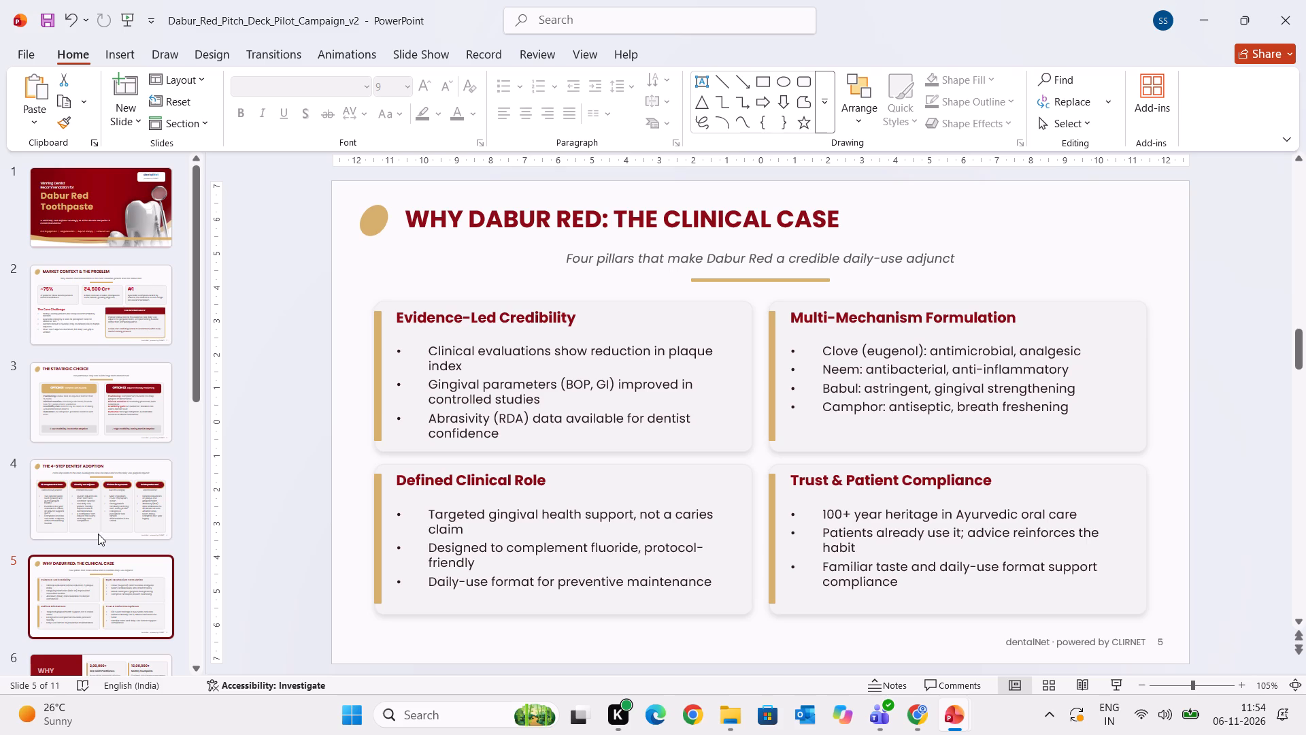
{"action": "key", "text": "Down"}
{"action": "key", "text": "Down"}
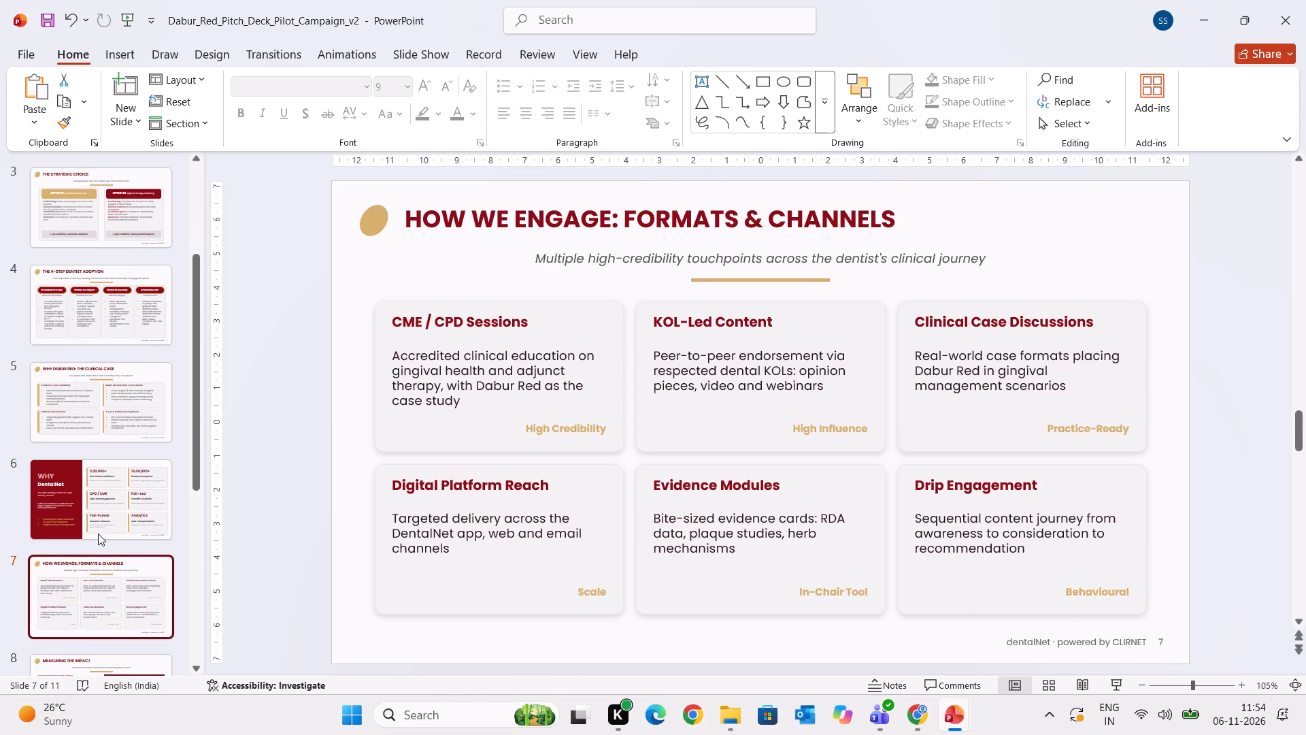
{"action": "key", "text": "Down"}
{"action": "key", "text": "Down"}
{"action": "key", "text": "Down"}
{"action": "key", "text": "Down"}
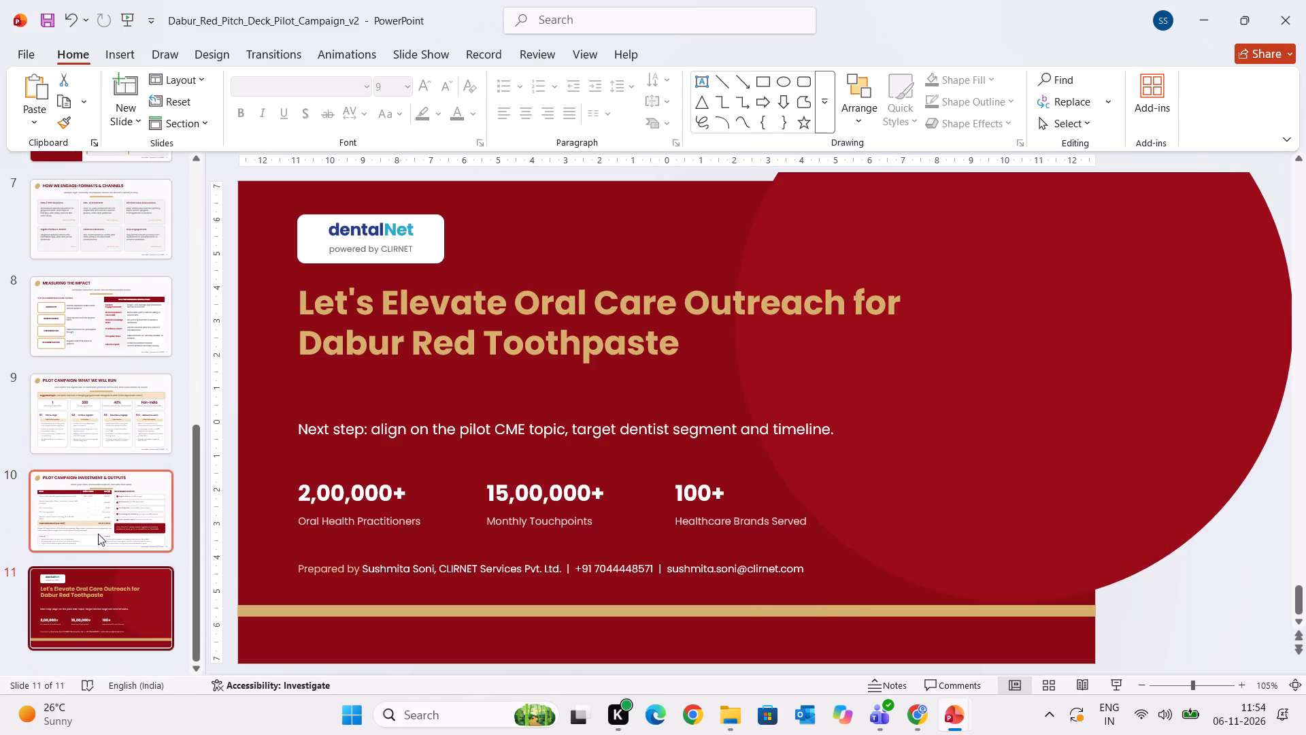
On Pilot Campaign: What We Will Run, set the font of all the Plan & align bullets to Poppins.
{"action": "key", "text": "Up"}
{"action": "key", "text": "Up"}
{"action": "key", "text": "Down"}
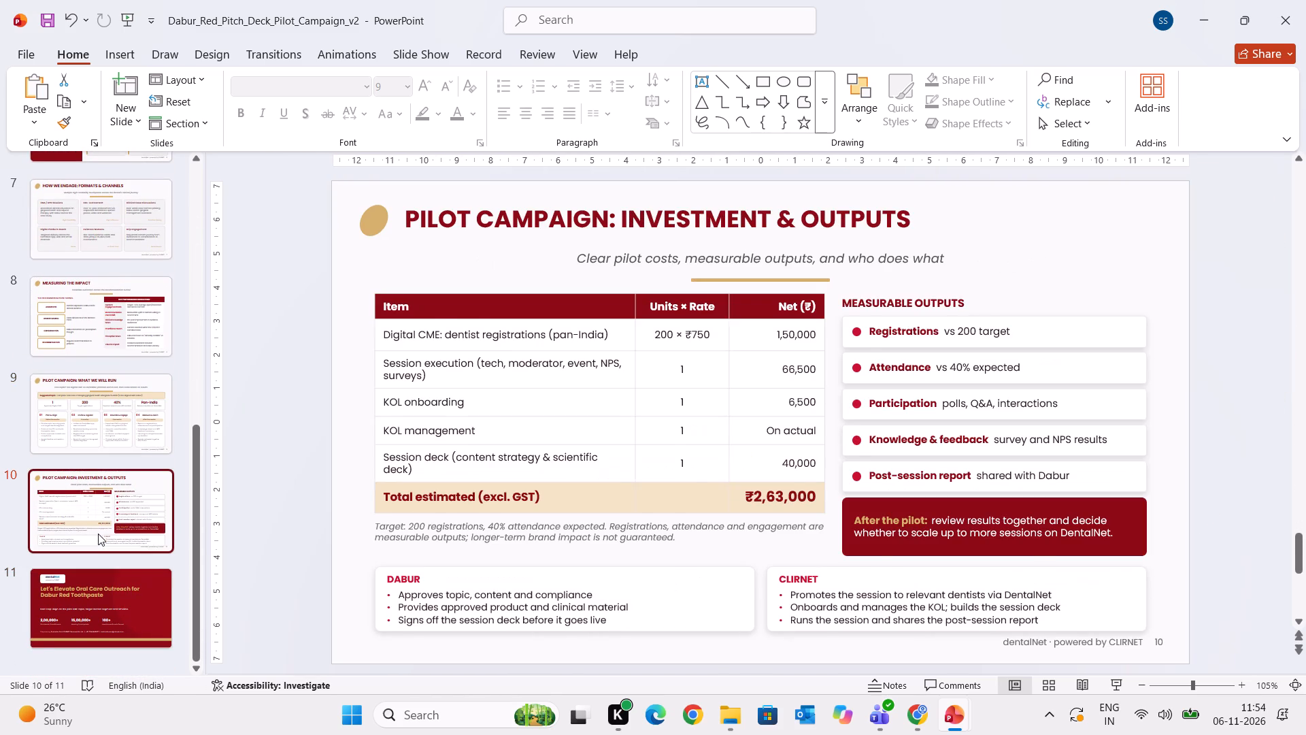
{"action": "key", "text": "Up"}
{"action": "left_click", "coordinate": [407, 577]}
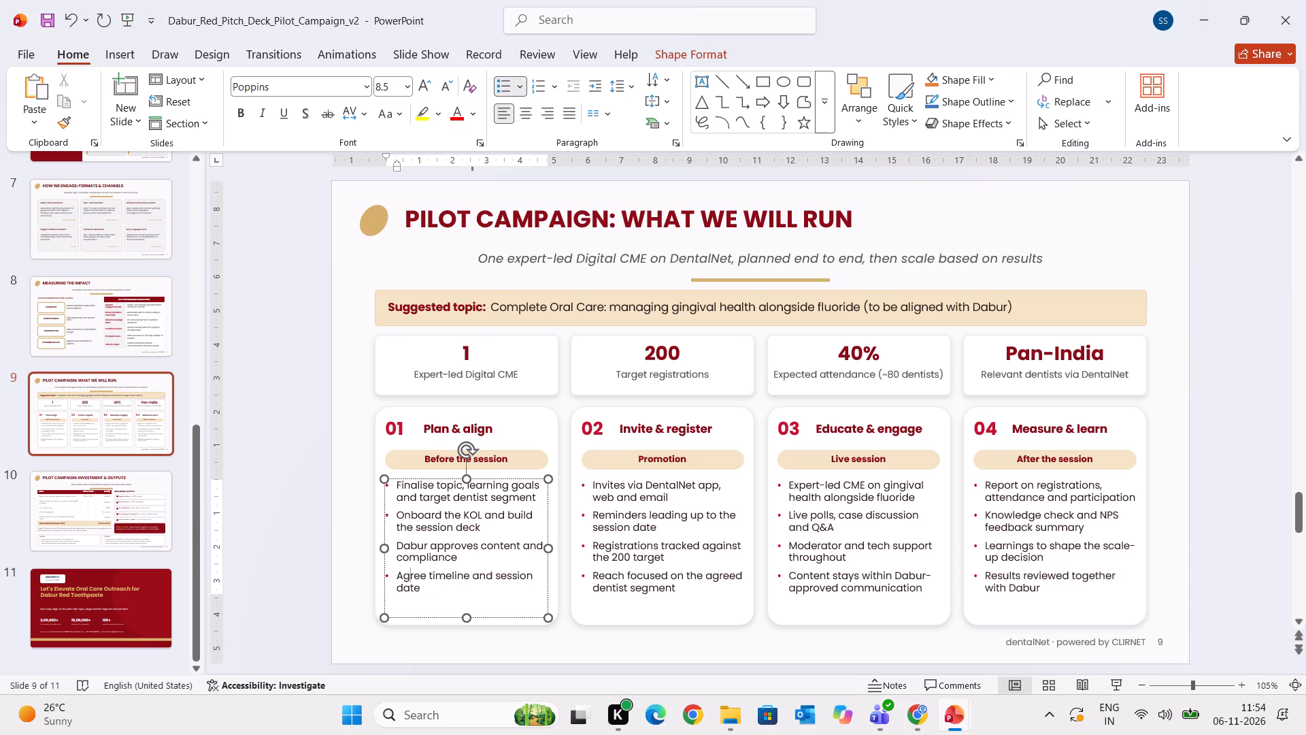
{"action": "left_click_drag", "start_coordinate": [429, 585], "coordinate": [390, 490]}
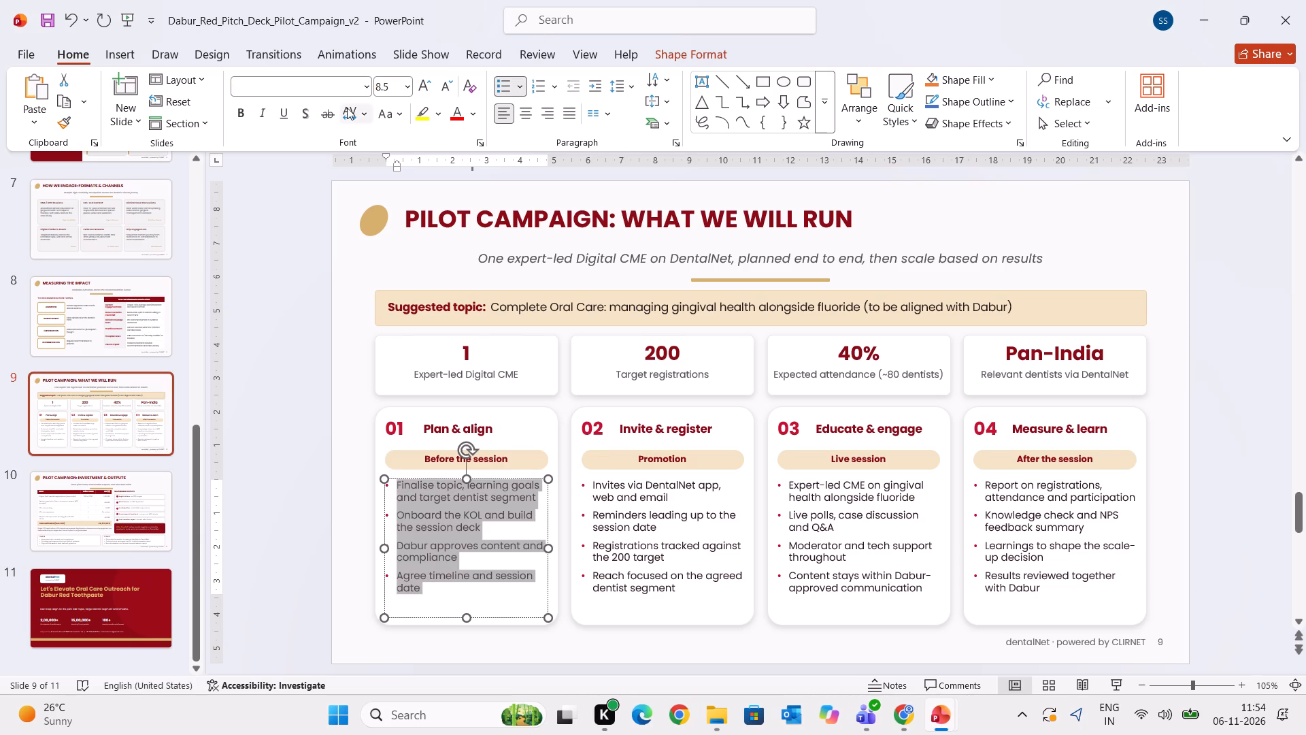
{"action": "left_click", "coordinate": [309, 86]}
{"action": "type", "text": "po"}
{"action": "key", "text": "Return"}
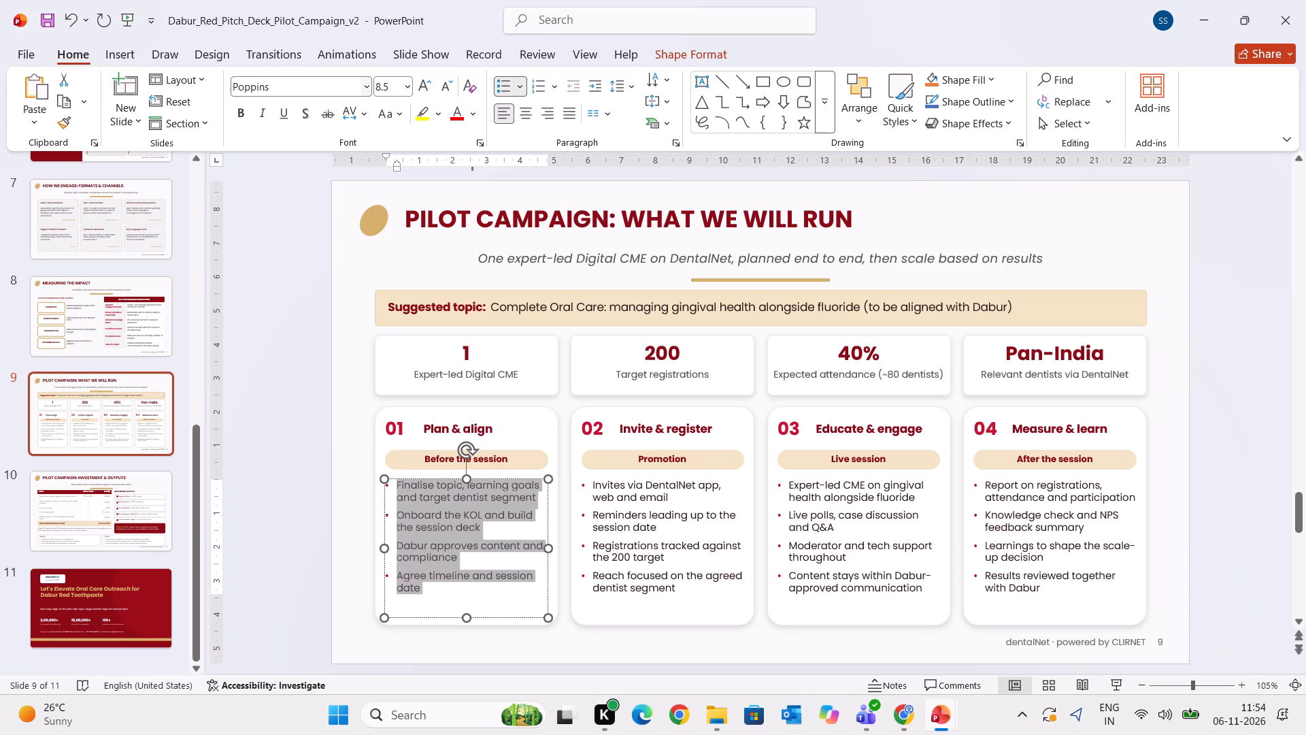
{"action": "left_click", "coordinate": [289, 338]}
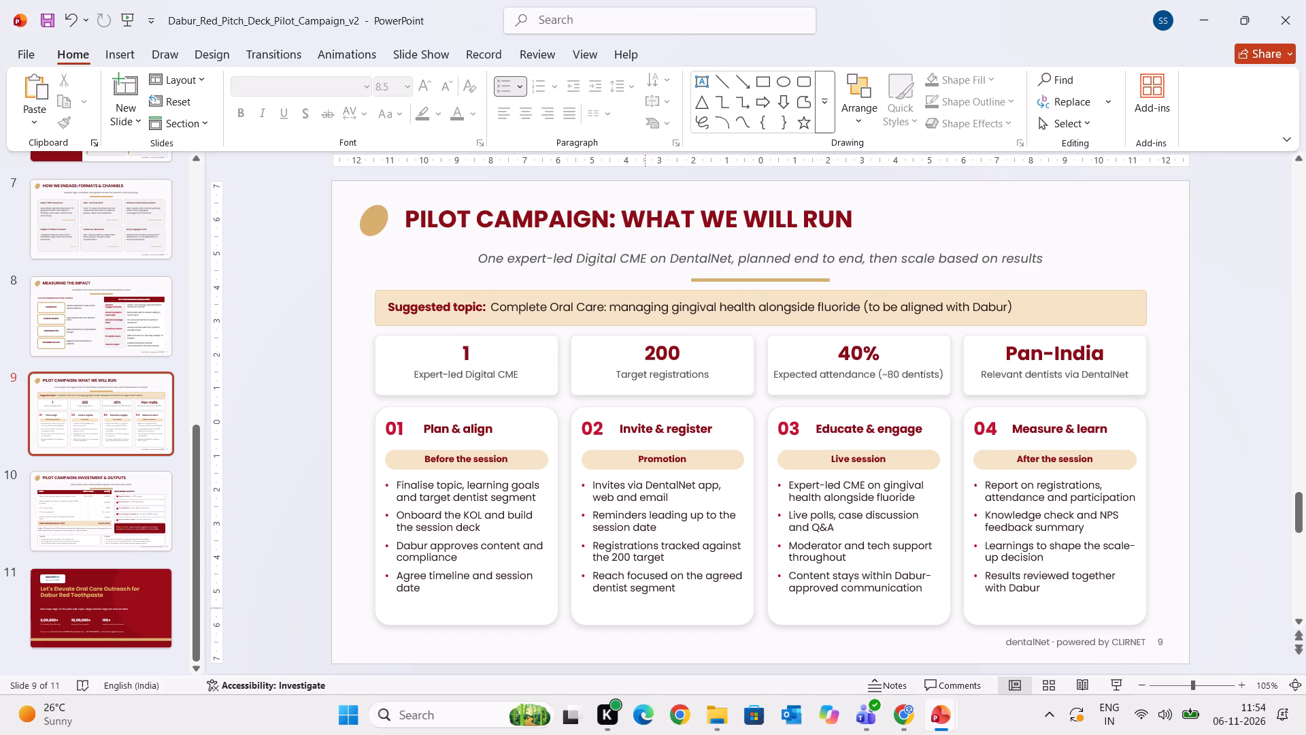
{"action": "left_click", "coordinate": [614, 589]}
Review the slides backward from Pilot Campaign: Investment & Outputs to the cover, then go forward to The Strategic Choice.
{"action": "left_click", "coordinate": [113, 534]}
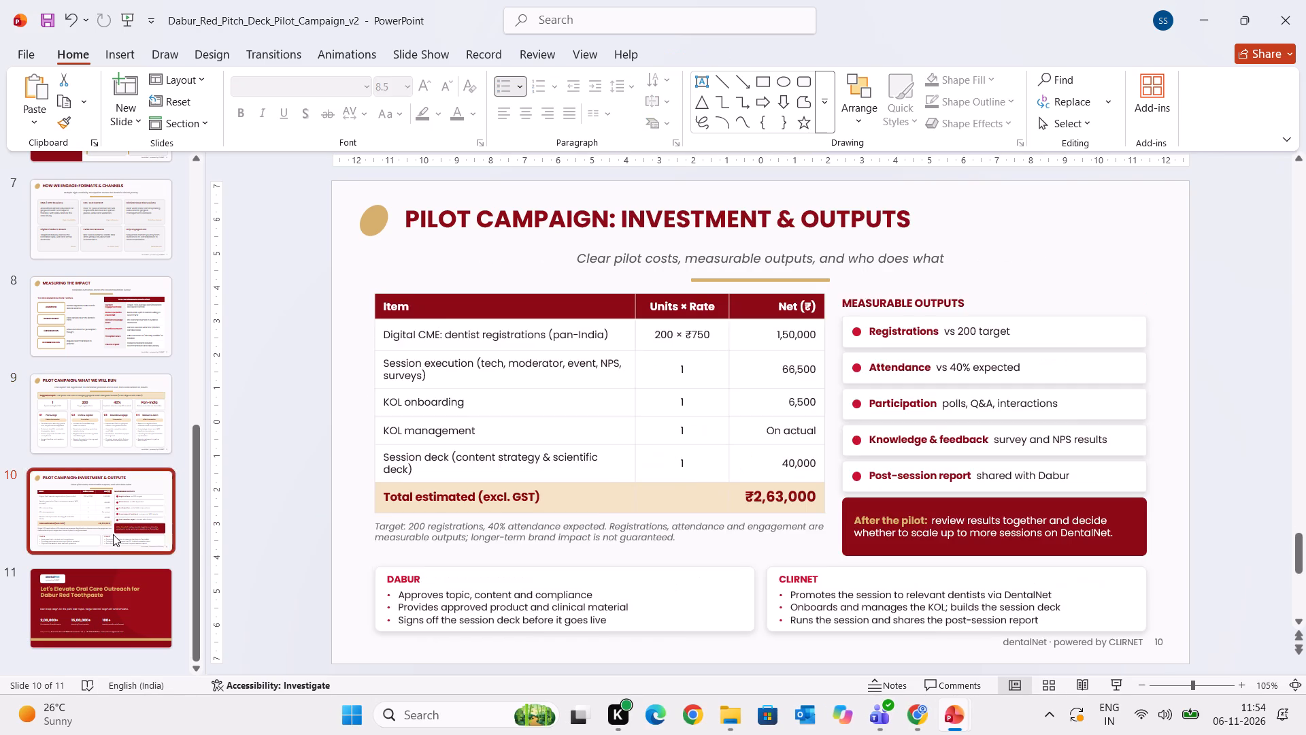
{"action": "key", "text": "Up"}
{"action": "key", "text": "Up"}
{"action": "key", "text": "Up"}
{"action": "key", "text": "Up"}
{"action": "key", "text": "Up"}
{"action": "key", "text": "Up"}
{"action": "key", "text": "Up"}
{"action": "key", "text": "Up"}
{"action": "key", "text": "Up"}
{"action": "key", "text": "Up"}
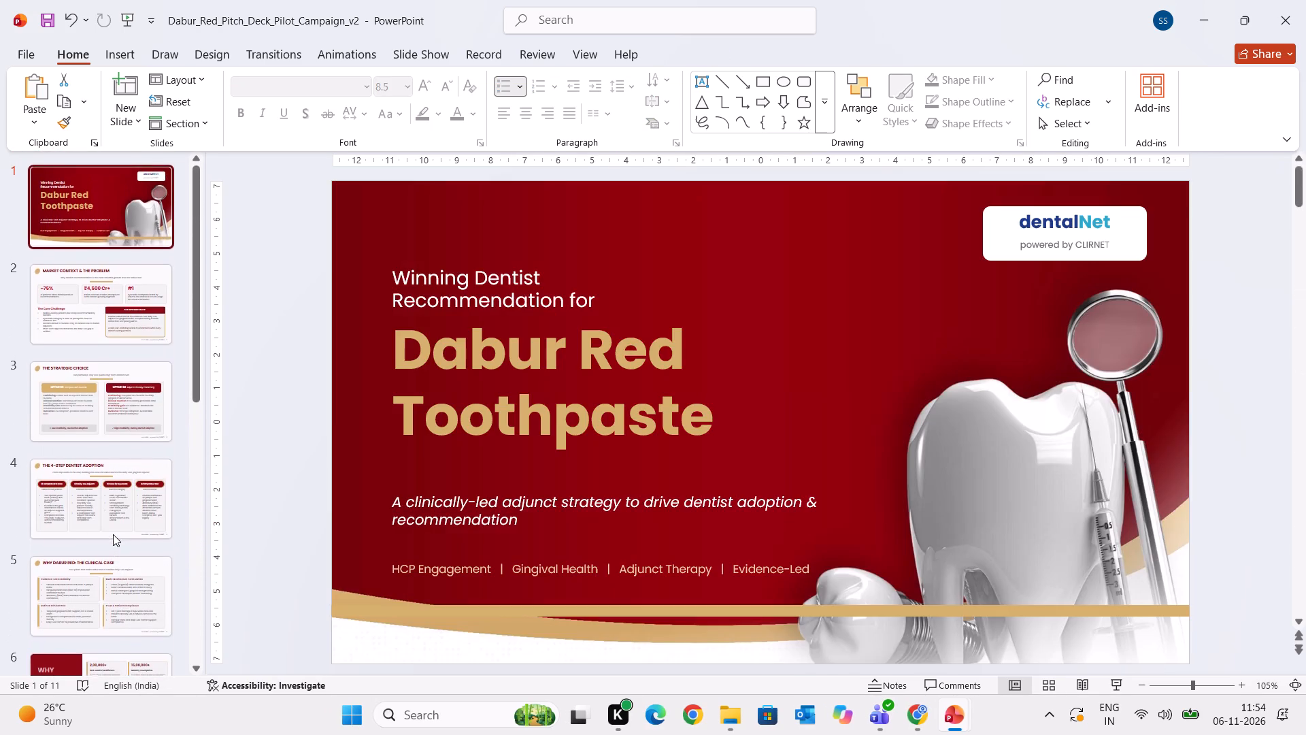
{"action": "key", "text": "Down"}
{"action": "key", "text": "Up"}
{"action": "key", "text": "Up"}
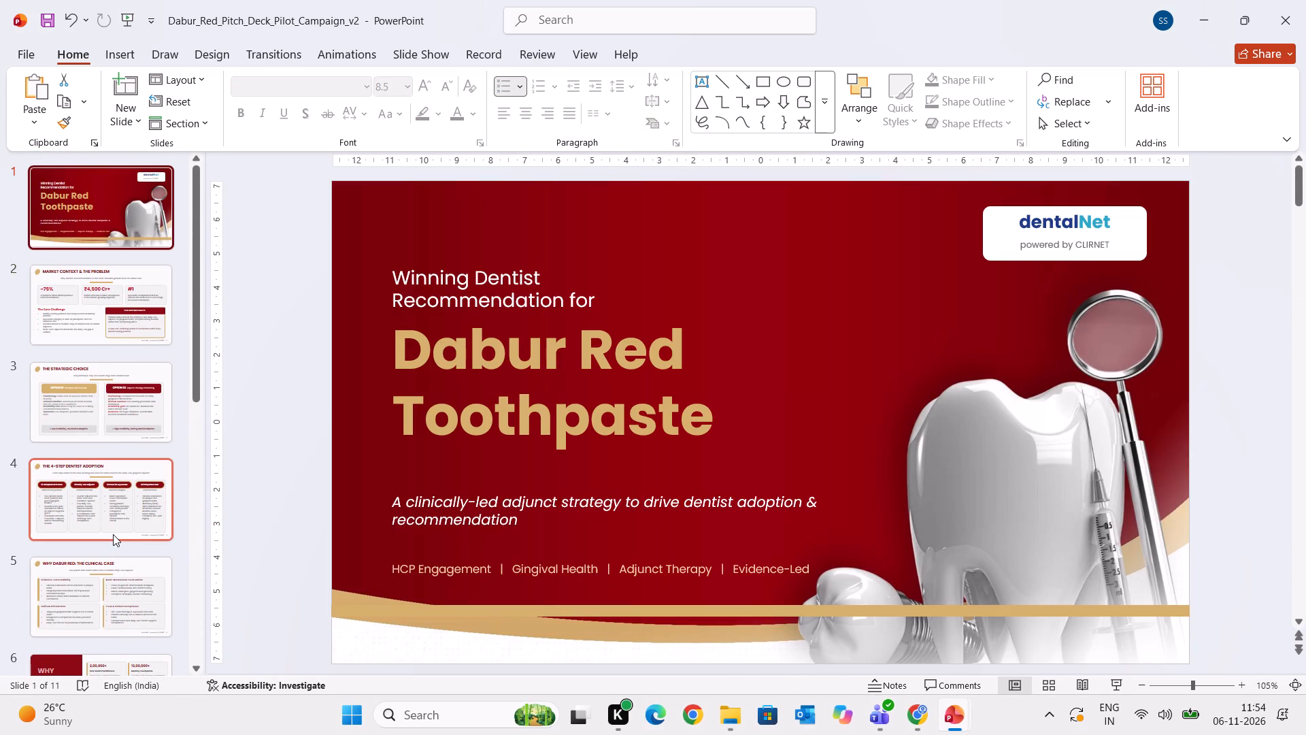
{"action": "key", "text": "Down"}
{"action": "key", "text": "Down"}
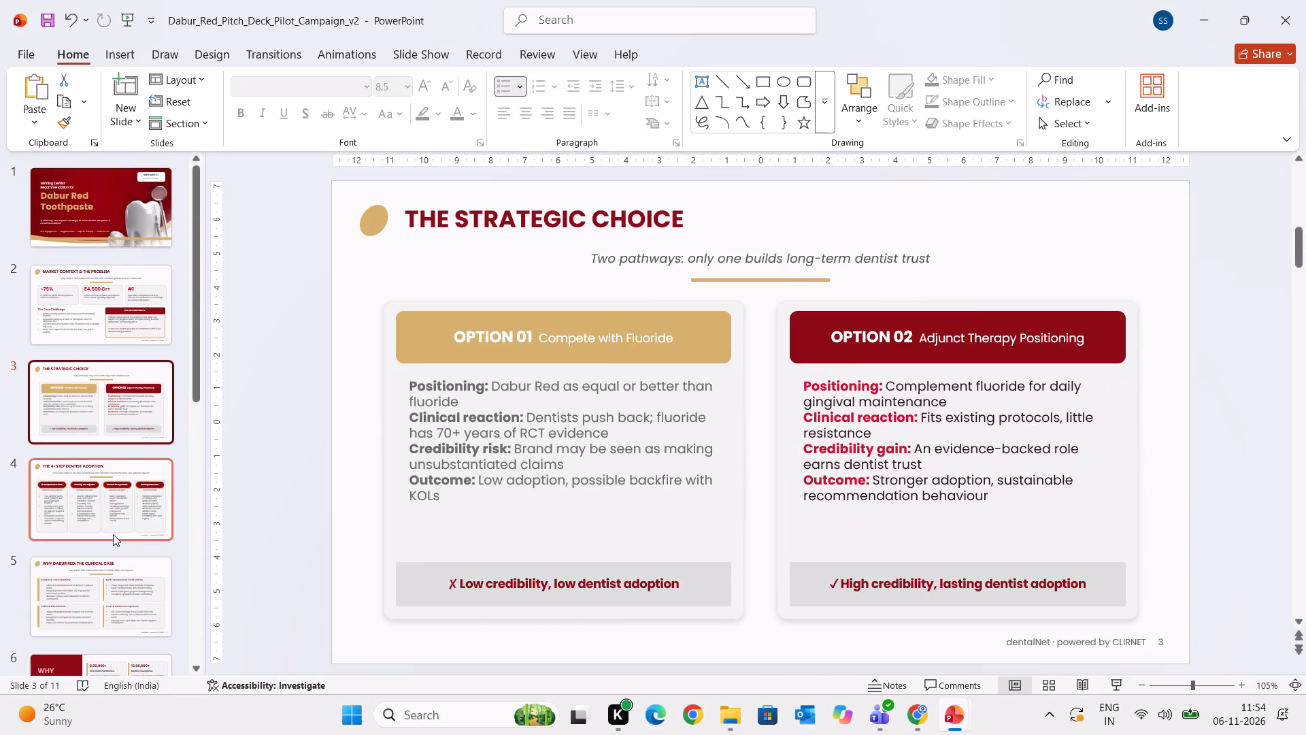
{"action": "key", "text": "Down"}
{"action": "key", "text": "Up"}
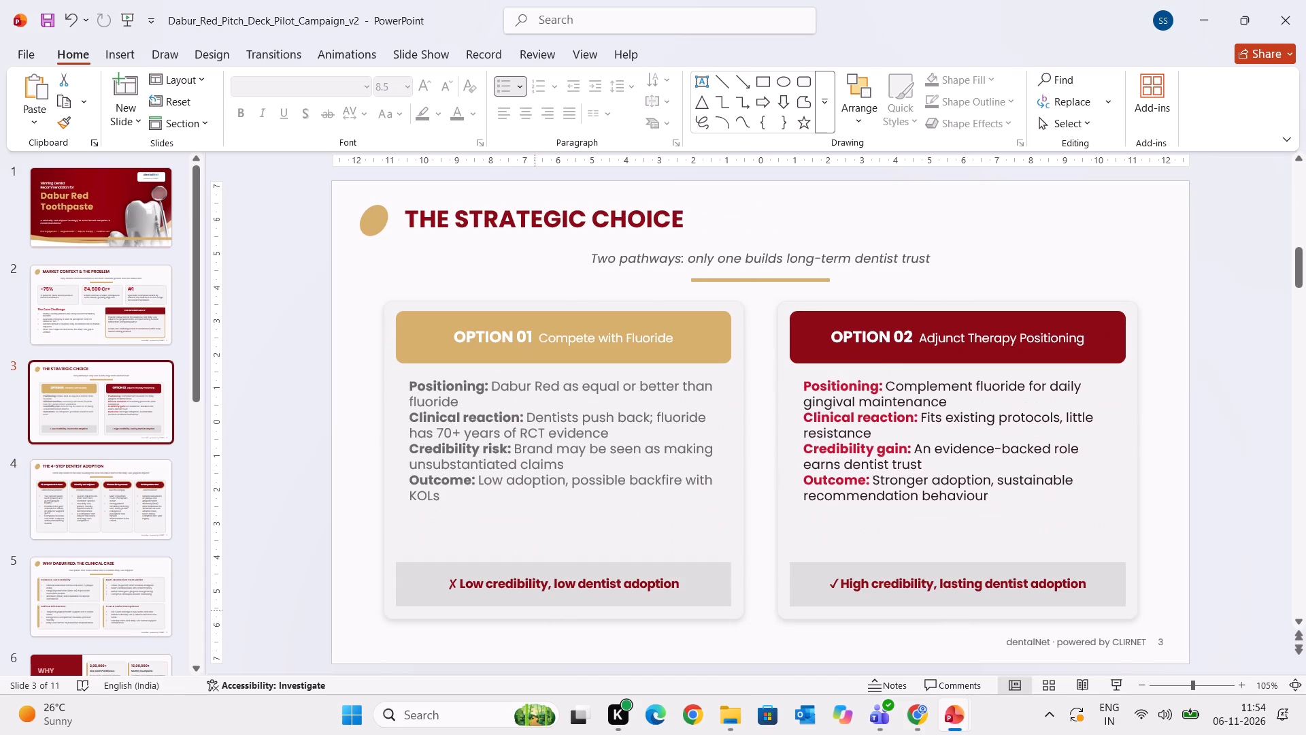
Inspect the font formatting of both option descriptions and the subtitle on The Strategic Choice slide.
{"action": "left_click", "coordinate": [509, 481]}
{"action": "left_click_drag", "start_coordinate": [454, 497], "coordinate": [408, 393]}
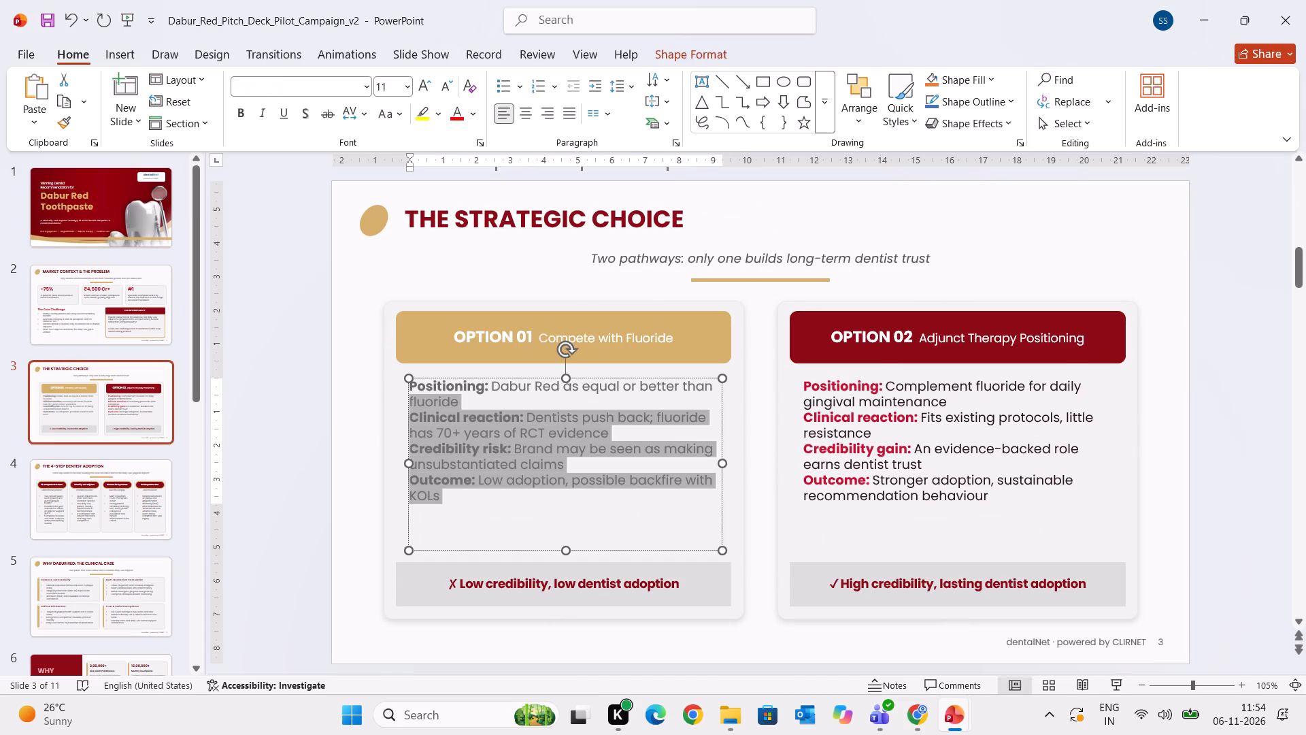
{"action": "left_click_drag", "start_coordinate": [408, 393], "coordinate": [407, 391]}
{"action": "left_click", "coordinate": [995, 474]}
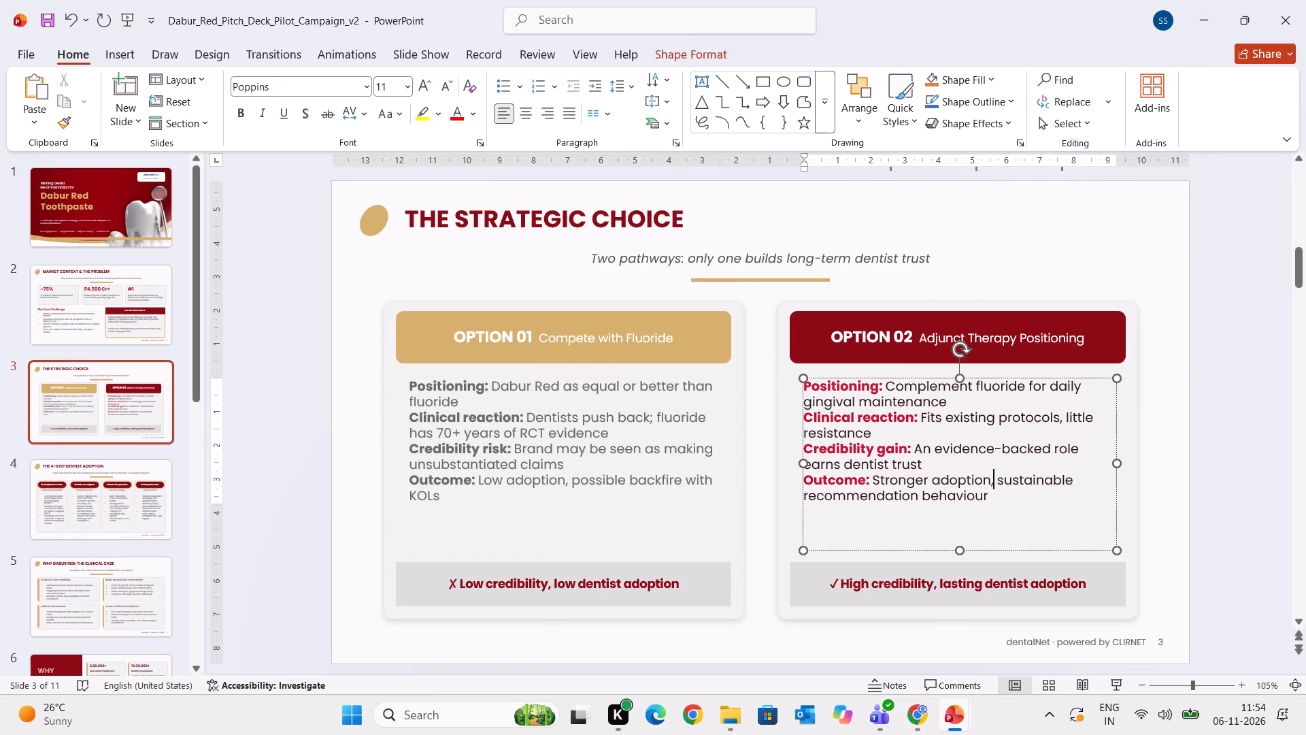
{"action": "left_click", "coordinate": [682, 266]}
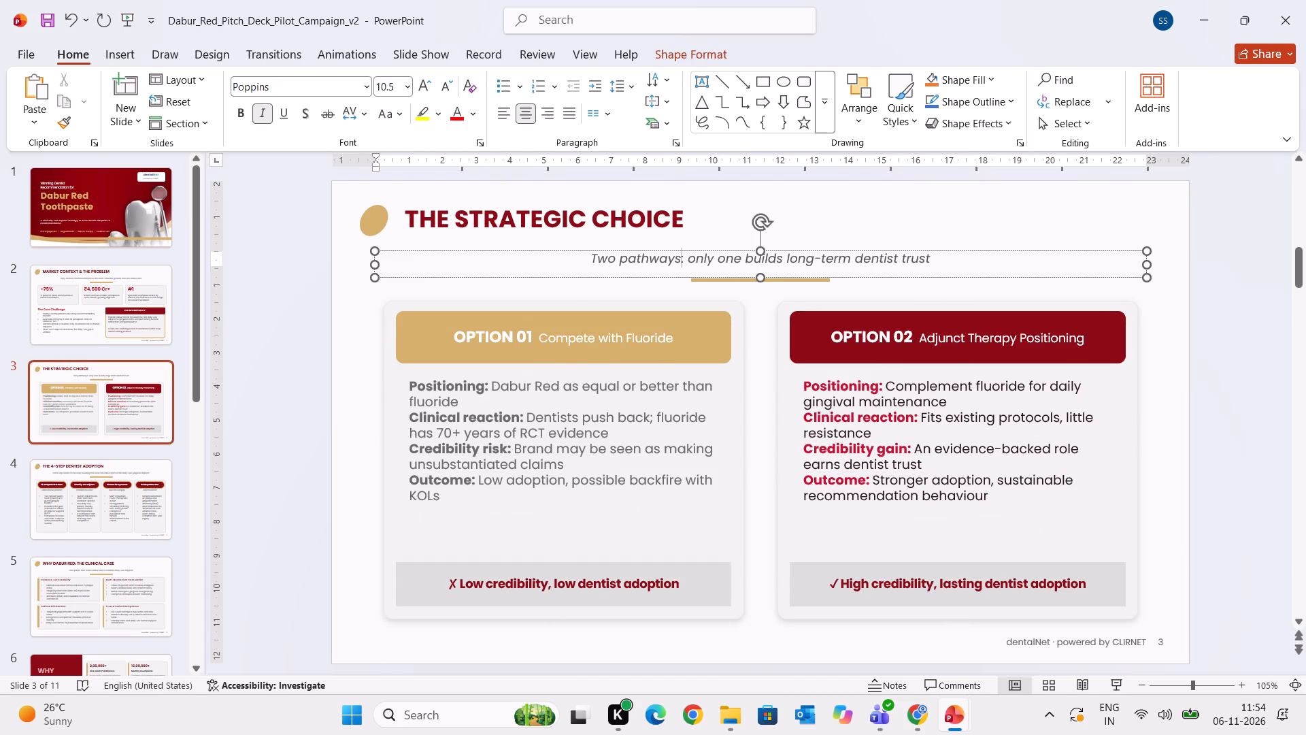
{"action": "left_click_drag", "start_coordinate": [591, 256], "coordinate": [1005, 274]}
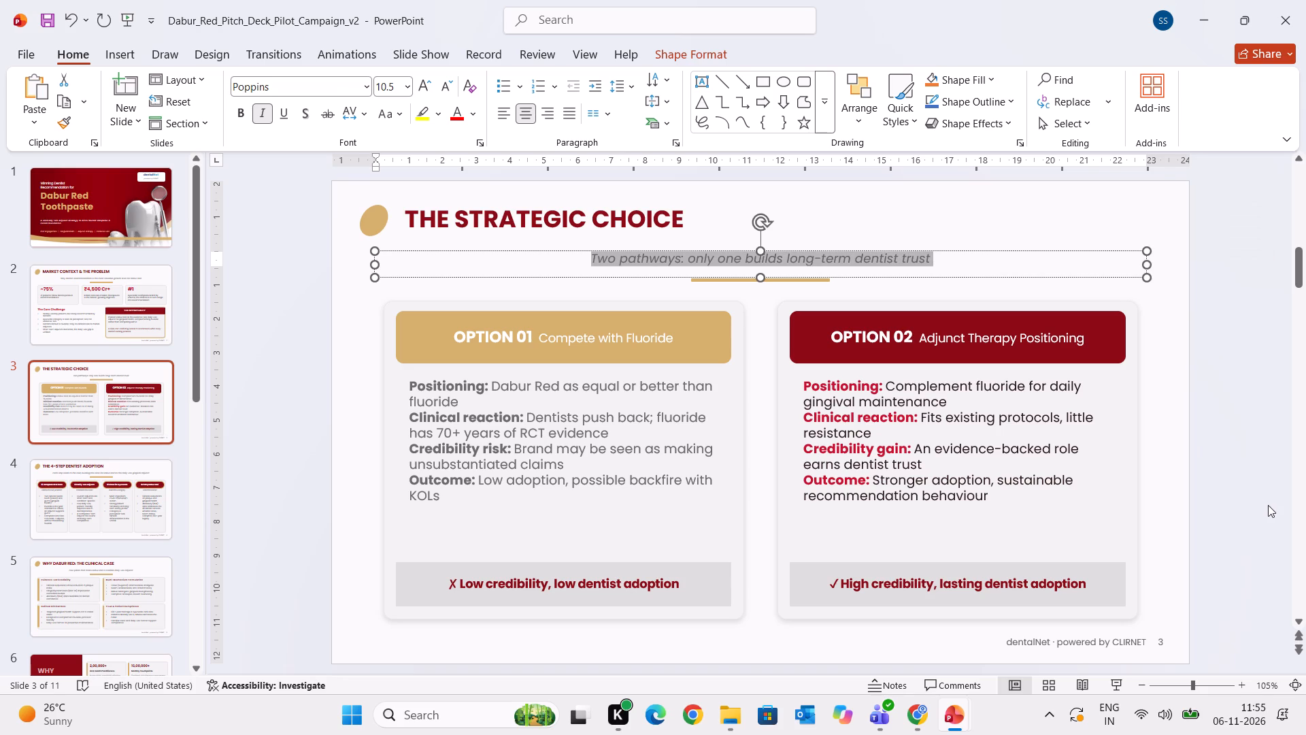
{"action": "left_click", "coordinate": [1268, 505]}
Review the slides between the cover and Measuring the Impact for consistent formatting, ending back at the cover.
{"action": "left_click", "coordinate": [120, 553]}
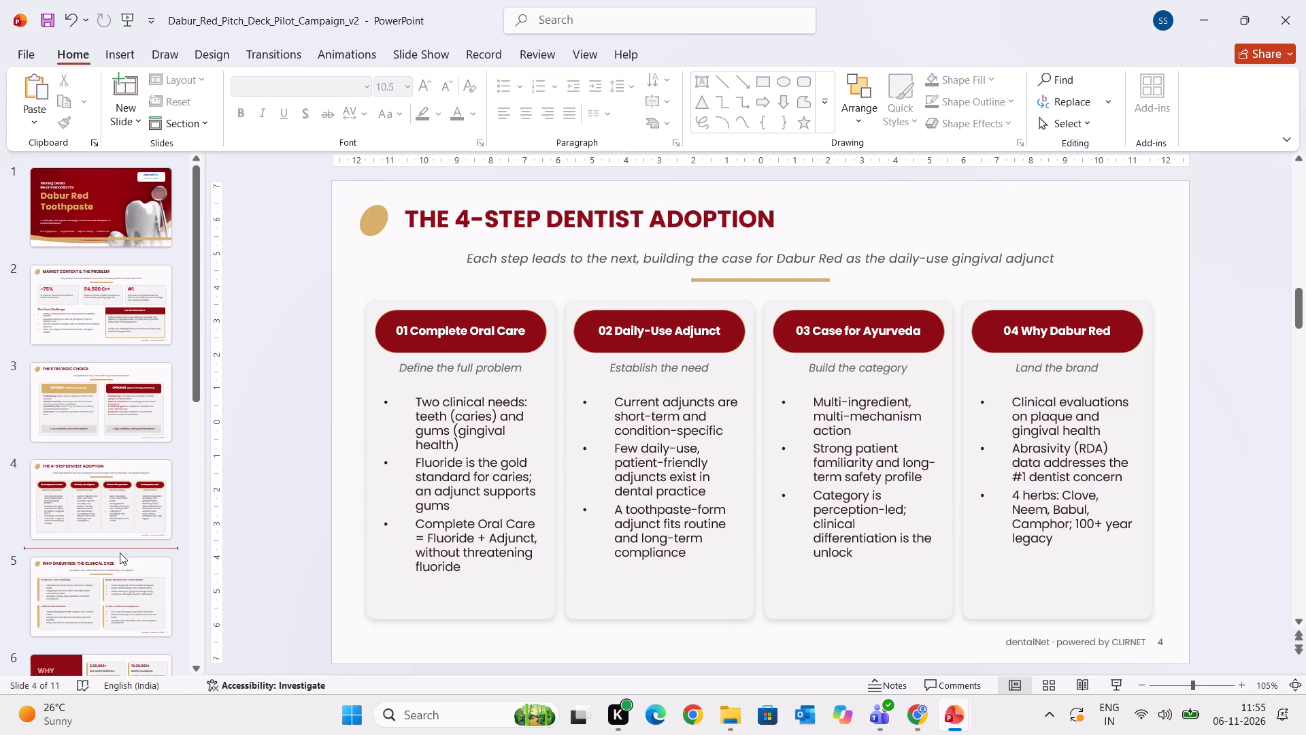
{"action": "key", "text": "Up"}
{"action": "key", "text": "Up"}
{"action": "key", "text": "Up"}
{"action": "key", "text": "Up"}
{"action": "key", "text": "Up"}
{"action": "key", "text": "Up"}
{"action": "key", "text": "Up"}
{"action": "key", "text": "Down"}
{"action": "key", "text": "Down"}
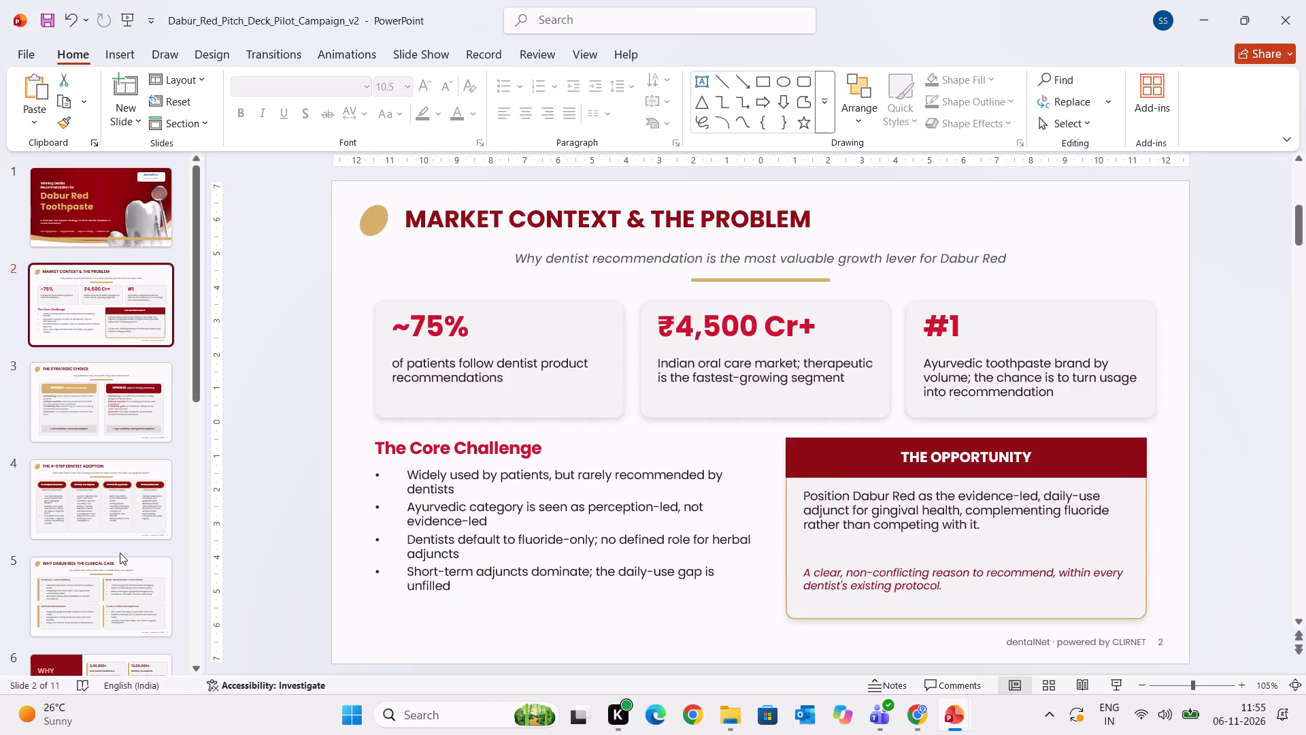
{"action": "key", "text": "Down"}
{"action": "key", "text": "Down"}
{"action": "key", "text": "Down"}
{"action": "key", "text": "Down"}
{"action": "key", "text": "Down"}
{"action": "key", "text": "Up"}
{"action": "key", "text": "Down"}
{"action": "key", "text": "Up"}
{"action": "key", "text": "Up"}
{"action": "key", "text": "Up"}
{"action": "key", "text": "Up"}
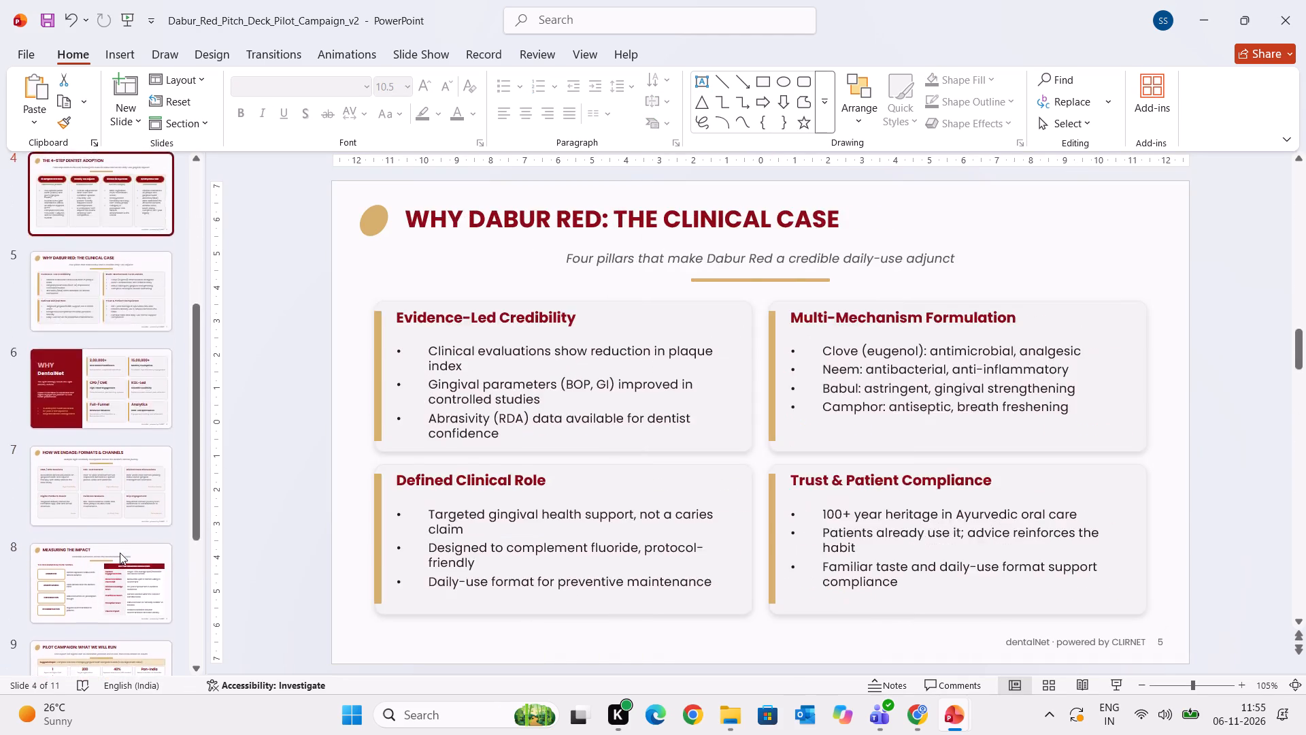
{"action": "key", "text": "Up"}
{"action": "key", "text": "Up"}
{"action": "key", "text": "Up"}
{"action": "key", "text": "Up"}
{"action": "key", "text": "Up"}
Compare the slides from the cover through Measuring the Impact once more, then return to the cover.
{"action": "key", "text": "Down"}
{"action": "key", "text": "Down"}
{"action": "key", "text": "Down"}
{"action": "key", "text": "Down"}
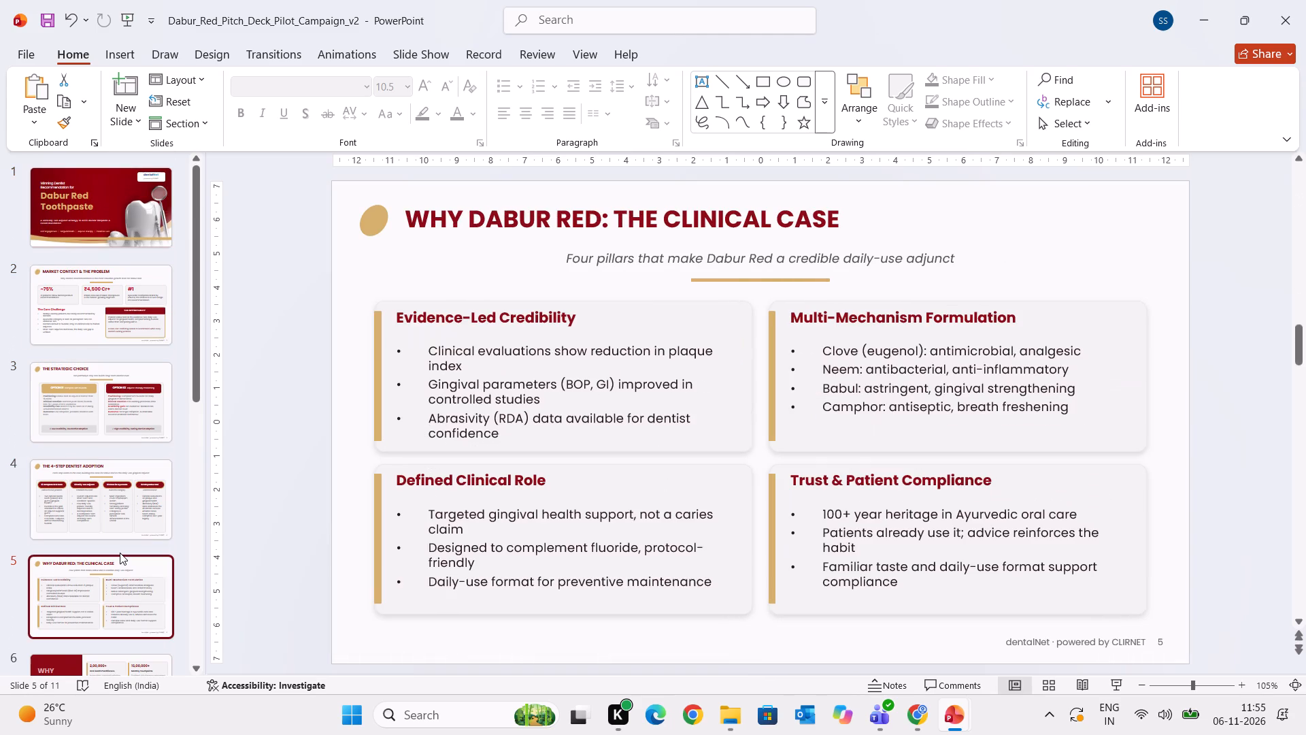
{"action": "key", "text": "Down"}
{"action": "key", "text": "Down"}
{"action": "key", "text": "Down"}
{"action": "key", "text": "Down"}
{"action": "key", "text": "Up"}
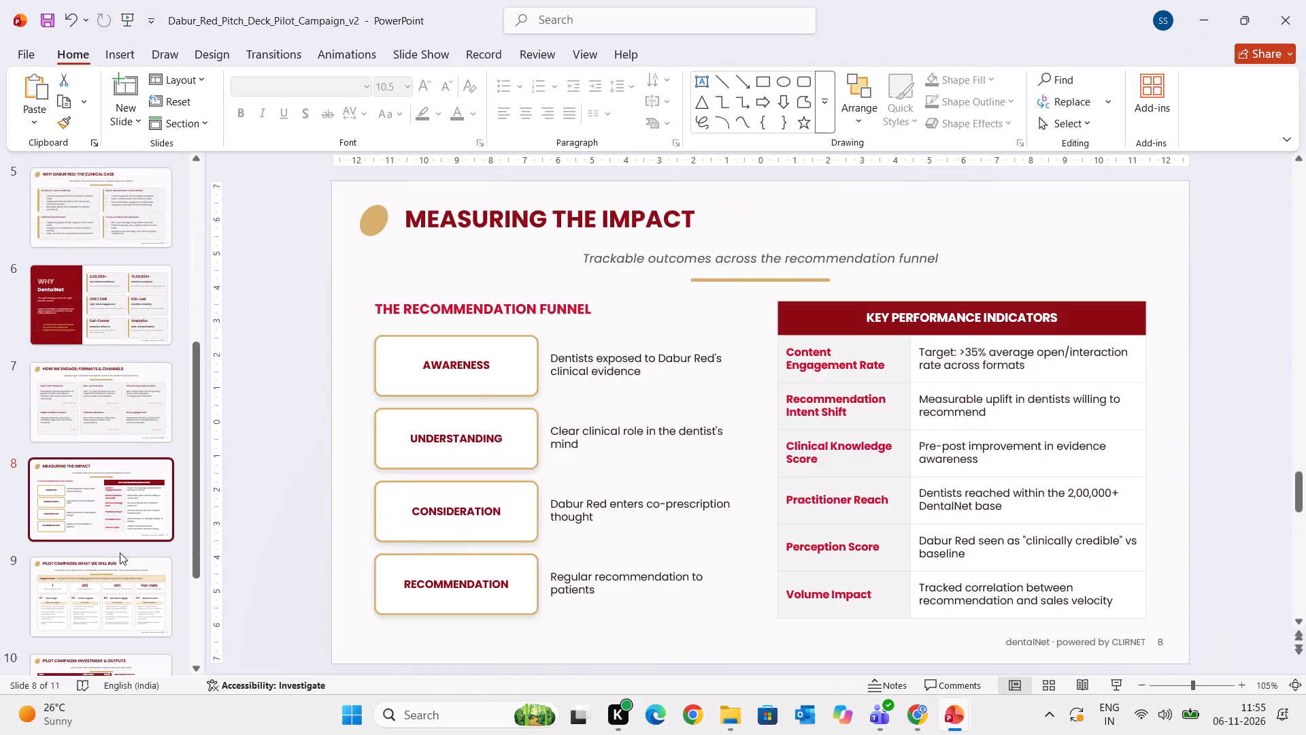
{"action": "key", "text": "Up"}
{"action": "key", "text": "Up"}
{"action": "key", "text": "Up"}
{"action": "key", "text": "Up"}
{"action": "key", "text": "Up"}
{"action": "key", "text": "Up"}
{"action": "key", "text": "Up"}
{"action": "key", "text": "Up"}
{"action": "key", "text": "Up"}
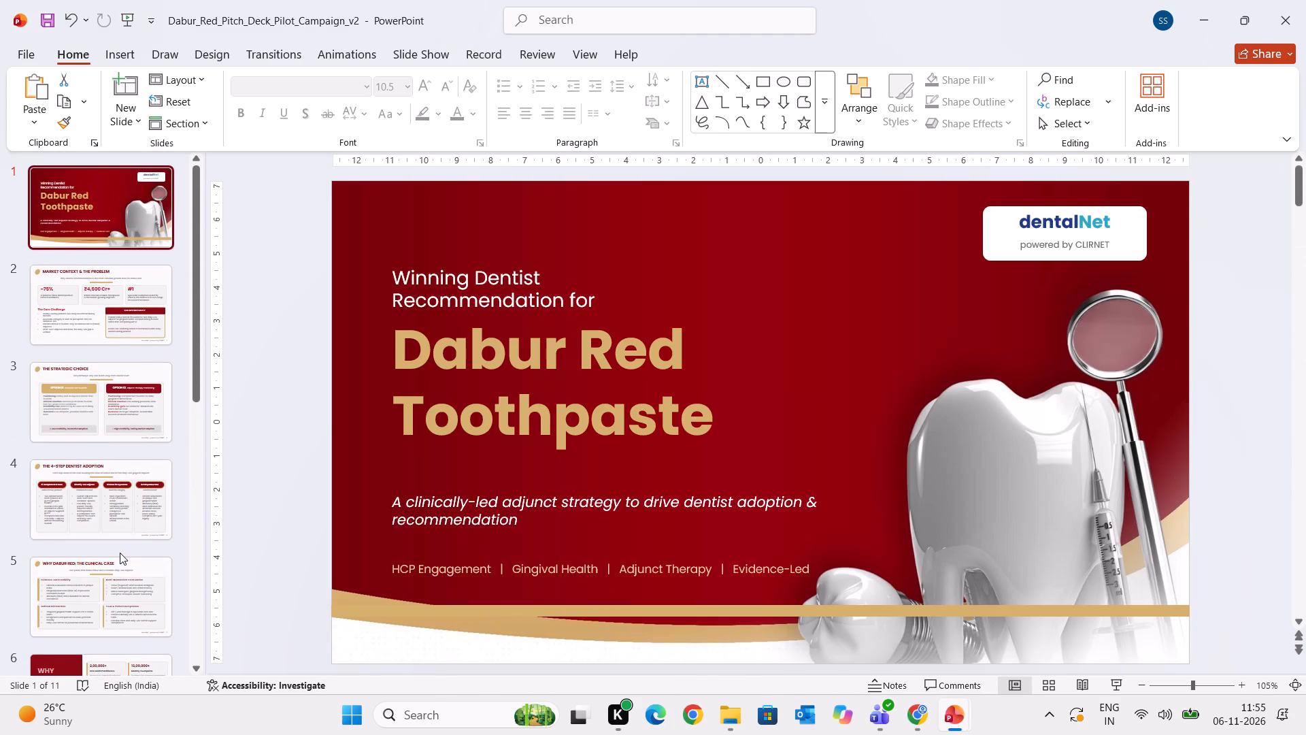
{"action": "key", "text": "Down"}
{"action": "key", "text": "Up"}
Review the whole deck in order from the cover to the closing slide.
{"action": "key", "text": "Down"}
{"action": "key", "text": "Down"}
{"action": "key", "text": "Down"}
{"action": "key", "text": "Down"}
{"action": "key", "text": "Down"}
{"action": "key", "text": "Down"}
{"action": "key", "text": "Down"}
{"action": "key", "text": "Down"}
{"action": "key", "text": "Down"}
{"action": "key", "text": "Down"}
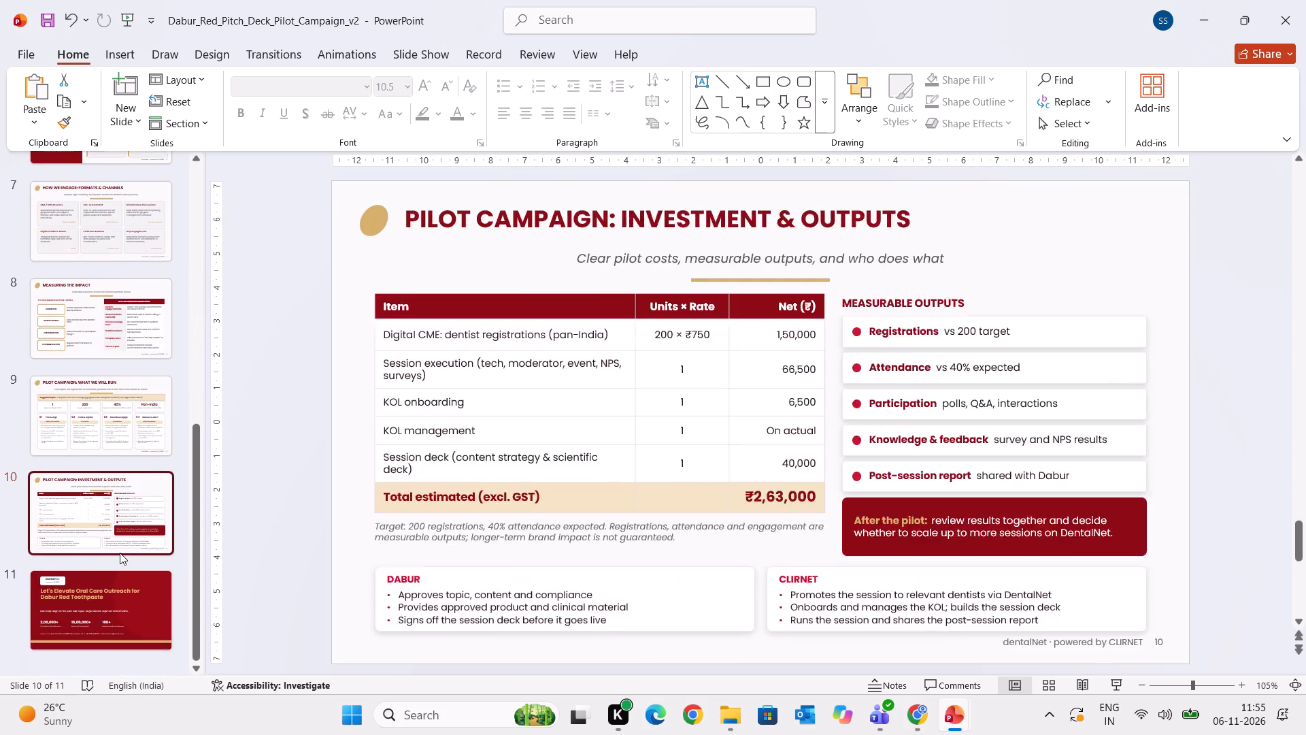
{"action": "key", "text": "Down"}
{"action": "key", "text": "Down"}
Review the slides backward from the closing slide to the cover.
{"action": "key", "text": "Up"}
{"action": "key", "text": "Up"}
{"action": "key", "text": "Up"}
{"action": "key", "text": "Up"}
{"action": "key", "text": "Up"}
{"action": "key", "text": "Up"}
{"action": "key", "text": "Up"}
{"action": "key", "text": "Up"}
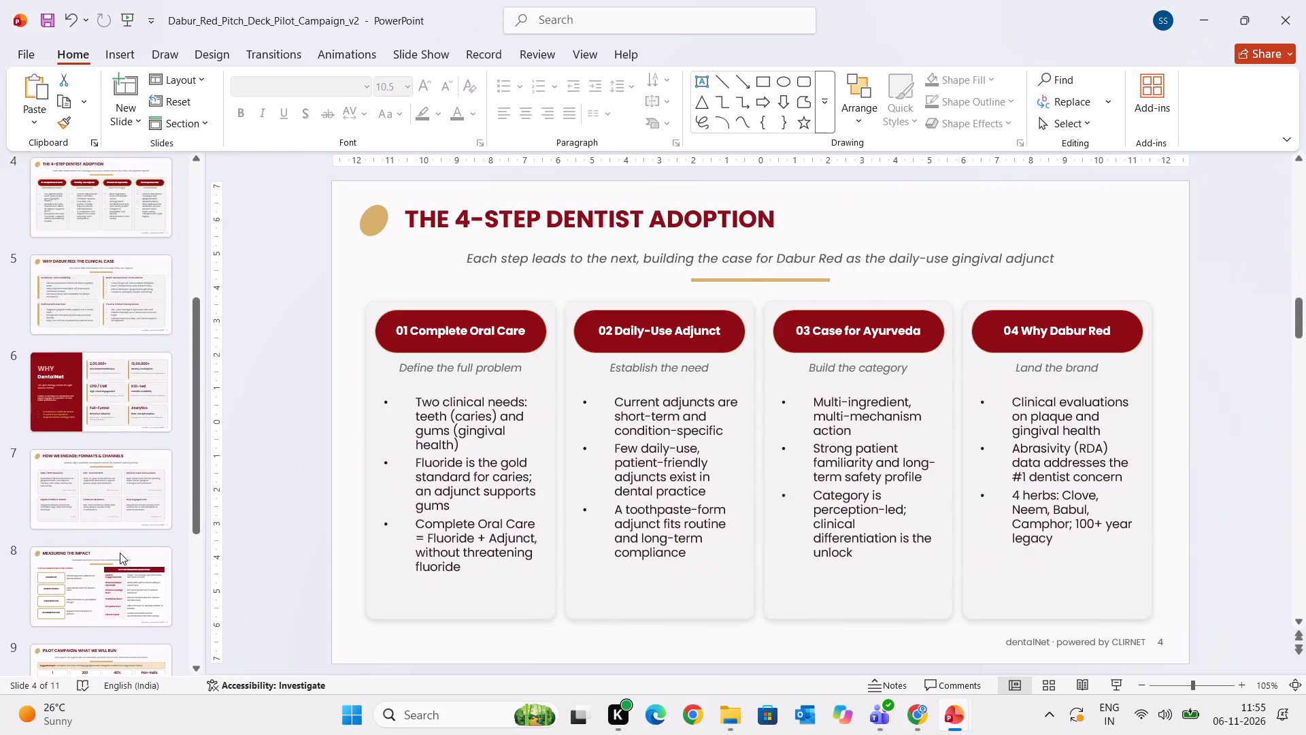
{"action": "key", "text": "Up"}
{"action": "key", "text": "Up"}
{"action": "key", "text": "Down"}
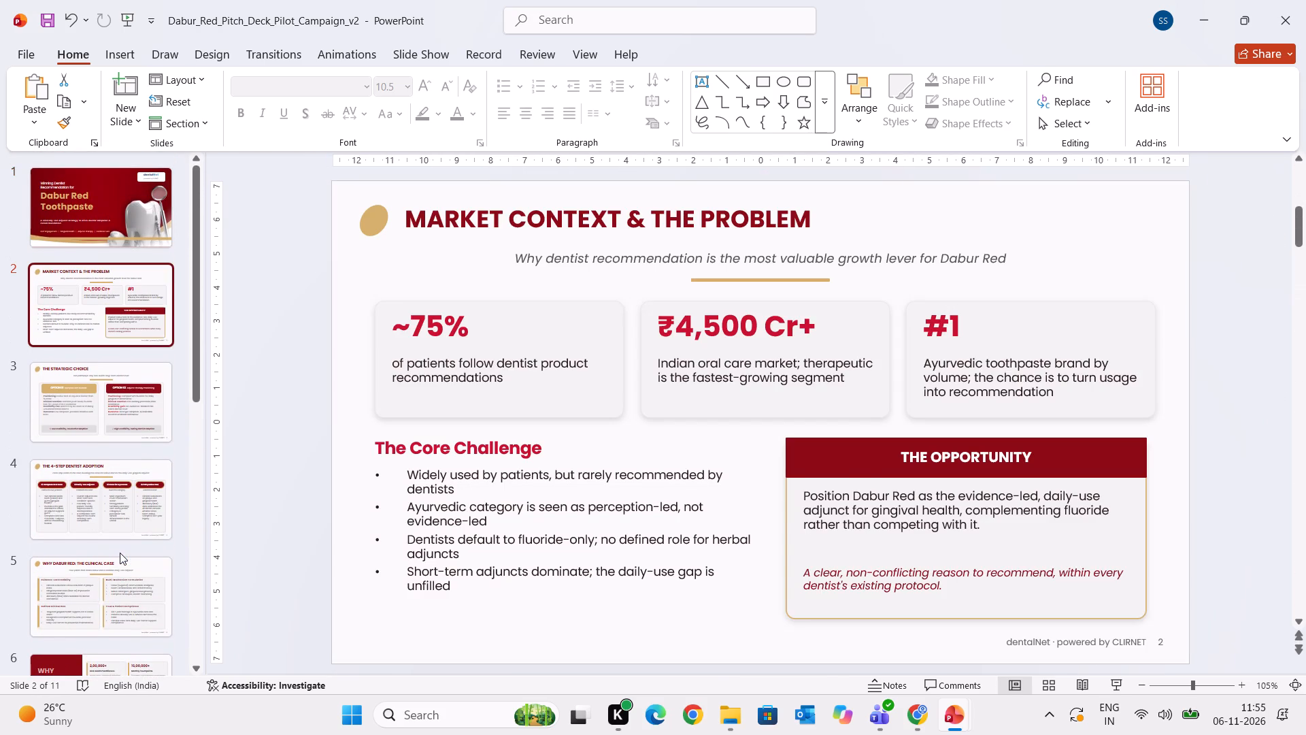
{"action": "key", "text": "Down"}
{"action": "key", "text": "Up"}
{"action": "key", "text": "Up"}
{"action": "key", "text": "Up"}
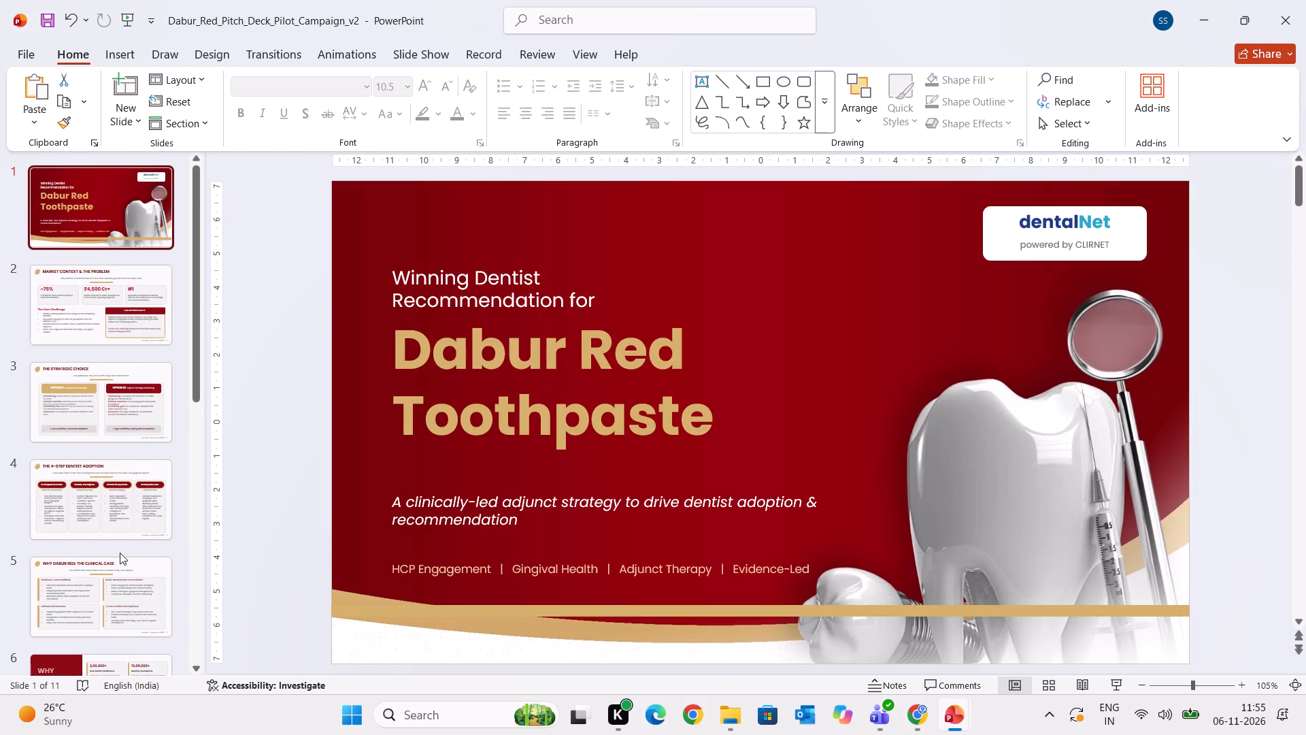
Check the font and size of the title, stat cards, Opportunity box and Core Challenge bullets on the Market Context & the Problem slide.
{"action": "key", "text": "Down"}
{"action": "left_click", "coordinate": [534, 231]}
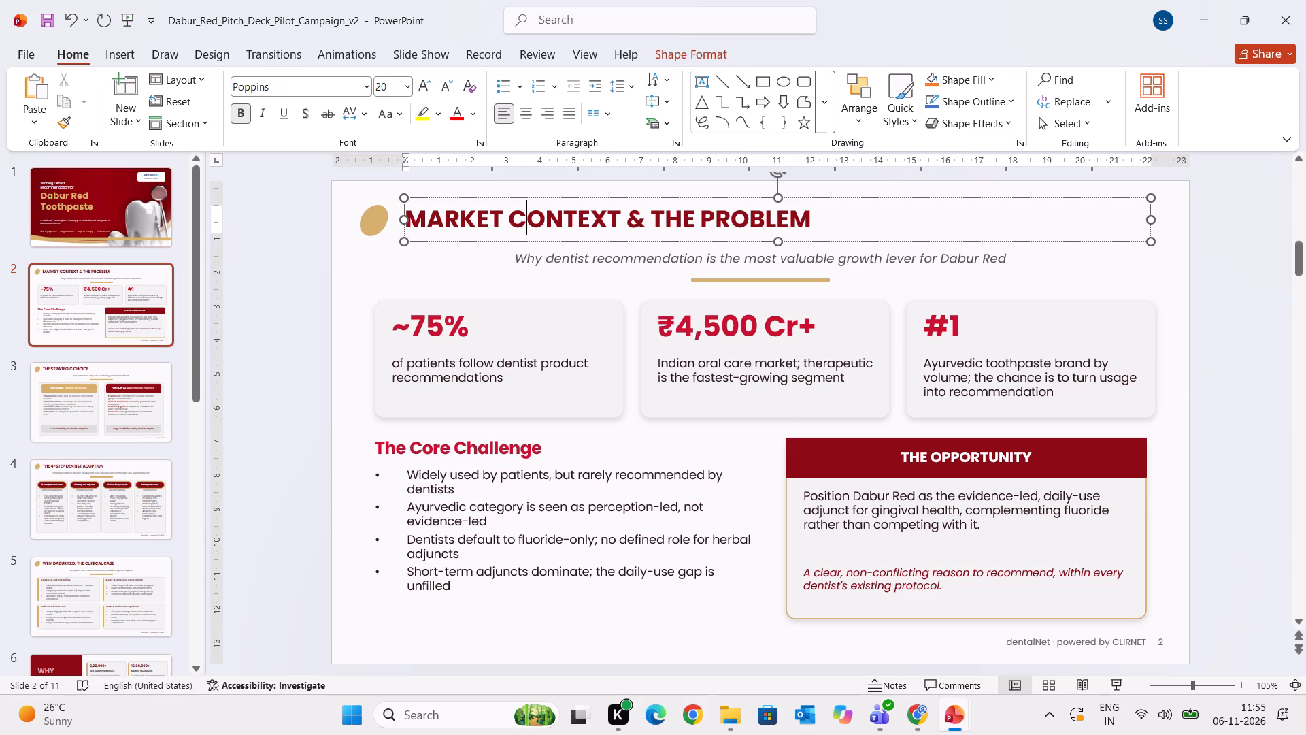
{"action": "left_click", "coordinate": [480, 413]}
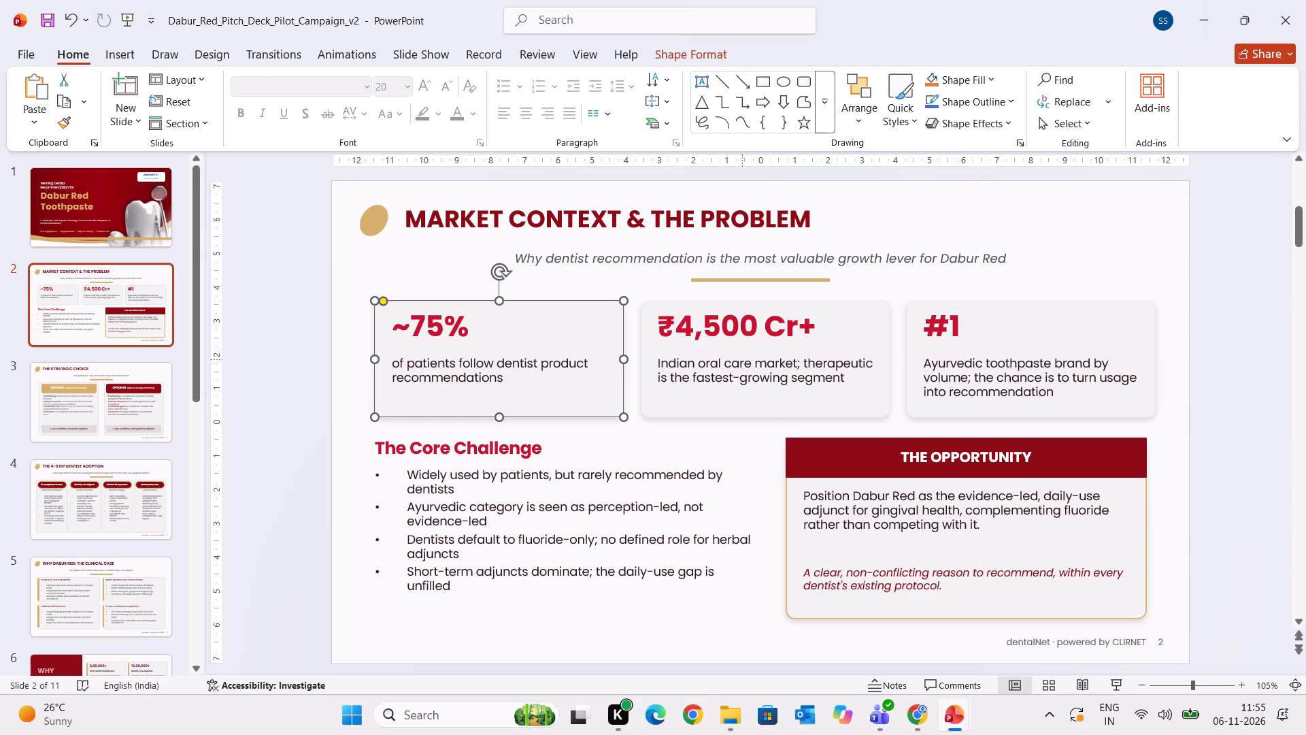
{"action": "left_click", "coordinate": [740, 359]}
{"action": "left_click", "coordinate": [967, 379]}
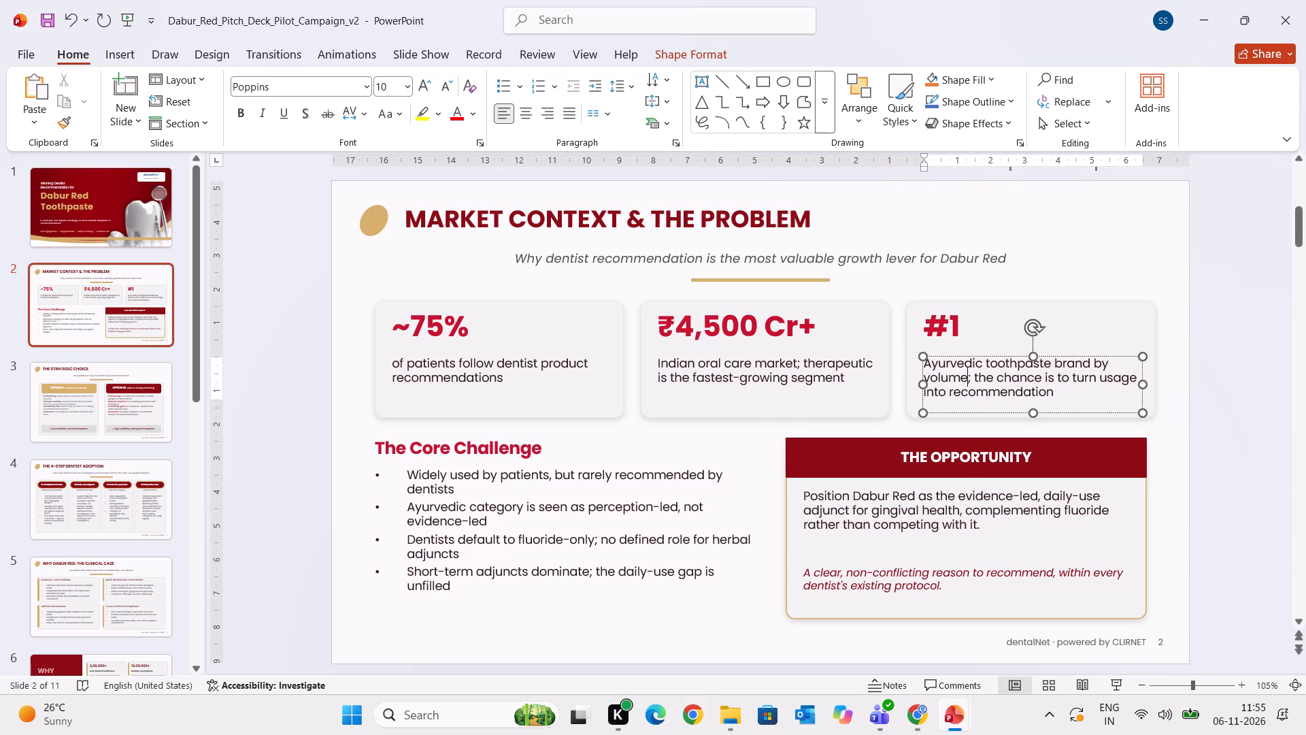
{"action": "left_click", "coordinate": [876, 517]}
{"action": "left_click", "coordinate": [918, 602]}
{"action": "left_click", "coordinate": [738, 576]}
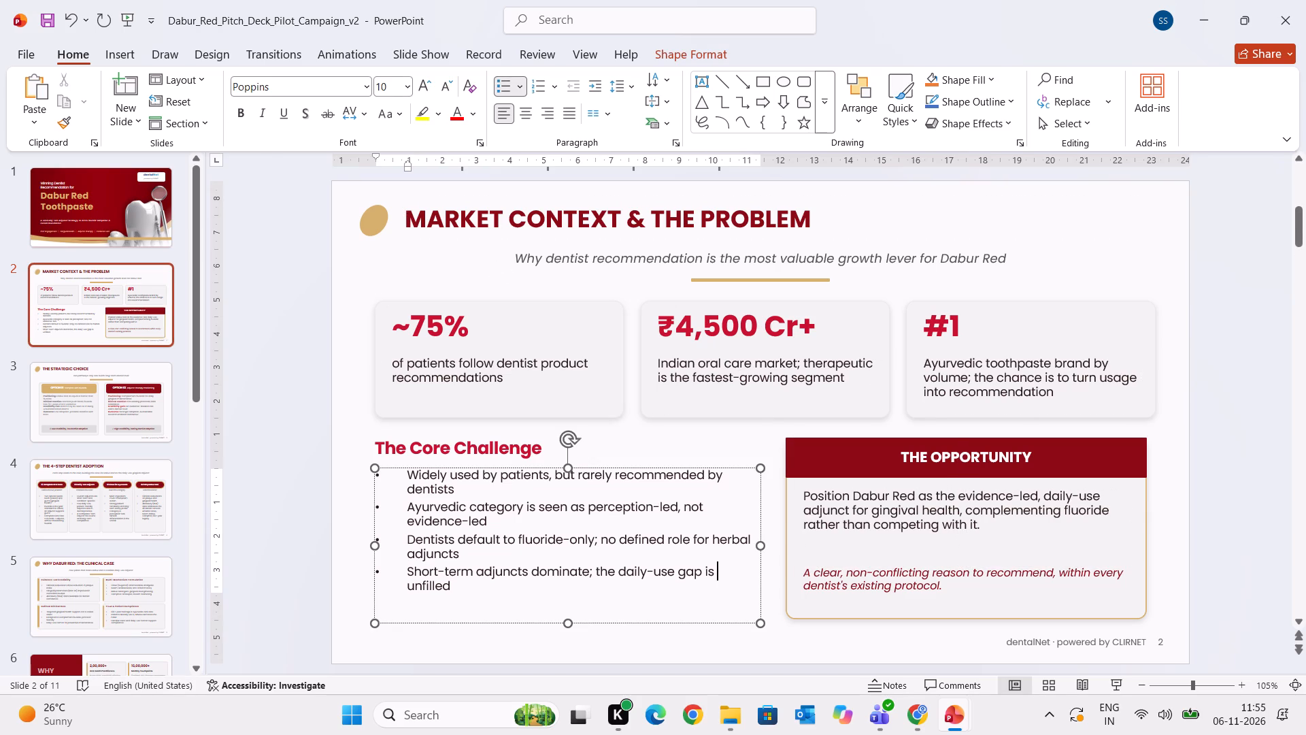
{"action": "left_click_drag", "start_coordinate": [488, 589], "coordinate": [422, 482]}
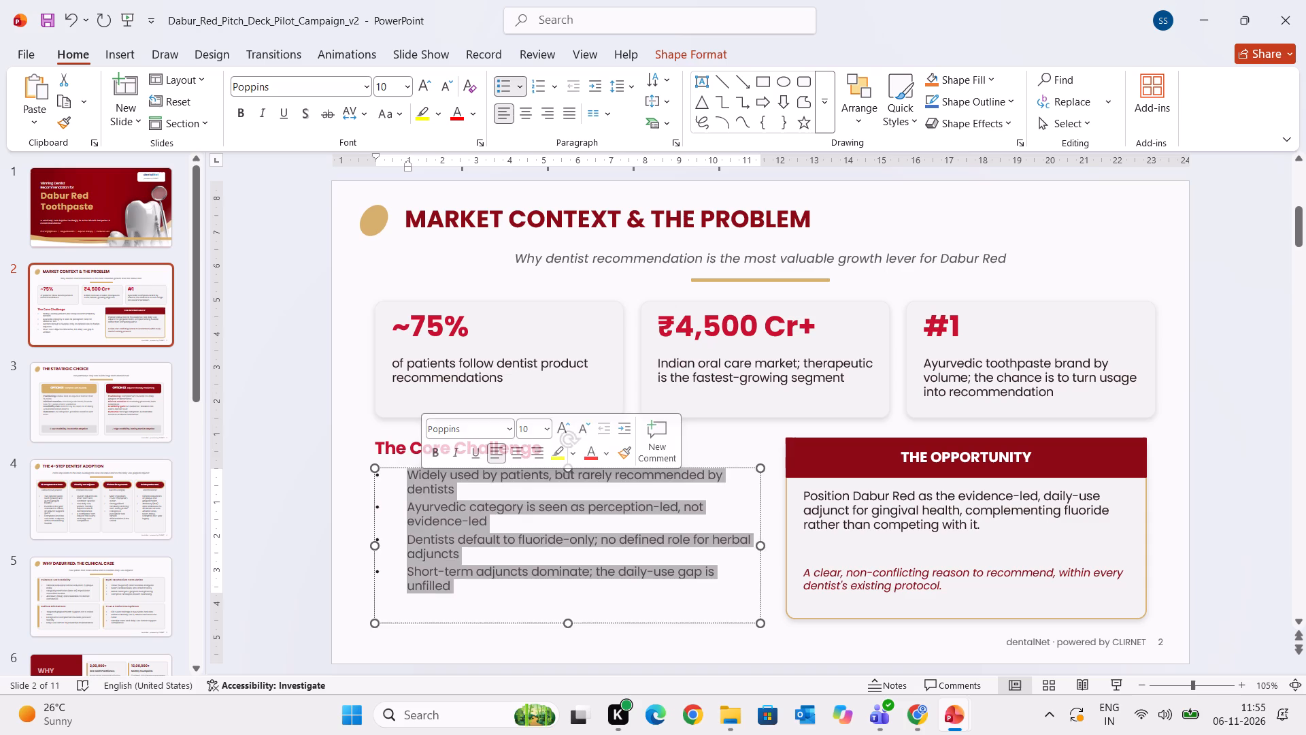
{"action": "left_click", "coordinate": [392, 442]}
Review the slides in order from the cover to Pilot Campaign: Investment & Outputs.
{"action": "left_click", "coordinate": [92, 310]}
{"action": "left_click", "coordinate": [105, 233]}
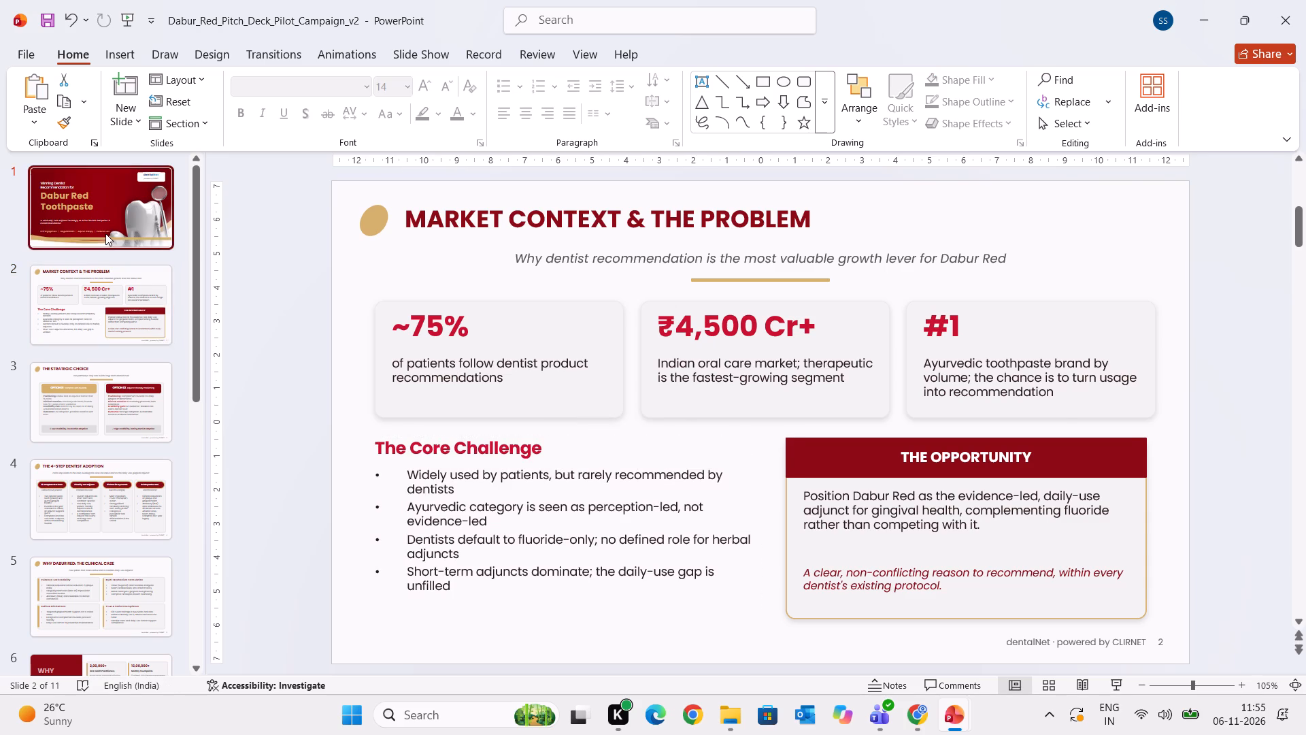
{"action": "key", "text": "Down"}
{"action": "key", "text": "Down"}
{"action": "key", "text": "Down"}
{"action": "key", "text": "Down"}
{"action": "key", "text": "Down"}
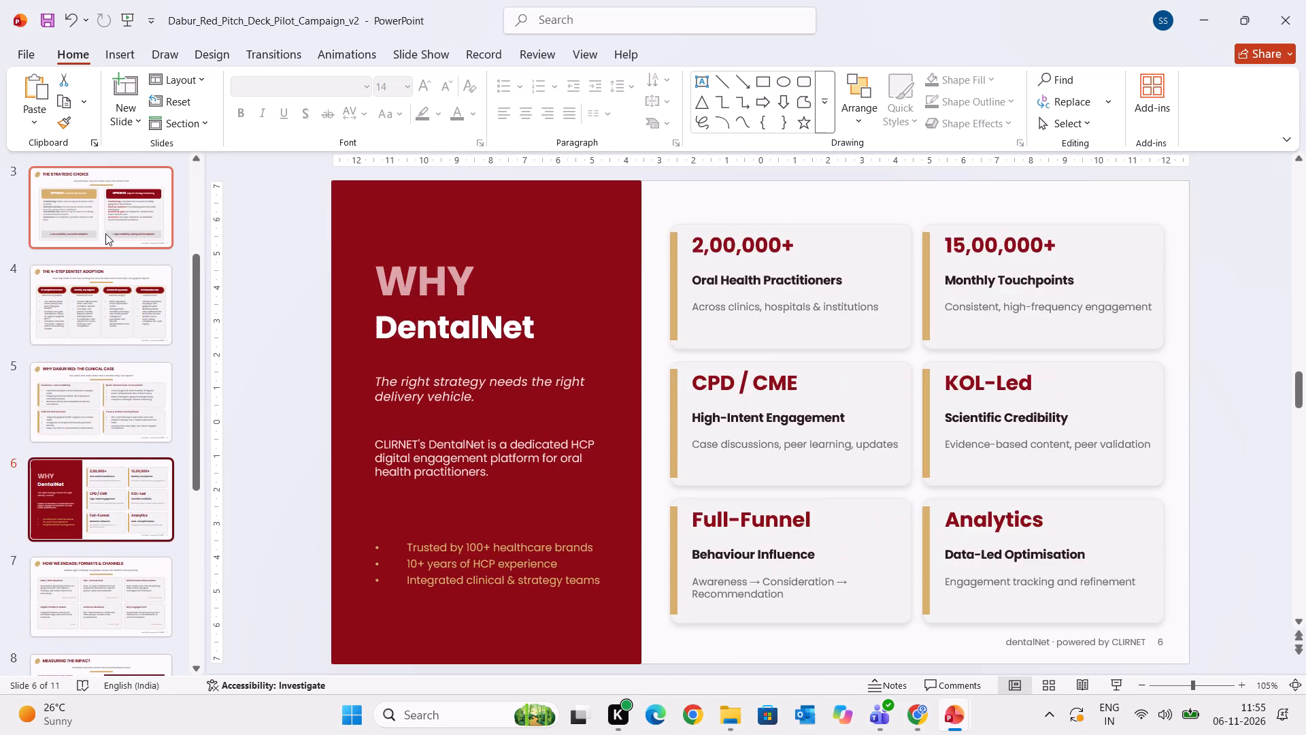
{"action": "key", "text": "Up"}
{"action": "key", "text": "Down"}
{"action": "key", "text": "Down"}
{"action": "key", "text": "Down"}
{"action": "key", "text": "Down"}
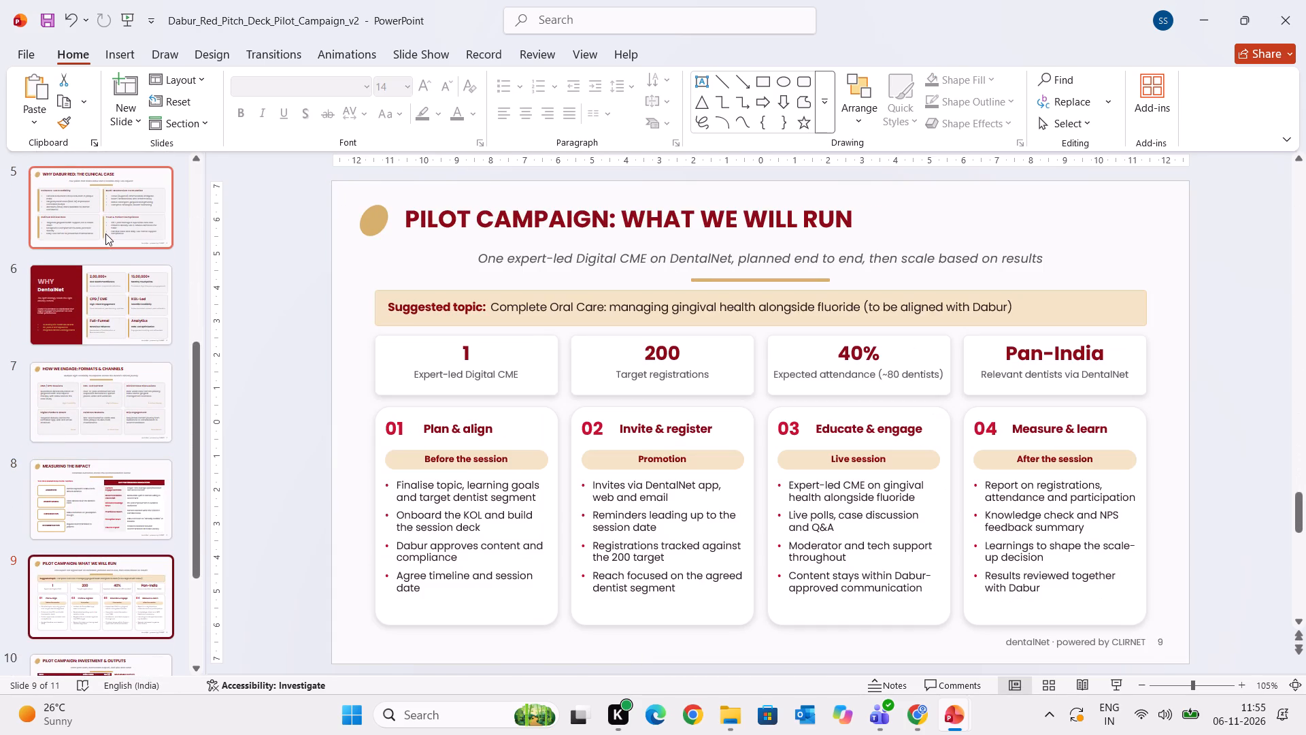
{"action": "key", "text": "Down"}
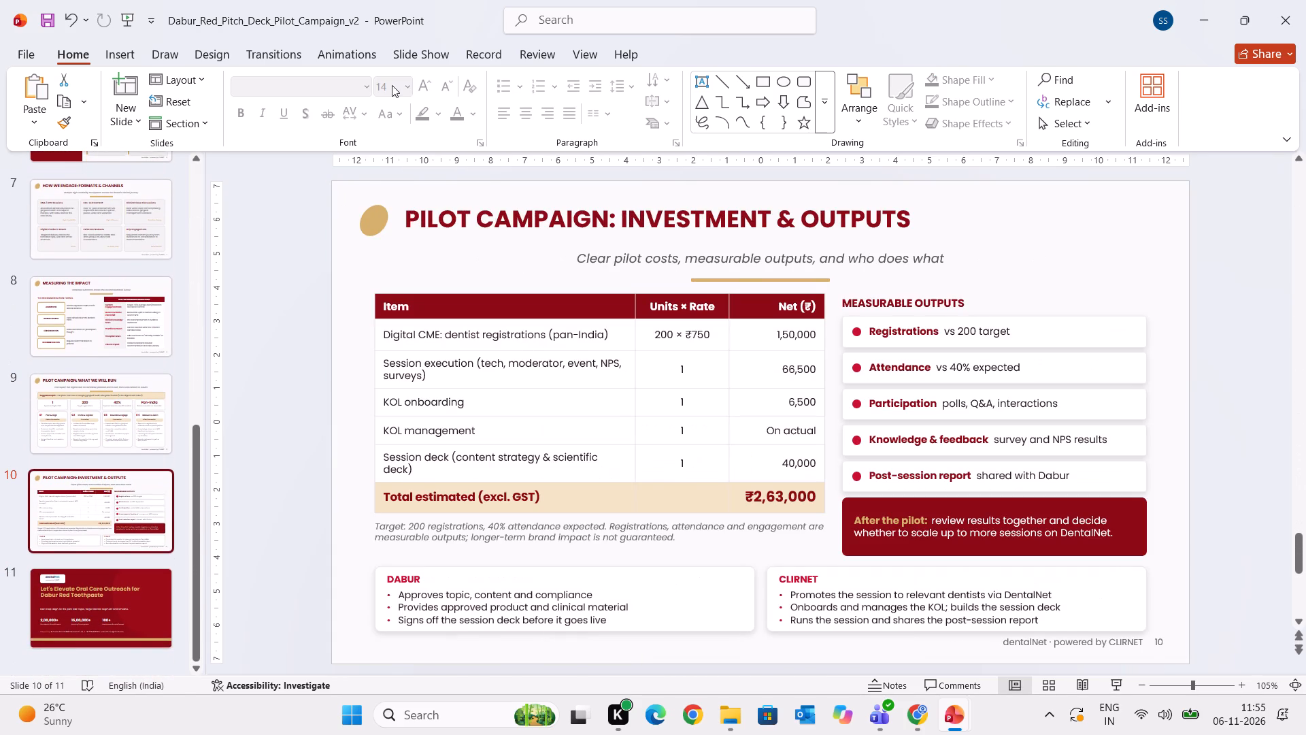
Check the text formatting of the cost table, Dabur and Clirnet boxes, and Measurable Outputs entries on the Investment & Outputs slide.
{"action": "left_click", "coordinate": [543, 360]}
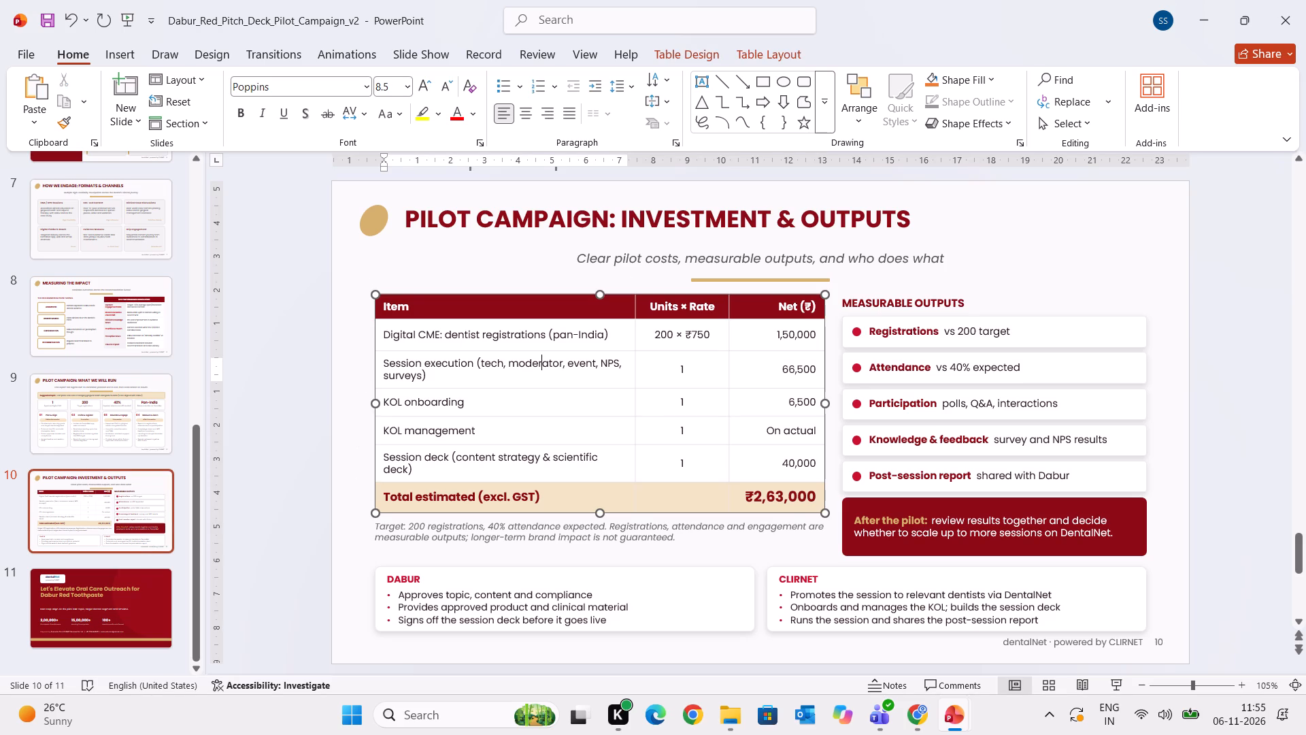
{"action": "left_click", "coordinate": [555, 593]}
{"action": "left_click", "coordinate": [659, 555]}
{"action": "left_click", "coordinate": [920, 608]}
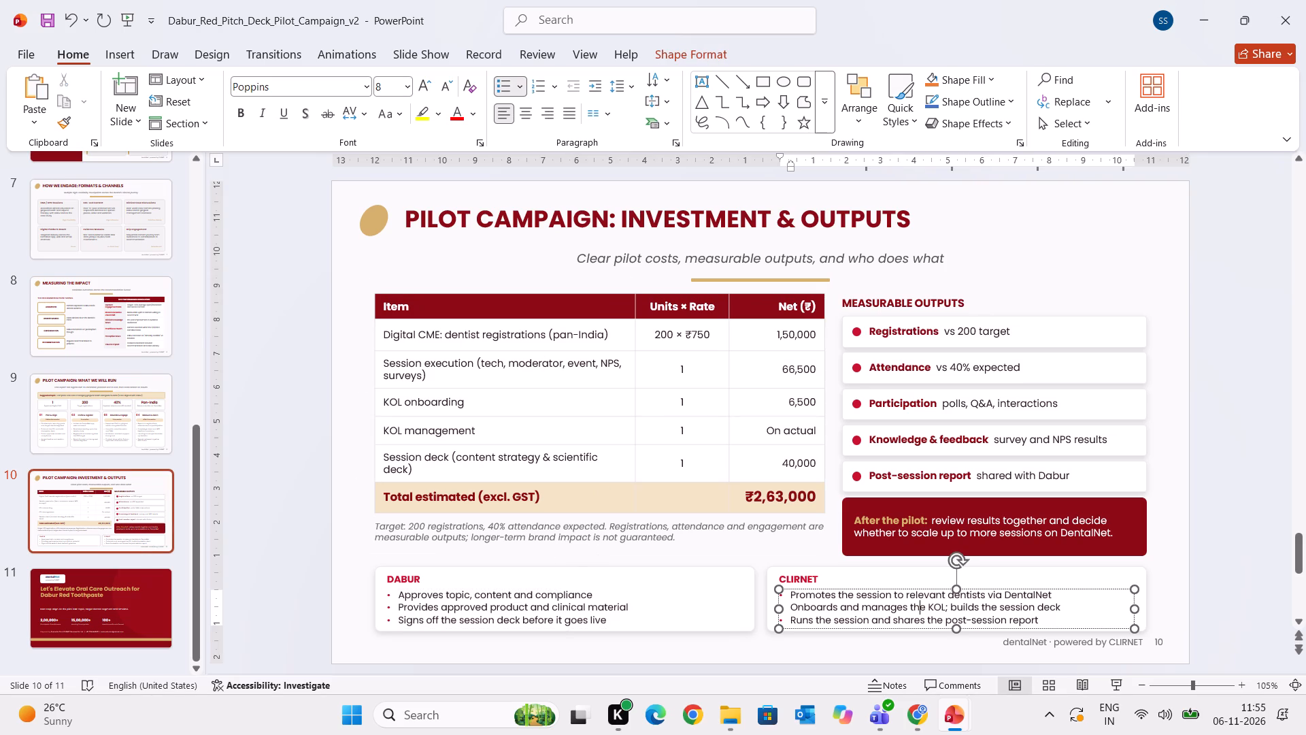
{"action": "left_click", "coordinate": [1211, 528]}
{"action": "left_click", "coordinate": [1026, 464]}
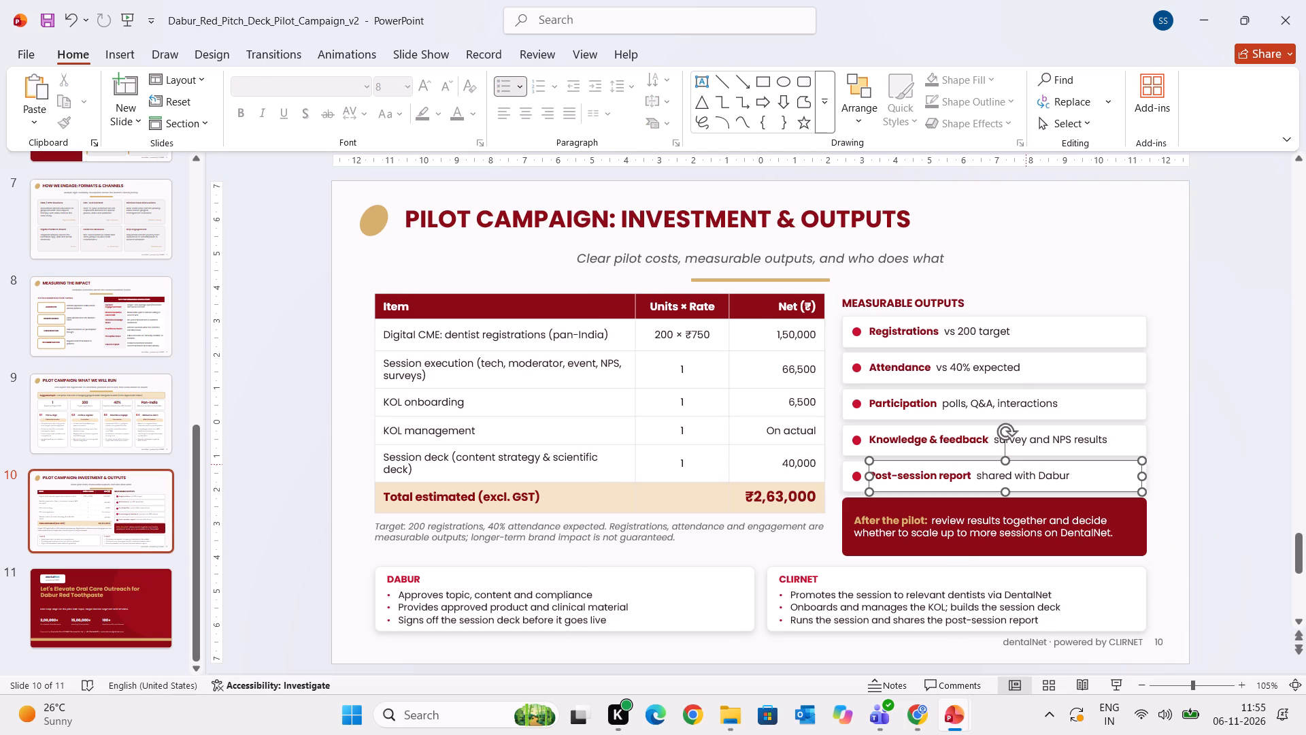
{"action": "left_click", "coordinate": [976, 432]}
{"action": "left_click", "coordinate": [971, 417]}
{"action": "left_click", "coordinate": [948, 352]}
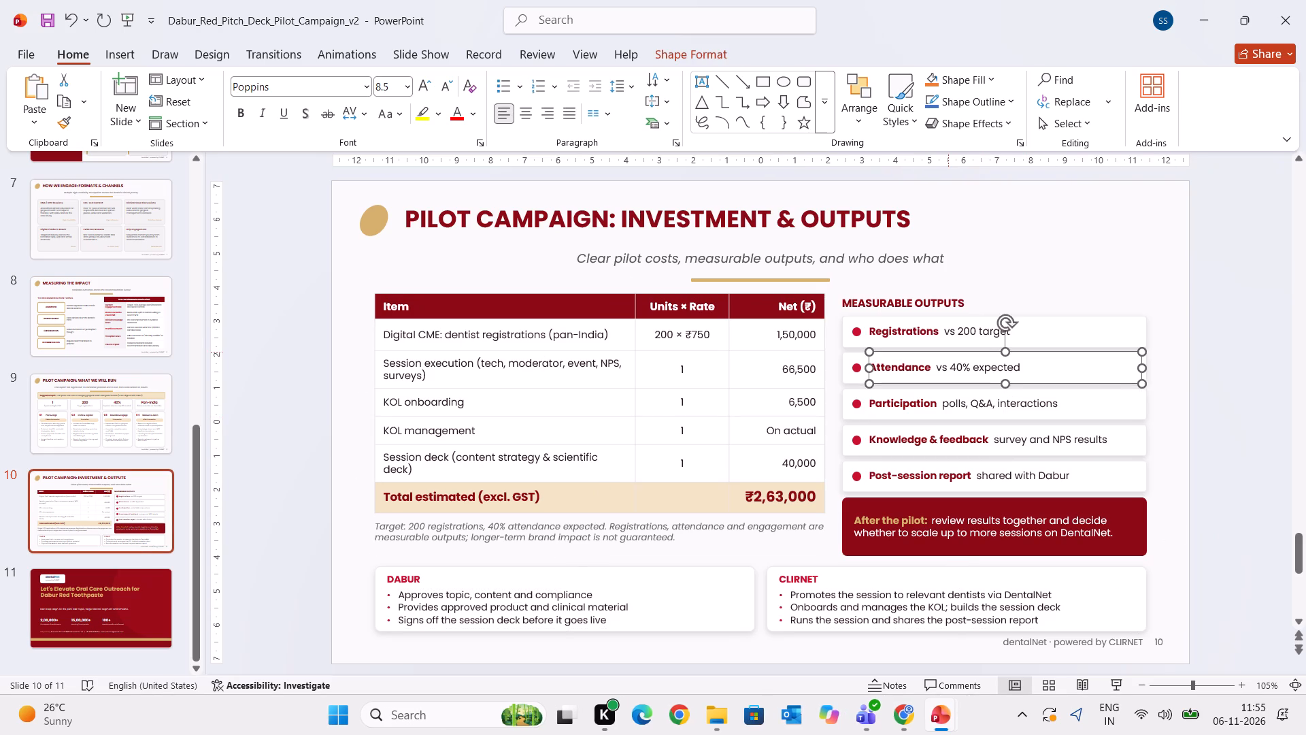
{"action": "left_click", "coordinate": [939, 331]}
{"action": "left_click", "coordinate": [1237, 485]}
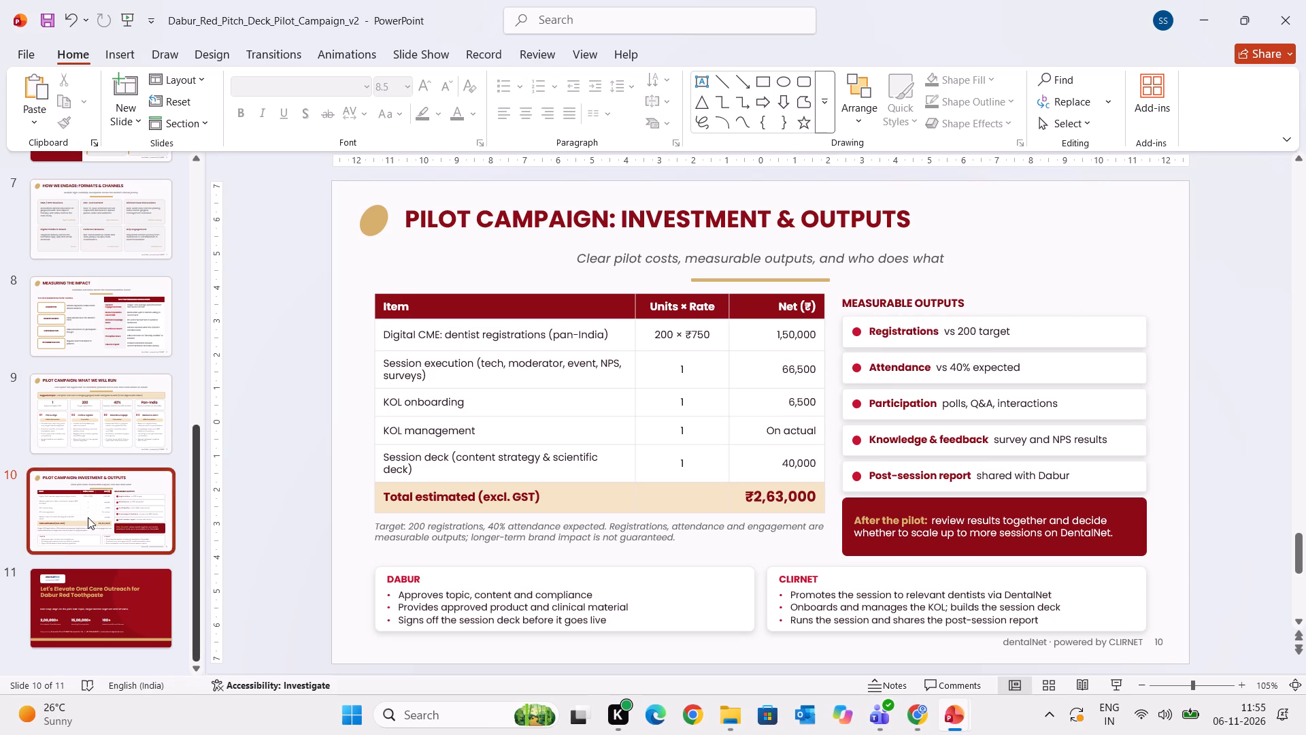
Review the slides backward from the closing slide to the cover, rechecking the pilot campaign slides on the way.
{"action": "left_click", "coordinate": [48, 610]}
{"action": "key", "text": "Up"}
{"action": "key", "text": "Up"}
{"action": "key", "text": "Down"}
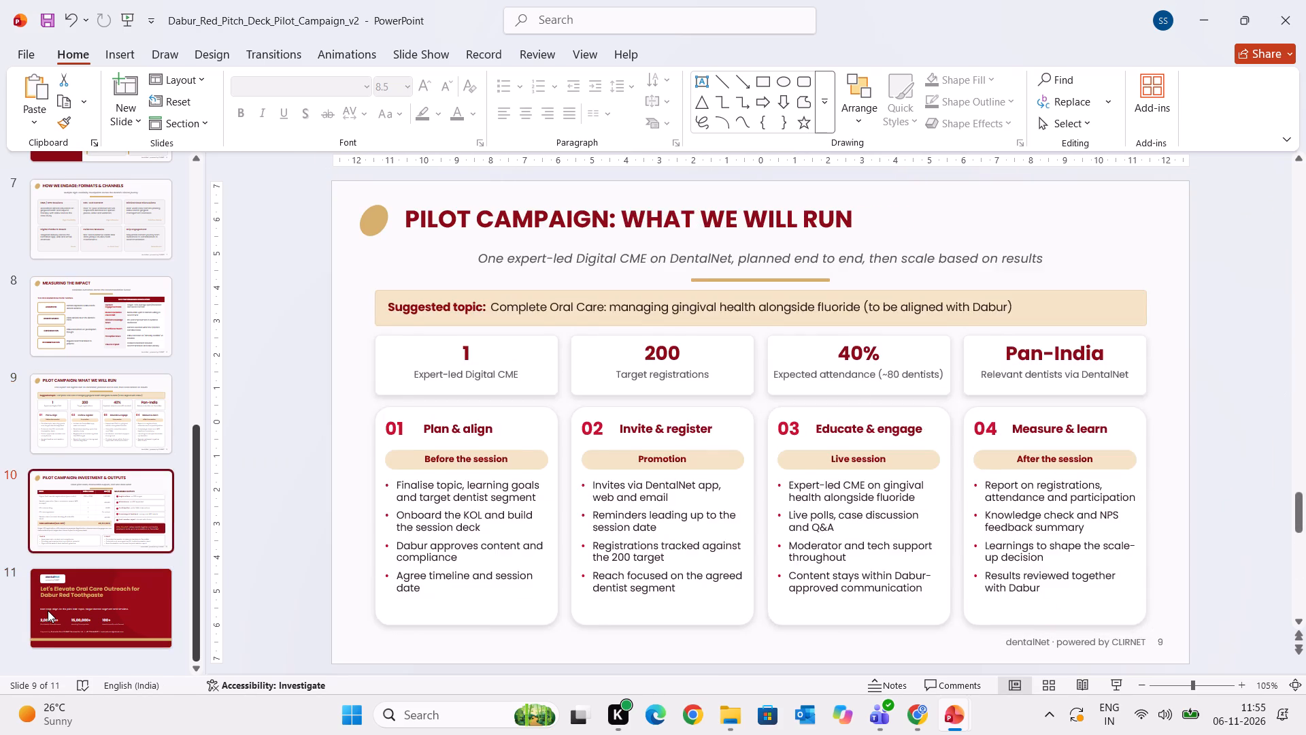
{"action": "key", "text": "Down"}
{"action": "key", "text": "Up"}
{"action": "key", "text": "Up"}
{"action": "key", "text": "Up"}
{"action": "key", "text": "Up"}
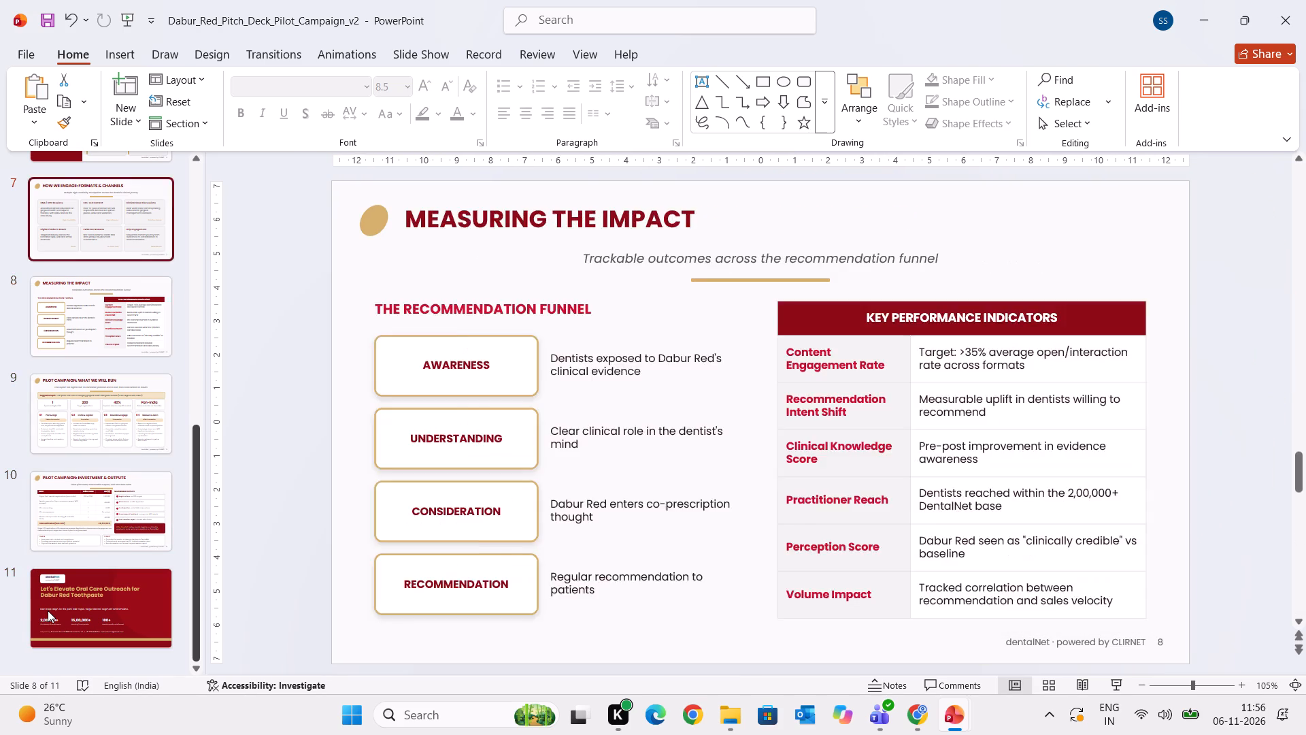
{"action": "key", "text": "Up"}
{"action": "key", "text": "Up"}
{"action": "key", "text": "Up"}
{"action": "key", "text": "Up"}
{"action": "key", "text": "Up"}
{"action": "key", "text": "Up"}
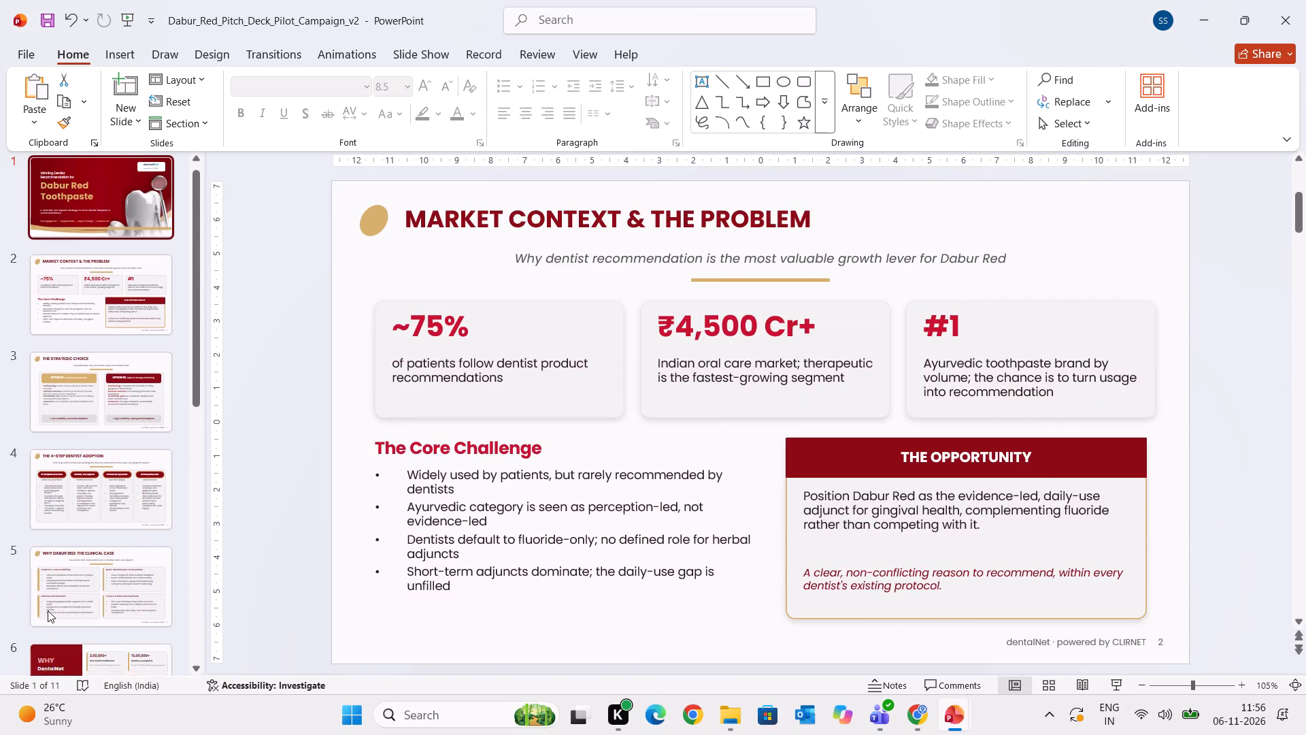
{"action": "key", "text": "Up"}
{"action": "key", "text": "Up"}
{"action": "key", "text": "Up"}
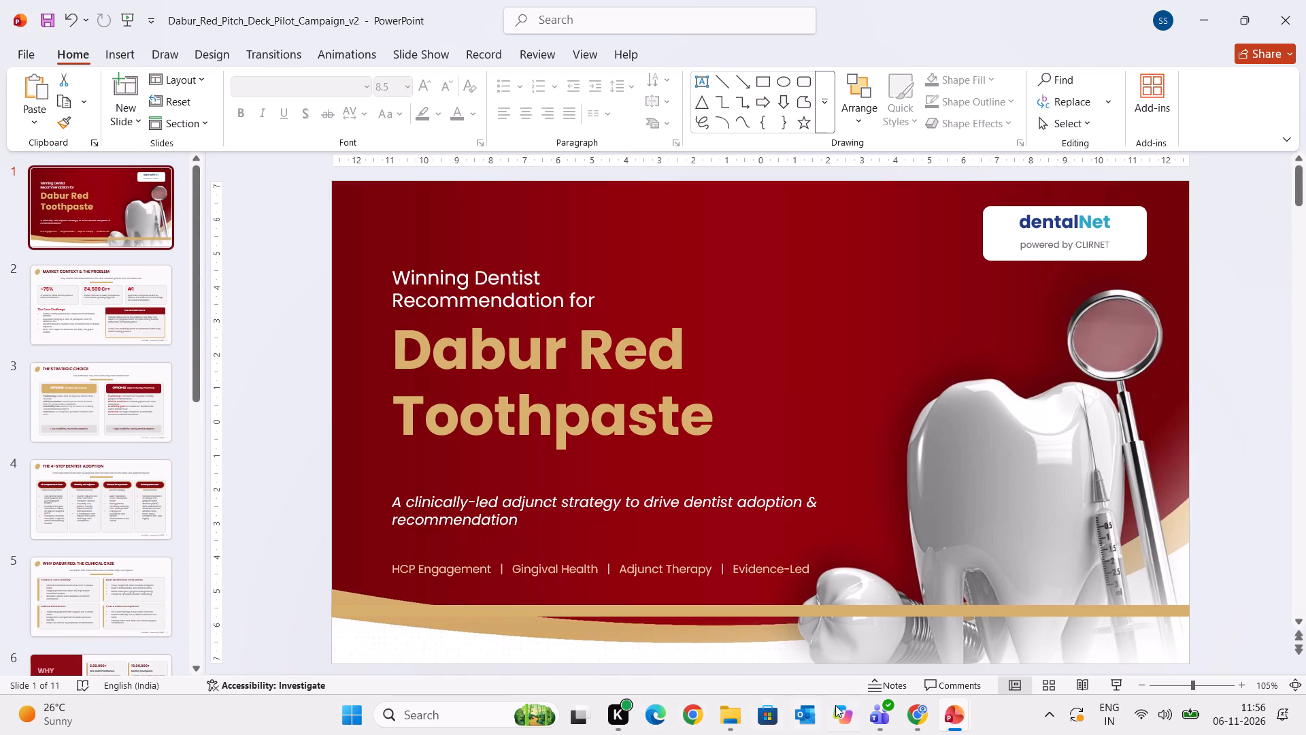
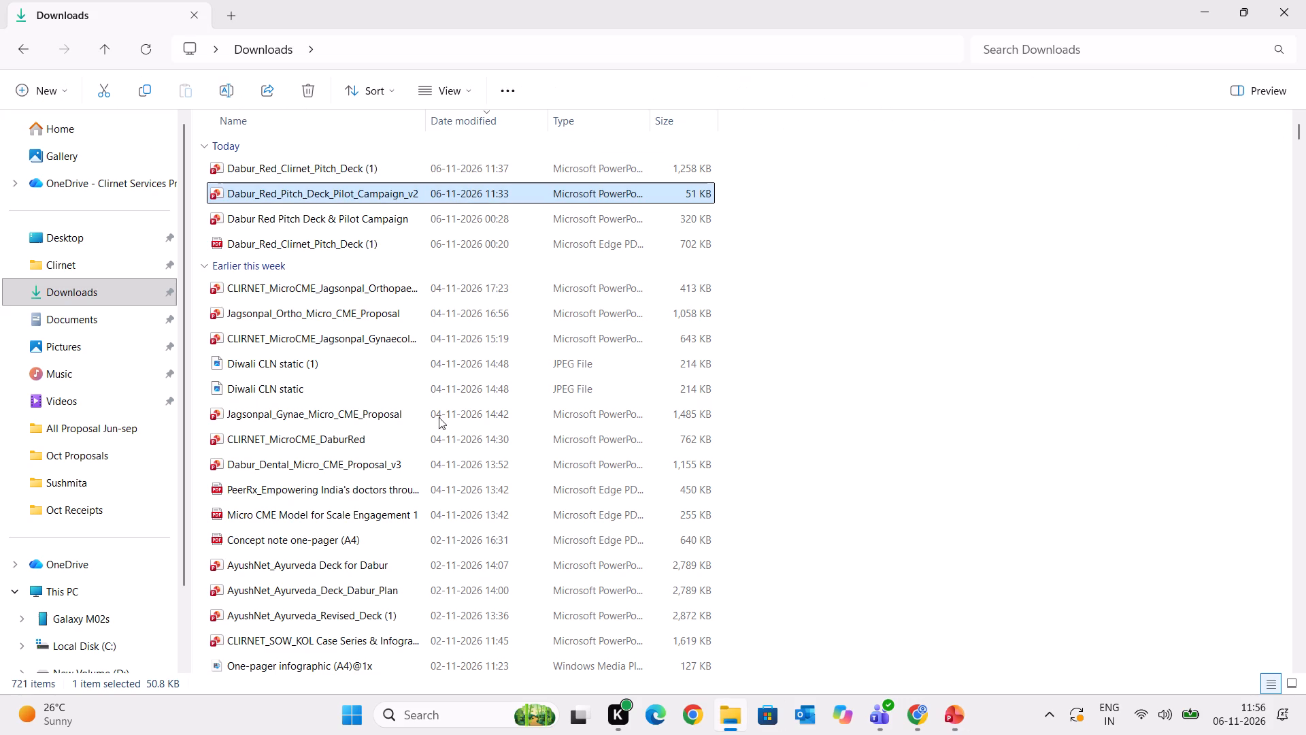
Open the Dabur_Red_Clirnet_Pitch_Deck (1) presentation and bring up its Why DentalNet slide.
{"action": "double_click", "coordinate": [339, 169]}
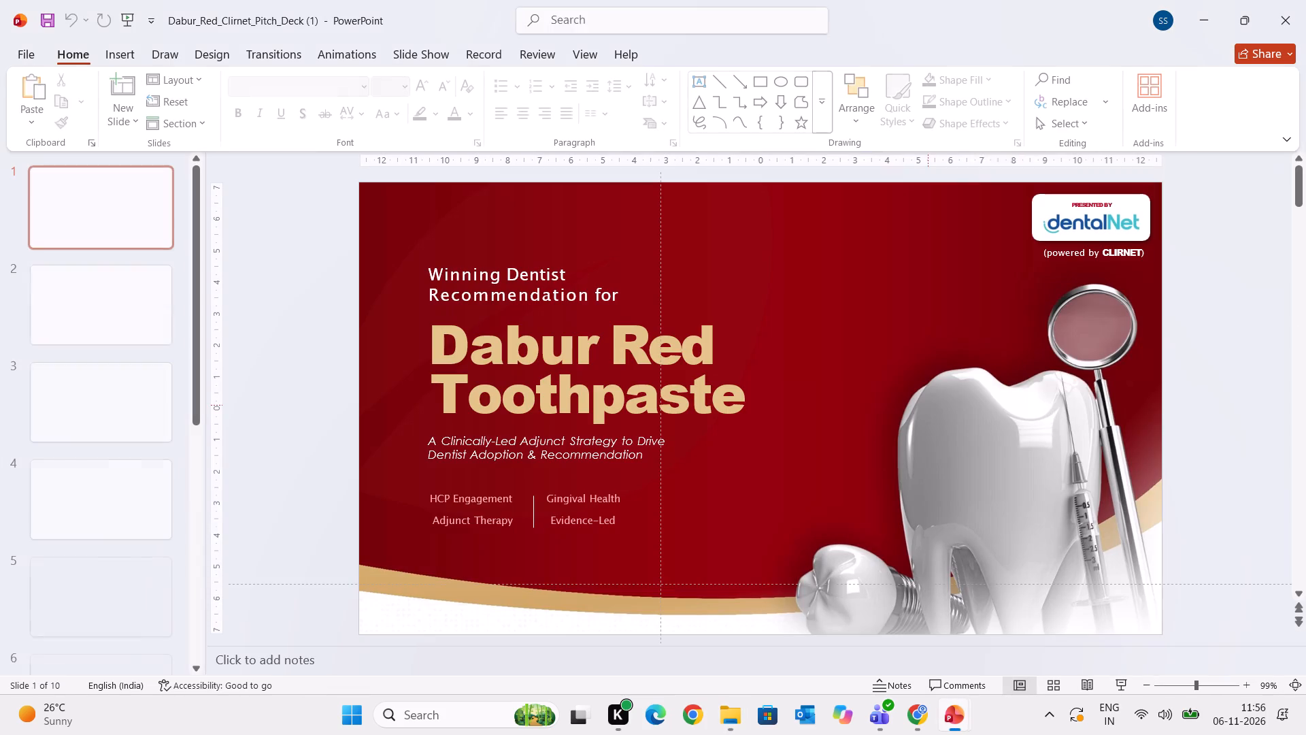
{"action": "left_click", "coordinate": [1273, 423]}
{"action": "key", "text": "Down"}
{"action": "key", "text": "Down"}
{"action": "key", "text": "Down"}
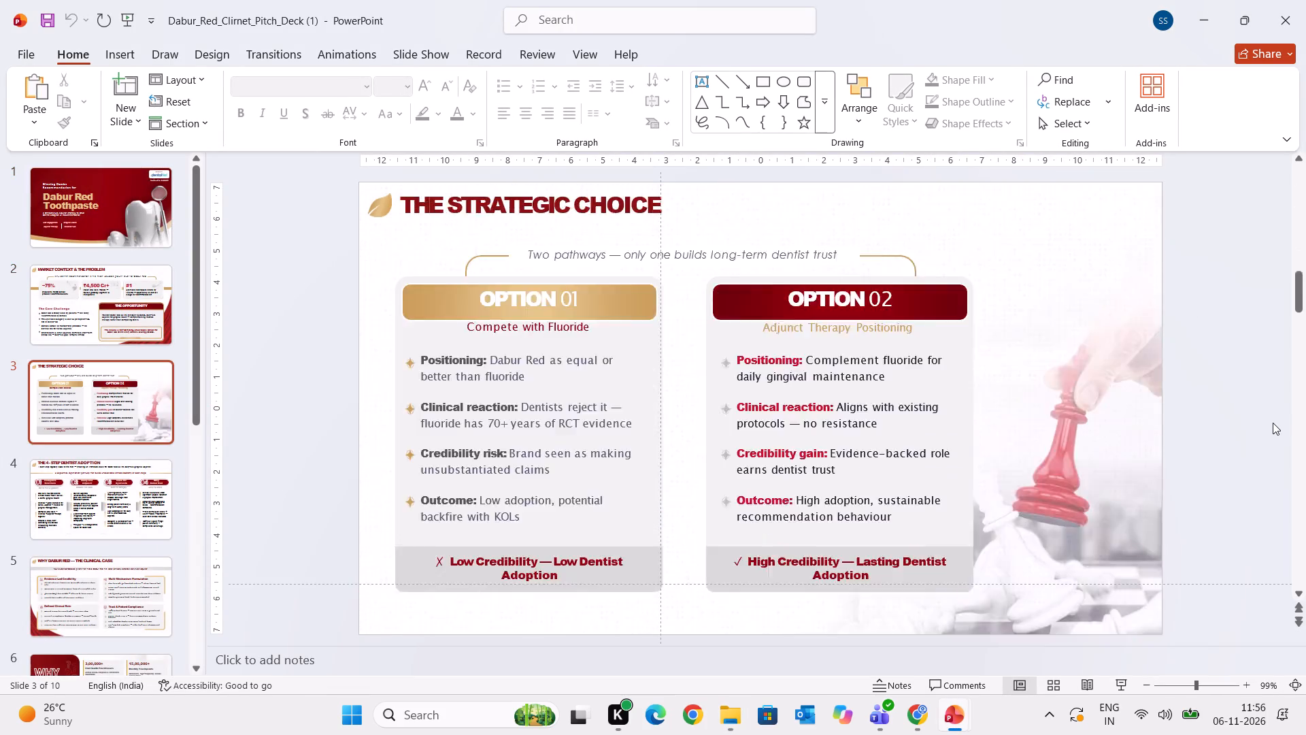
{"action": "key", "text": "Down"}
{"action": "key", "text": "Down"}
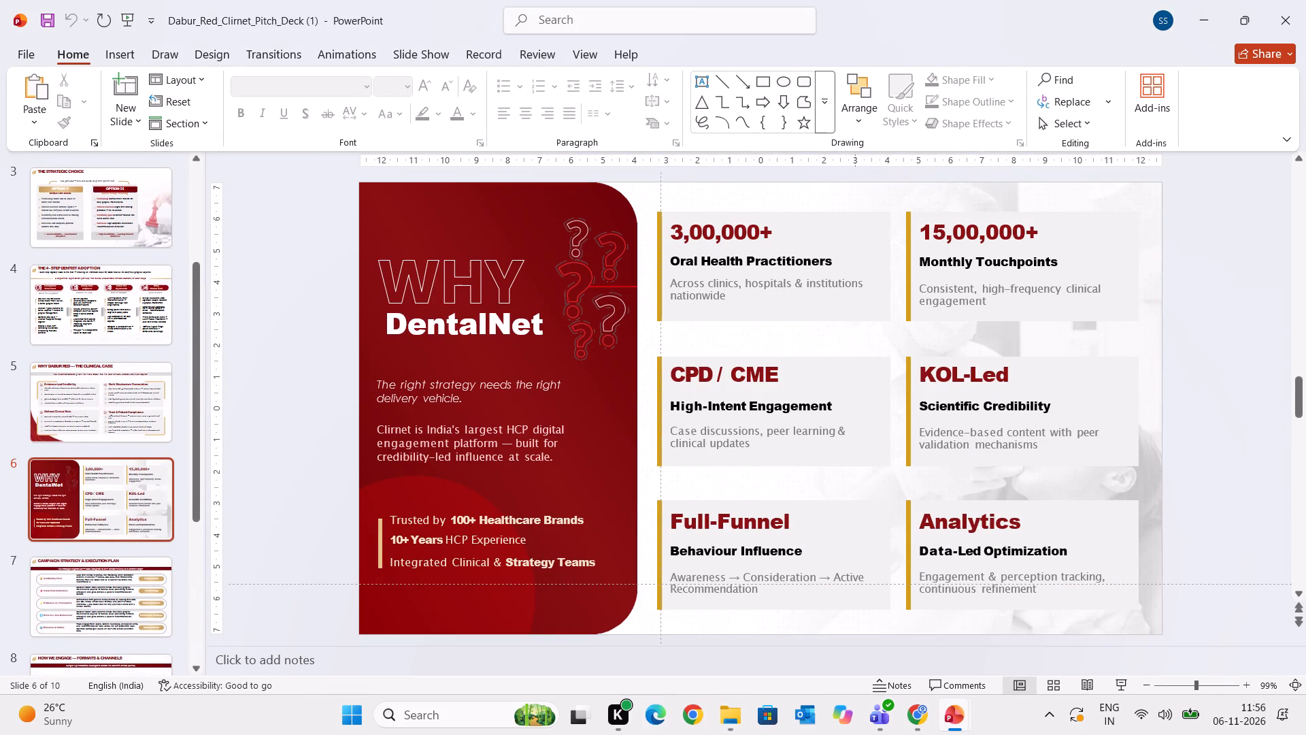
Copy the question-mark graphic from the original deck's Why DentalNet slide onto the same slide in the pilot campaign v2 deck.
{"action": "left_click", "coordinate": [591, 300]}
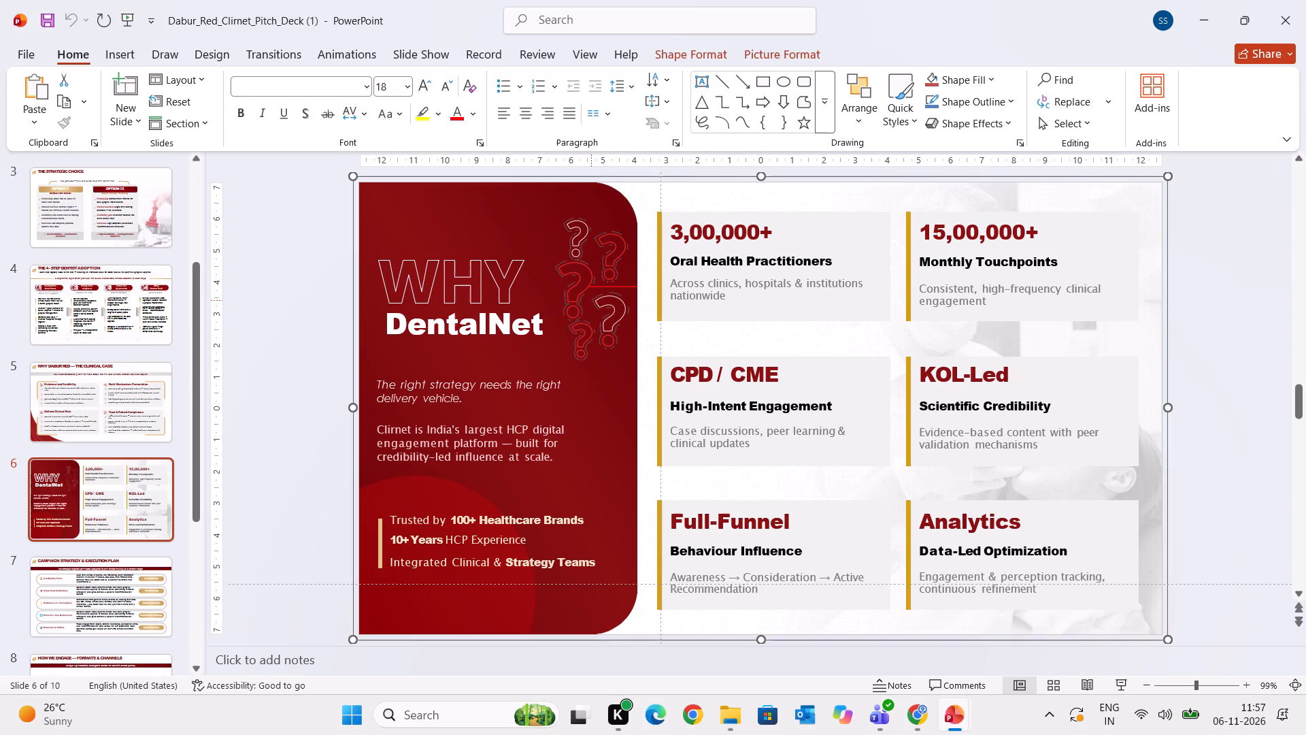
{"action": "double_click", "coordinate": [591, 300]}
{"action": "key", "text": "ctrl+c"}
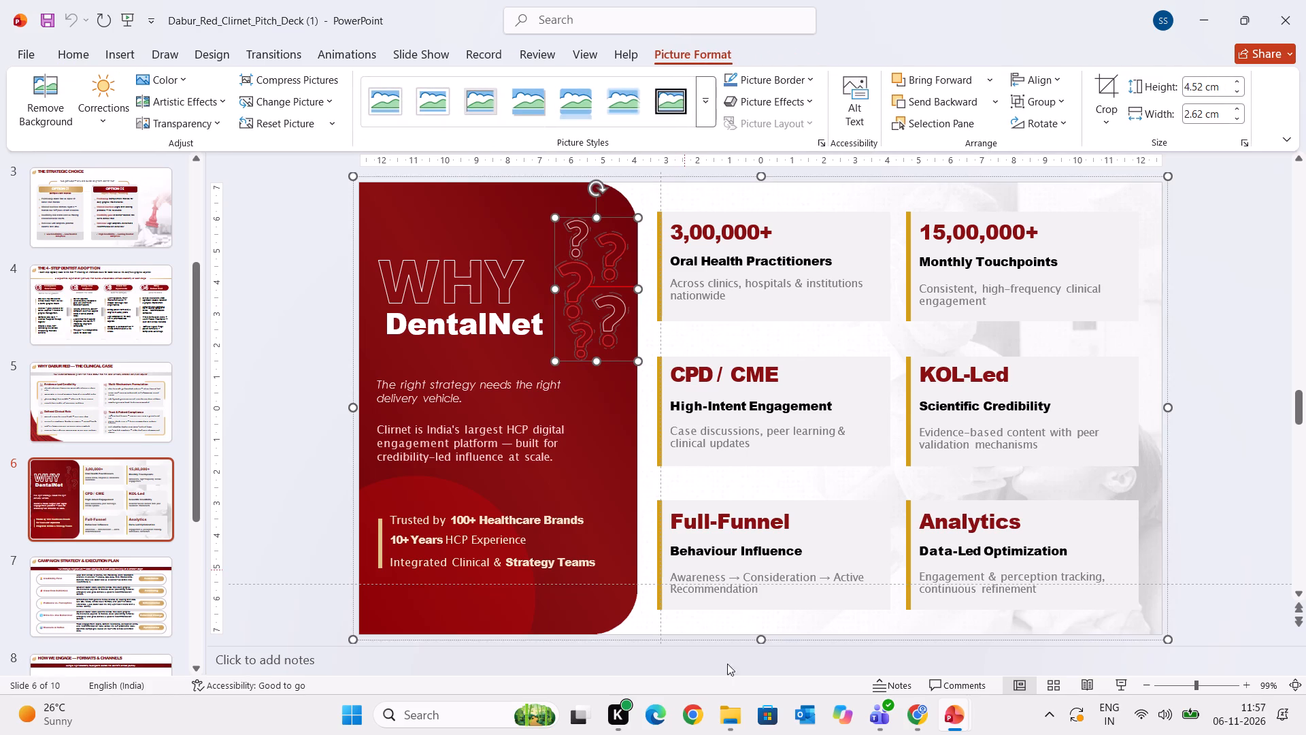
{"action": "left_click", "coordinate": [948, 715]}
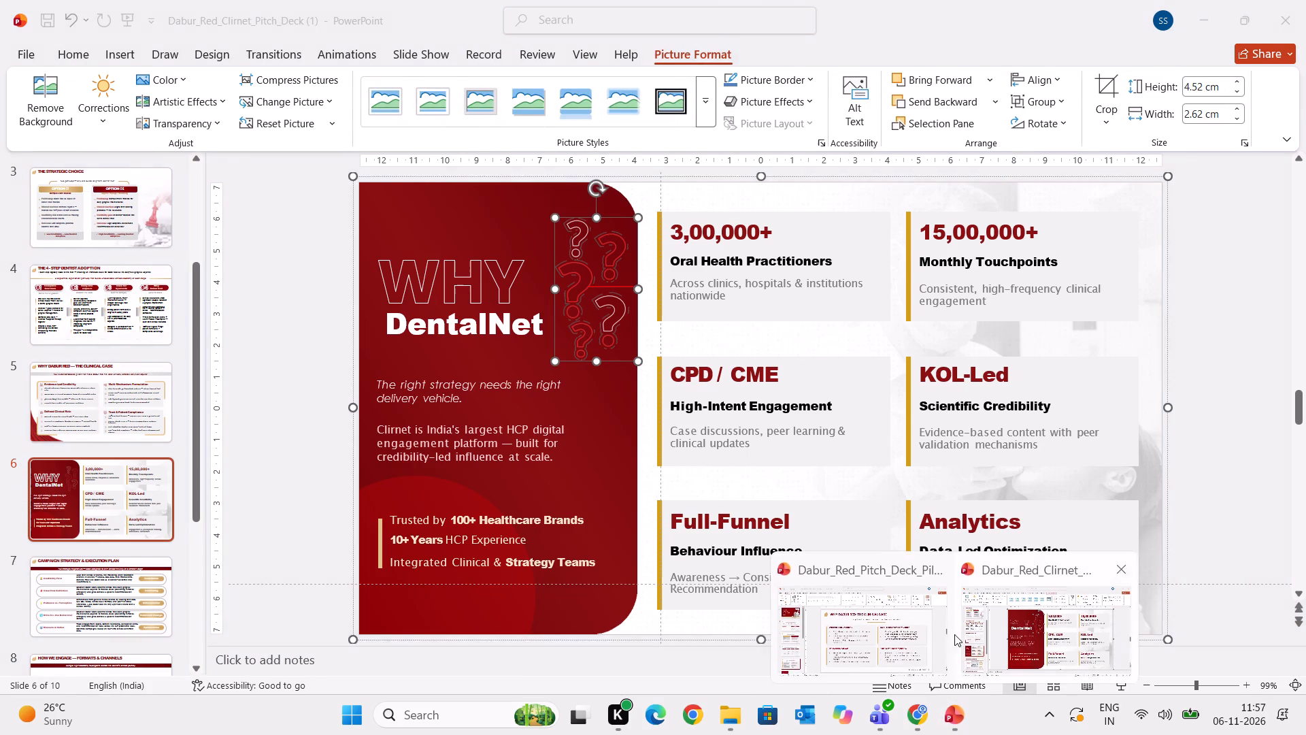
{"action": "left_click", "coordinate": [923, 622]}
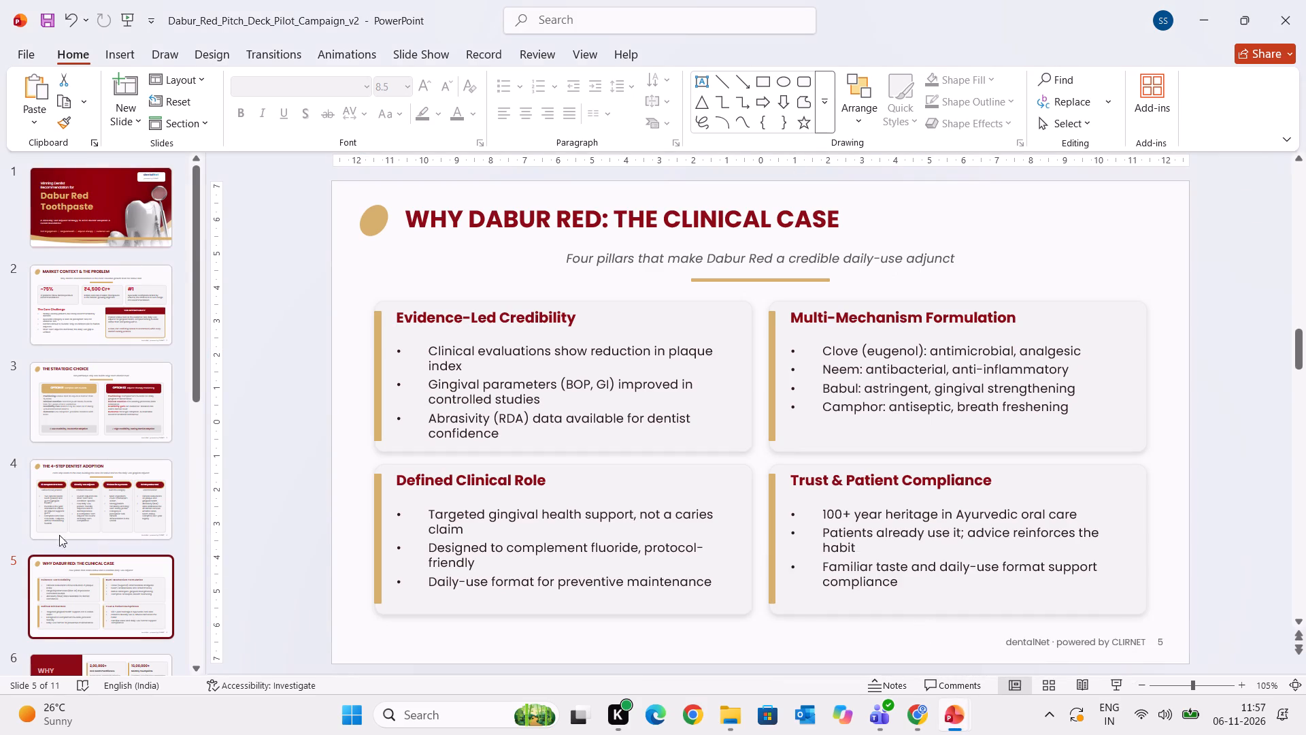
{"action": "left_click", "coordinate": [67, 668]}
{"action": "key", "text": "ctrl+v"}
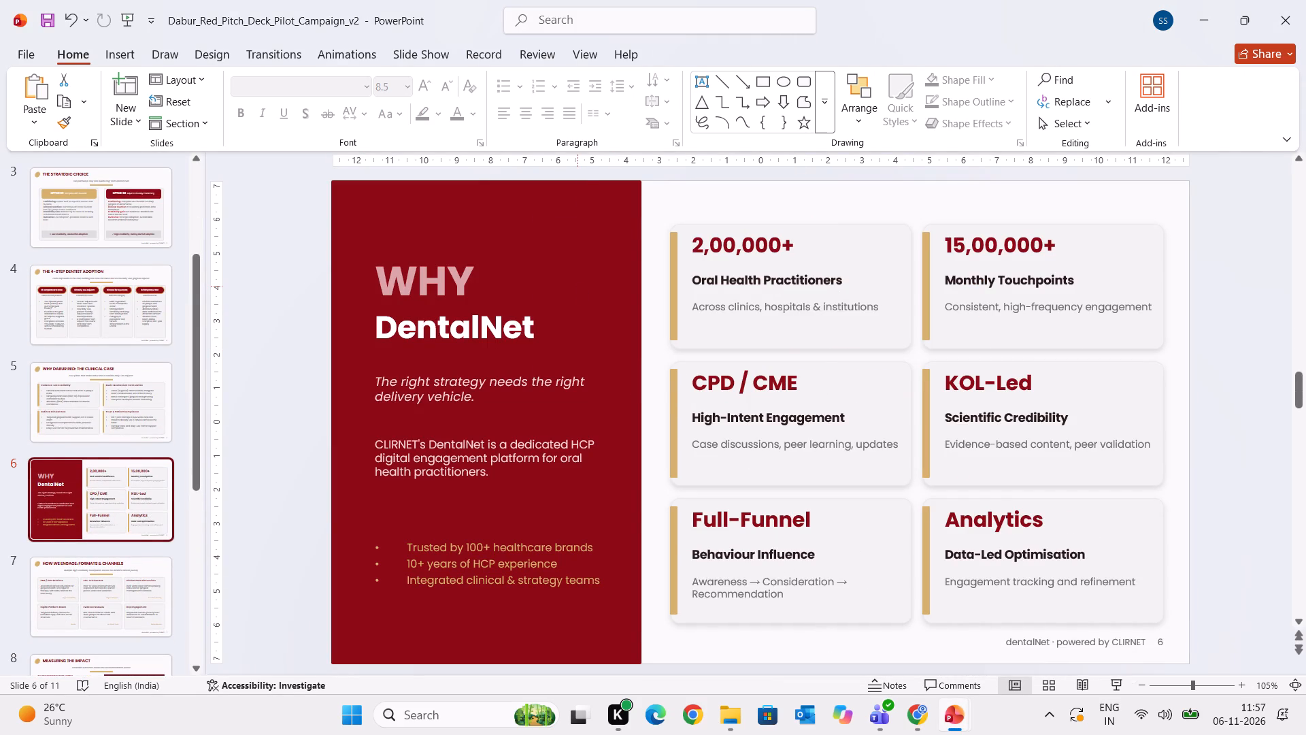
{"action": "left_click", "coordinate": [285, 337]}
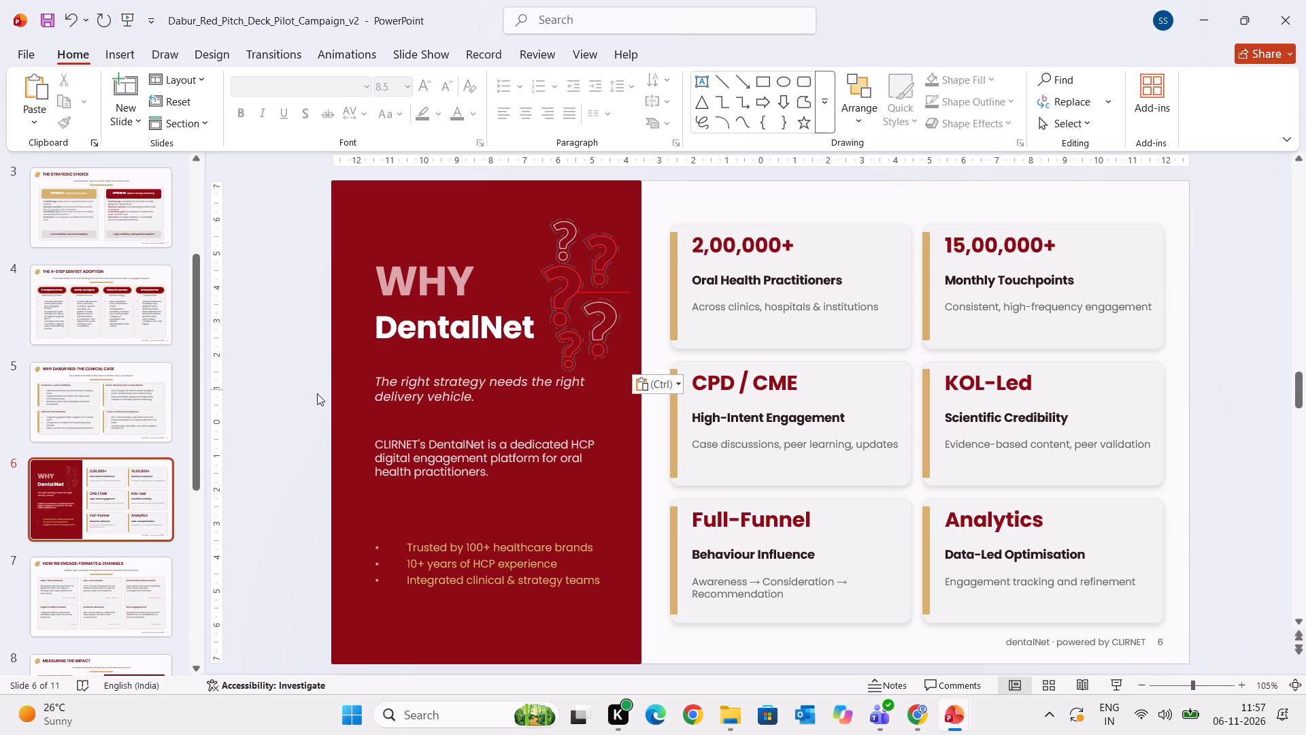
Copy the full-slide dentist-and-patient picture from the original Why DentalNet slide onto the v2 deck's How We Engage: Formats & Channels slide.
{"action": "left_click", "coordinate": [92, 602]}
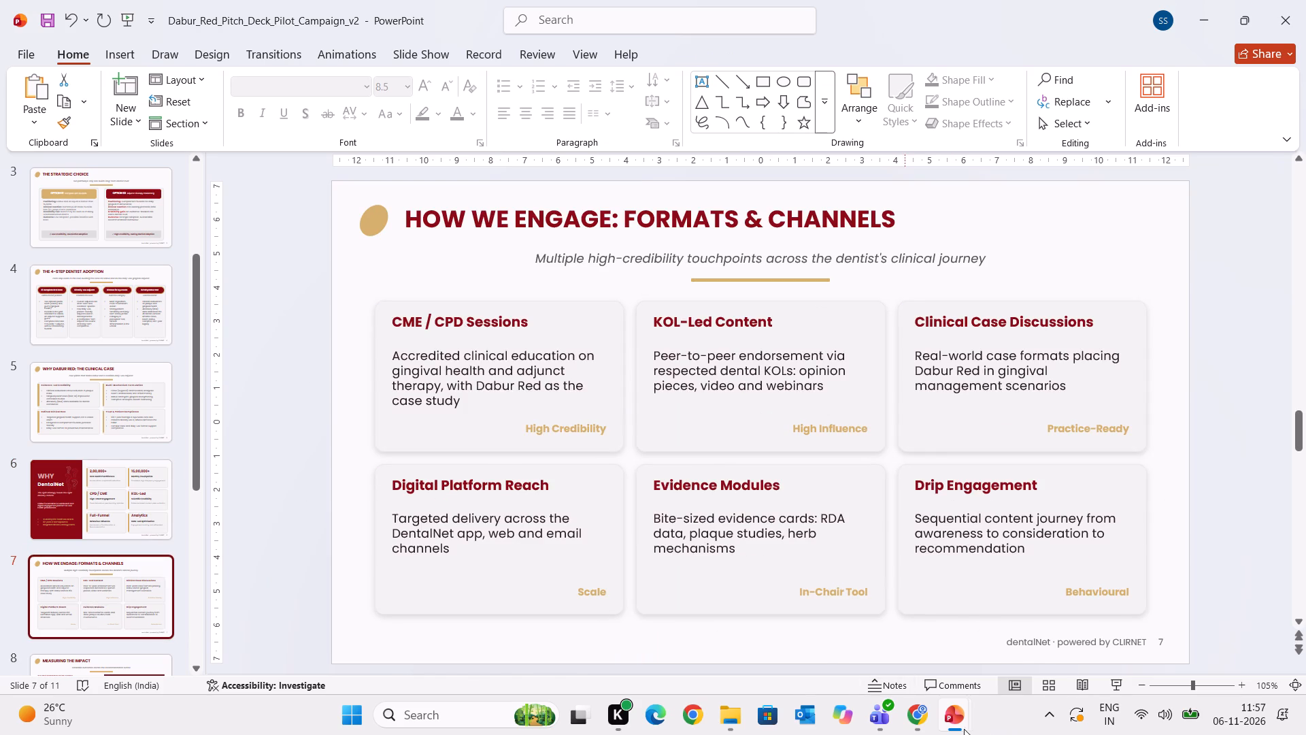
{"action": "left_click", "coordinate": [959, 728]}
{"action": "left_click", "coordinate": [900, 620]}
{"action": "left_click", "coordinate": [149, 570]}
{"action": "left_click", "coordinate": [968, 725]}
{"action": "left_click", "coordinate": [1031, 627]}
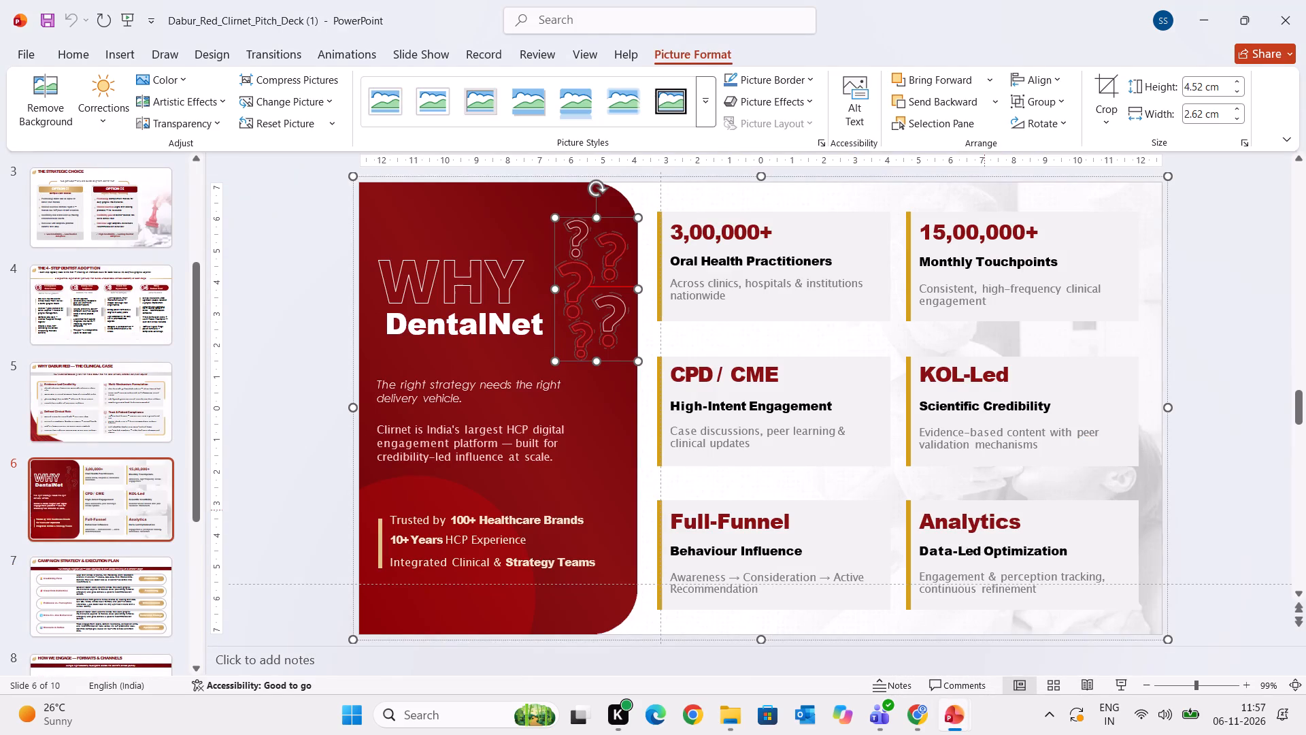
{"action": "left_click", "coordinate": [1139, 485]}
{"action": "key", "text": "ctrl+c"}
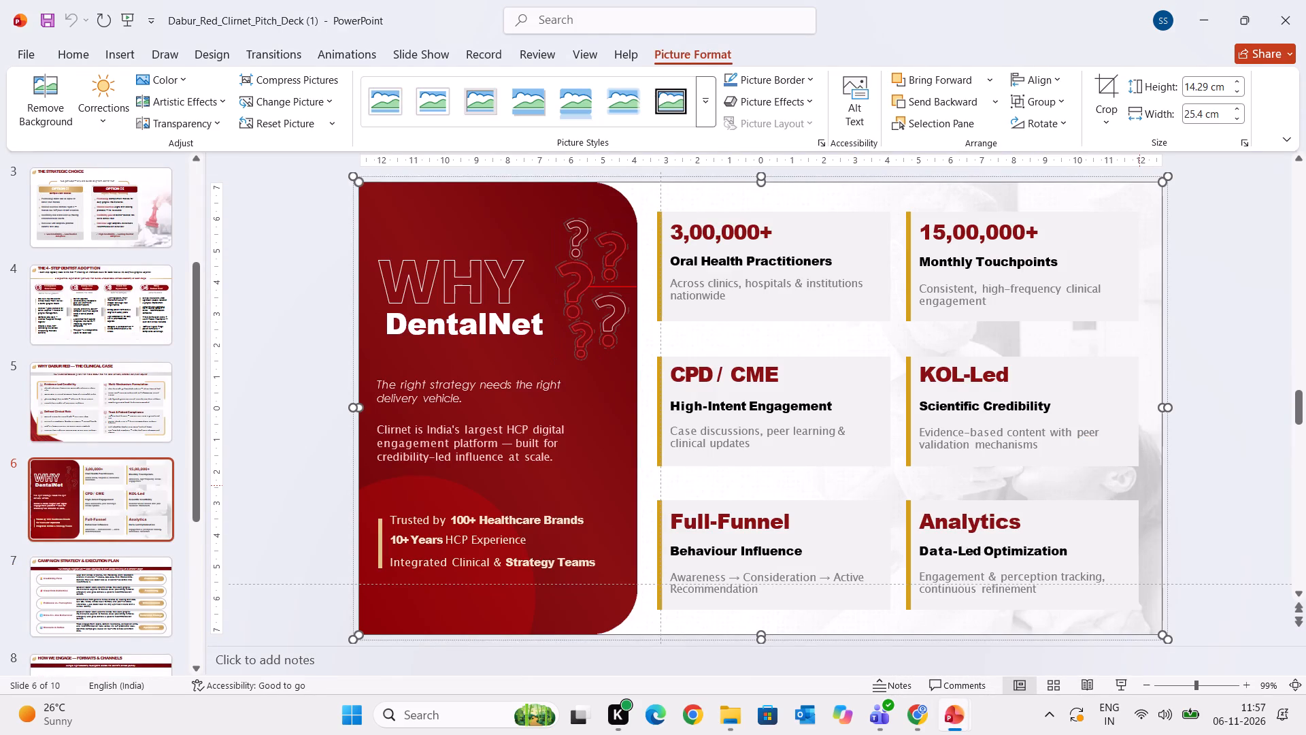
{"action": "left_click", "coordinate": [951, 704]}
{"action": "left_click", "coordinate": [896, 650]}
{"action": "key", "text": "ctrl+v"}
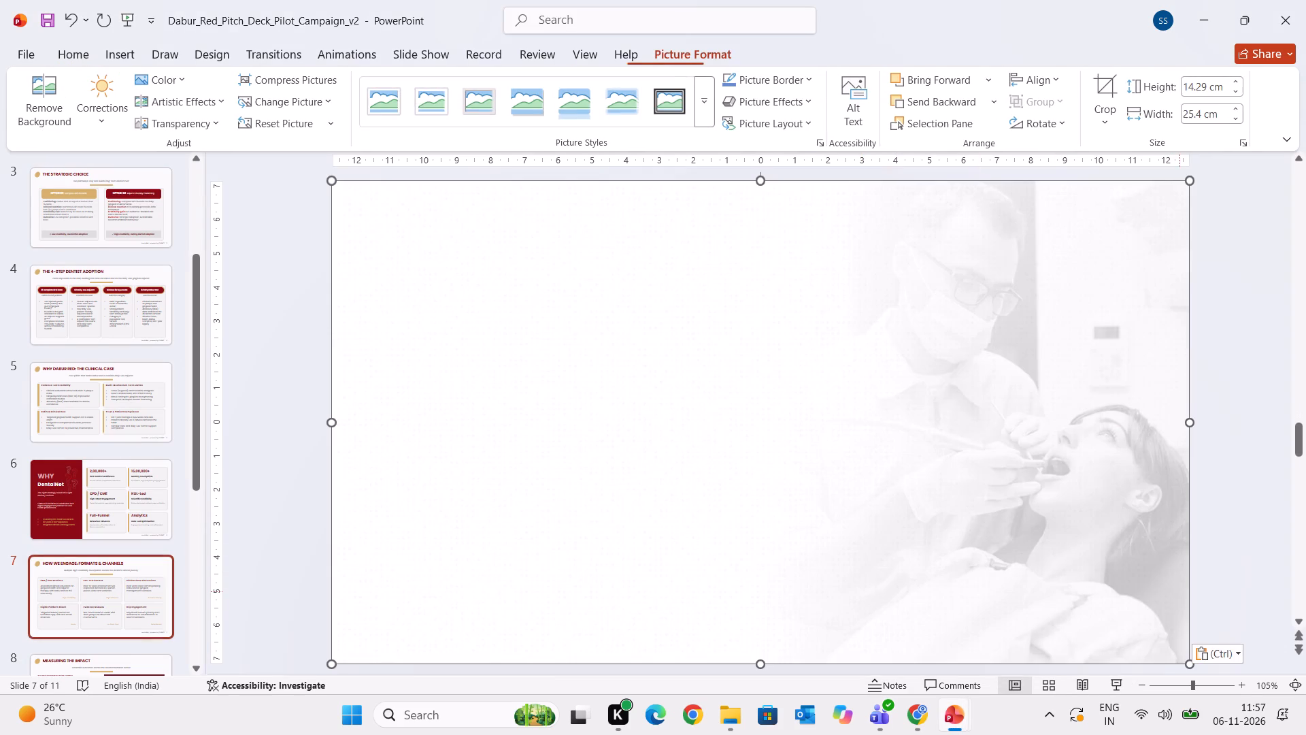
Send the dentist-and-patient picture behind all other content on the How We Engage: Formats & Channels slide.
{"action": "left_click", "coordinate": [1041, 445]}
{"action": "right_click", "coordinate": [1041, 445]}
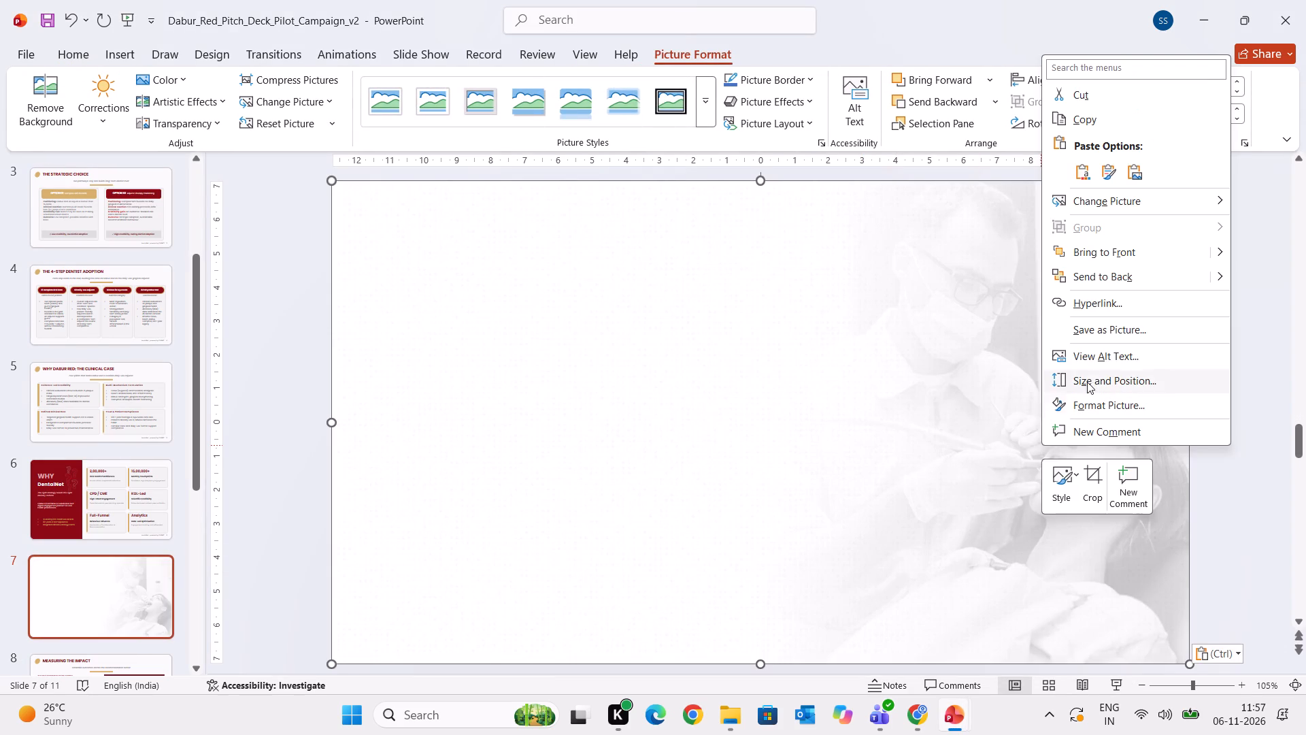
{"action": "left_click", "coordinate": [1099, 277]}
{"action": "left_click", "coordinate": [1228, 513]}
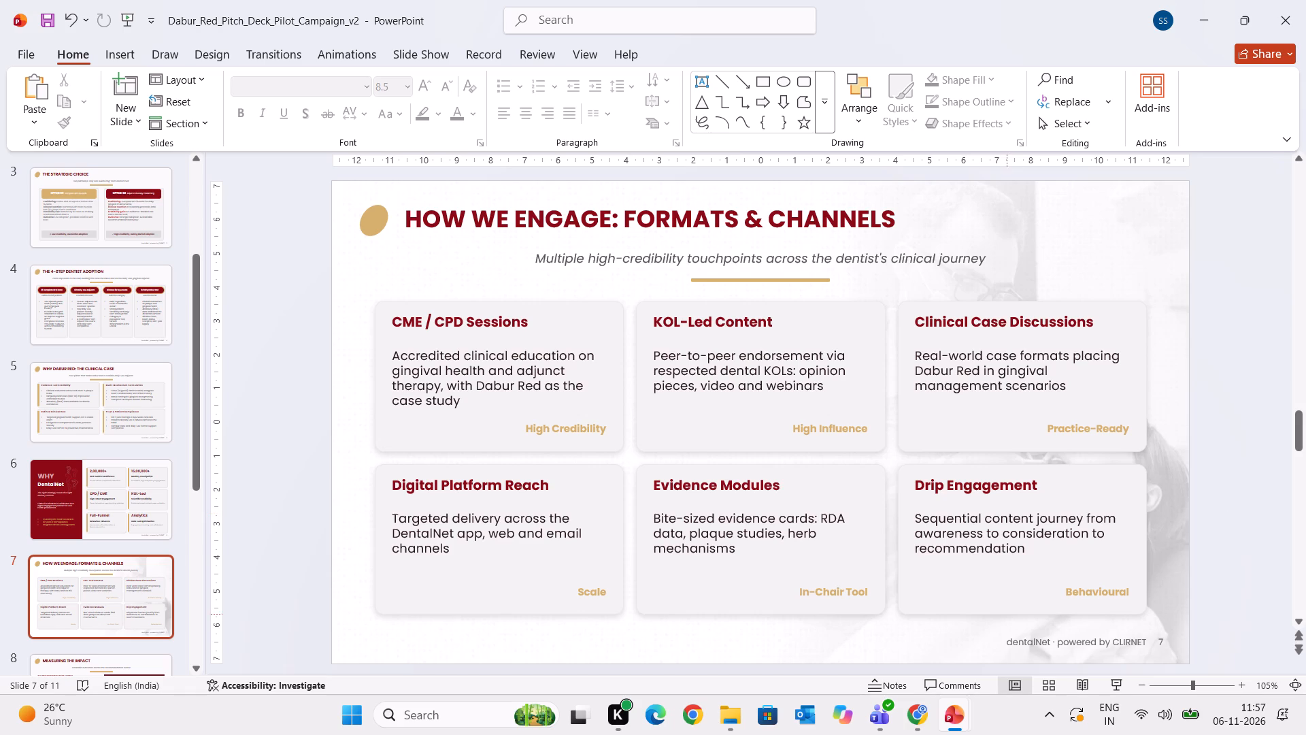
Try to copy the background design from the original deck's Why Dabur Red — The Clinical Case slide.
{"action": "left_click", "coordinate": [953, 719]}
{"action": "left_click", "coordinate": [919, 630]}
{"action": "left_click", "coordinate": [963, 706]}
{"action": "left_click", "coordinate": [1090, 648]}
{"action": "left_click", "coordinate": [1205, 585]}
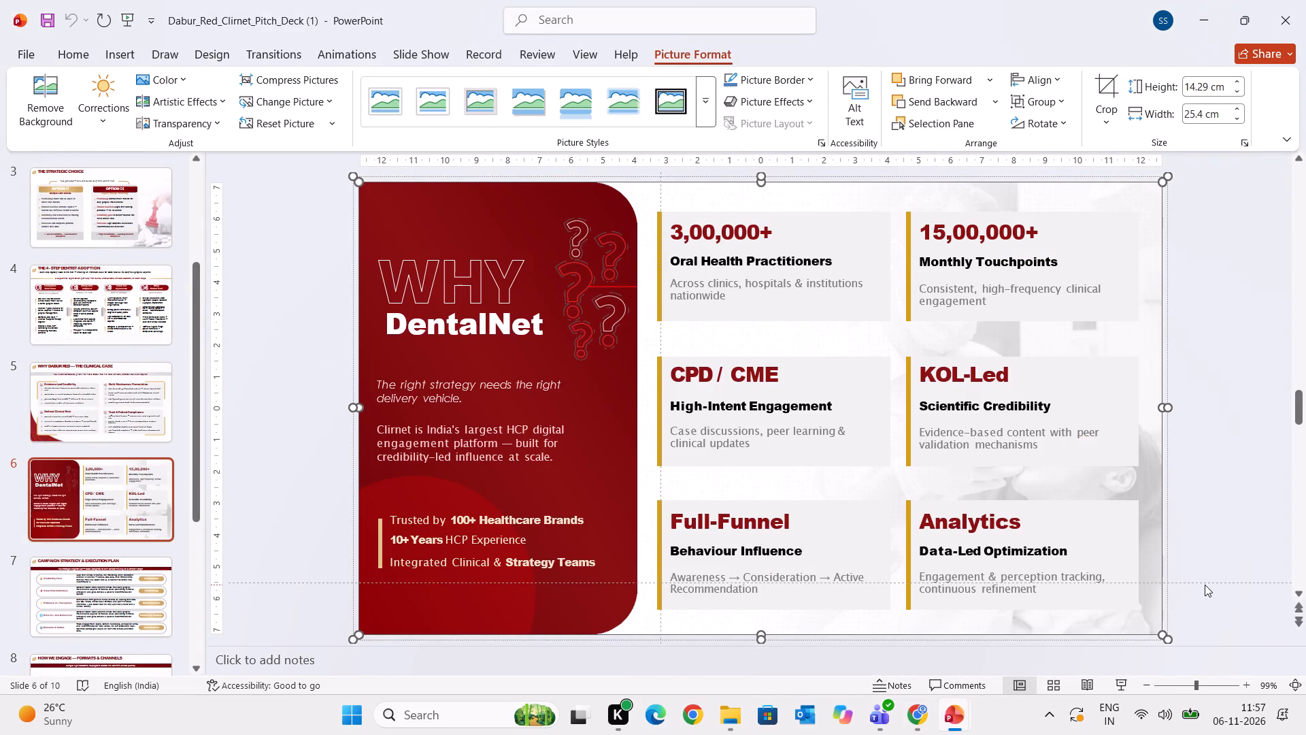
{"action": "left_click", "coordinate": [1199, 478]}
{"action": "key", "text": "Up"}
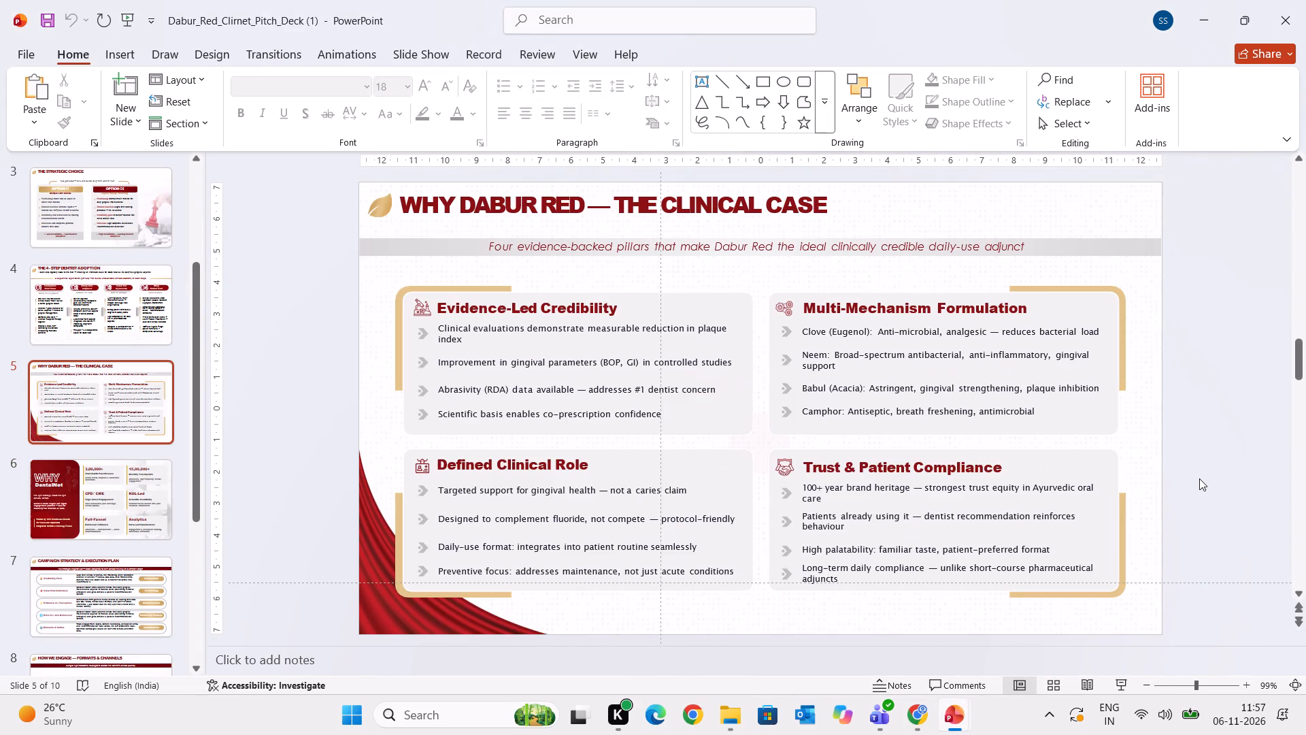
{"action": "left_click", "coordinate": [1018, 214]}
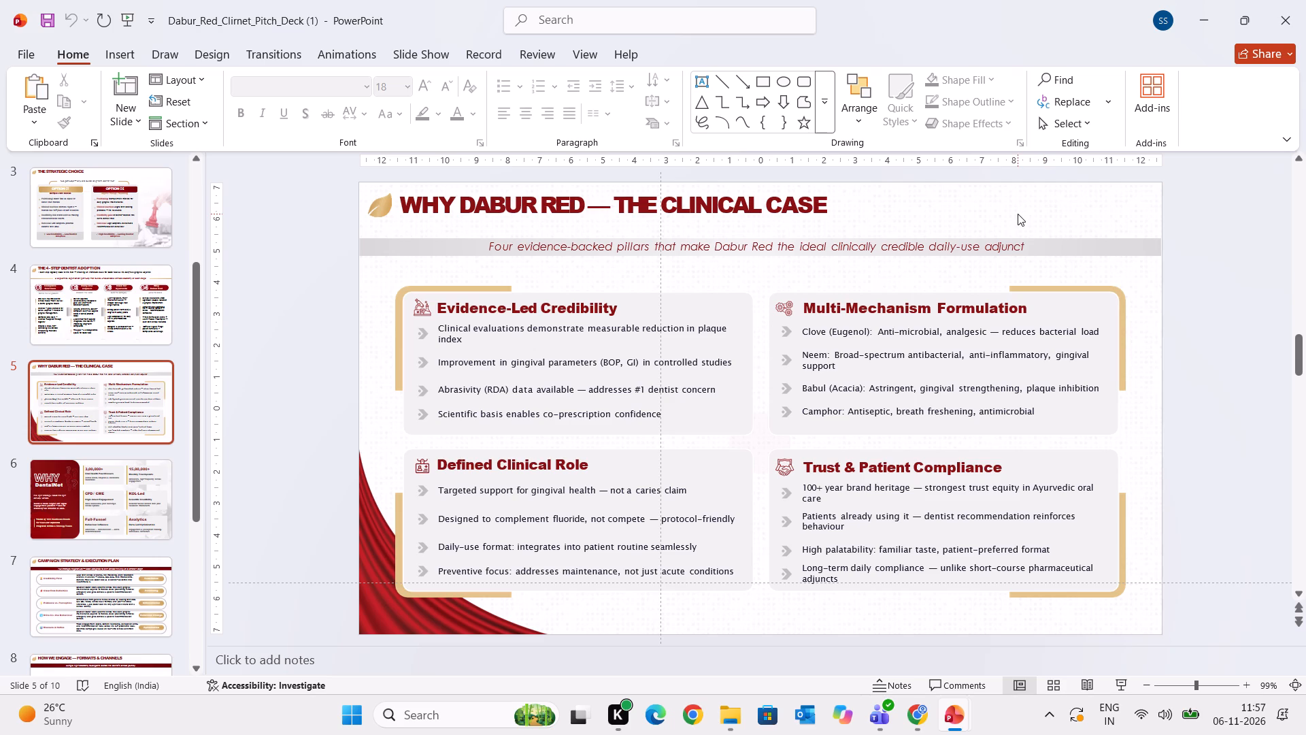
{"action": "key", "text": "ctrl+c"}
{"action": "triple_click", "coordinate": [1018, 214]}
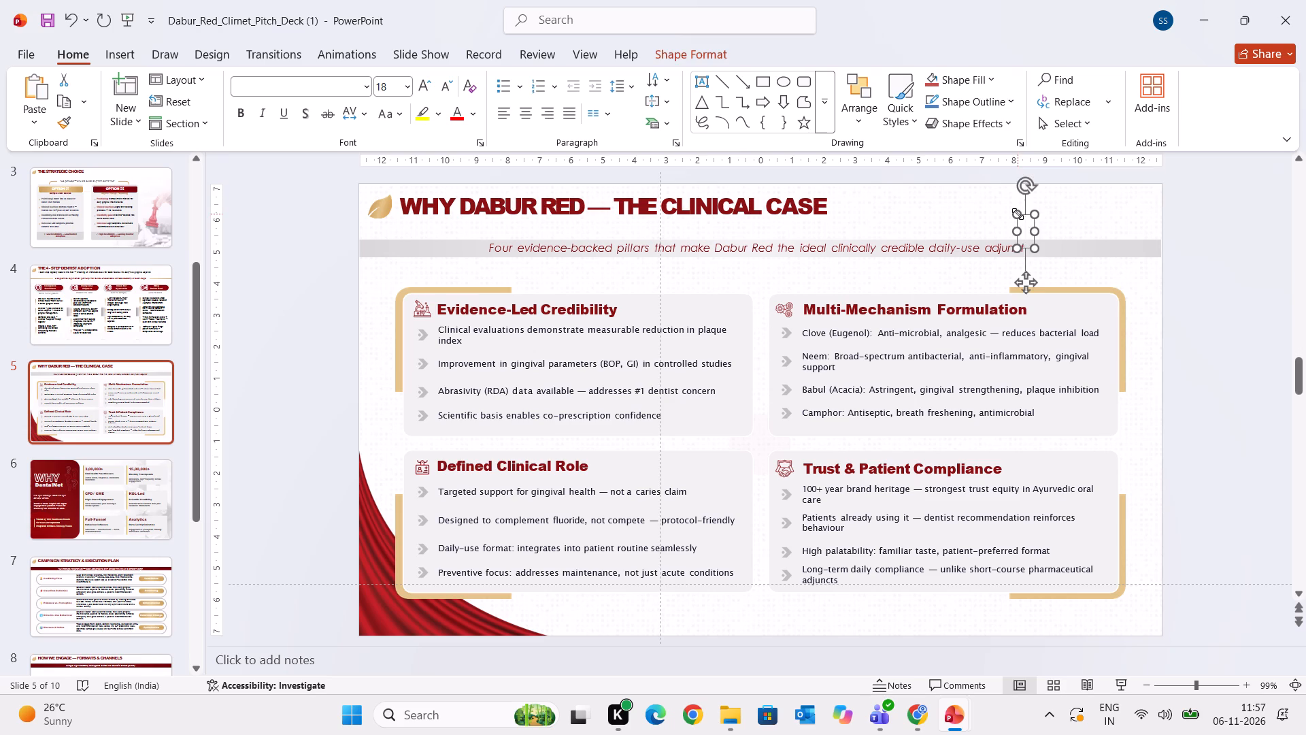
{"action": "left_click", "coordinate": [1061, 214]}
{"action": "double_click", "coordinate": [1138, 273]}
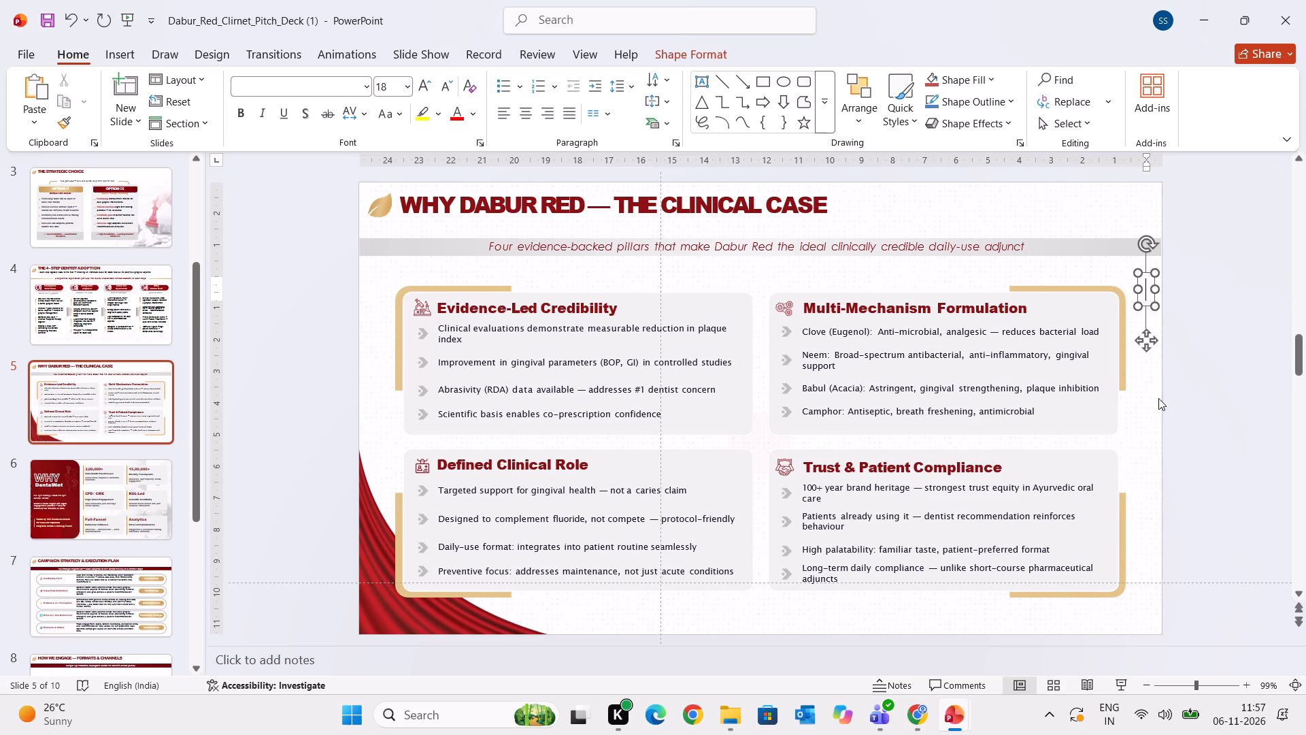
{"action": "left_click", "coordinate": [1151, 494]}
Look back through the pilot campaign v2 slides between Why DentalNet and the cover.
{"action": "left_click", "coordinate": [946, 708]}
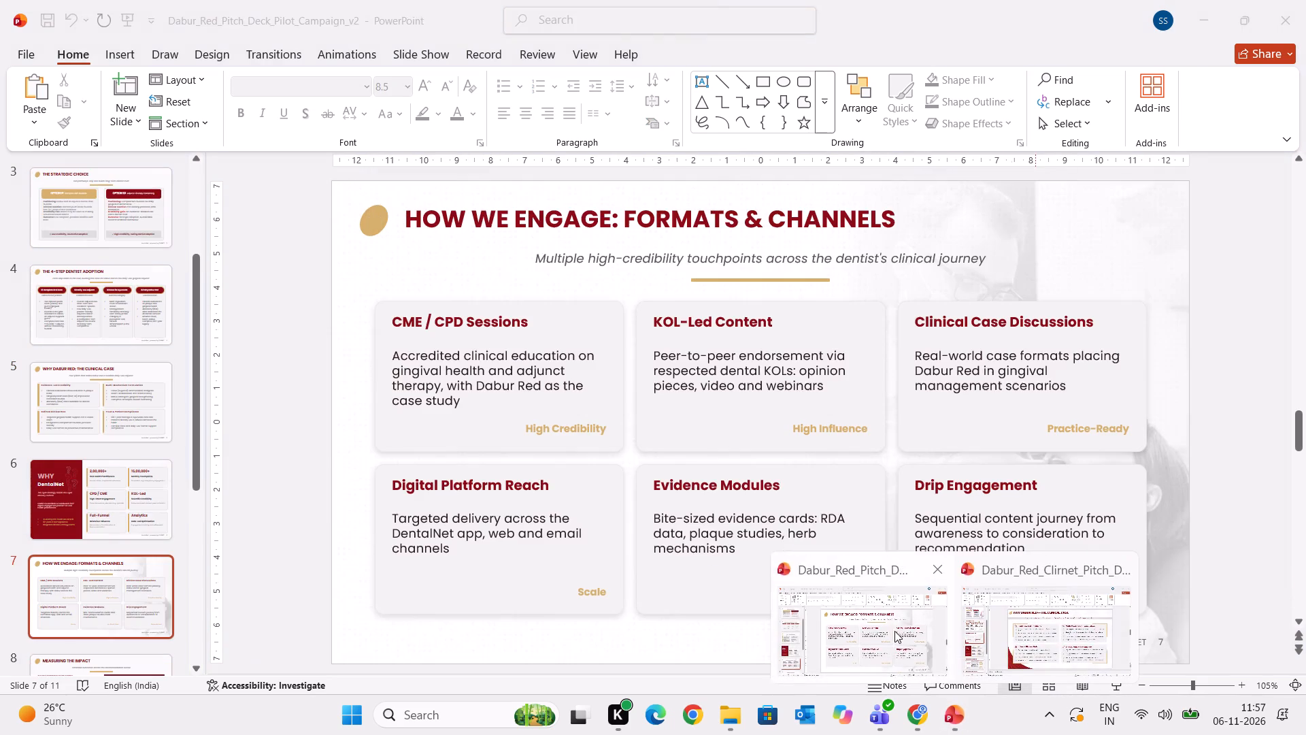
{"action": "left_click", "coordinate": [894, 631]}
{"action": "left_click", "coordinate": [125, 485]}
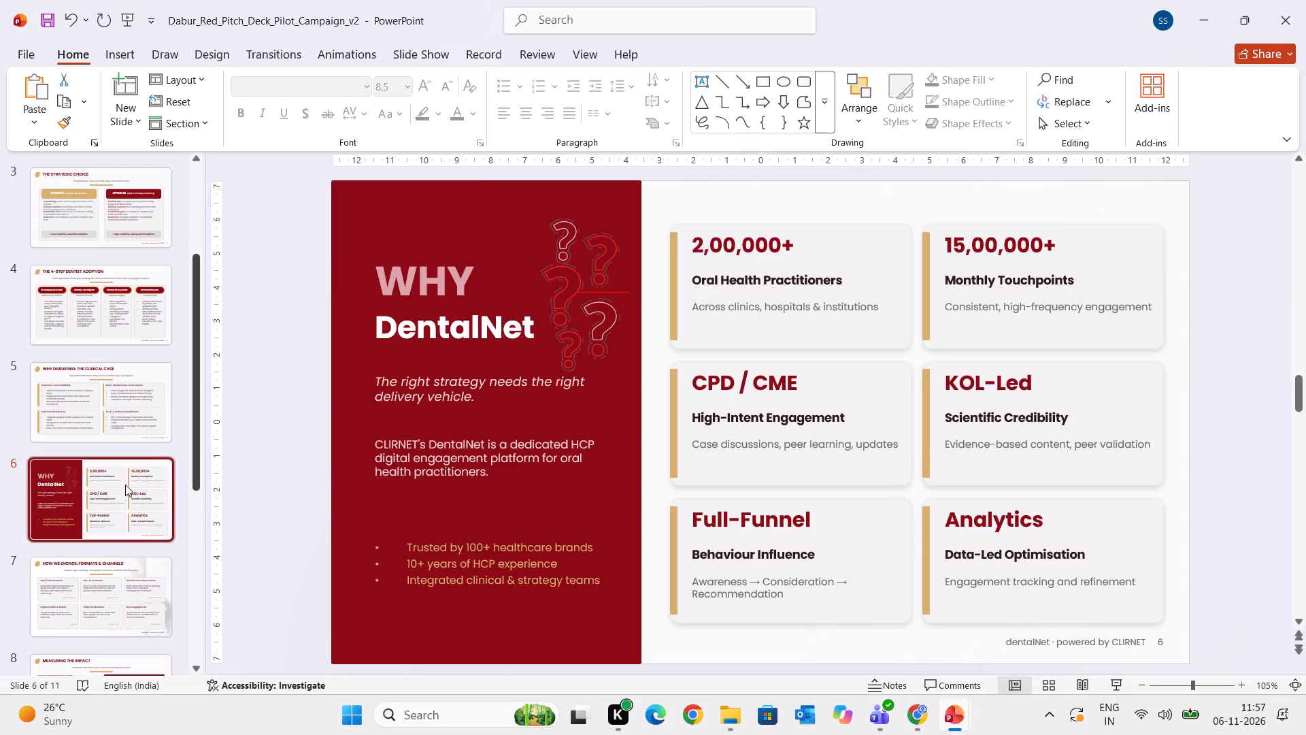
{"action": "key", "text": "Up"}
{"action": "key", "text": "Up"}
{"action": "key", "text": "Up"}
{"action": "key", "text": "Up"}
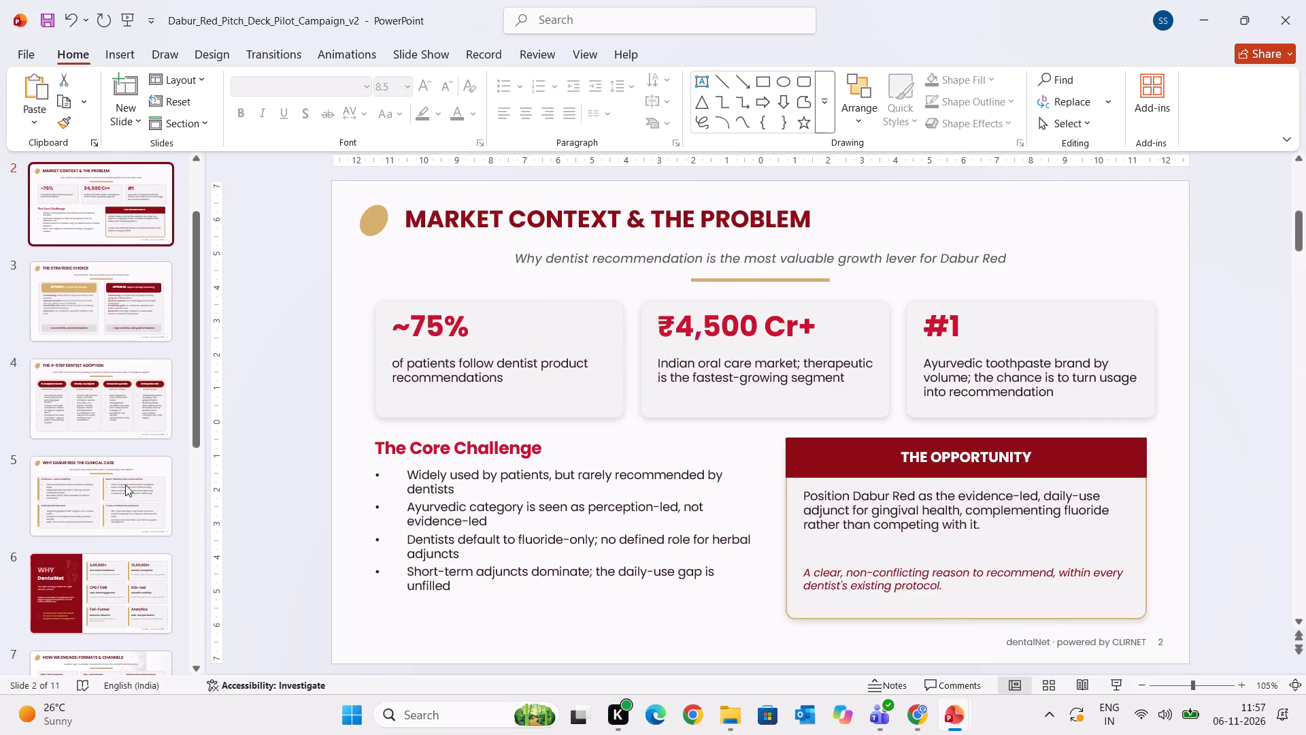
{"action": "key", "text": "Up"}
{"action": "key", "text": "Up"}
{"action": "key", "text": "Up"}
{"action": "key", "text": "Down"}
{"action": "key", "text": "Down"}
{"action": "key", "text": "Down"}
{"action": "key", "text": "Up"}
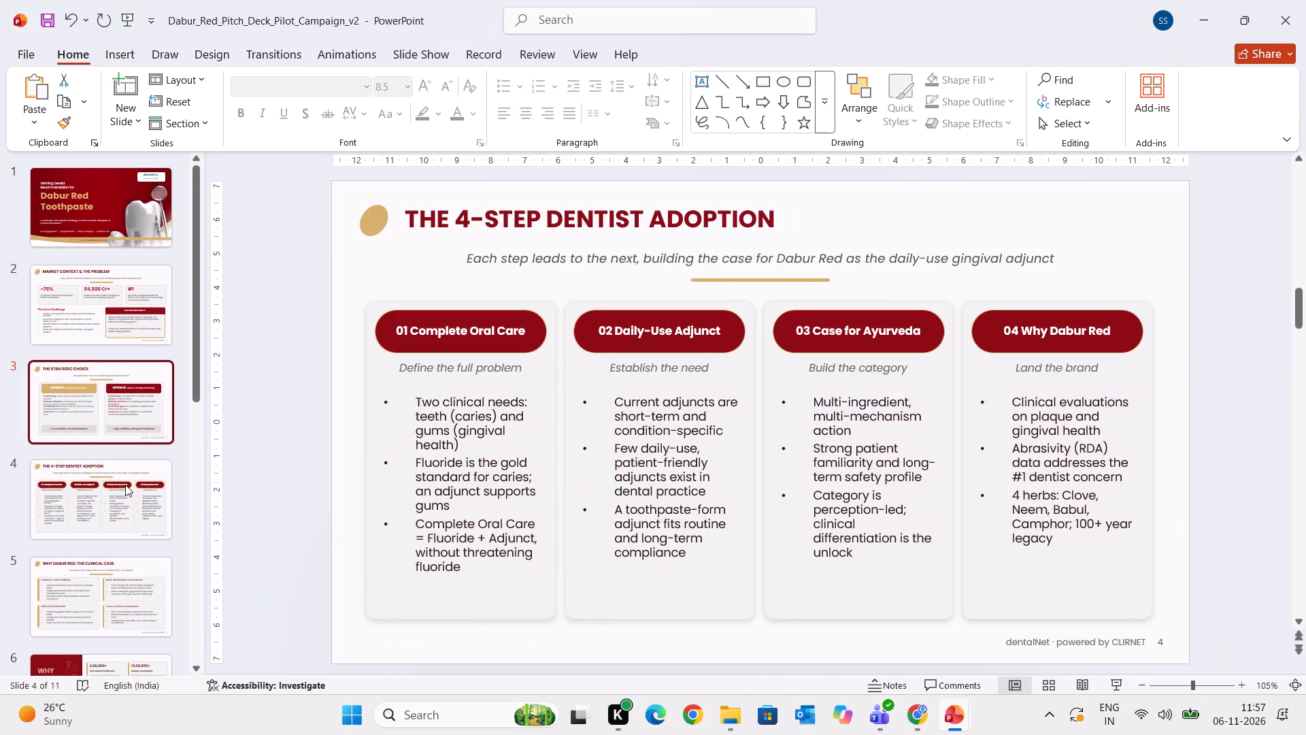
{"action": "key", "text": "Up"}
{"action": "key", "text": "Up"}
{"action": "key", "text": "Down"}
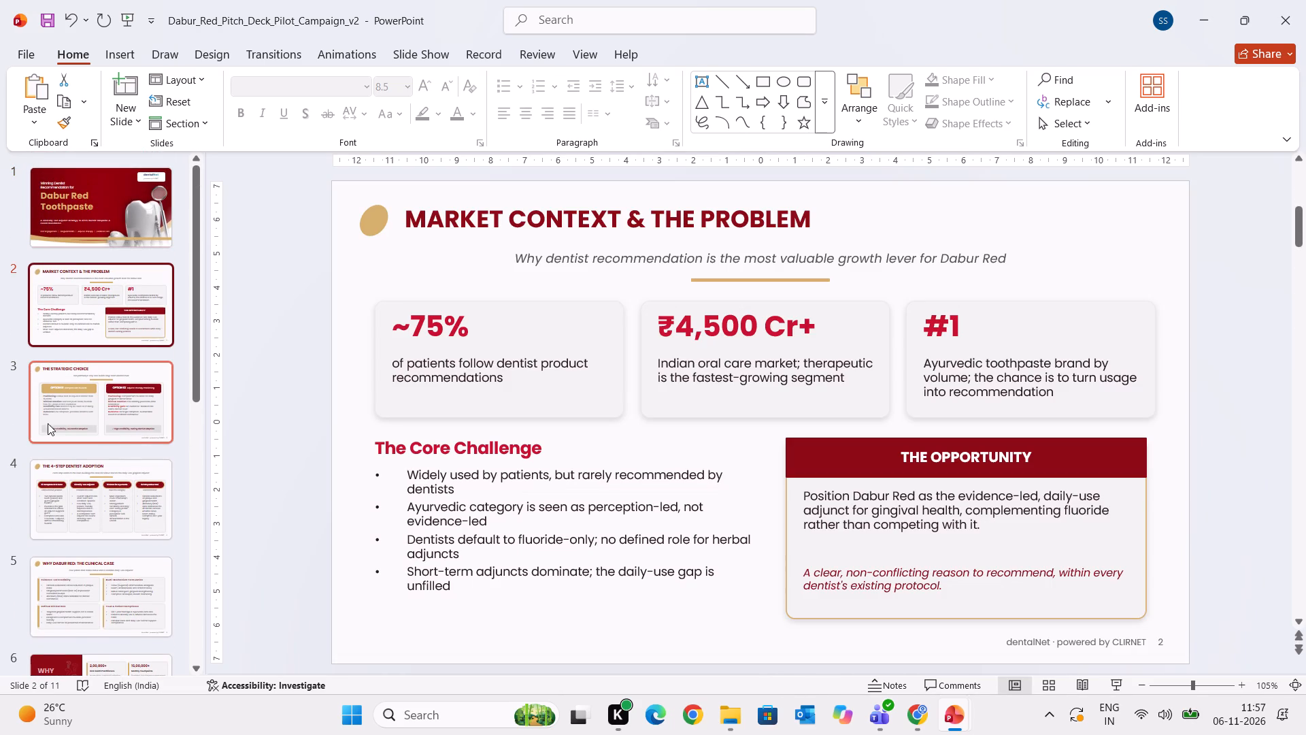
Paste the dentist-and-patient picture onto the v2 deck's Market Context & the Problem slide and send it behind all content.
{"action": "left_click", "coordinate": [360, 255]}
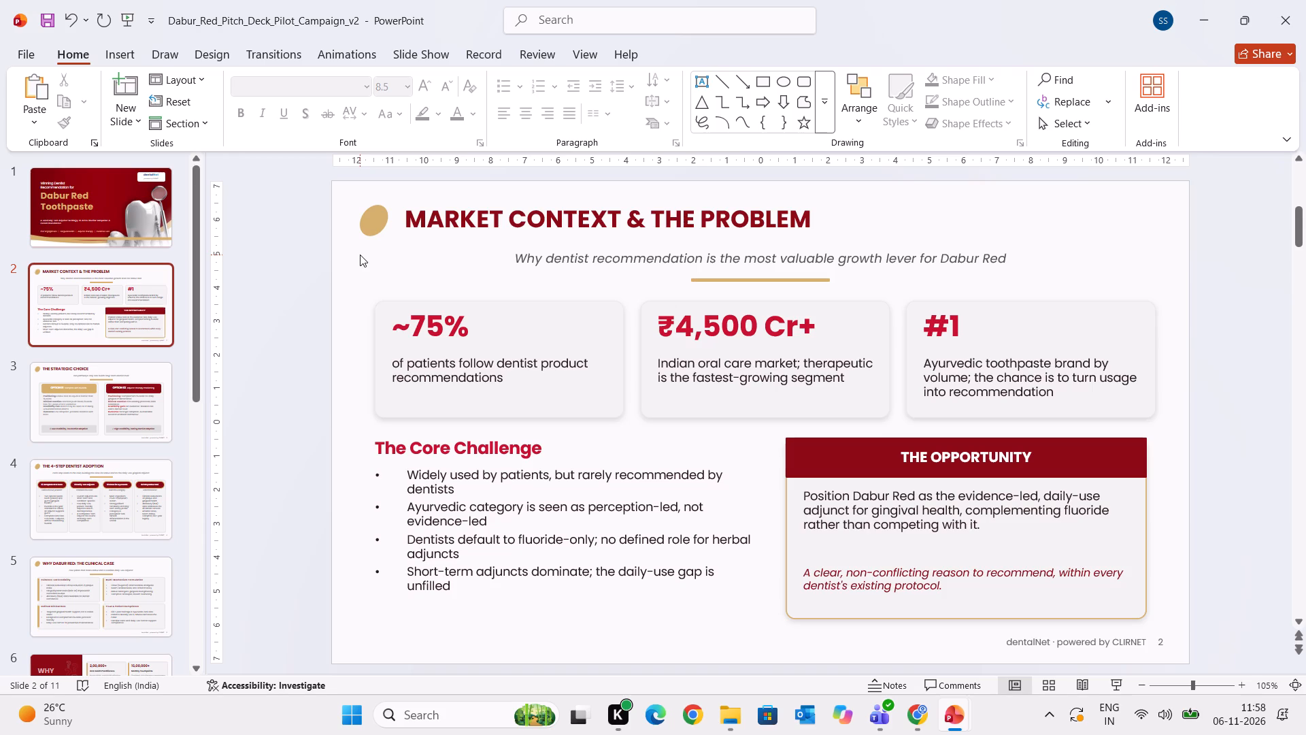
{"action": "key", "text": "ctrl+v"}
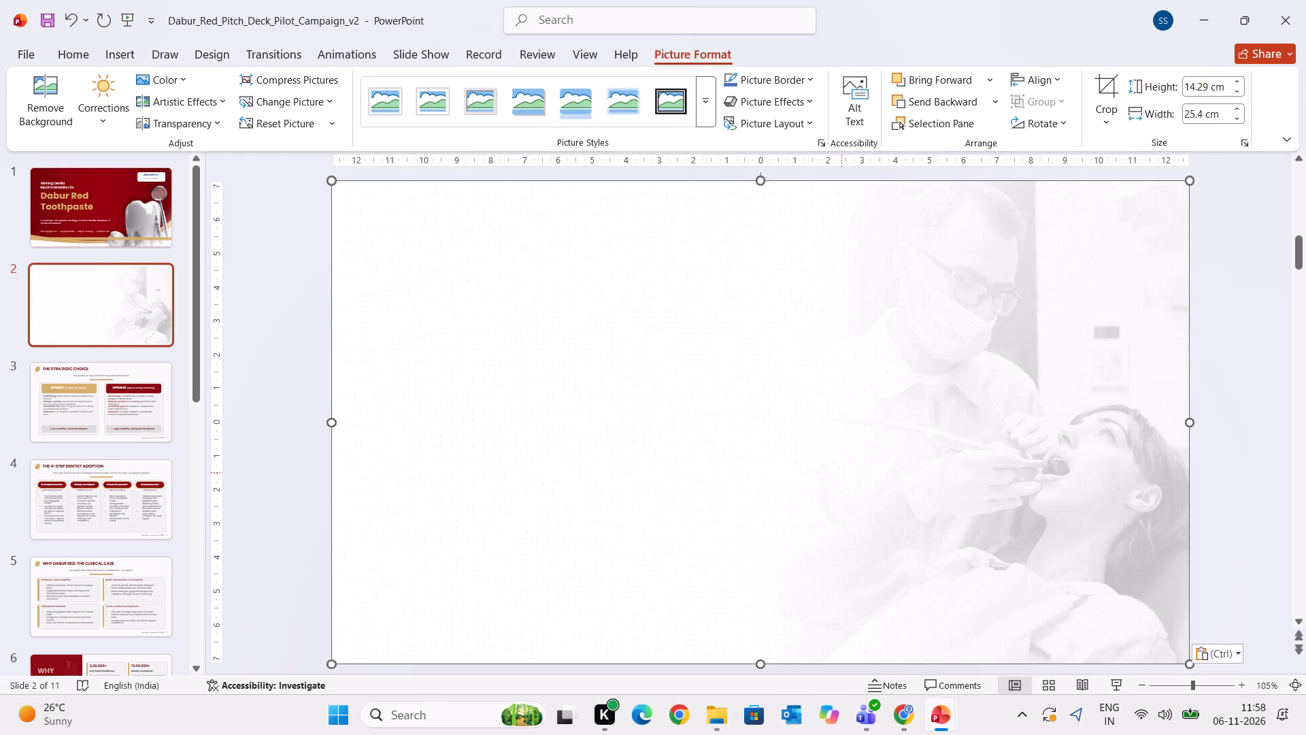
{"action": "right_click", "coordinate": [848, 471]}
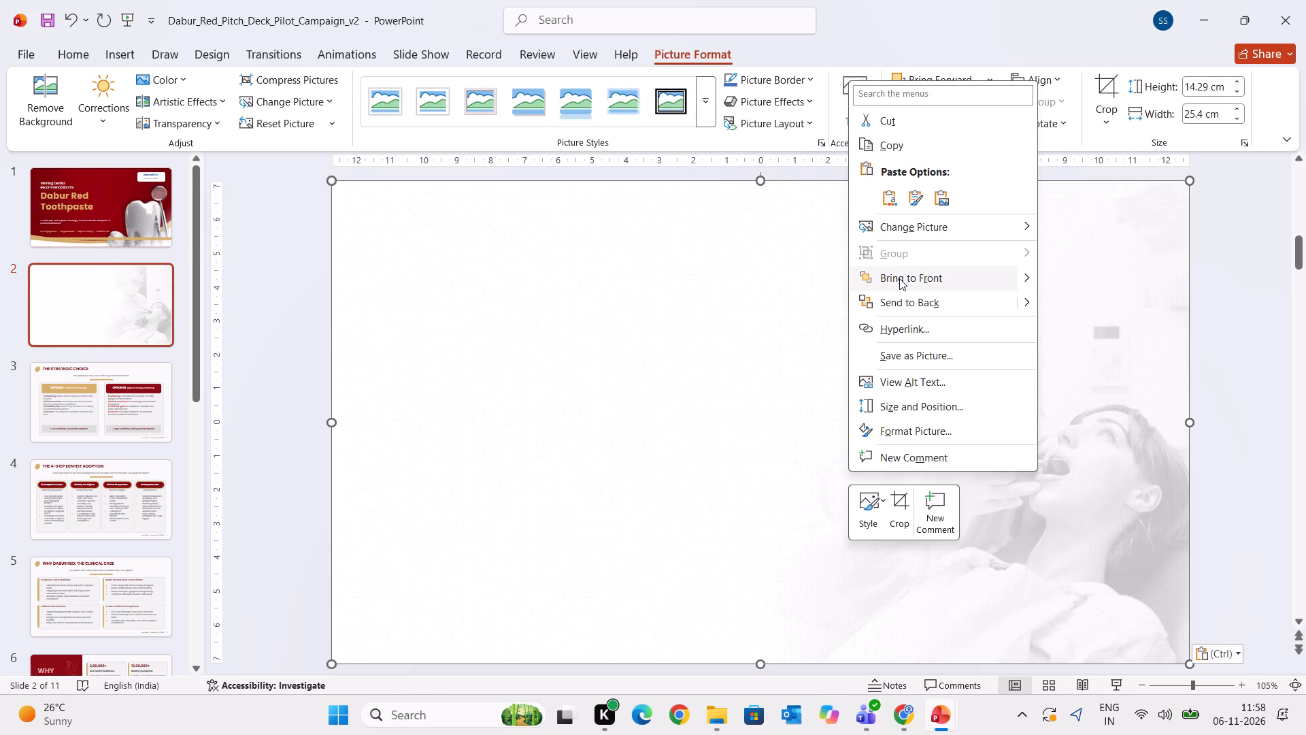
{"action": "left_click", "coordinate": [899, 278]}
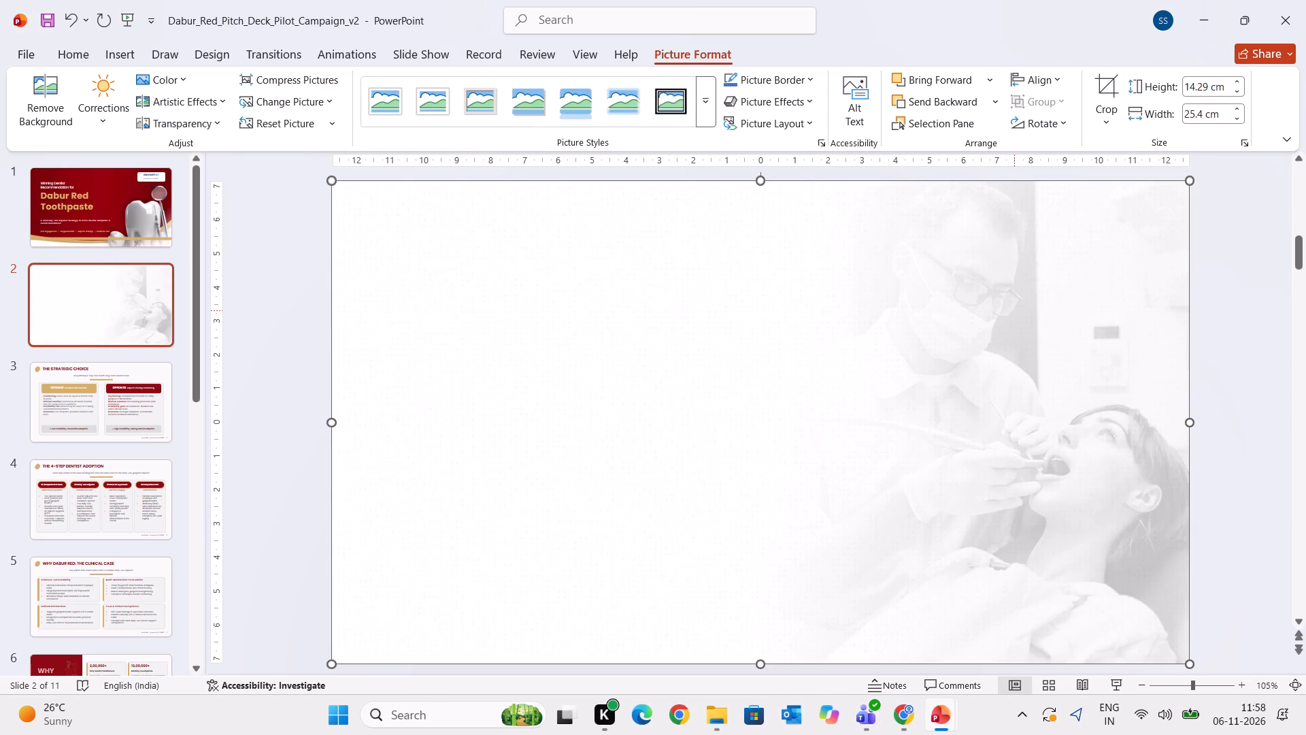
{"action": "right_click", "coordinate": [1014, 310]}
{"action": "left_click", "coordinate": [1079, 529]}
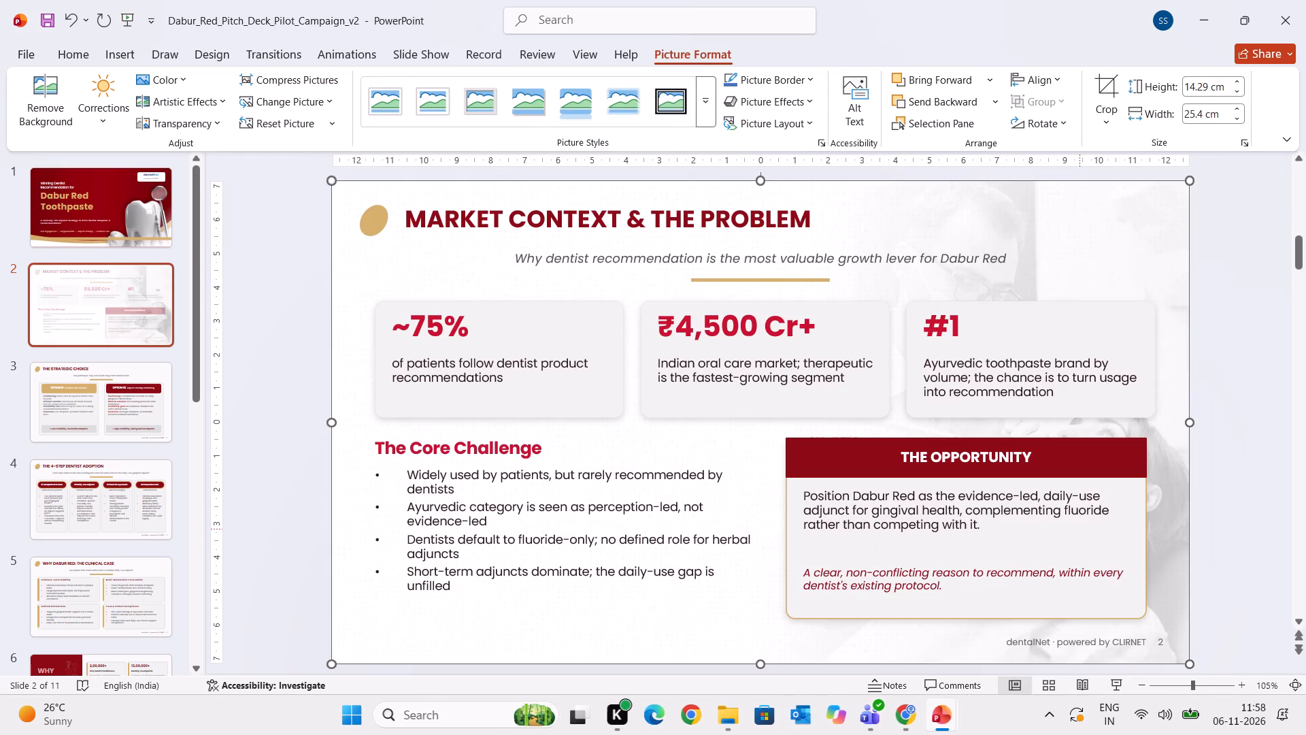
{"action": "left_click", "coordinate": [1255, 394]}
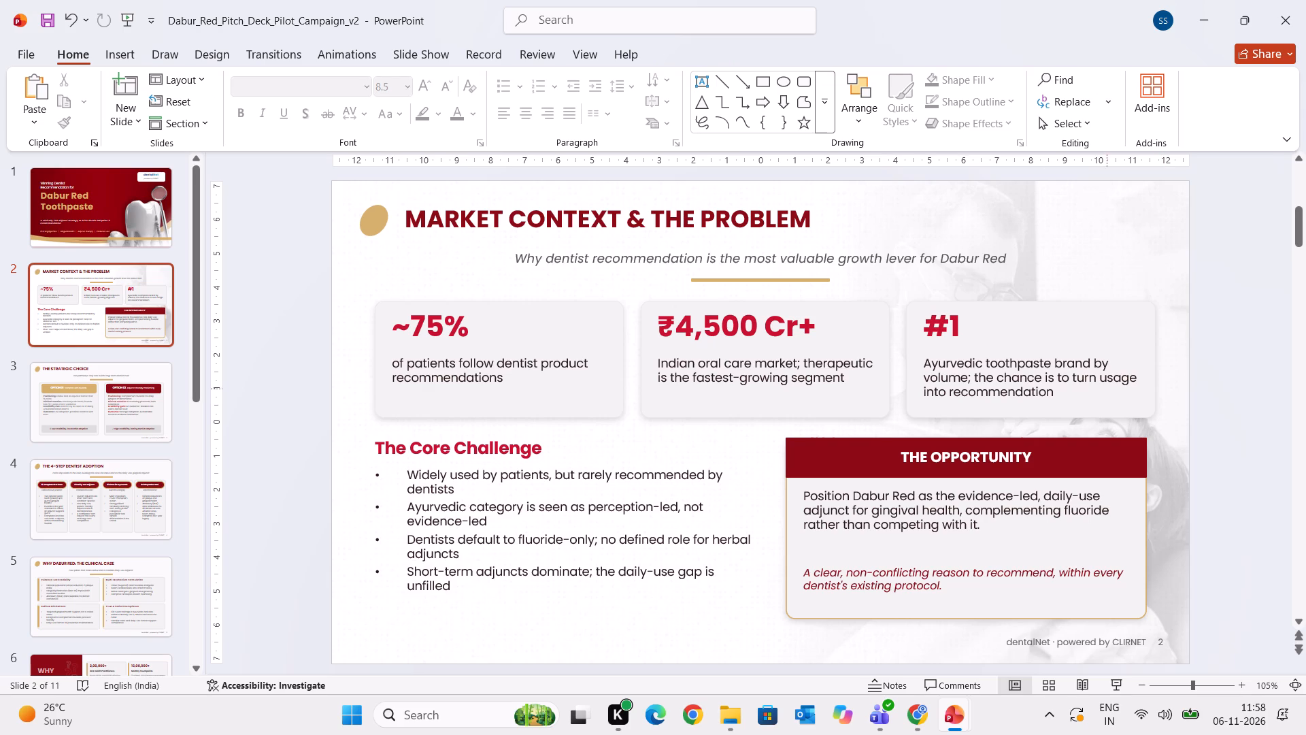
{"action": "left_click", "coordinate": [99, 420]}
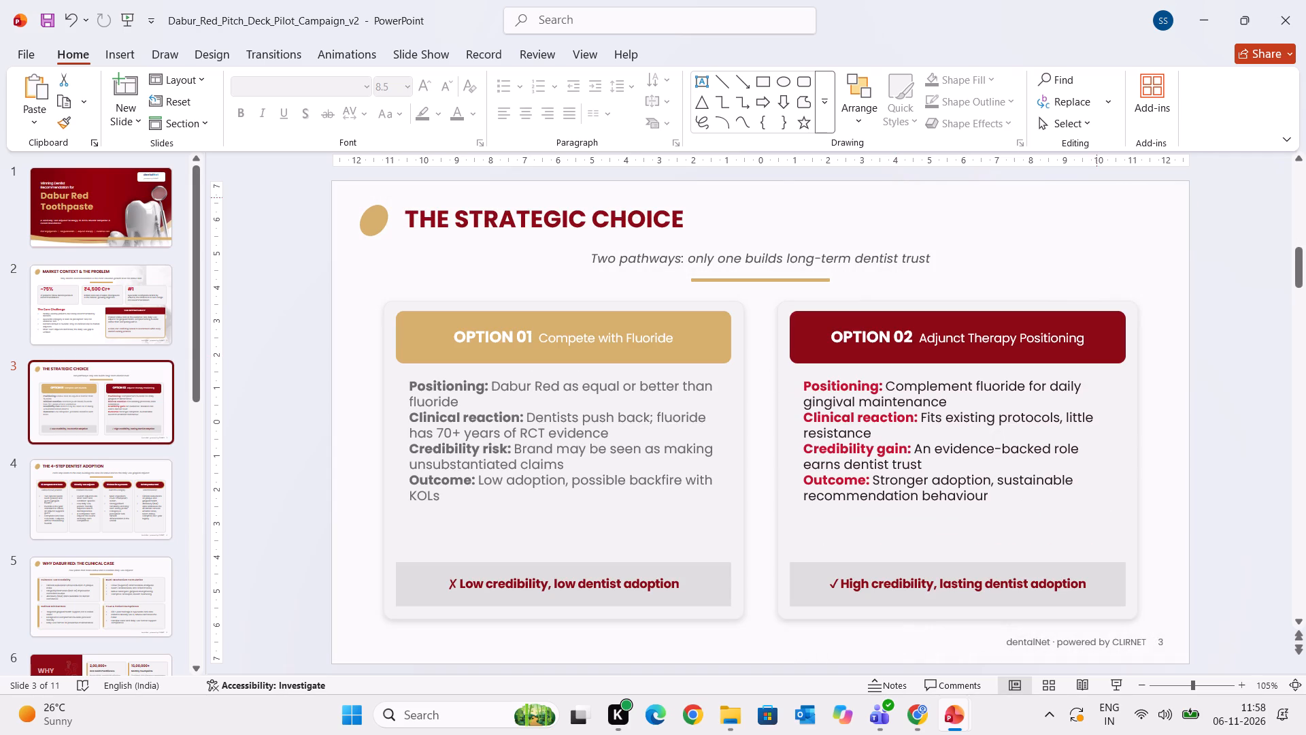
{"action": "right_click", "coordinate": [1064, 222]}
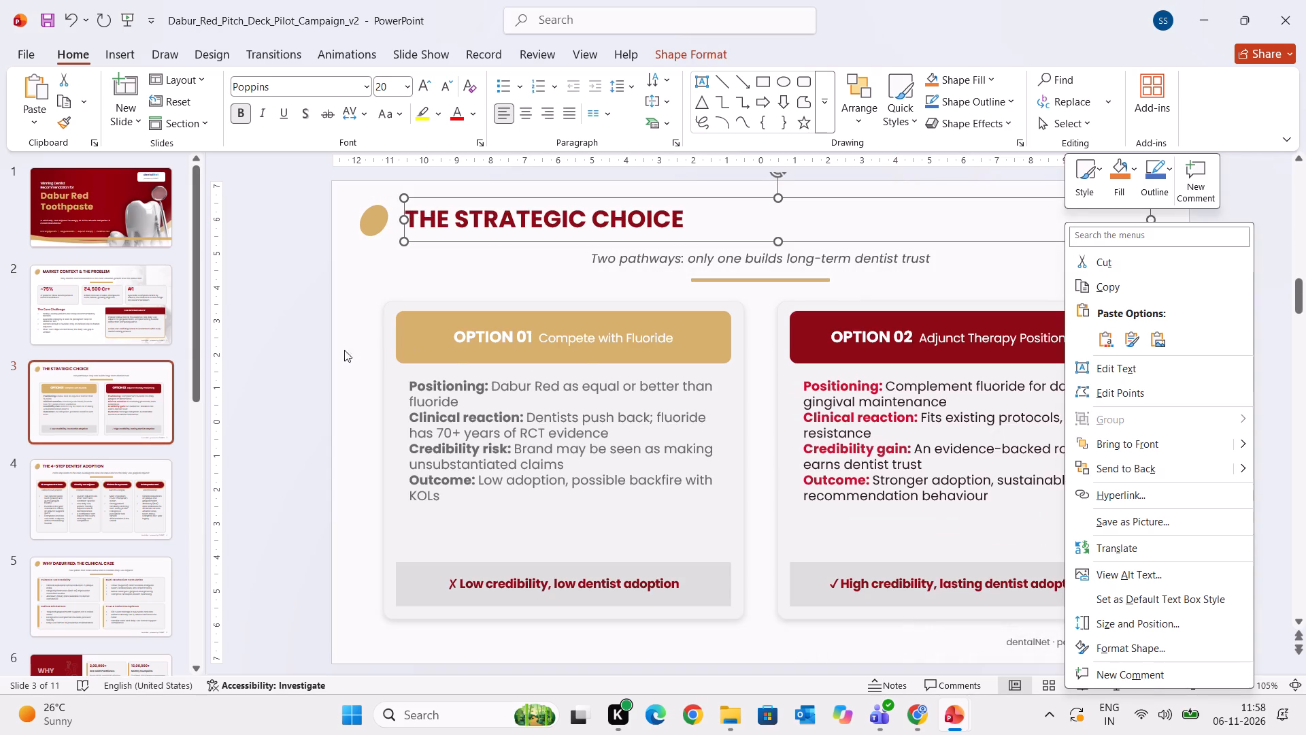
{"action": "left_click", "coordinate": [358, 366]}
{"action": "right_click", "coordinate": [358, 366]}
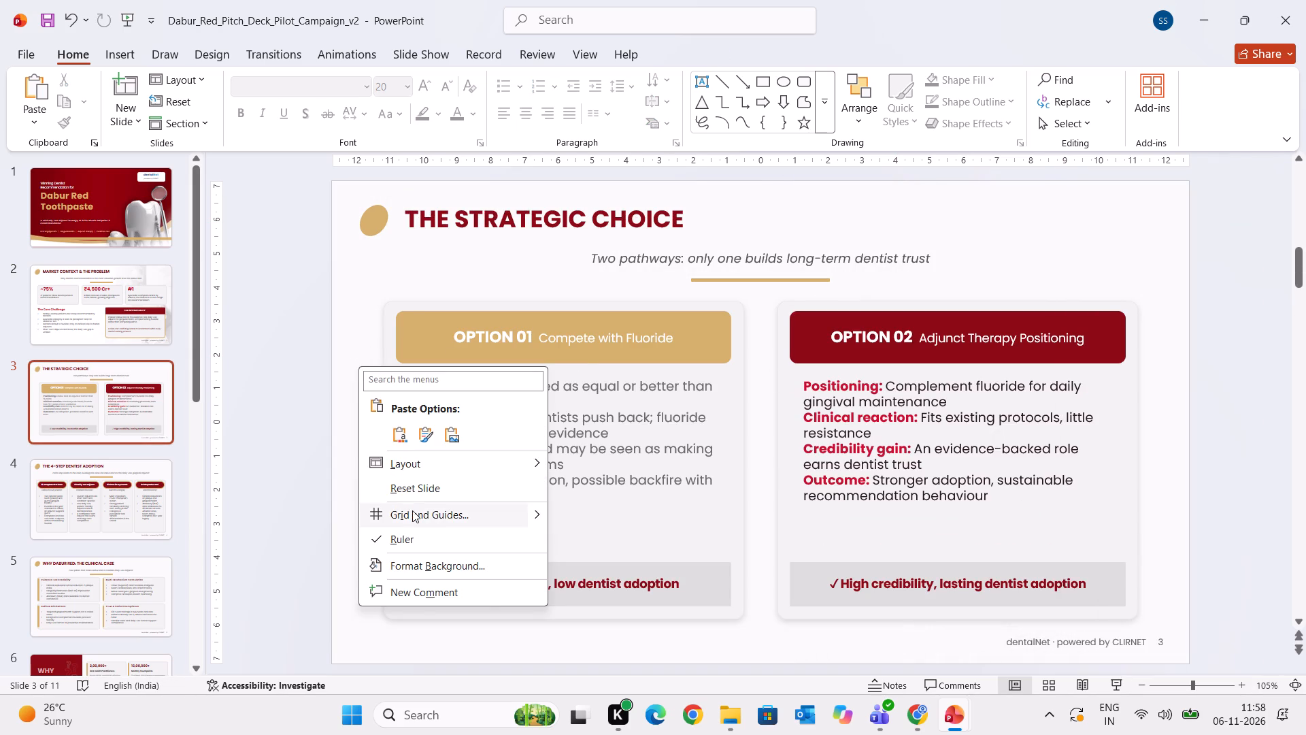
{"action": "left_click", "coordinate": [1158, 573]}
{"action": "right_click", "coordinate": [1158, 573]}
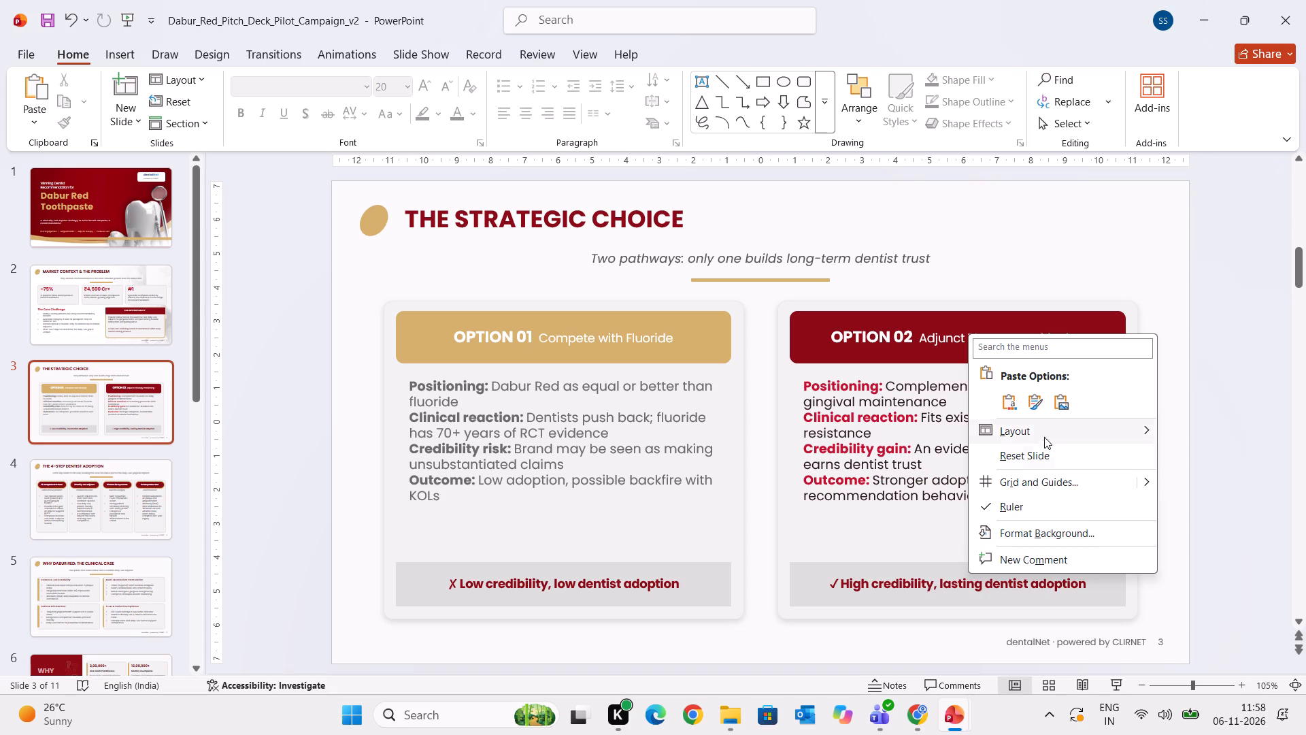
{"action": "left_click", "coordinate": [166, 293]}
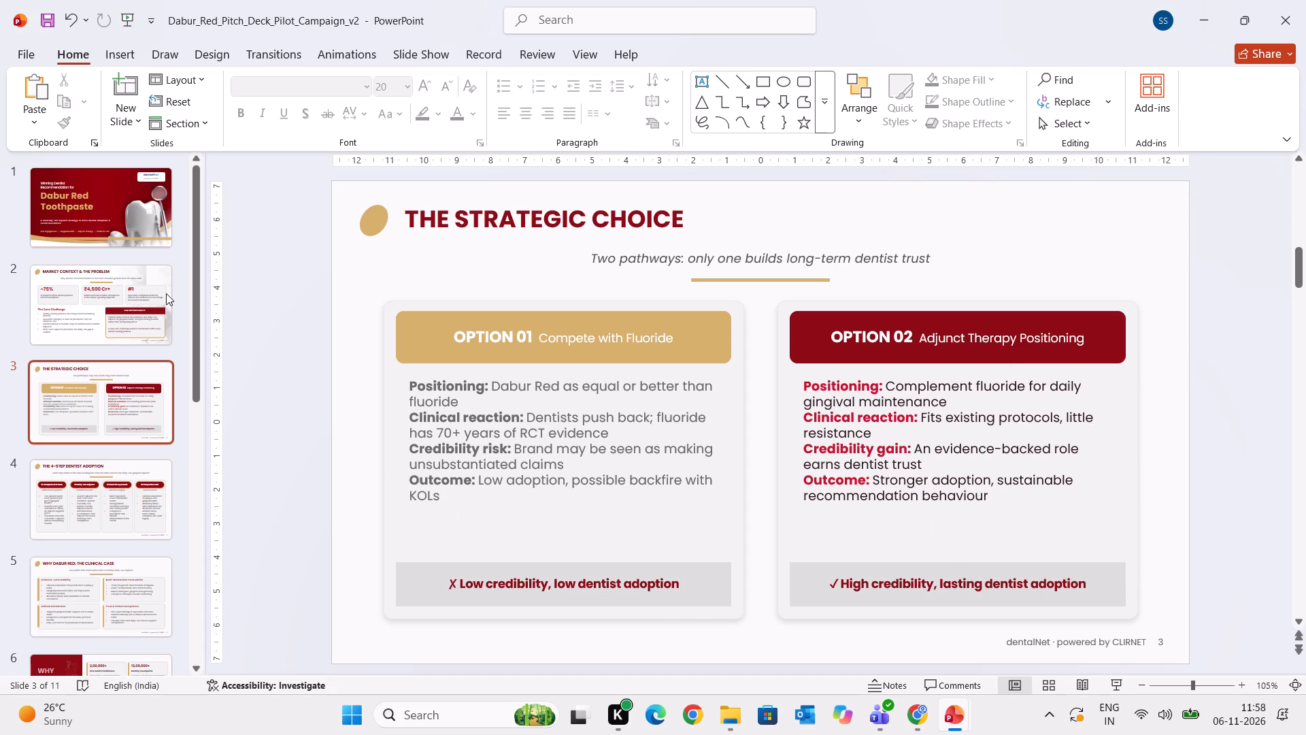
Copy the dentist-and-patient picture from the Market Context & the Problem slide onto The Strategic Choice slide and send it behind all content.
{"action": "left_click", "coordinate": [154, 278]}
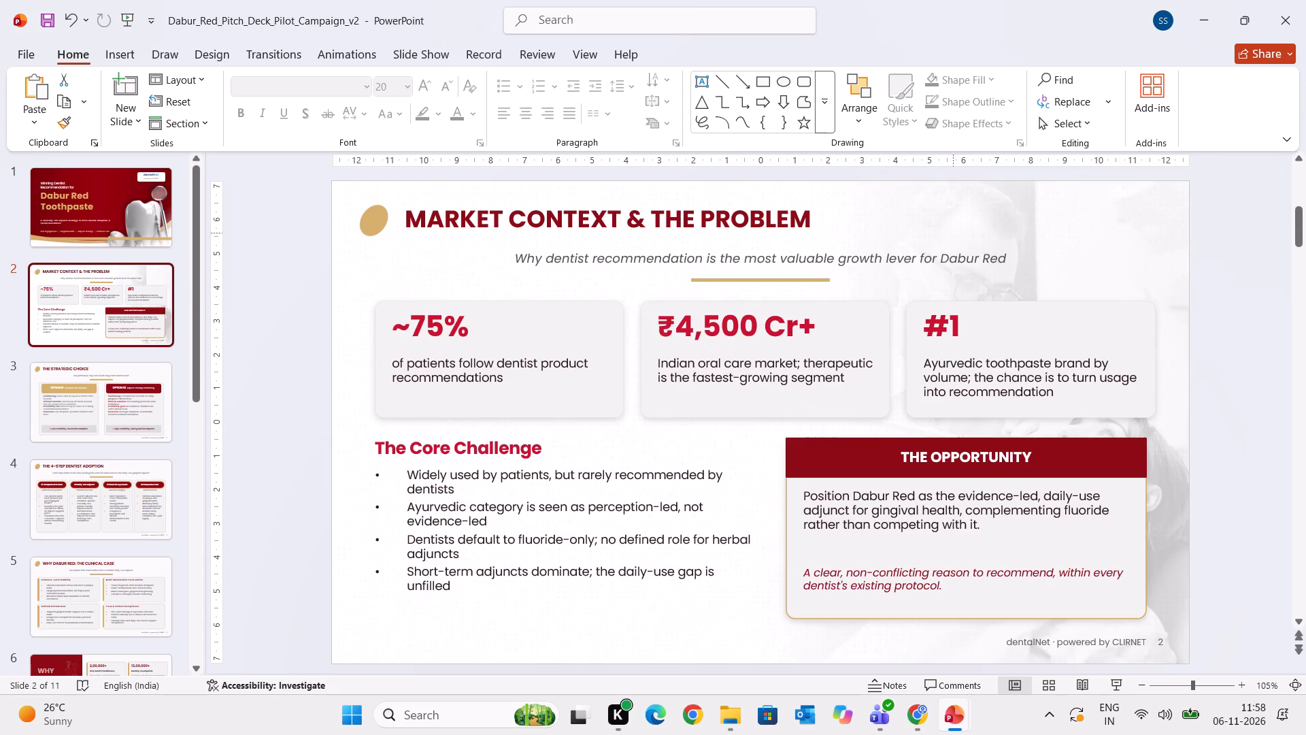
{"action": "left_click", "coordinate": [1106, 234]}
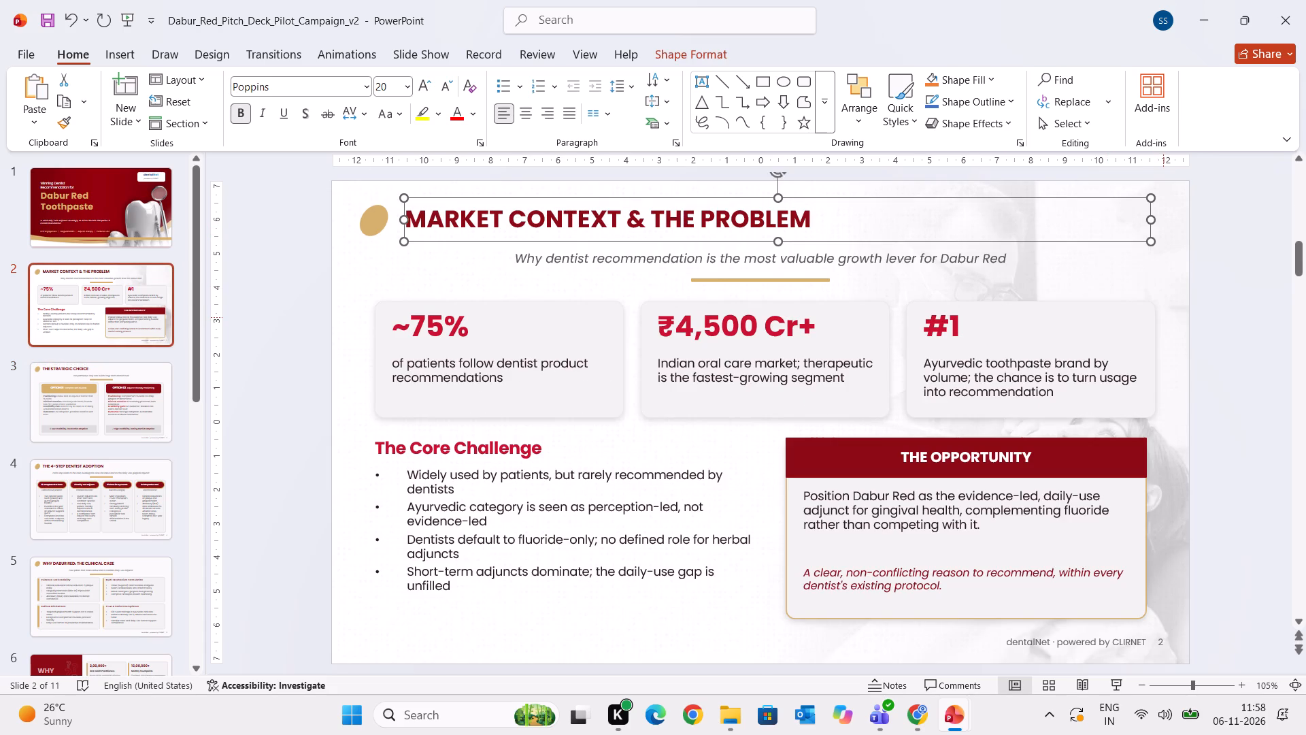
{"action": "left_click", "coordinate": [1163, 317]}
{"action": "key", "text": "ctrl+c"}
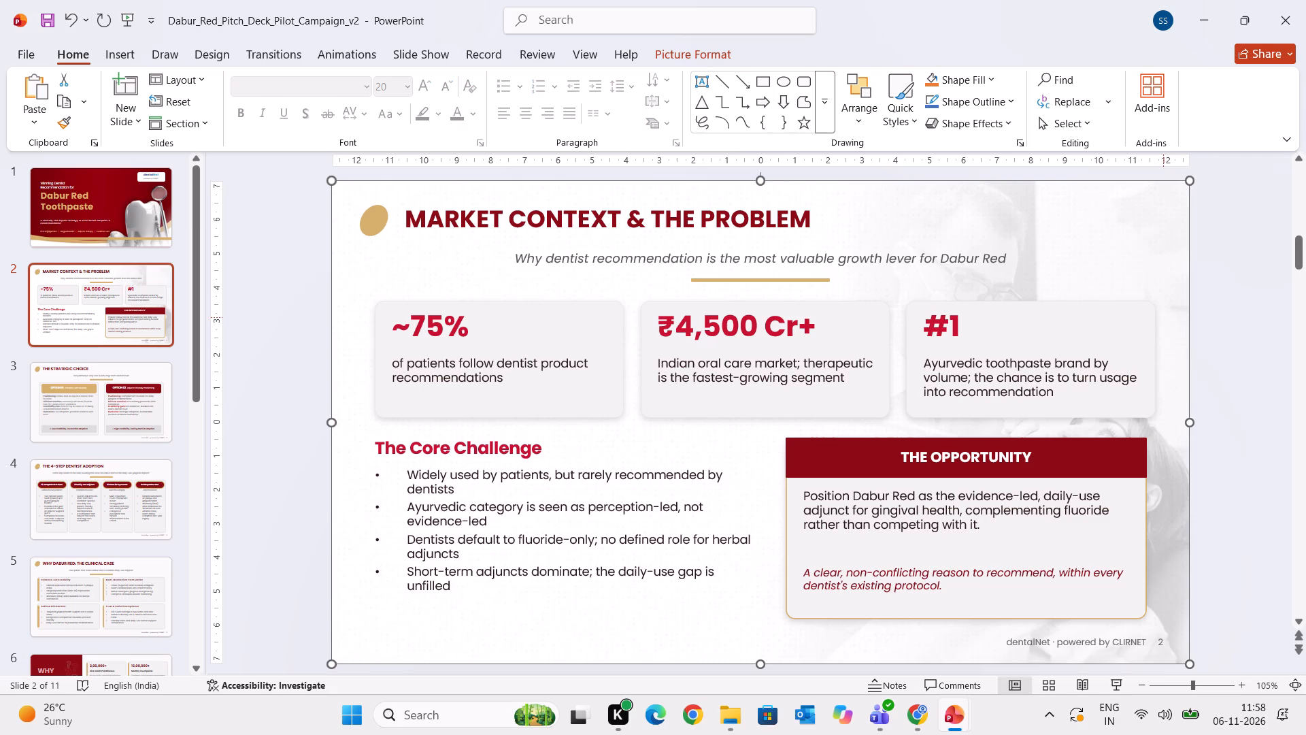
{"action": "left_click", "coordinate": [124, 408]}
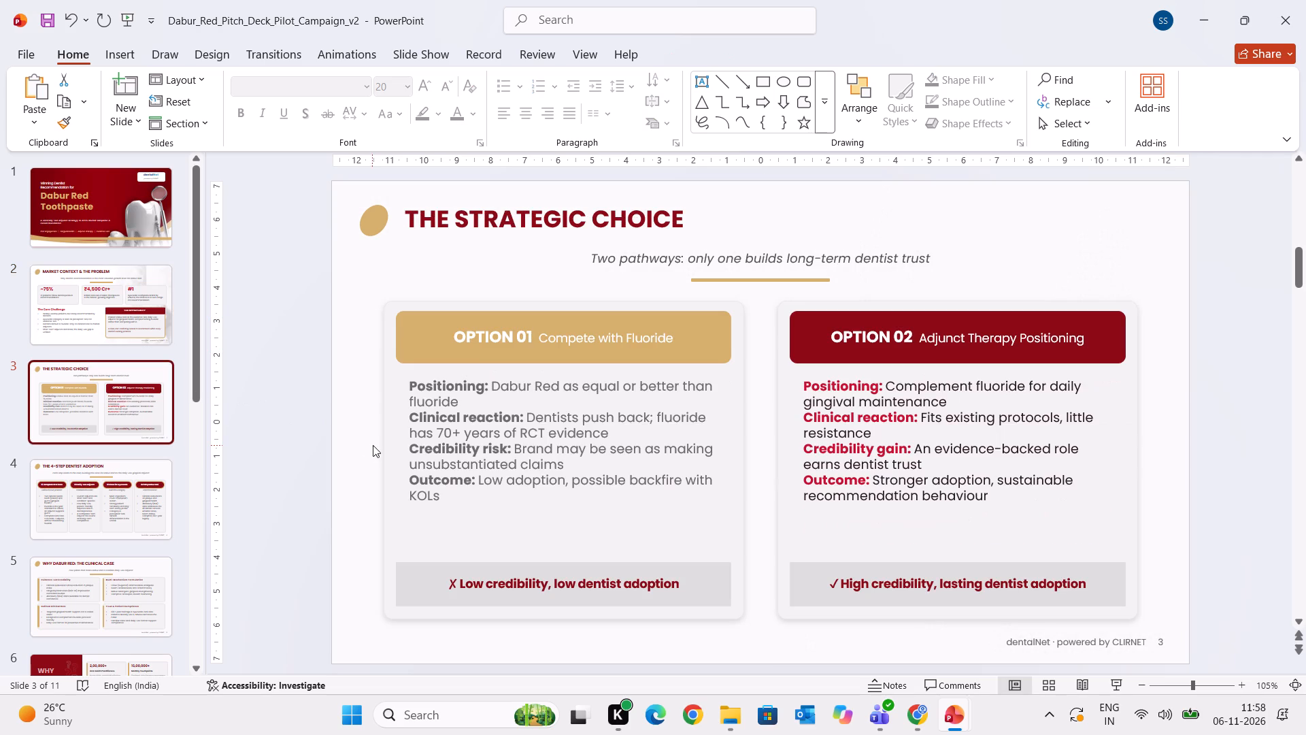
{"action": "key", "text": "ctrl+v"}
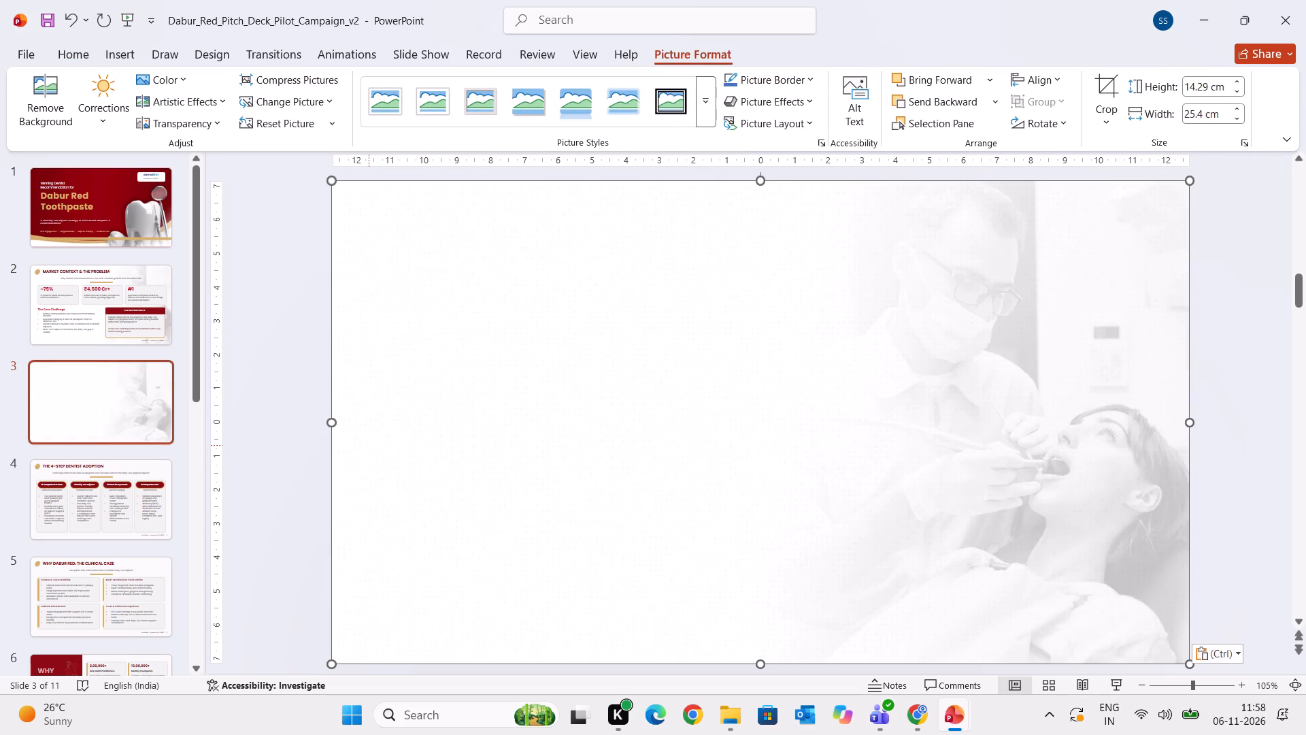
{"action": "right_click", "coordinate": [369, 445]}
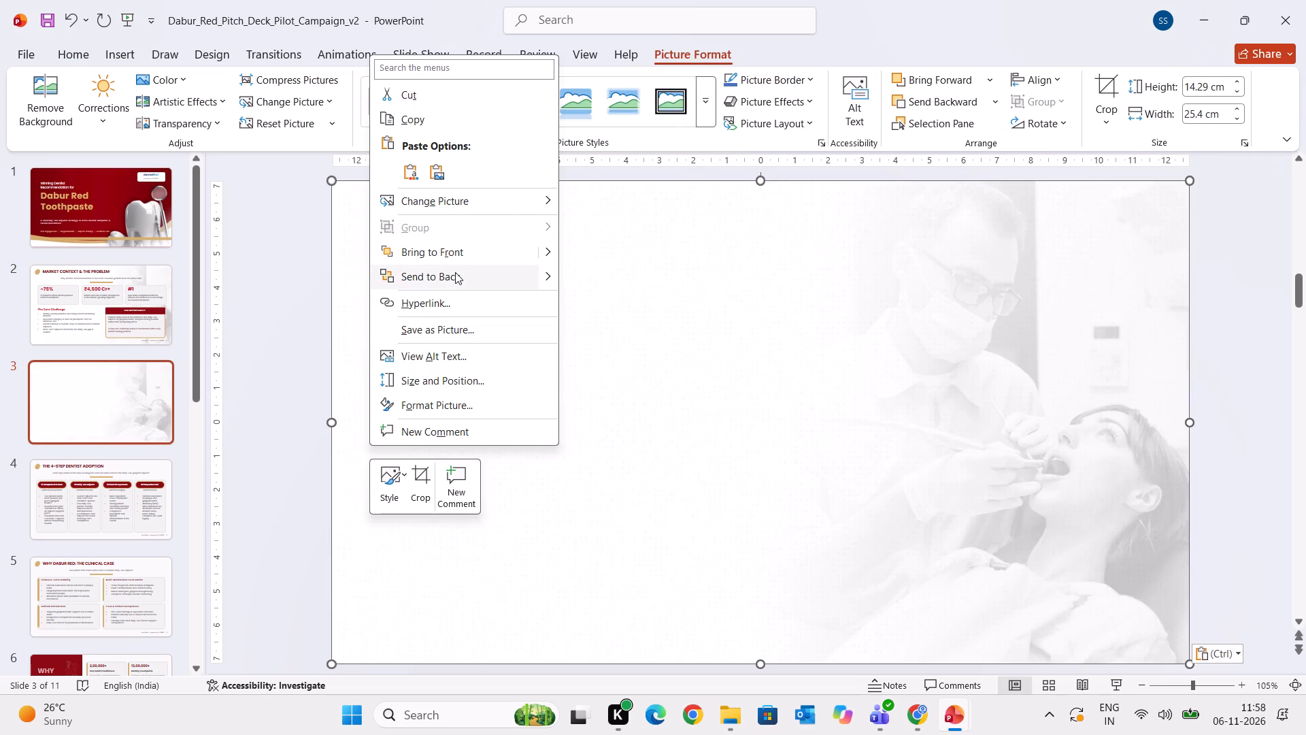
{"action": "left_click", "coordinate": [455, 272]}
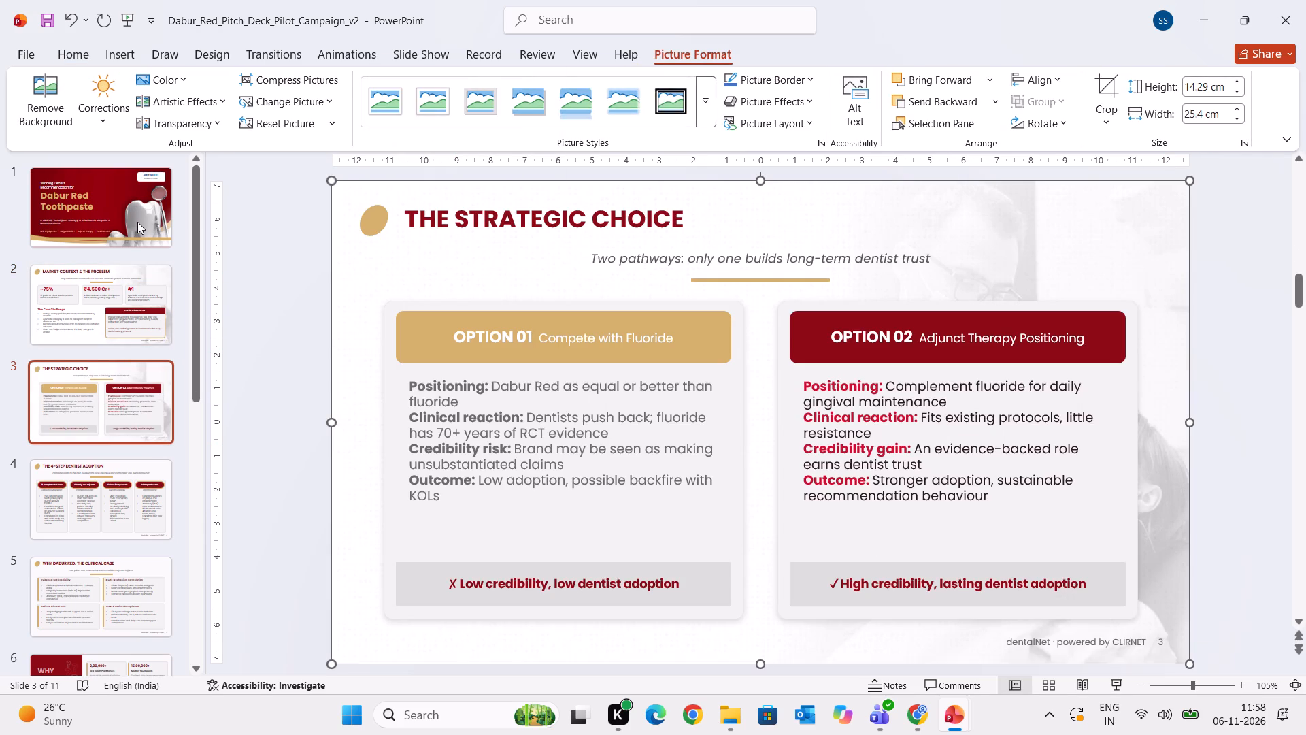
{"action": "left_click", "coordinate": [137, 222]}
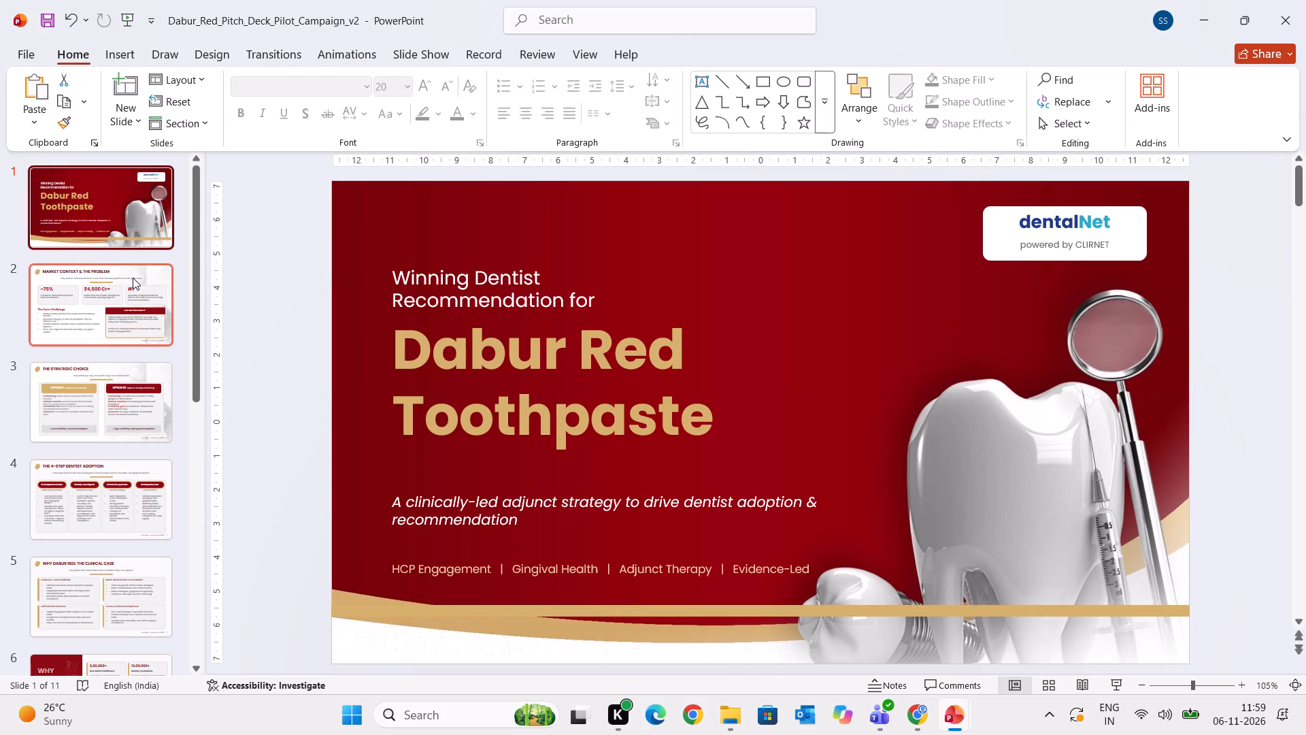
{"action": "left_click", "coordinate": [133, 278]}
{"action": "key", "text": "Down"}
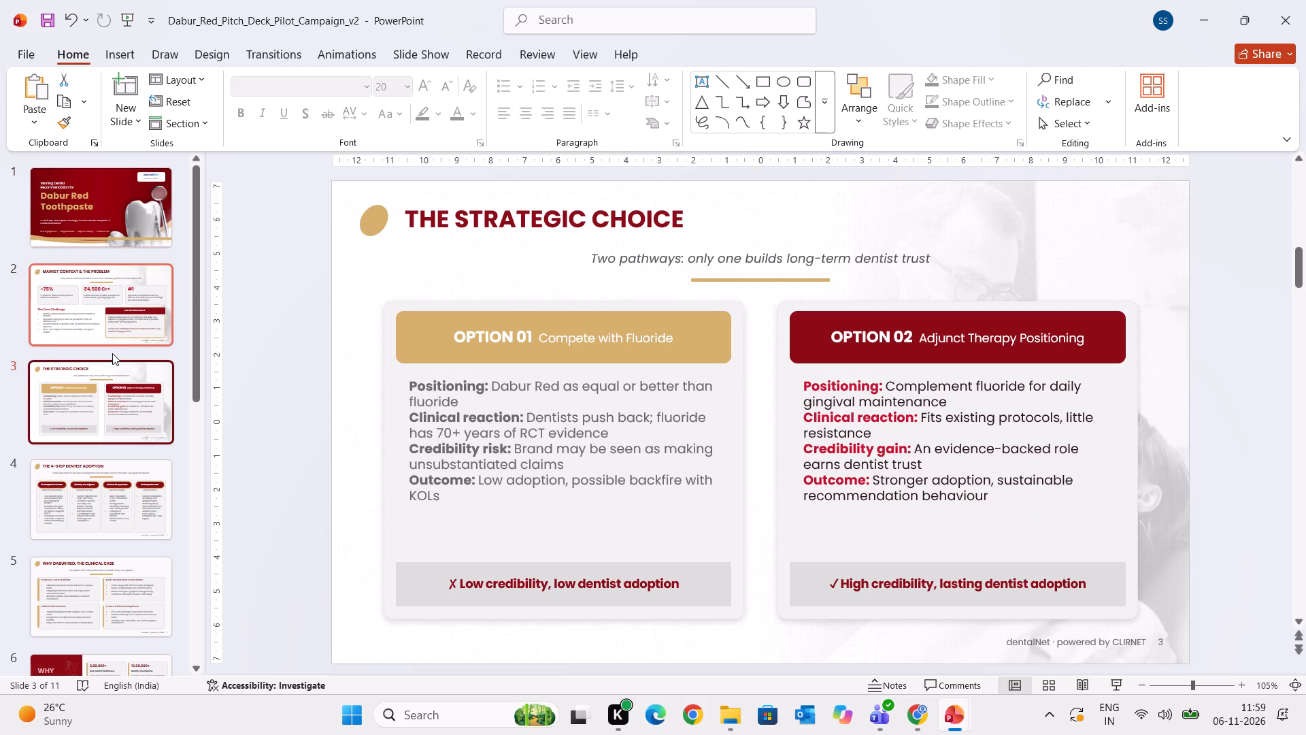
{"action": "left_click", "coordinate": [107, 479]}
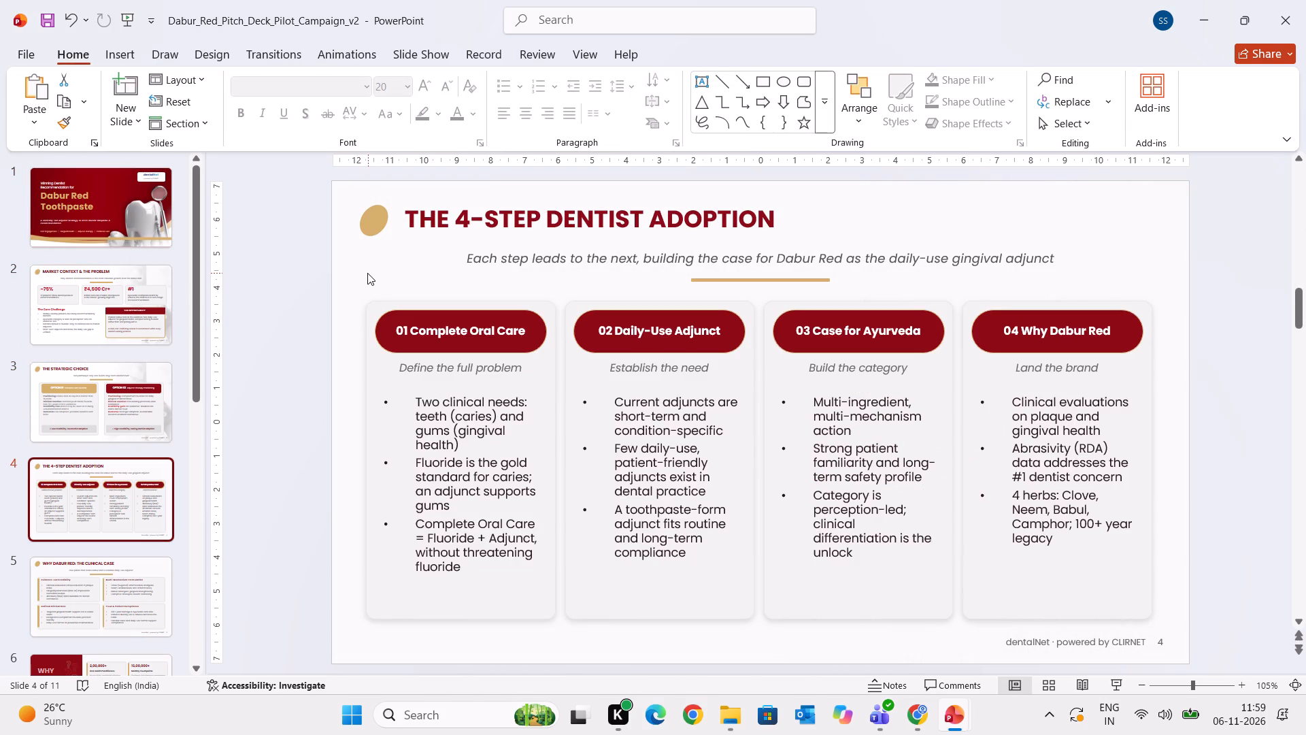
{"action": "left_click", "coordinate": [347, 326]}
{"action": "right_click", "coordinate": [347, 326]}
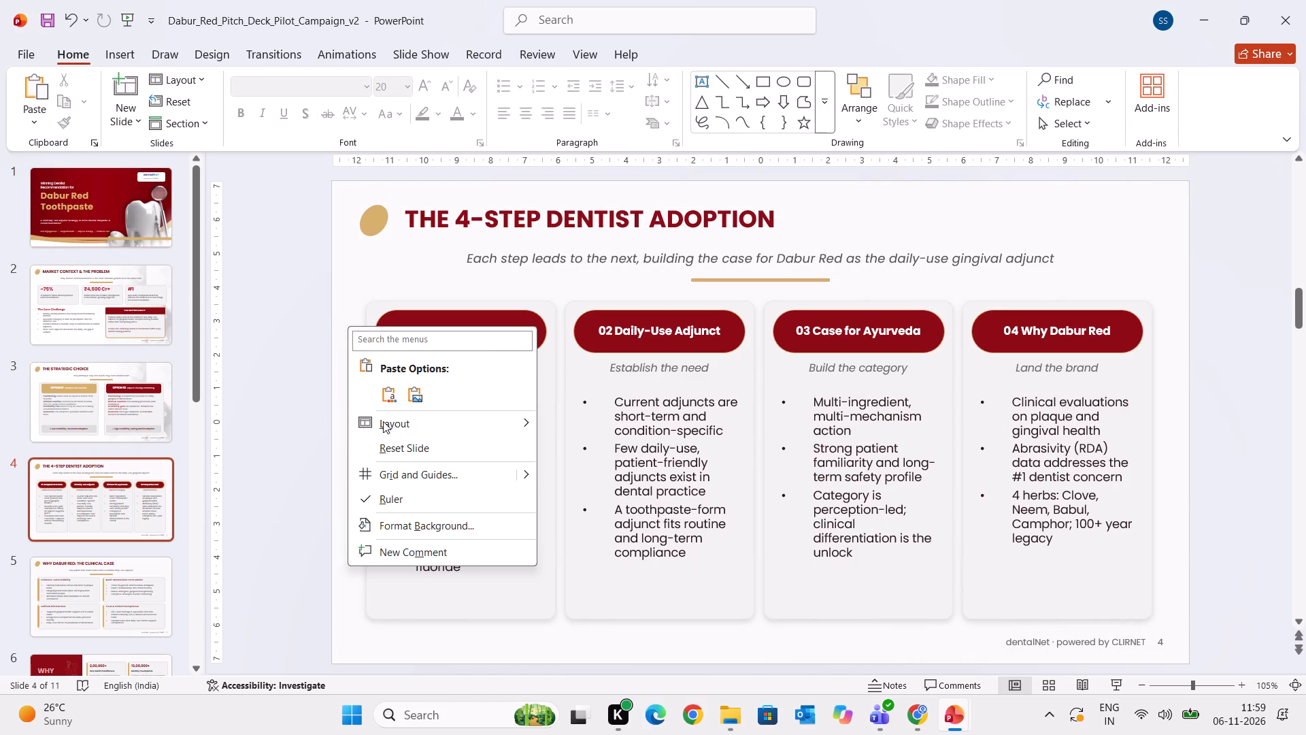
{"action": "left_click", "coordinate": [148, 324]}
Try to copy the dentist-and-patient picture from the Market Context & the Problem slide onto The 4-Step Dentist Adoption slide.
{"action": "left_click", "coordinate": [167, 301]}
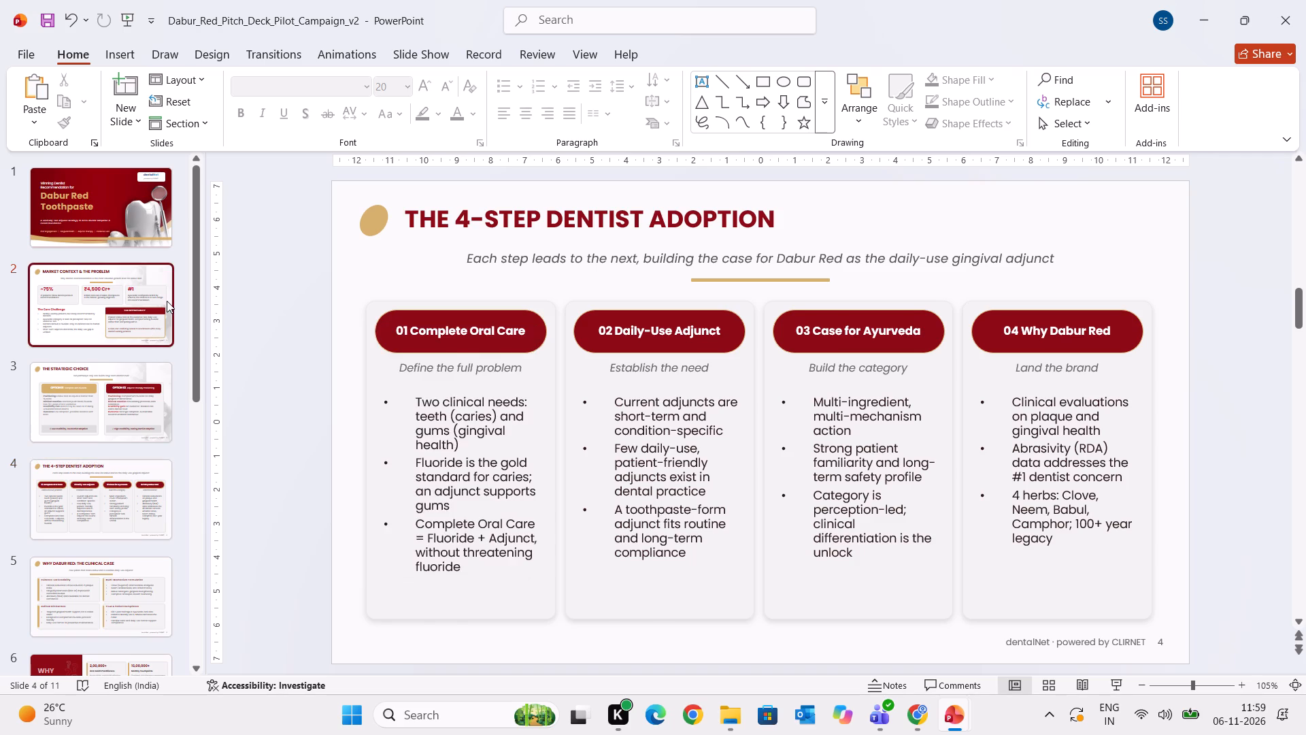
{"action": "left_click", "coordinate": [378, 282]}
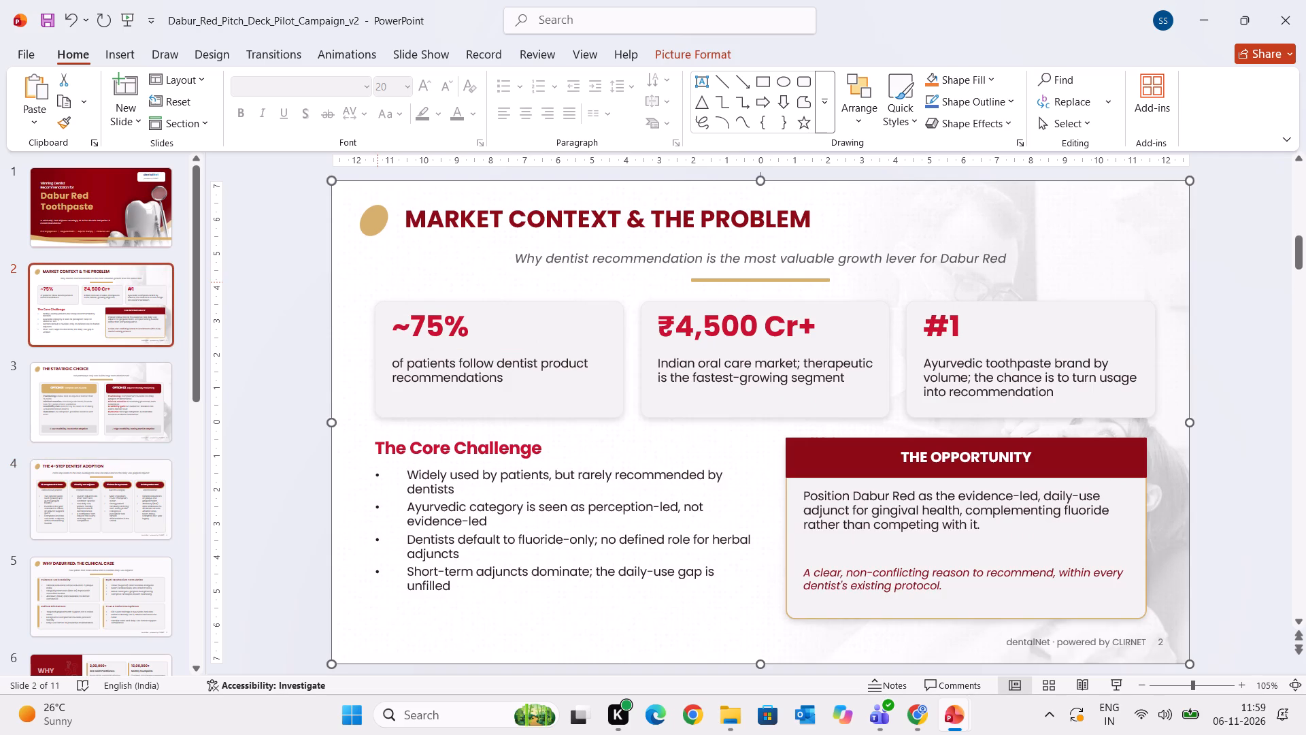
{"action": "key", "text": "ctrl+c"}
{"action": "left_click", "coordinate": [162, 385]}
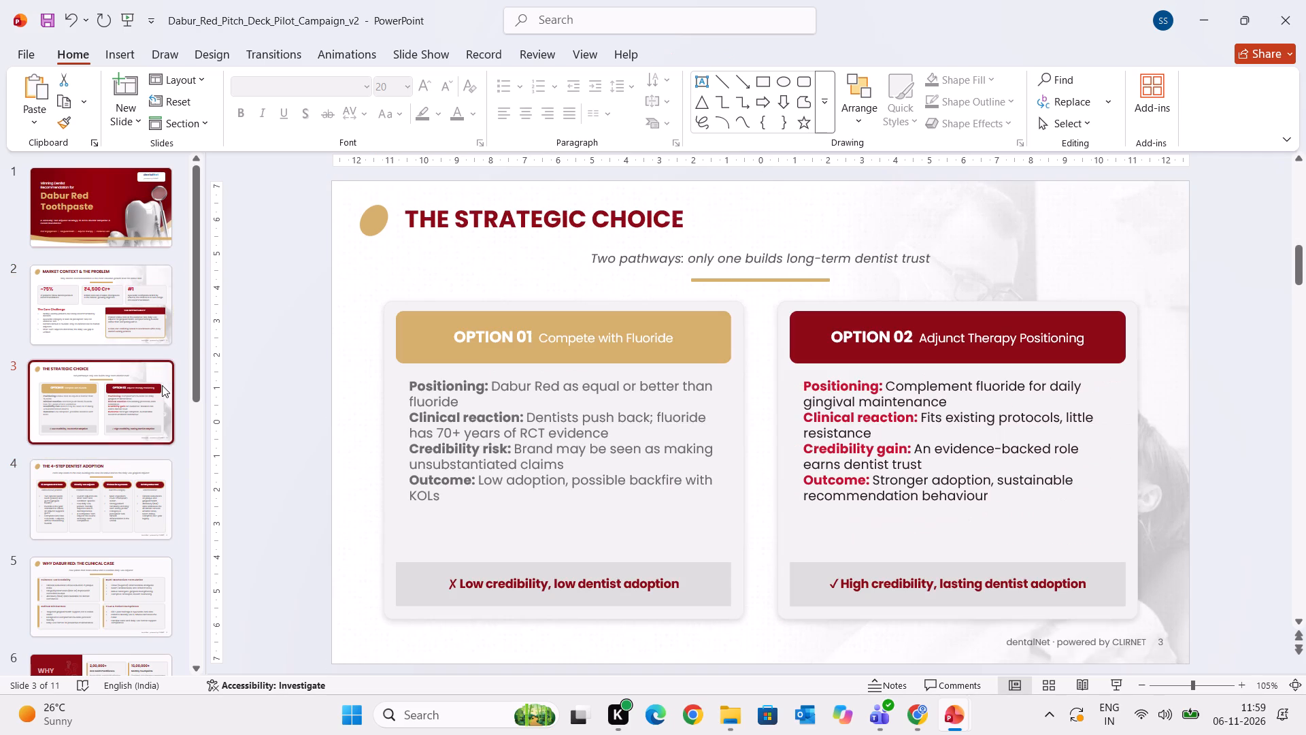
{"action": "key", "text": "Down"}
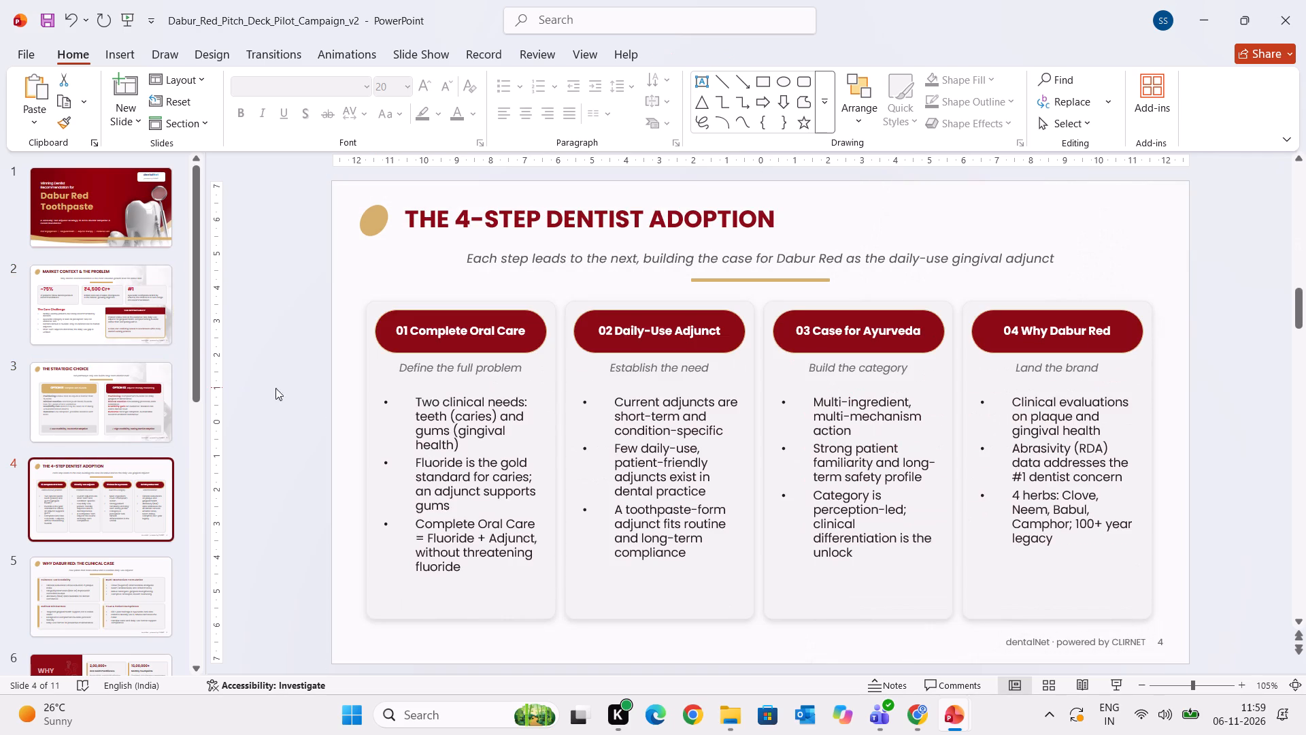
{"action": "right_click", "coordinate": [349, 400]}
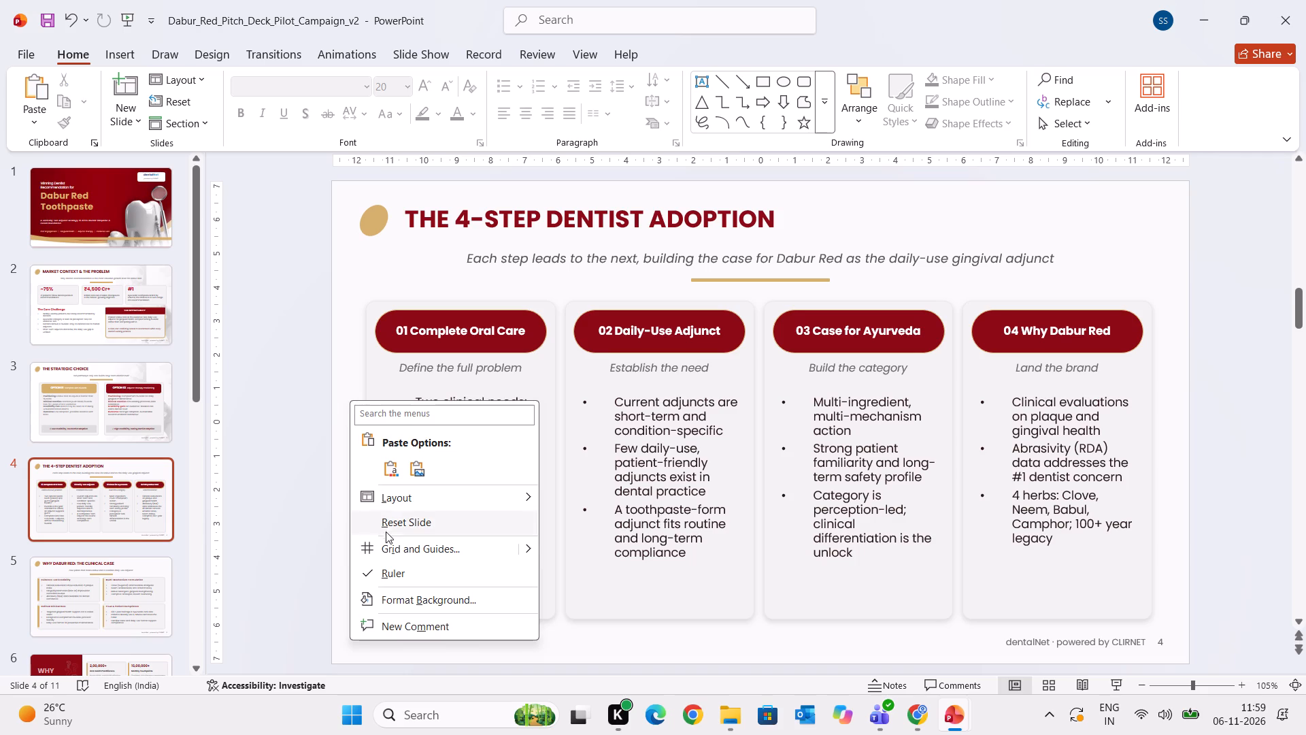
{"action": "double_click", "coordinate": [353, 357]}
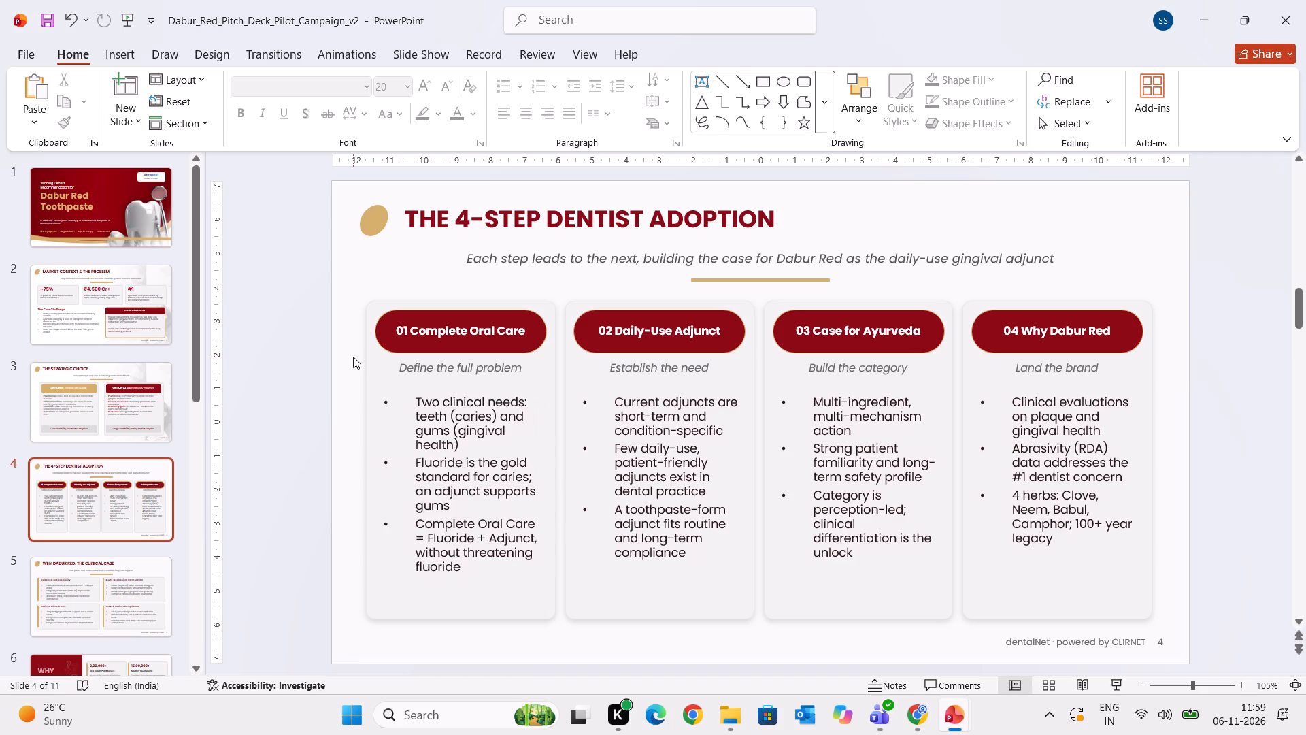
Select the full-slide dentist-and-patient background picture on The Strategic Choice slide.
{"action": "left_click", "coordinate": [144, 382]}
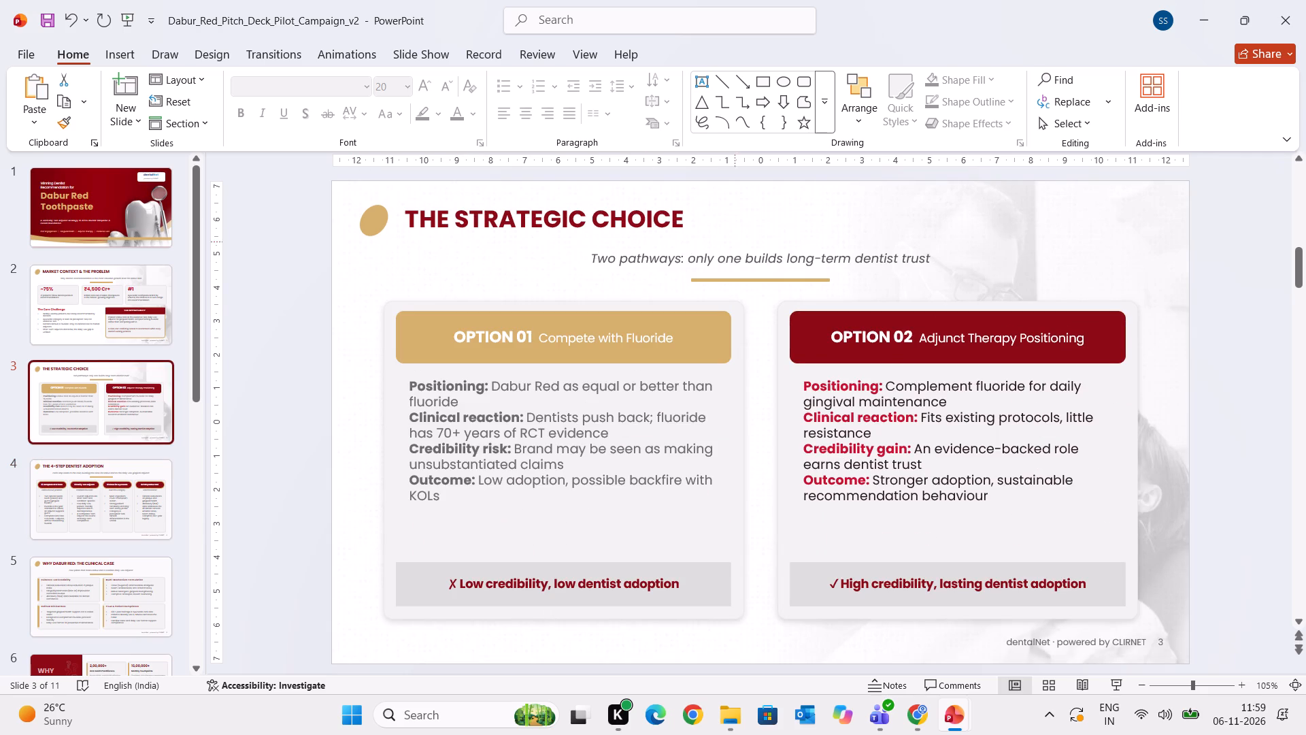
{"action": "left_click", "coordinate": [992, 263]}
{"action": "left_click", "coordinate": [1113, 226]}
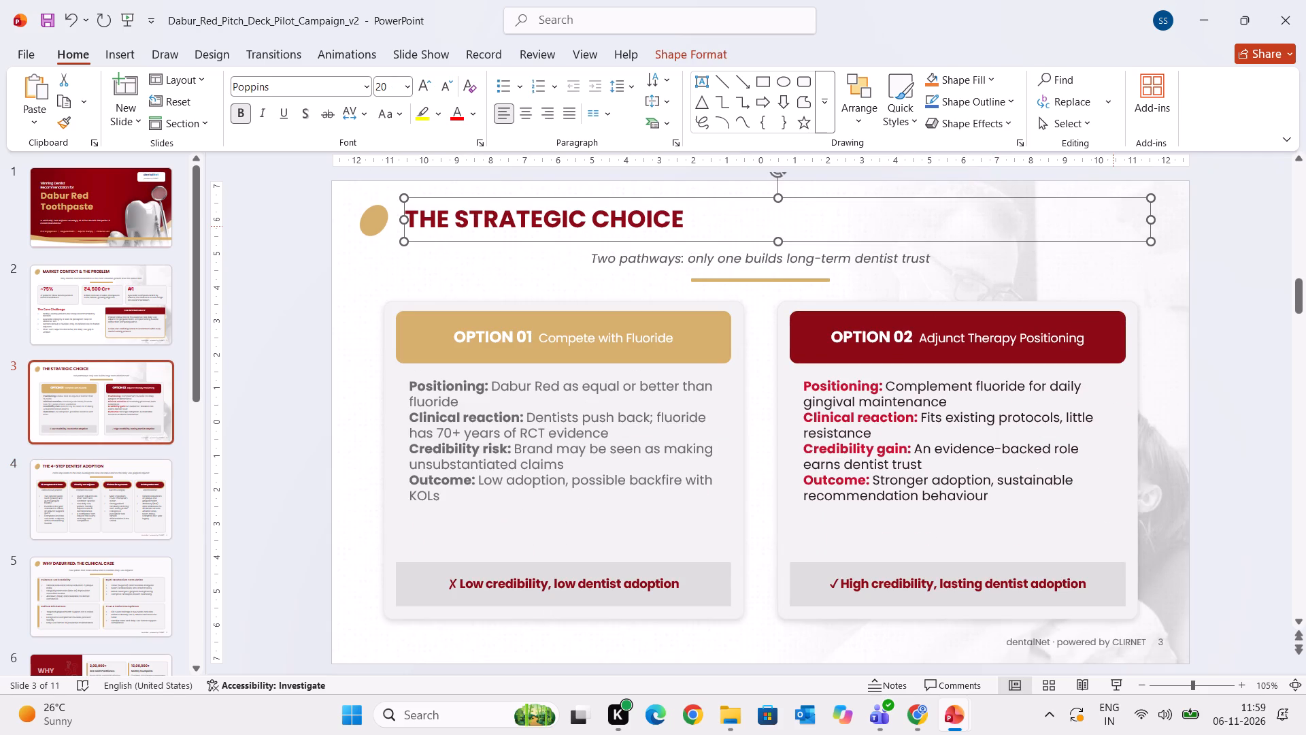
{"action": "left_click", "coordinate": [1152, 280]}
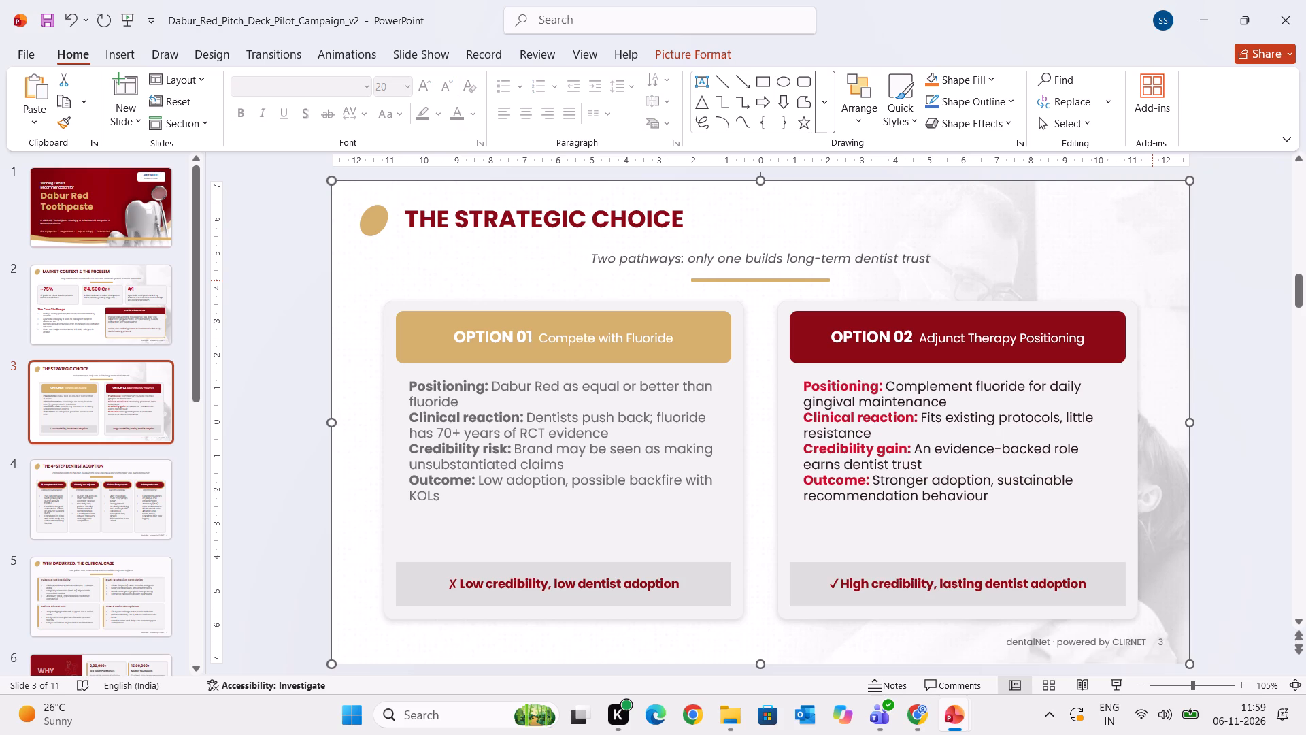
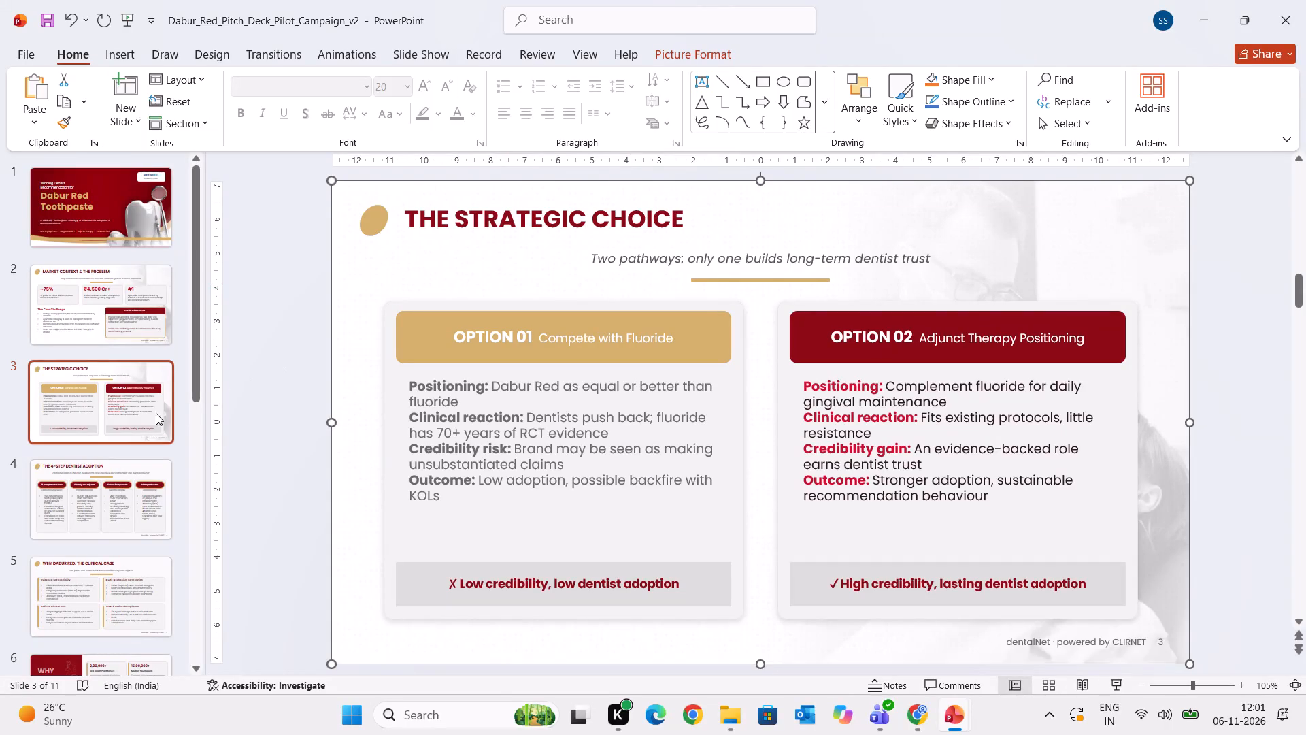
Copy the dentist-and-patient background picture from The Strategic Choice slide onto The 4-Step Dentist Adoption slide.
{"action": "left_click", "coordinate": [111, 427]}
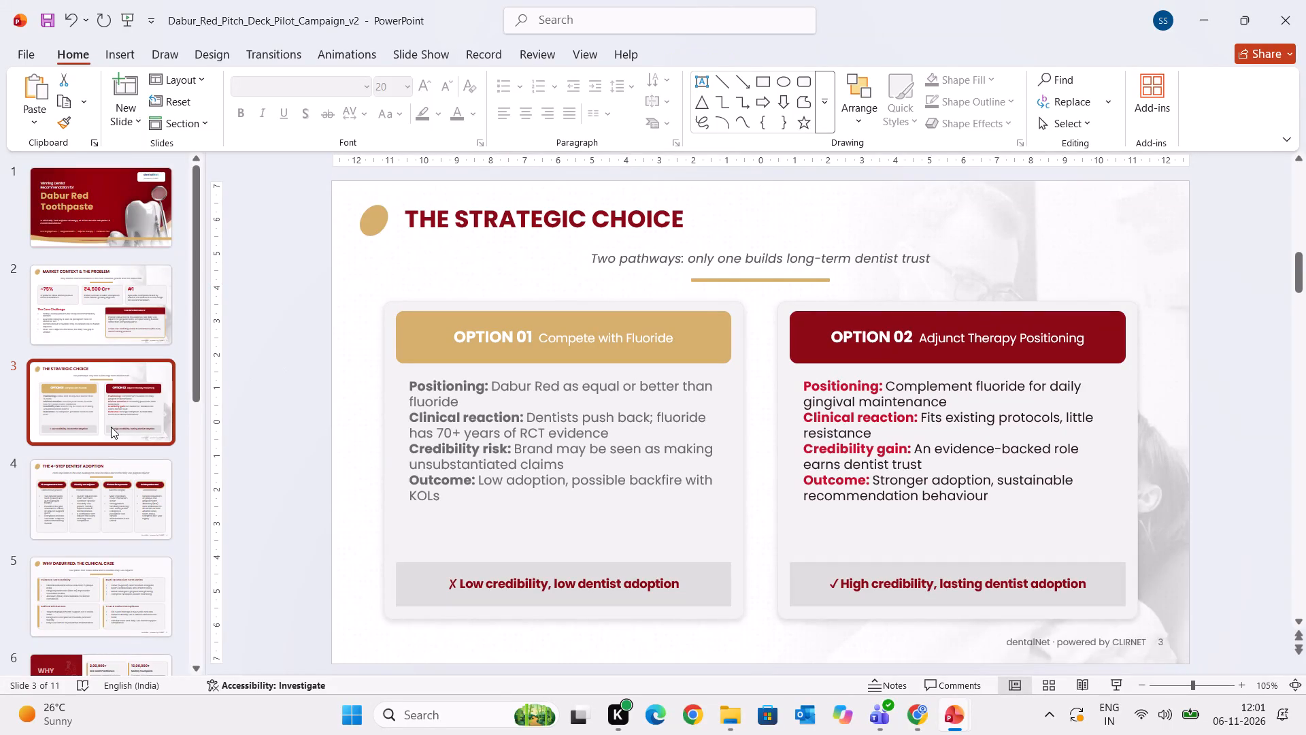
{"action": "left_click", "coordinate": [1038, 244]}
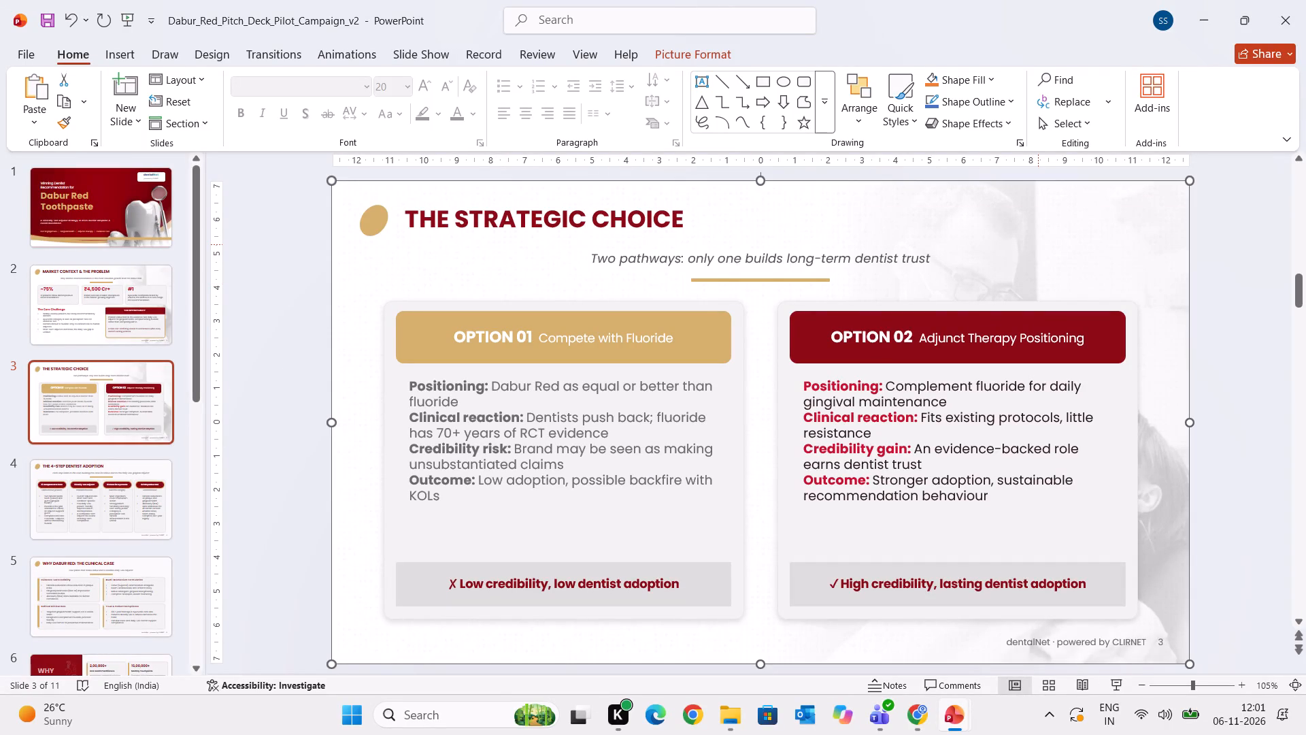
{"action": "key", "text": "ctrl+c"}
{"action": "left_click", "coordinate": [107, 509]}
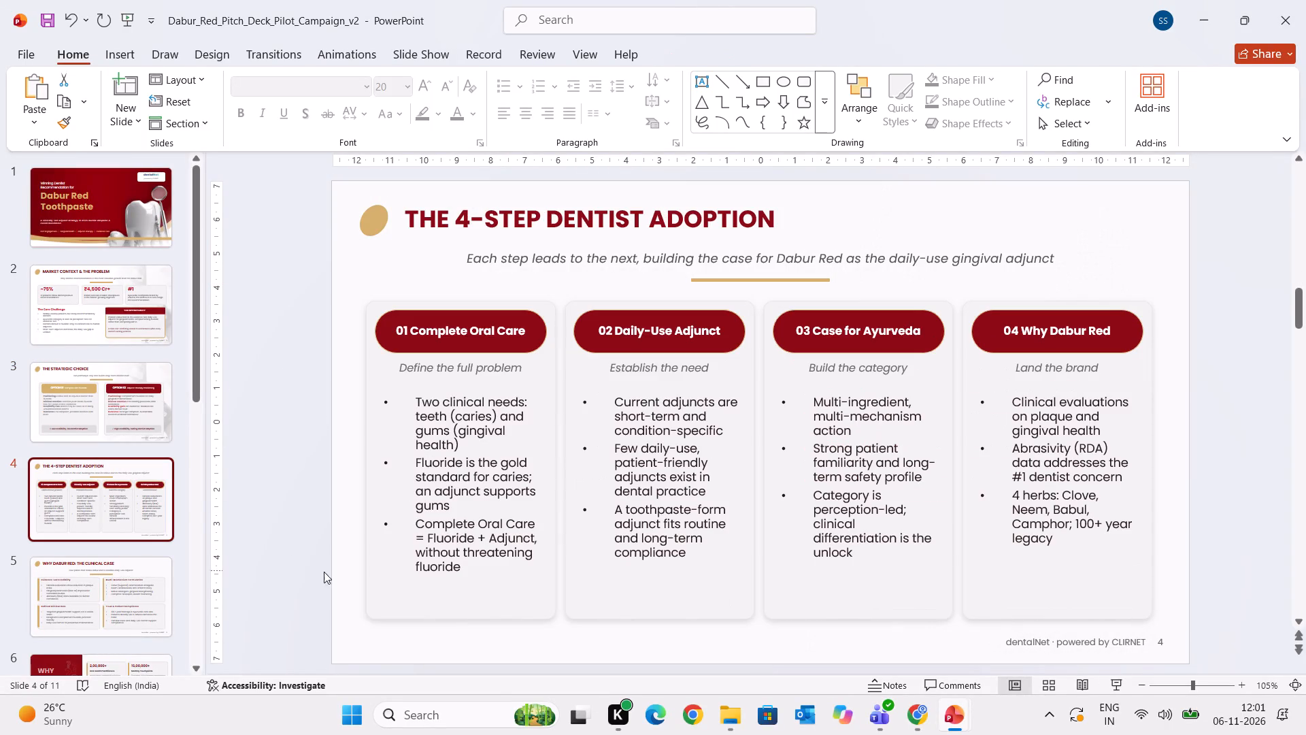
{"action": "double_click", "coordinate": [355, 627]}
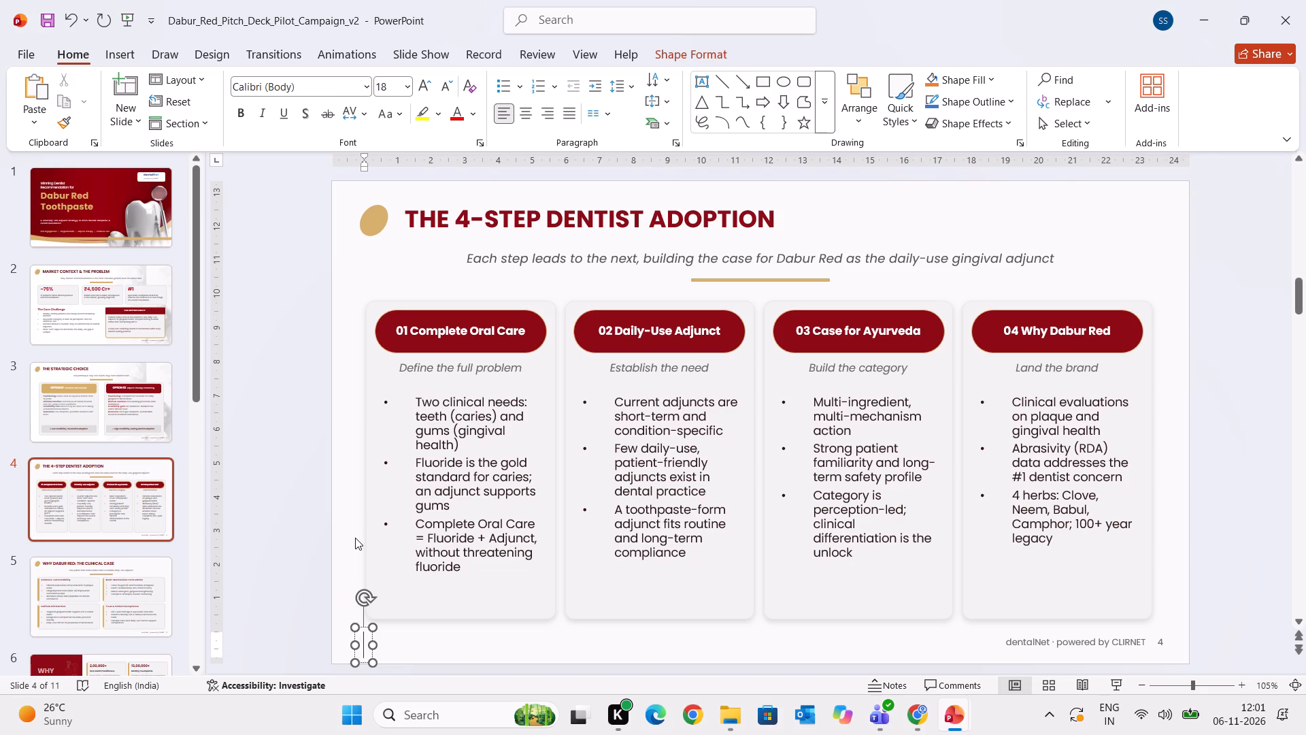
{"action": "left_click", "coordinate": [355, 538]}
{"action": "right_click", "coordinate": [355, 538]}
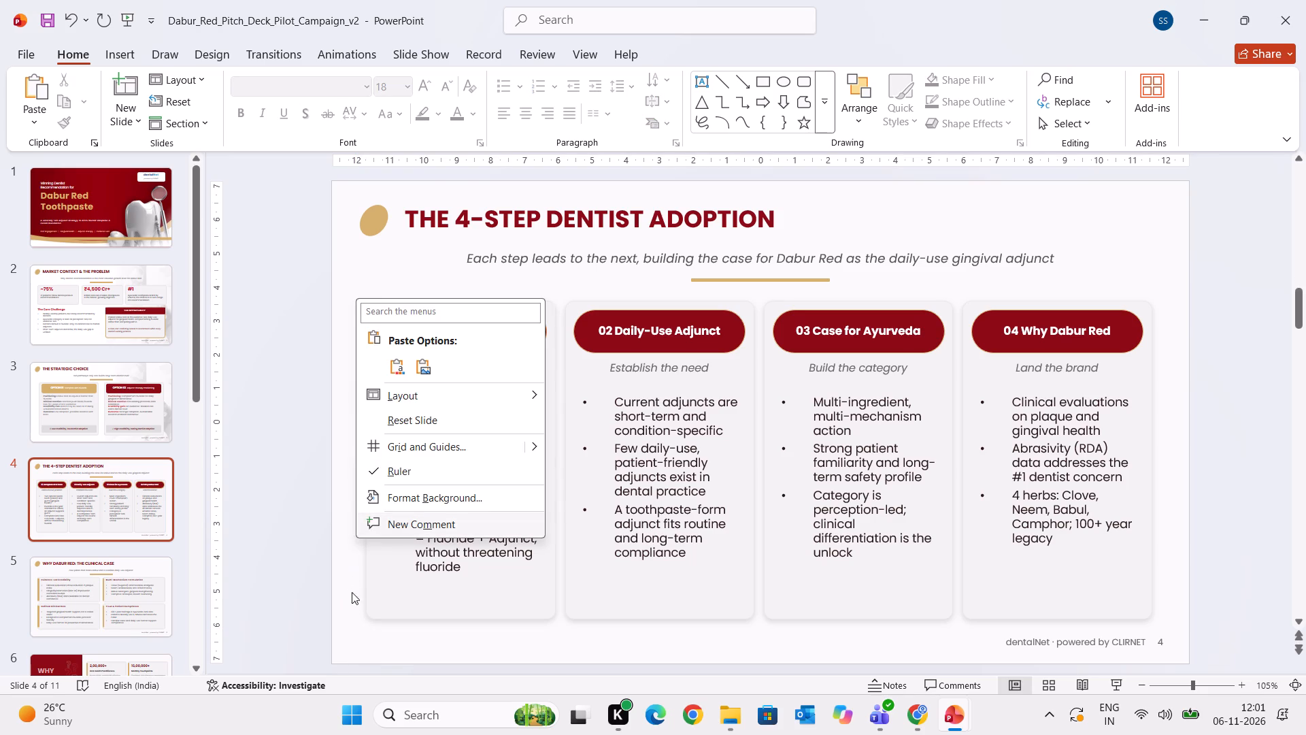
{"action": "left_click", "coordinate": [352, 600]}
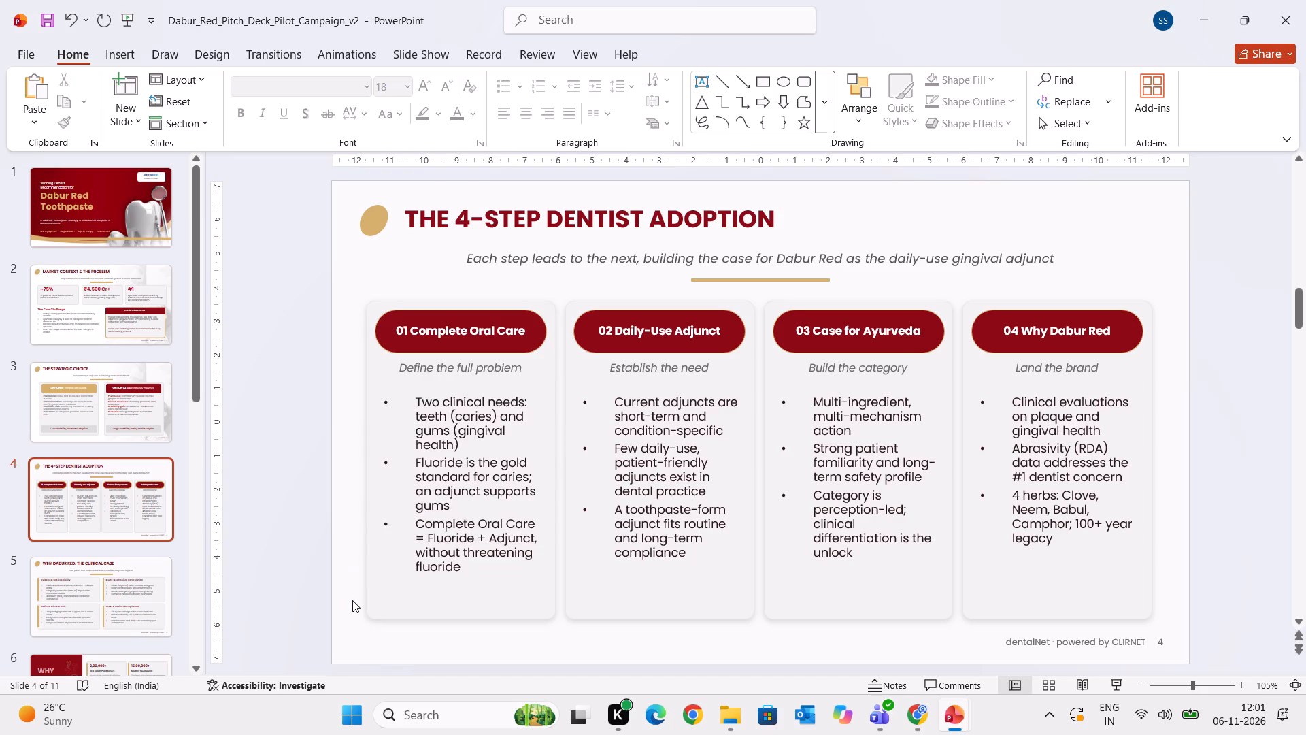
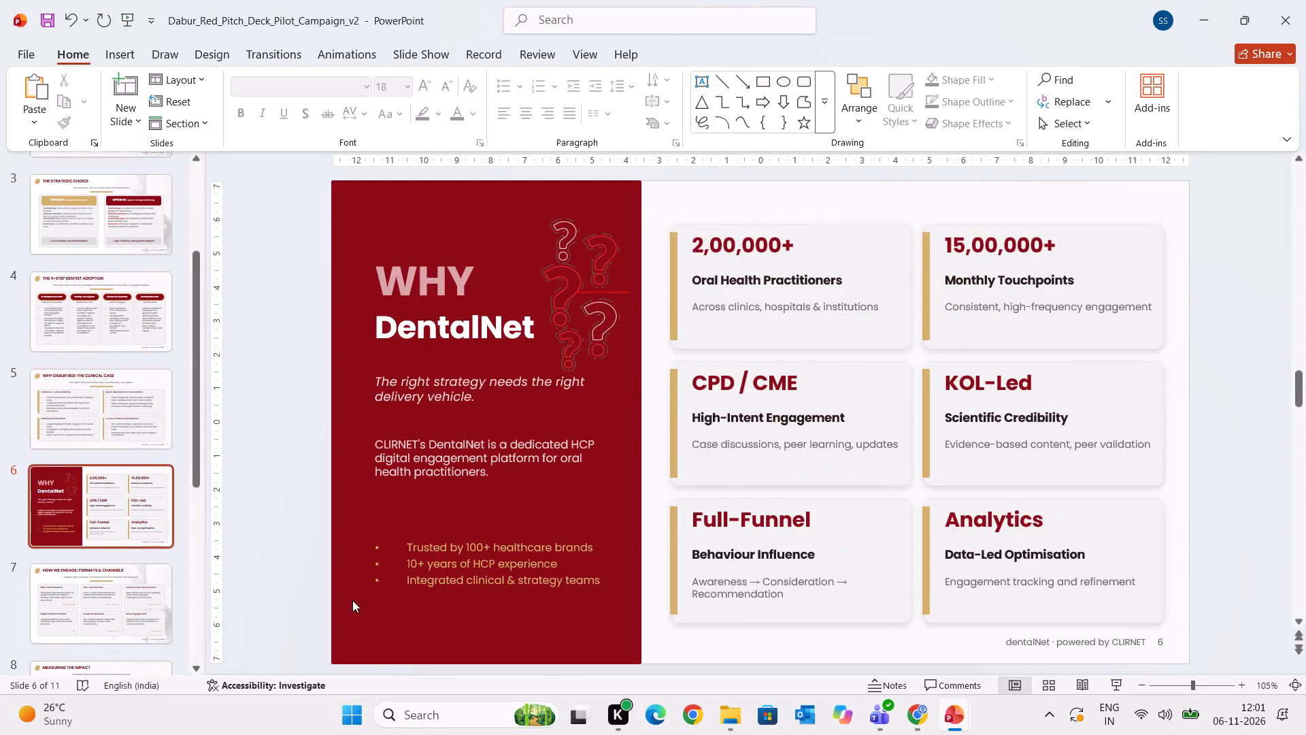
Review the slides from Why DentalNet through the closing slide, and go back to Market Context & The Problem, checking design and backgrounds.
{"action": "key", "text": "Down"}
{"action": "key", "text": "Down"}
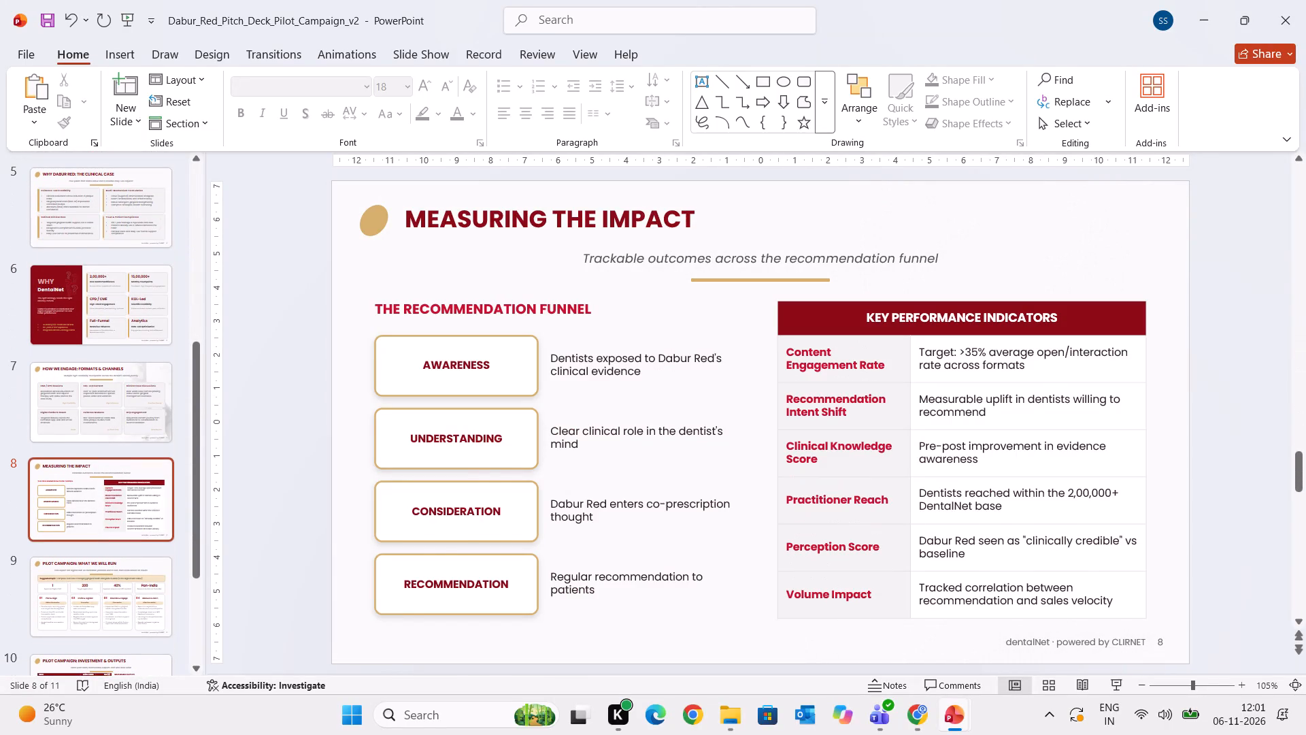
{"action": "key", "text": "Down"}
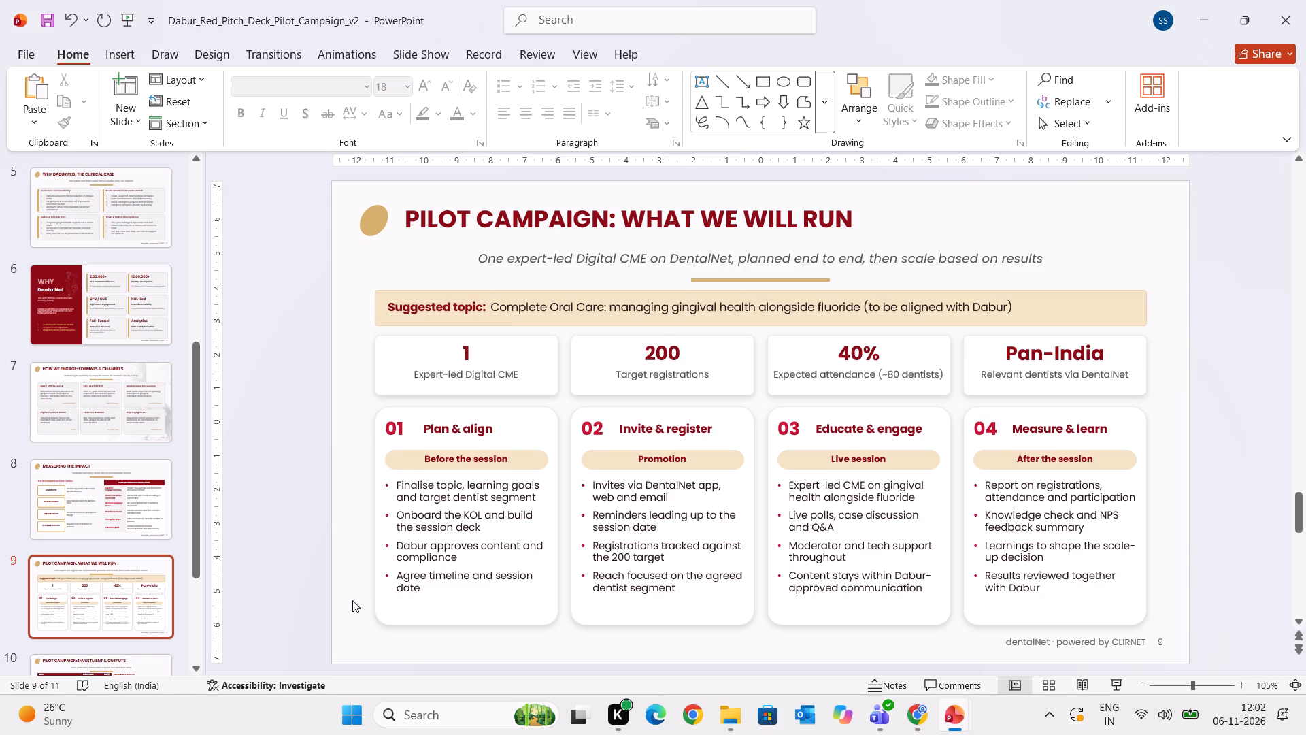
{"action": "key", "text": "Down"}
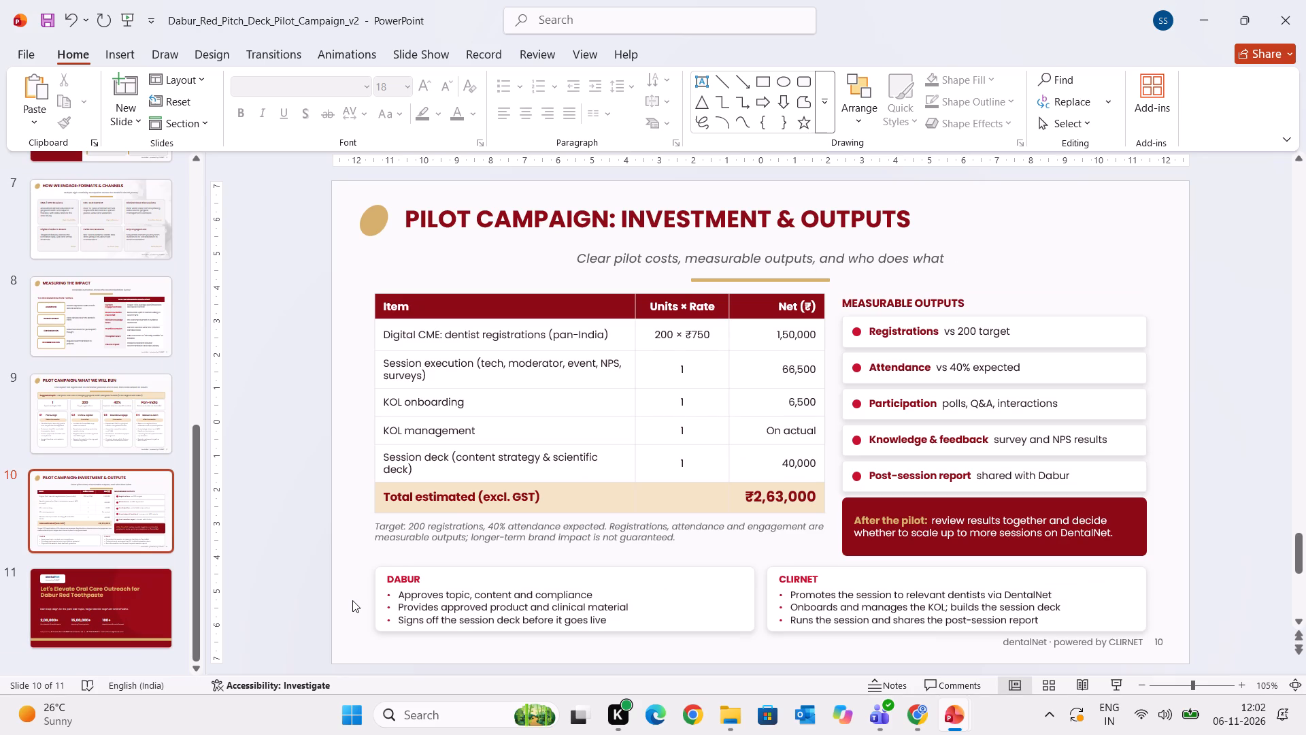
{"action": "key", "text": "Up"}
{"action": "key", "text": "Down"}
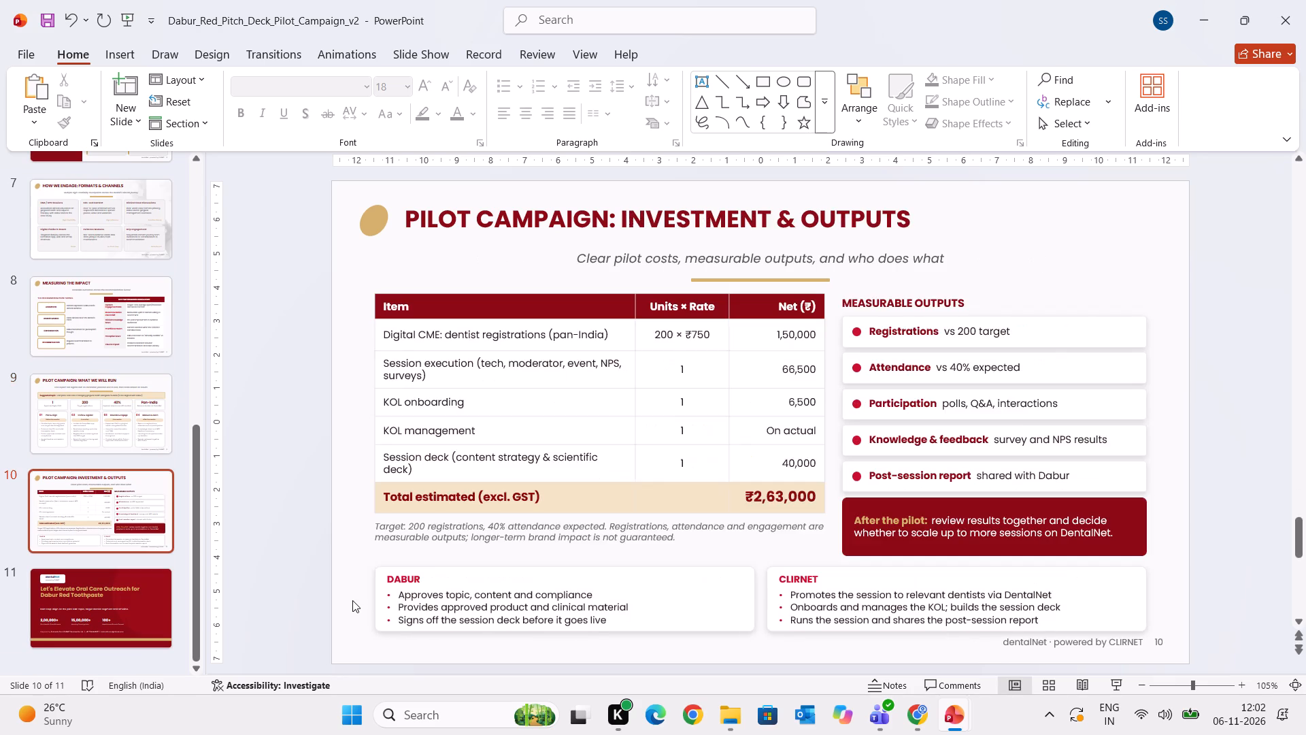
{"action": "key", "text": "Down"}
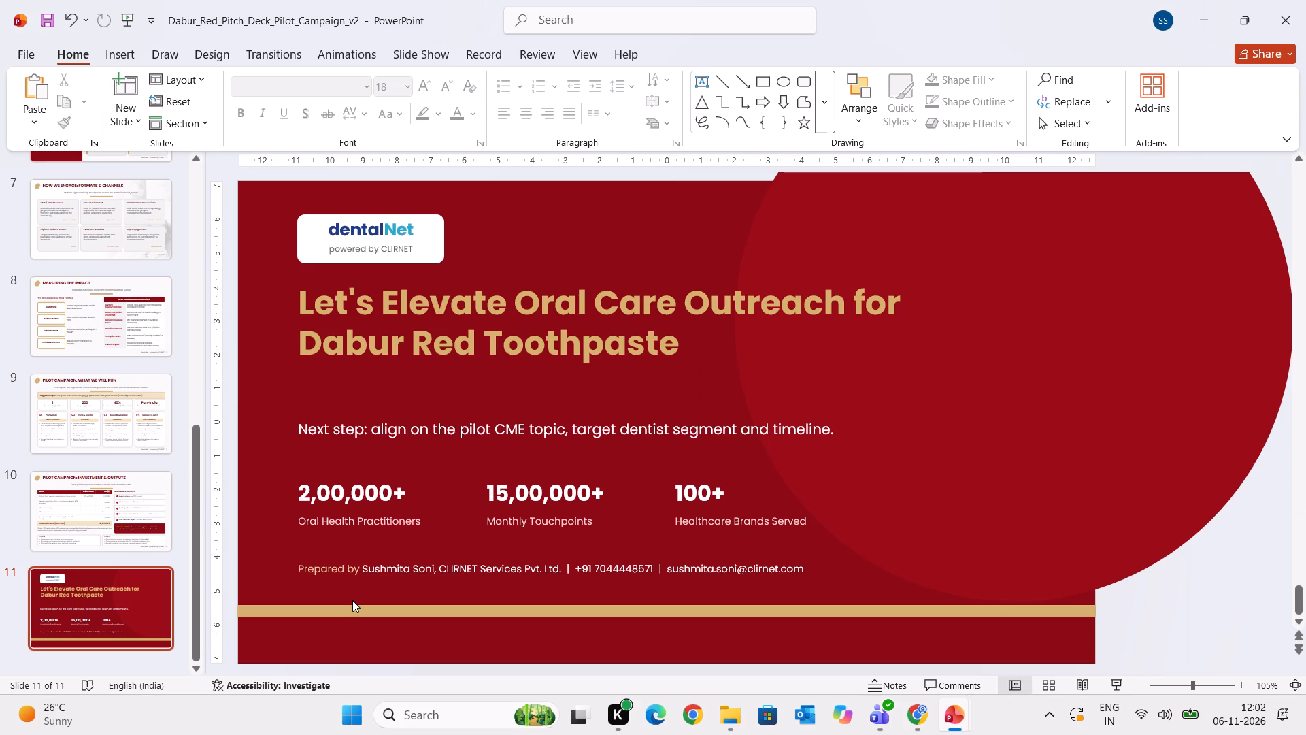
{"action": "key", "text": "Up"}
{"action": "key", "text": "Up"}
{"action": "key", "text": "Up"}
{"action": "key", "text": "Up"}
{"action": "key", "text": "Up"}
{"action": "key", "text": "Up"}
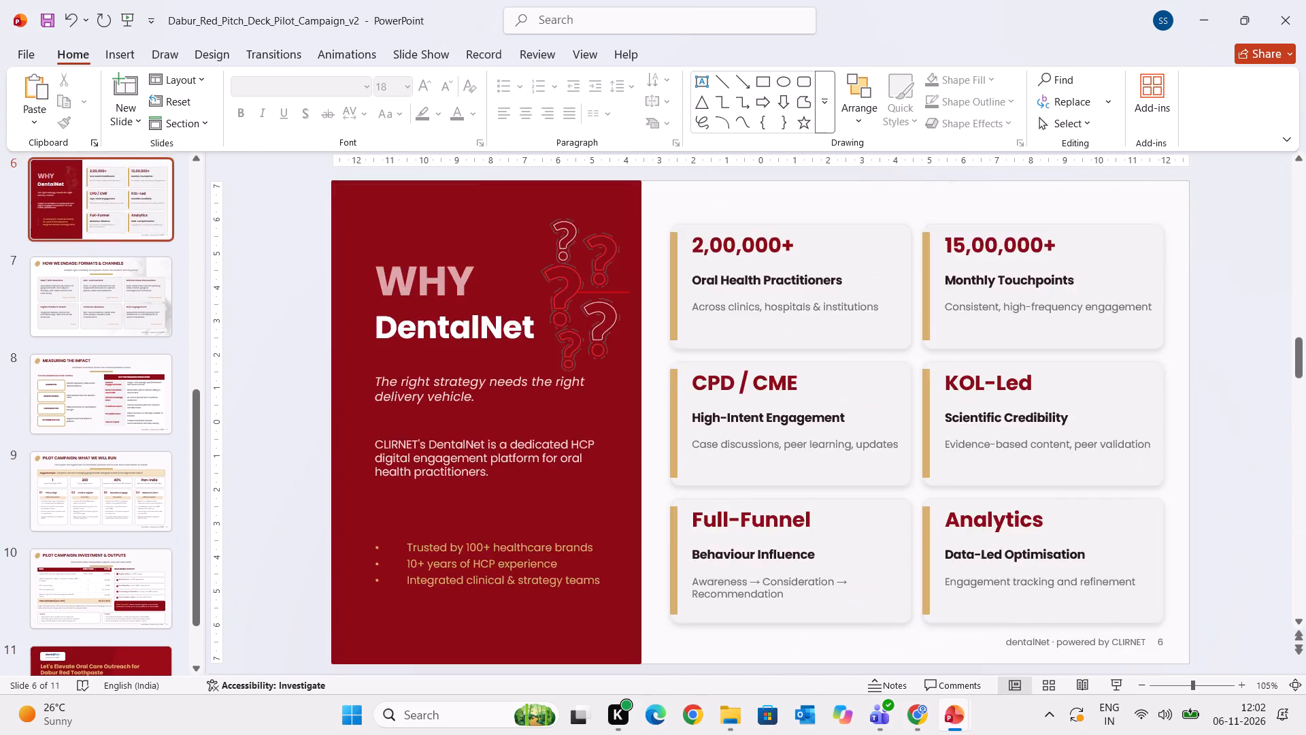
{"action": "key", "text": "Up"}
{"action": "key", "text": "Up"}
{"action": "key", "text": "Up"}
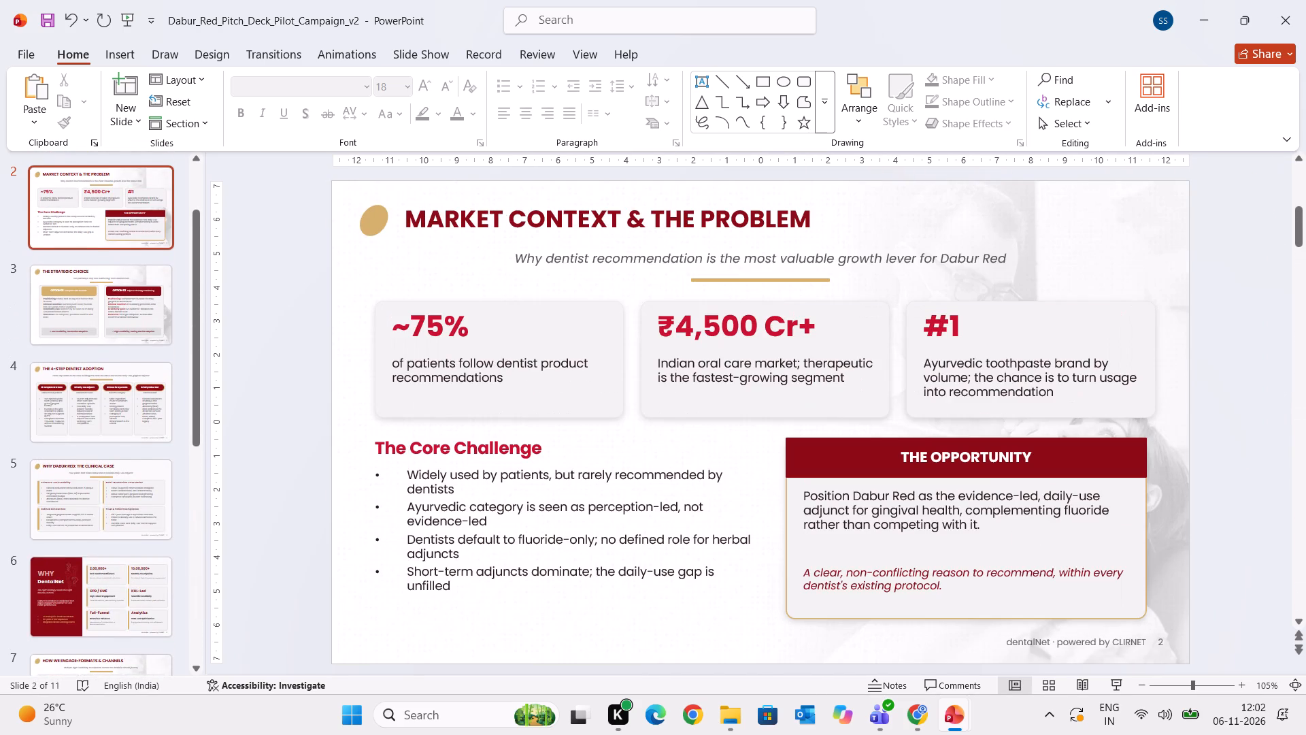
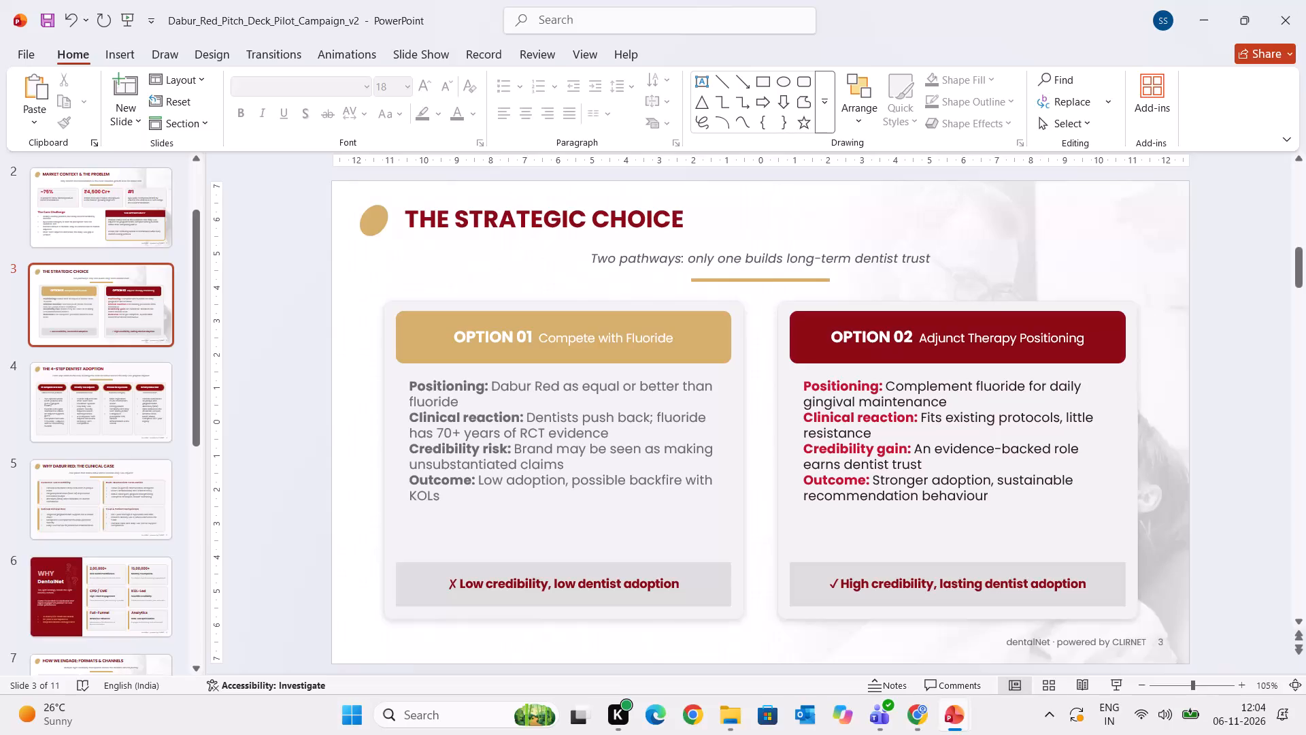
Check the opening slides, from the title through Why Dabur Red: The Clinical Case, for which ones have the dentist-and-patient background.
{"action": "key", "text": "Down"}
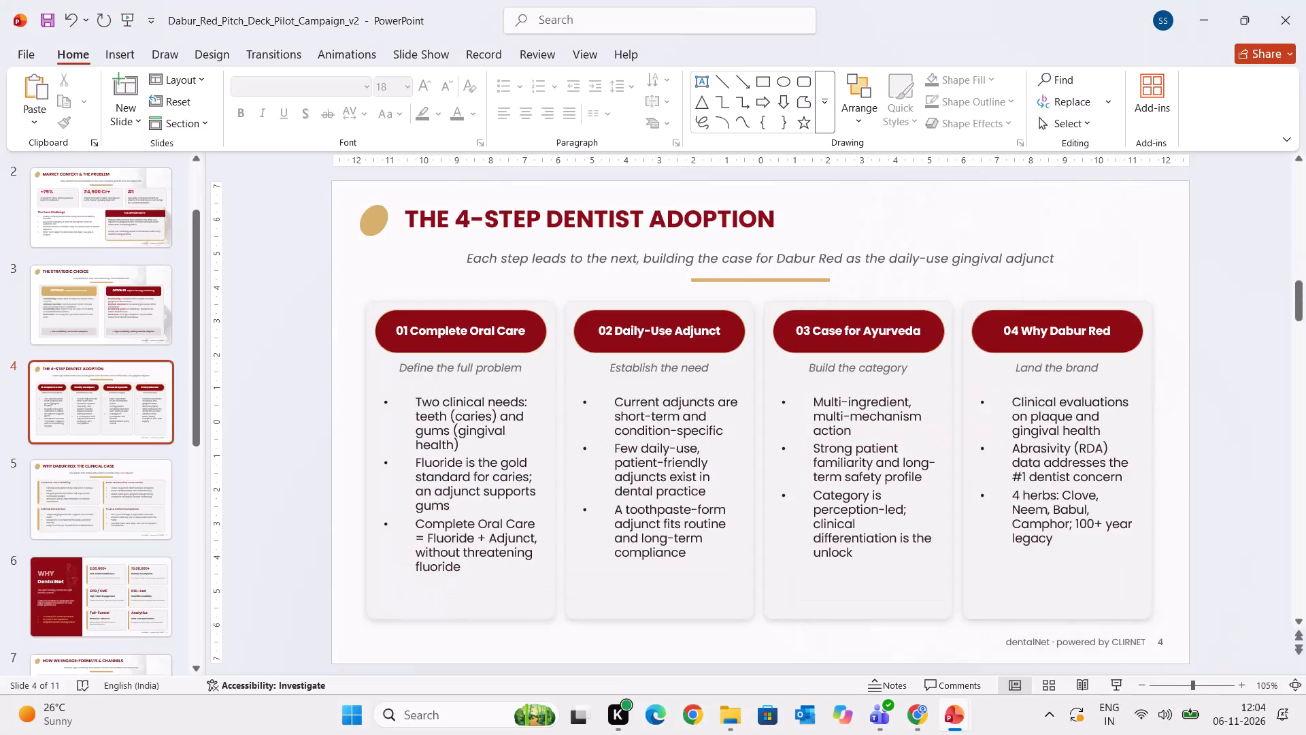
{"action": "key", "text": "Down"}
{"action": "key", "text": "Up"}
{"action": "key", "text": "Up"}
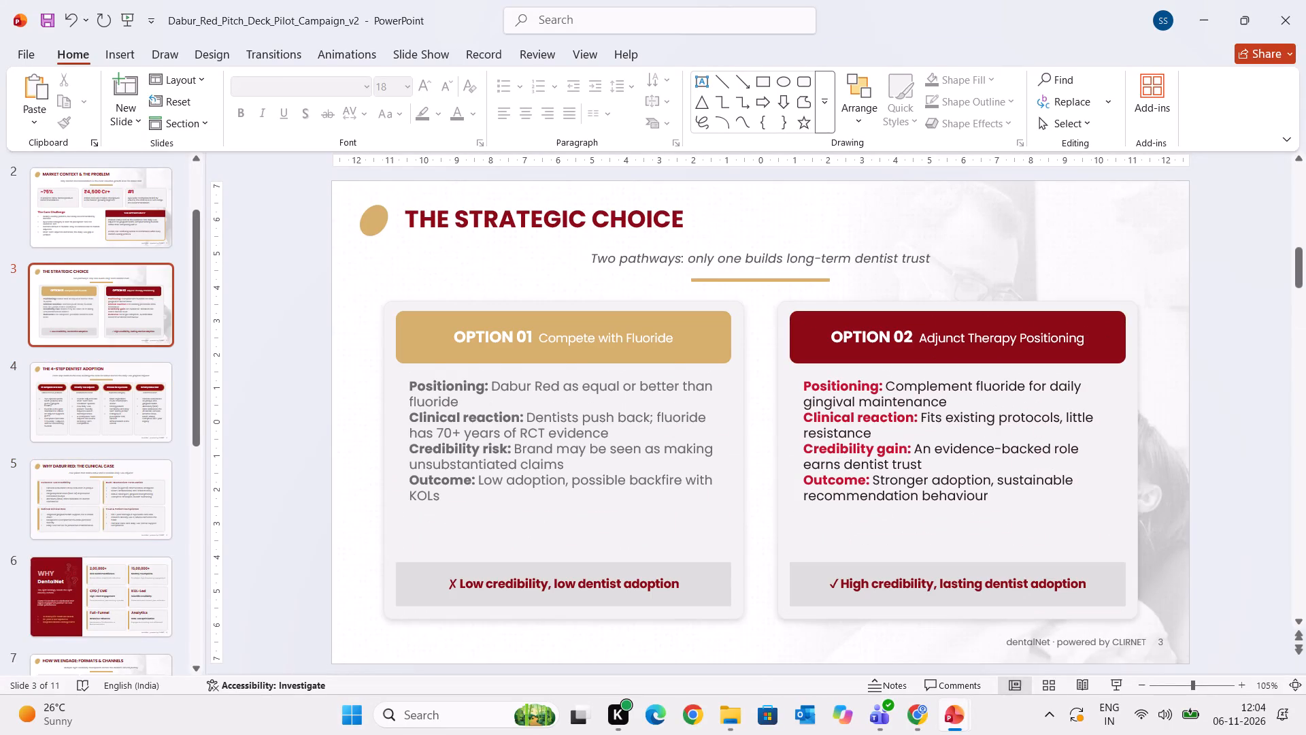
{"action": "key", "text": "Up"}
{"action": "key", "text": "Up"}
{"action": "key", "text": "Up"}
{"action": "key", "text": "Up"}
{"action": "key", "text": "Down"}
{"action": "key", "text": "Down"}
{"action": "key", "text": "Down"}
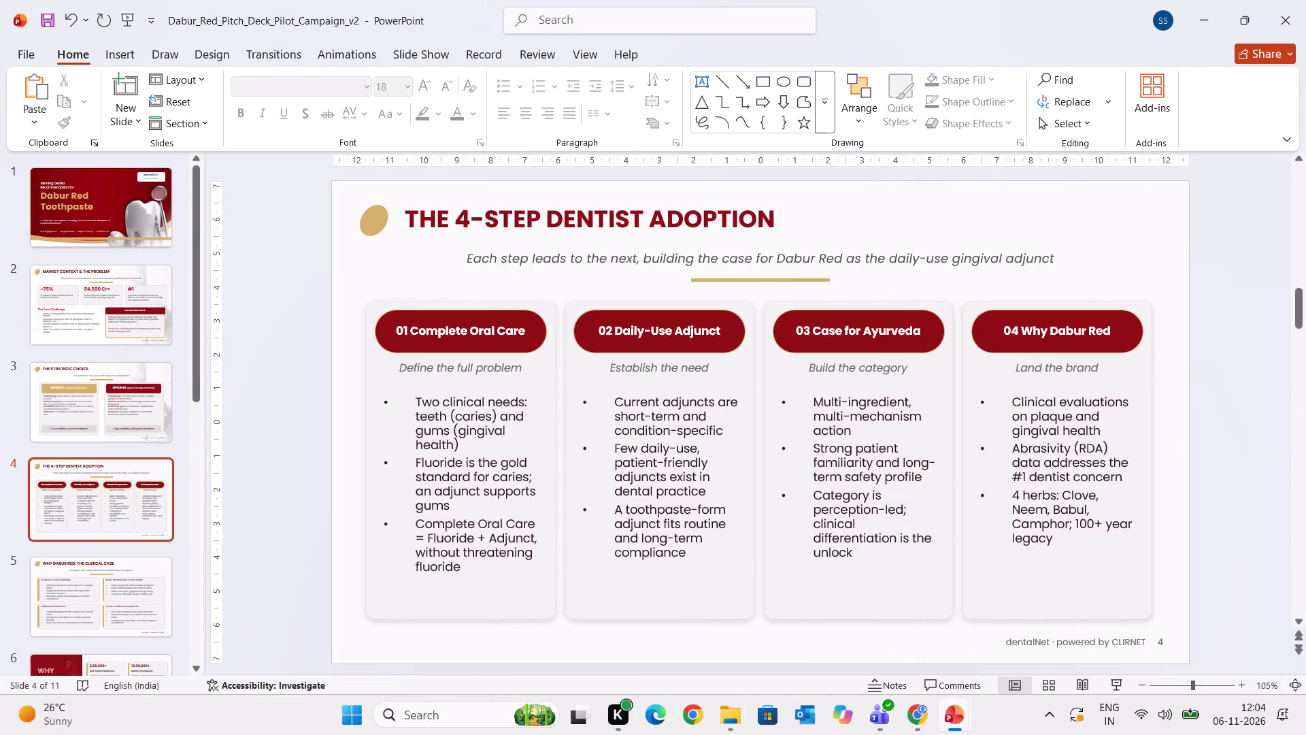
{"action": "key", "text": "Down"}
{"action": "key", "text": "Up"}
{"action": "key", "text": "Up"}
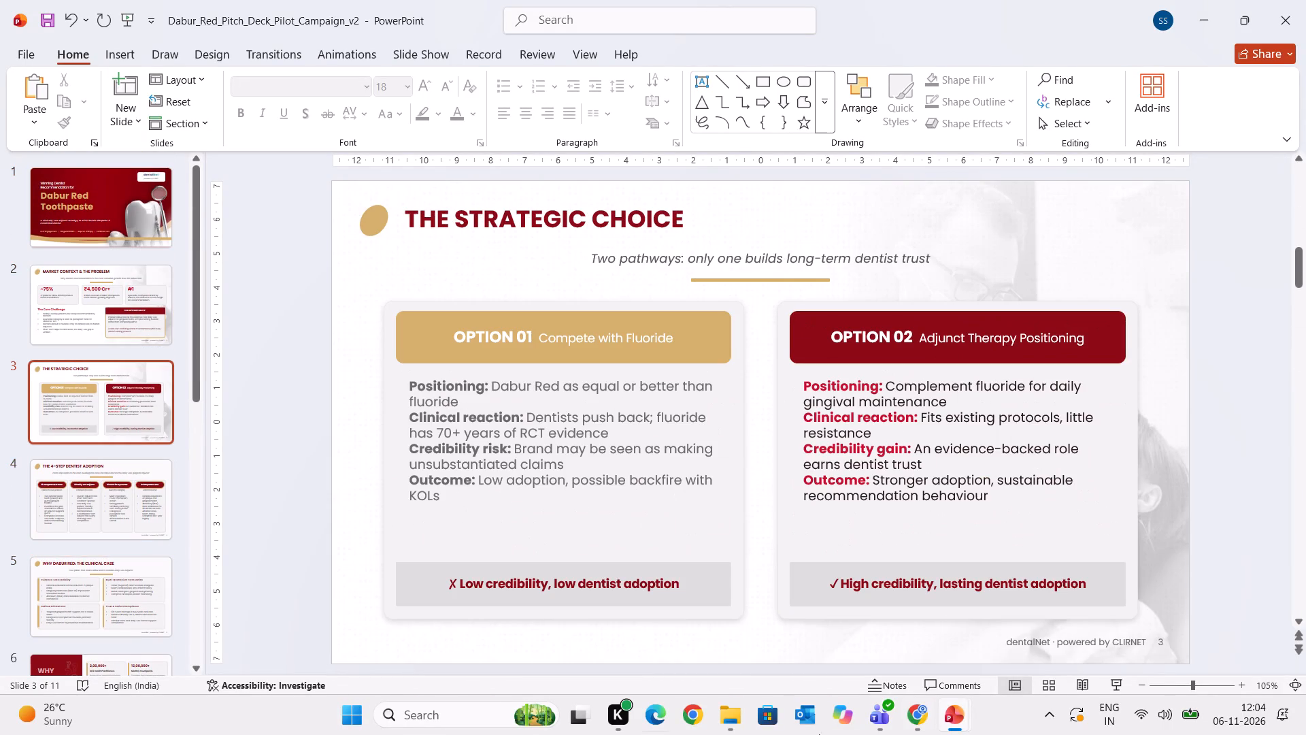
Copy the dentist-and-patient background picture from The Strategic Choice slide onto The 4-Step Dentist Adoption slide and send it behind the content.
{"action": "left_click", "coordinate": [1133, 238]}
{"action": "left_click", "coordinate": [1150, 281]}
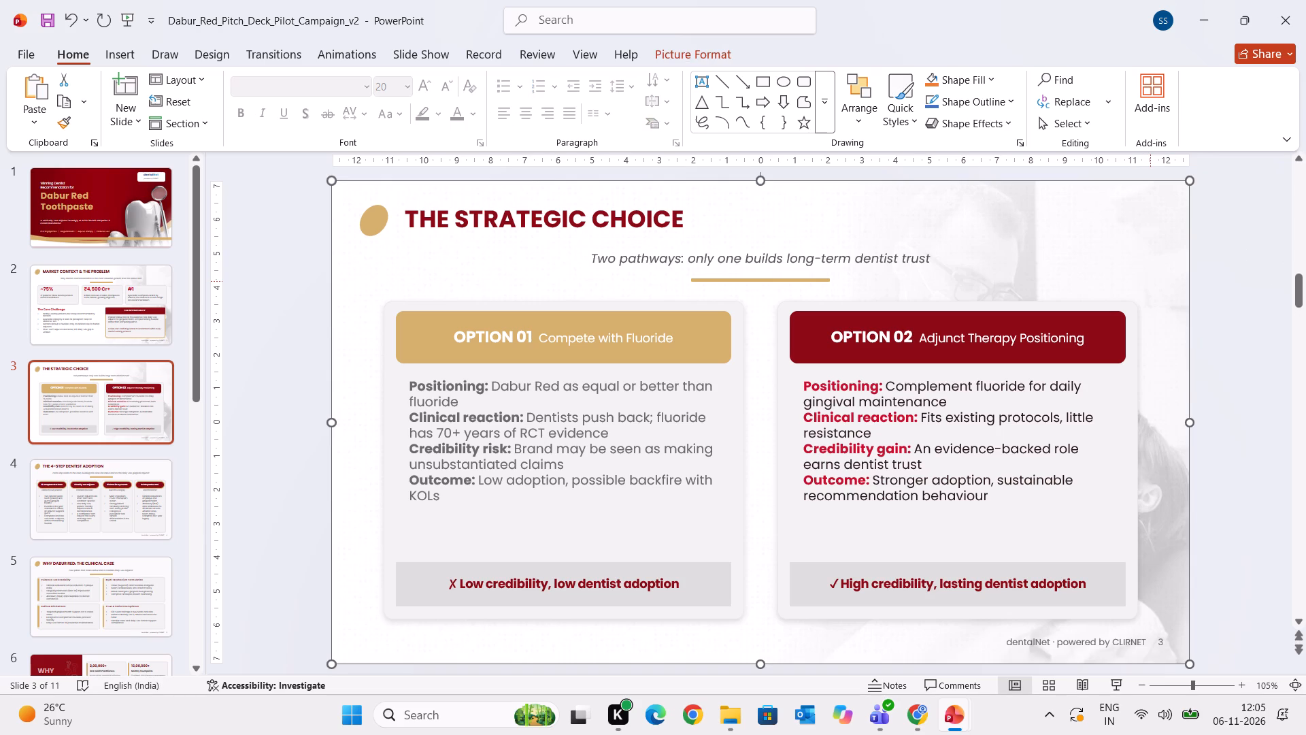
{"action": "key", "text": "ctrl+c"}
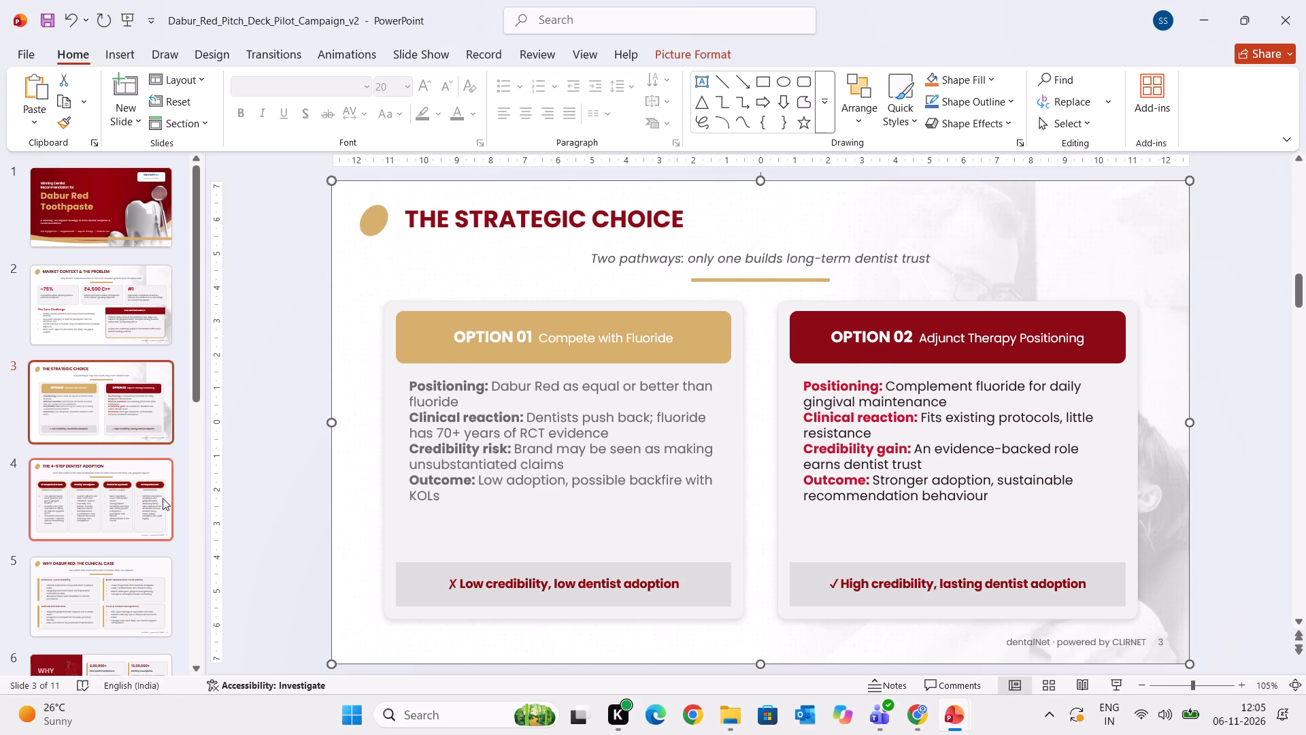
{"action": "left_click", "coordinate": [163, 498]}
{"action": "key", "text": "ctrl+v"}
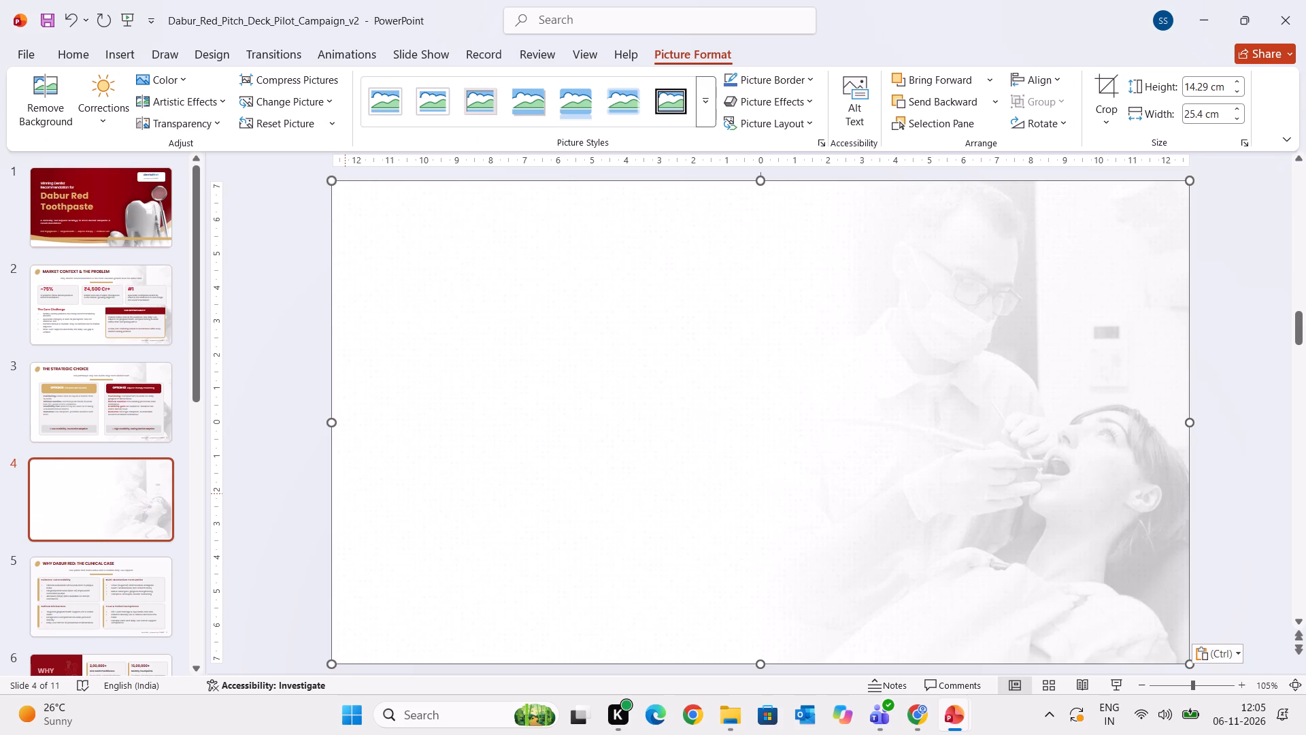
{"action": "key", "text": "ctrl+c"}
{"action": "right_click", "coordinate": [345, 493]}
{"action": "left_click", "coordinate": [435, 325]}
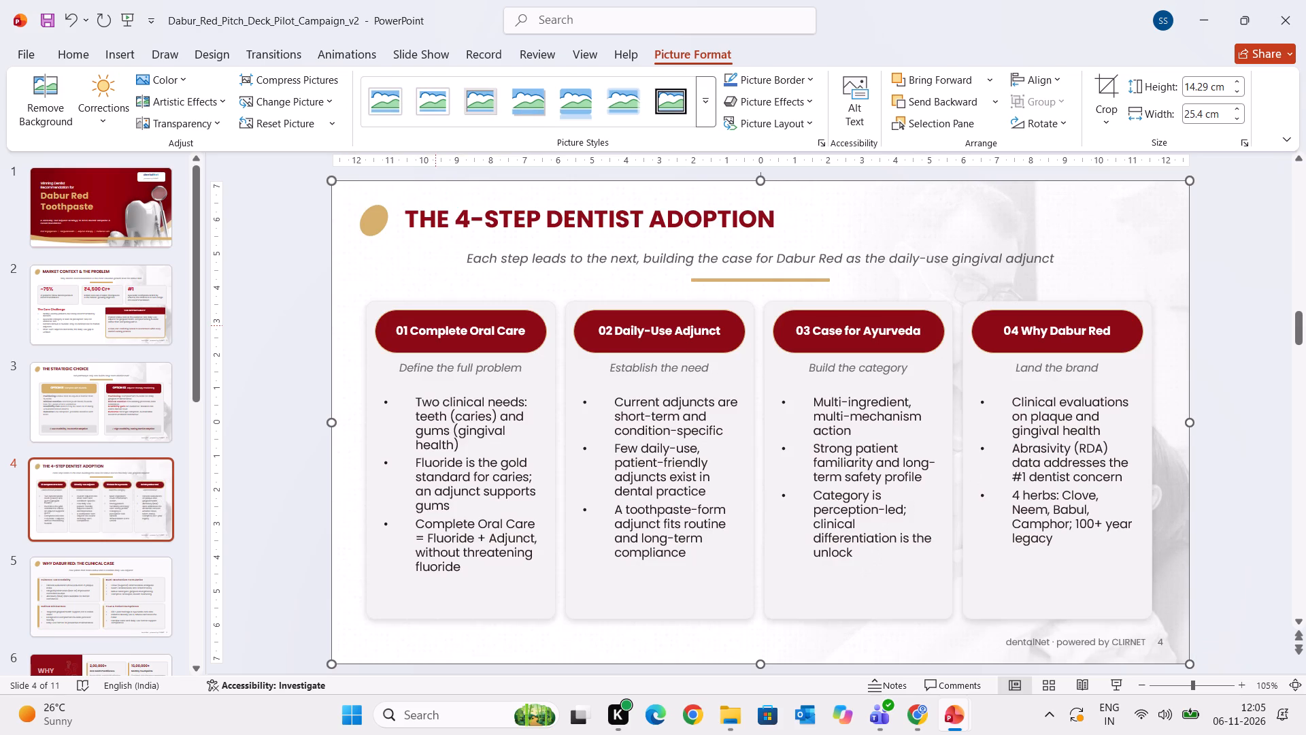
Paste the background picture onto the Why Dabur Red: The Clinical Case slide and send it to the back.
{"action": "key", "text": "Down"}
{"action": "key", "text": "Up"}
{"action": "key", "text": "Down"}
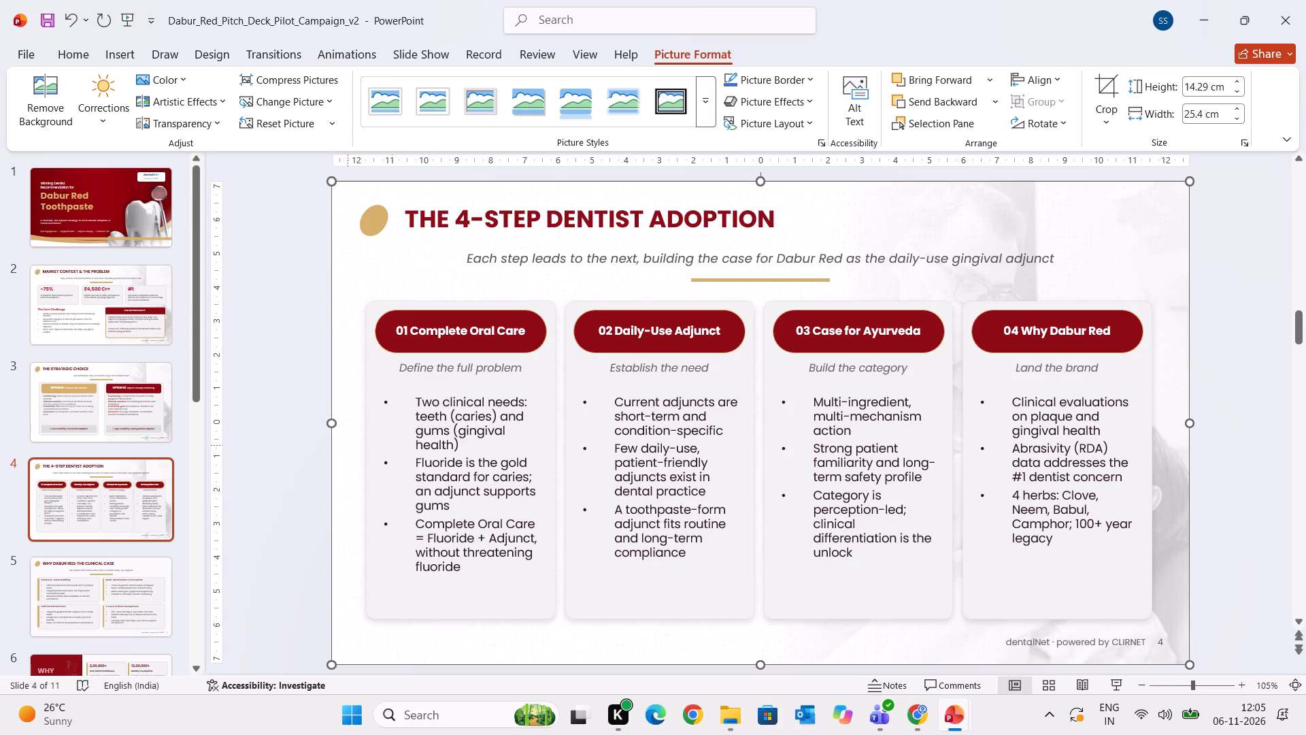
{"action": "left_click", "coordinate": [88, 617]}
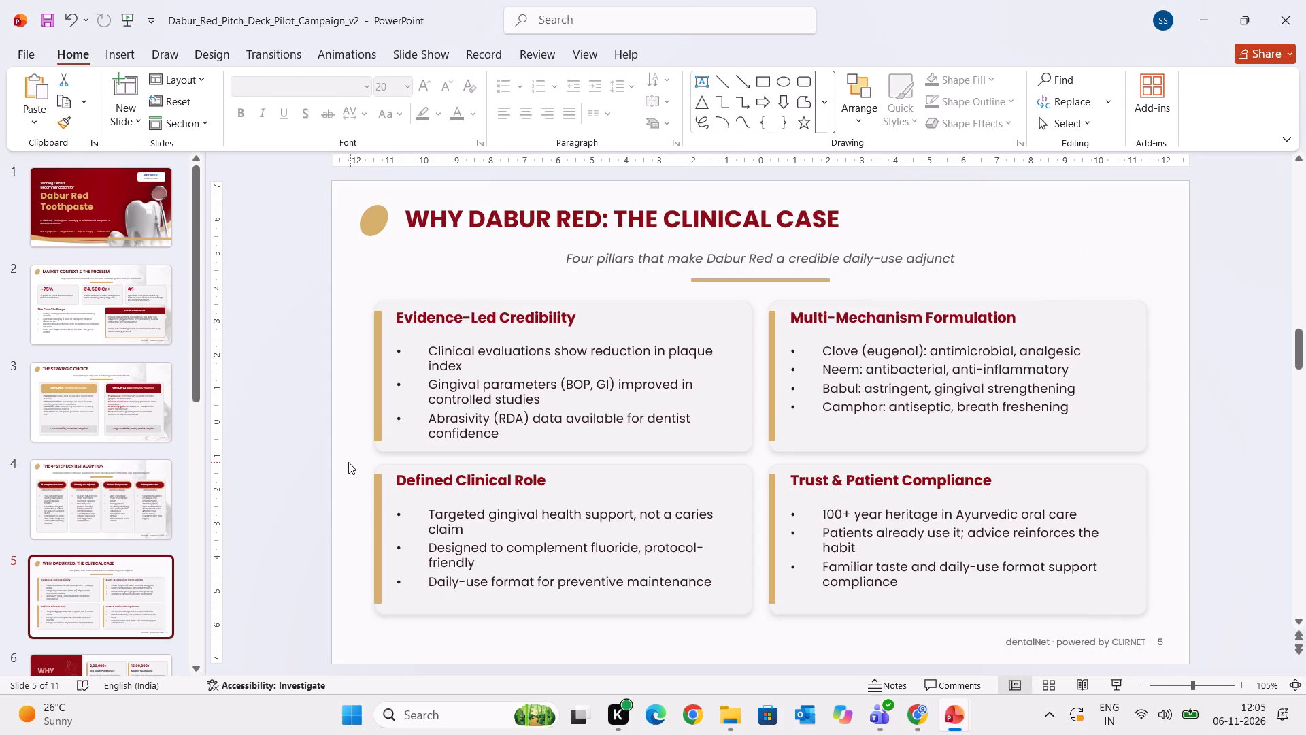
{"action": "key", "text": "ctrl+v"}
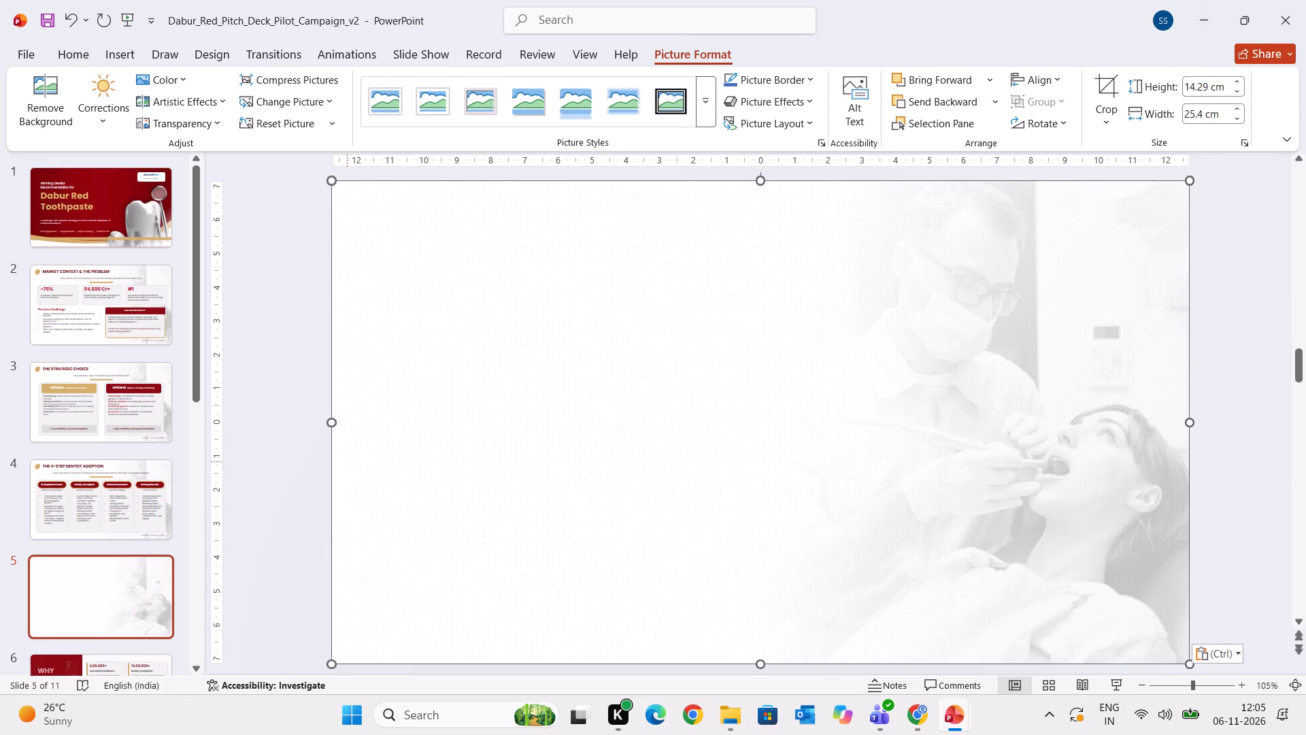
{"action": "right_click", "coordinate": [347, 461]}
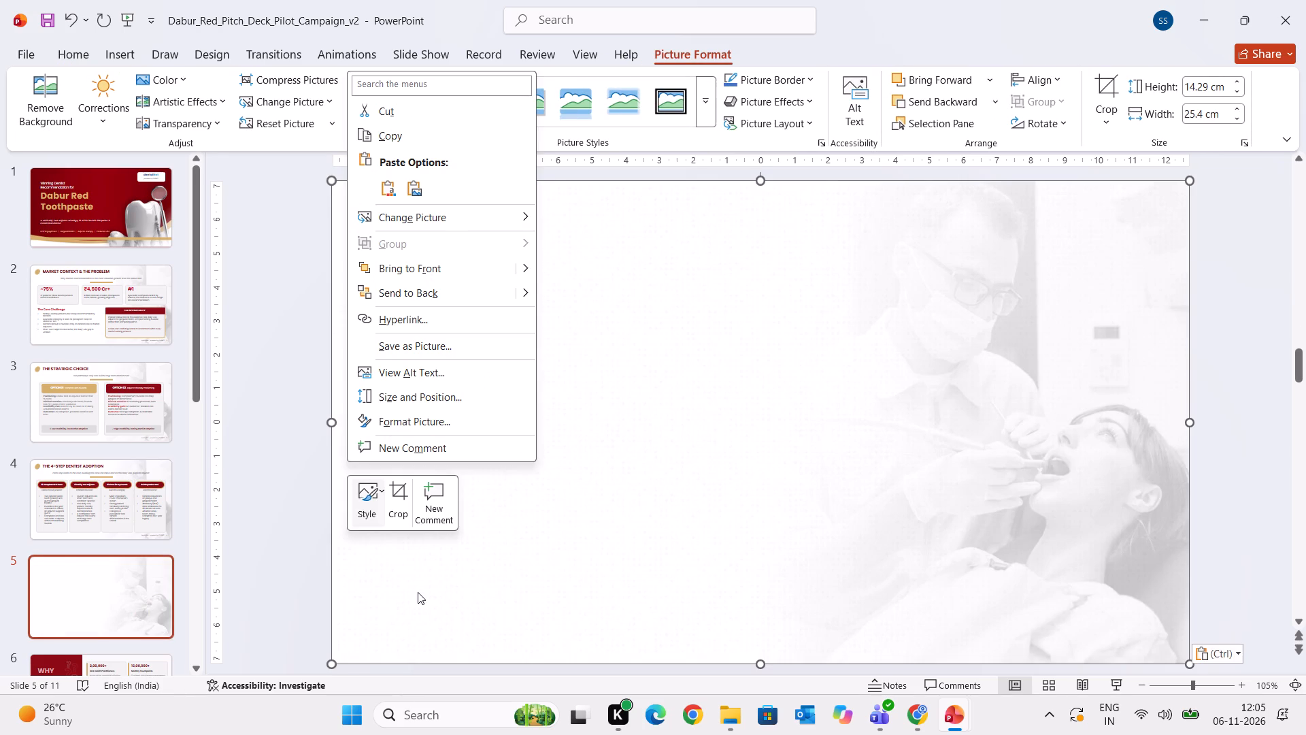
{"action": "left_click", "coordinate": [418, 591]}
{"action": "key", "text": "ctrl+c"}
{"action": "right_click", "coordinate": [418, 591]}
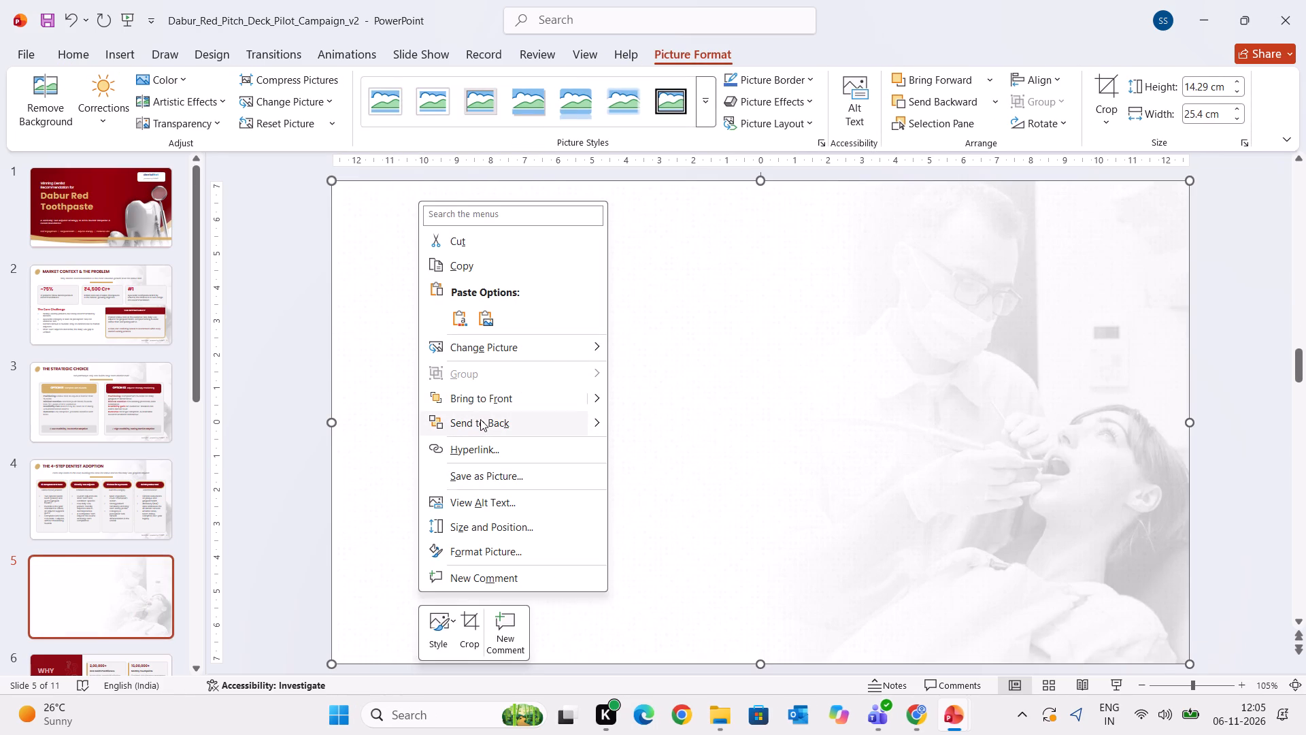
{"action": "left_click", "coordinate": [480, 419]}
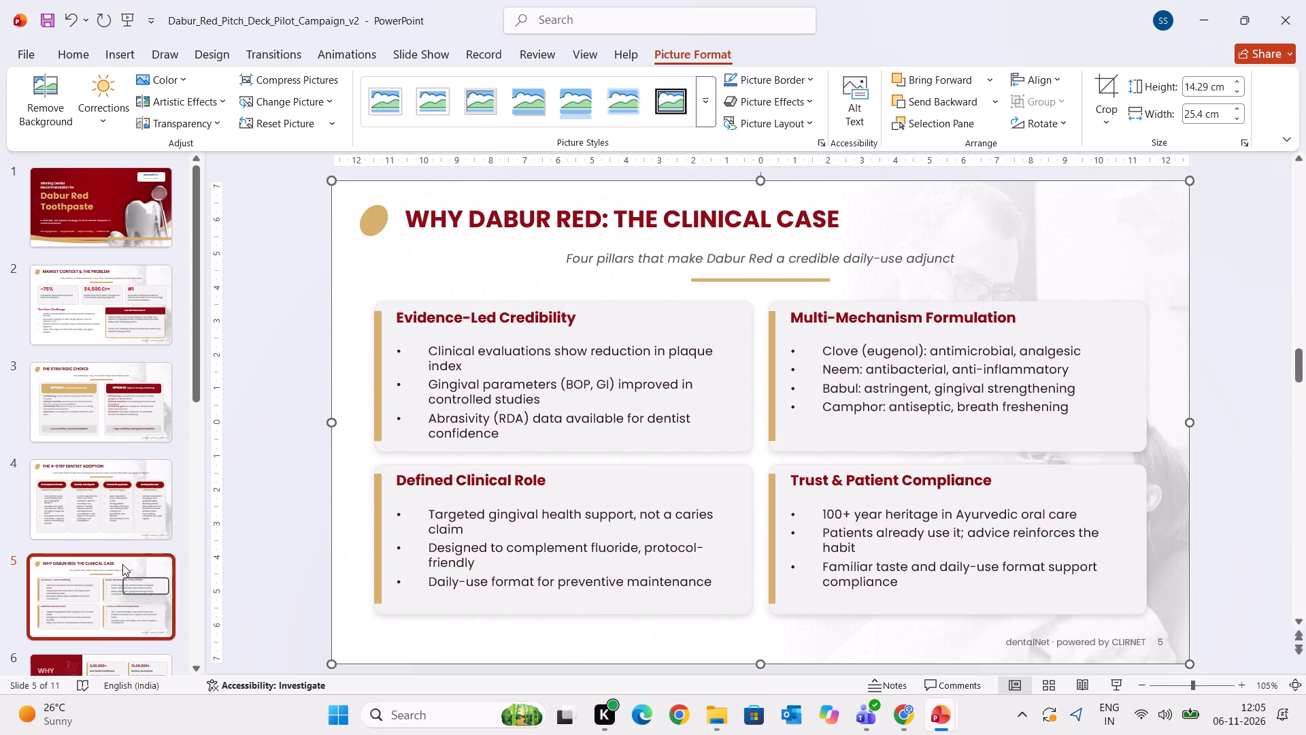
Paste the background picture onto the Why DentalNet slide and send it behind the red block and cards.
{"action": "key", "text": "Down"}
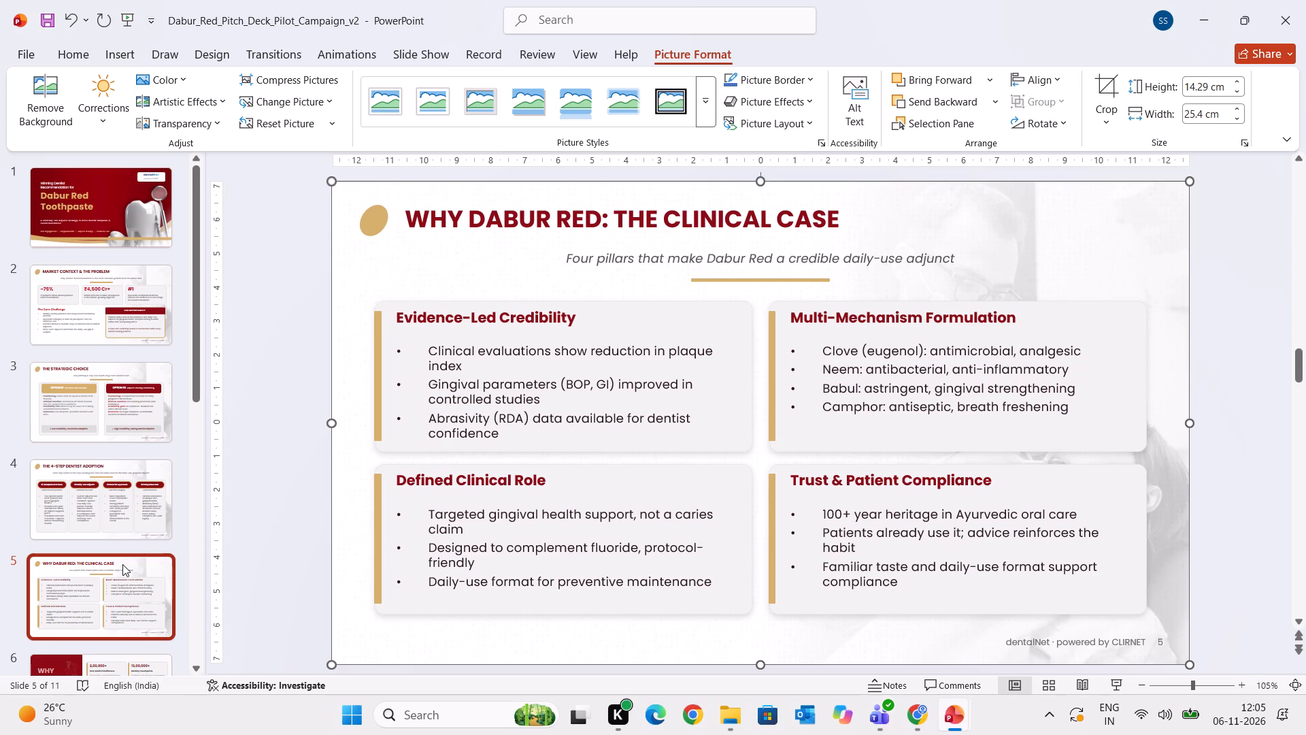
{"action": "key", "text": "Down"}
{"action": "left_click", "coordinate": [112, 666]}
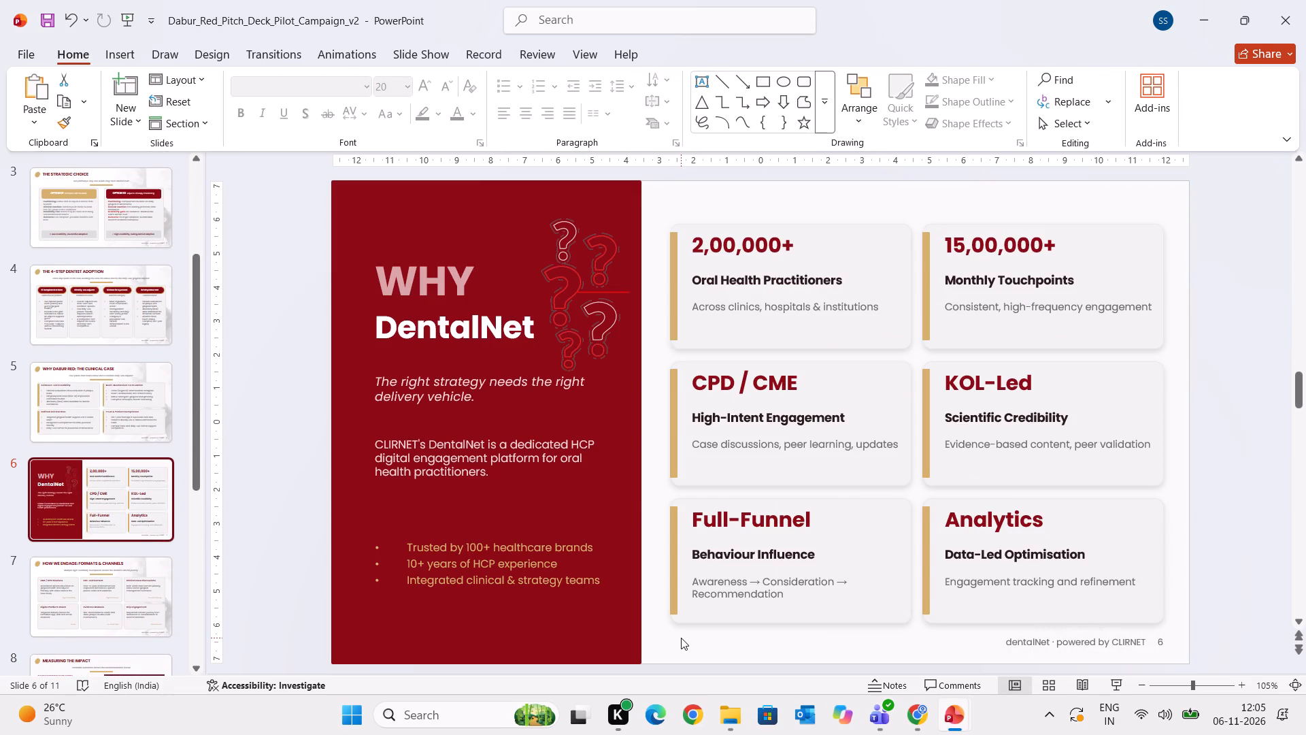
{"action": "right_click", "coordinate": [681, 638]}
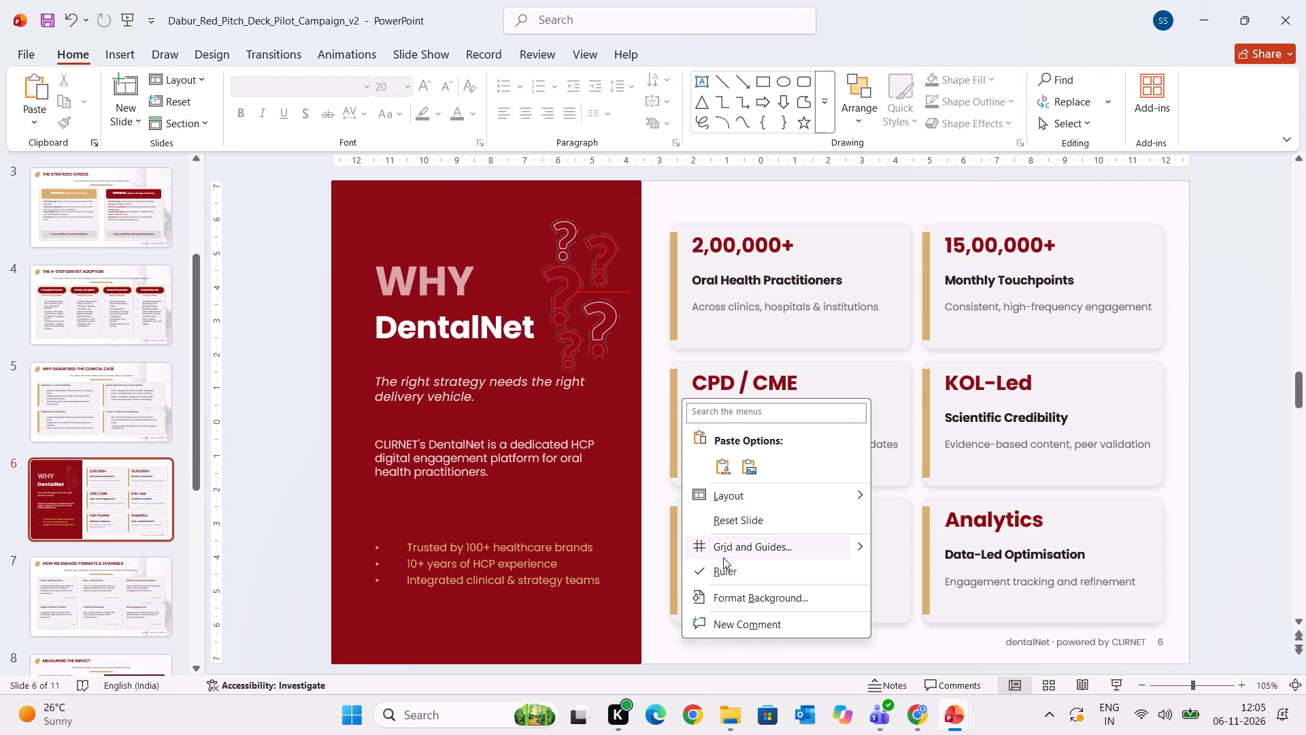
{"action": "left_click", "coordinate": [658, 615]}
{"action": "key", "text": "ctrl+v"}
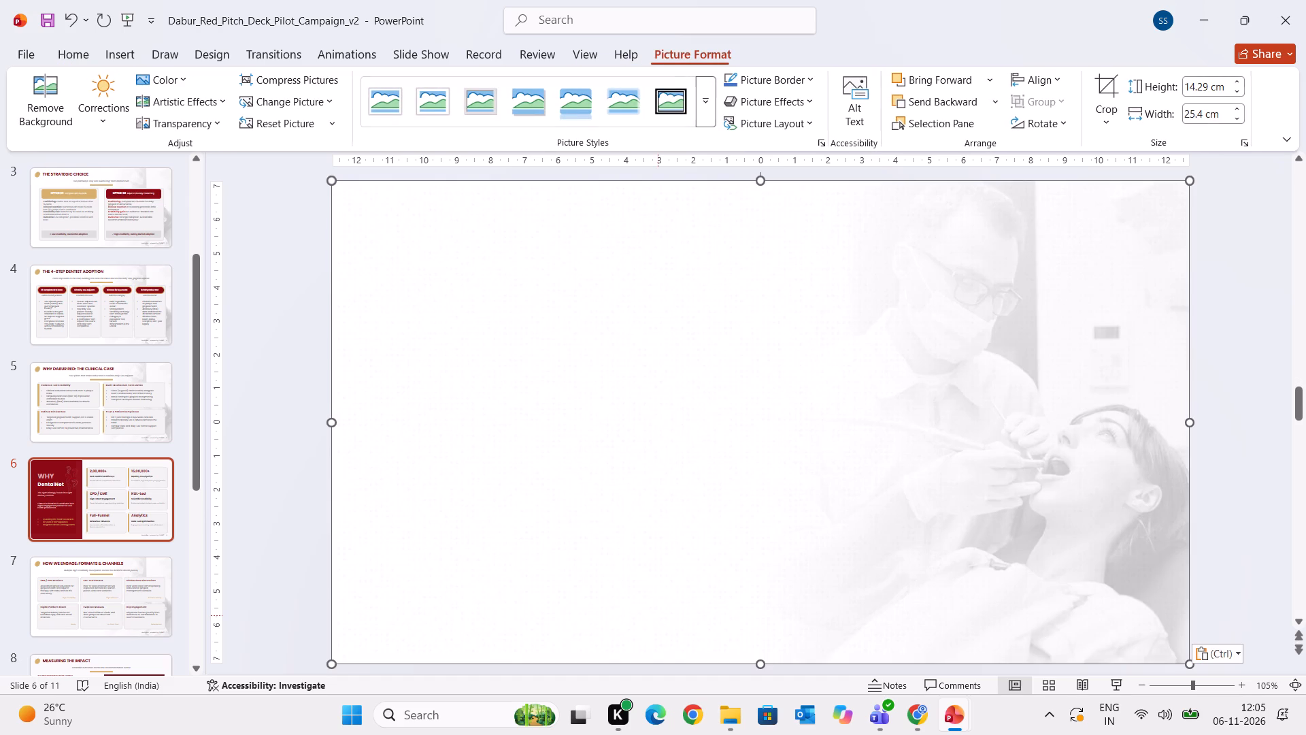
{"action": "key", "text": "ctrl+c"}
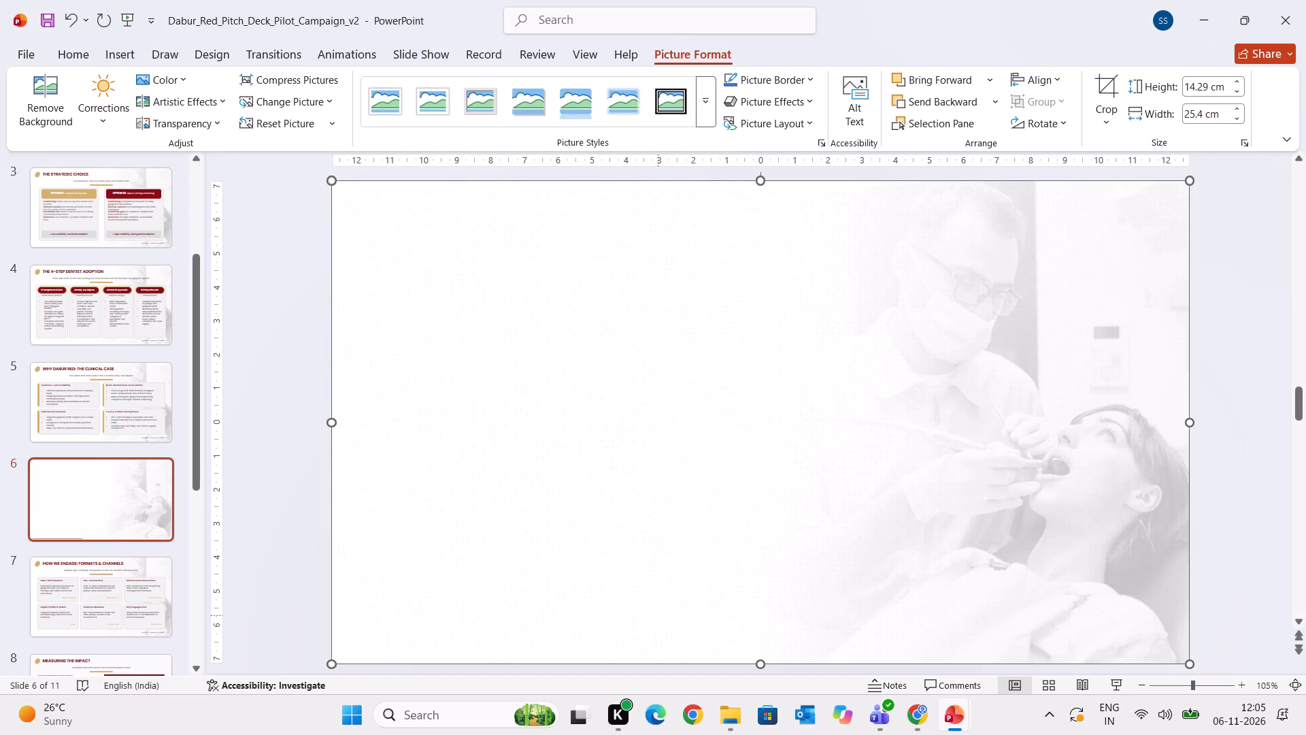
{"action": "right_click", "coordinate": [658, 615]}
{"action": "left_click", "coordinate": [716, 444]}
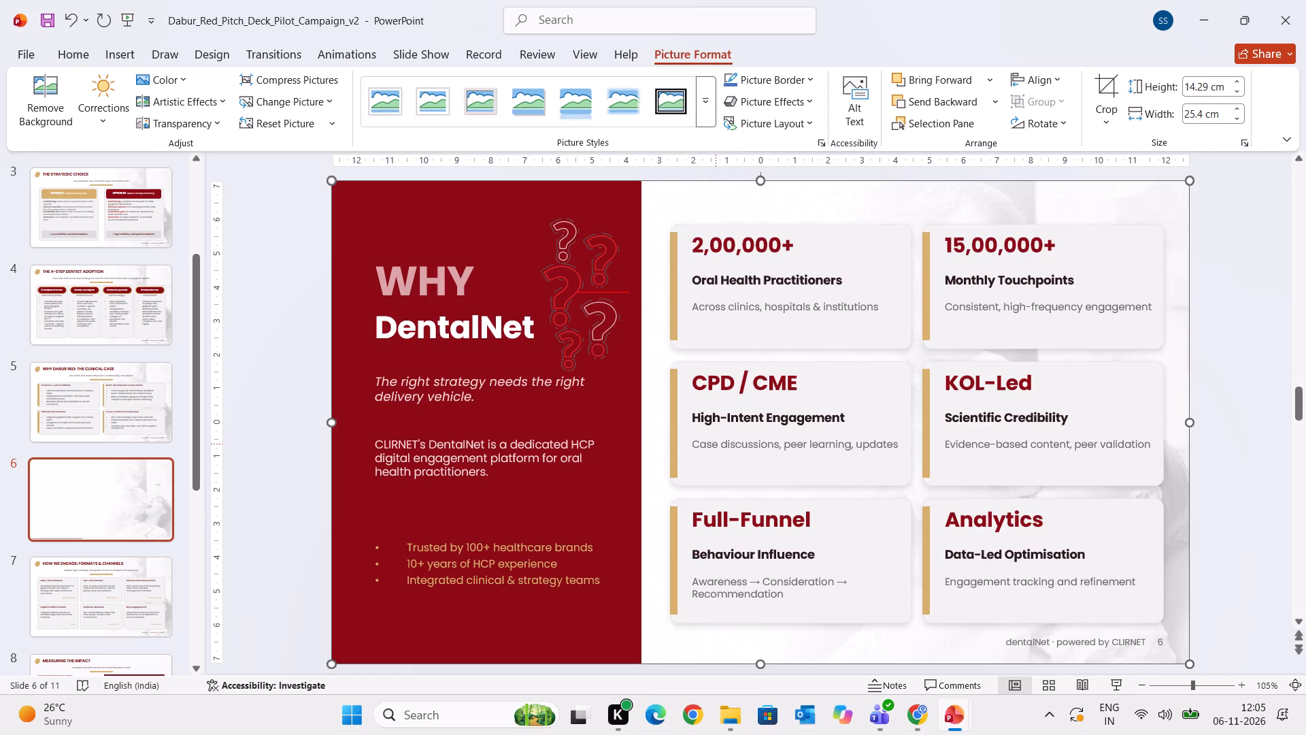
Paste the background picture onto the Measuring the Impact slide and send it behind the funnel and KPI table.
{"action": "left_click", "coordinate": [163, 597]}
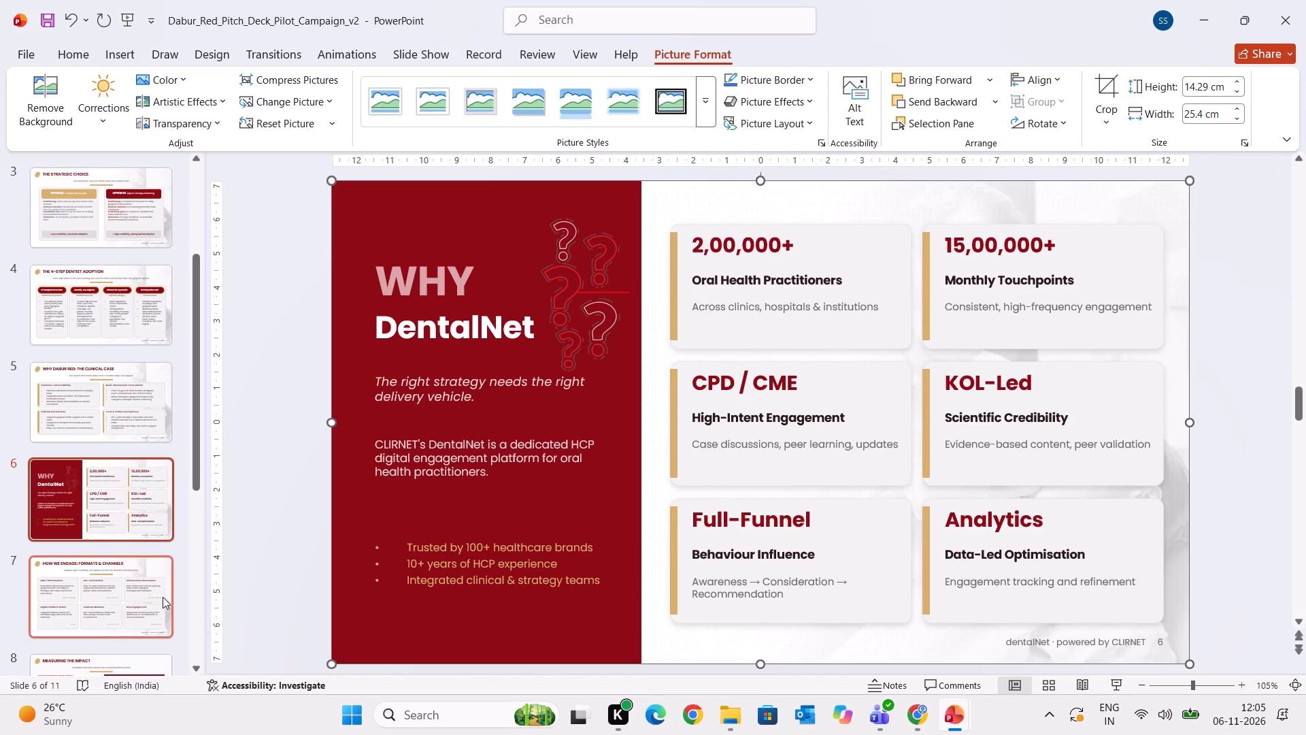
{"action": "key", "text": "Down"}
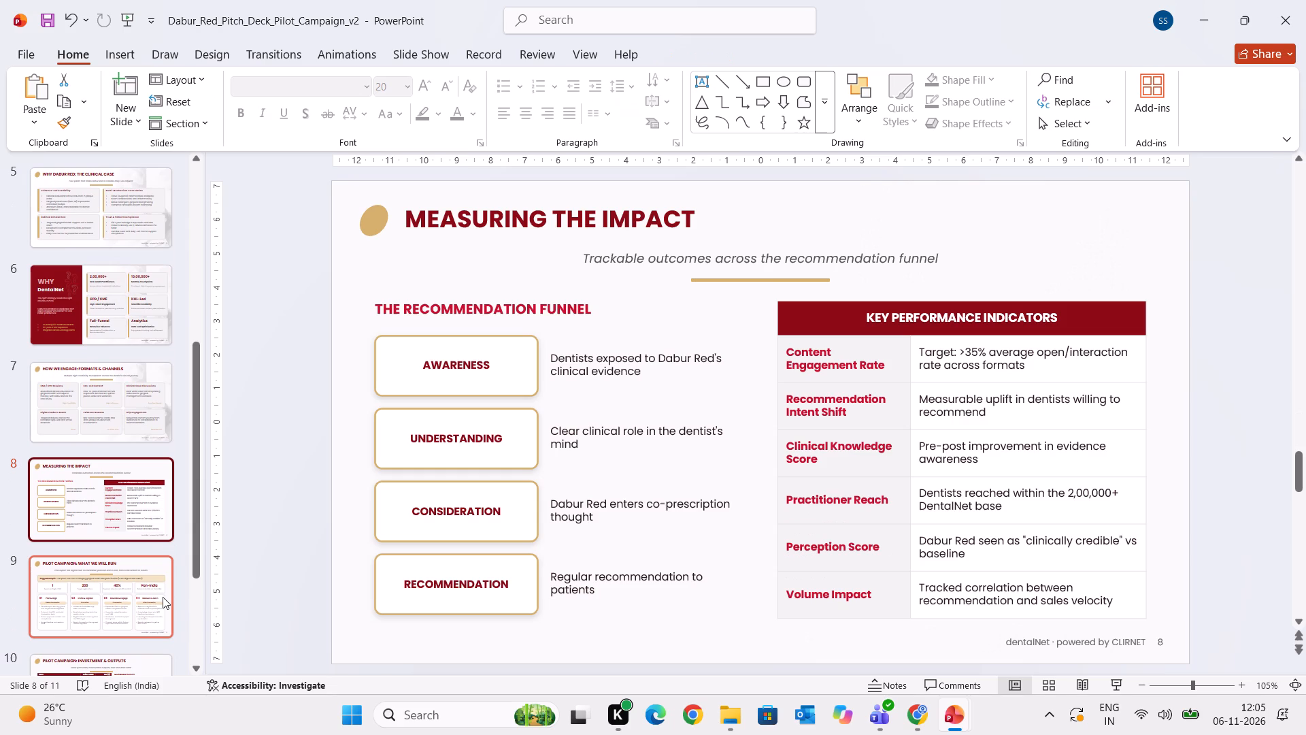
{"action": "left_click", "coordinate": [358, 318]}
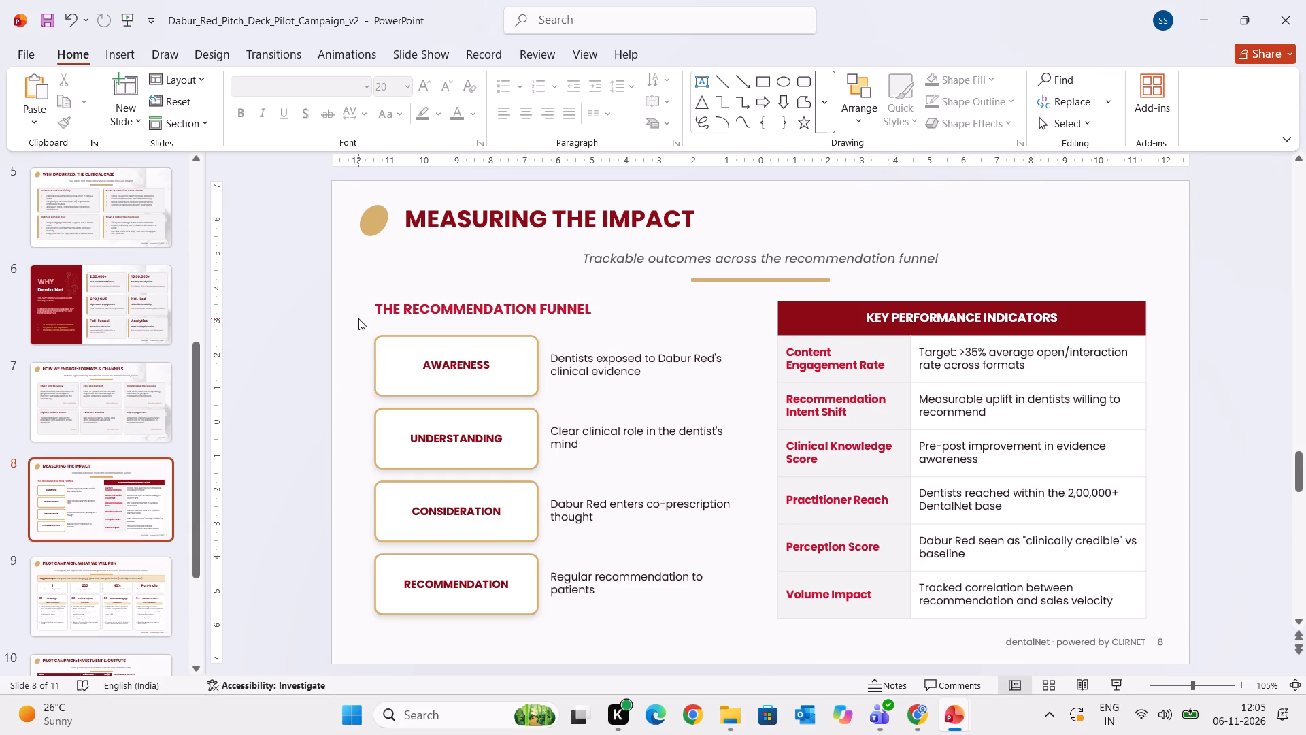
{"action": "key", "text": "ctrl+v"}
{"action": "key", "text": "ctrl+c"}
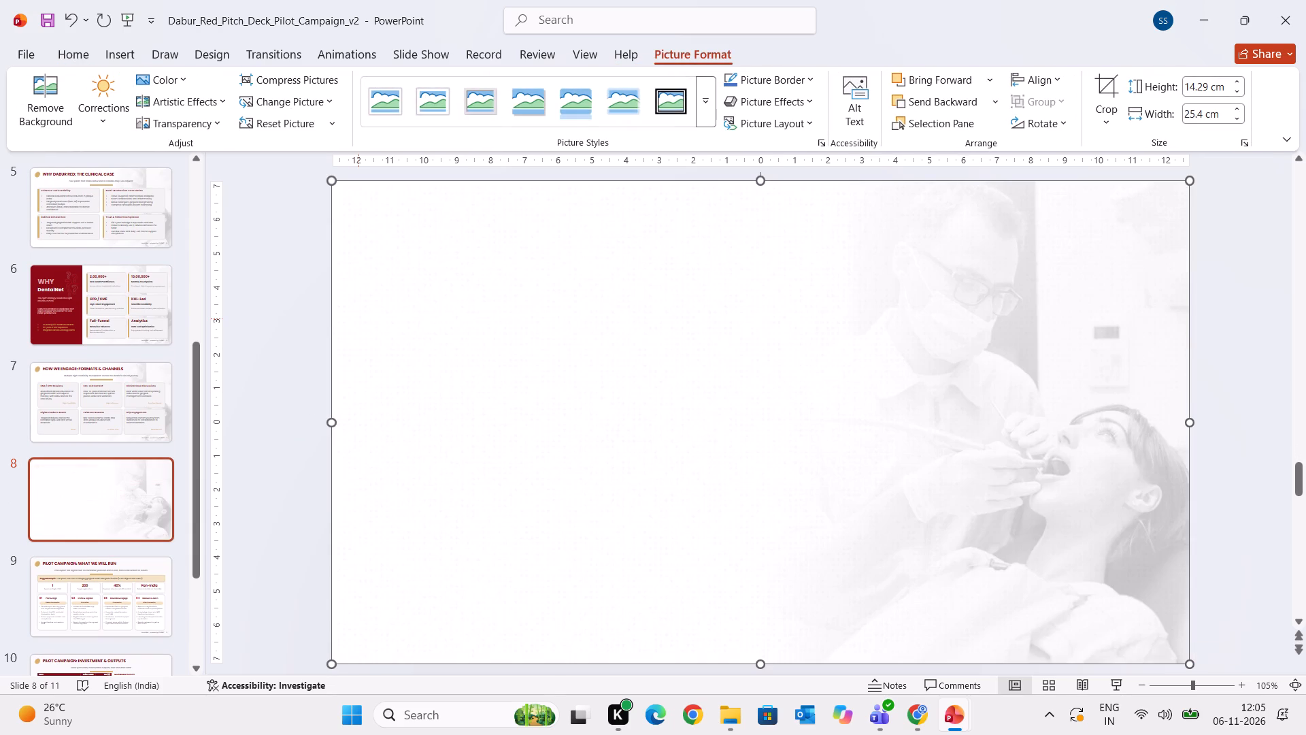
{"action": "right_click", "coordinate": [358, 318]}
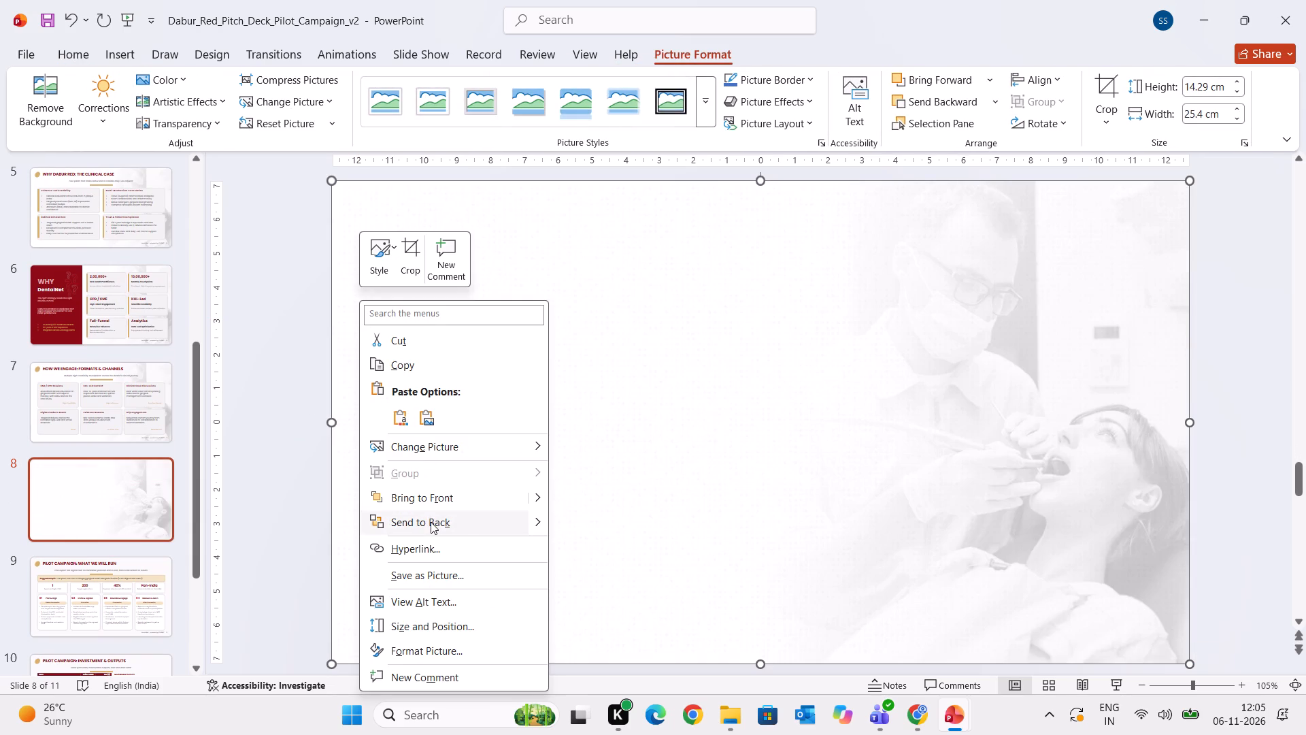
{"action": "left_click", "coordinate": [431, 522]}
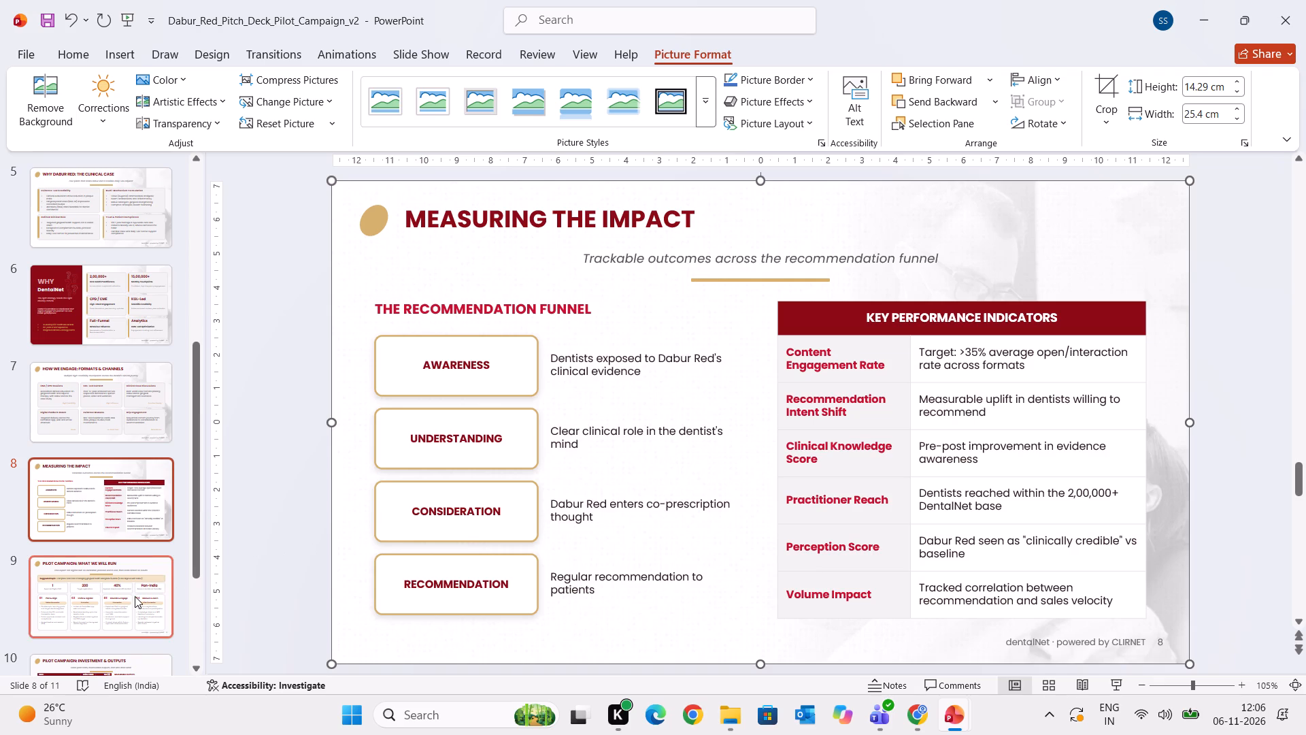
Paste the background picture onto the Pilot Campaign: What We Will Run slide and send it to the back.
{"action": "left_click", "coordinate": [135, 596]}
{"action": "left_click", "coordinate": [349, 448]}
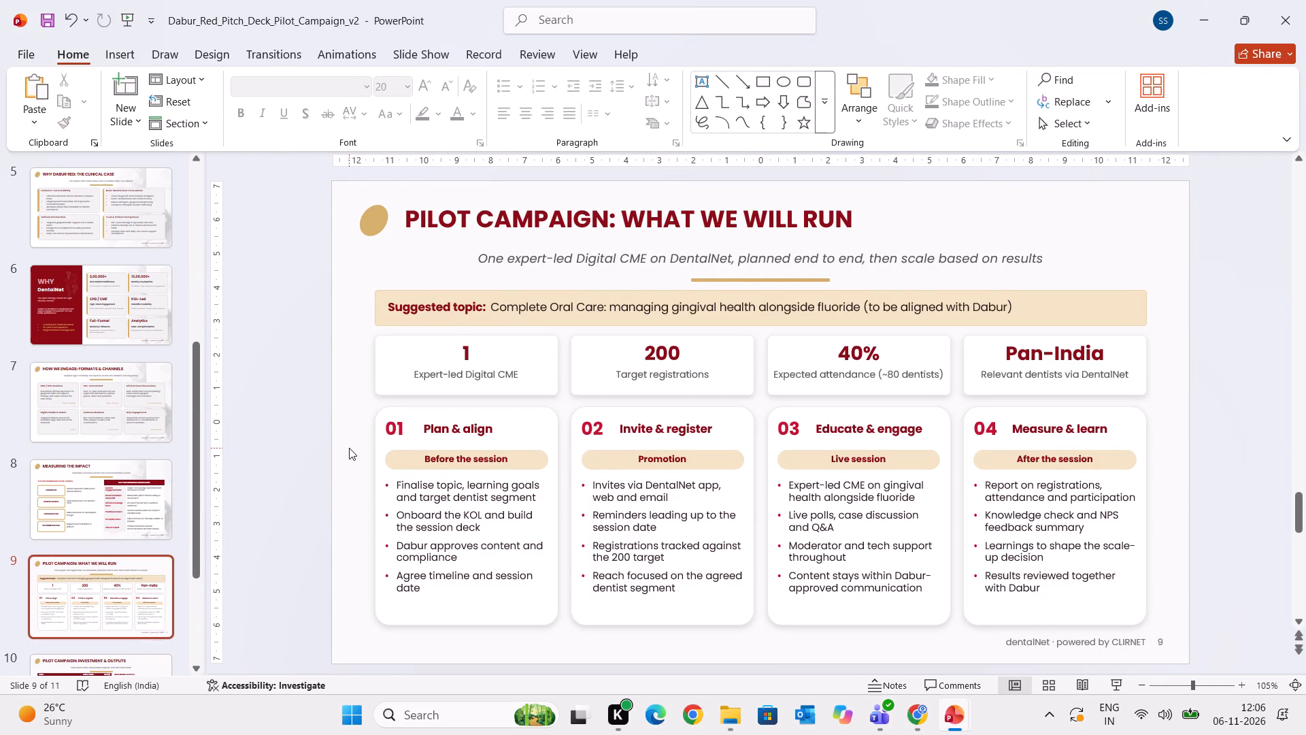
{"action": "key", "text": "ctrl+v"}
{"action": "key", "text": "ctrl+c"}
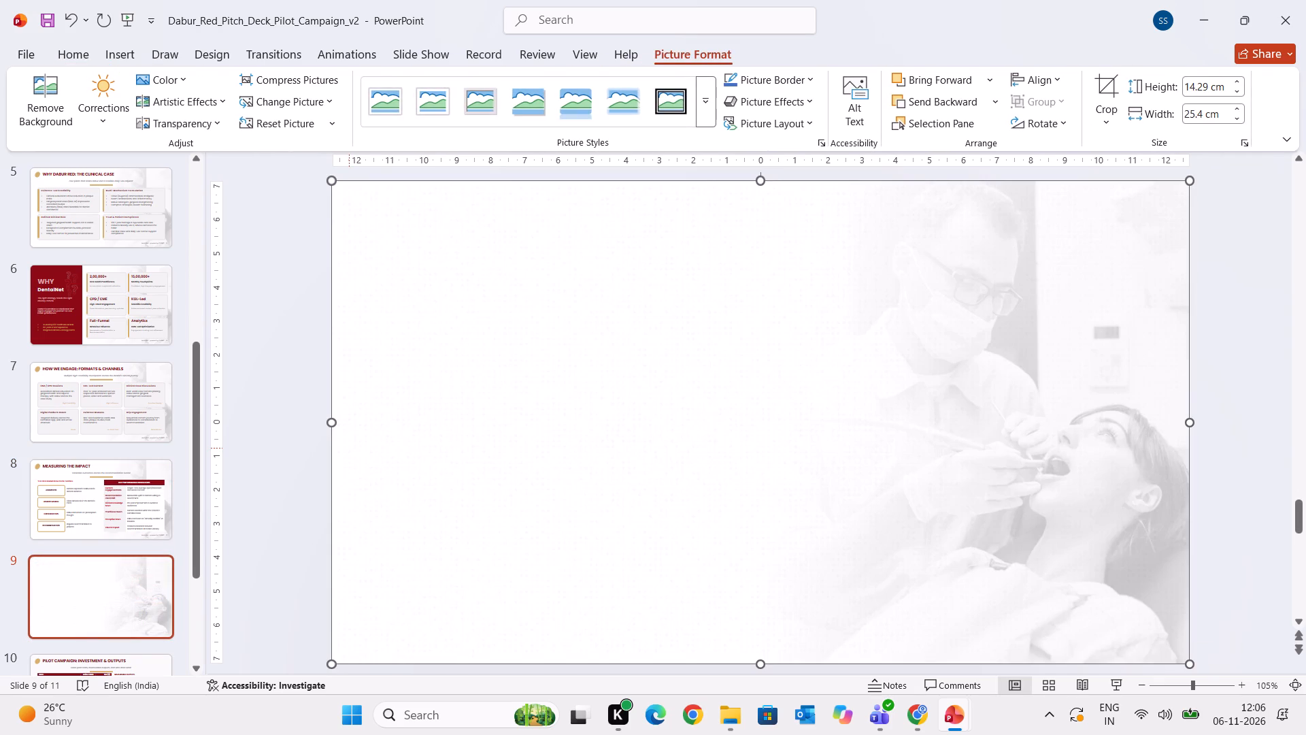
{"action": "right_click", "coordinate": [349, 448]}
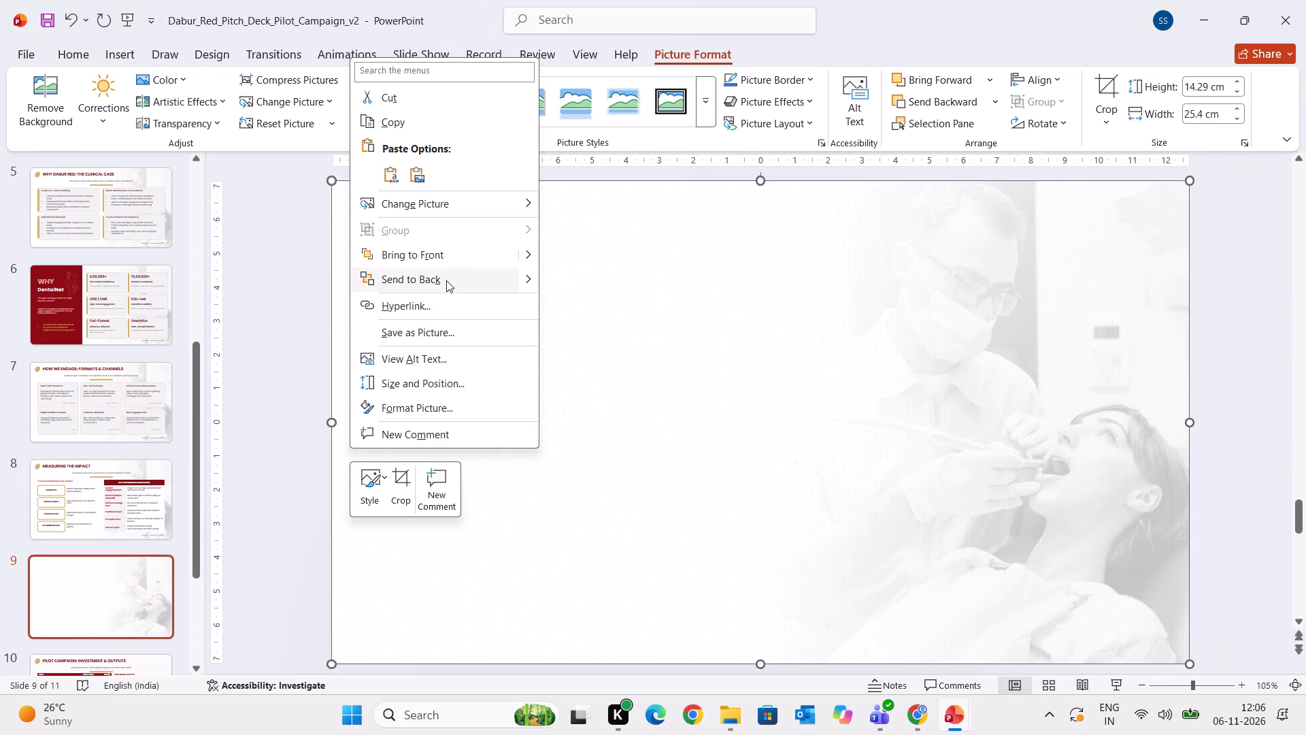
{"action": "left_click", "coordinate": [446, 282]}
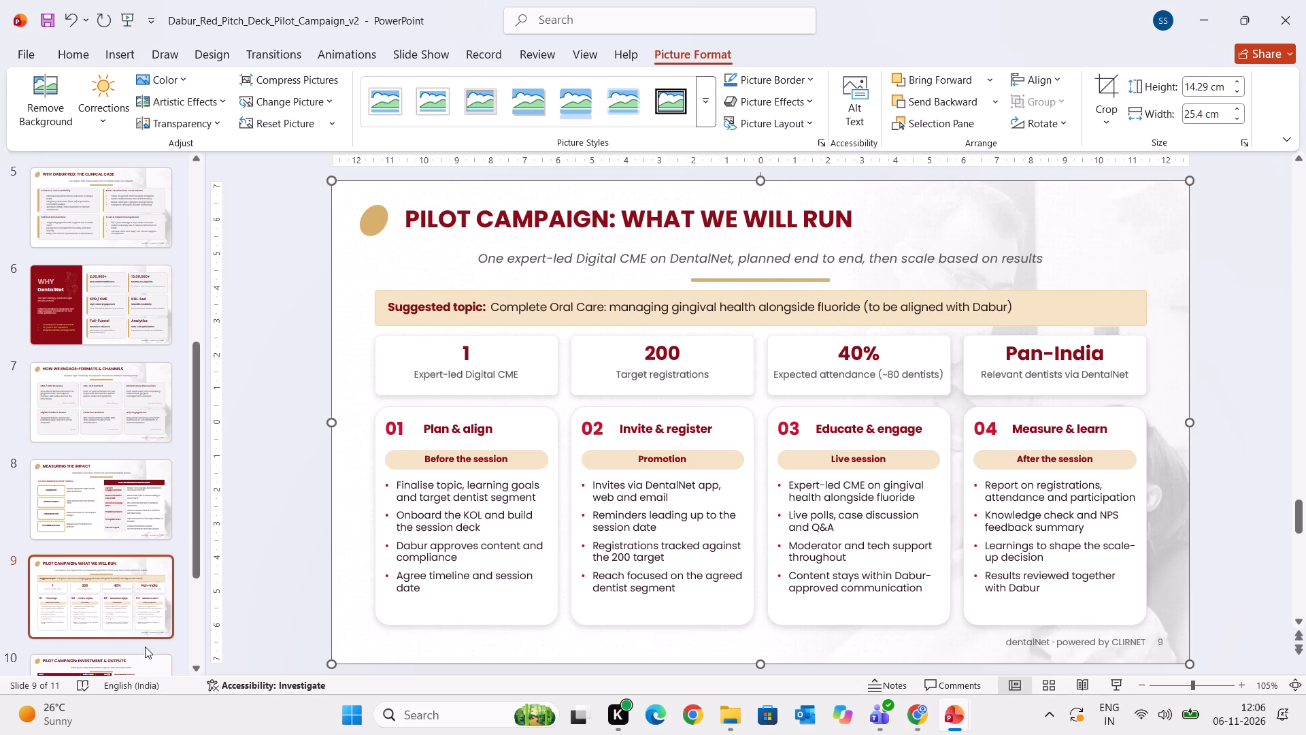
Paste the background picture onto the Pilot Campaign: Investment & Outputs slide and send it behind the tables and cards.
{"action": "left_click", "coordinate": [133, 587]}
{"action": "key", "text": "Down"}
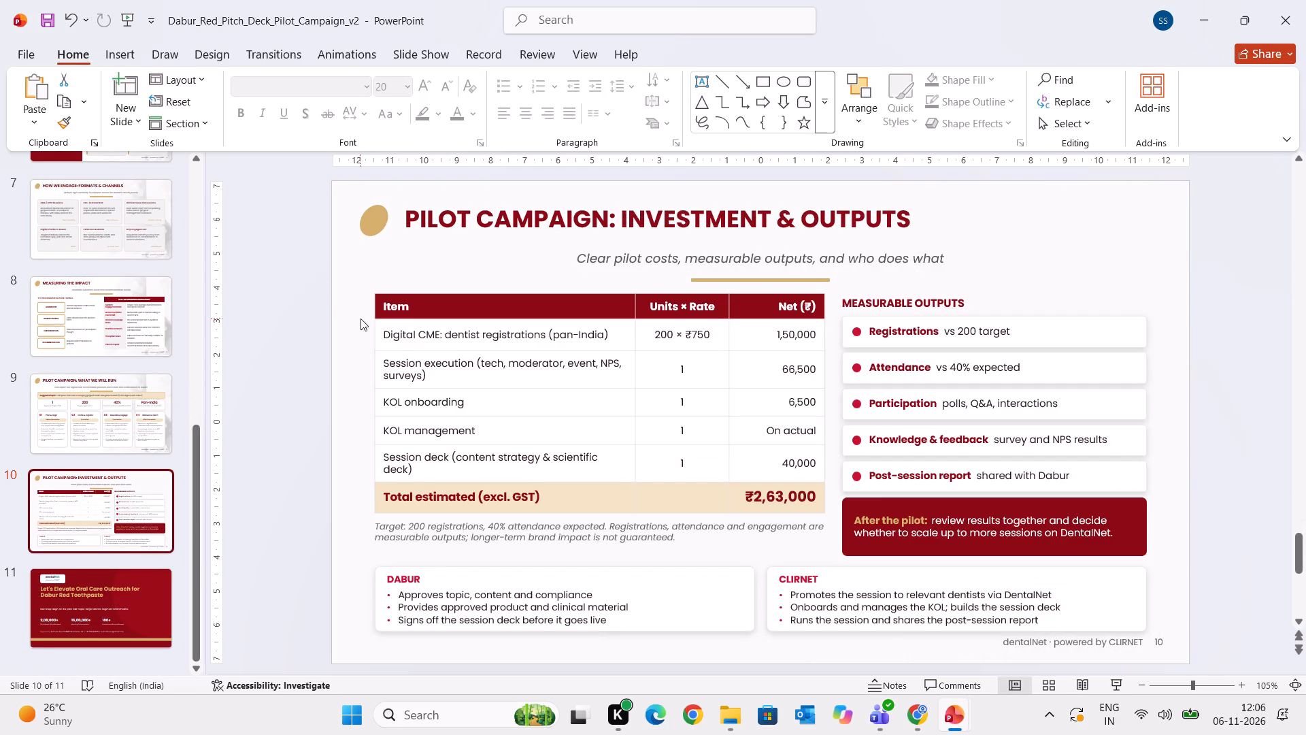
{"action": "left_click", "coordinate": [361, 318]}
{"action": "key", "text": "ctrl+v"}
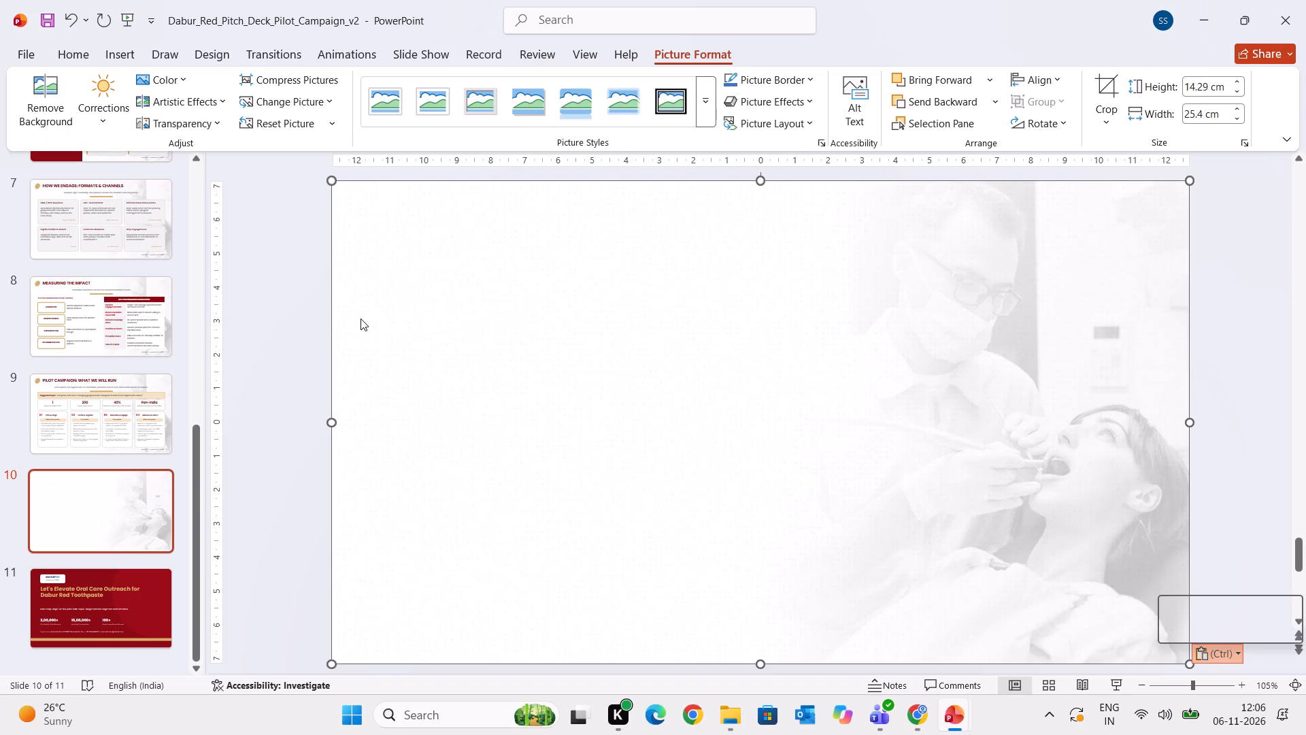
{"action": "right_click", "coordinate": [361, 318]}
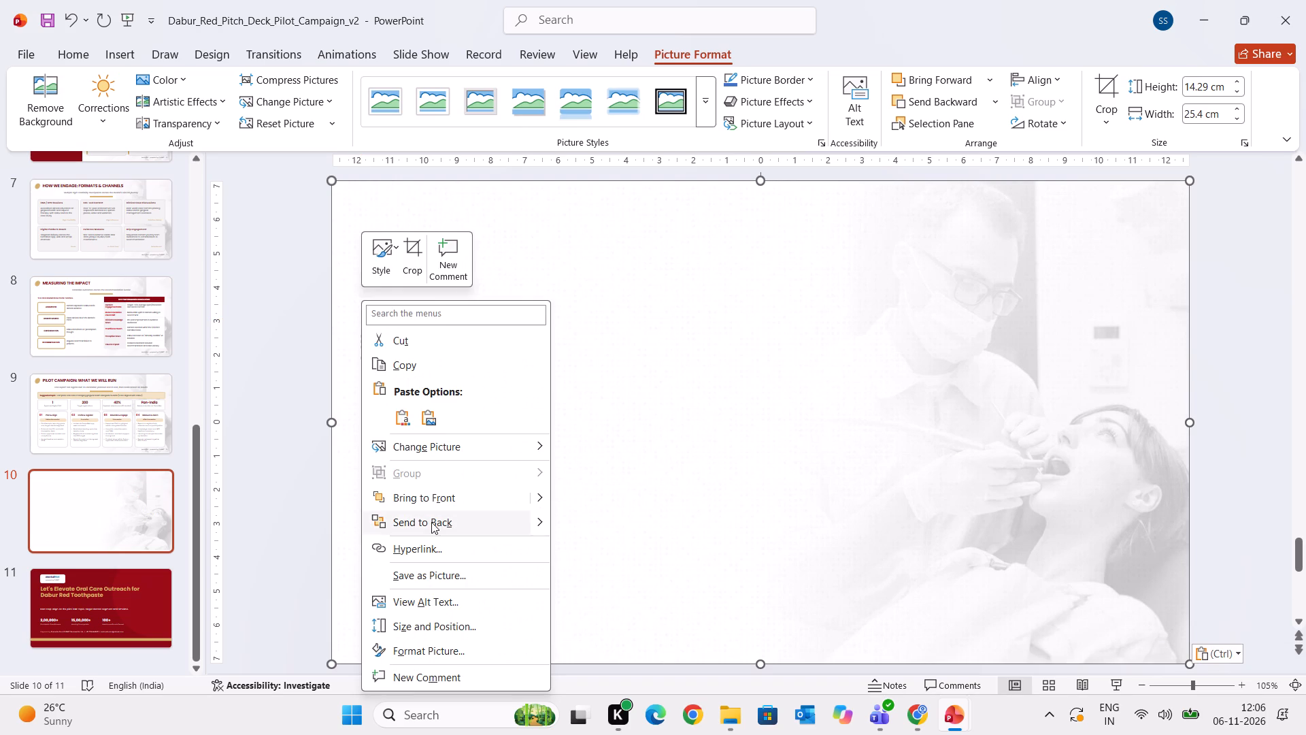
{"action": "left_click", "coordinate": [429, 531]}
{"action": "left_click", "coordinate": [288, 551]}
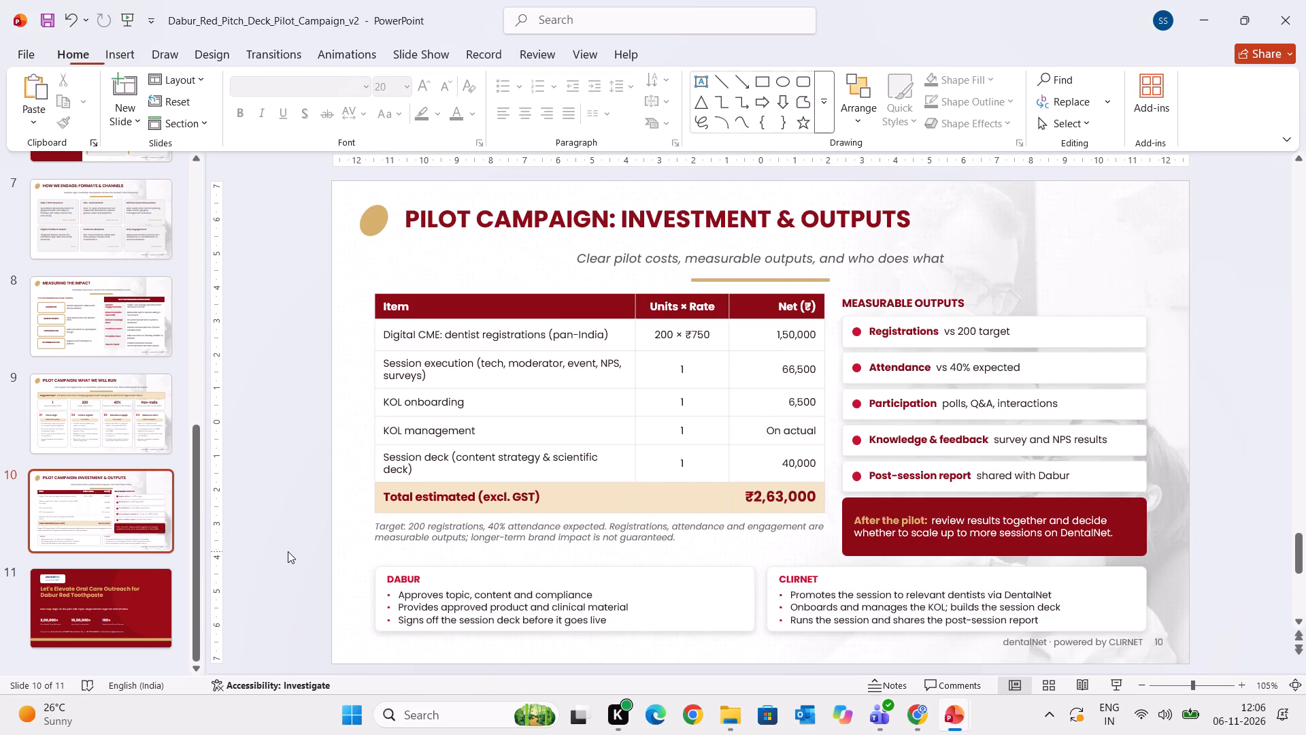
Delete the large dark red circle that overhangs the closing Let's Elevate Oral Care Outreach slide.
{"action": "left_click", "coordinate": [118, 619]}
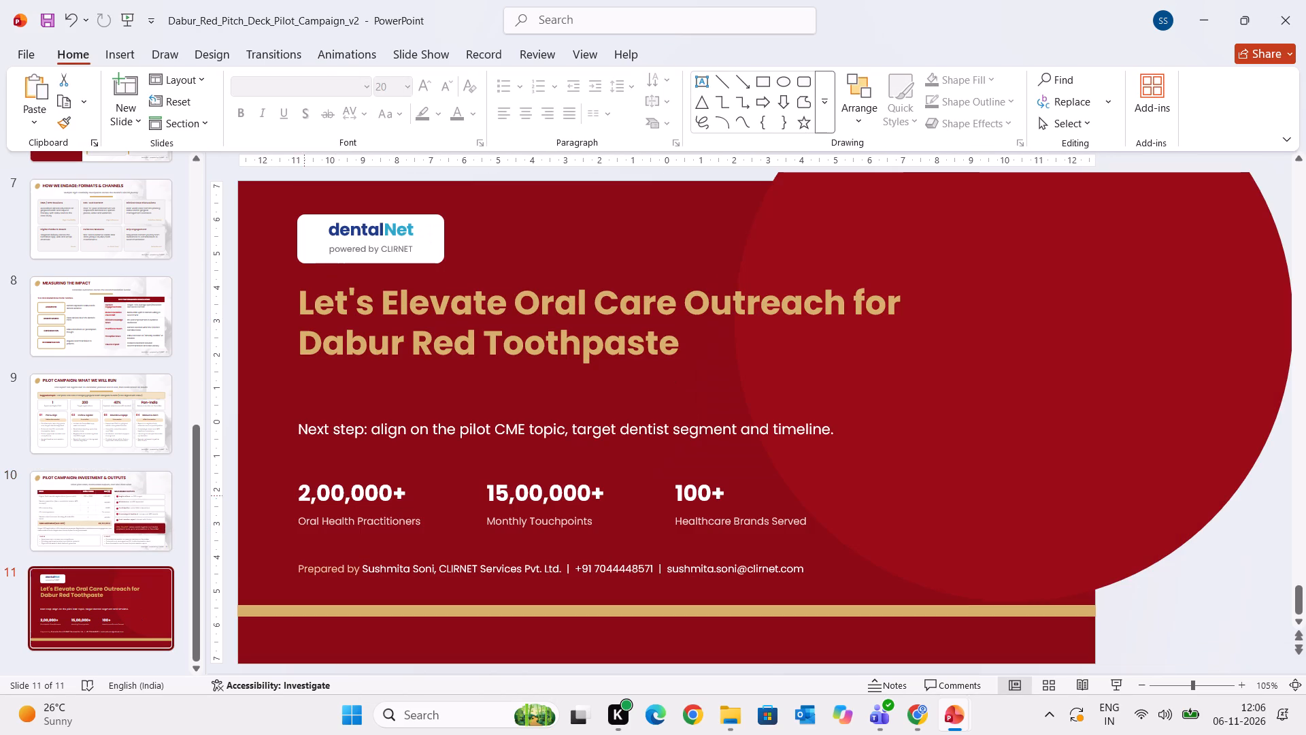
{"action": "left_click", "coordinate": [1175, 250]}
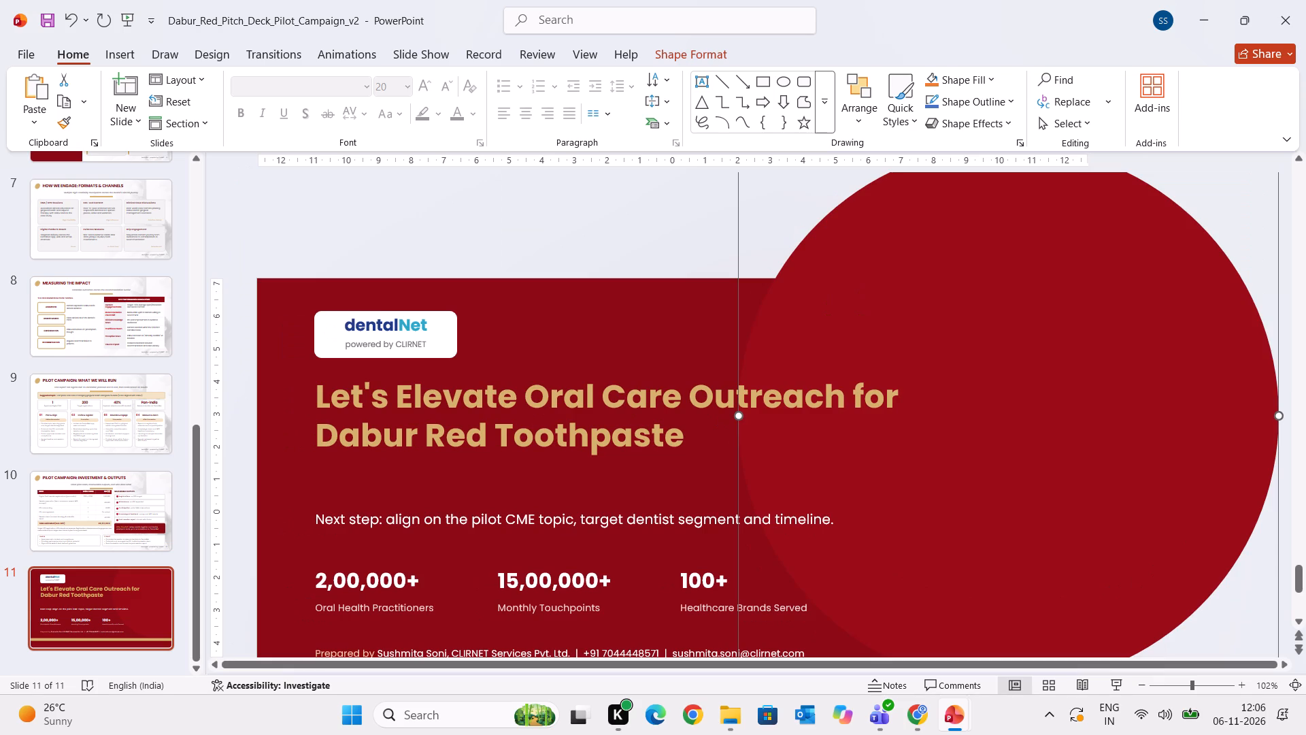
{"action": "key", "text": "Delete"}
{"action": "left_click", "coordinate": [1267, 372]}
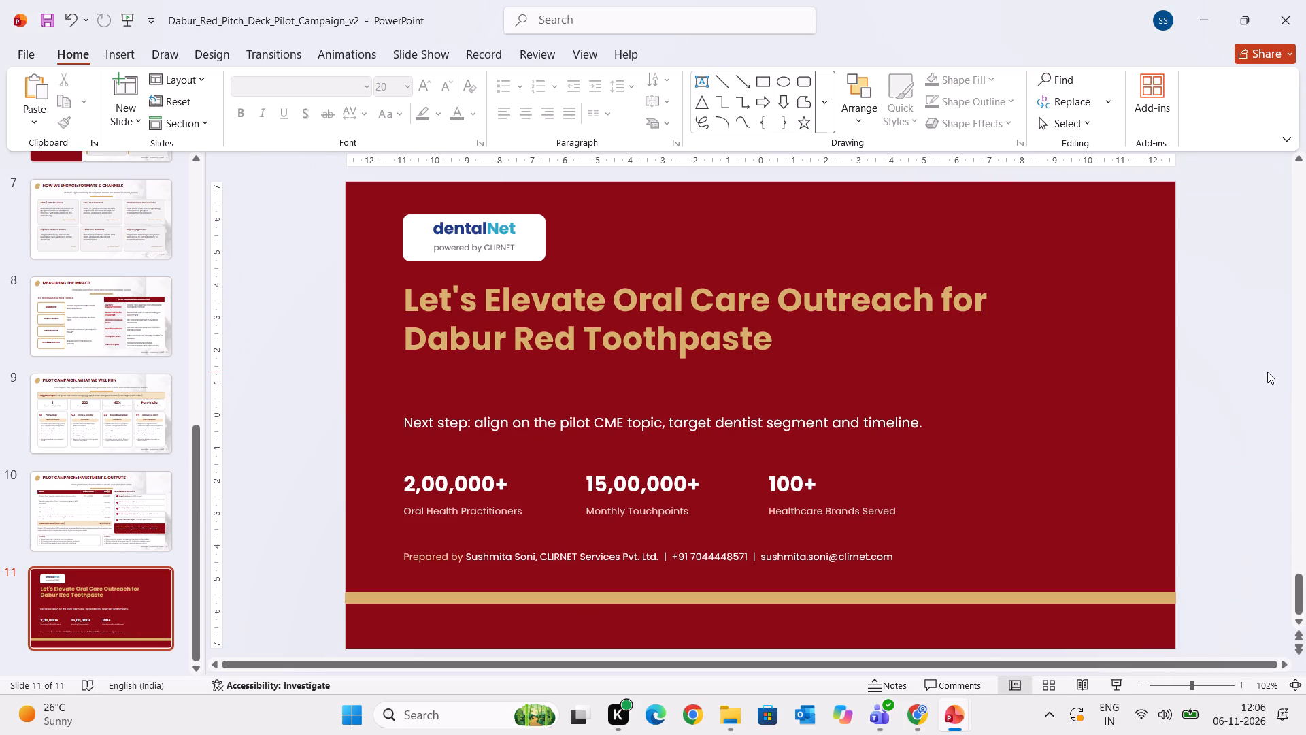
Review the whole deck slide by slide, going back to the cover and forward to the closing slide.
{"action": "key", "text": "Up"}
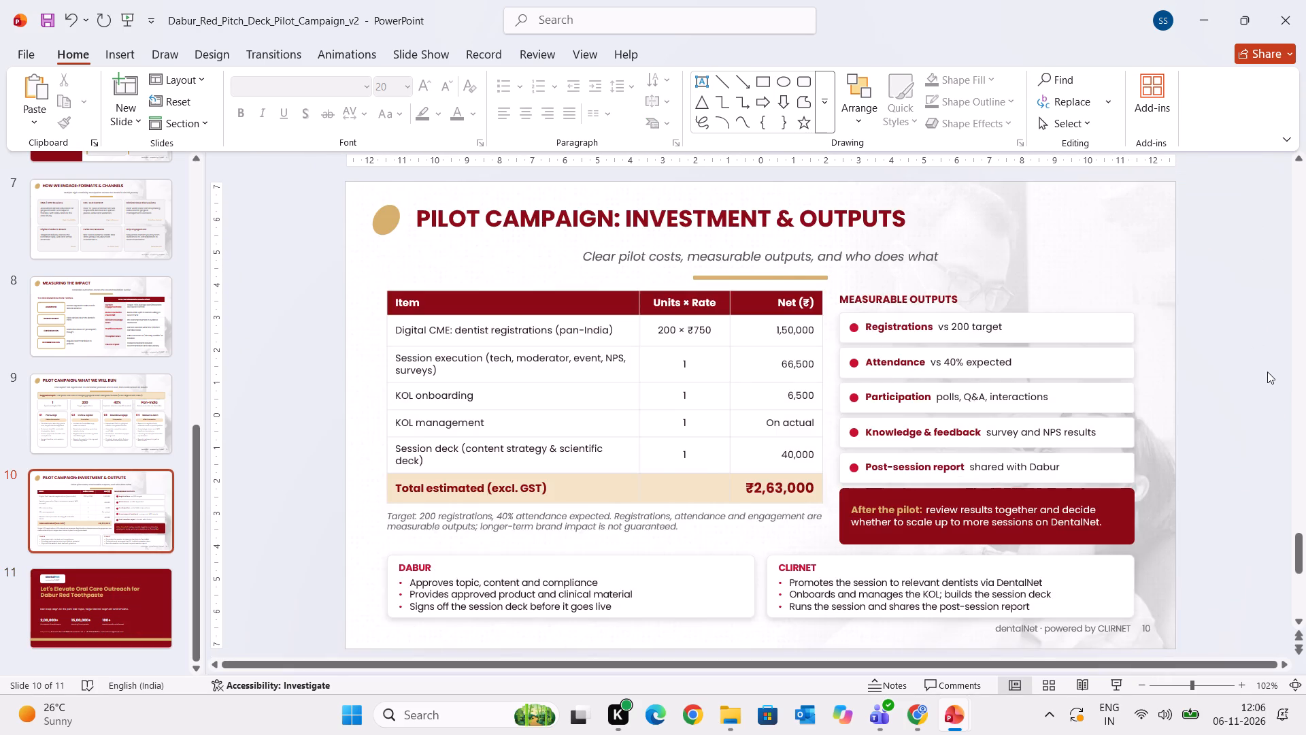
{"action": "key", "text": "Up"}
{"action": "key", "text": "Up"}
{"action": "key", "text": "Up"}
{"action": "key", "text": "Up"}
{"action": "key", "text": "Up"}
{"action": "key", "text": "Up"}
{"action": "key", "text": "Up"}
{"action": "key", "text": "Up"}
{"action": "key", "text": "Up"}
{"action": "key", "text": "Up"}
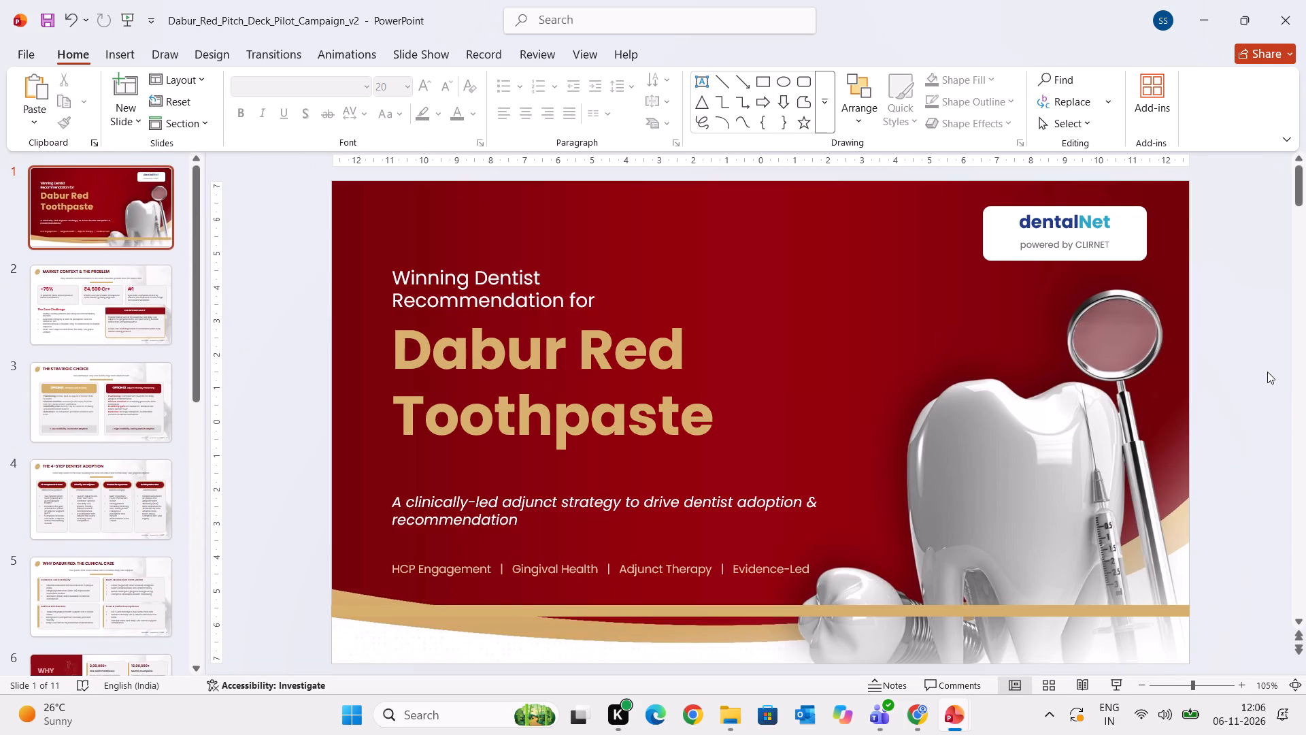
{"action": "key", "text": "Down"}
{"action": "key", "text": "Down"}
{"action": "key", "text": "Down"}
{"action": "key", "text": "Down"}
{"action": "key", "text": "Down"}
{"action": "key", "text": "Down"}
{"action": "key", "text": "Down"}
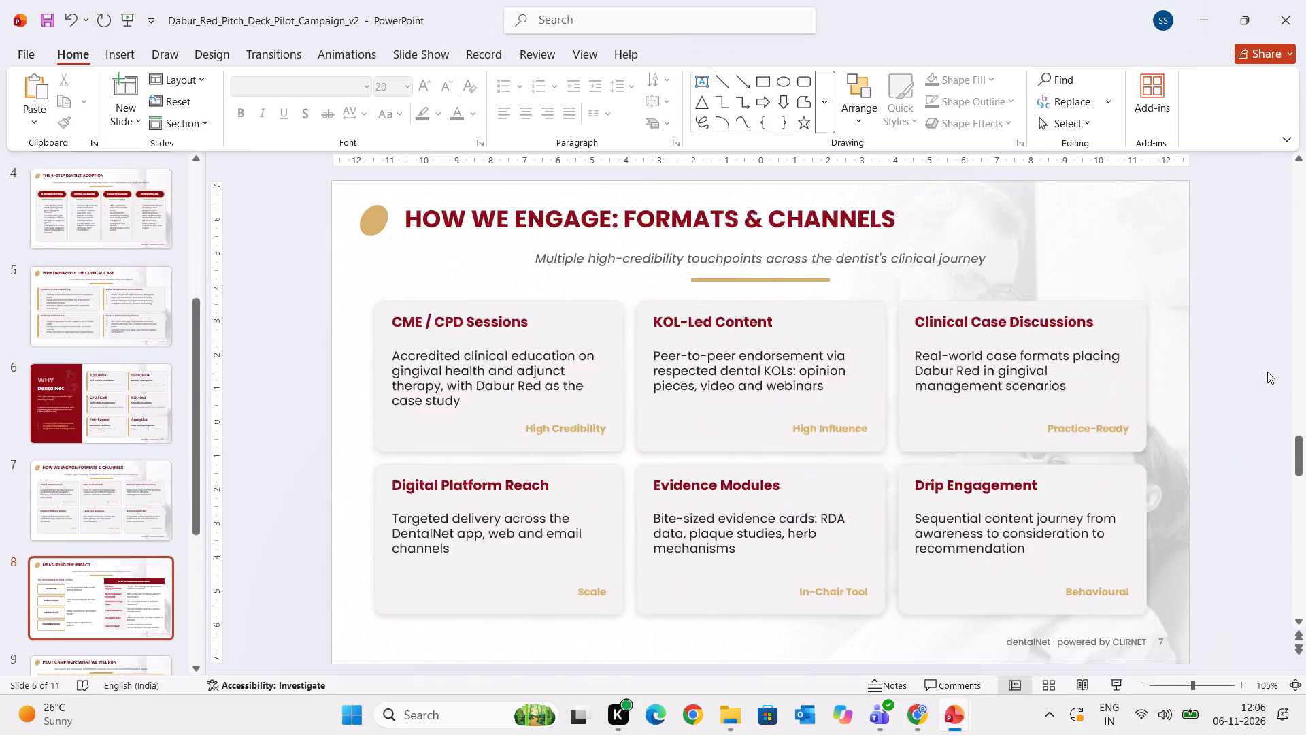
{"action": "key", "text": "Down"}
{"action": "key", "text": "Down"}
{"action": "key", "text": "Down"}
{"action": "key", "text": "Down"}
{"action": "key", "text": "Down"}
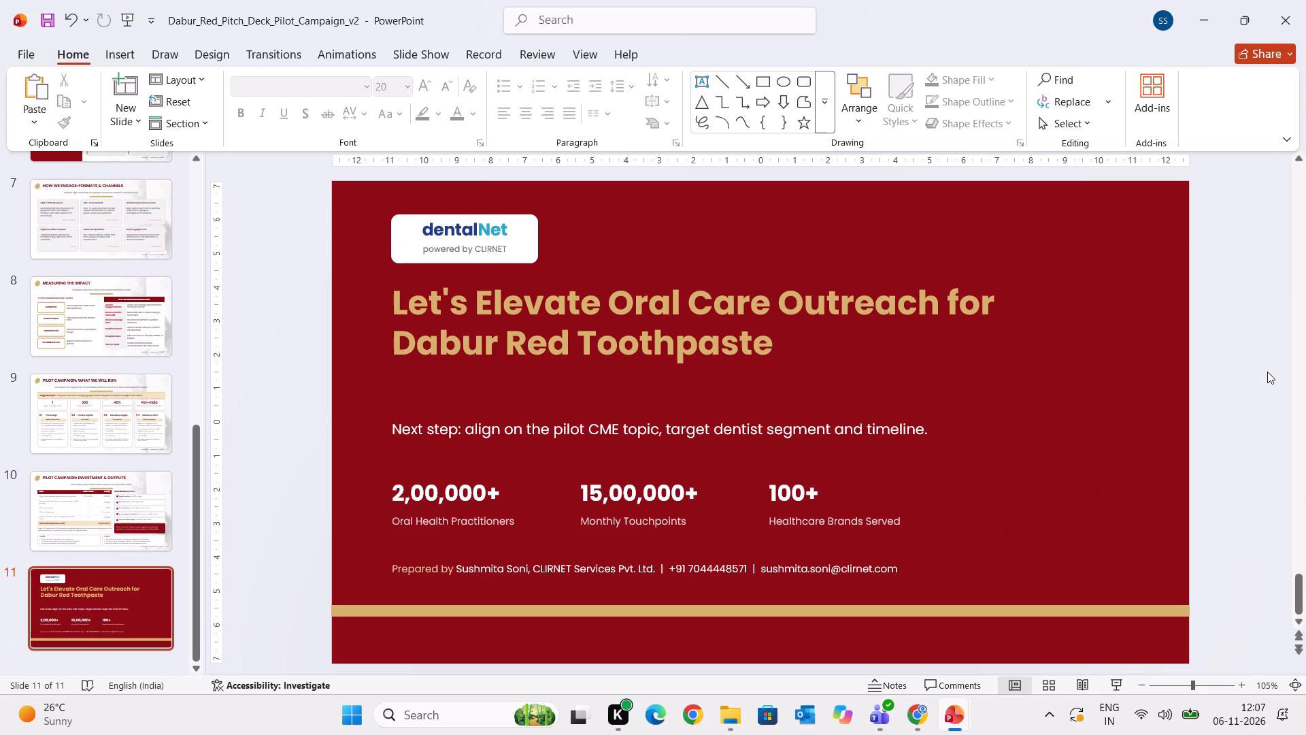
Save the pilot campaign v2 deck and close it.
{"action": "key", "text": "ctrl+s"}
{"action": "left_click", "coordinate": [1286, 7]}
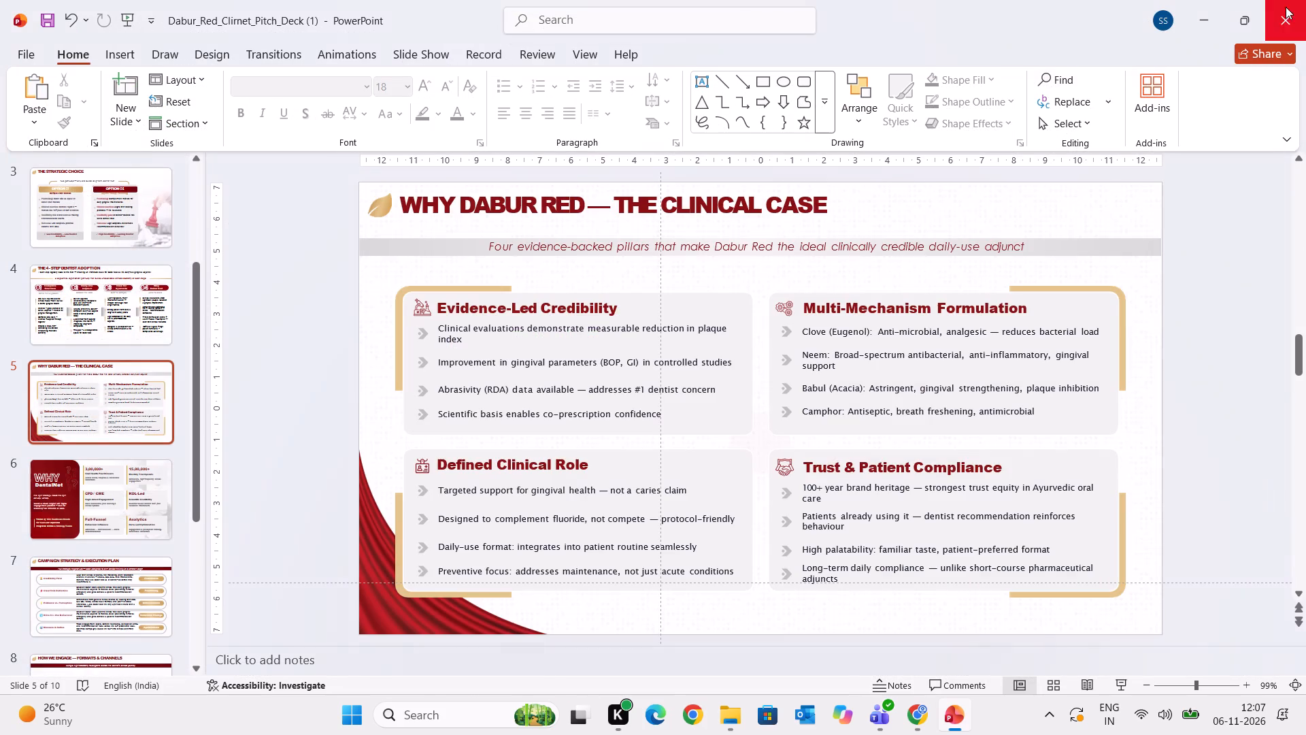
In File Explorer's Downloads folder, rename the saved v2 pilot campaign deck as Dabur_Red_Pitch_Deck_Pilot_Campaign.
{"action": "left_click", "coordinate": [724, 708]}
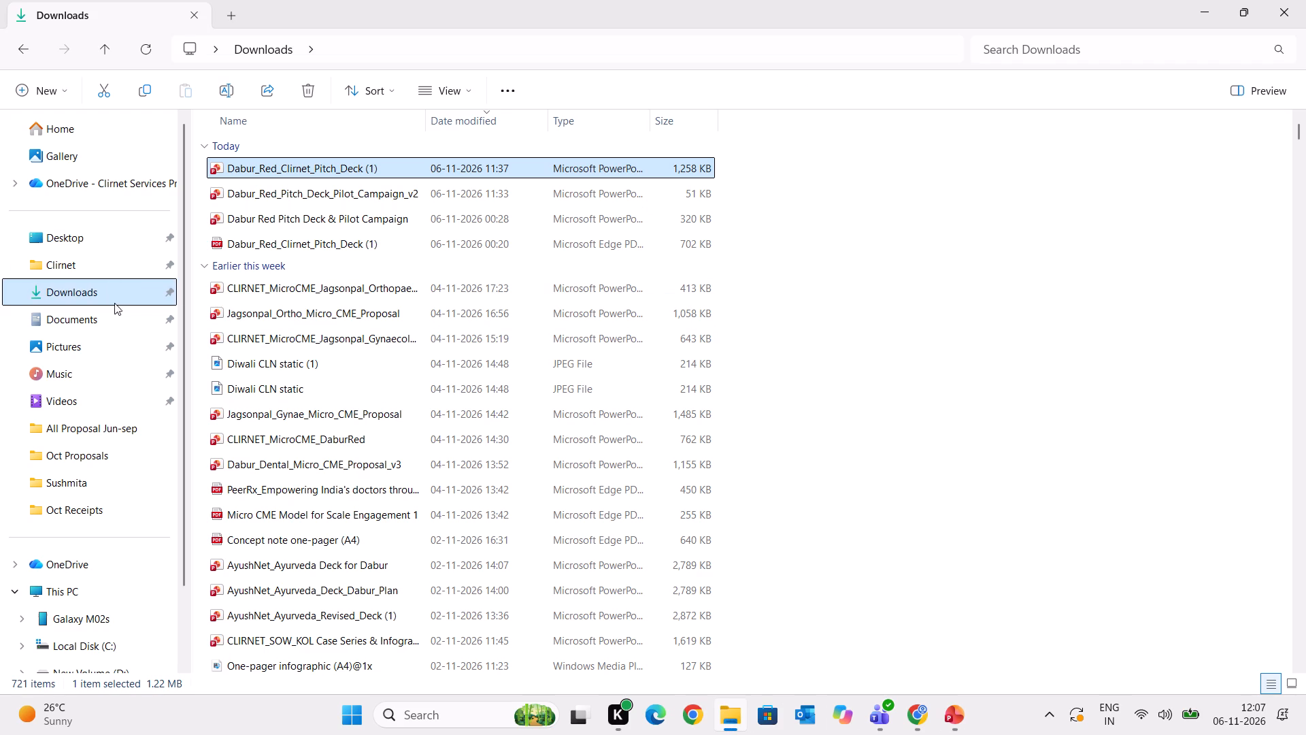
{"action": "left_click", "coordinate": [110, 287]}
{"action": "left_click", "coordinate": [314, 167]}
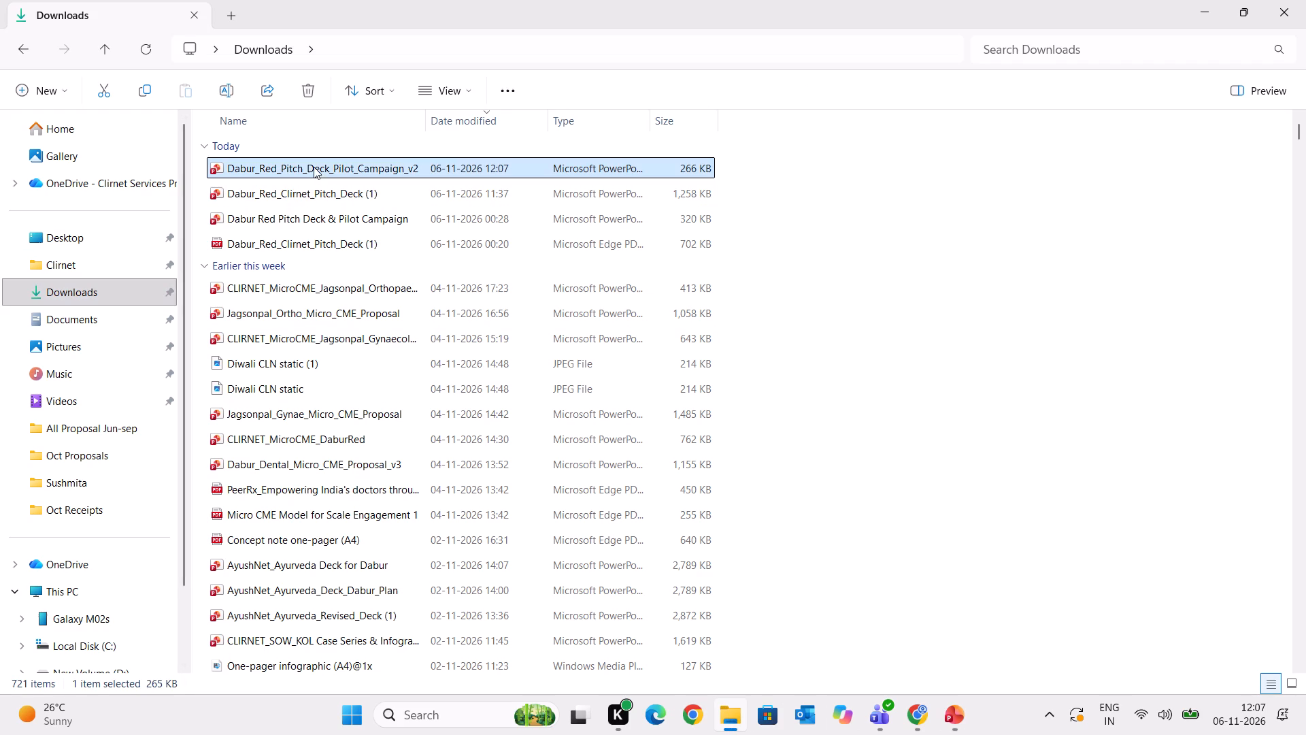
{"action": "left_click", "coordinate": [216, 91]}
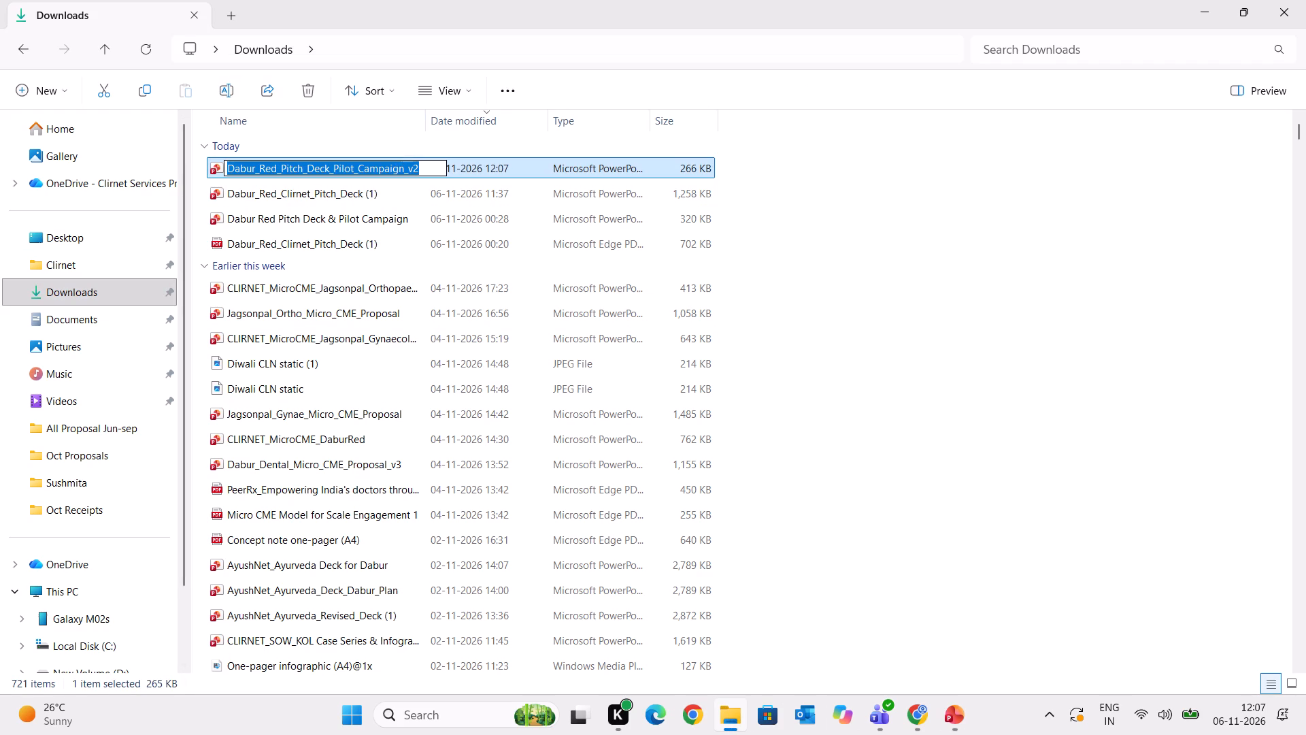
{"action": "left_click", "coordinate": [425, 165]}
{"action": "key", "text": "BackSpace"}
{"action": "key", "text": "BackSpace"}
{"action": "key", "text": "BackSpace"}
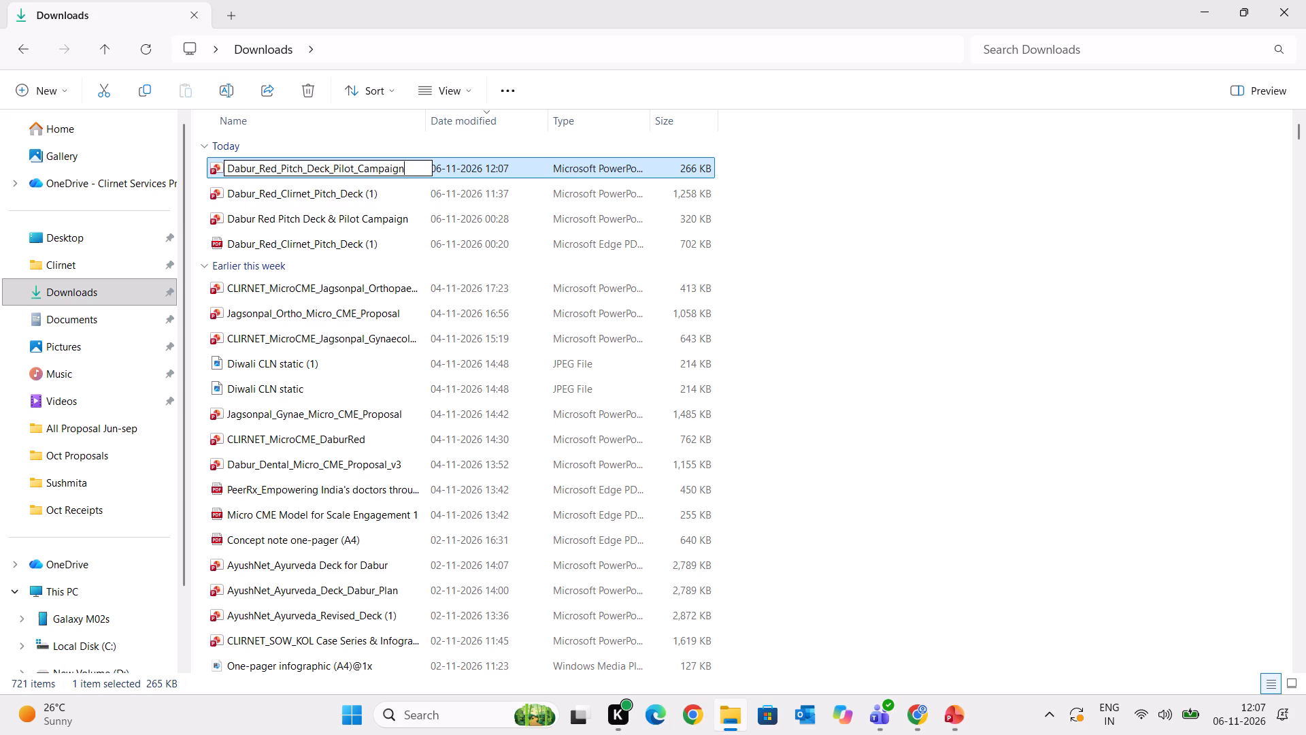
{"action": "left_click", "coordinate": [911, 398]}
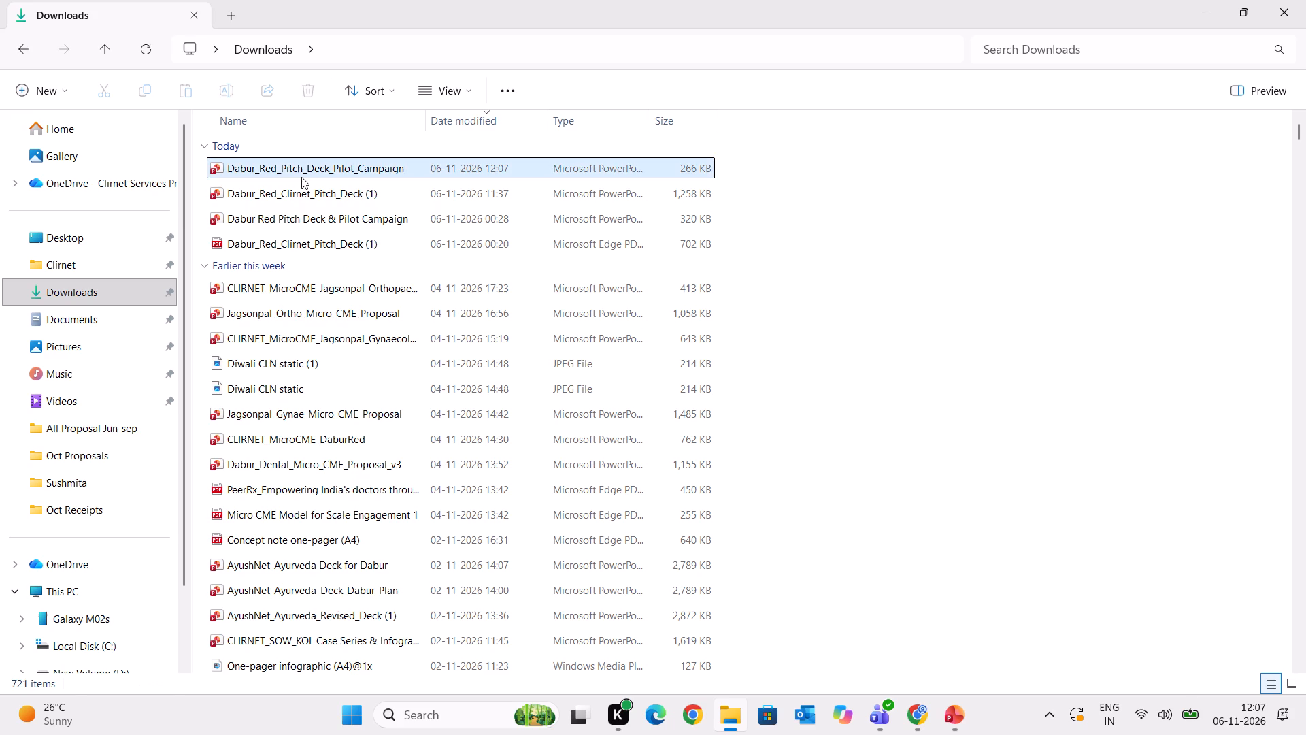
Select the renamed Dabur_Red_Pitch_Deck_Pilot_Campaign file in Downloads.
{"action": "left_click", "coordinate": [300, 175]}
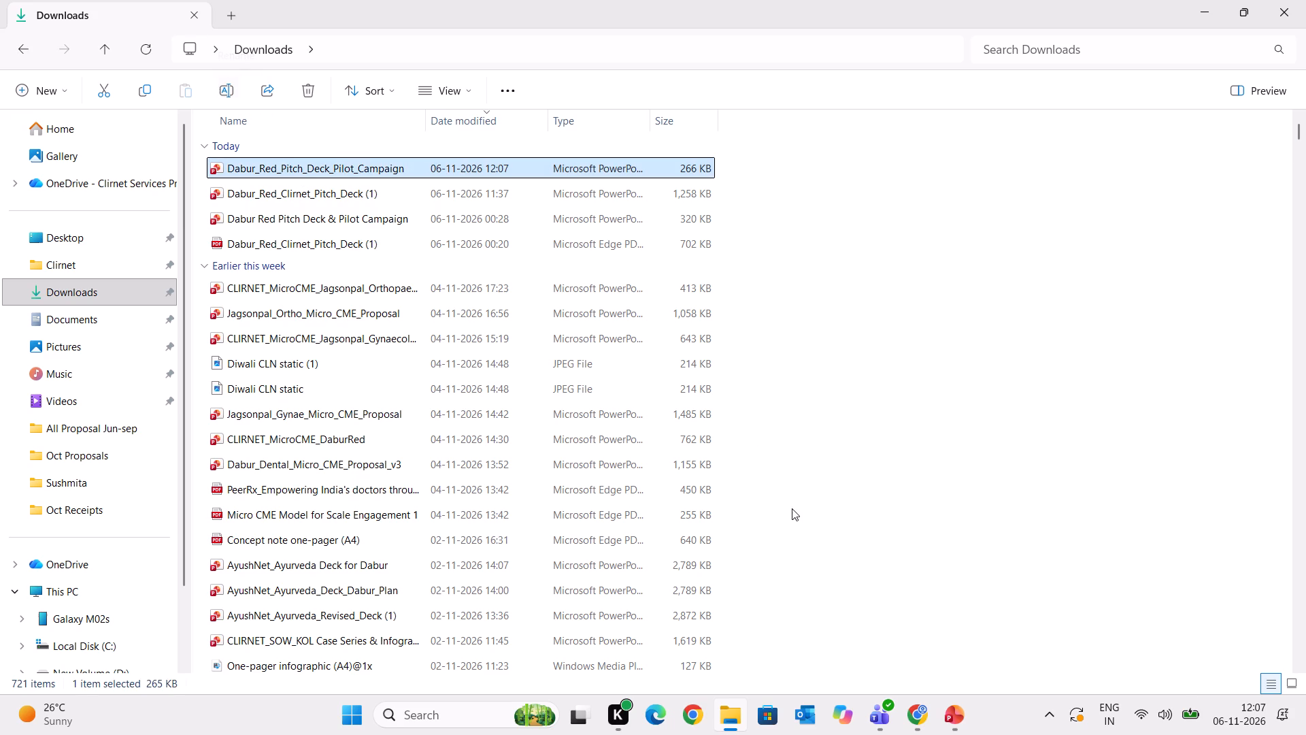
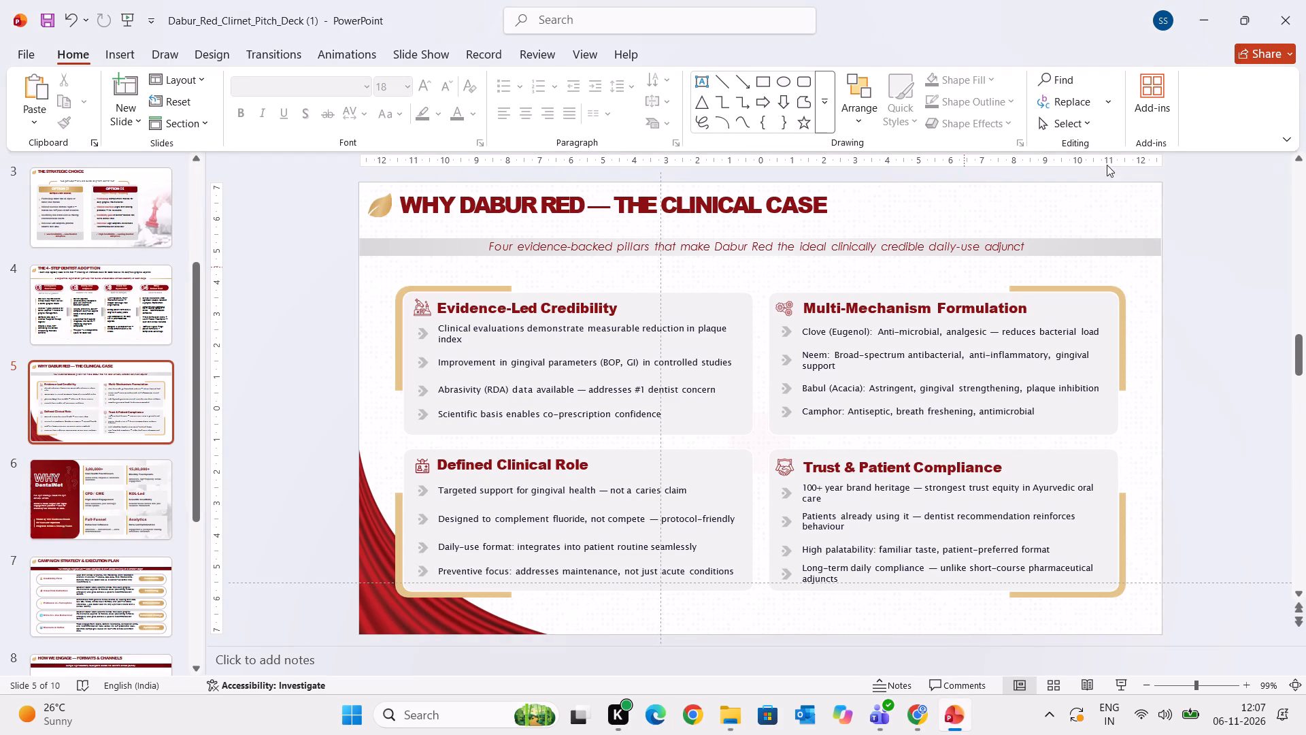
Close the original Dabur_Red_Clirnet_Pitch_Deck (1) presentation without saving its changes.
{"action": "left_click", "coordinate": [1281, 19]}
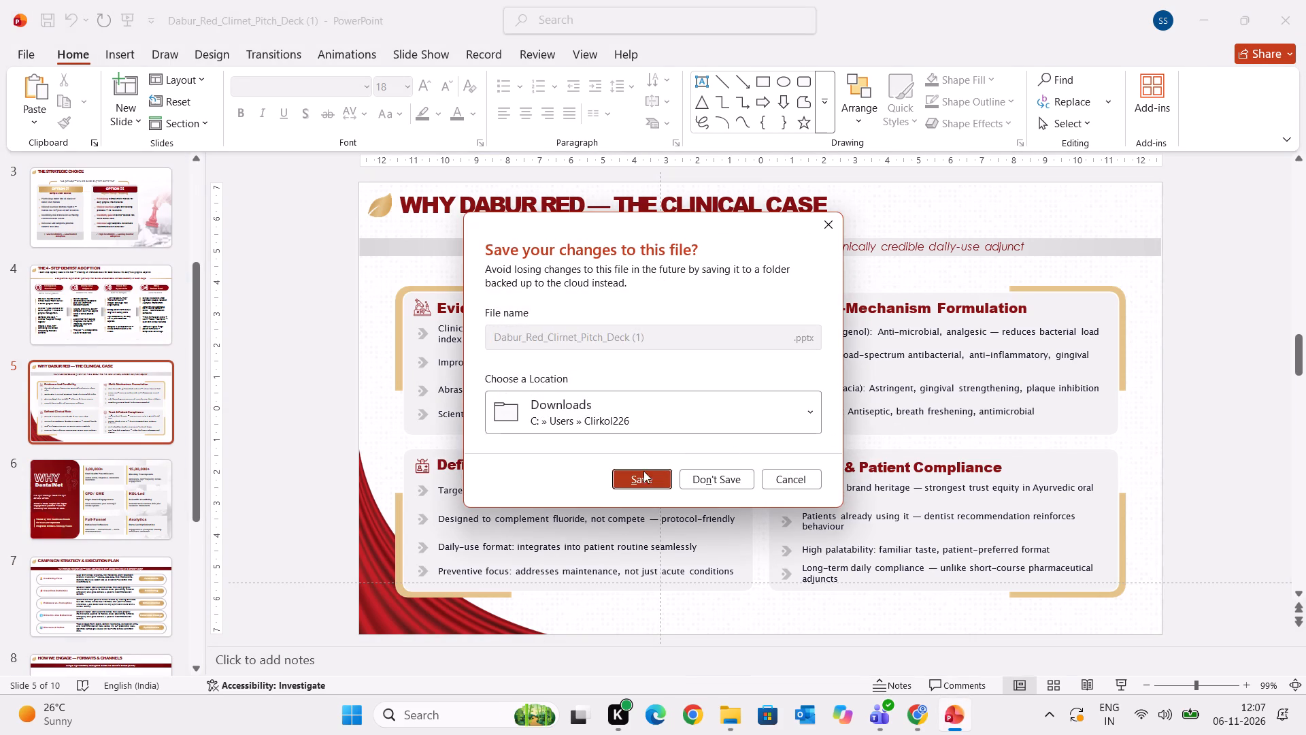
{"action": "left_click", "coordinate": [716, 476]}
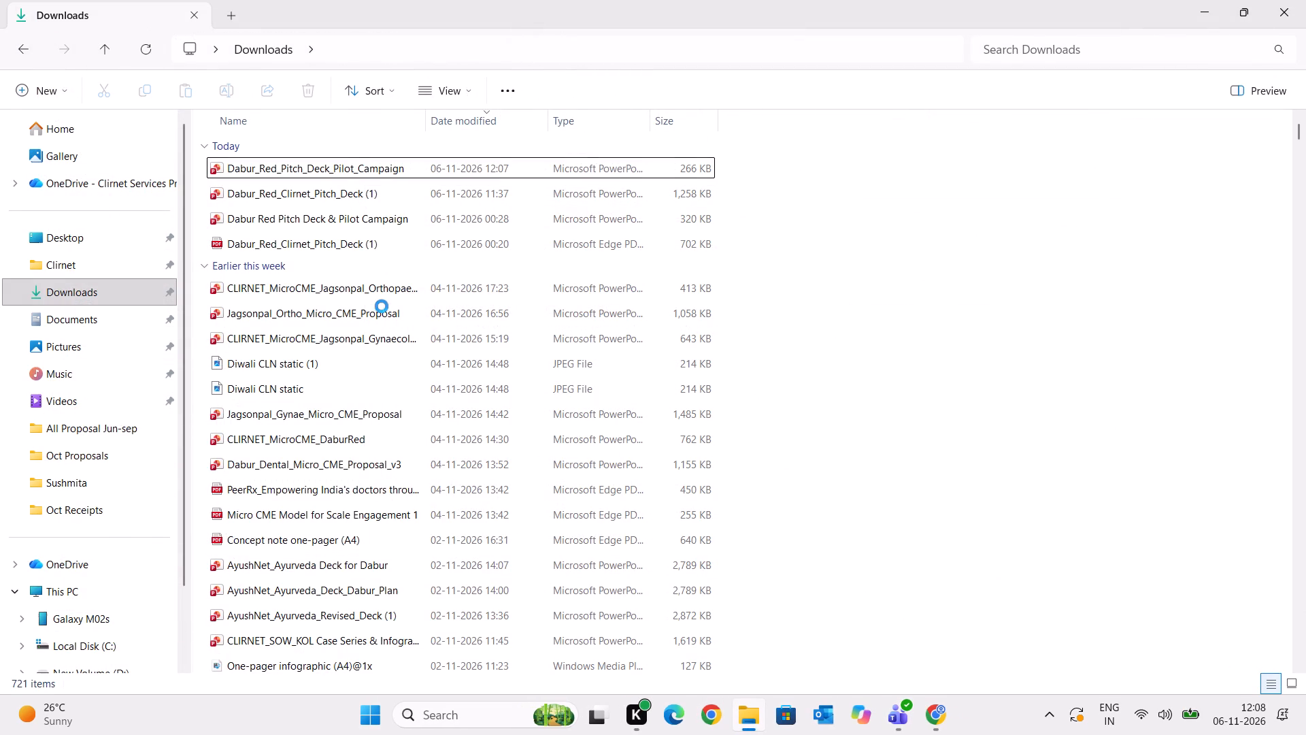
Open Dabur_Red_Pitch_Deck_Pilot_Campaign from the Downloads folder and enable editing.
{"action": "double_click", "coordinate": [364, 172]}
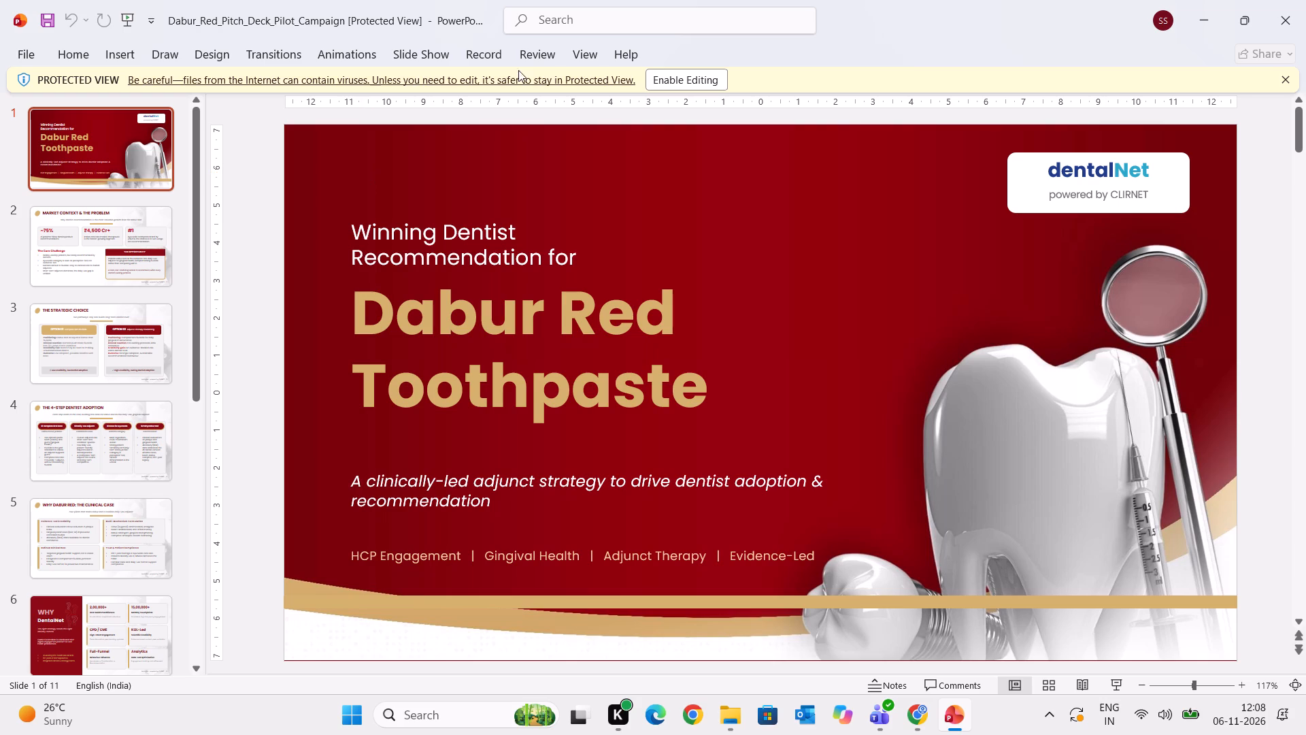
{"action": "left_click", "coordinate": [653, 77]}
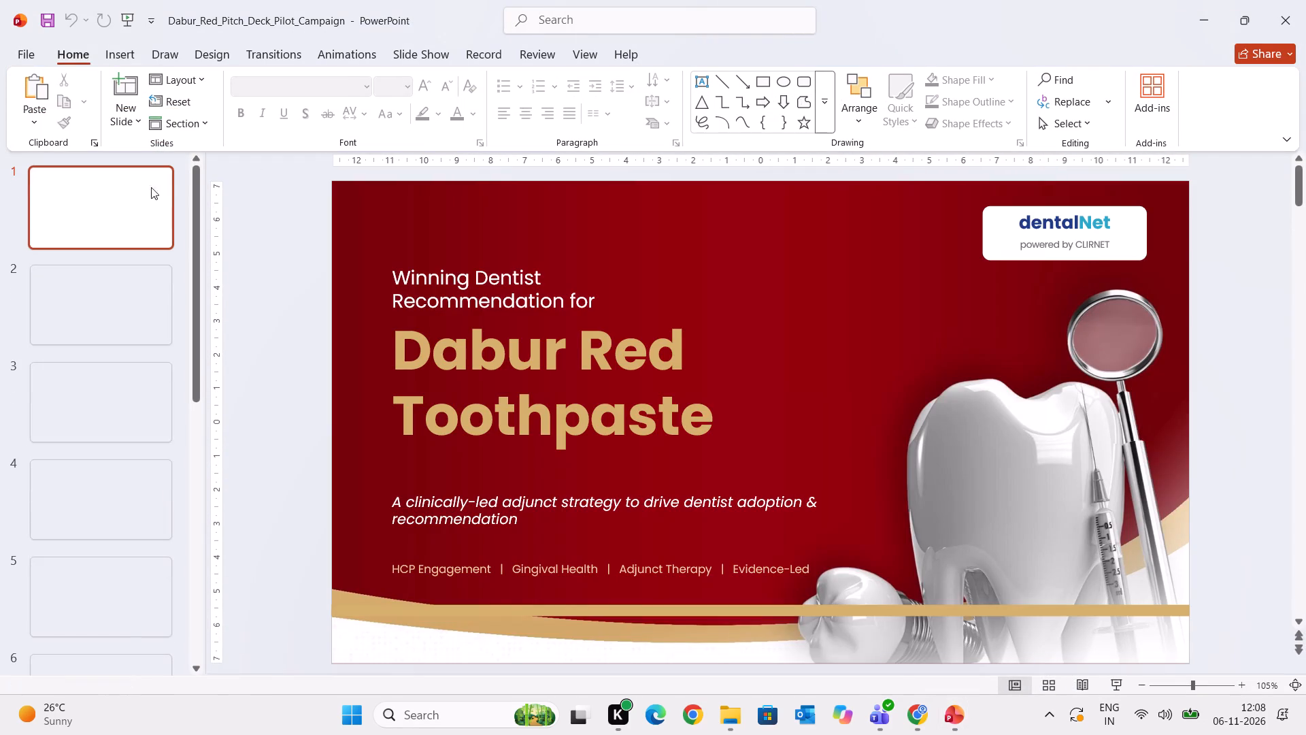
Review the renamed deck slide by slide from the cover through the Pilot Campaign: Investment & Outputs slide.
{"action": "left_click", "coordinate": [114, 184]}
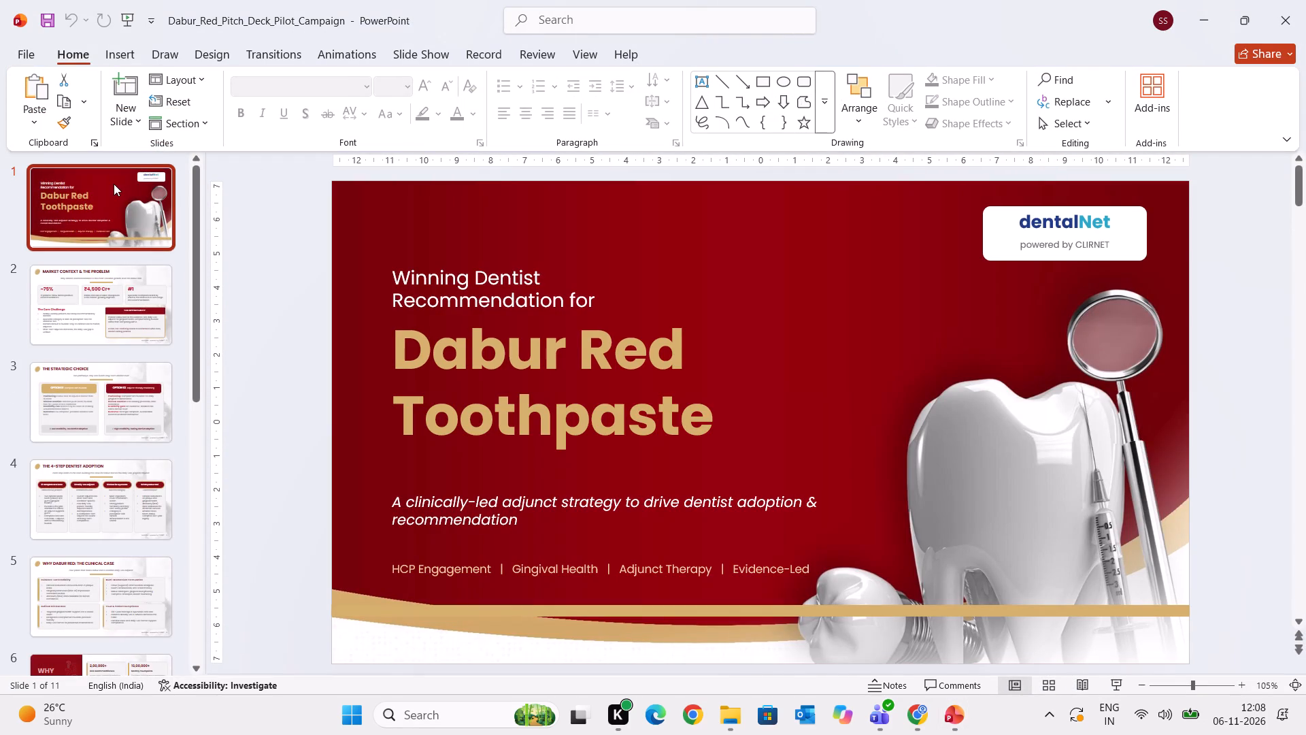
{"action": "key", "text": "Down"}
{"action": "key", "text": "Down"}
{"action": "key", "text": "Down"}
{"action": "key", "text": "Down"}
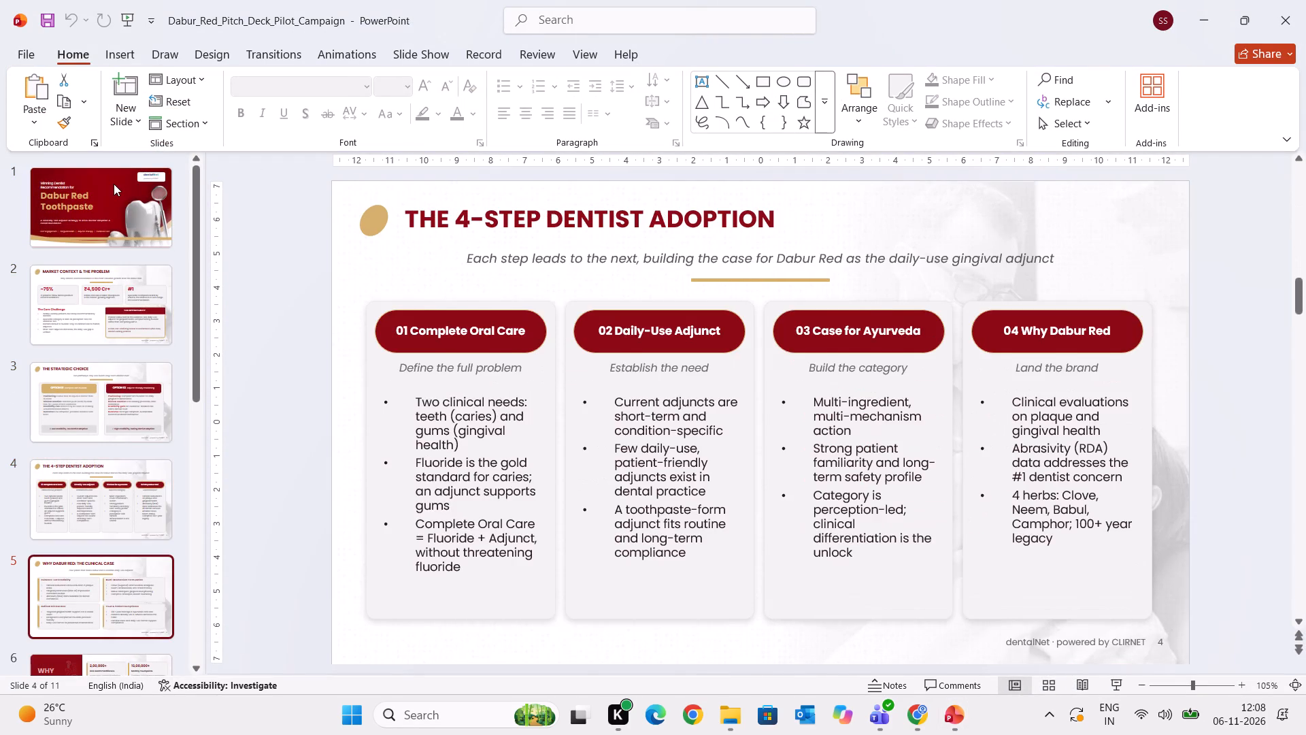
{"action": "key", "text": "Down"}
{"action": "key", "text": "Down"}
{"action": "key", "text": "Down"}
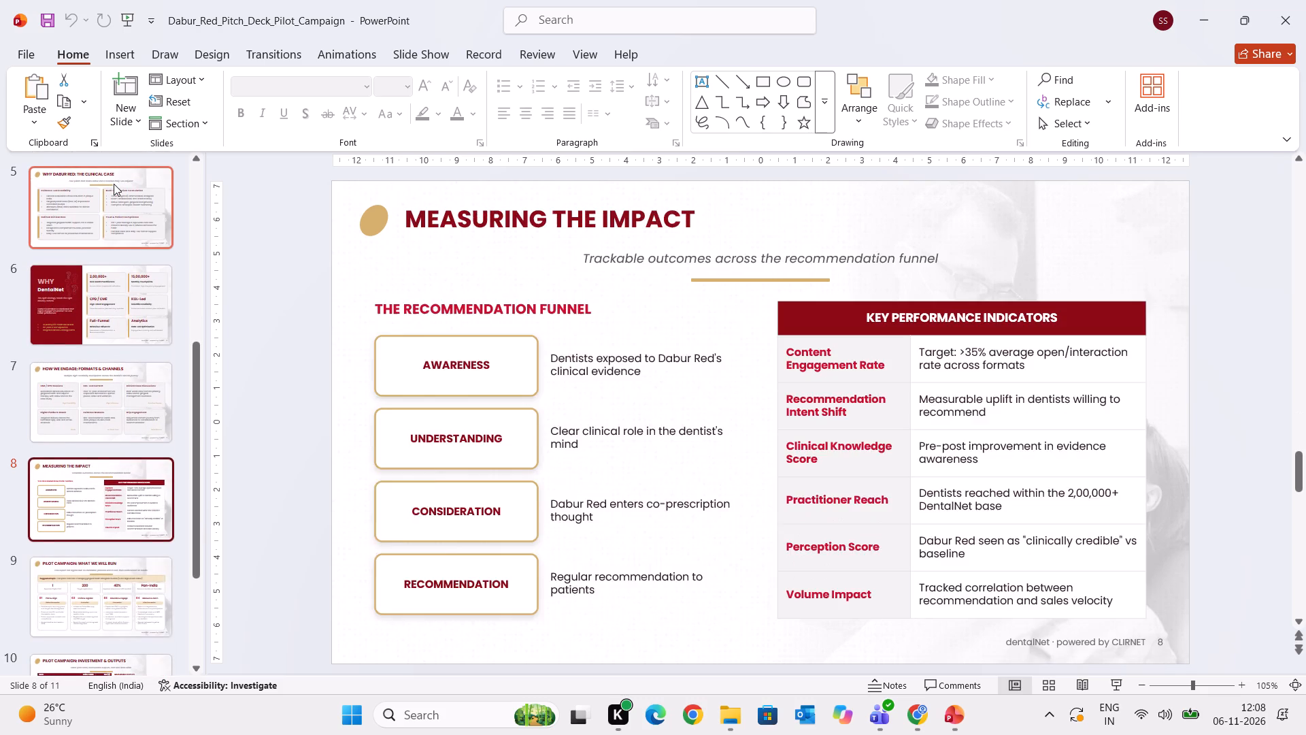
{"action": "key", "text": "Down"}
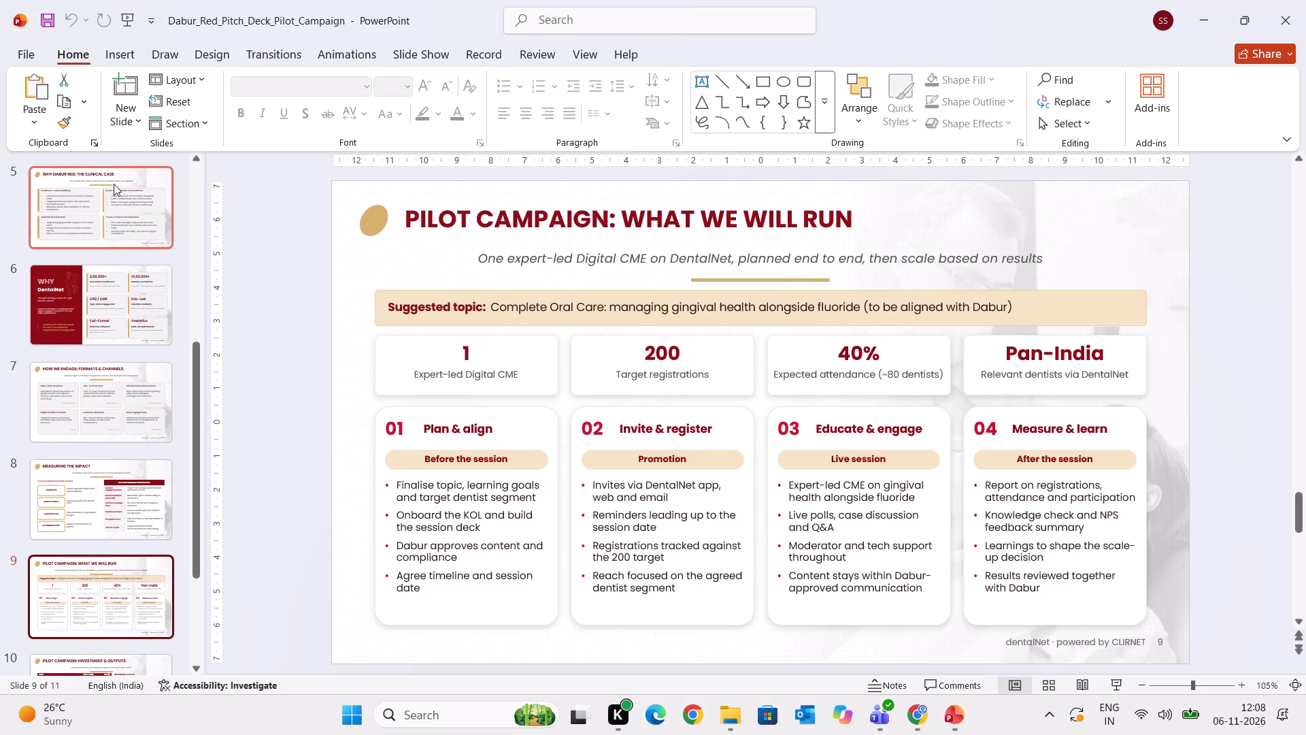
{"action": "key", "text": "Up"}
{"action": "key", "text": "Down"}
{"action": "key", "text": "Down"}
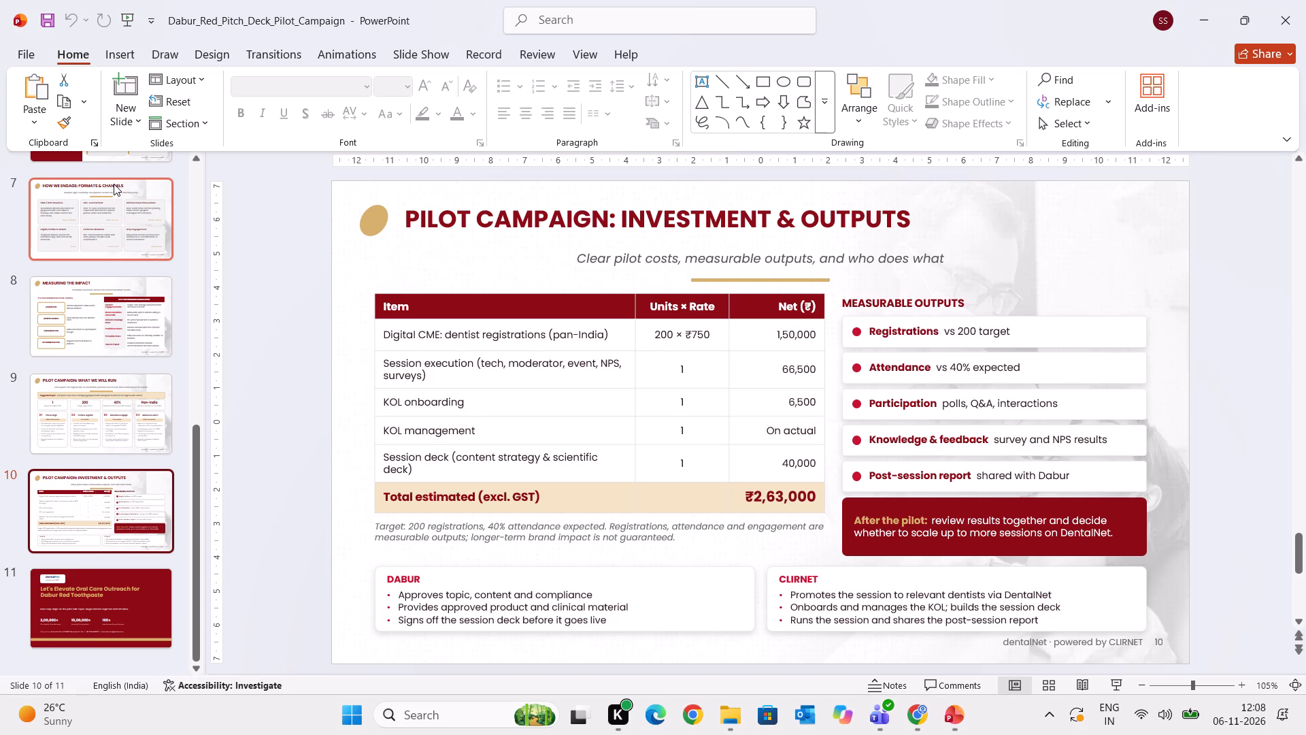
Recheck the two pilot campaign slides against each other, and look back through the earlier slides to the cover.
{"action": "key", "text": "Up"}
{"action": "key", "text": "Up"}
{"action": "key", "text": "Down"}
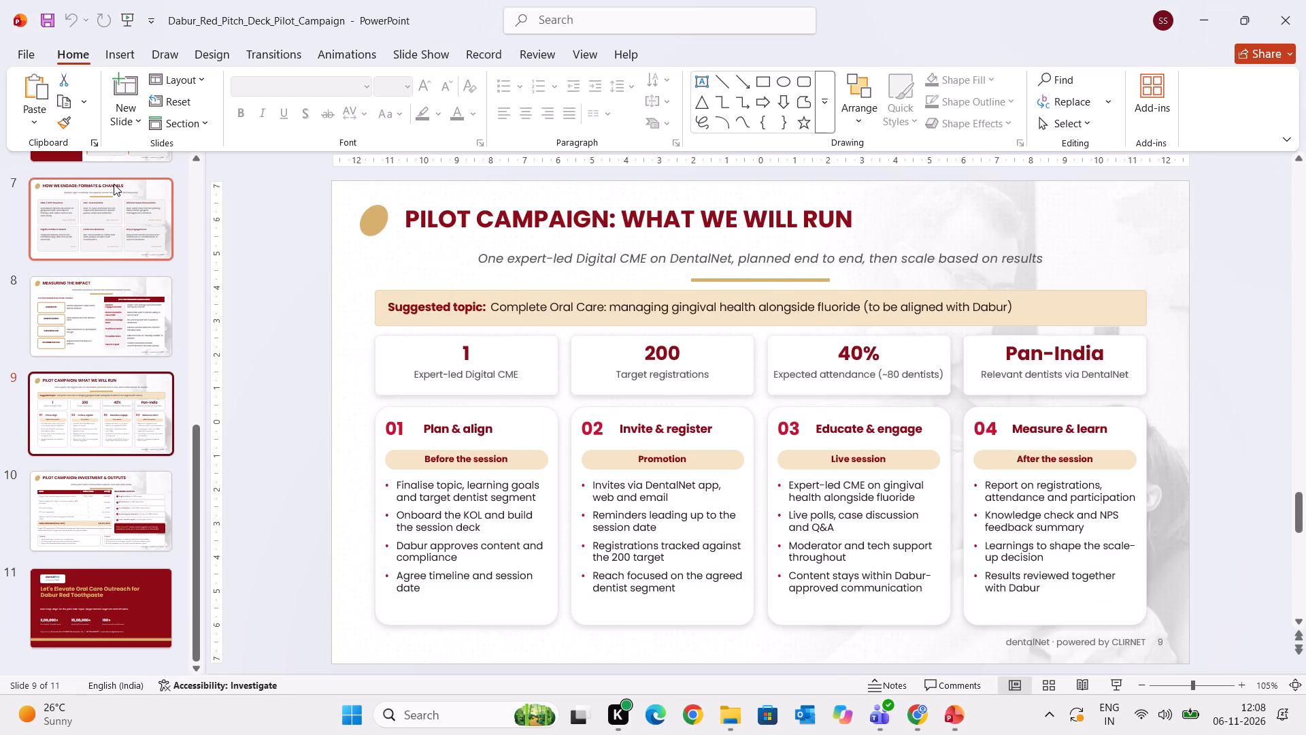
{"action": "key", "text": "Down"}
{"action": "key", "text": "Up"}
{"action": "key", "text": "Down"}
{"action": "key", "text": "Up"}
{"action": "key", "text": "Up"}
{"action": "key", "text": "Up"}
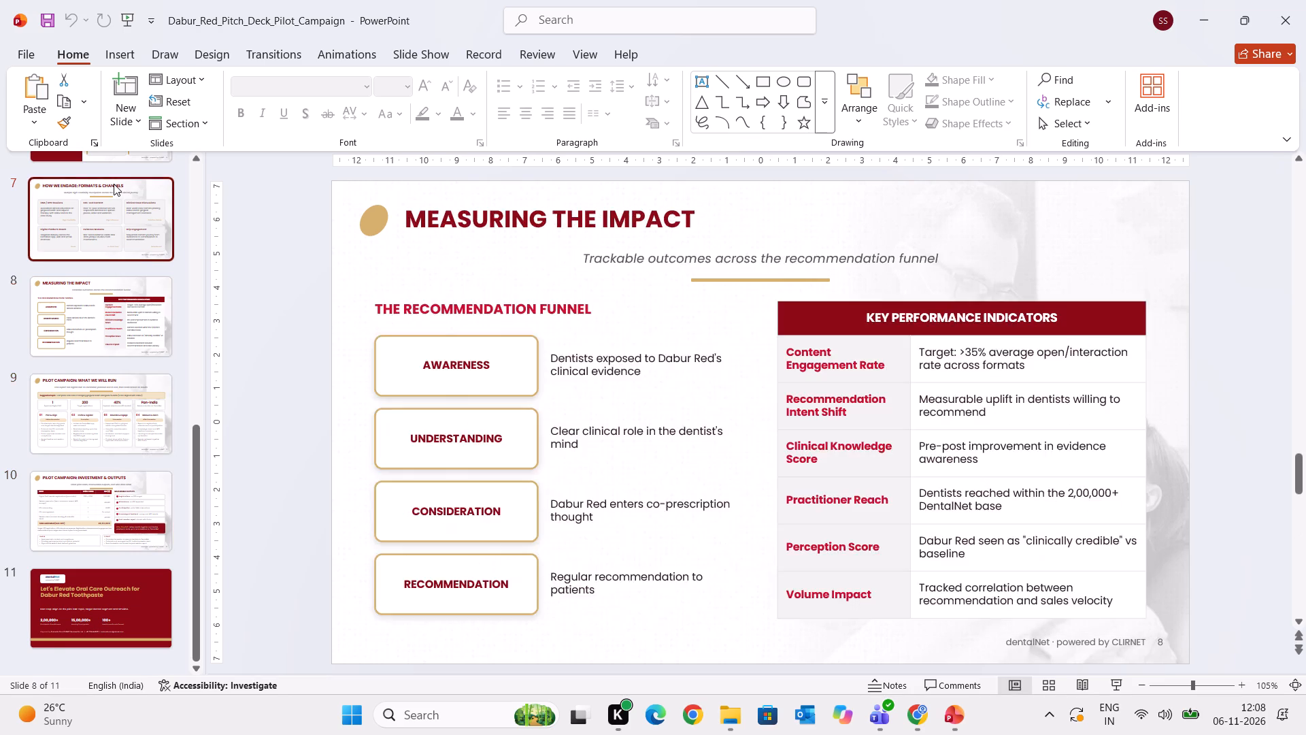
{"action": "key", "text": "Up"}
{"action": "key", "text": "Up"}
{"action": "key", "text": "Up"}
{"action": "key", "text": "Up"}
{"action": "key", "text": "Up"}
{"action": "key", "text": "Up"}
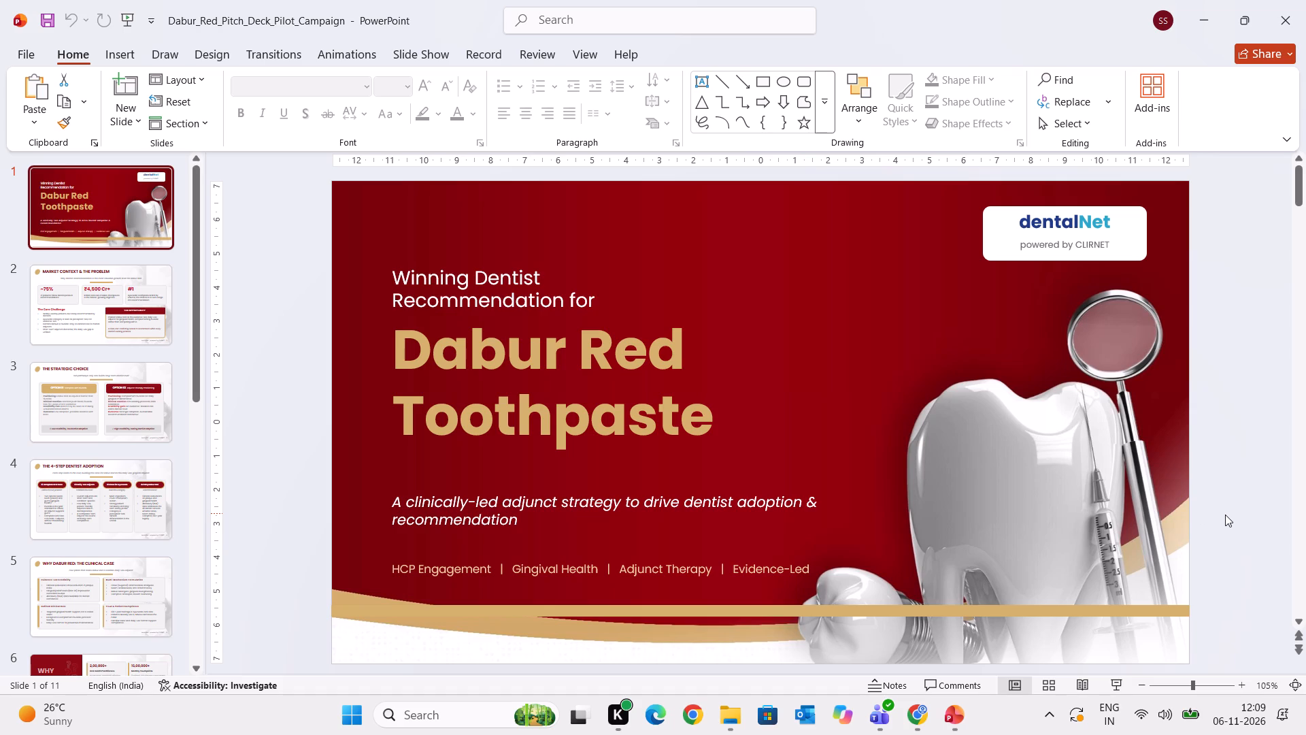
Present the deck as a full-screen slide show from the cover through the closing slide, and exit the show.
{"action": "left_click", "coordinate": [1108, 681]}
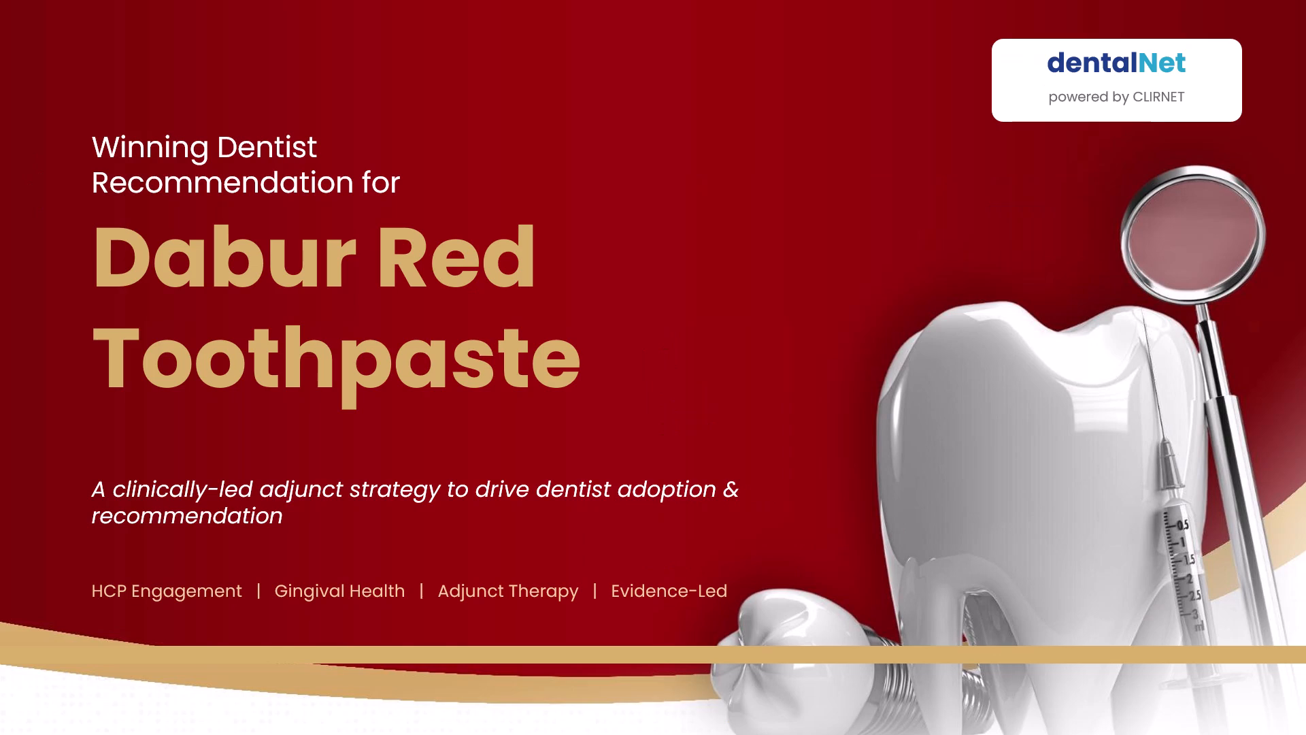
{"action": "key", "text": "Down"}
{"action": "key", "text": "Down"}
{"action": "key", "text": "Down"}
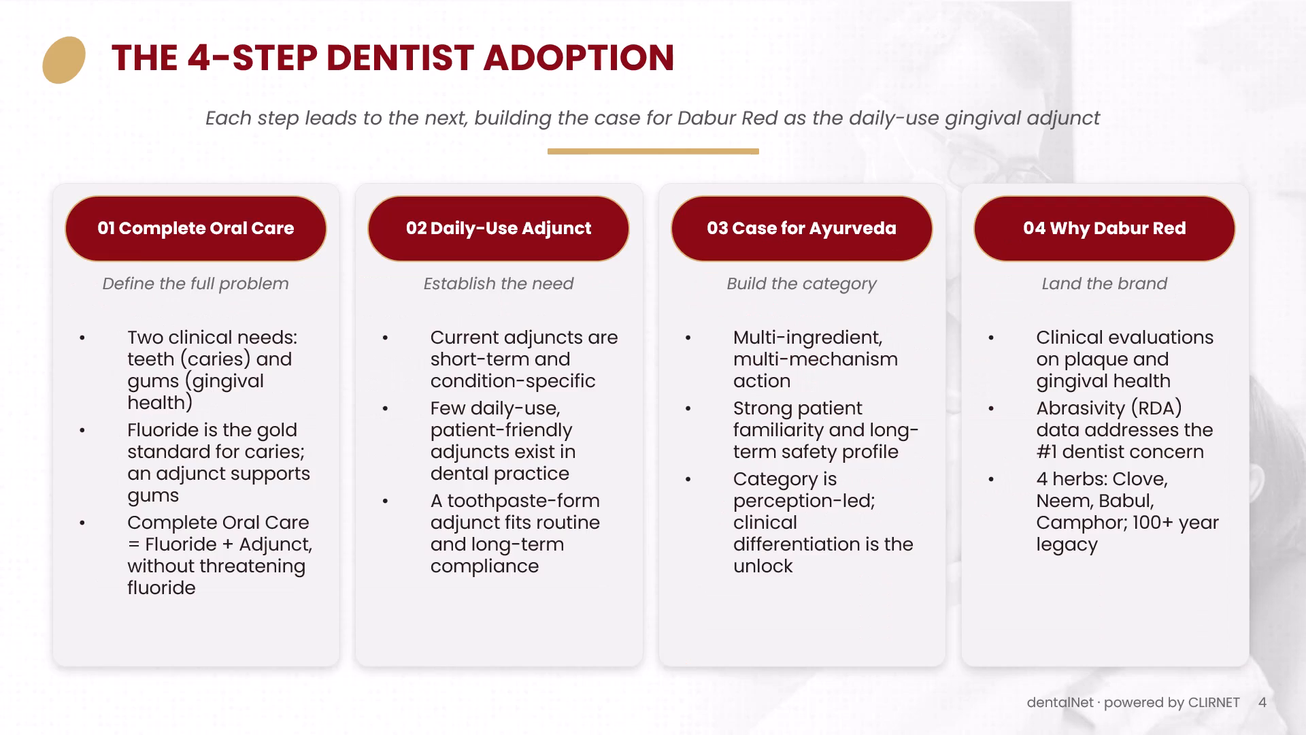
{"action": "key", "text": "Down"}
{"action": "key", "text": "Down"}
{"action": "key", "text": "Down"}
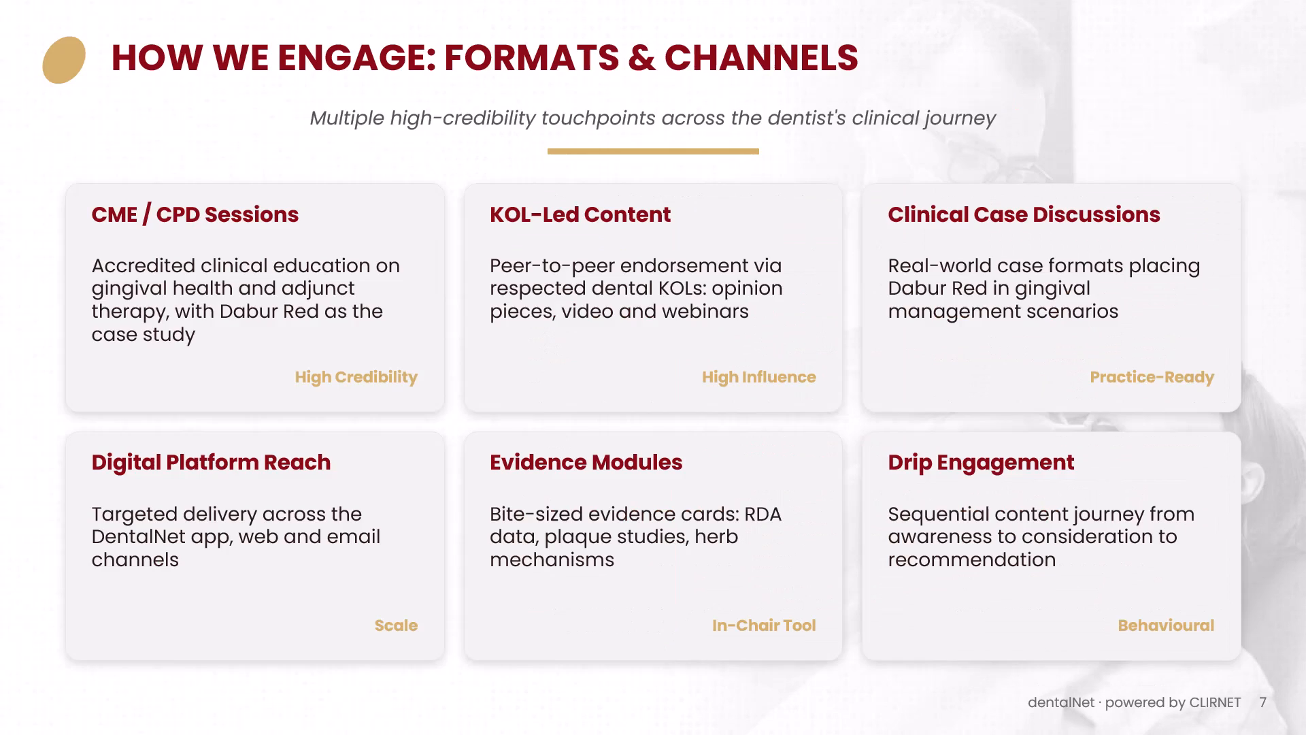
{"action": "key", "text": "Down"}
{"action": "key", "text": "Down"}
{"action": "key", "text": "Down"}
{"action": "key", "text": "Down"}
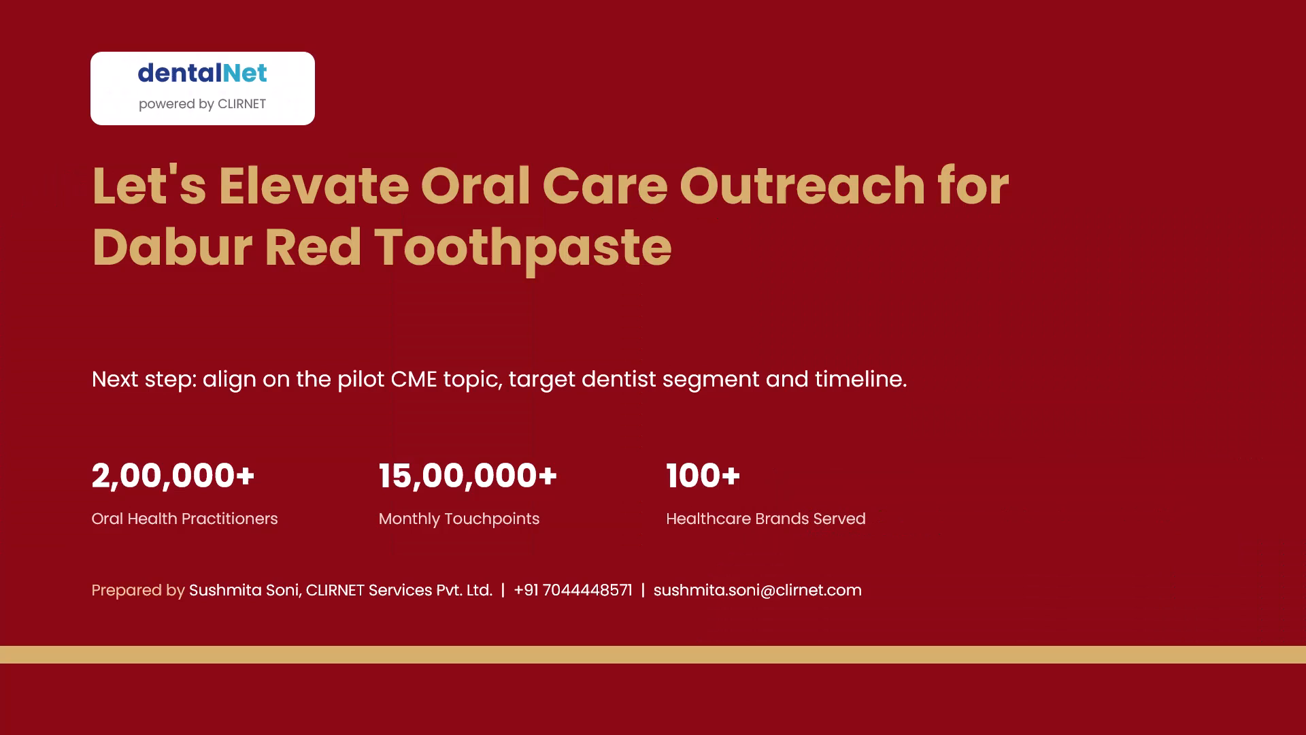
{"action": "key", "text": "Escape"}
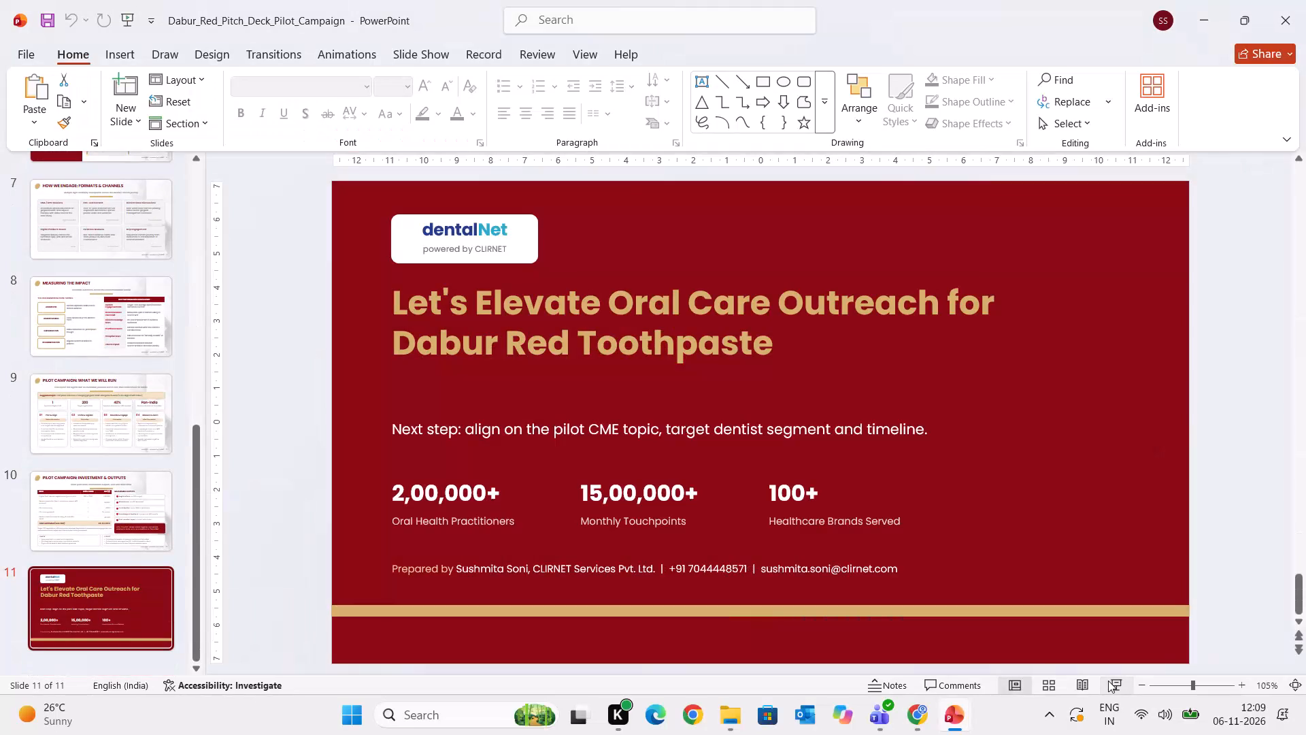
Look back through the slides in the editing view from the closing slide to the cover.
{"action": "key", "text": "Up"}
{"action": "key", "text": "Up"}
{"action": "key", "text": "Up"}
{"action": "key", "text": "Up"}
{"action": "key", "text": "Up"}
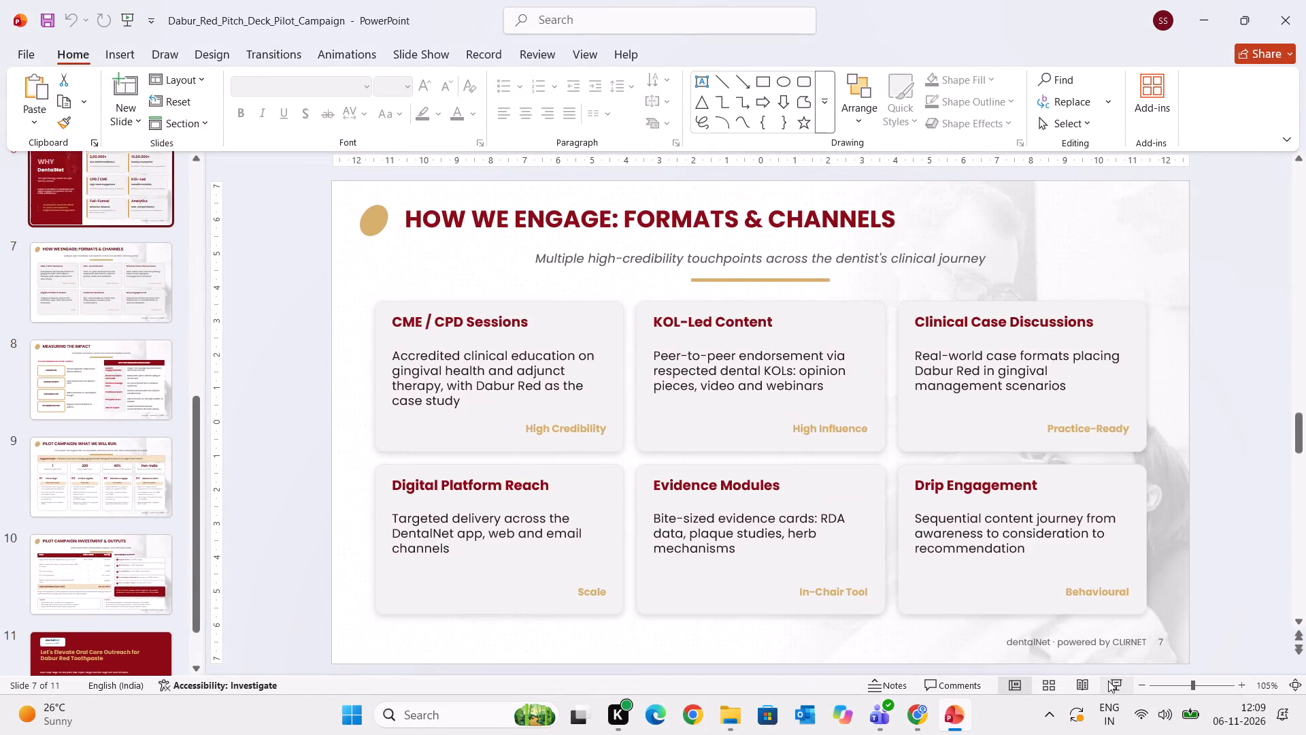
{"action": "key", "text": "Up"}
{"action": "key", "text": "Up"}
{"action": "key", "text": "Up"}
{"action": "key", "text": "Up"}
{"action": "key", "text": "Up"}
{"action": "key", "text": "Up"}
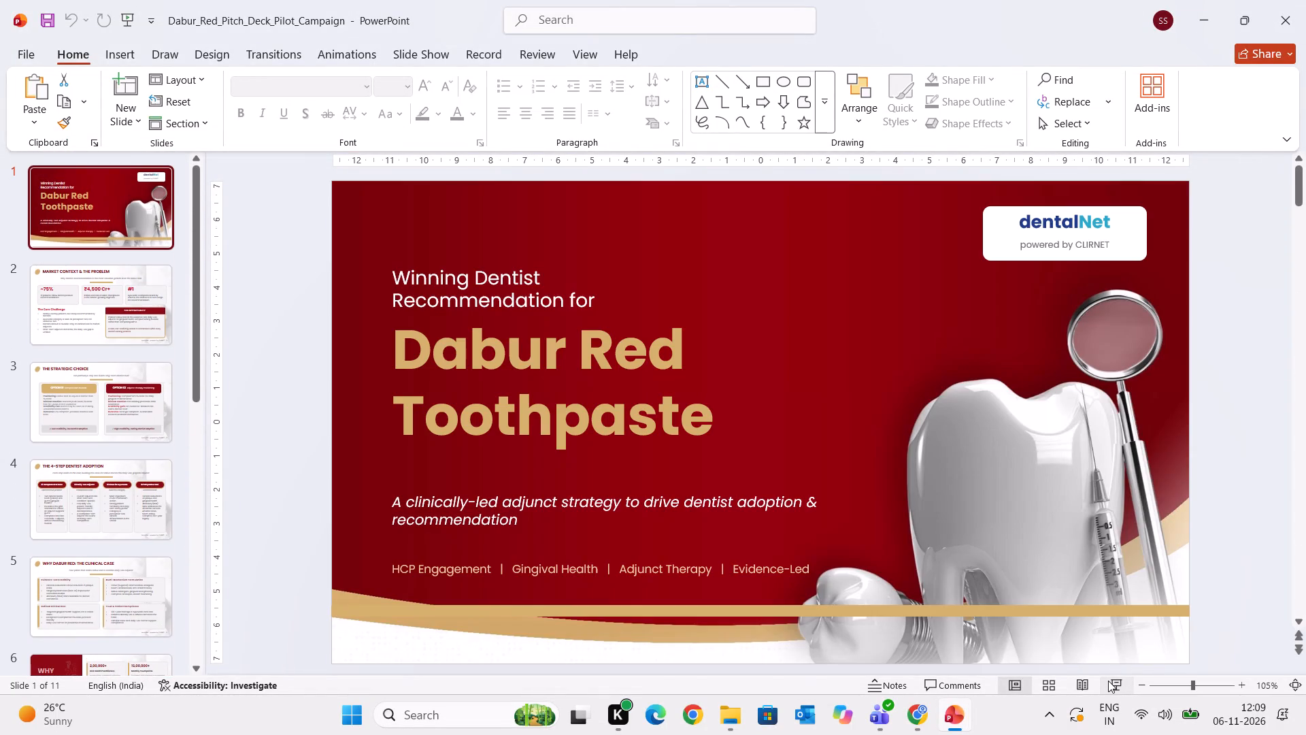
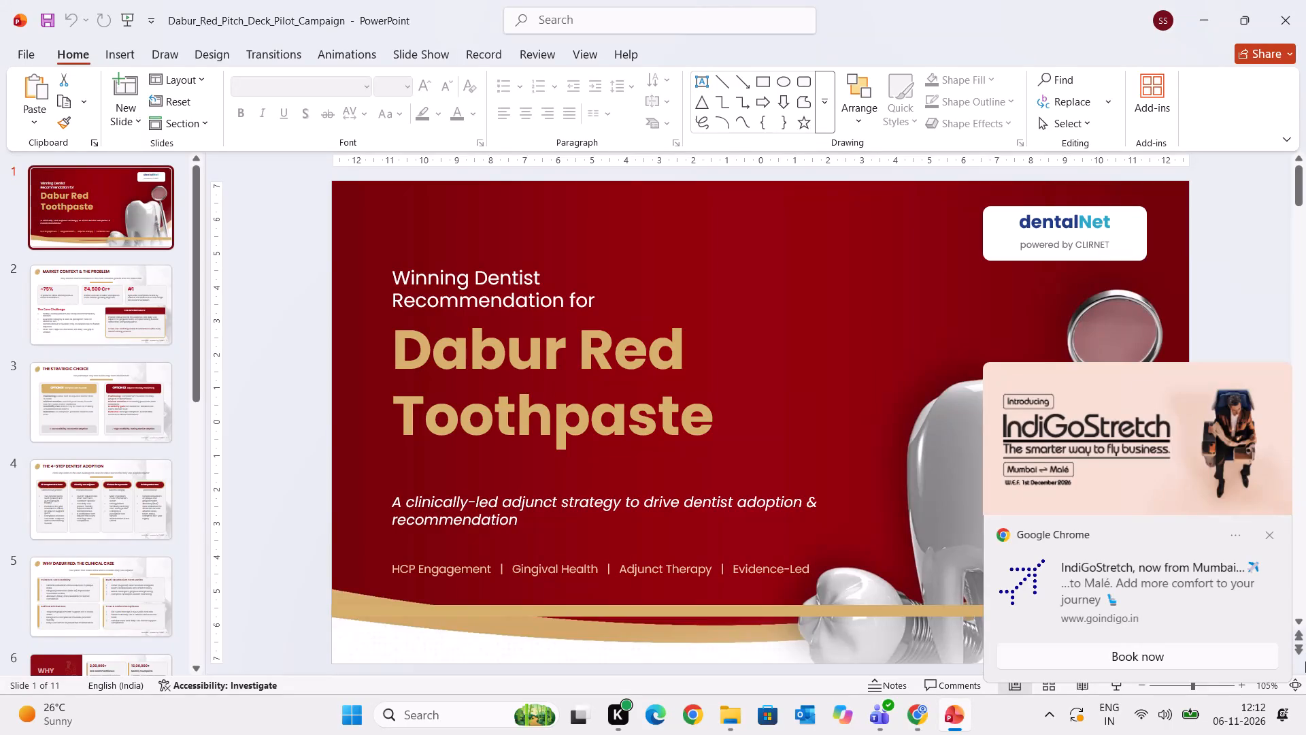
Dismiss the Google Chrome advertisement notification covering part of the cover slide.
{"action": "left_click", "coordinate": [1270, 536]}
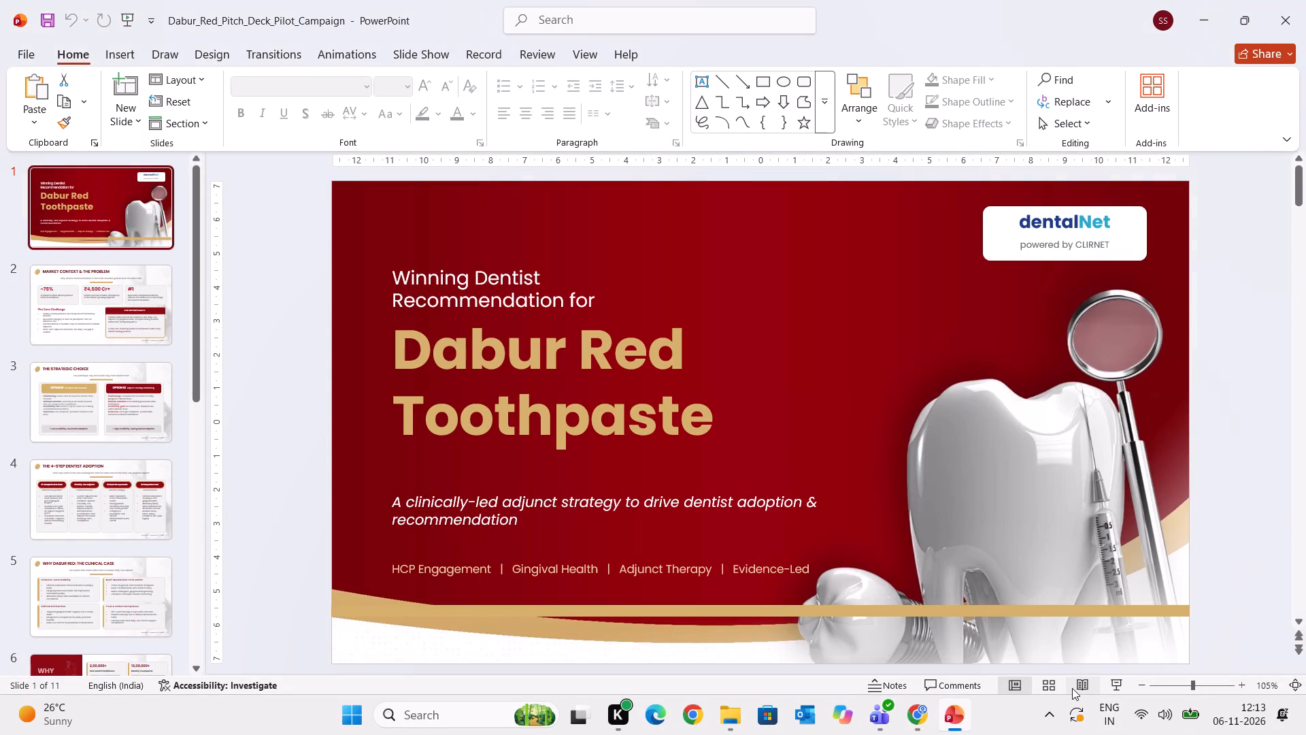
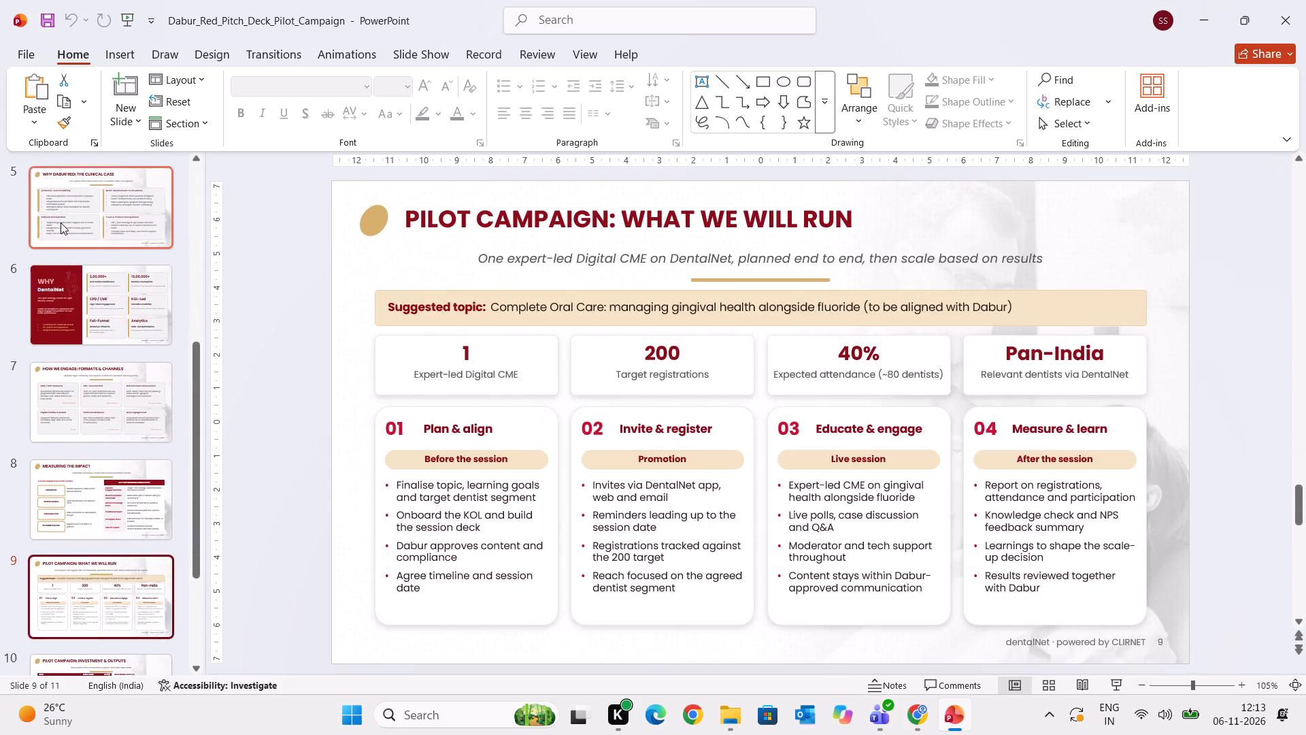
Compare the two pilot campaign slides, What We Will Run and Investment & Outputs, for consistent styling.
{"action": "key", "text": "Down"}
{"action": "key", "text": "Down"}
{"action": "key", "text": "Up"}
{"action": "key", "text": "Up"}
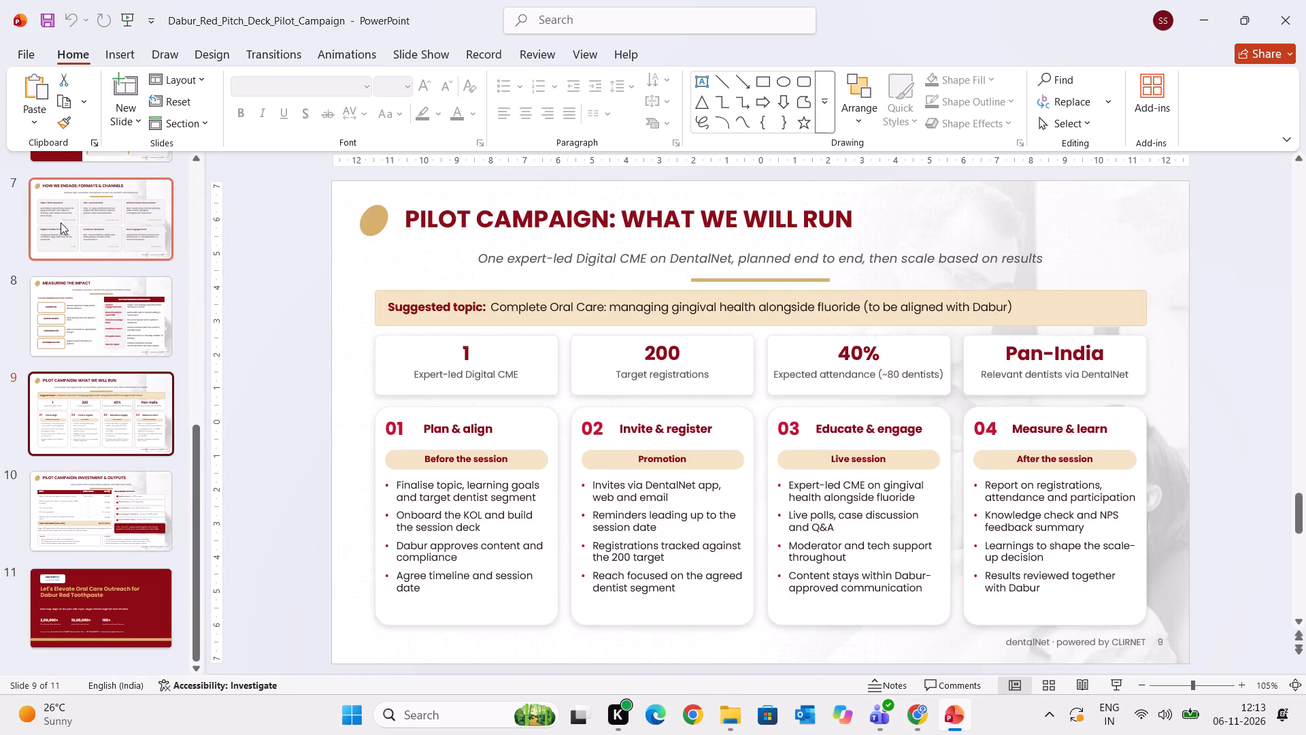
{"action": "key", "text": "Up"}
{"action": "key", "text": "Down"}
{"action": "key", "text": "Down"}
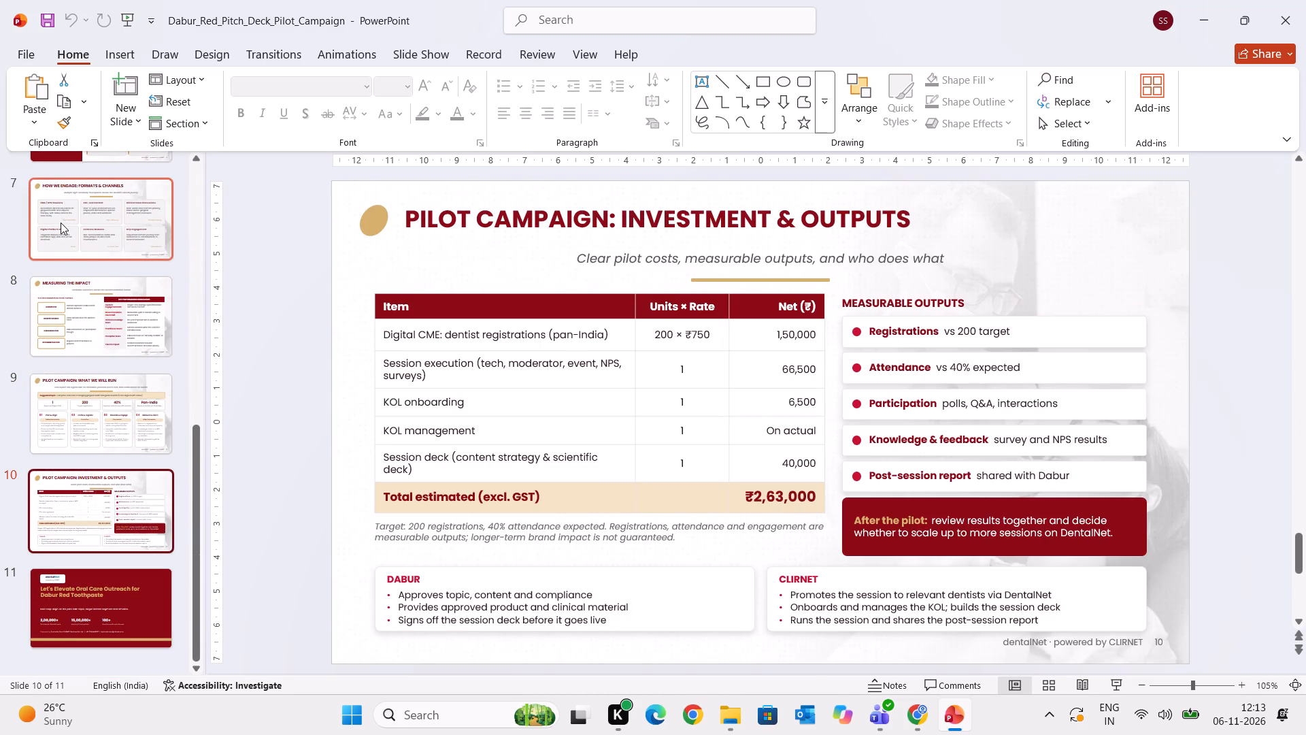
{"action": "key", "text": "Up"}
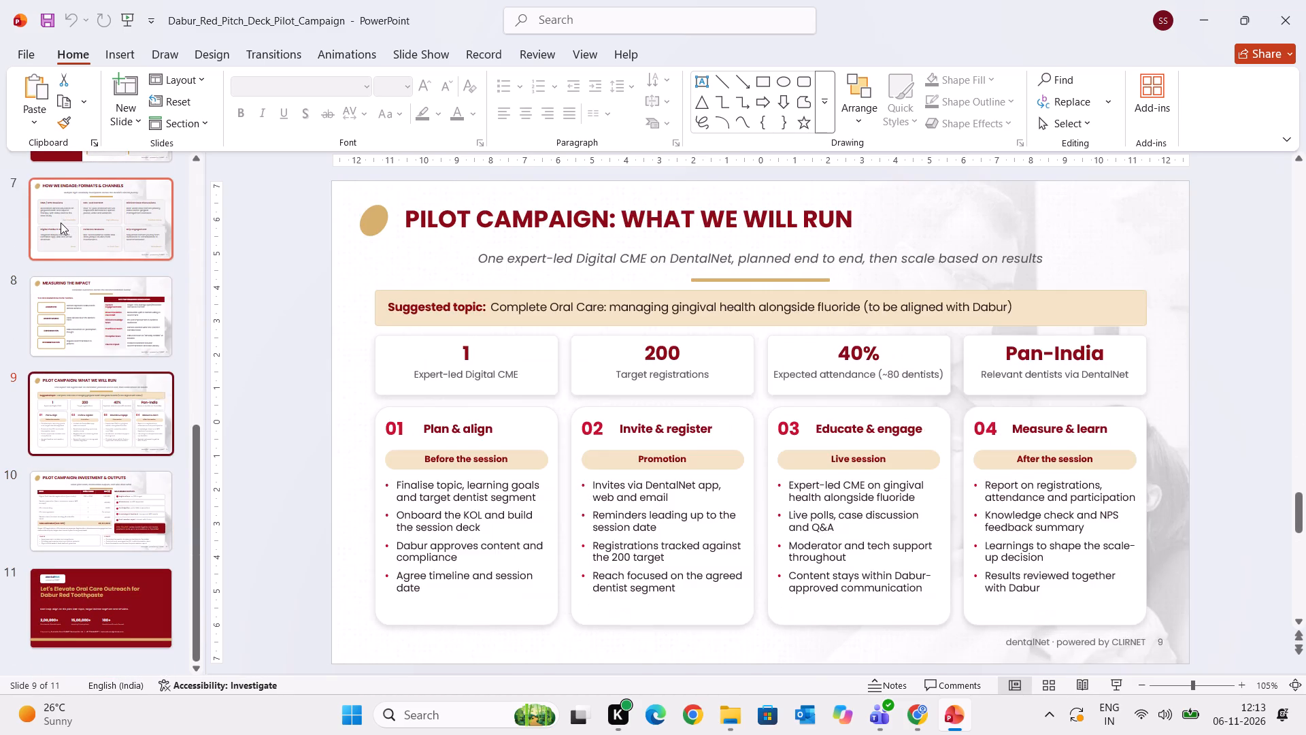
Review the deck backwards from the pilot campaign slides to the Dabur Red Toothpaste cover.
{"action": "key", "text": "Up"}
{"action": "key", "text": "Up"}
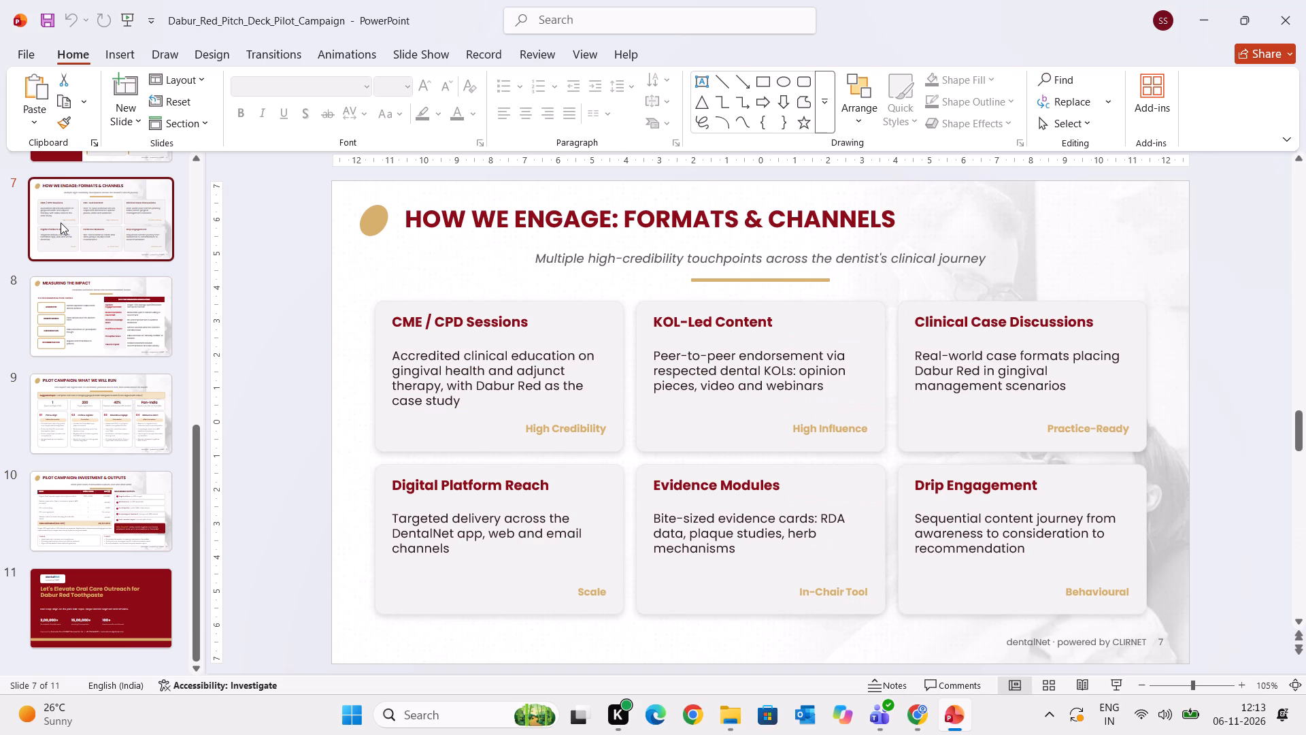
{"action": "key", "text": "Up"}
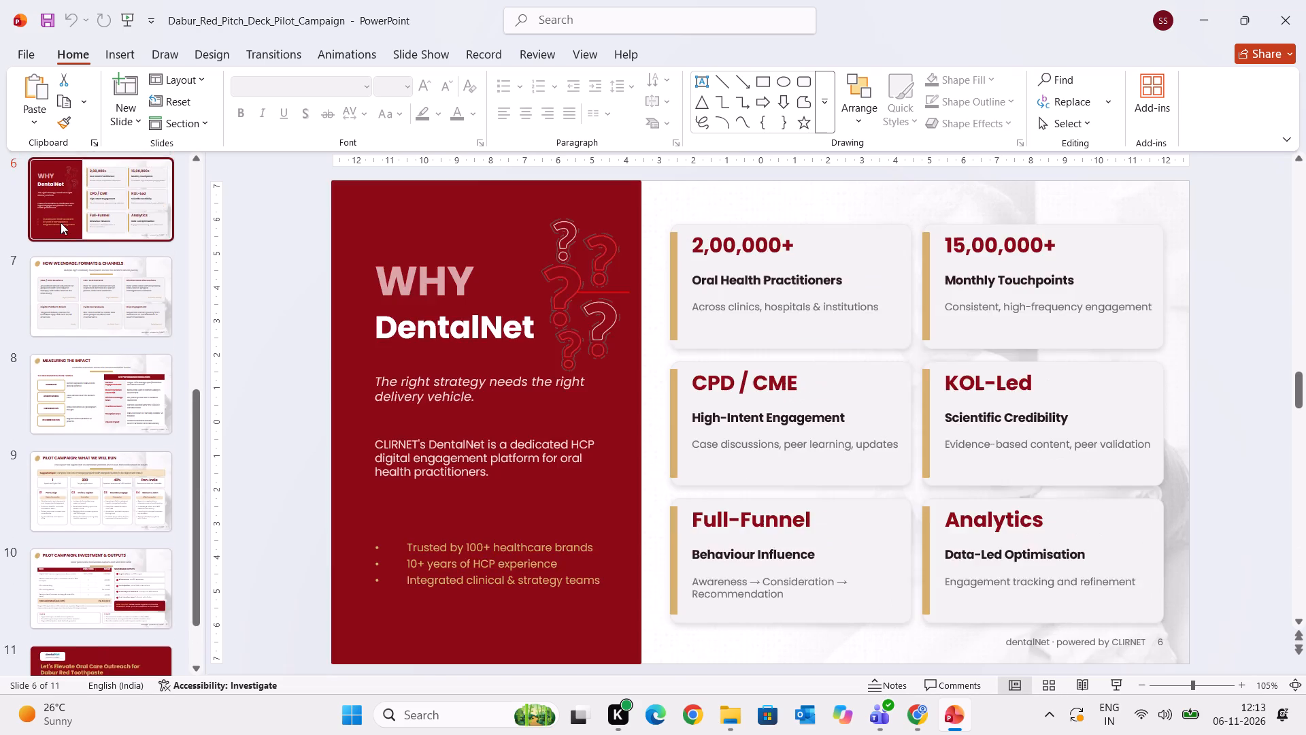
{"action": "key", "text": "Up"}
{"action": "key", "text": "Up"}
{"action": "key", "text": "Down"}
{"action": "key", "text": "Up"}
{"action": "key", "text": "Up"}
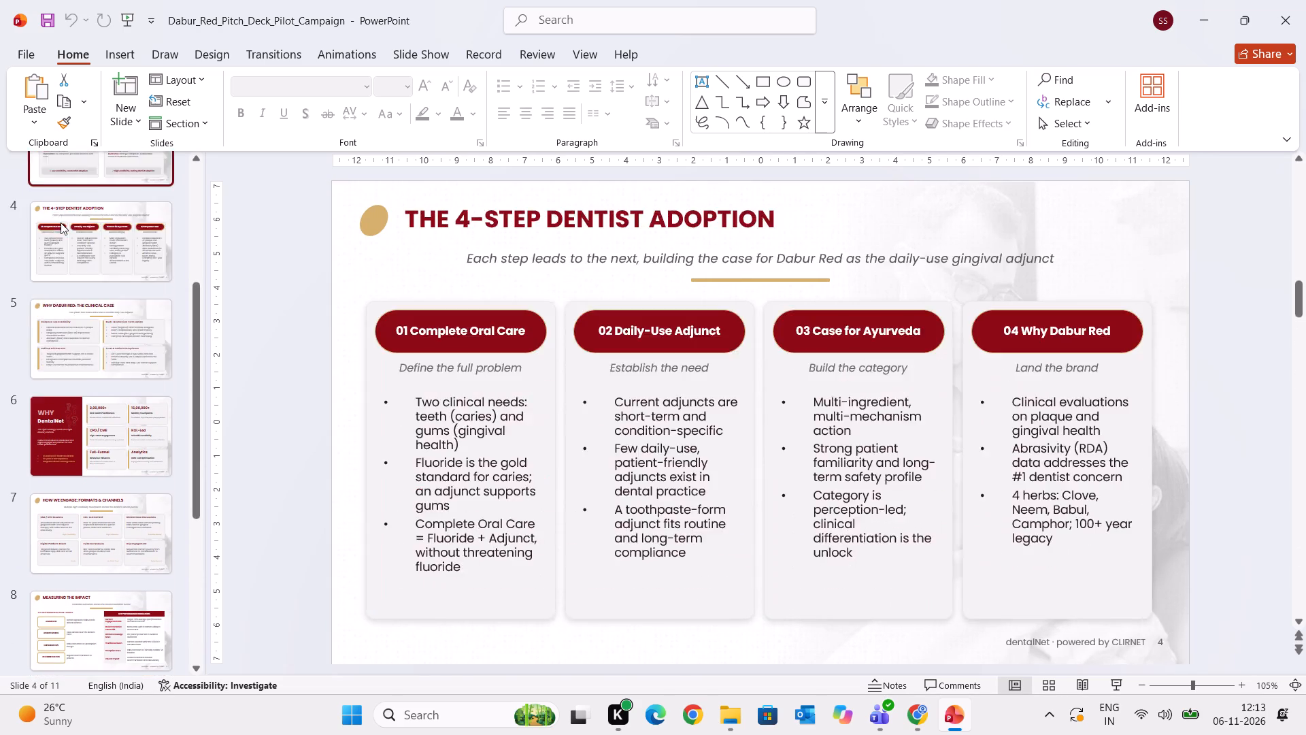
{"action": "key", "text": "Up"}
{"action": "key", "text": "Up"}
{"action": "key", "text": "Up"}
{"action": "key", "text": "Down"}
{"action": "key", "text": "Down"}
{"action": "key", "text": "Up"}
{"action": "key", "text": "Up"}
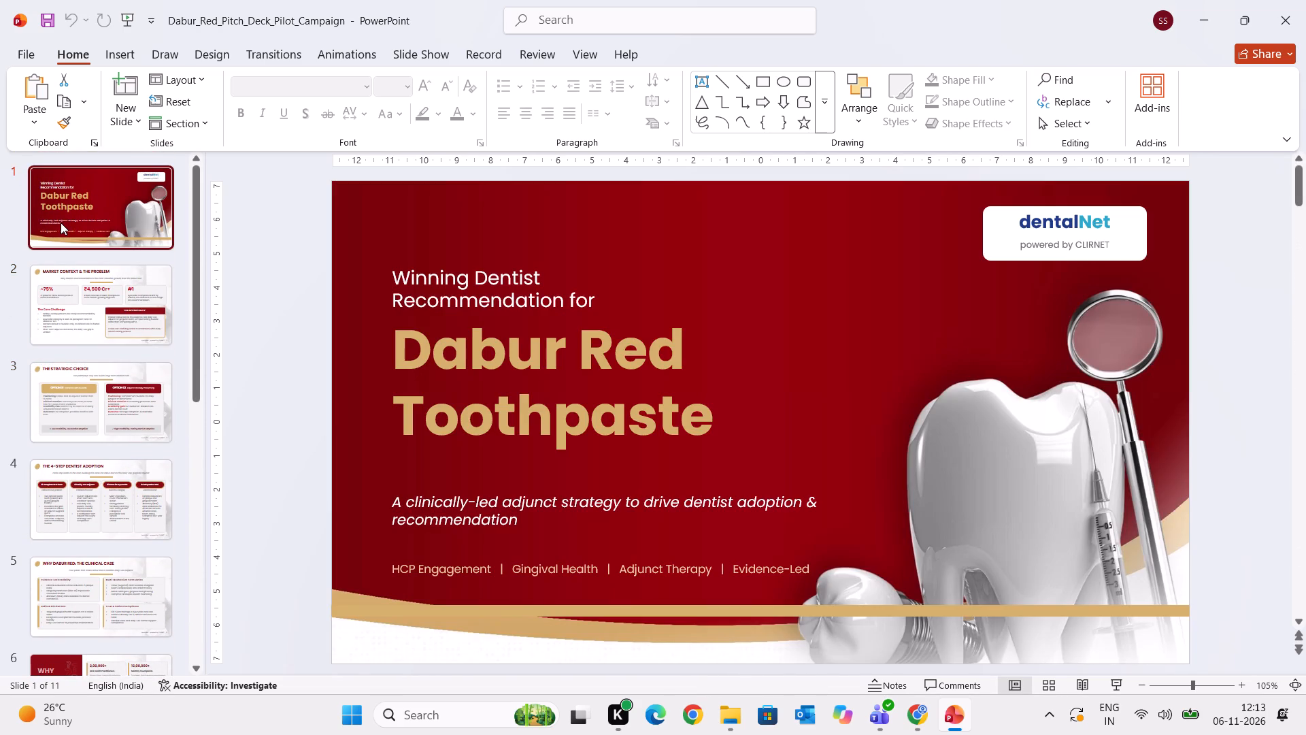
{"action": "key", "text": "Up"}
Go forward to the Why DentalNet slide and inspect its question-mark graphic on the red panel.
{"action": "key", "text": "Down"}
{"action": "key", "text": "Down"}
{"action": "key", "text": "Down"}
{"action": "key", "text": "Down"}
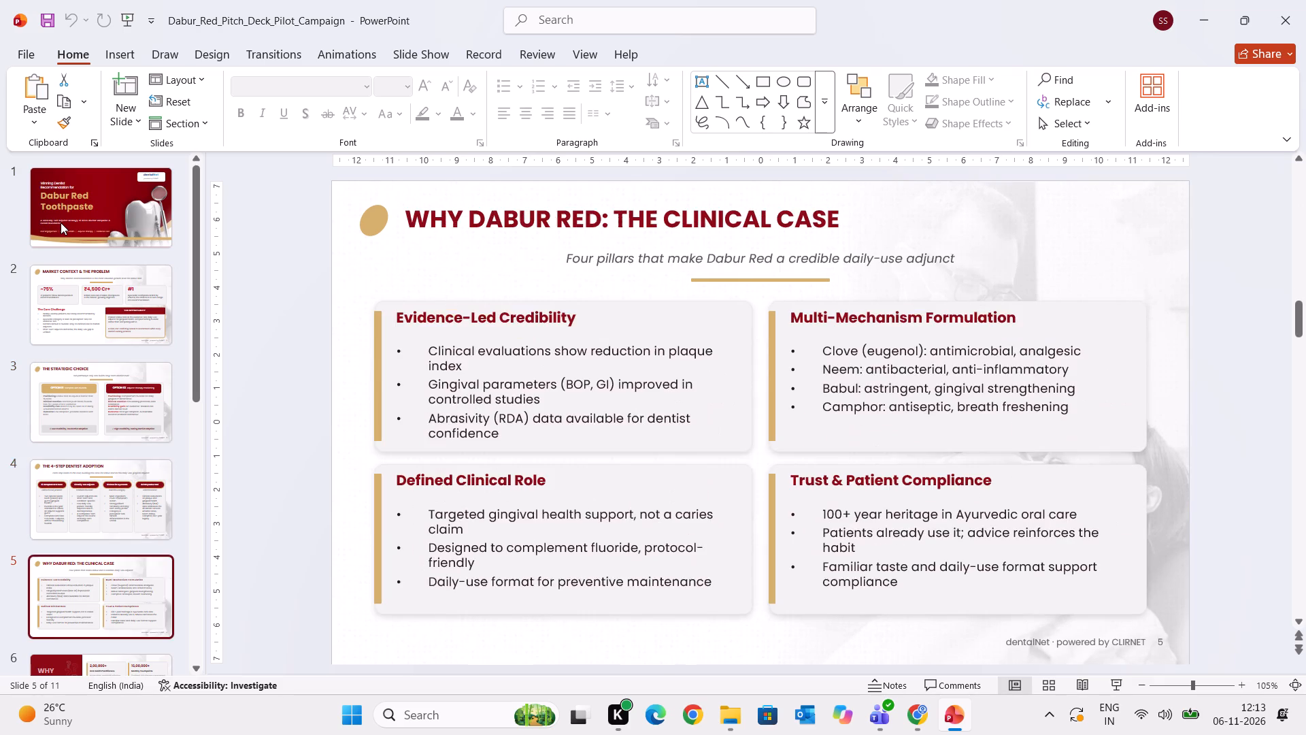
{"action": "key", "text": "Down"}
{"action": "key", "text": "Down"}
{"action": "key", "text": "Up"}
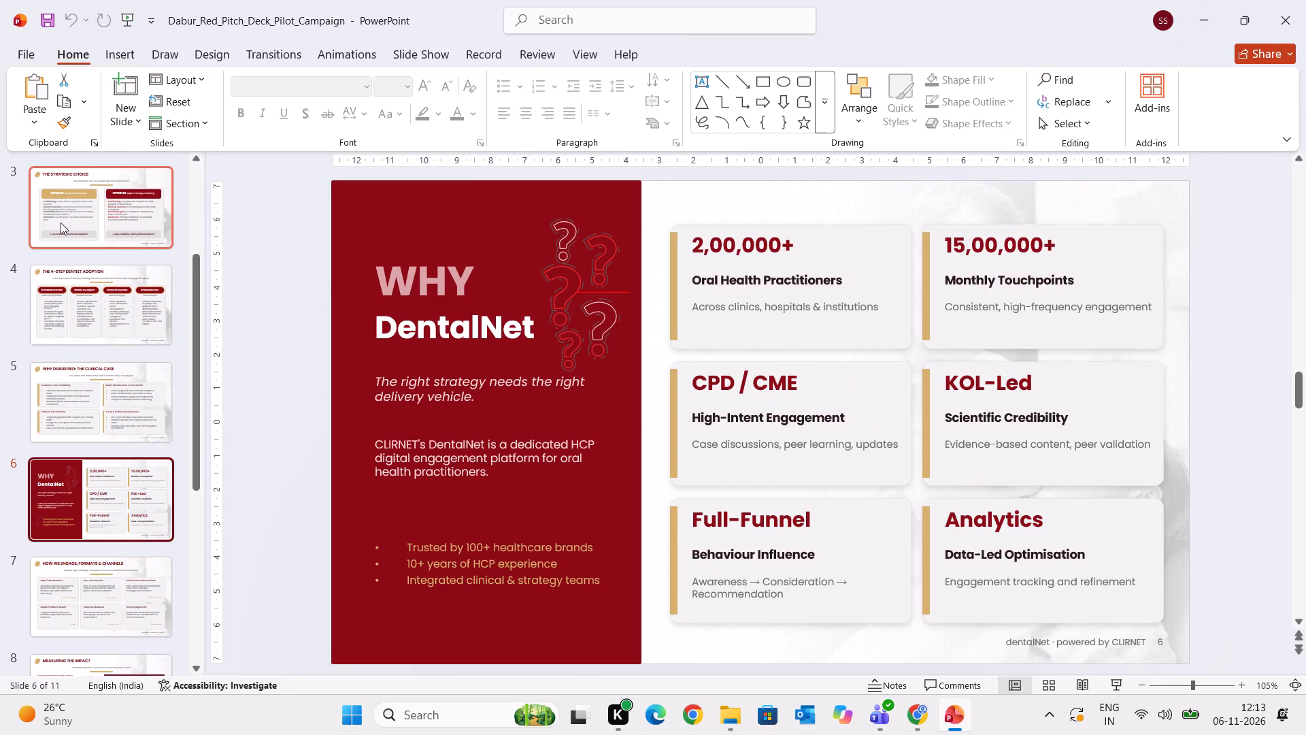
{"action": "left_click", "coordinate": [546, 237]}
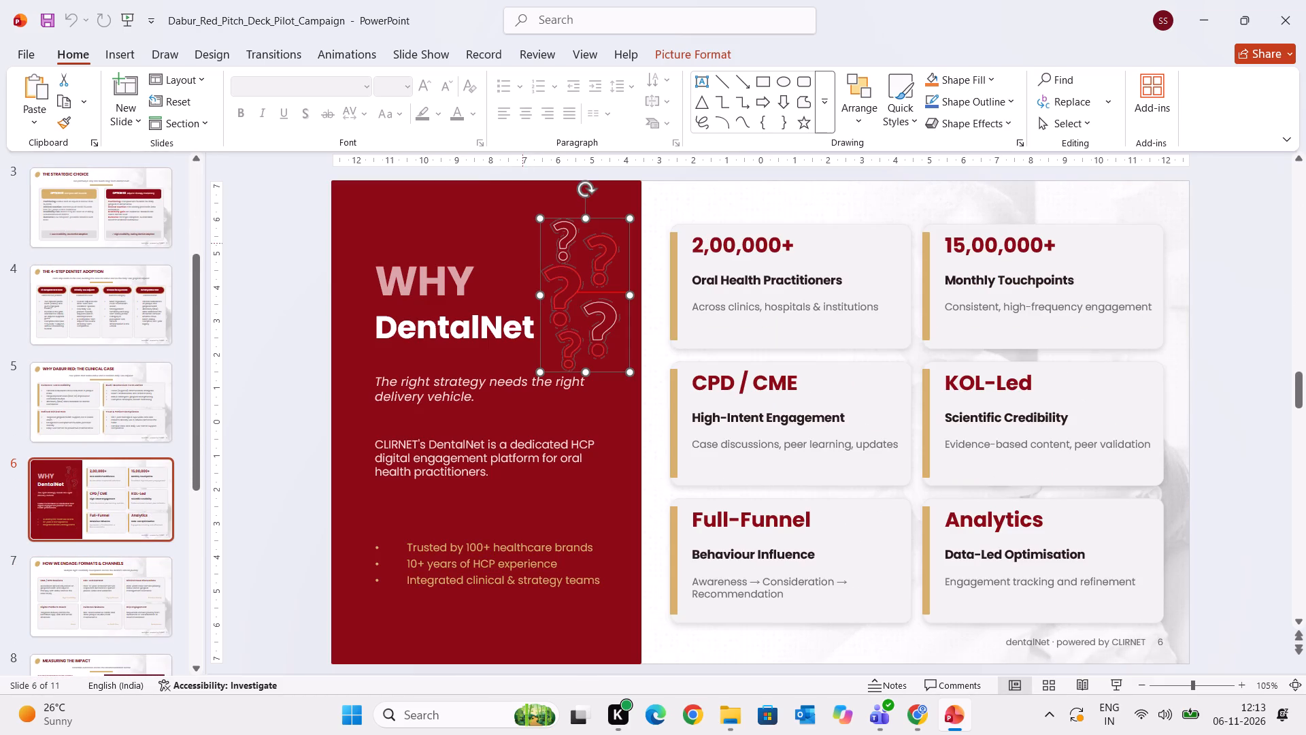
{"action": "left_click", "coordinate": [147, 472]}
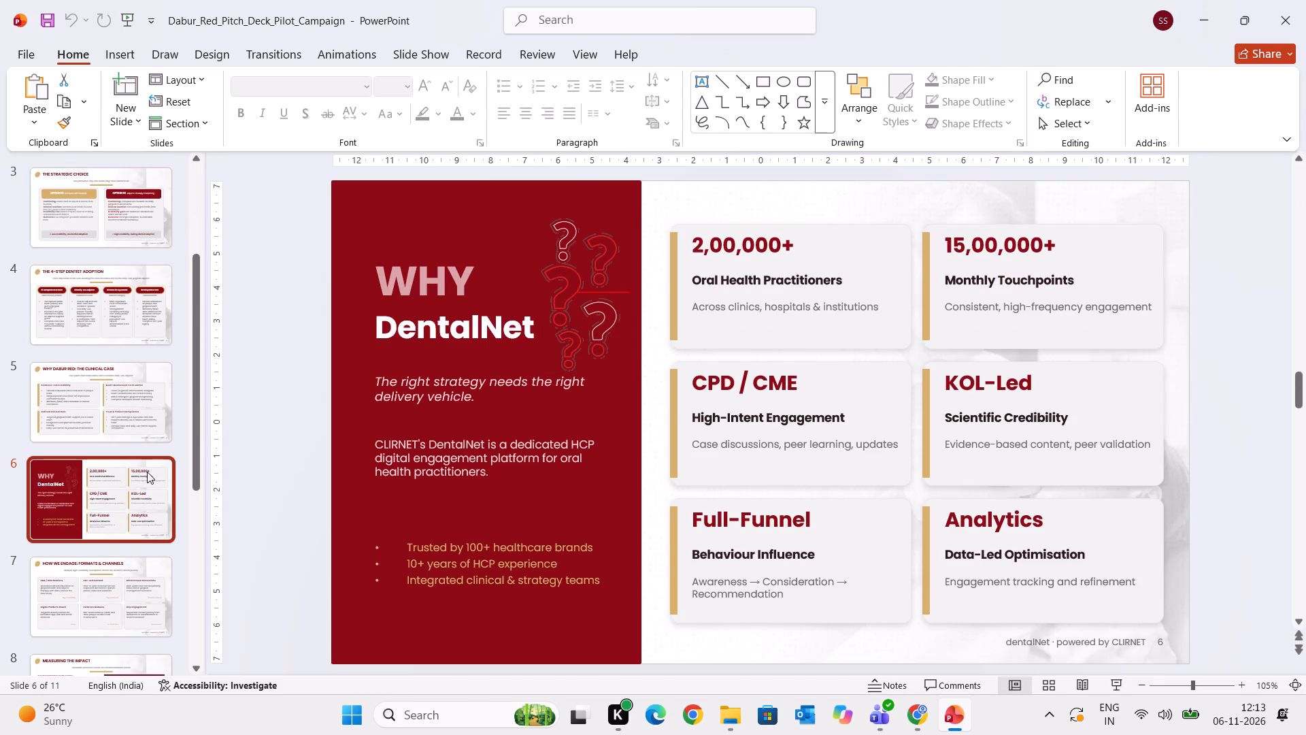
{"action": "key", "text": "Down"}
{"action": "key", "text": "Up"}
{"action": "key", "text": "Up"}
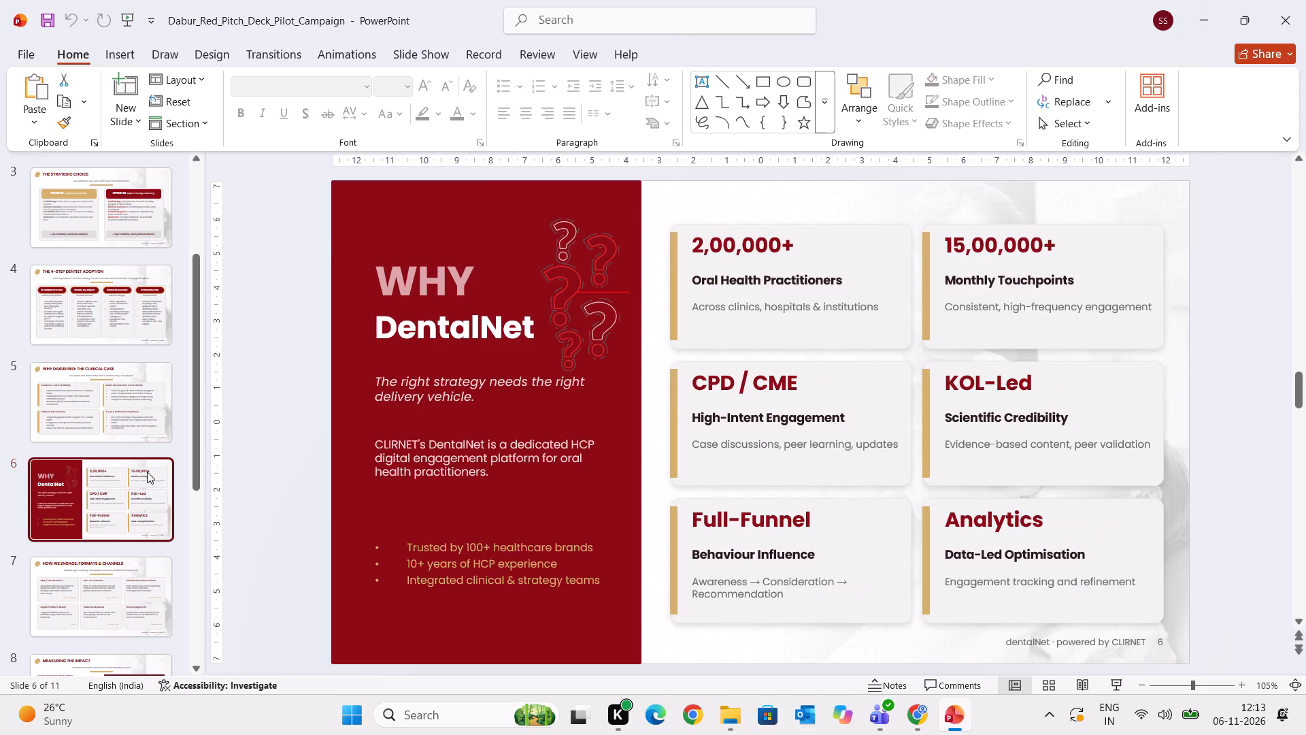
{"action": "key", "text": "Down"}
Recheck the opening slides: the cover, Market Context & The Problem, and The Strategic Choice.
{"action": "key", "text": "Up"}
{"action": "key", "text": "Up"}
{"action": "key", "text": "Up"}
{"action": "key", "text": "Up"}
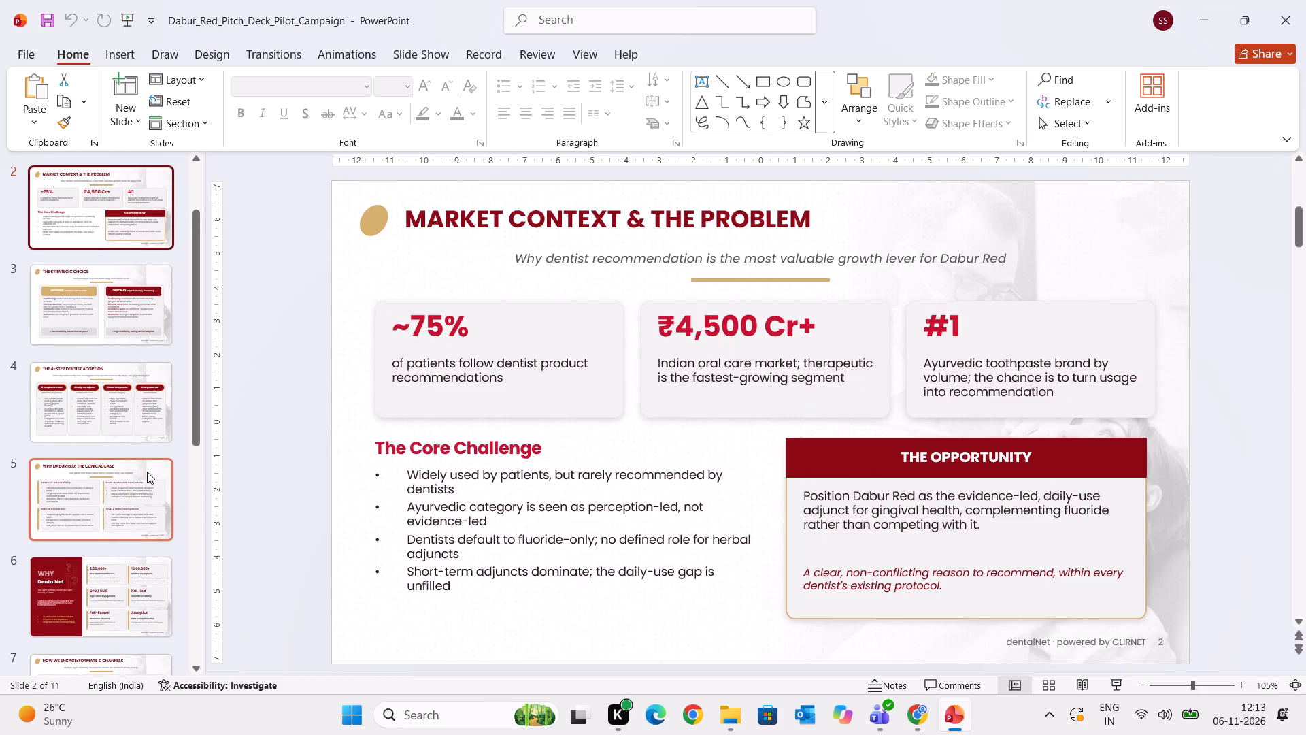
{"action": "key", "text": "Down"}
{"action": "key", "text": "Down"}
{"action": "key", "text": "Up"}
{"action": "key", "text": "Up"}
{"action": "key", "text": "Up"}
{"action": "key", "text": "Up"}
{"action": "key", "text": "Up"}
{"action": "key", "text": "Up"}
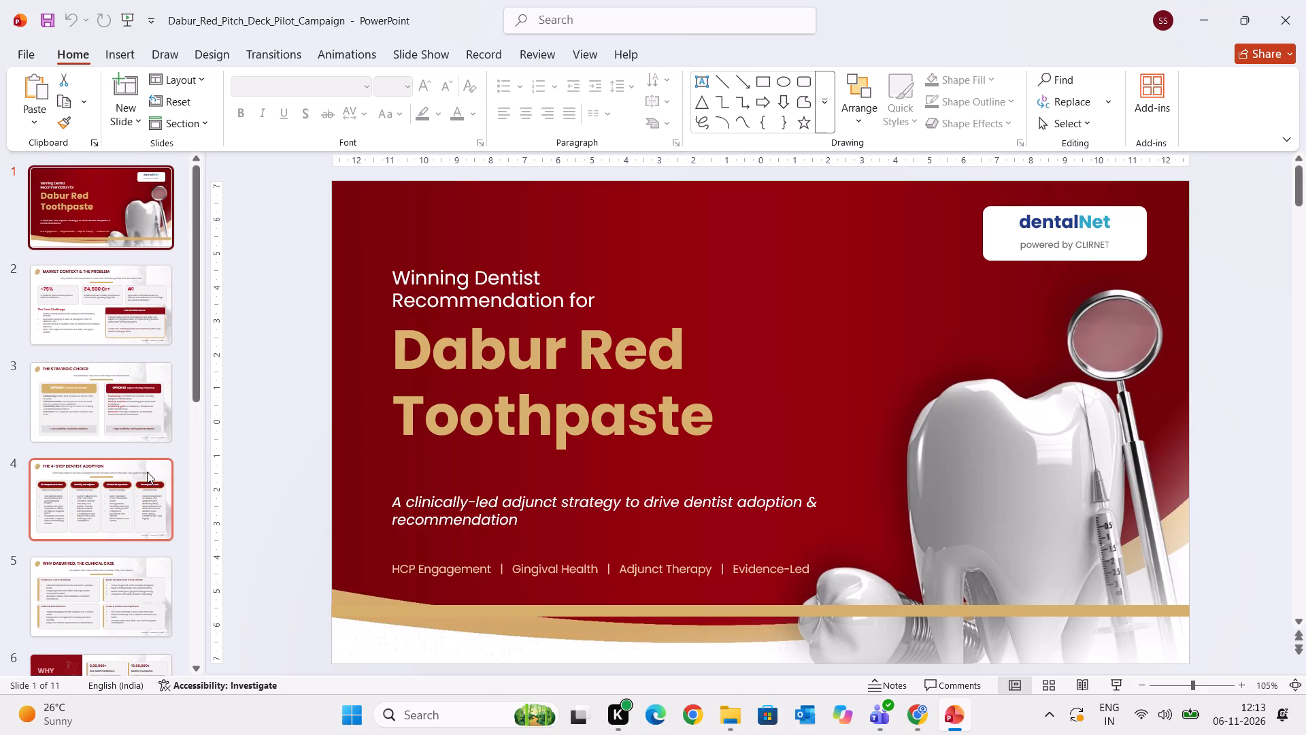
{"action": "key", "text": "Up"}
{"action": "key", "text": "Up"}
{"action": "key", "text": "Up"}
{"action": "key", "text": "Down"}
{"action": "key", "text": "Down"}
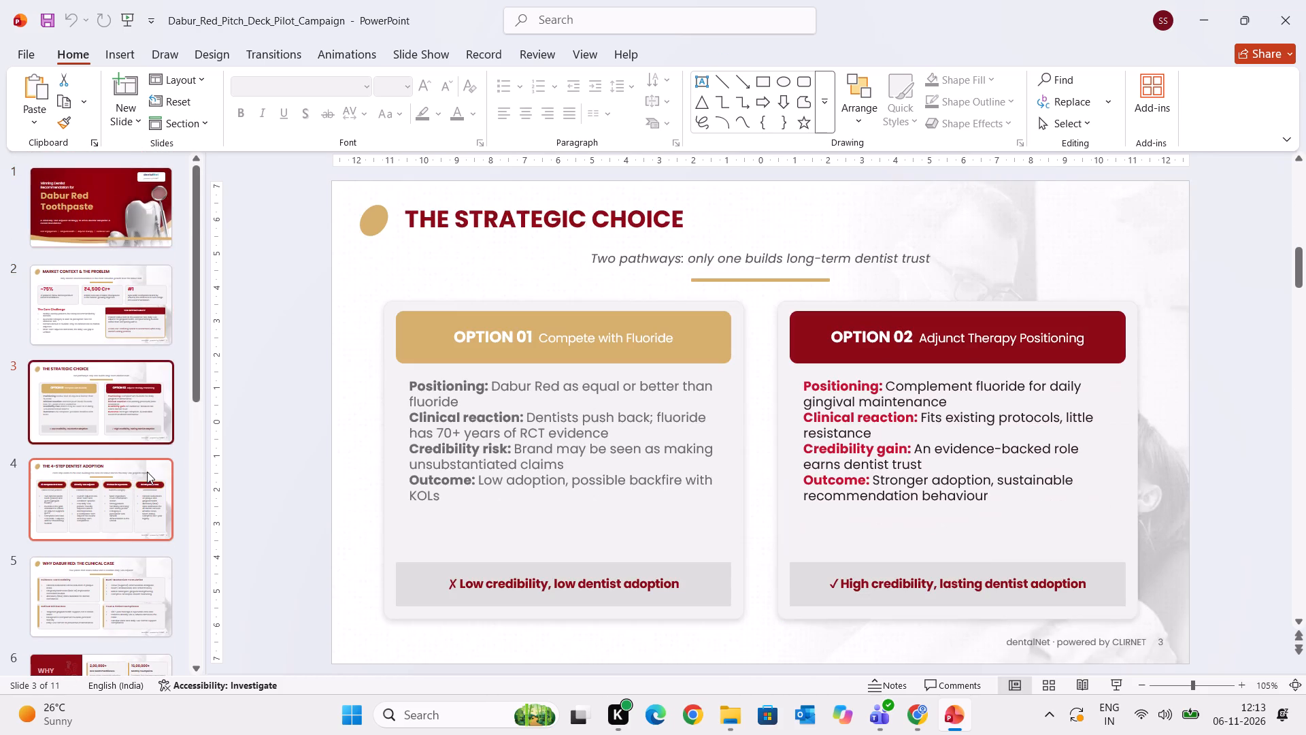
{"action": "key", "text": "Up"}
{"action": "key", "text": "Up"}
{"action": "key", "text": "Up"}
{"action": "key", "text": "Down"}
{"action": "key", "text": "Down"}
{"action": "key", "text": "Up"}
{"action": "key", "text": "Up"}
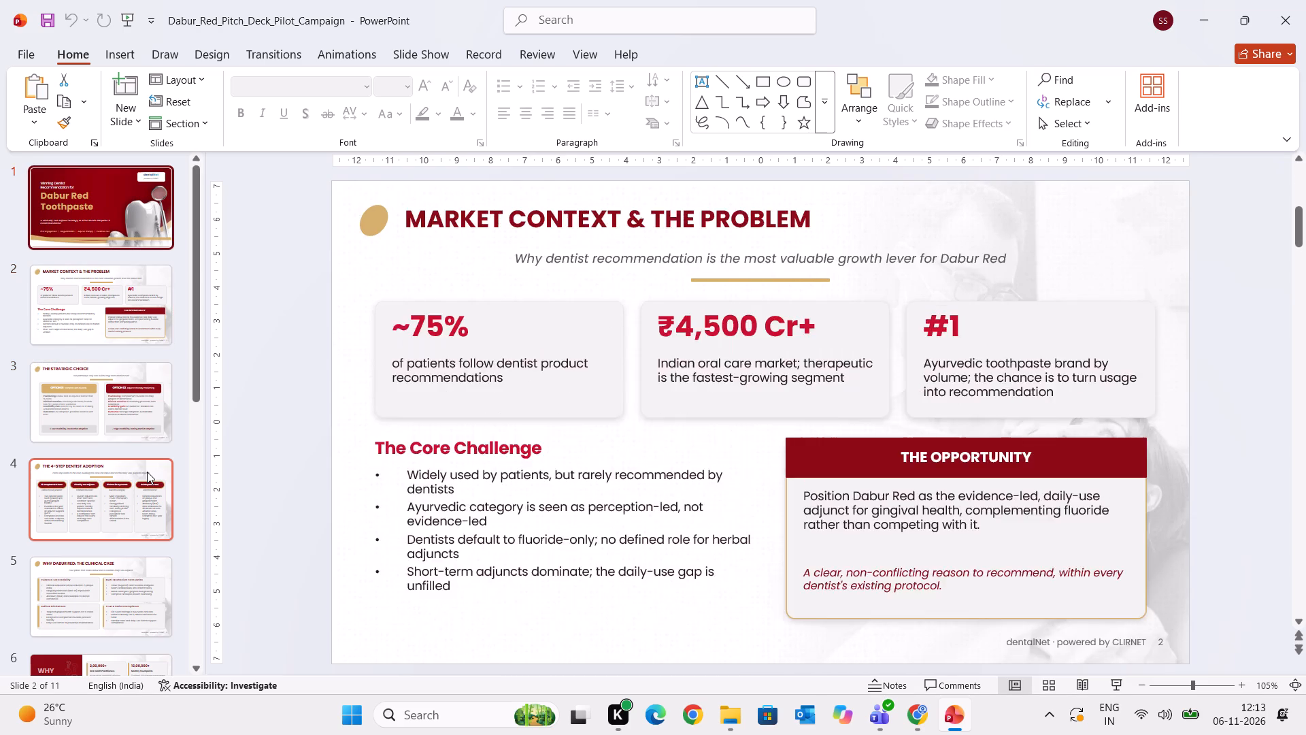
Review the slides in order from Market Context & The Problem through to the closing outreach slide.
{"action": "key", "text": "Down"}
{"action": "key", "text": "Down"}
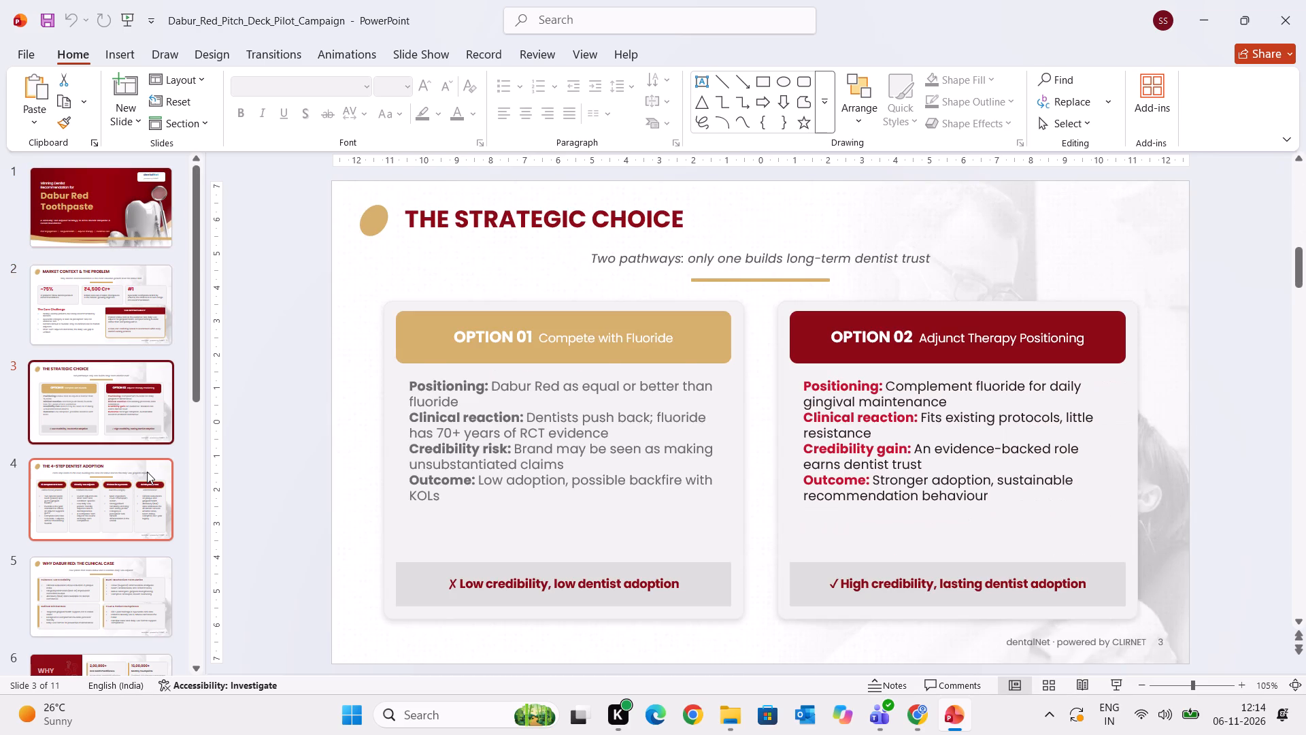
{"action": "key", "text": "Down"}
{"action": "key", "text": "Down"}
{"action": "key", "text": "Down"}
{"action": "key", "text": "Down"}
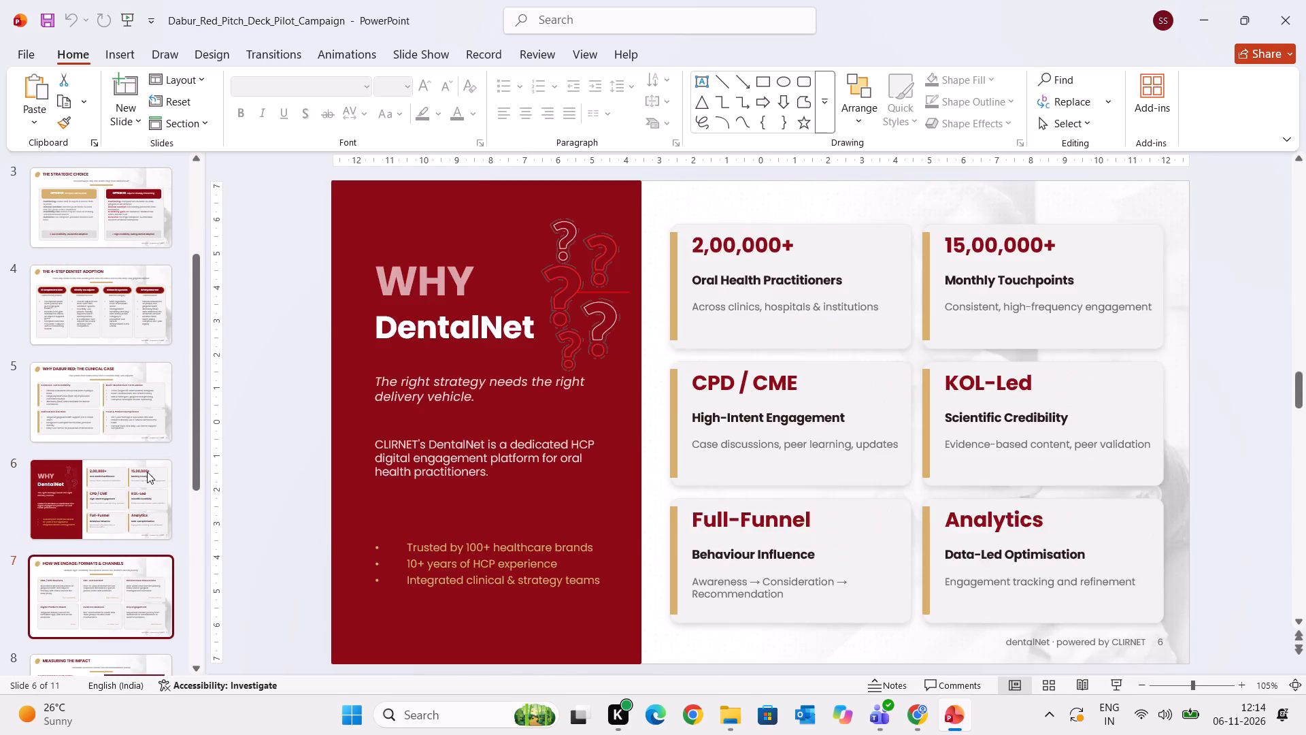
{"action": "key", "text": "Down"}
{"action": "key", "text": "Down"}
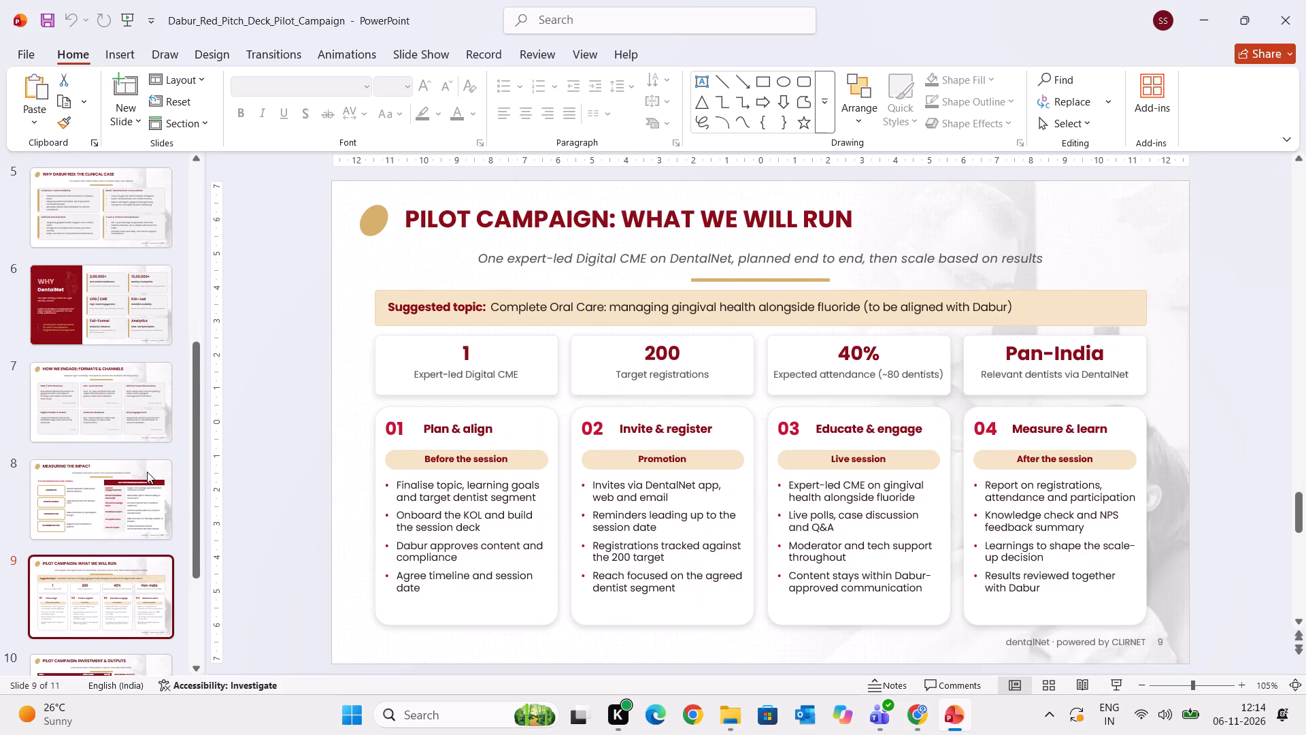
{"action": "key", "text": "Down"}
{"action": "key", "text": "Down"}
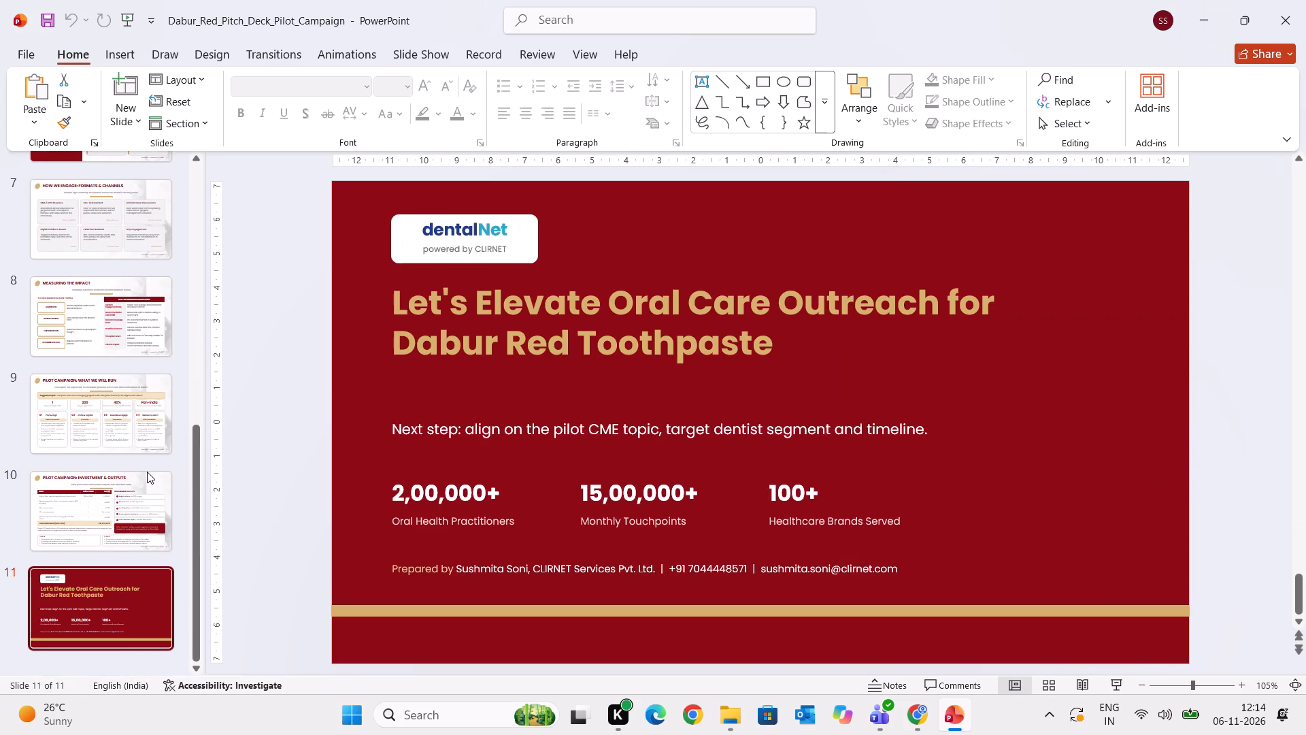
Review the deck in reverse from the closing slide back to the cover.
{"action": "key", "text": "Up"}
{"action": "key", "text": "Up"}
{"action": "key", "text": "Up"}
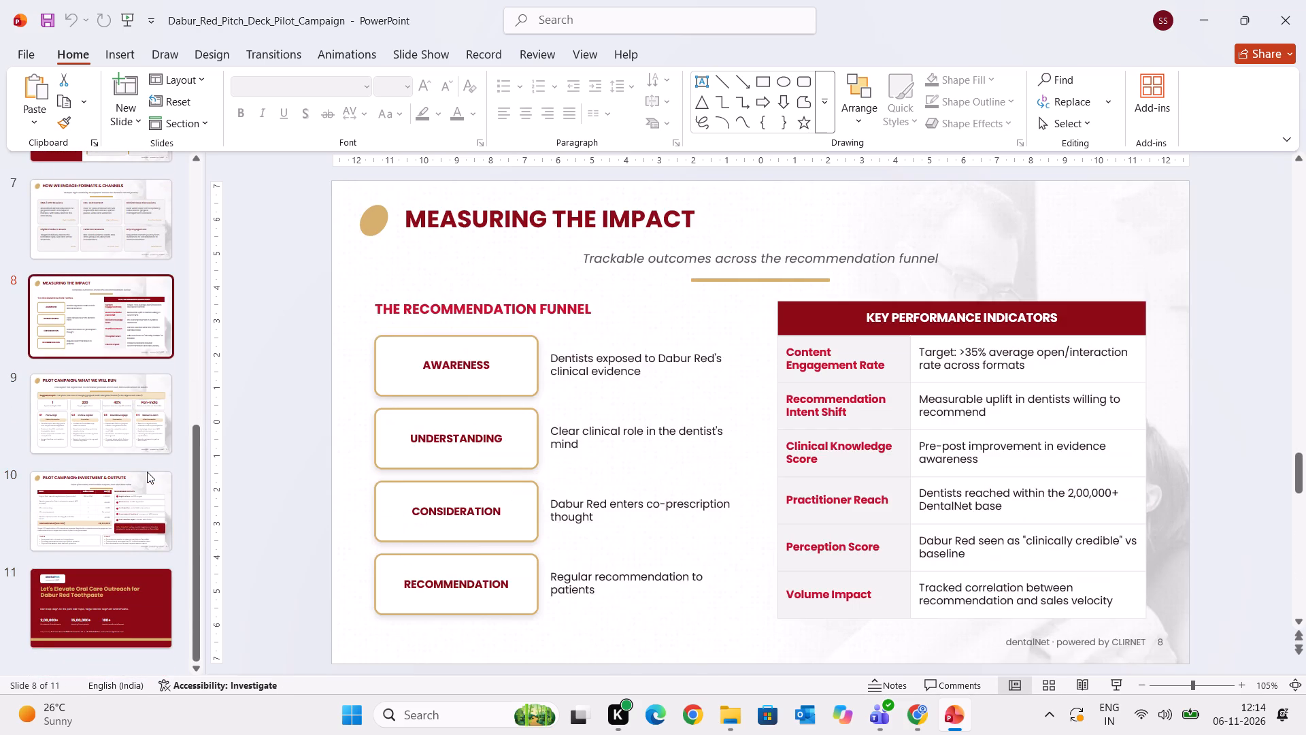
{"action": "key", "text": "Up"}
{"action": "key", "text": "Up"}
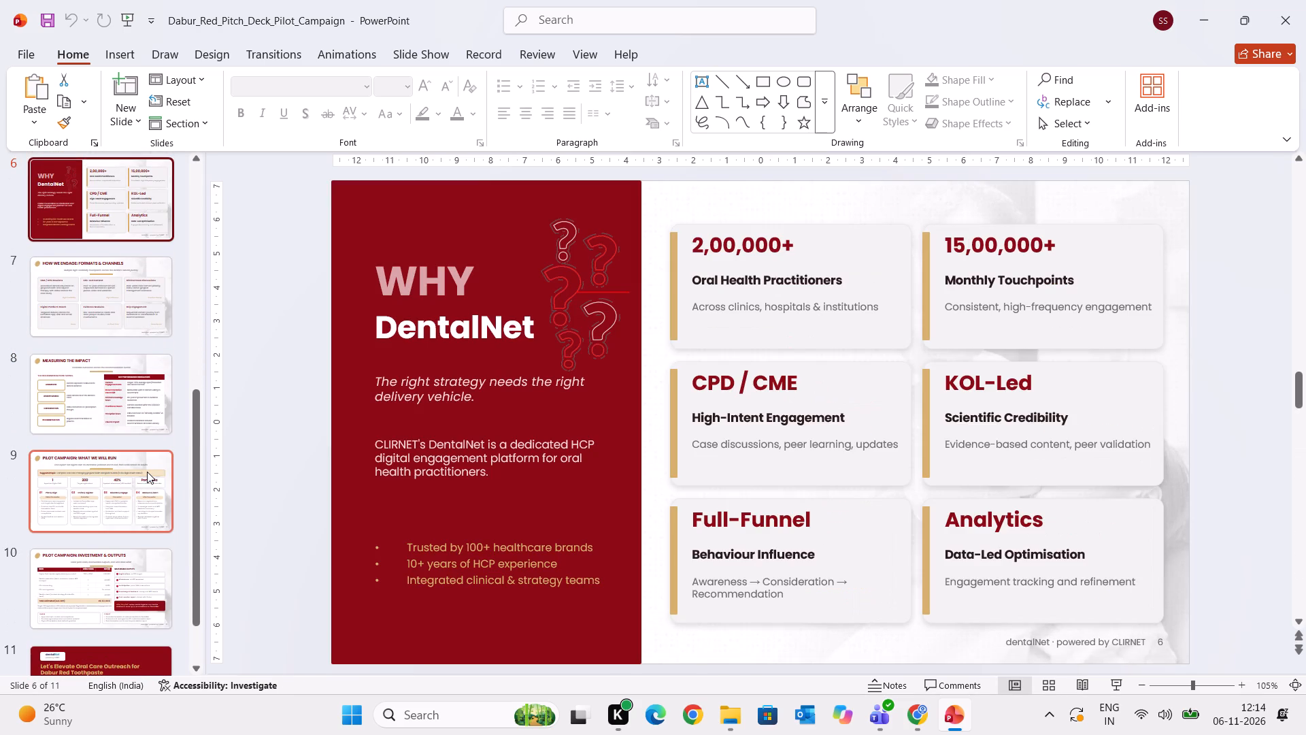
{"action": "key", "text": "Up"}
{"action": "key", "text": "Up"}
{"action": "key", "text": "Up"}
{"action": "key", "text": "Up"}
{"action": "key", "text": "Up"}
{"action": "key", "text": "Up"}
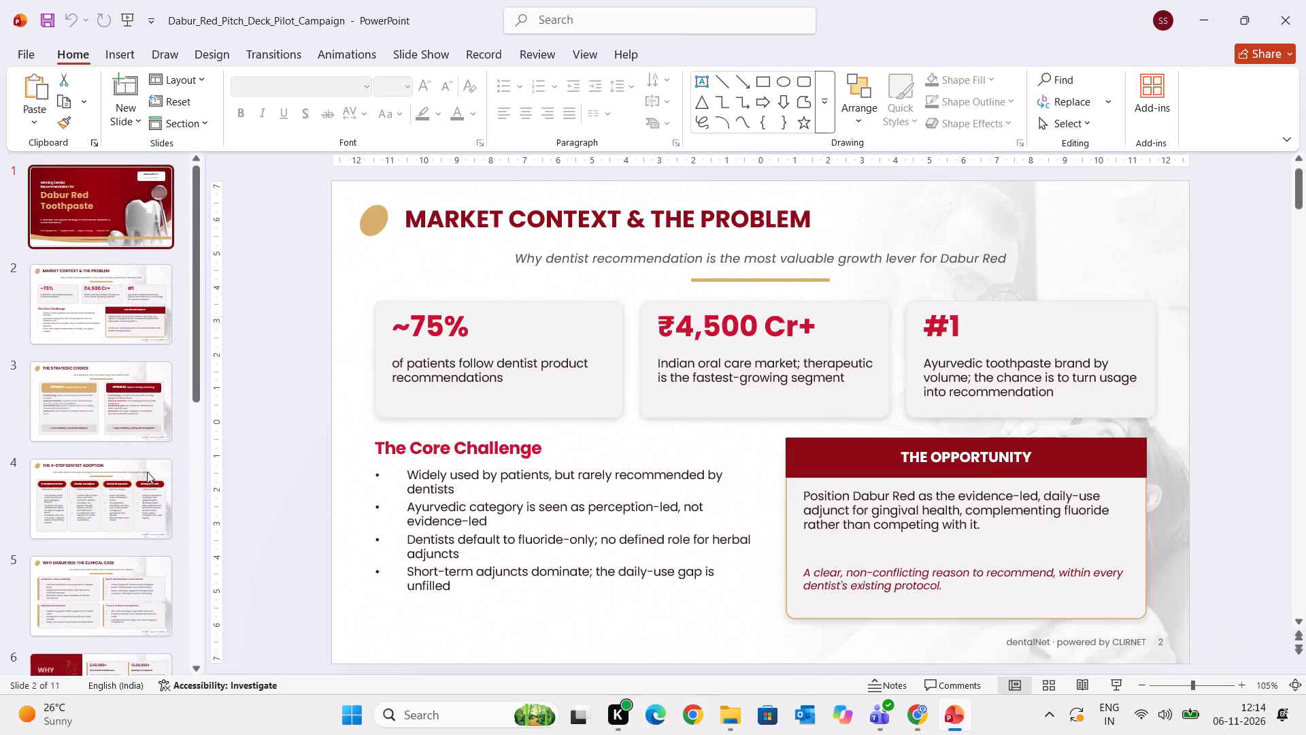
{"action": "key", "text": "Up"}
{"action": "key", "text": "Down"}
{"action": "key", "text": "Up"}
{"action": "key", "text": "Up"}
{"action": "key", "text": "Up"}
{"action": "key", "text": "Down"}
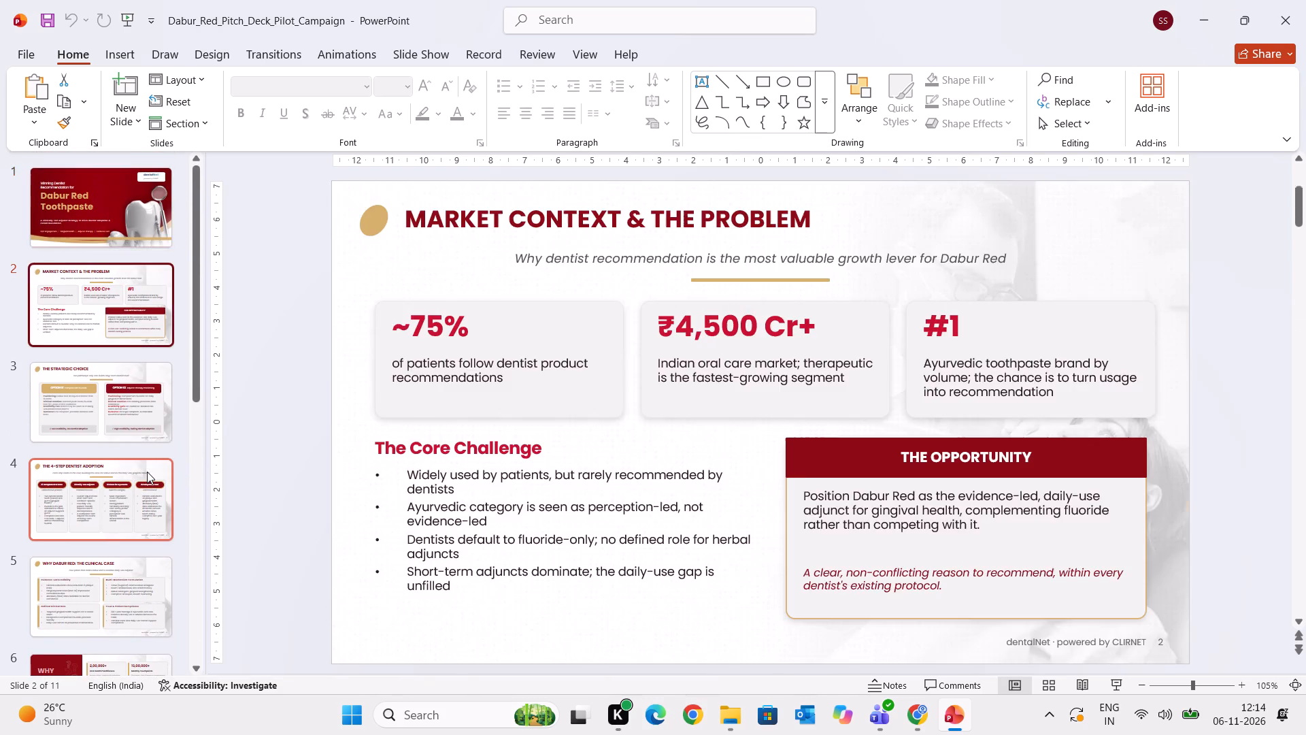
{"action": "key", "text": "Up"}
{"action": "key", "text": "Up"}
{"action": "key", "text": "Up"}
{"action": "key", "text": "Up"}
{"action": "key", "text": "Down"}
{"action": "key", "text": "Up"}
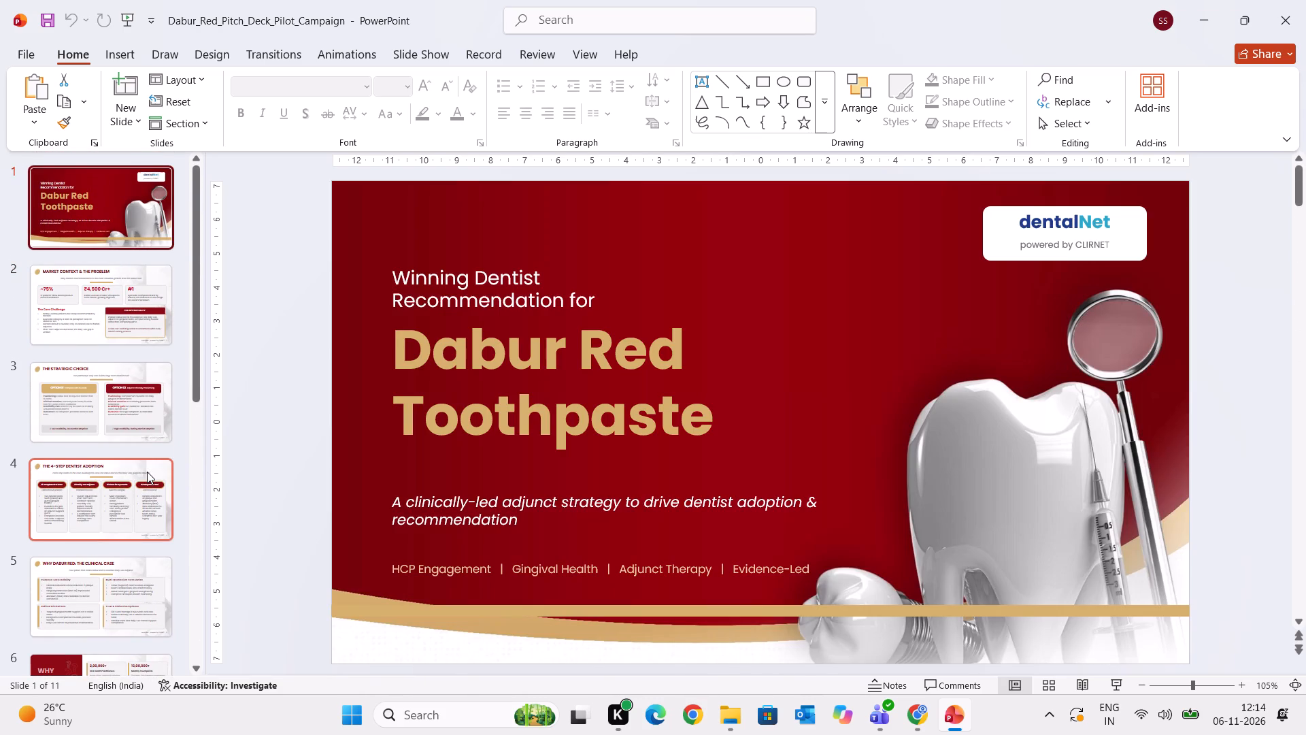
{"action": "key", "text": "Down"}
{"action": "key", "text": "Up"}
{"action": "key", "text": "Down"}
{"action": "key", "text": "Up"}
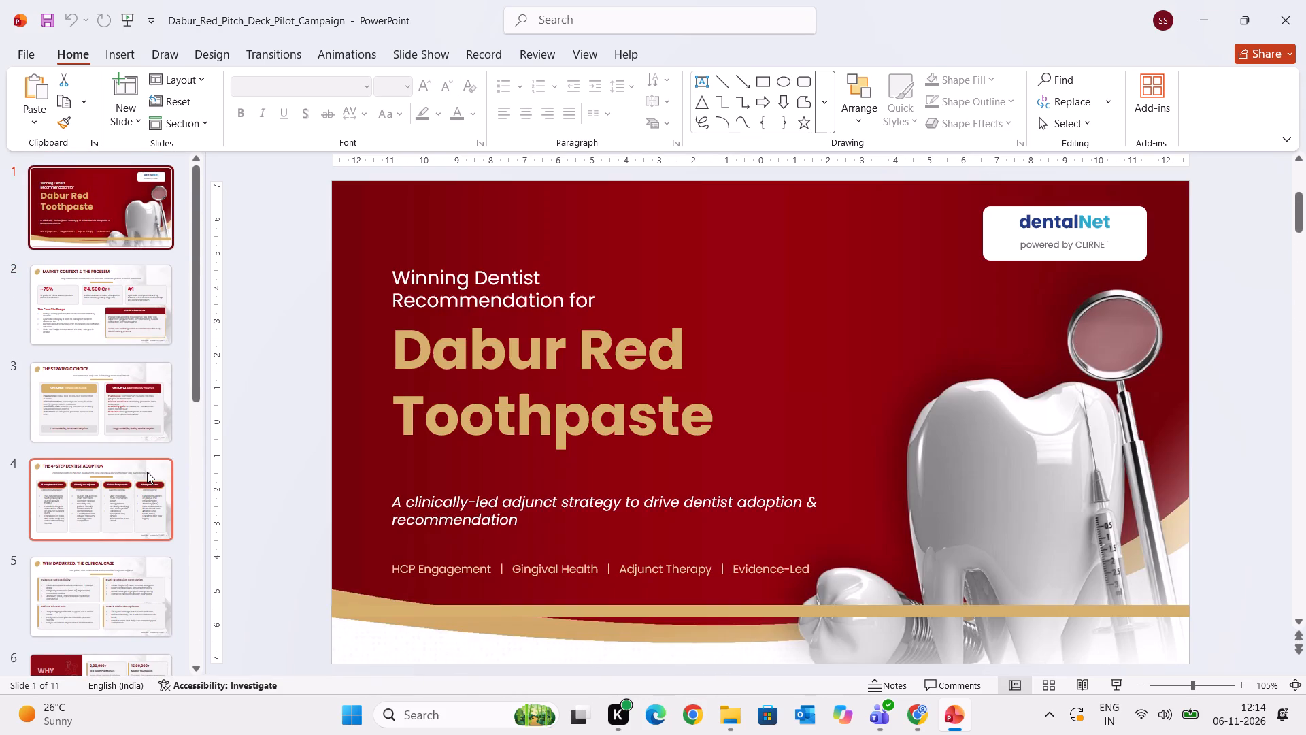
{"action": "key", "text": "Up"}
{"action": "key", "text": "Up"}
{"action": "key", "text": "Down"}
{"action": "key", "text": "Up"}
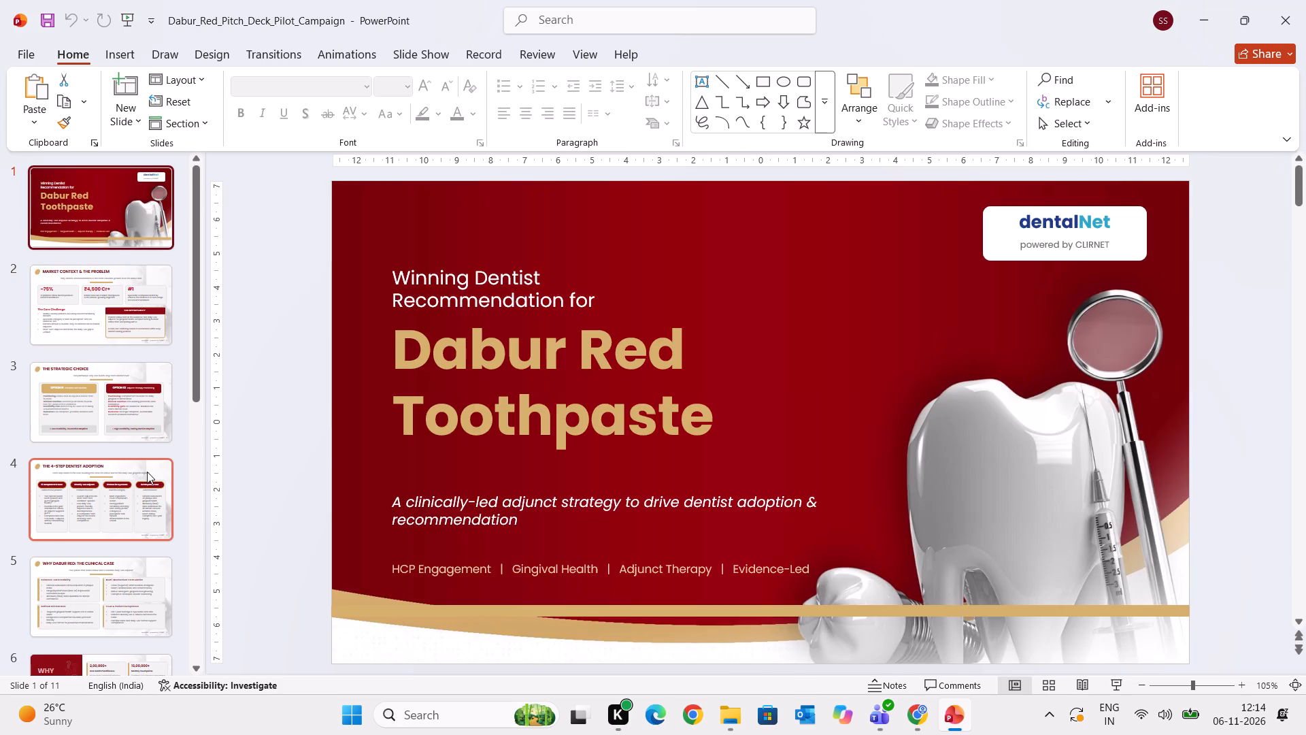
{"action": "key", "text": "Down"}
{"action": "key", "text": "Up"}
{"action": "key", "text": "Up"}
Check the slides from the cover to Why Dabur Red: The Clinical Case, and return to the cover.
{"action": "key", "text": "Down"}
{"action": "key", "text": "Down"}
{"action": "key", "text": "Down"}
{"action": "key", "text": "Down"}
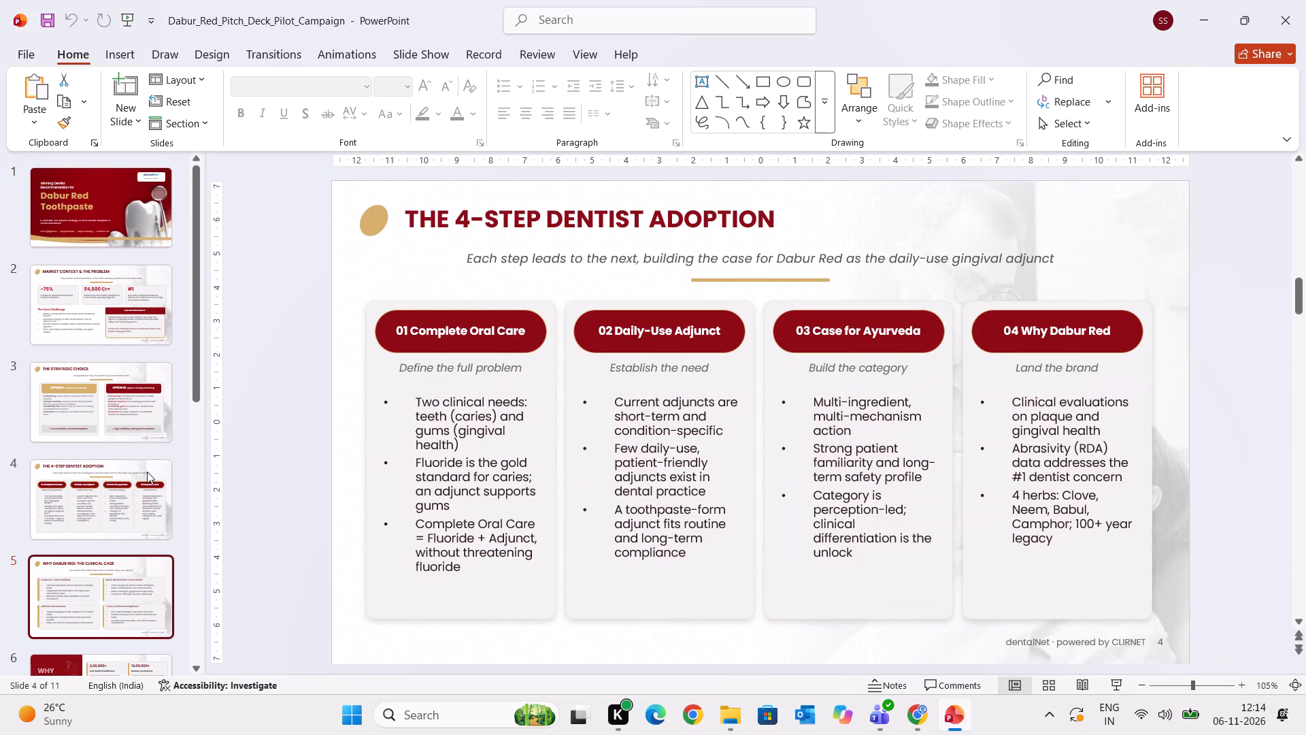
{"action": "key", "text": "Up"}
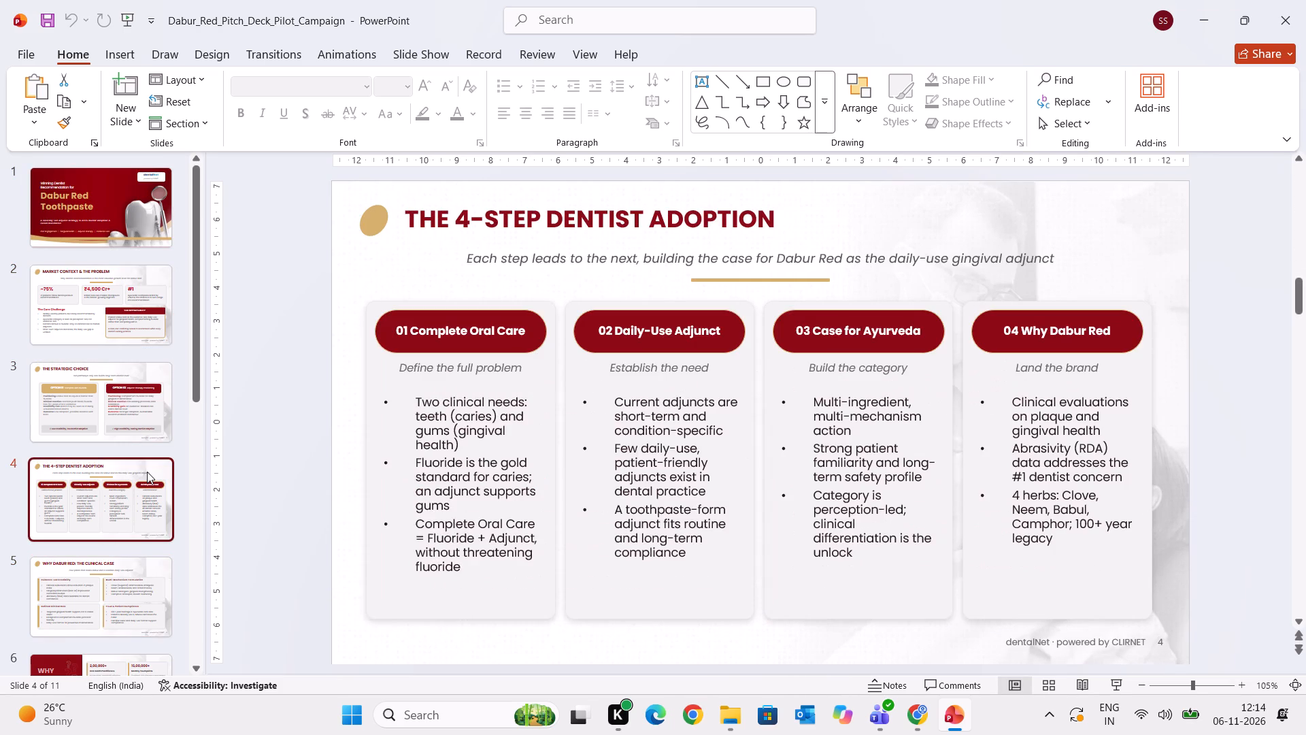
{"action": "key", "text": "Up"}
{"action": "key", "text": "Up"}
{"action": "key", "text": "Up"}
{"action": "key", "text": "Down"}
{"action": "key", "text": "Down"}
{"action": "key", "text": "Up"}
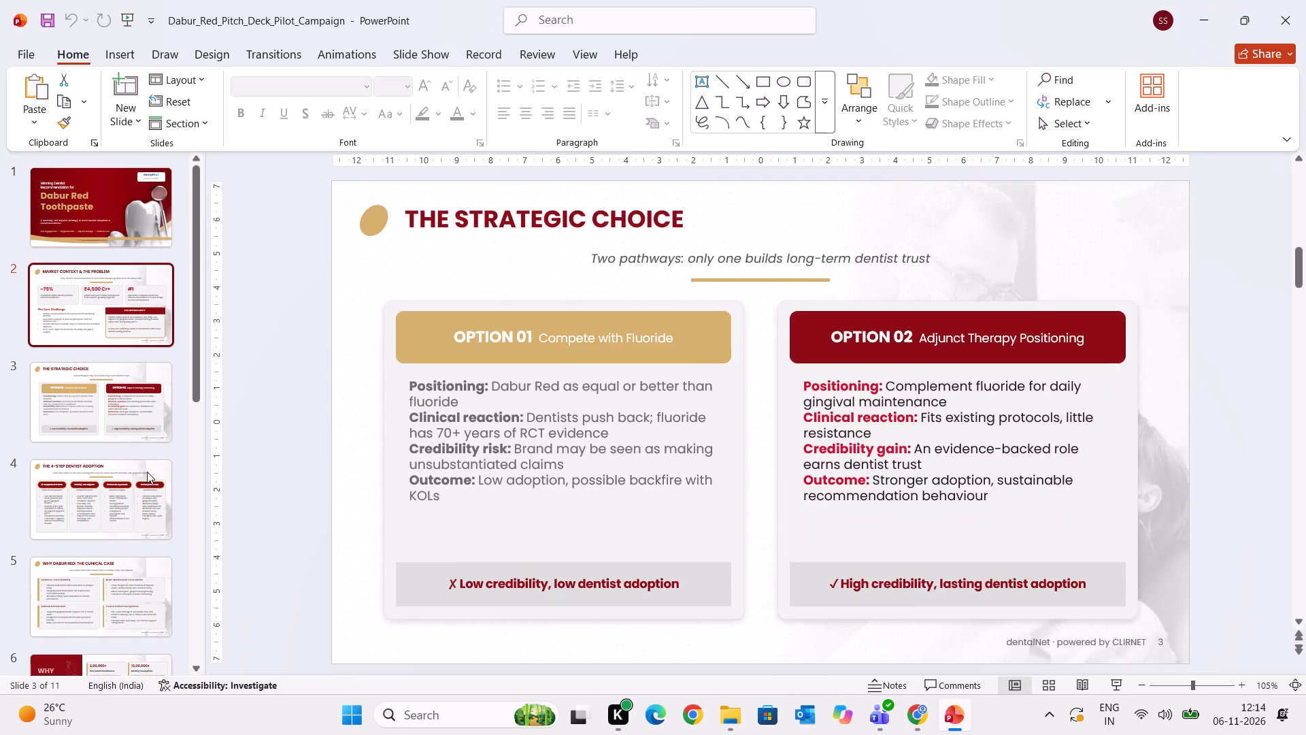
{"action": "key", "text": "Up"}
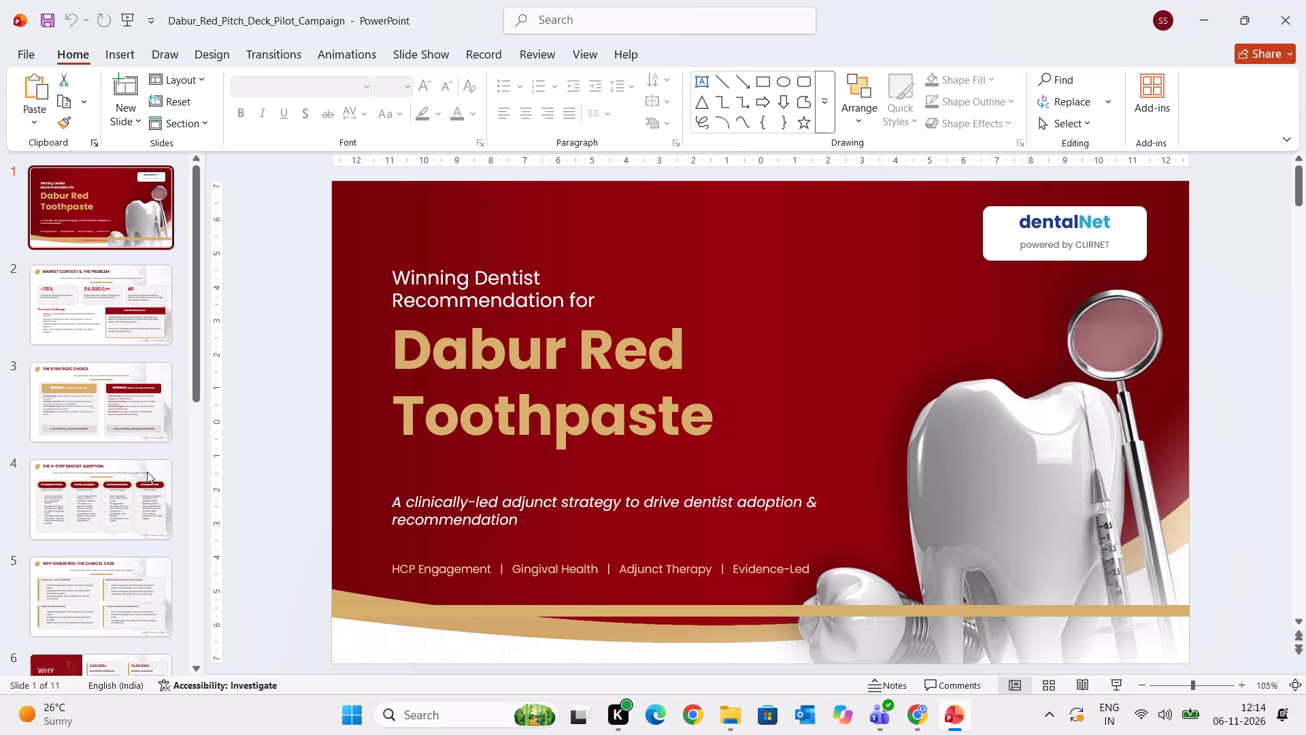
Review the deck forward again from the cover past the Why DentalNet slide.
{"action": "key", "text": "Down"}
{"action": "key", "text": "Down"}
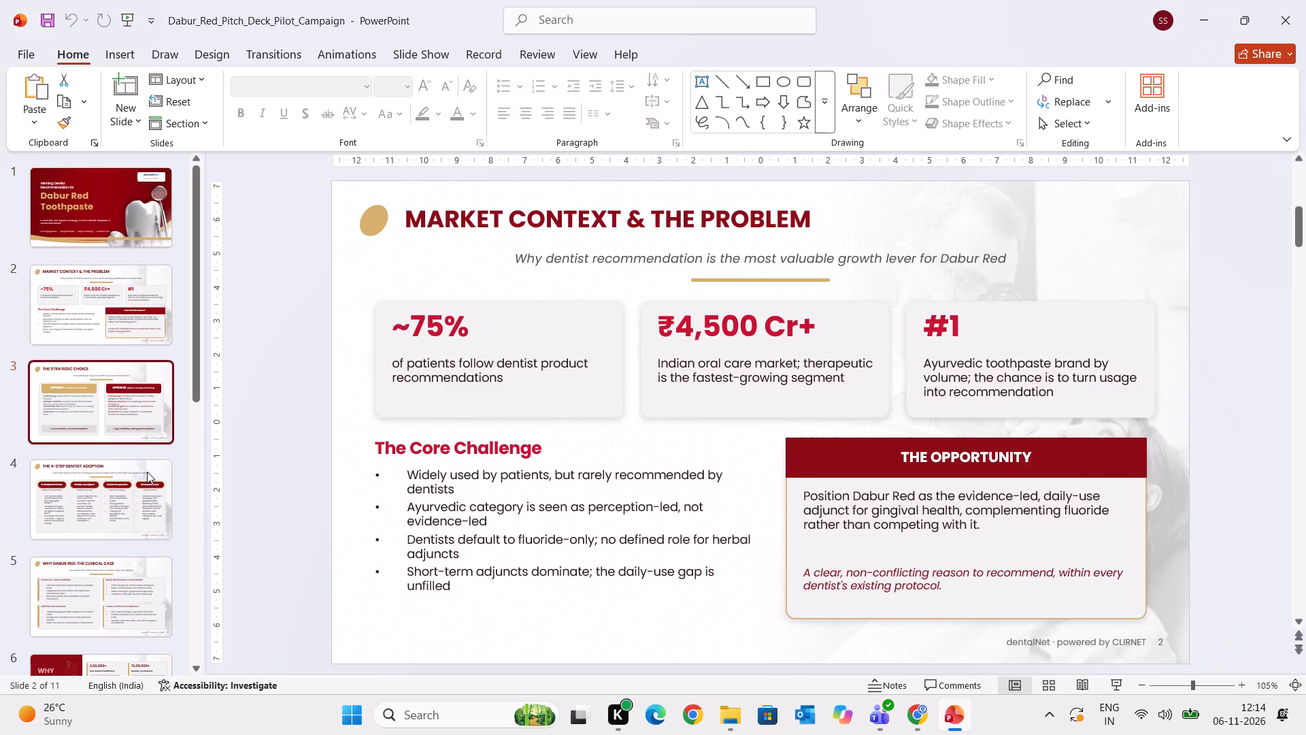
{"action": "key", "text": "Down"}
{"action": "key", "text": "Down"}
{"action": "key", "text": "Down"}
{"action": "key", "text": "Down"}
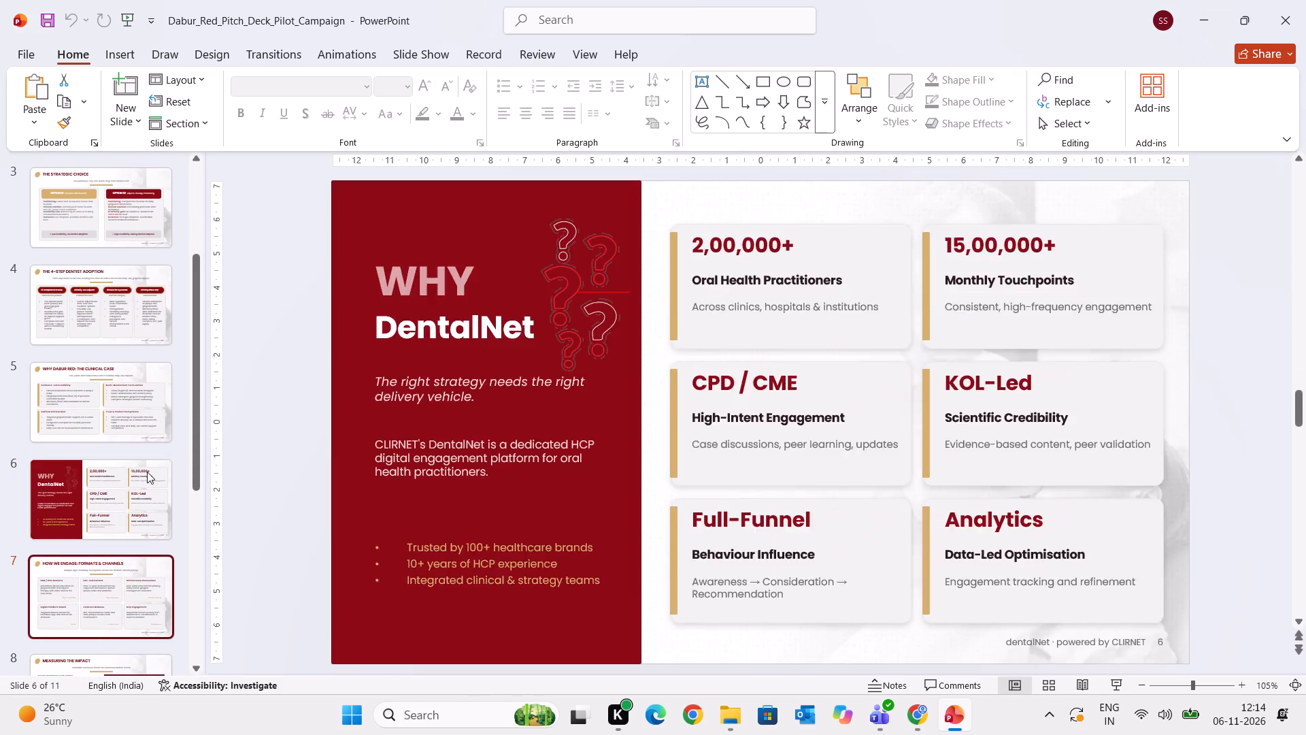
Go through the slides up to Measuring the Impact and inspect the recommendation funnel's description text boxes.
{"action": "key", "text": "Down"}
{"action": "key", "text": "Down"}
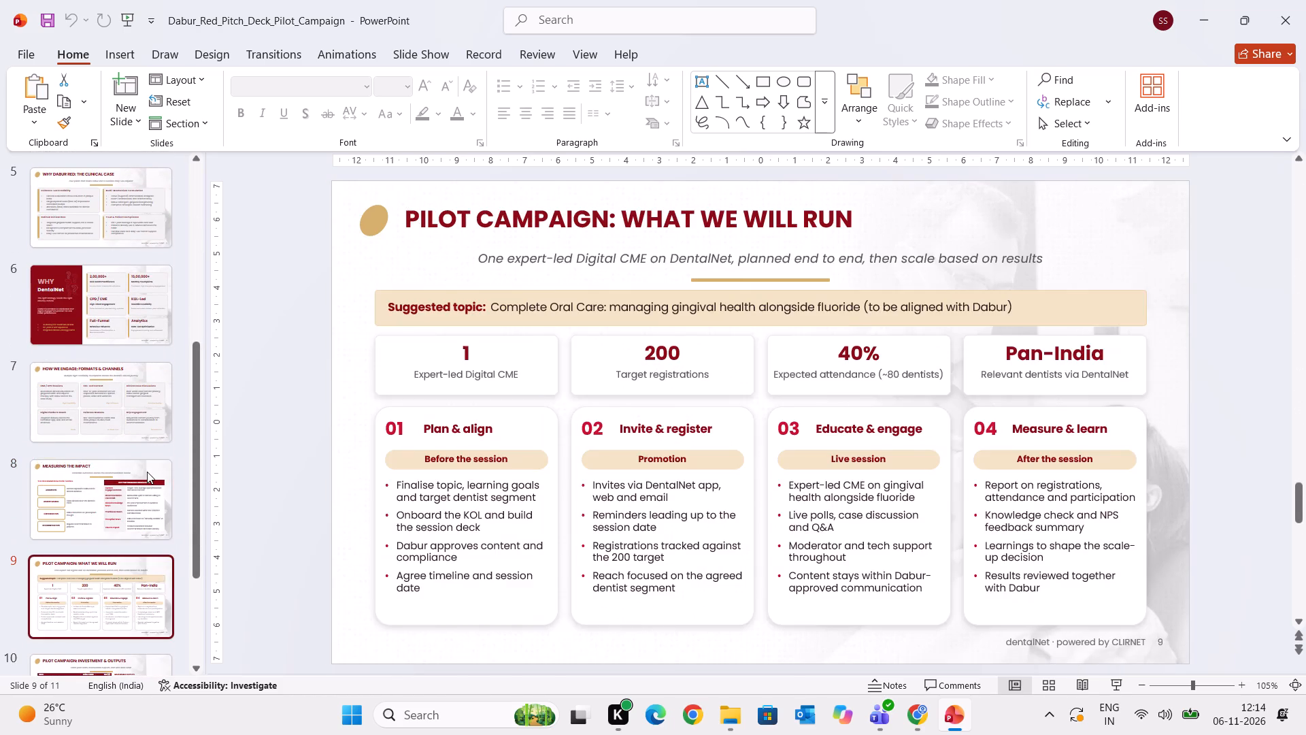
{"action": "key", "text": "Up"}
{"action": "key", "text": "Up"}
{"action": "key", "text": "Down"}
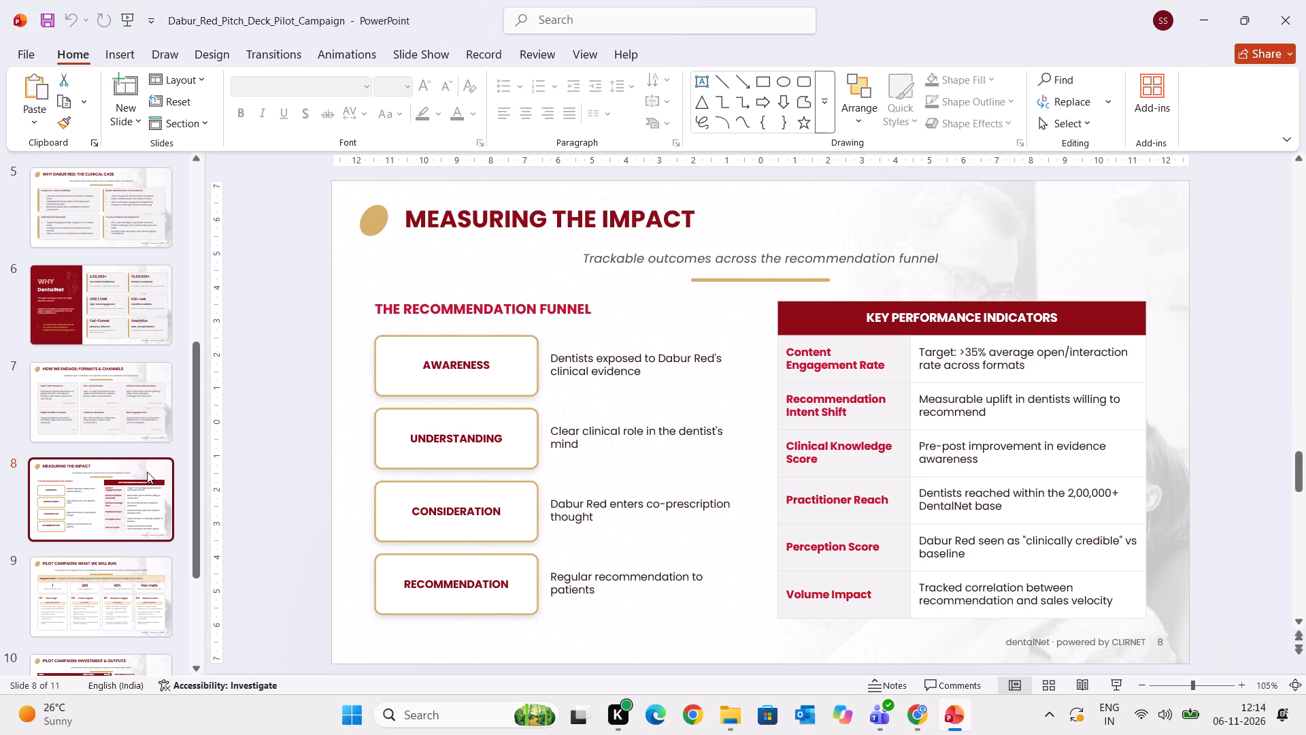
{"action": "left_click", "coordinate": [689, 364]}
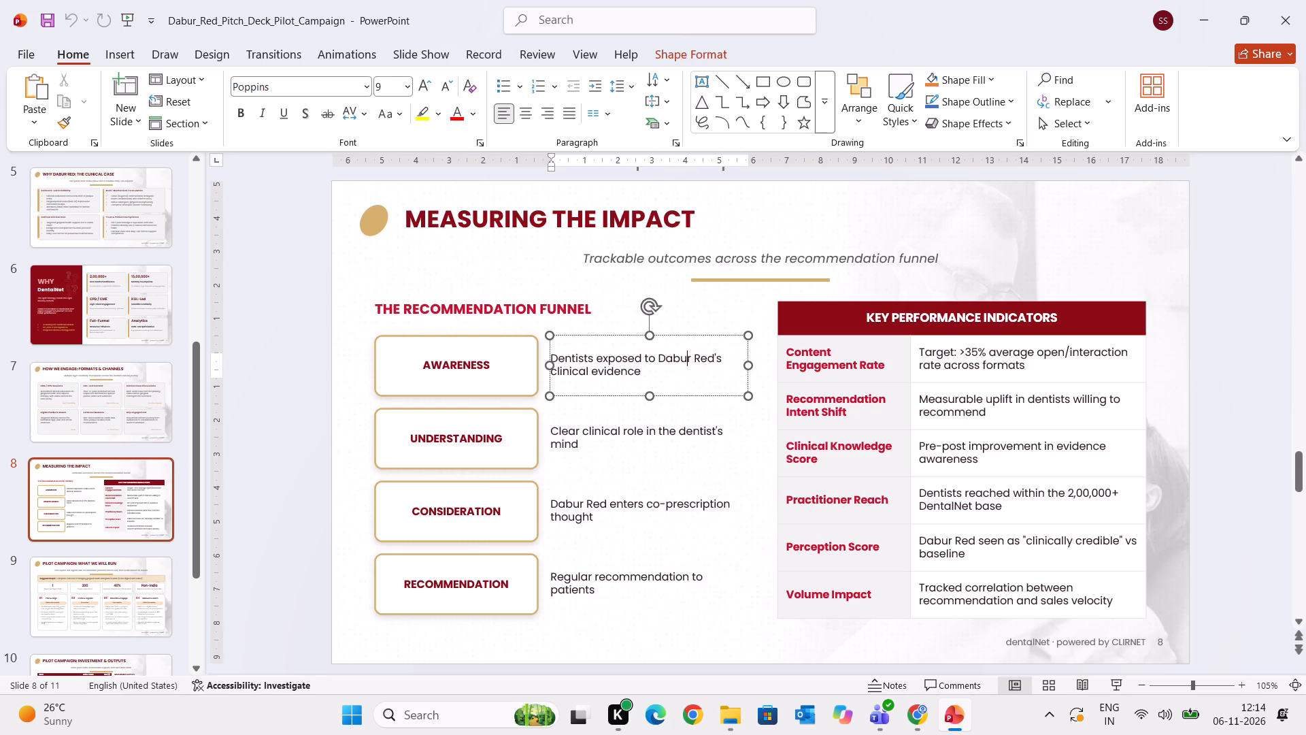
{"action": "left_click", "coordinate": [599, 308]}
{"action": "left_click", "coordinate": [562, 370]}
{"action": "left_click", "coordinate": [600, 514]}
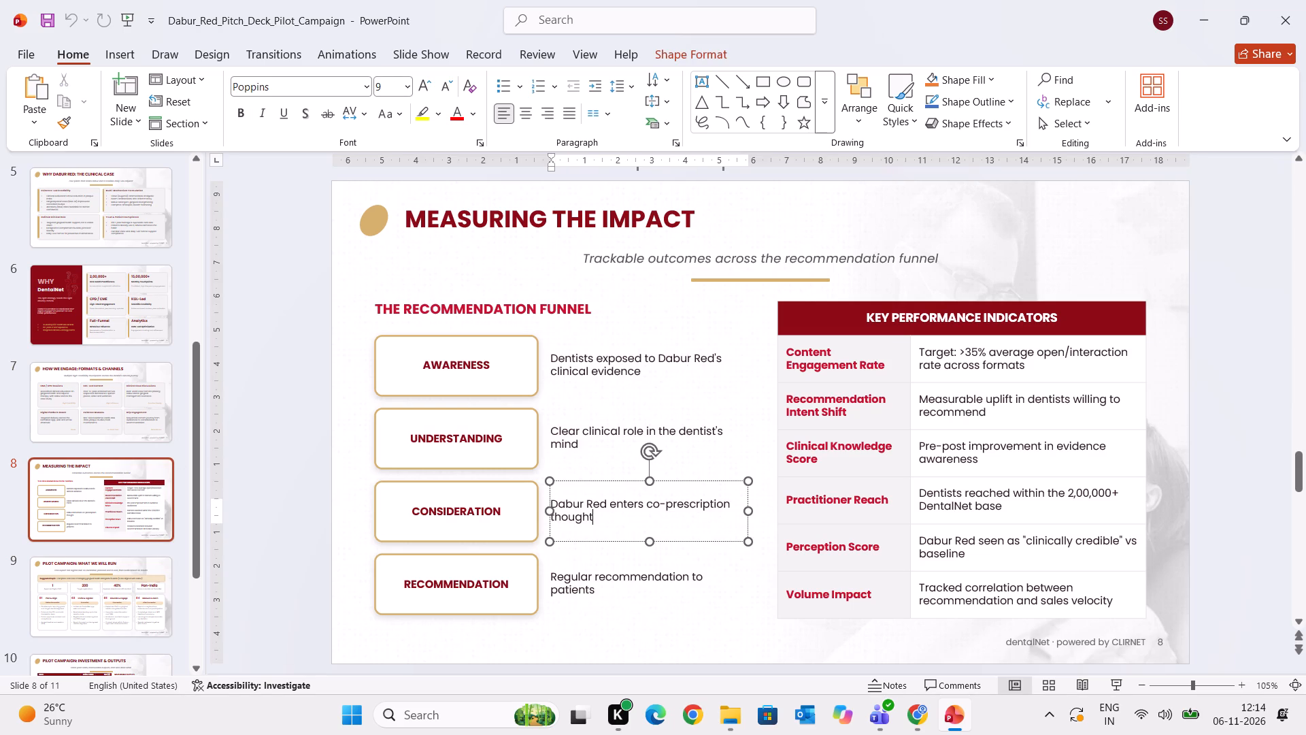
{"action": "left_click", "coordinate": [597, 568]}
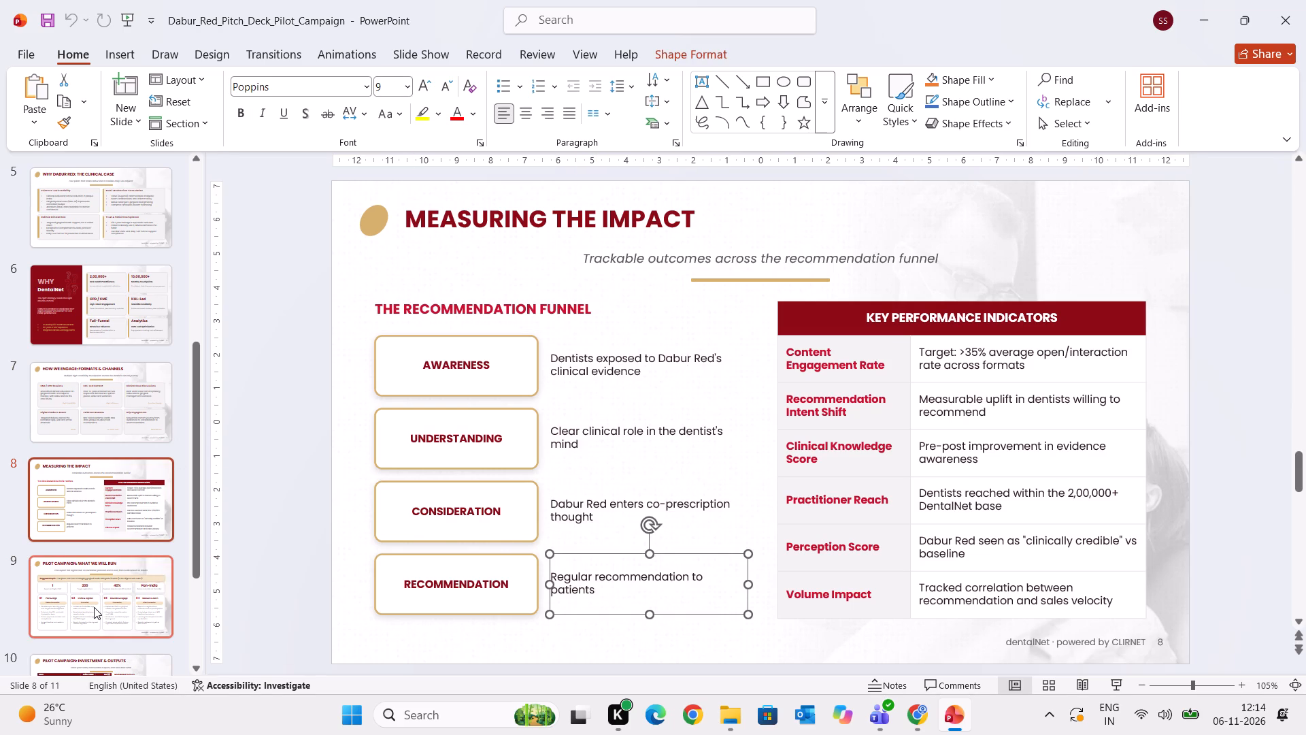
Review the two Pilot Campaign slides, from What We Will Run onward to the closing outreach slide.
{"action": "left_click", "coordinate": [94, 607]}
{"action": "key", "text": "Down"}
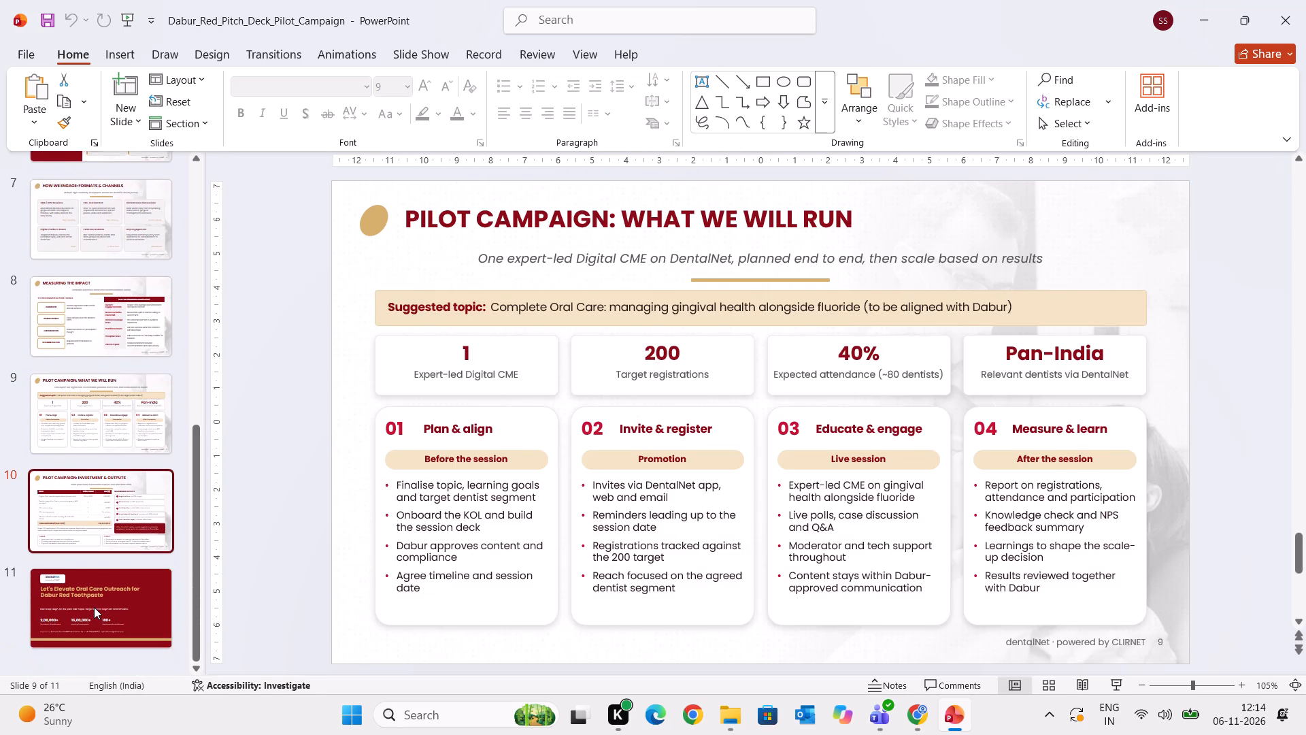
{"action": "key", "text": "Down"}
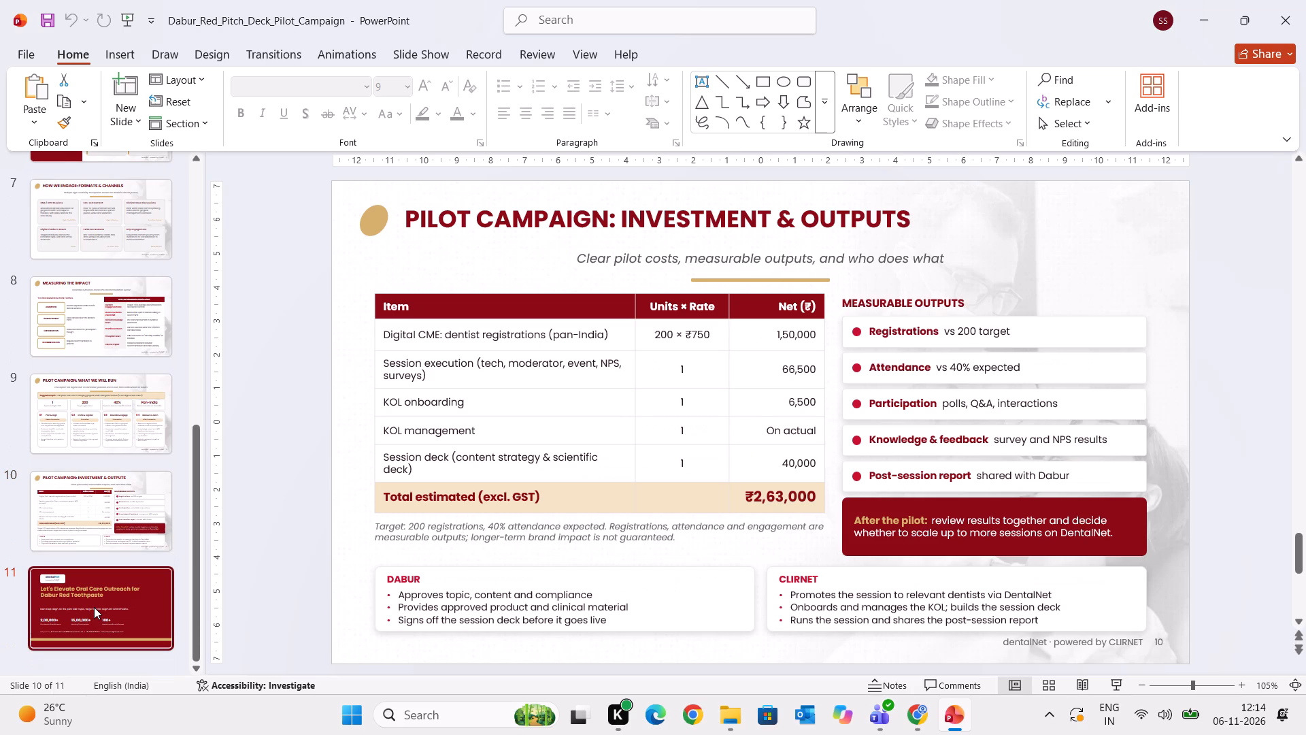
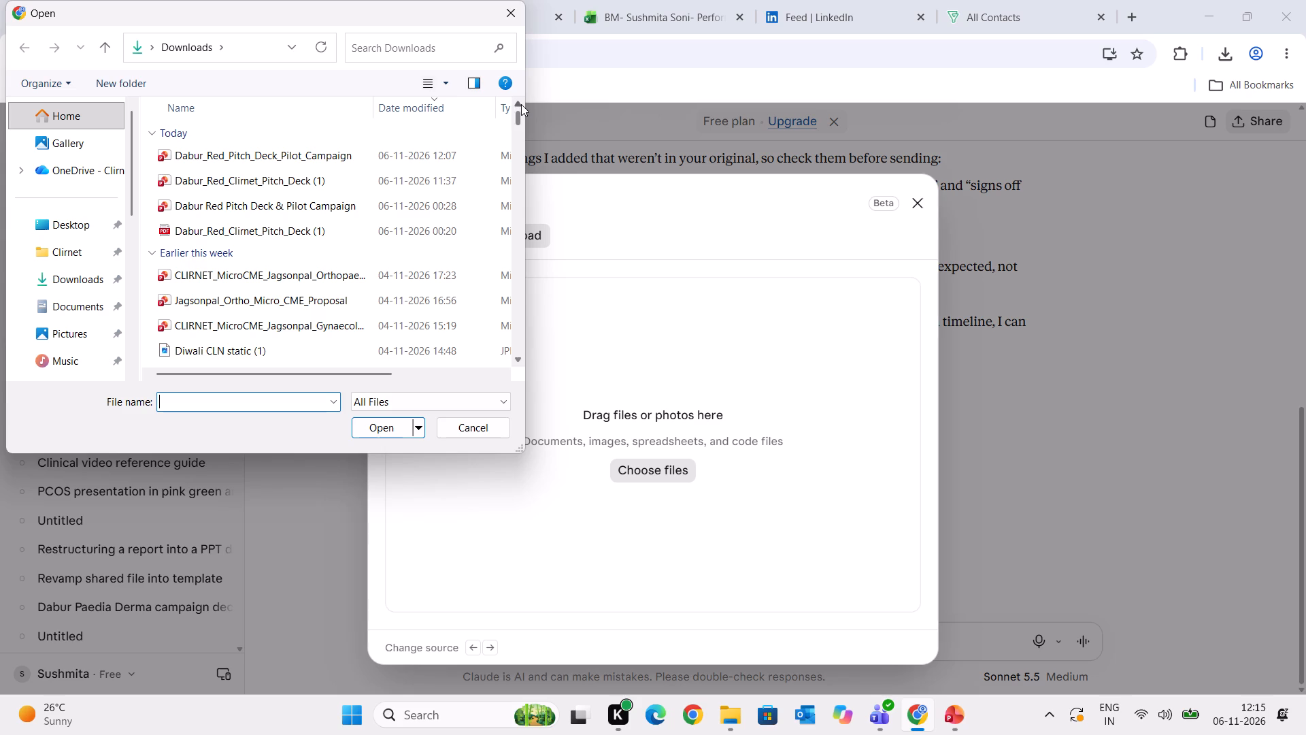
{"action": "left_click", "coordinate": [69, 227]}
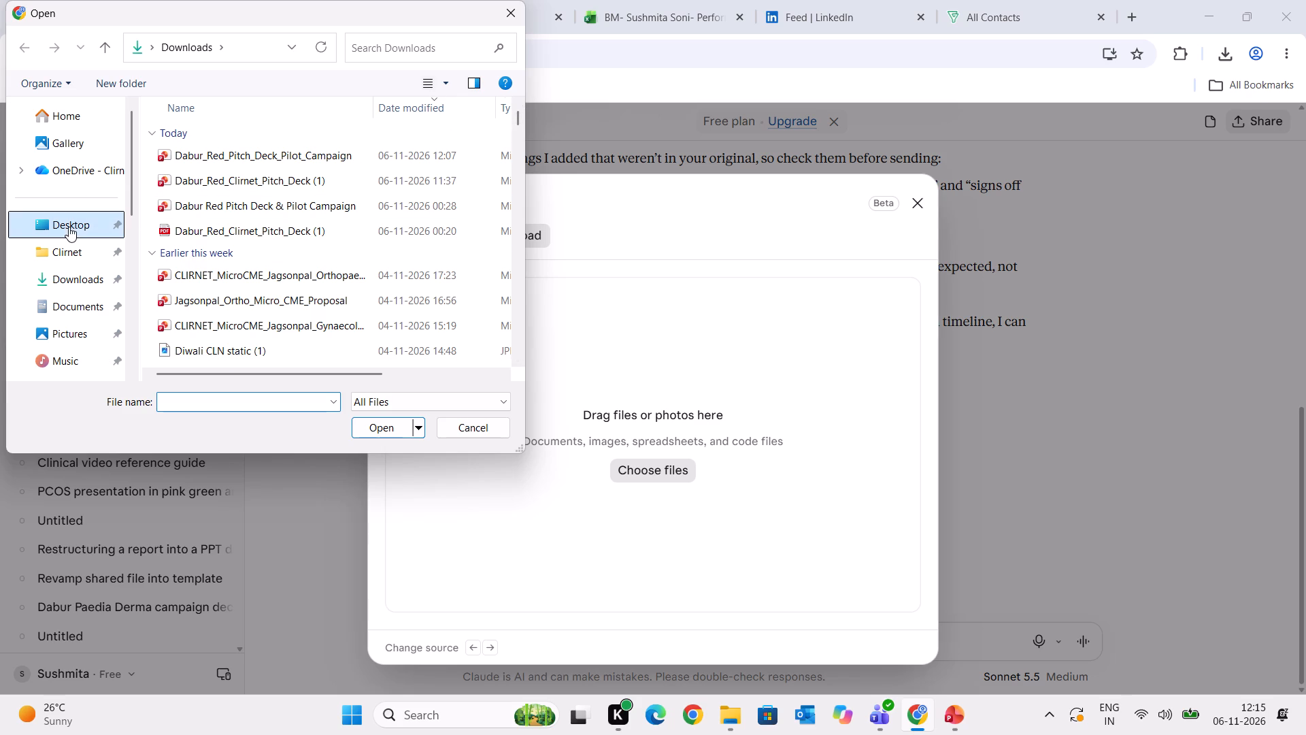
{"action": "left_click_drag", "start_coordinate": [131, 212], "coordinate": [132, 166]}
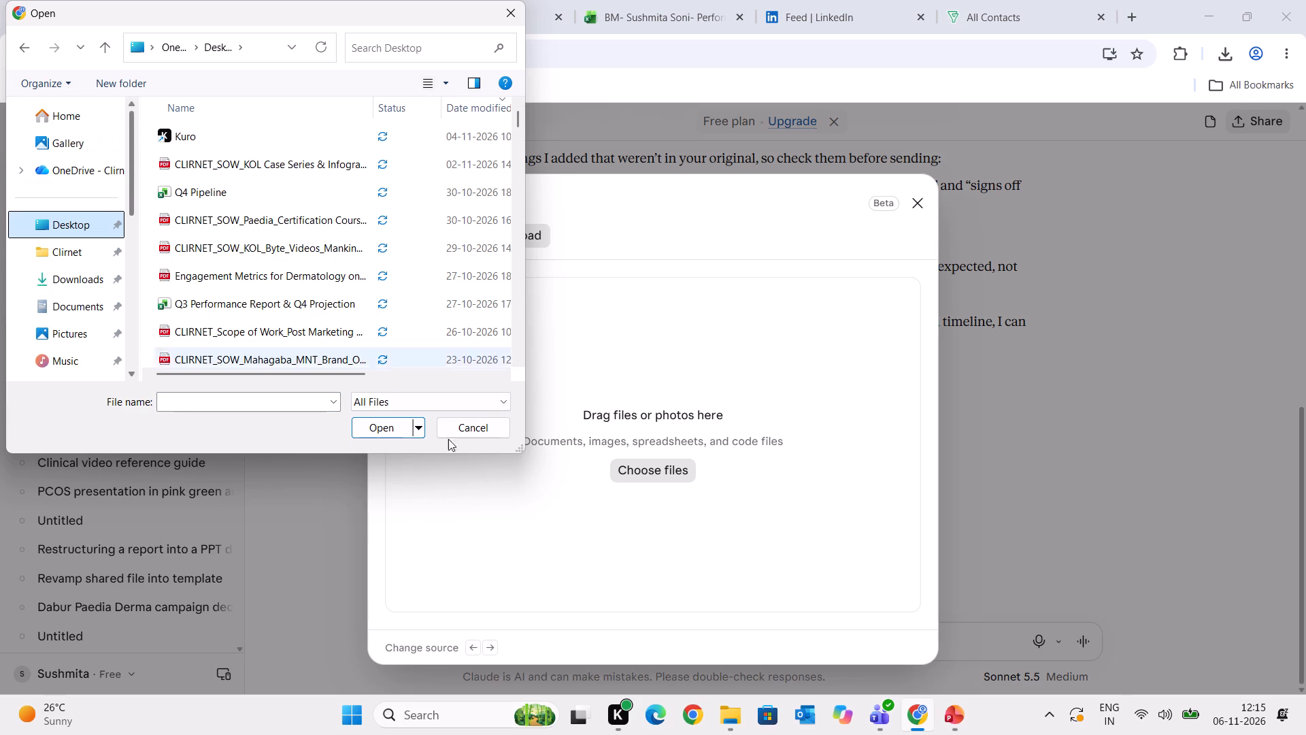
{"action": "left_click", "coordinate": [520, 374]}
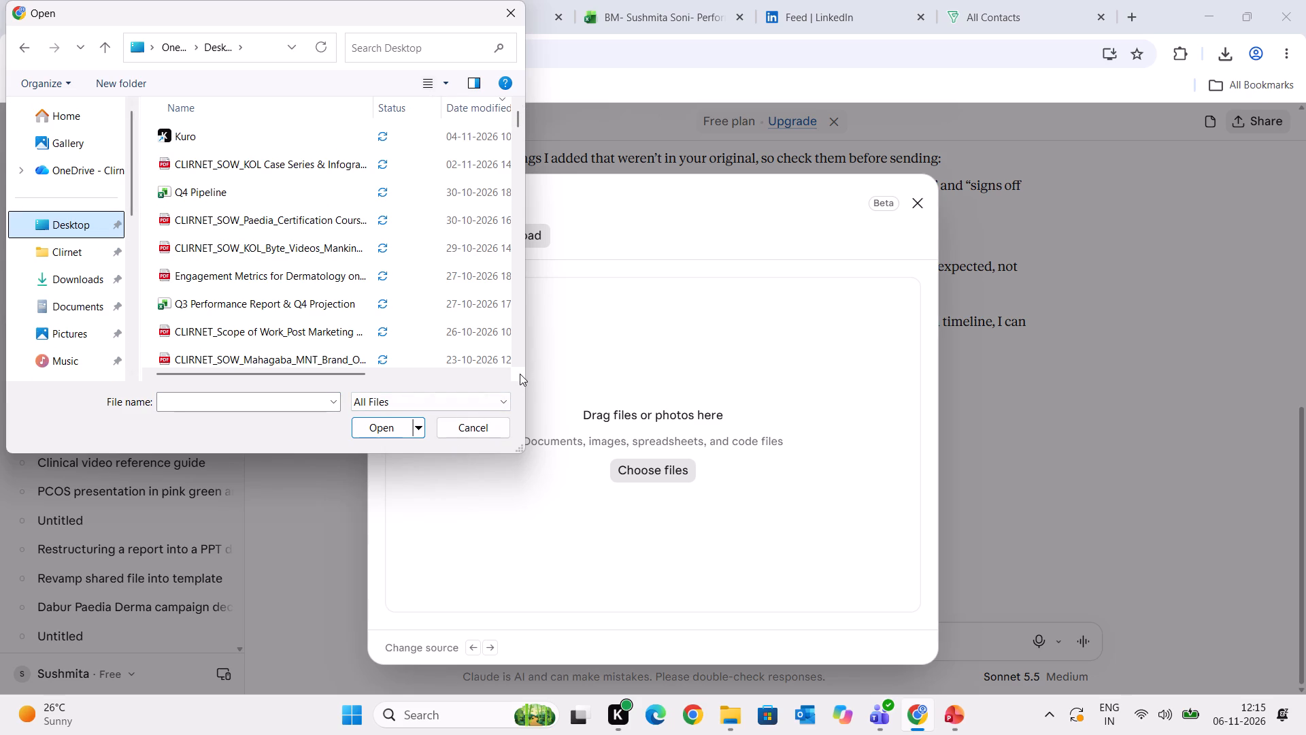
{"action": "left_click", "coordinate": [520, 374]}
{"action": "left_click_drag", "start_coordinate": [521, 121], "coordinate": [518, 80]}
{"action": "left_click", "coordinate": [518, 107]}
{"action": "left_click_drag", "start_coordinate": [518, 121], "coordinate": [516, 131]}
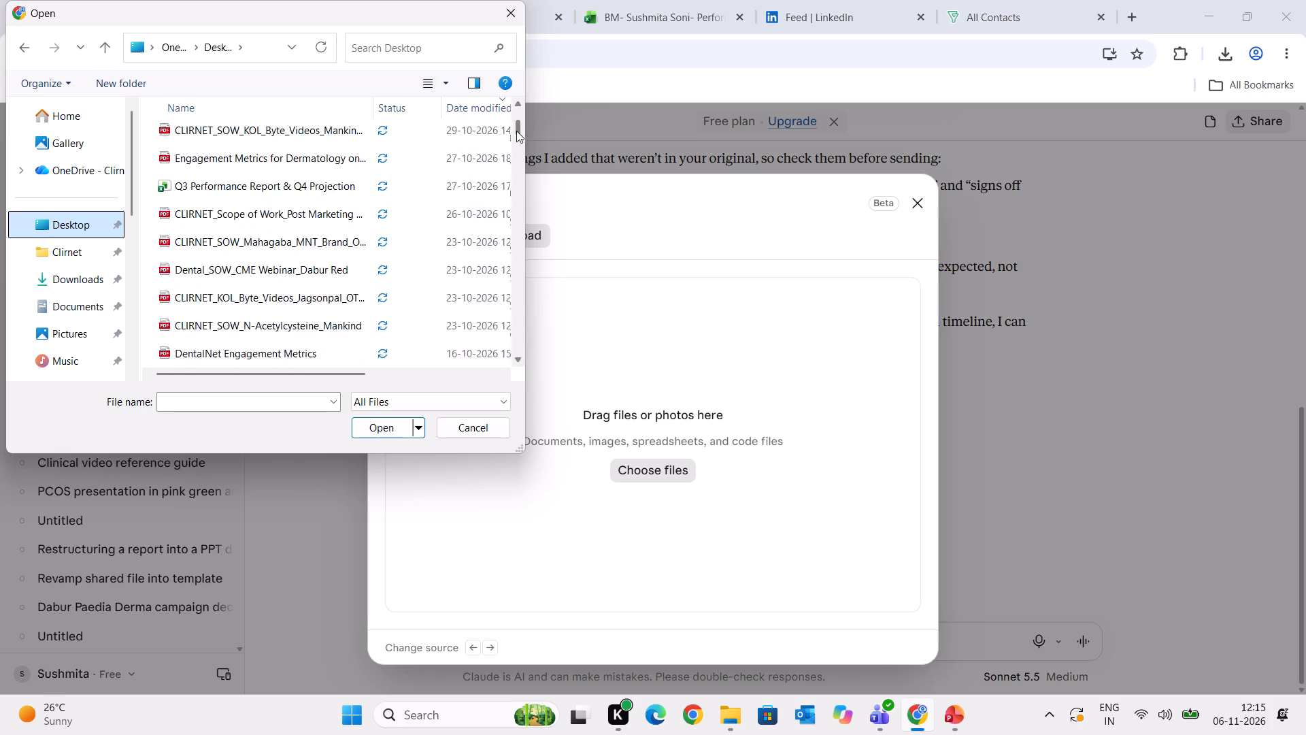
{"action": "left_click_drag", "start_coordinate": [516, 131], "coordinate": [520, 83]}
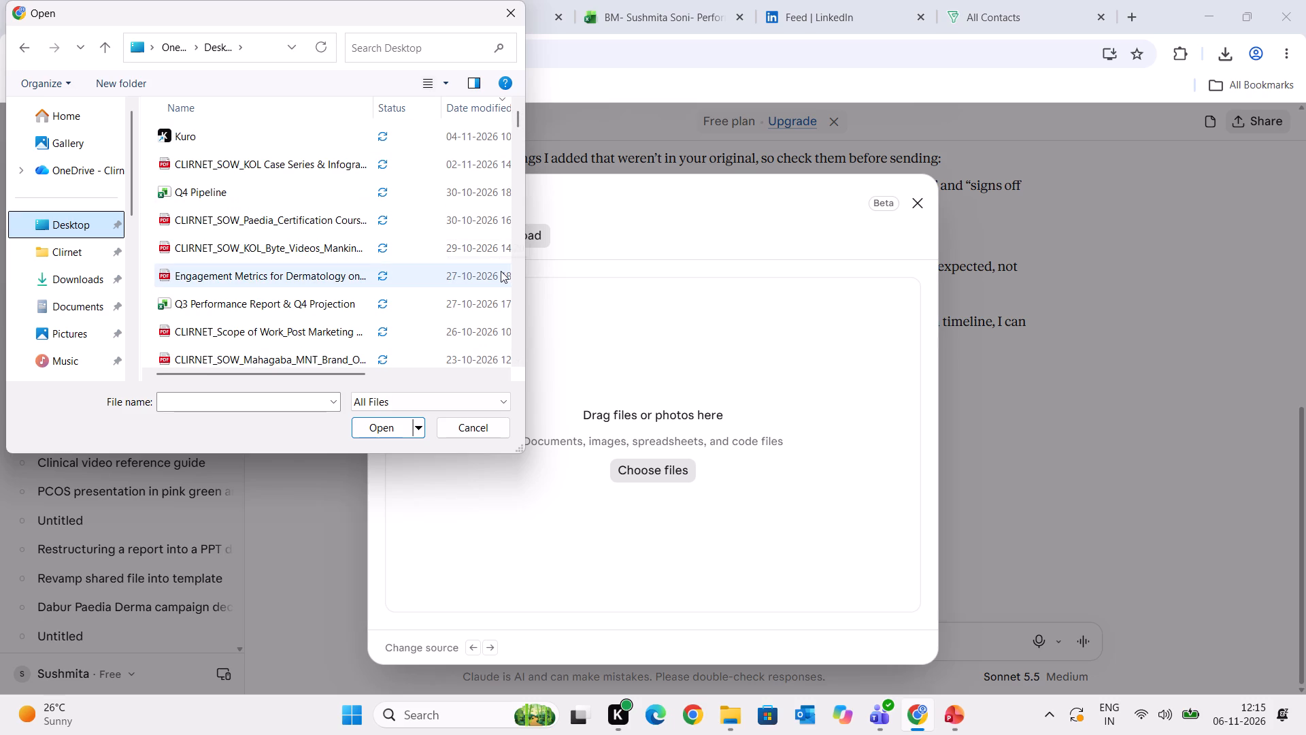
{"action": "triple_click", "coordinate": [519, 362]}
{"action": "triple_click", "coordinate": [519, 362]}
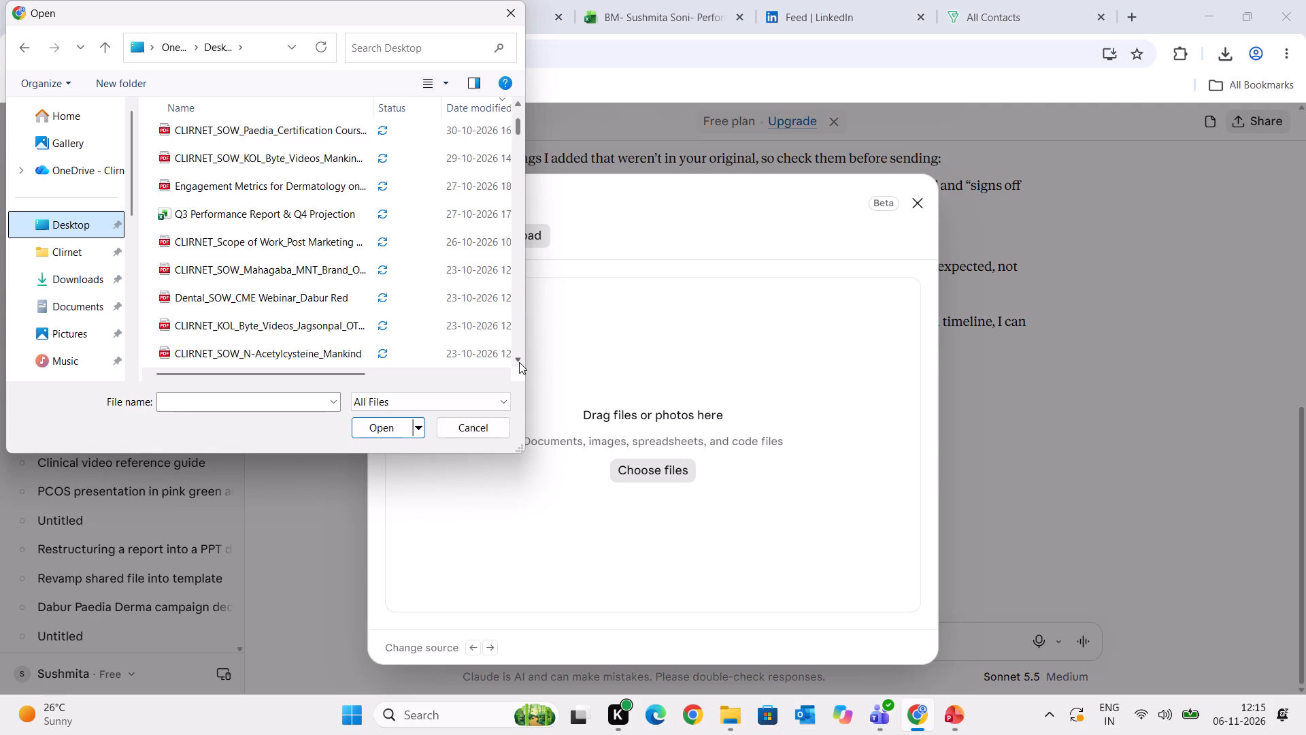
{"action": "triple_click", "coordinate": [519, 362]}
{"action": "left_click_drag", "start_coordinate": [519, 362], "coordinate": [523, 115]}
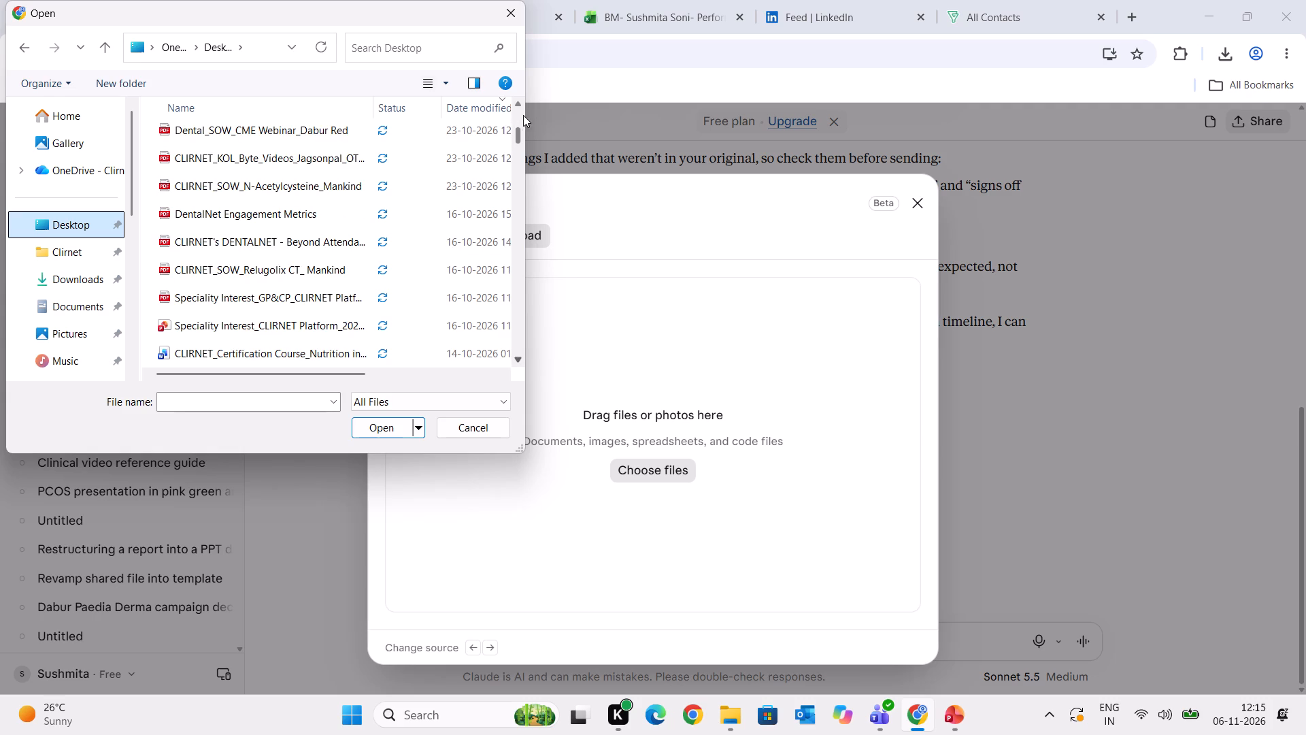
{"action": "left_click_drag", "start_coordinate": [523, 115], "coordinate": [518, 95]}
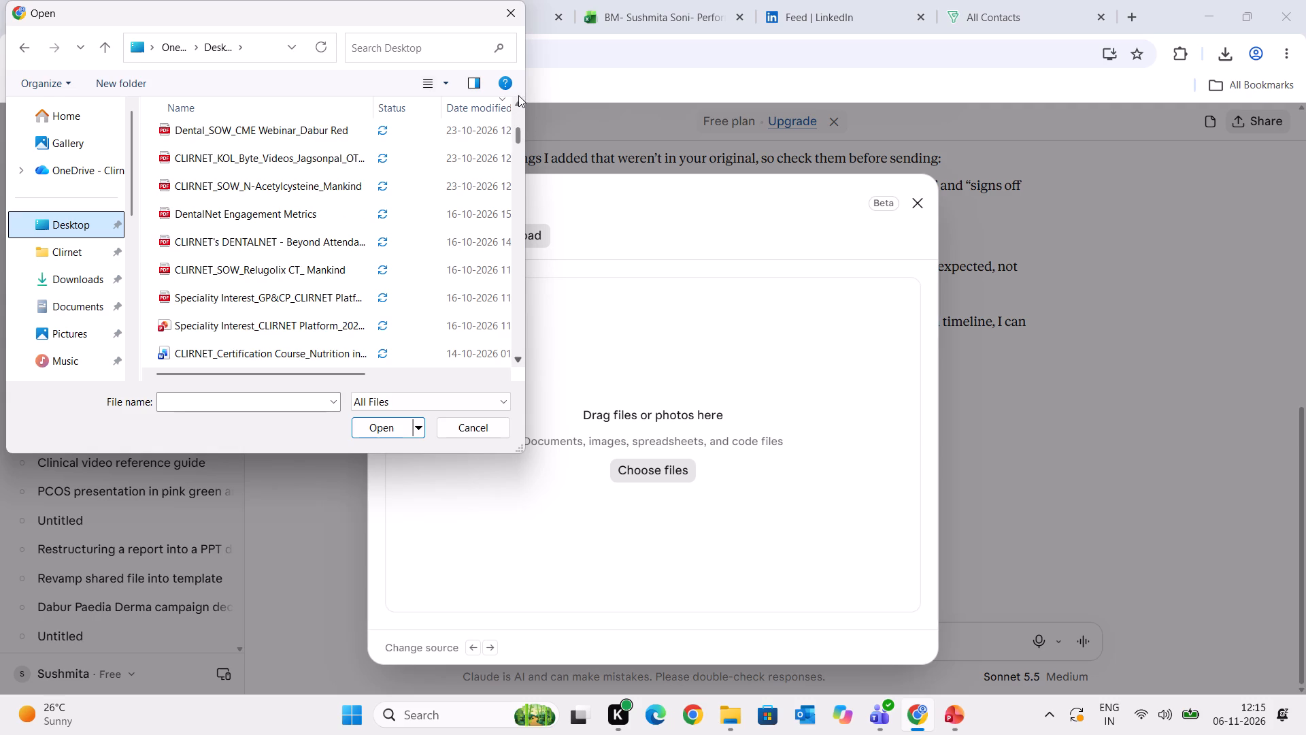
{"action": "left_click_drag", "start_coordinate": [518, 95], "coordinate": [518, 96]}
{"action": "triple_click", "coordinate": [518, 103]}
{"action": "triple_click", "coordinate": [518, 103]}
{"action": "triple_click", "coordinate": [518, 103]}
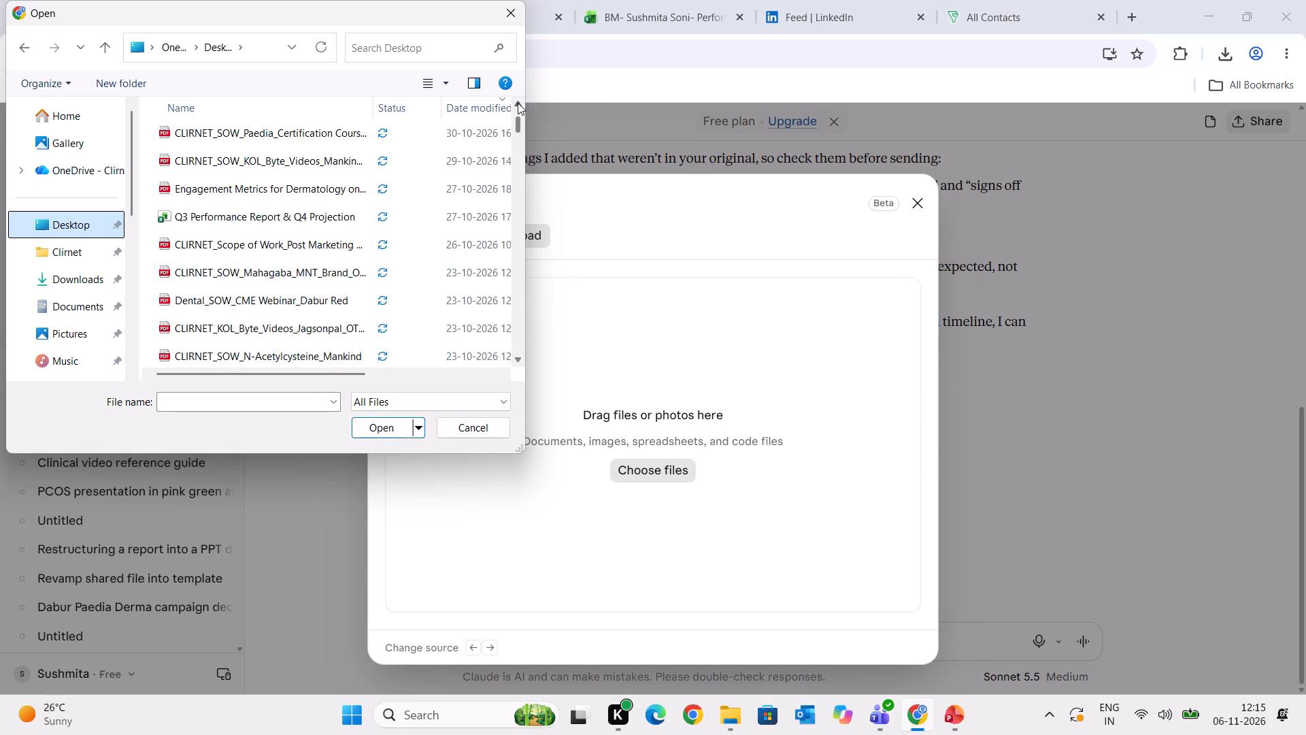
{"action": "triple_click", "coordinate": [518, 103]}
{"action": "triple_click", "coordinate": [518, 103]}
{"action": "left_click", "coordinate": [518, 103]}
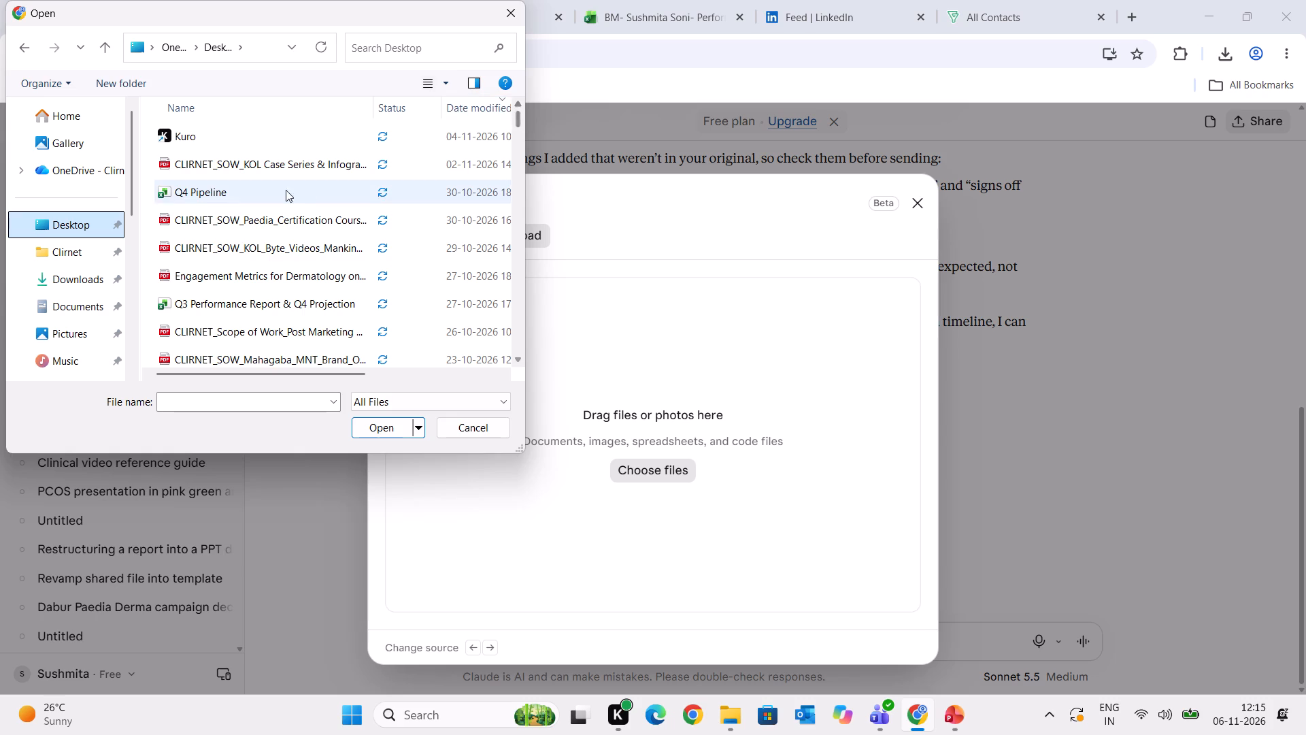
{"action": "left_click_drag", "start_coordinate": [132, 213], "coordinate": [122, 260]}
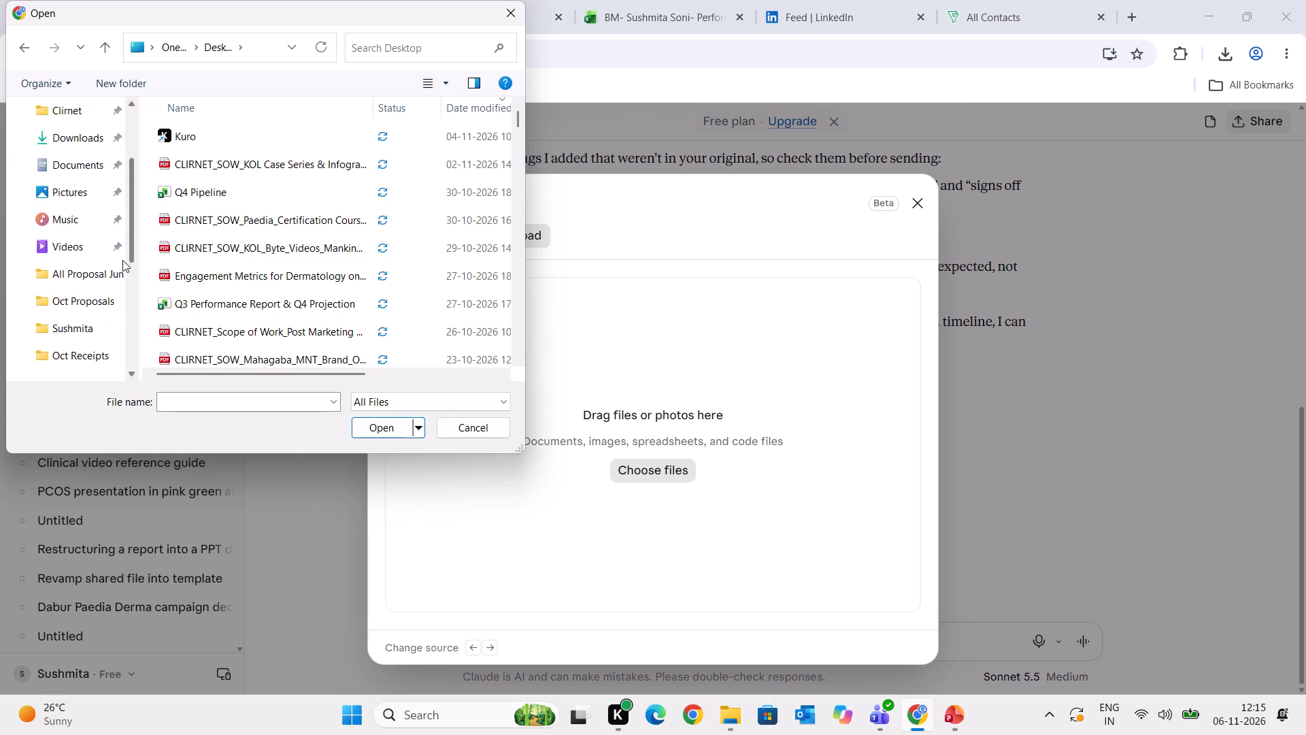
{"action": "left_click_drag", "start_coordinate": [122, 260], "coordinate": [140, 140]}
{"action": "left_click", "coordinate": [229, 172]}
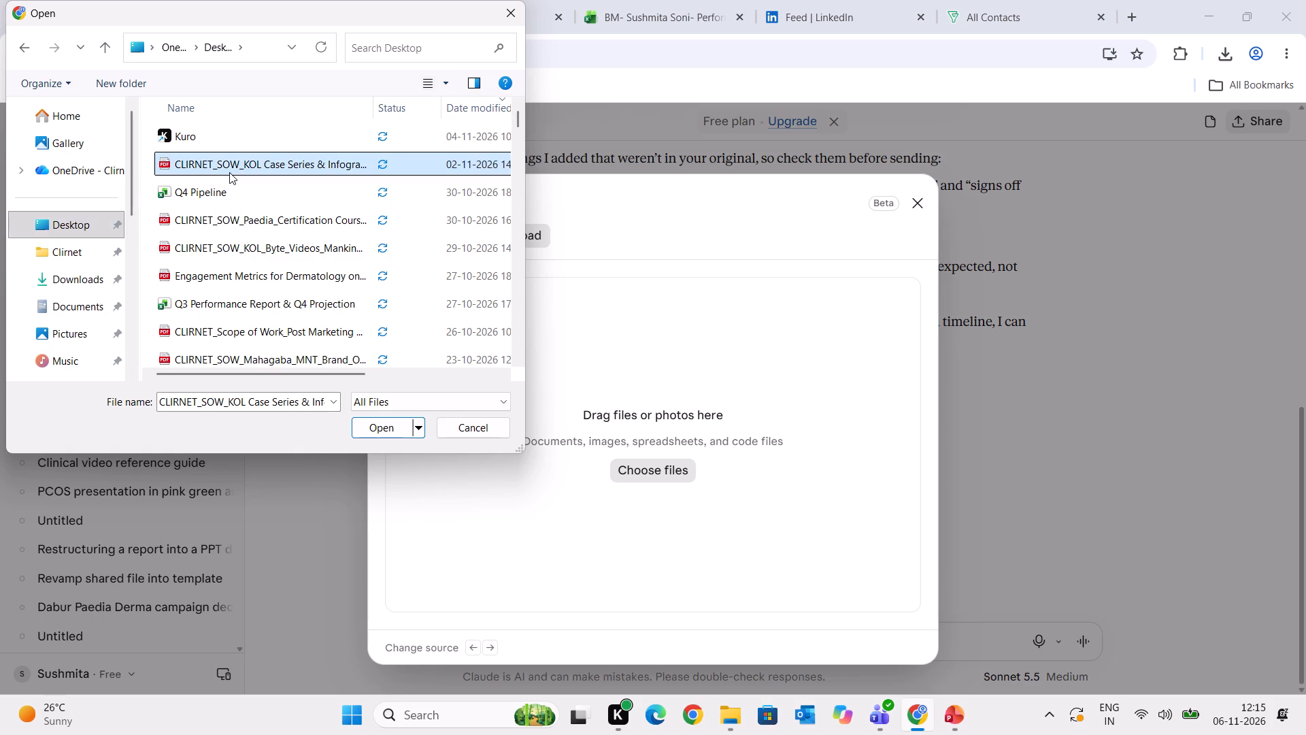
{"action": "key", "text": "Down"}
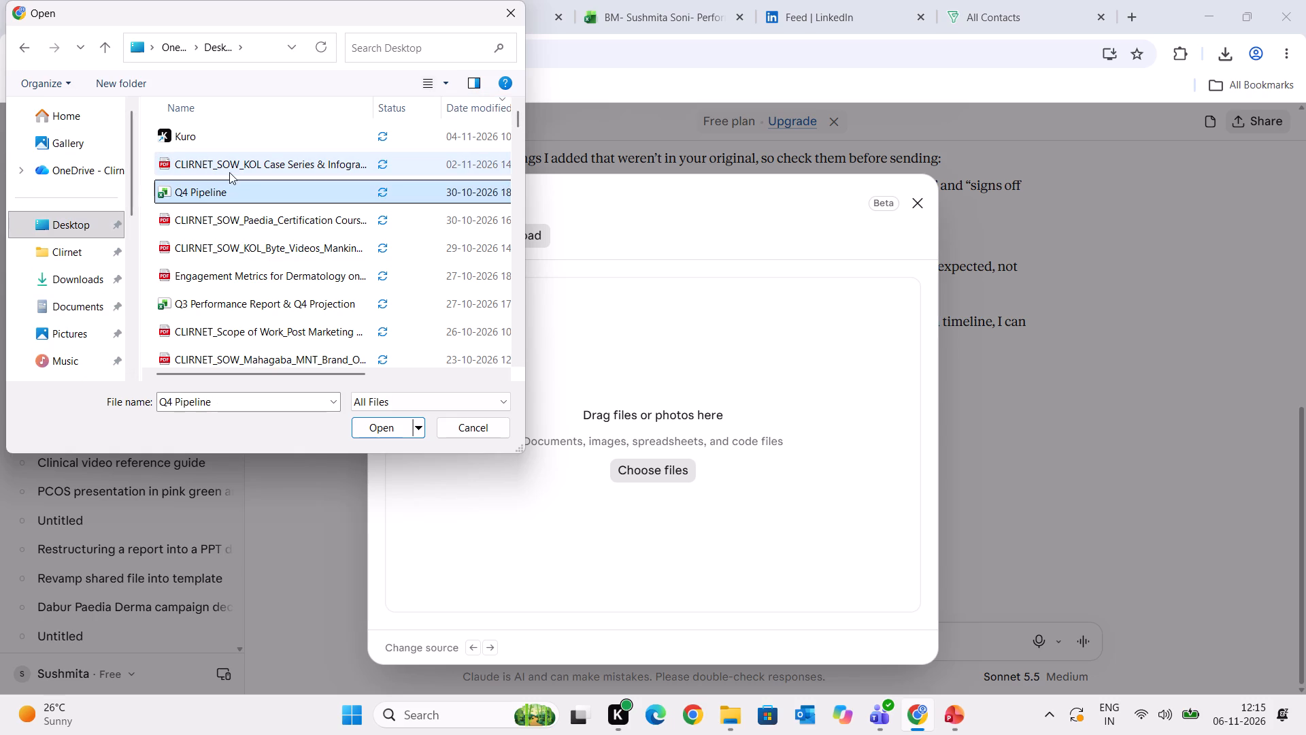
Go back to the Downloads folder, widen the file picker and look over the listed files and their details.
{"action": "left_click", "coordinate": [73, 280]}
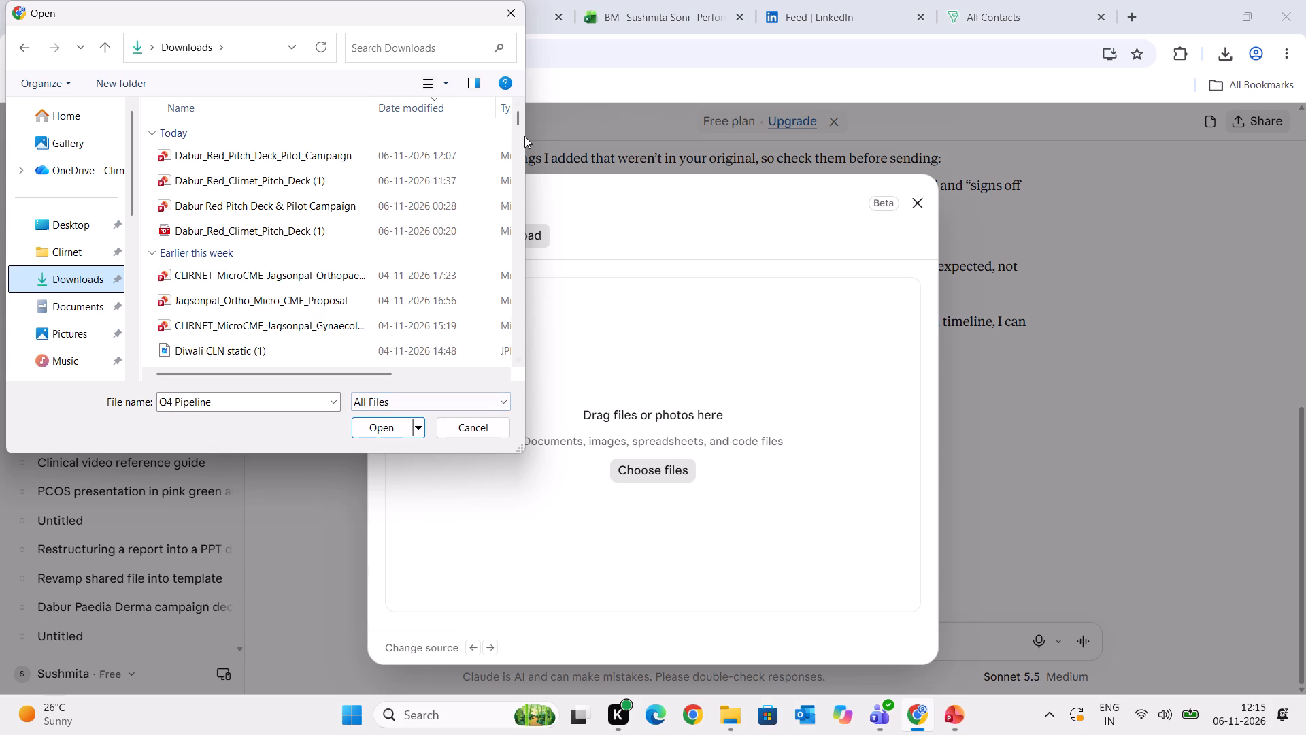
{"action": "left_click_drag", "start_coordinate": [526, 134], "coordinate": [574, 136]}
{"action": "left_click", "coordinate": [574, 136]}
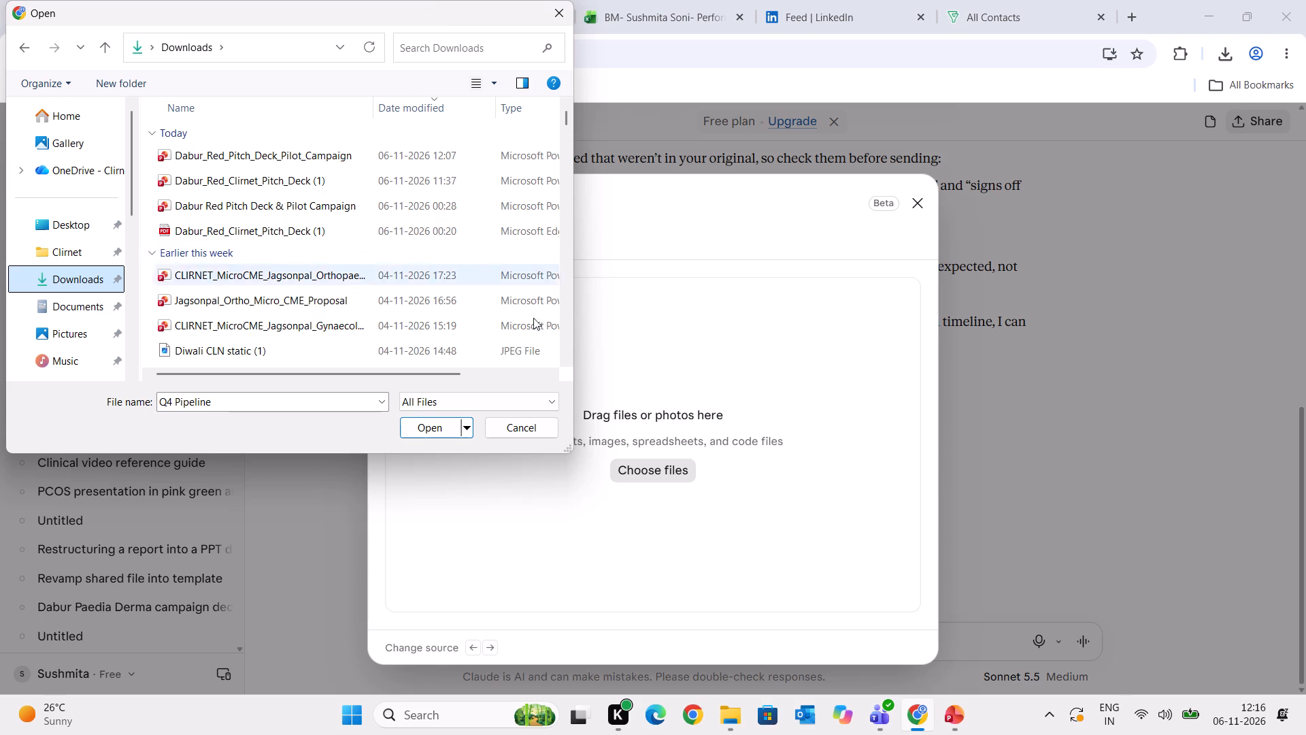
{"action": "left_click", "coordinate": [548, 374]}
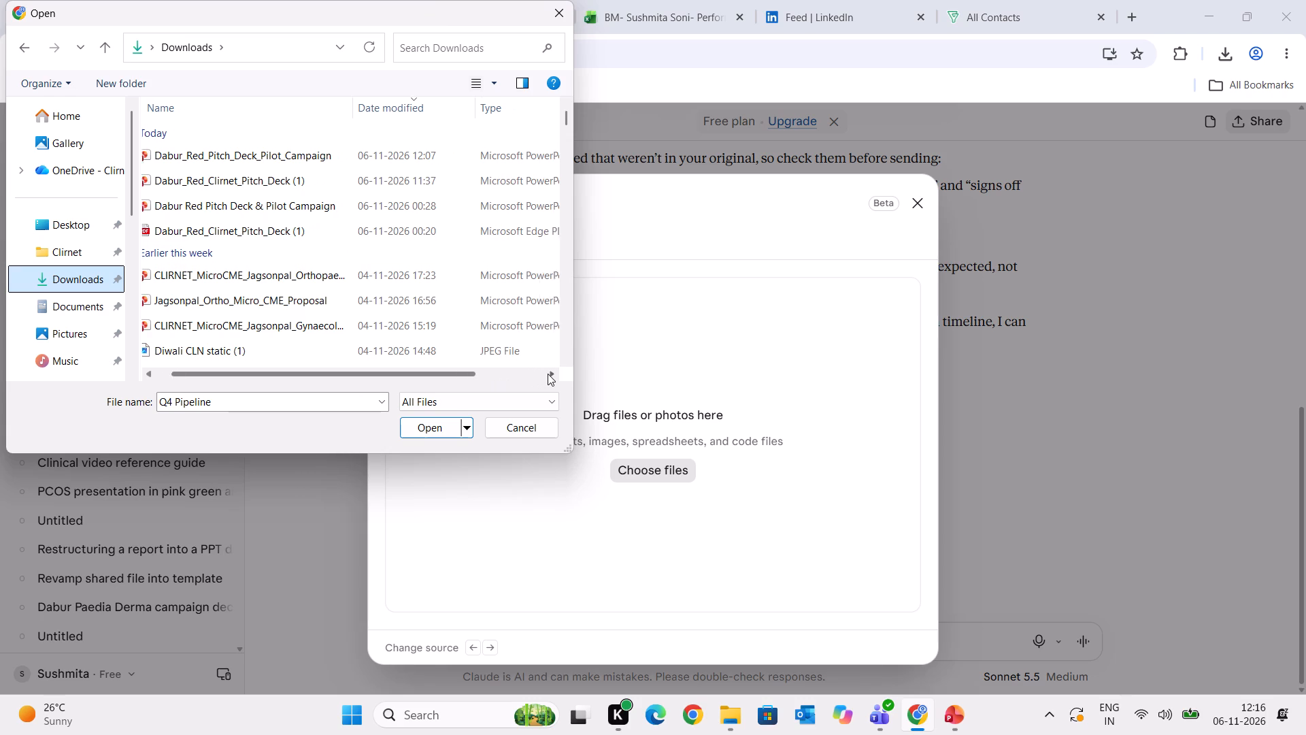
{"action": "left_click_drag", "start_coordinate": [254, 376], "coordinate": [222, 371]}
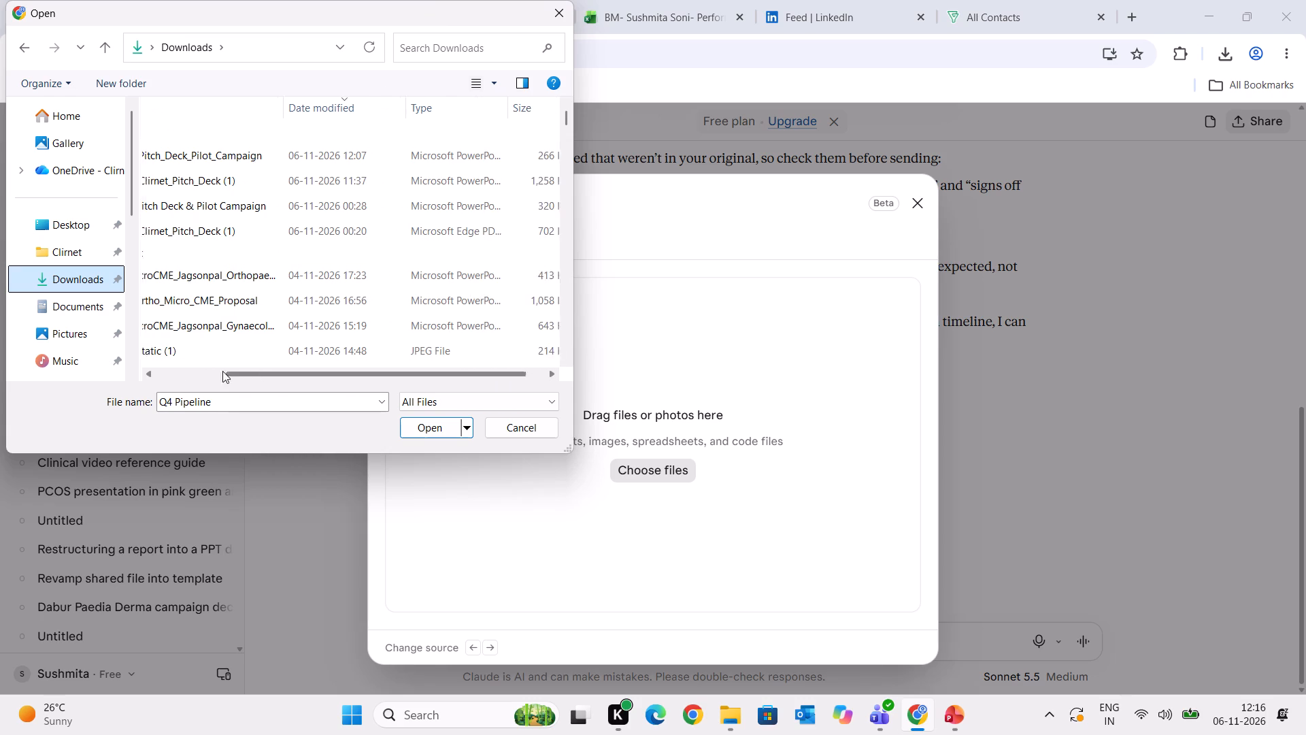
{"action": "left_click_drag", "start_coordinate": [222, 371], "coordinate": [174, 370]}
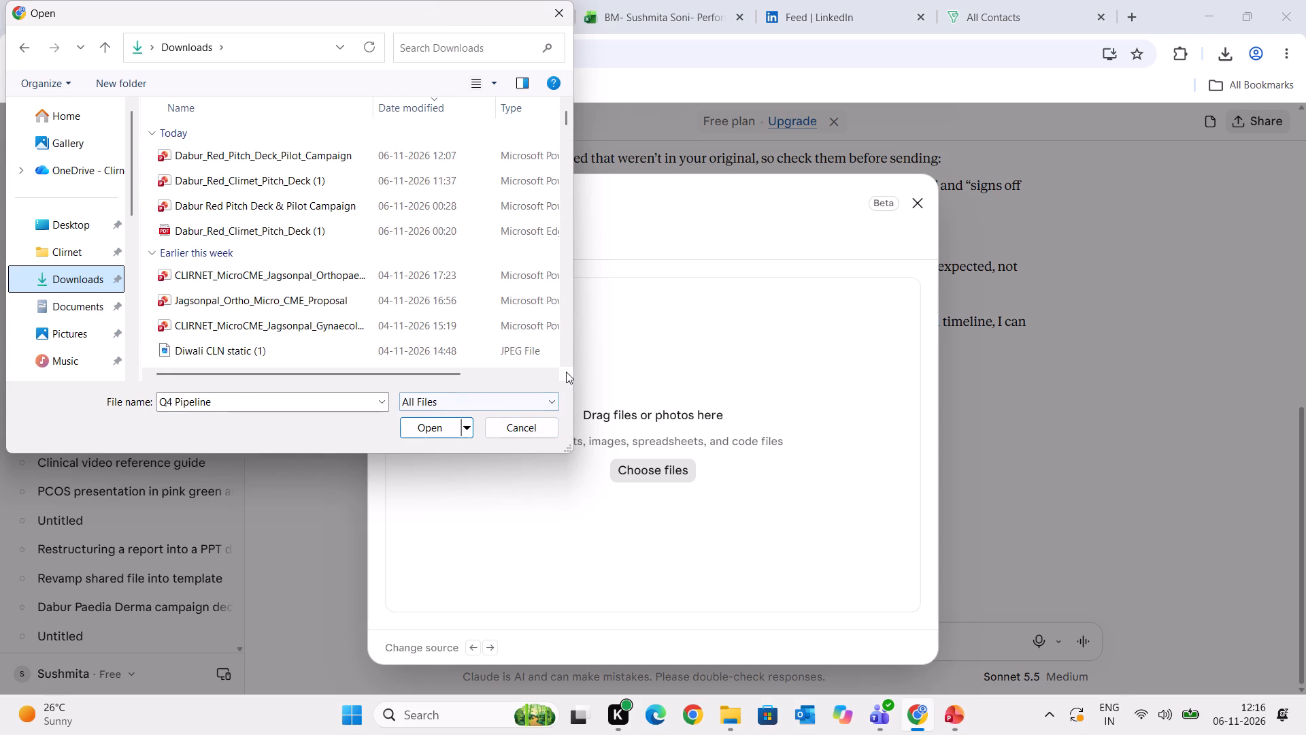
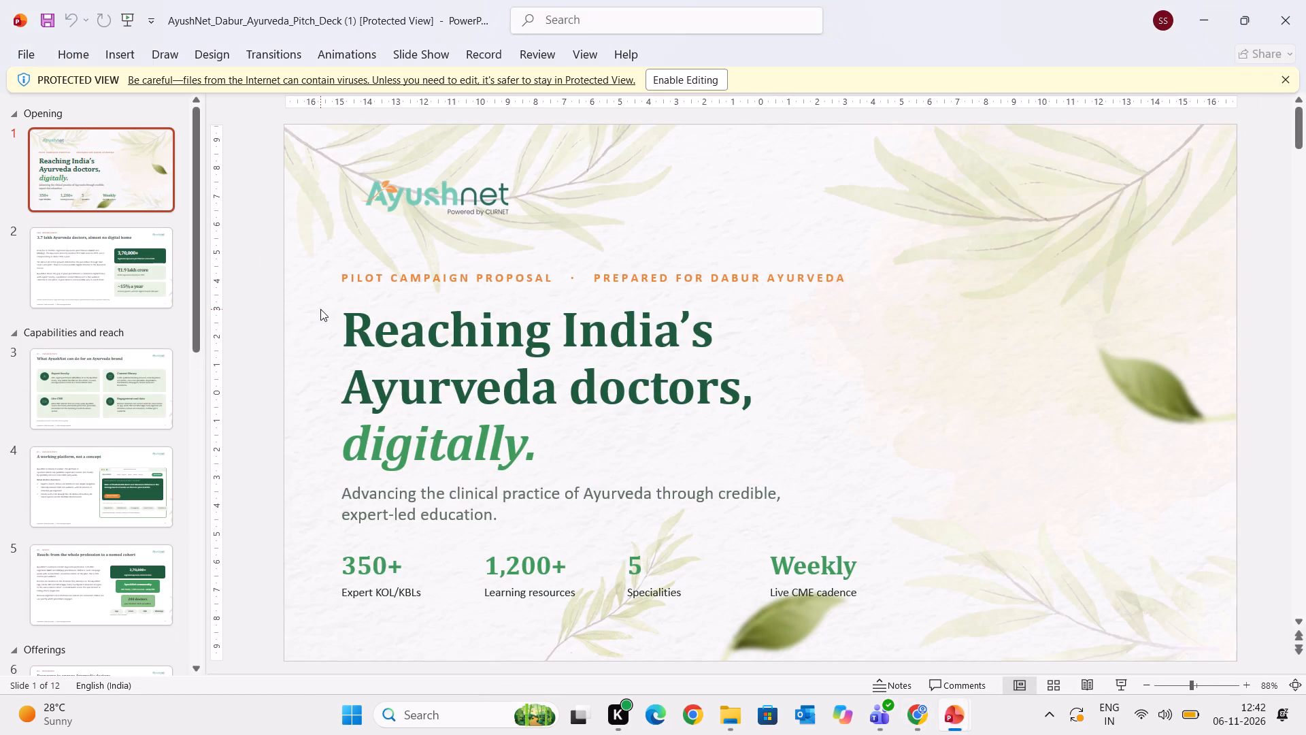
{"action": "left_click", "coordinate": [667, 78]}
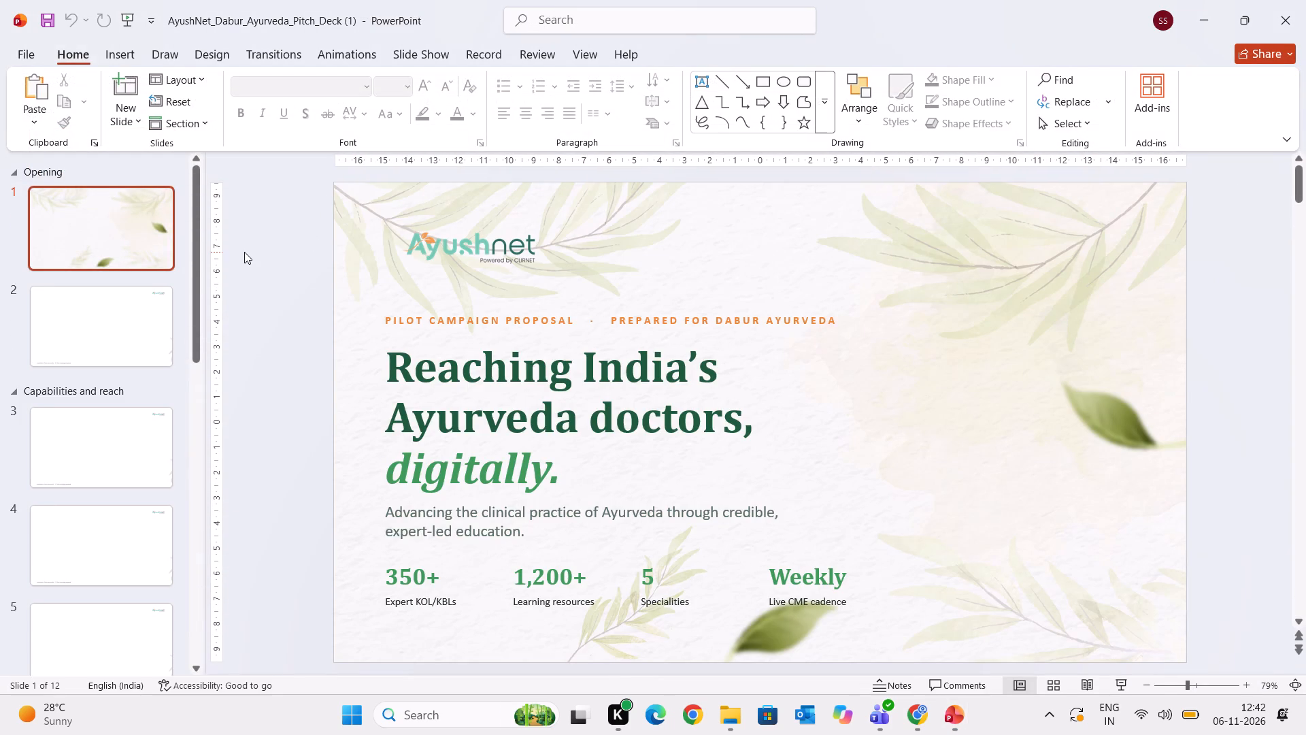
Review the downloaded deck slide by slide from the cover to the closing slide.
{"action": "left_click", "coordinate": [244, 252]}
{"action": "left_click", "coordinate": [127, 216]}
{"action": "key", "text": "Down"}
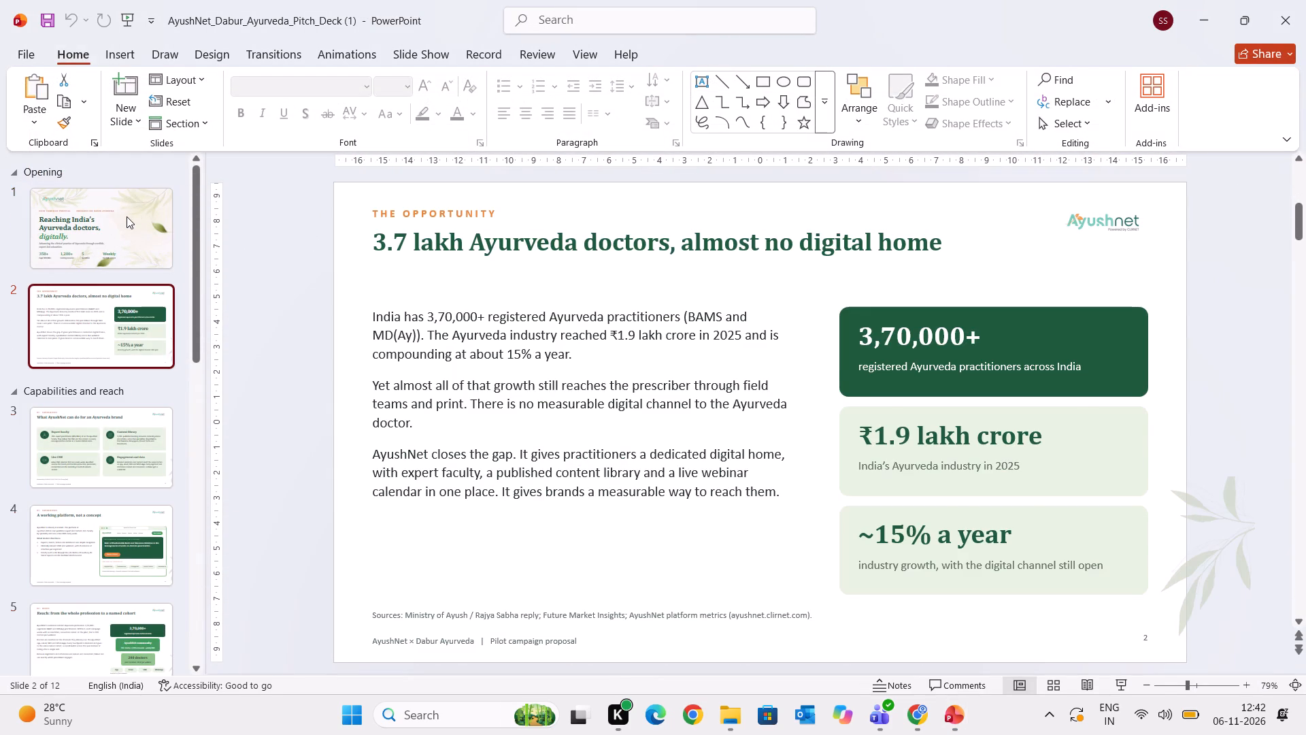
{"action": "key", "text": "Down"}
{"action": "key", "text": "Down"}
{"action": "key", "text": "Down"}
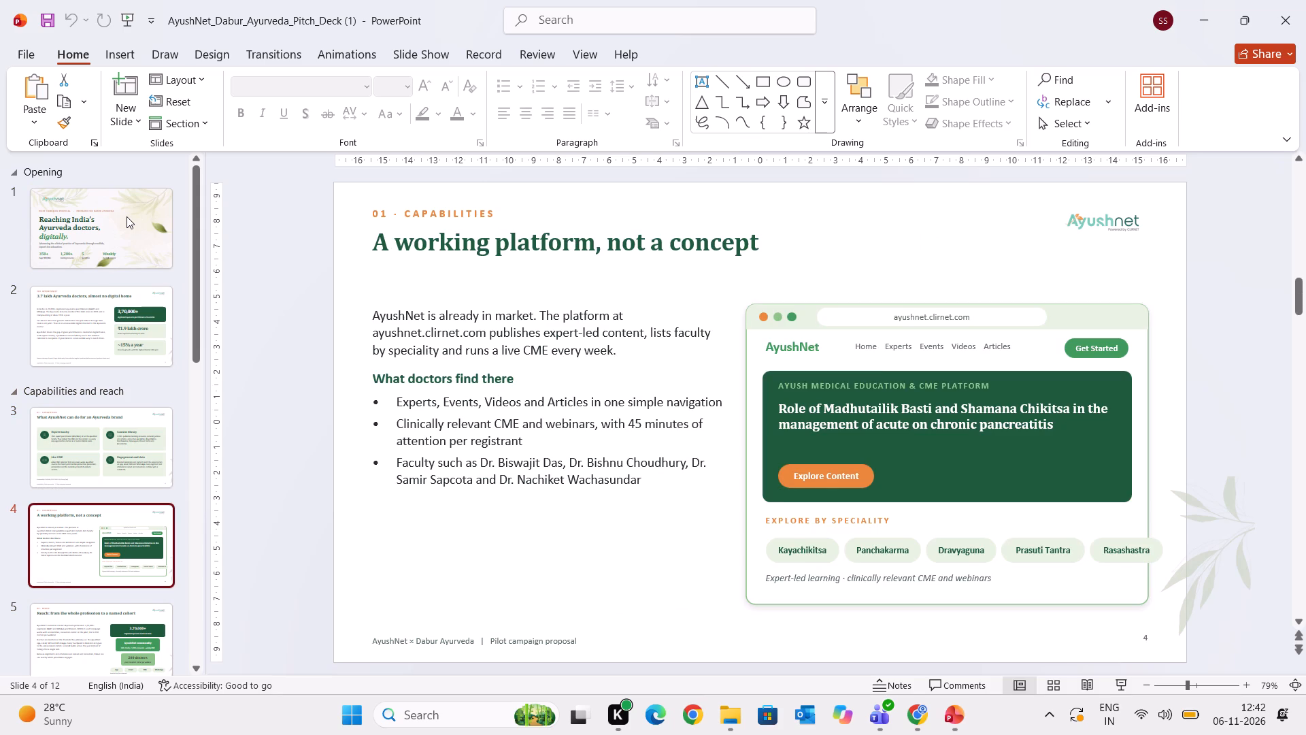
{"action": "key", "text": "Down"}
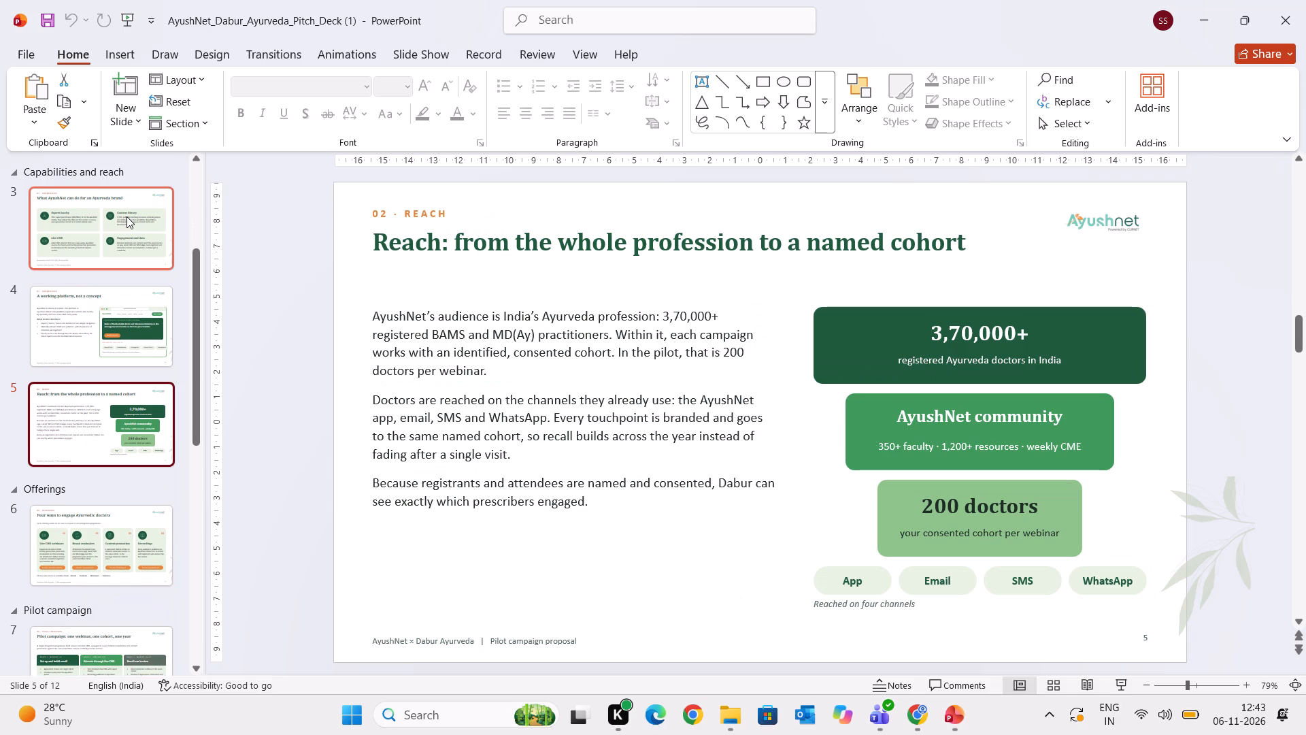
{"action": "key", "text": "Down"}
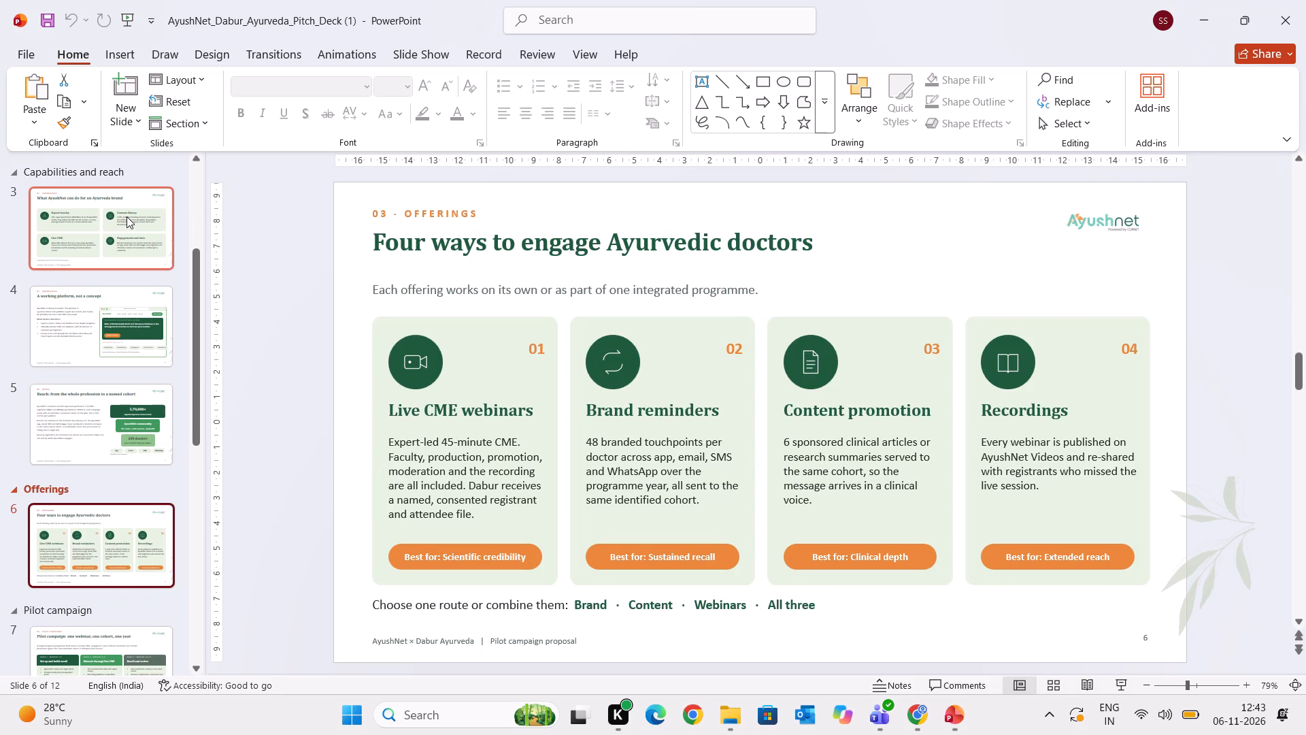
{"action": "key", "text": "Down"}
{"action": "key", "text": "Down"}
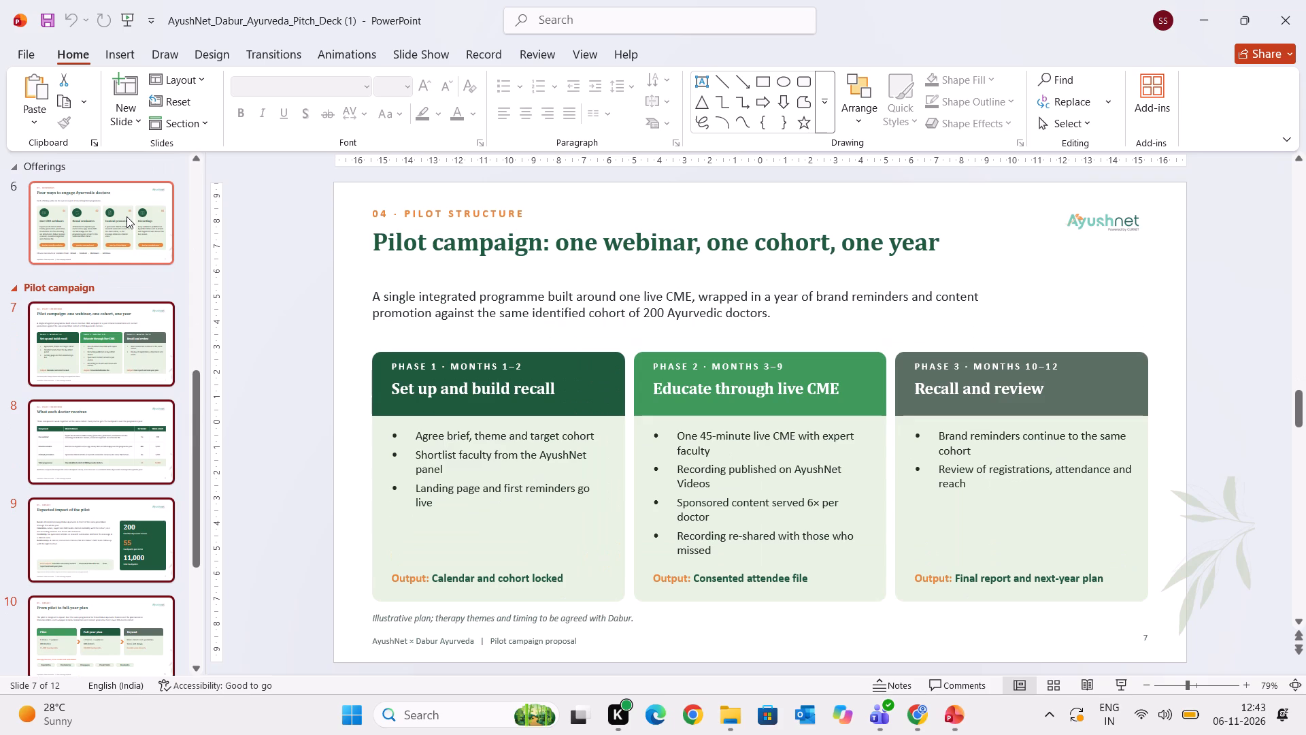
{"action": "key", "text": "Down"}
{"action": "key", "text": "Down"}
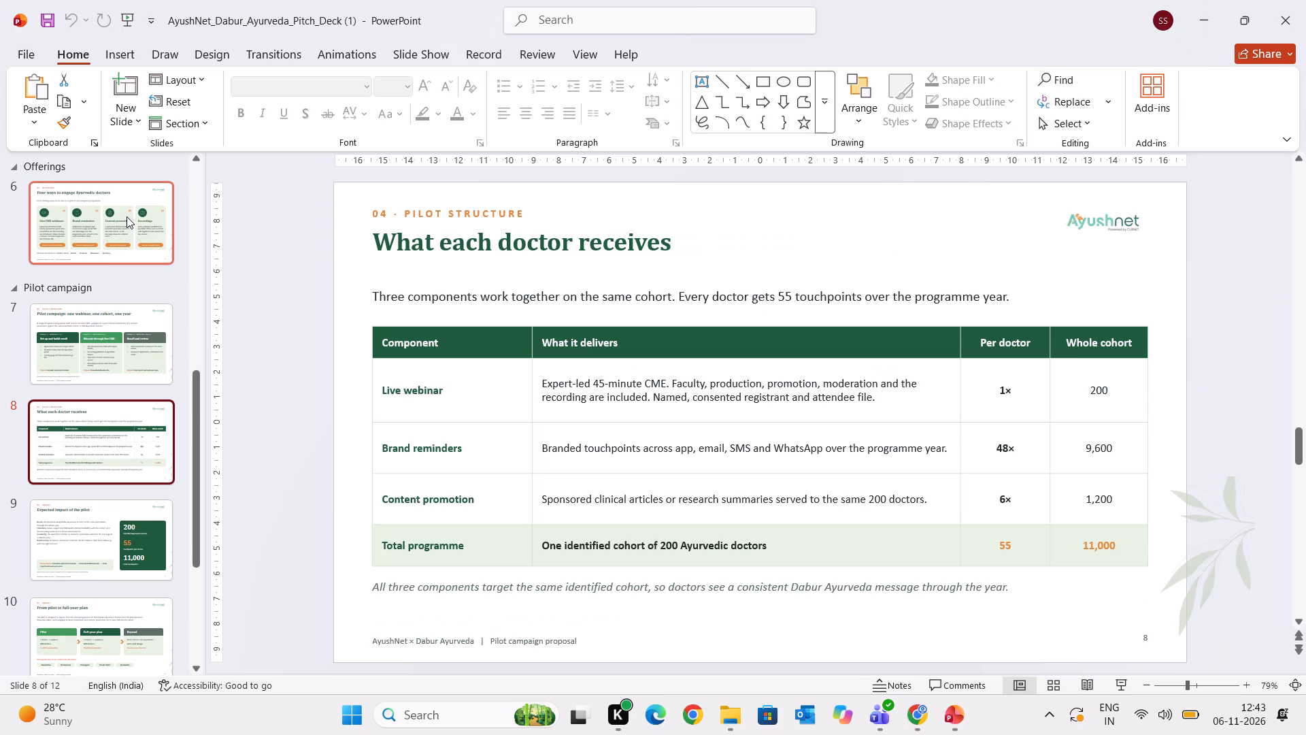
{"action": "key", "text": "Down"}
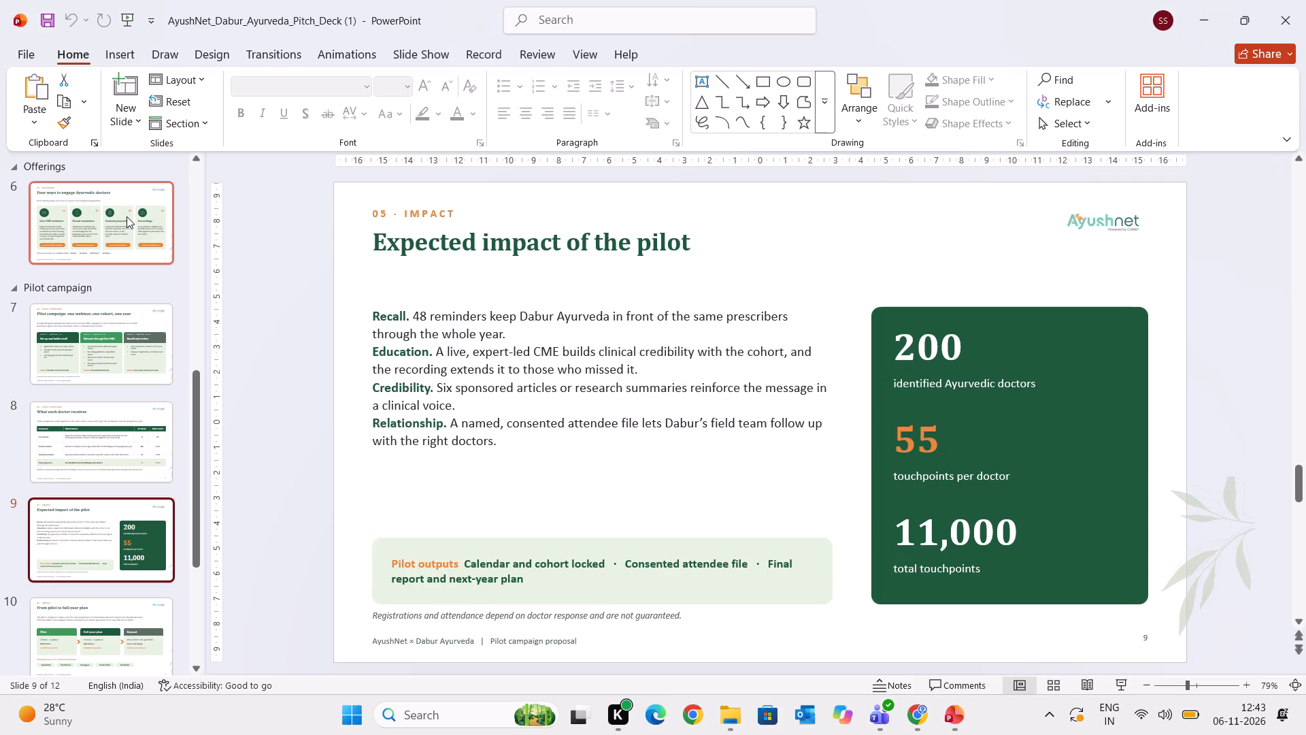
{"action": "key", "text": "Down"}
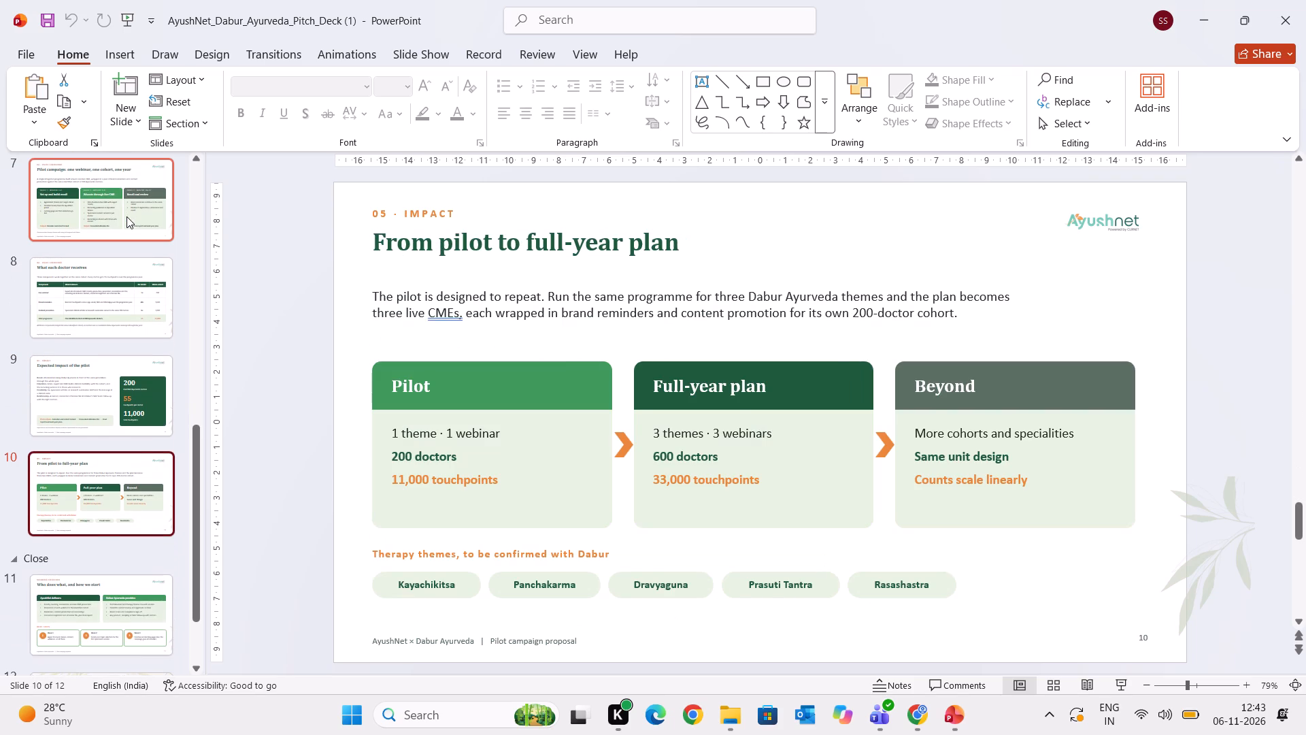
{"action": "key", "text": "Down"}
{"action": "key", "text": "Down"}
Go back through the earlier slides, rechecking the pilot, offerings, capabilities and reach slides.
{"action": "key", "text": "Up"}
{"action": "key", "text": "Up"}
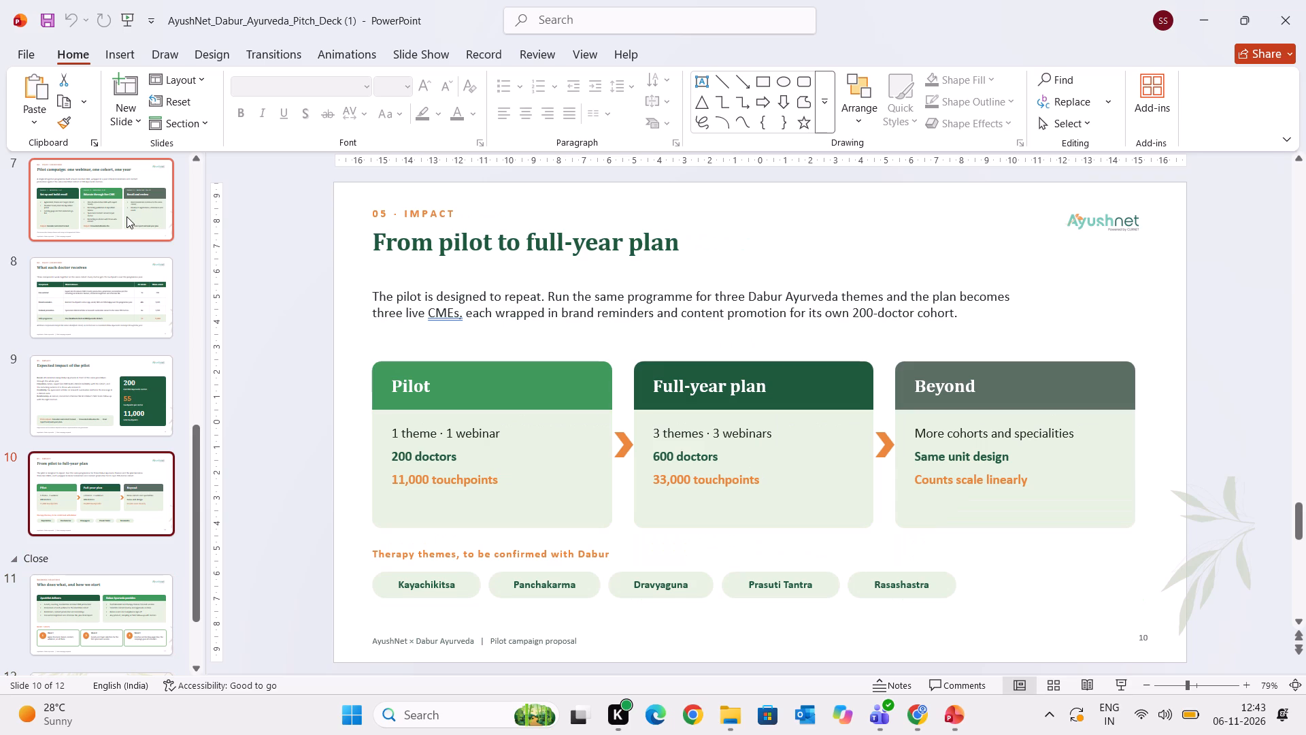
{"action": "key", "text": "Up"}
{"action": "key", "text": "Up"}
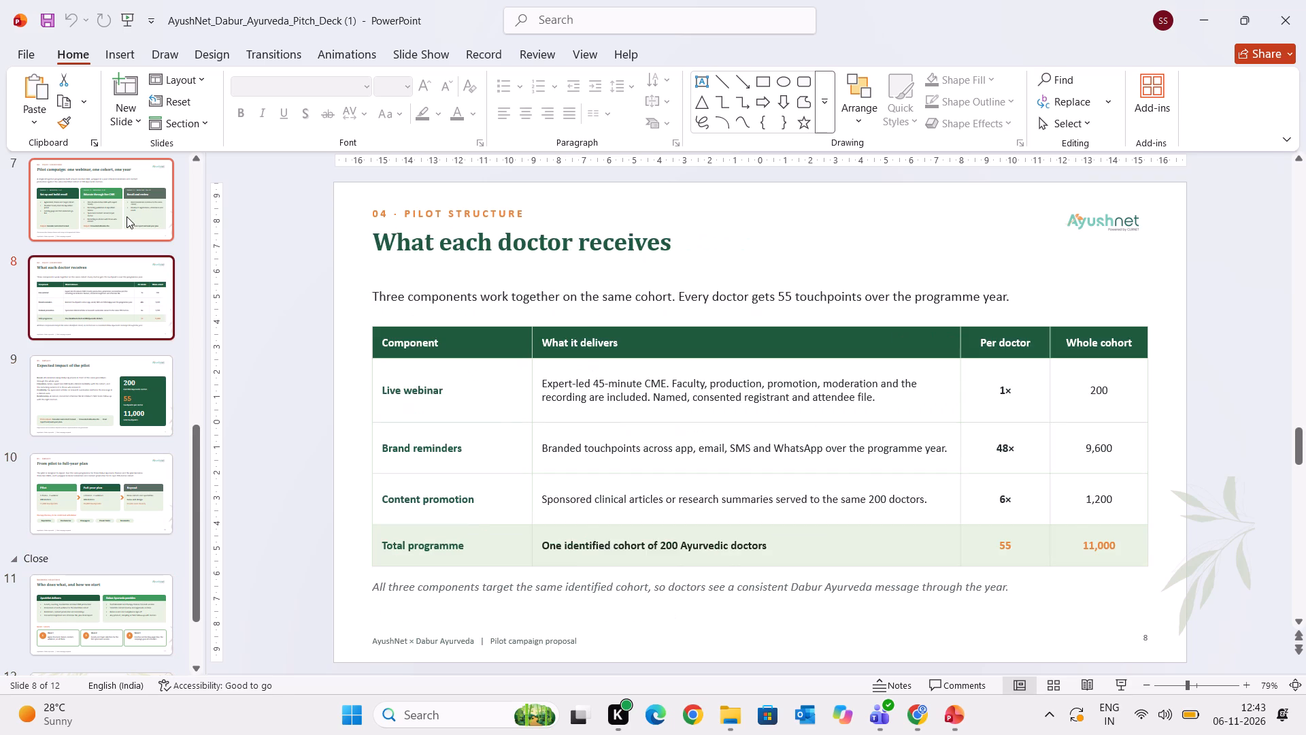
{"action": "key", "text": "Up"}
{"action": "key", "text": "Up"}
{"action": "key", "text": "Up"}
{"action": "key", "text": "Up"}
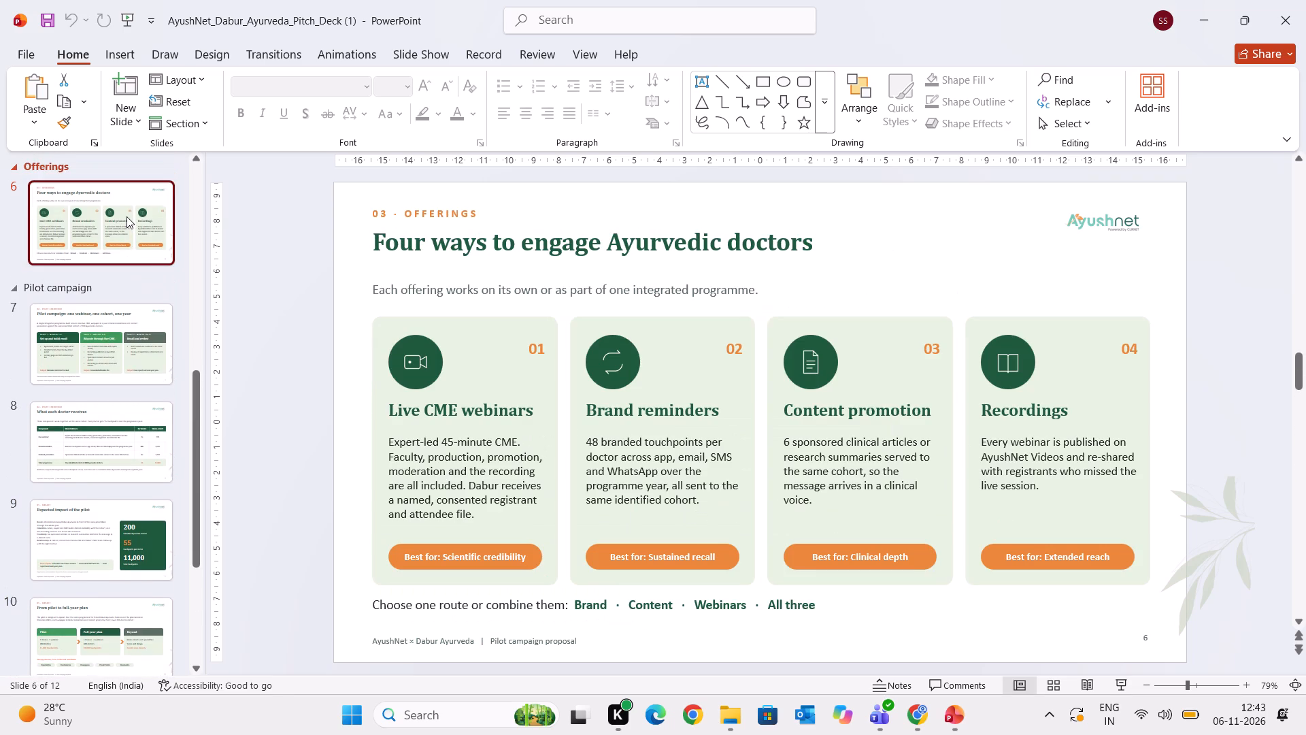
{"action": "key", "text": "Up"}
{"action": "key", "text": "Up"}
{"action": "key", "text": "Up"}
{"action": "key", "text": "Up"}
{"action": "key", "text": "Up"}
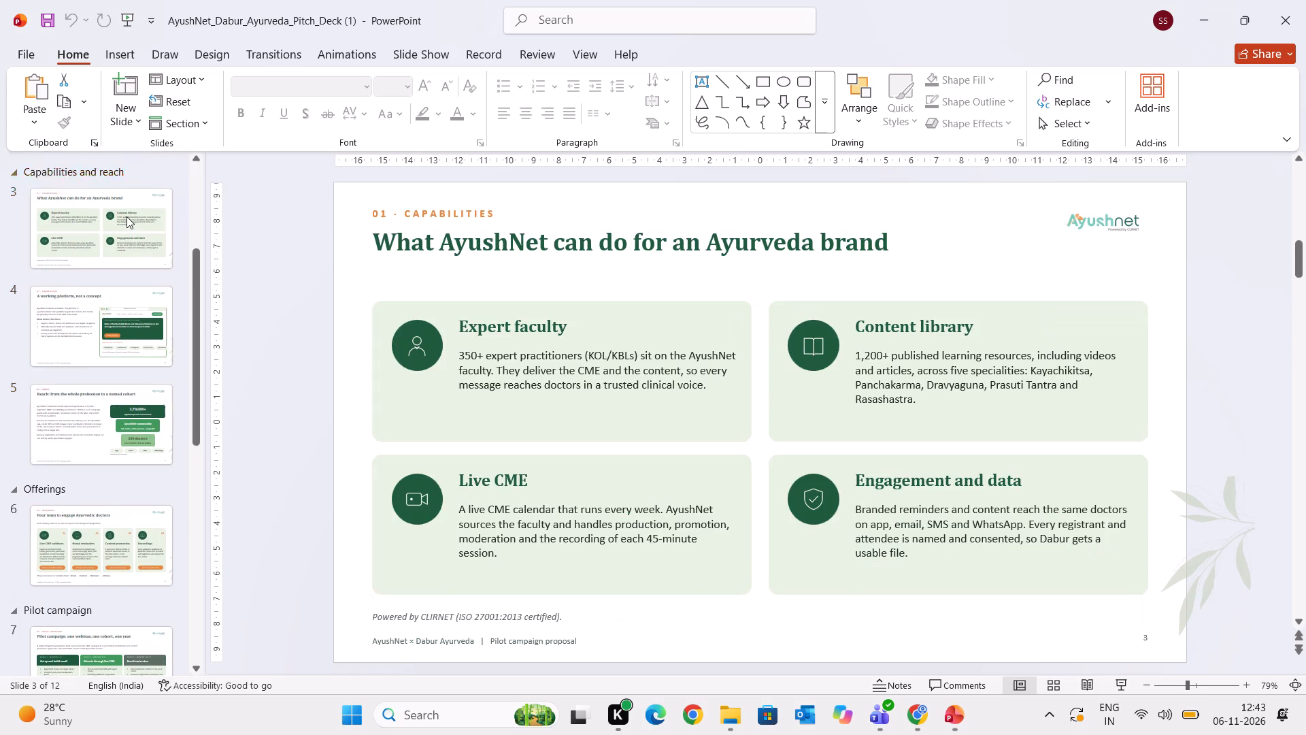
{"action": "key", "text": "Down"}
{"action": "key", "text": "Down"}
{"action": "key", "text": "Down"}
{"action": "key", "text": "Down"}
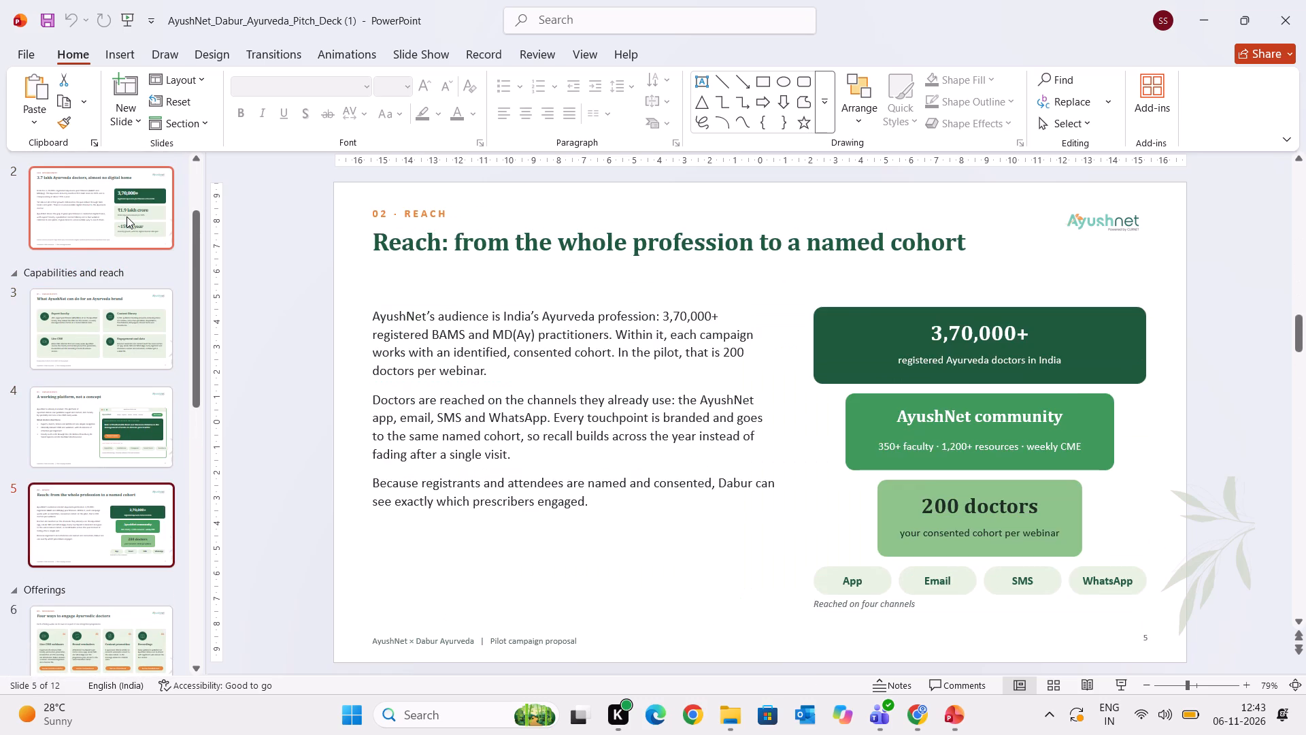
On the "A working platform, not a concept" slide, widen the website mock-up's outer frame to enclose the Rasashastra label.
{"action": "key", "text": "Up"}
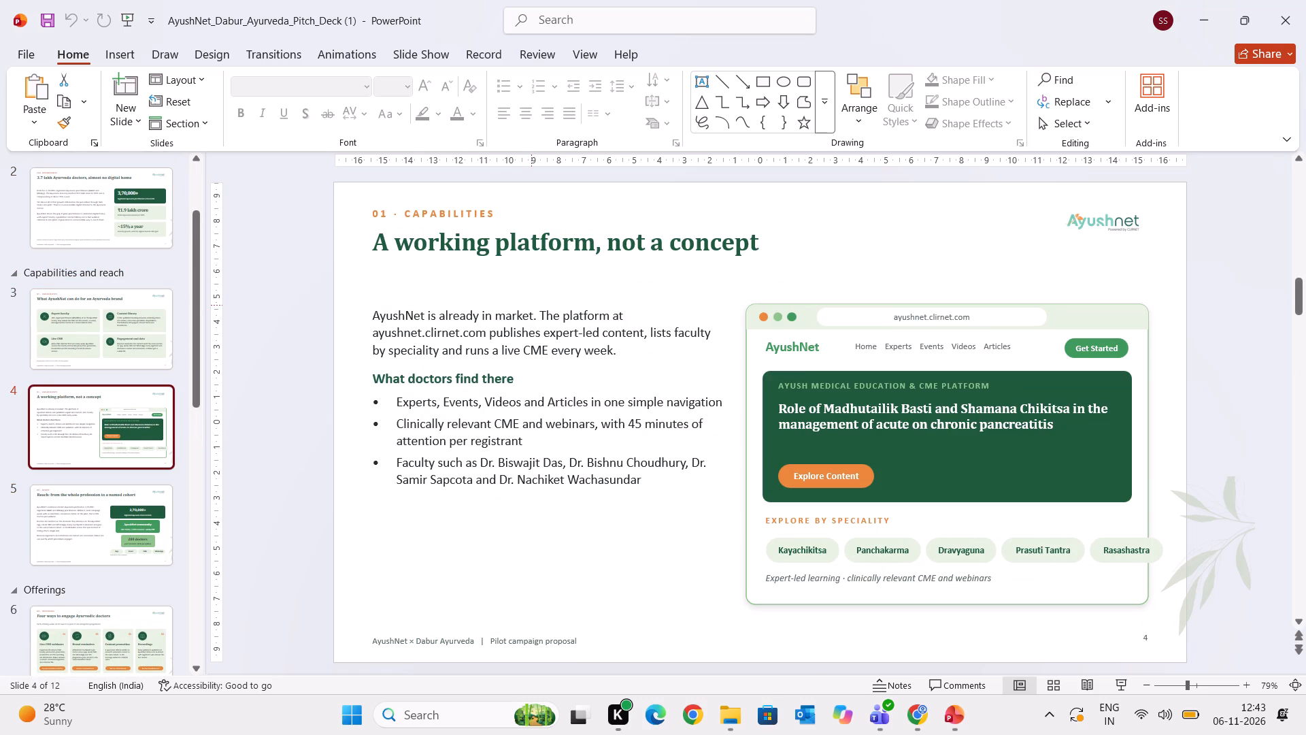
{"action": "left_click", "coordinate": [767, 549]}
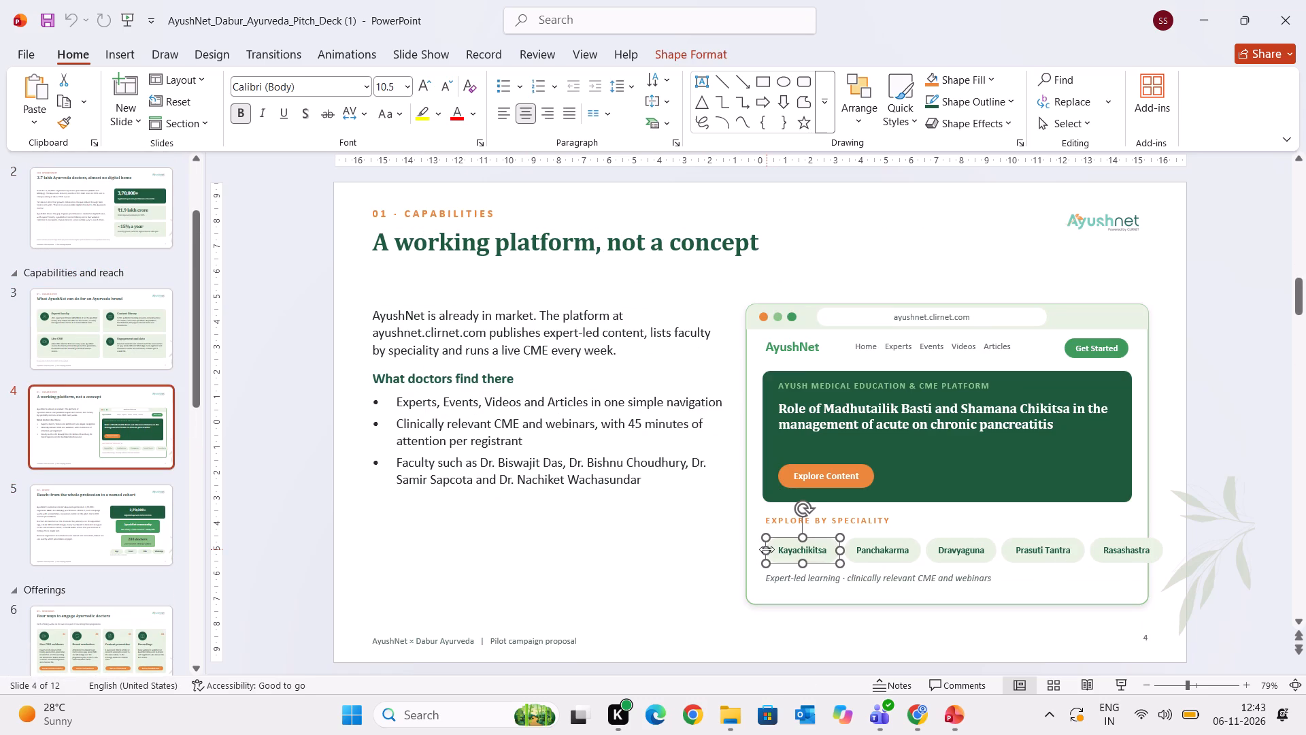
{"action": "left_click", "coordinate": [1139, 455]}
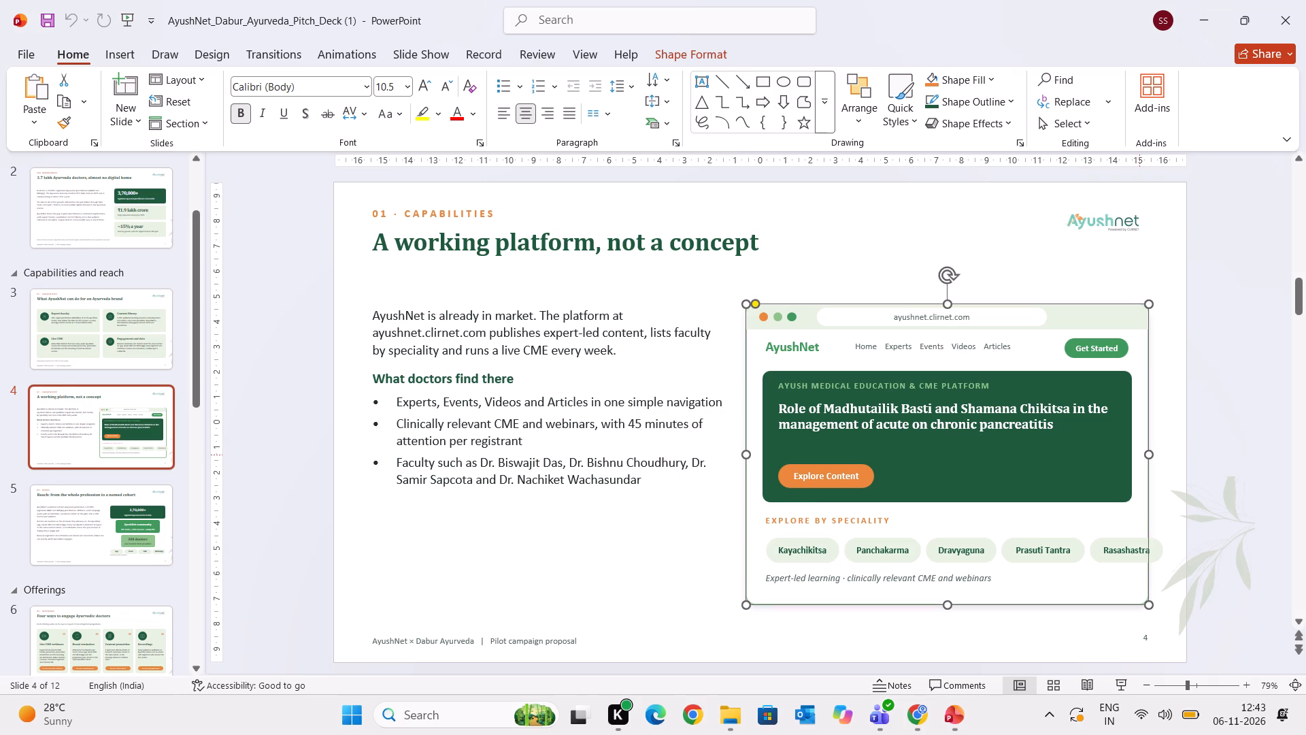
{"action": "left_click_drag", "start_coordinate": [1150, 455], "coordinate": [1170, 455]}
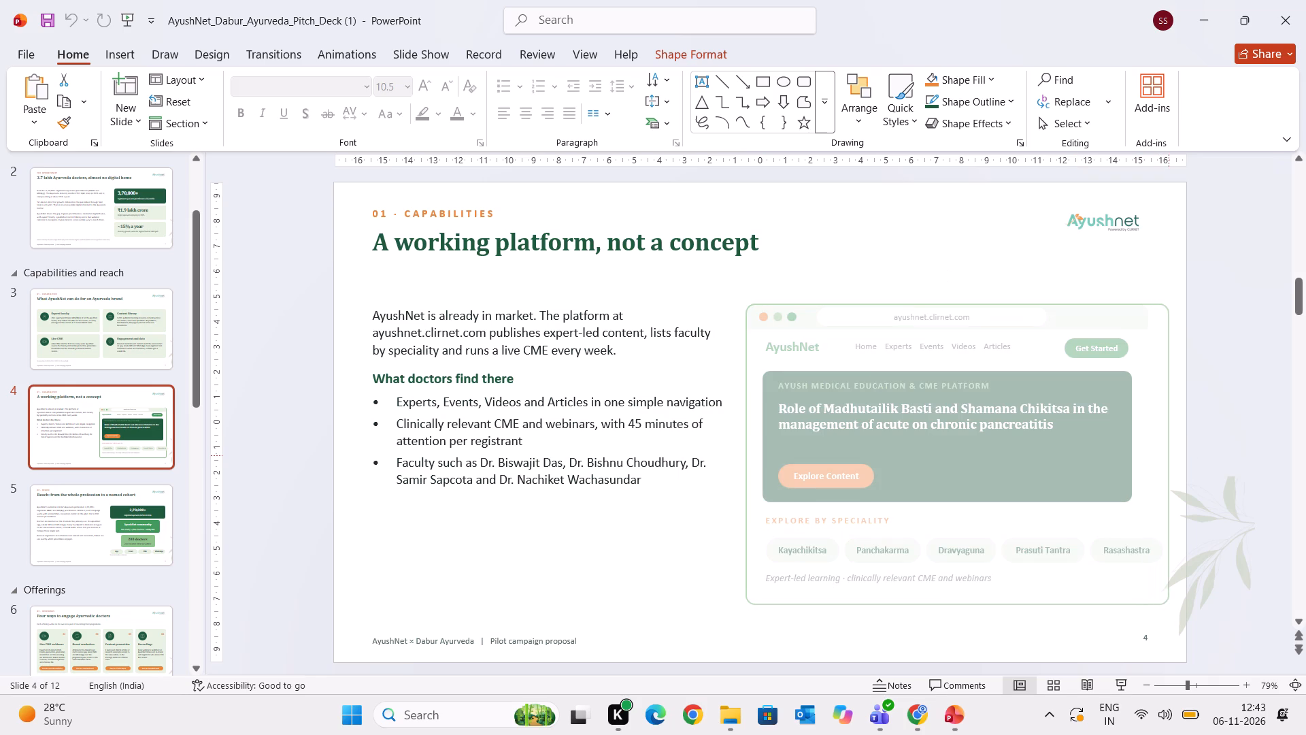
{"action": "left_click_drag", "start_coordinate": [1170, 455], "coordinate": [1175, 454]}
{"action": "left_click", "coordinate": [1212, 487]}
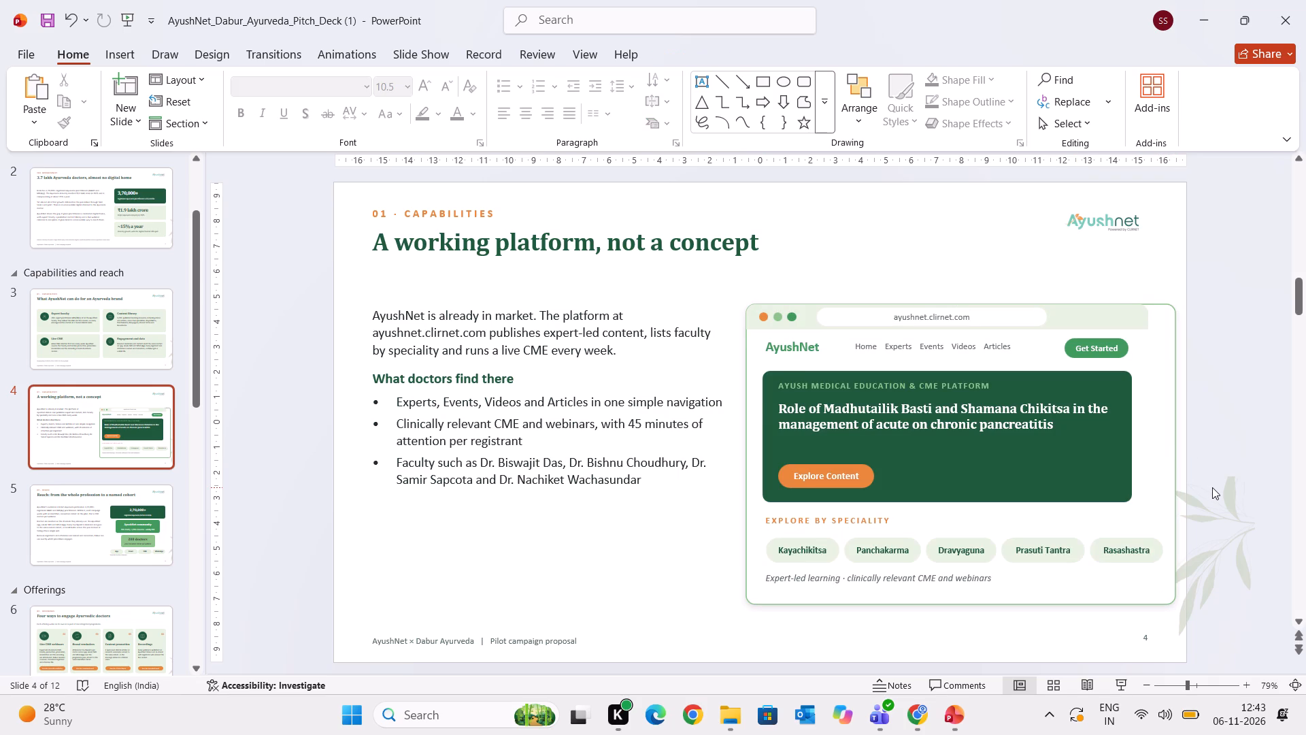
Look through the slides following the platform mock-up up to the closing slide.
{"action": "key", "text": "Down"}
{"action": "key", "text": "Down"}
{"action": "key", "text": "Down"}
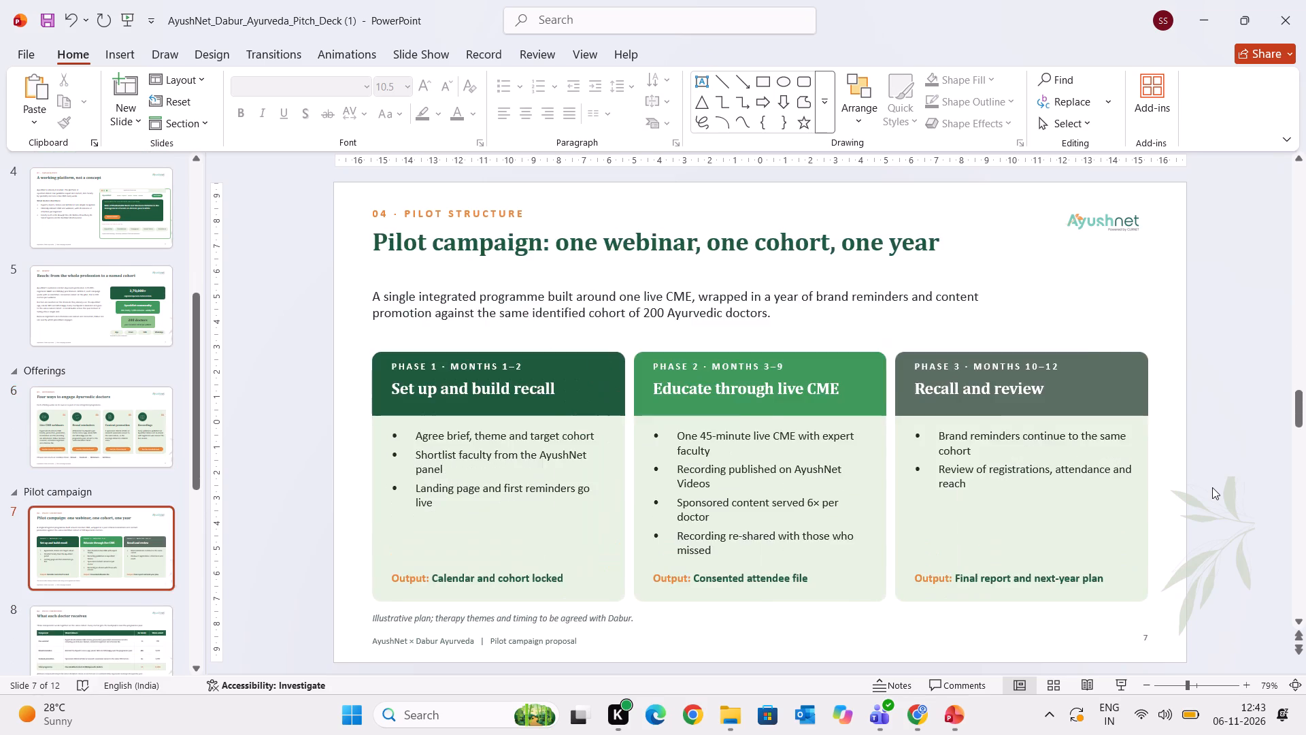
{"action": "key", "text": "Down"}
{"action": "key", "text": "Down"}
{"action": "key", "text": "Down"}
{"action": "key", "text": "Down"}
{"action": "key", "text": "Down"}
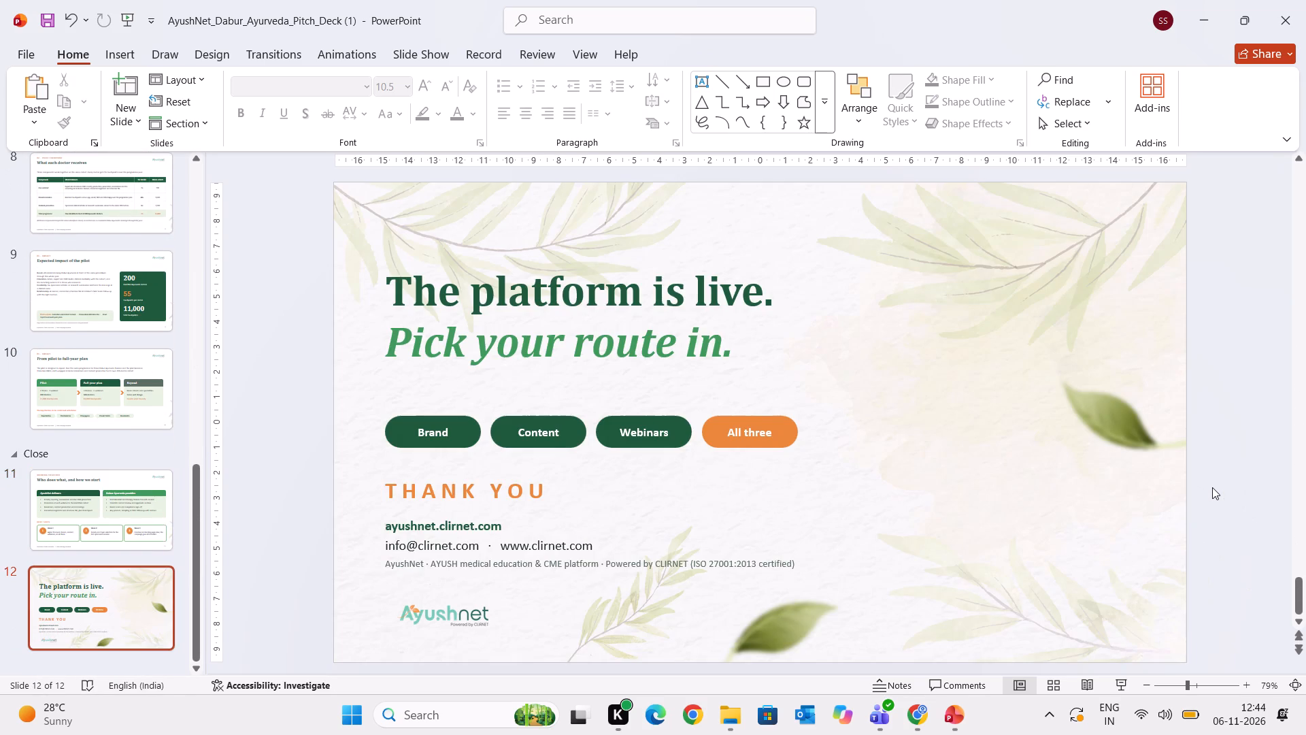
{"action": "key", "text": "Down"}
Look back through the deck from the closing slide to the cover.
{"action": "key", "text": "Up"}
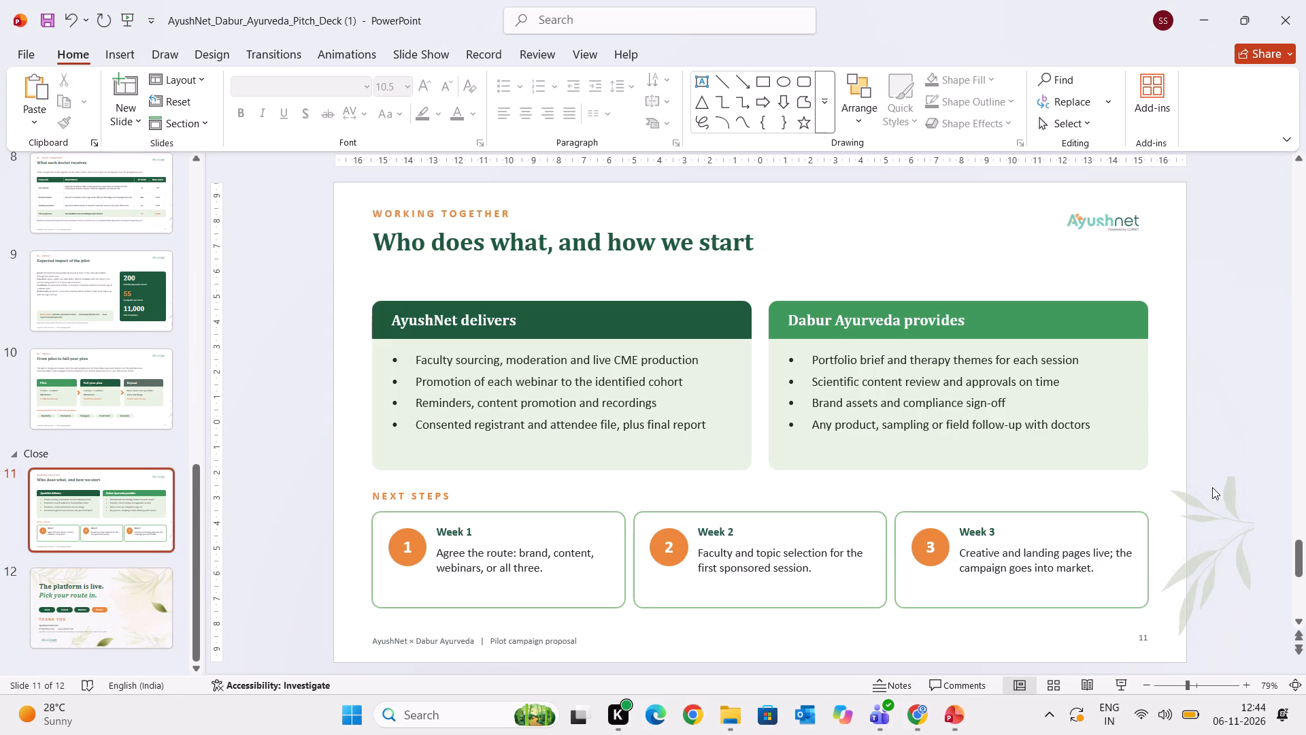
{"action": "key", "text": "Up"}
{"action": "key", "text": "Up"}
{"action": "key", "text": "Up"}
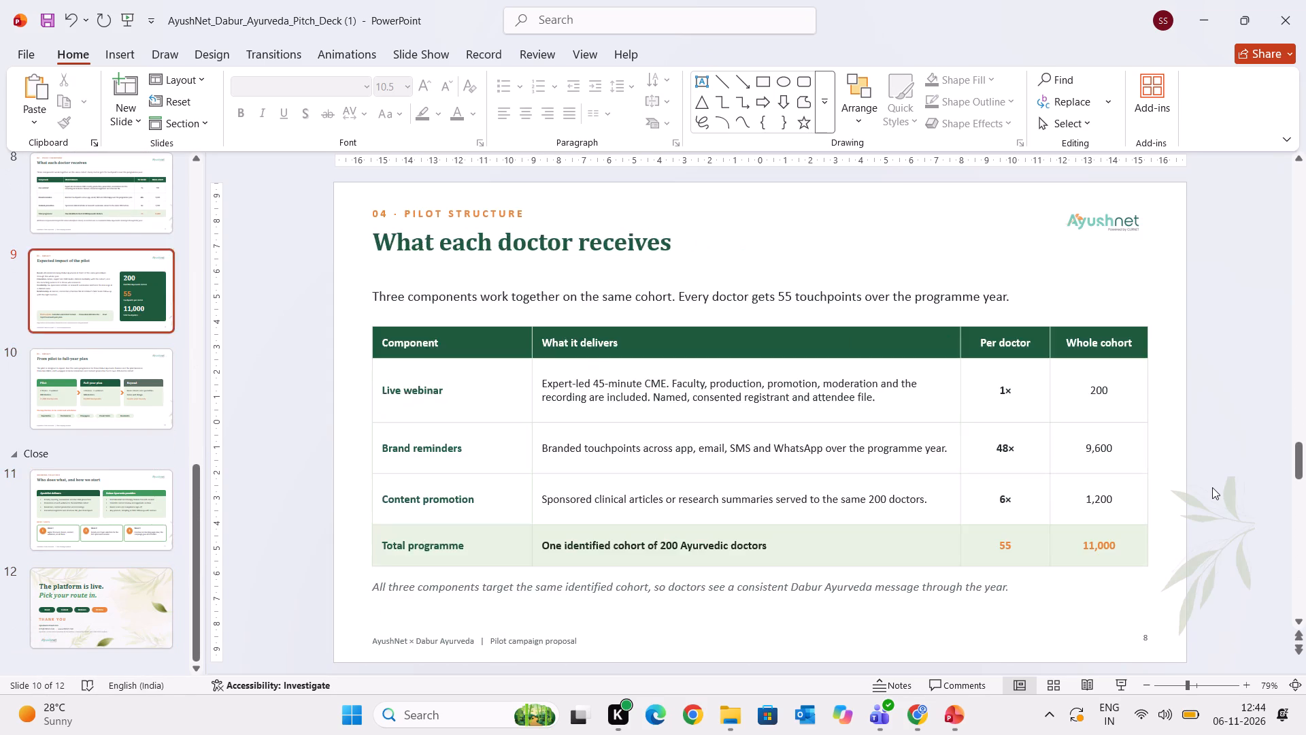
{"action": "key", "text": "Up"}
{"action": "key", "text": "Up"}
{"action": "key", "text": "Up"}
{"action": "key", "text": "Up"}
{"action": "key", "text": "Up"}
{"action": "key", "text": "Up"}
{"action": "key", "text": "Up"}
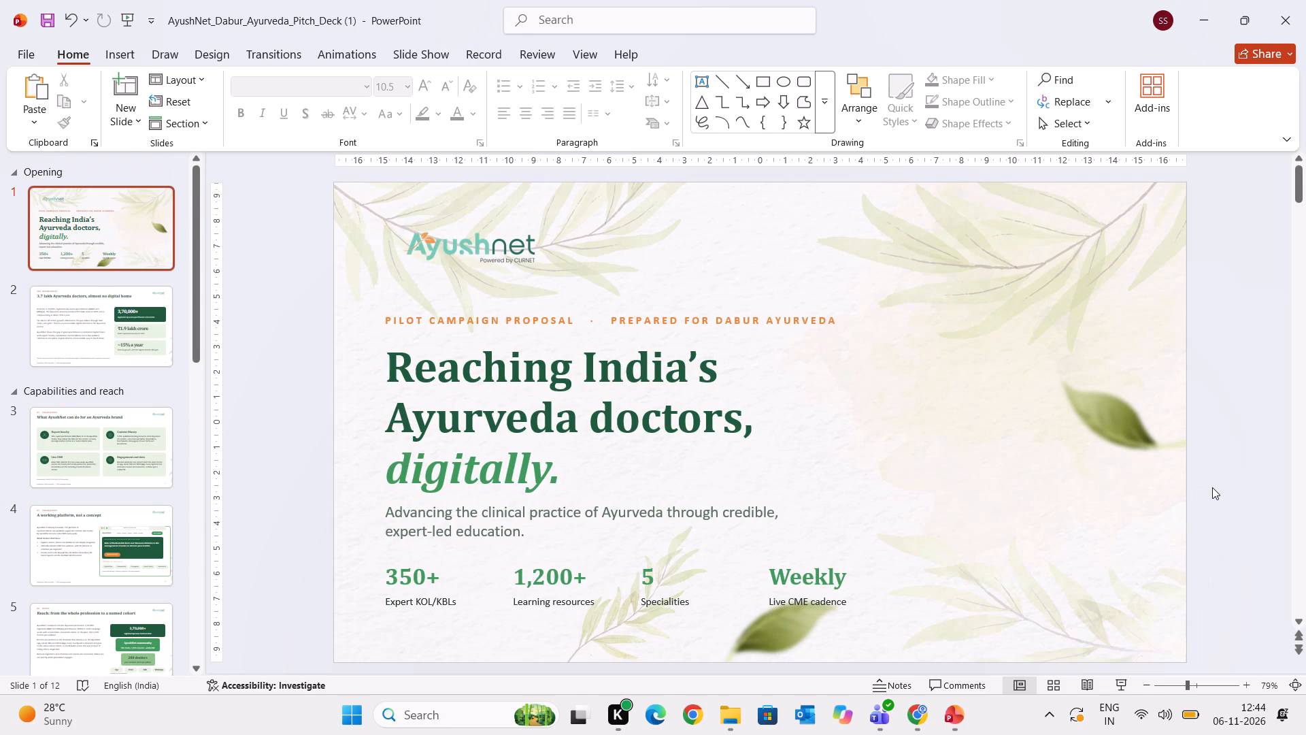
{"action": "key", "text": "Down"}
{"action": "key", "text": "Up"}
Open AyushNet_Dabur_Ayurveda_Pitch_Deck (1) from the Downloads folder.
{"action": "left_click", "coordinate": [718, 715]}
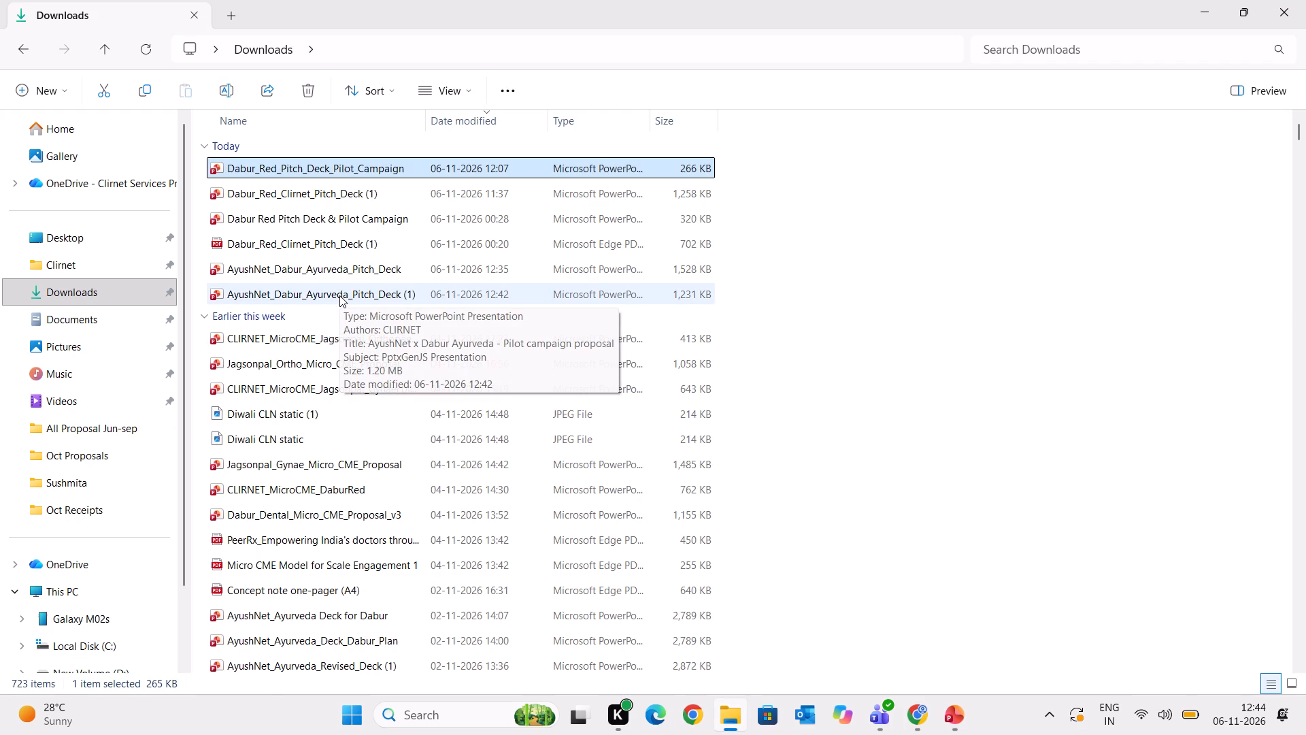
{"action": "double_click", "coordinate": [339, 295]}
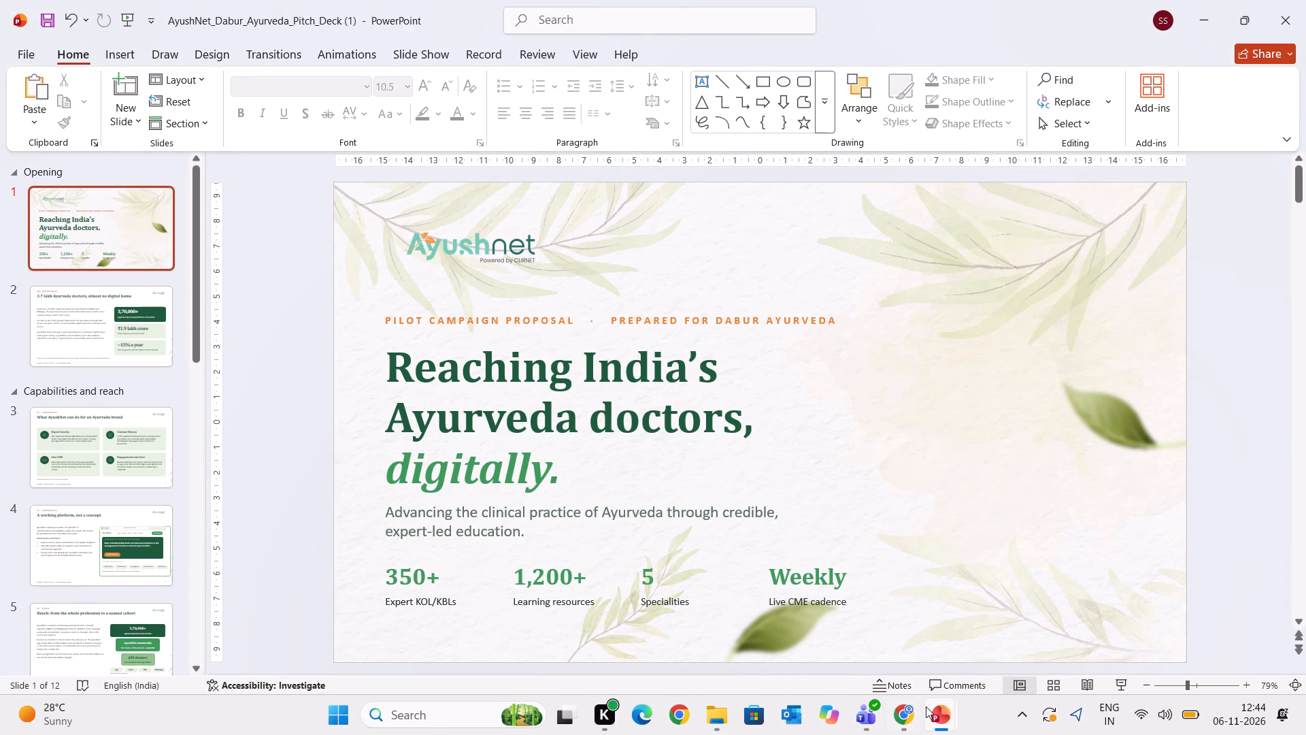
Close the open Dabur Red pilot campaign pitch deck and return to the AyushNet Dabur Ayurveda deck.
{"action": "left_click", "coordinate": [926, 706]}
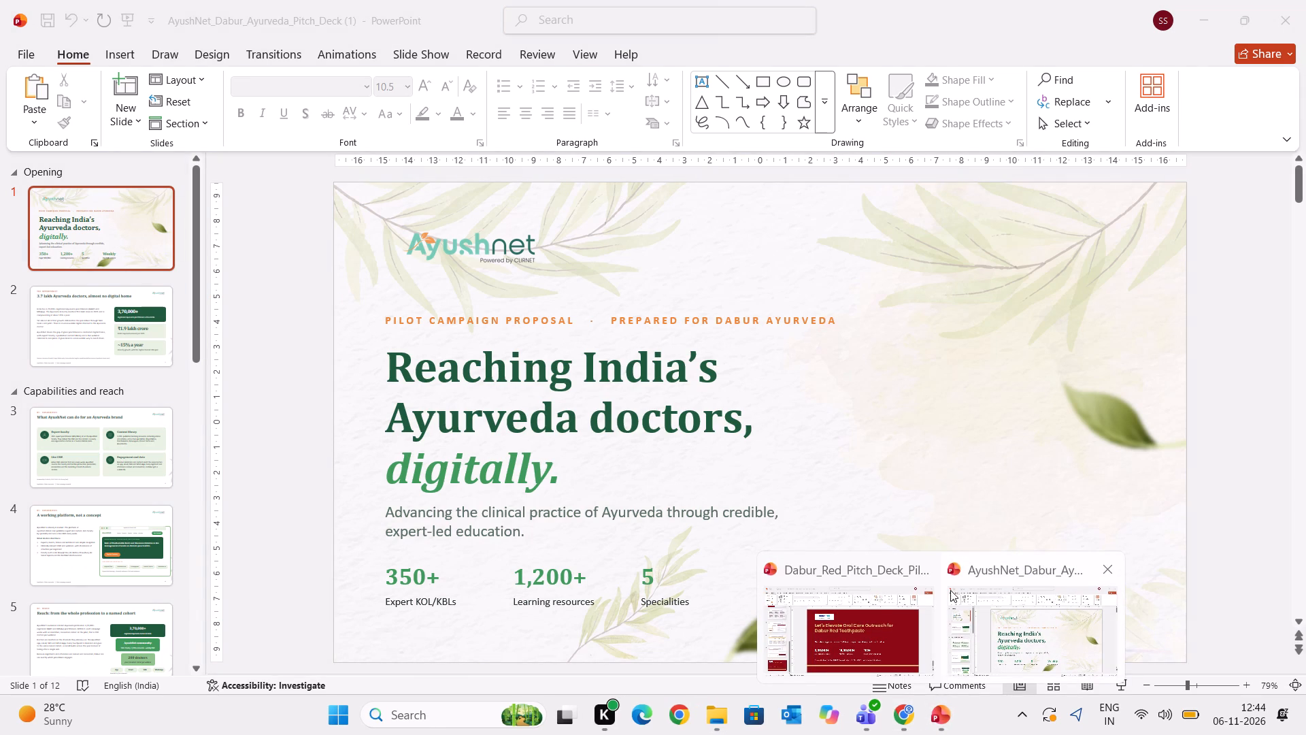
{"action": "left_click", "coordinate": [919, 567]}
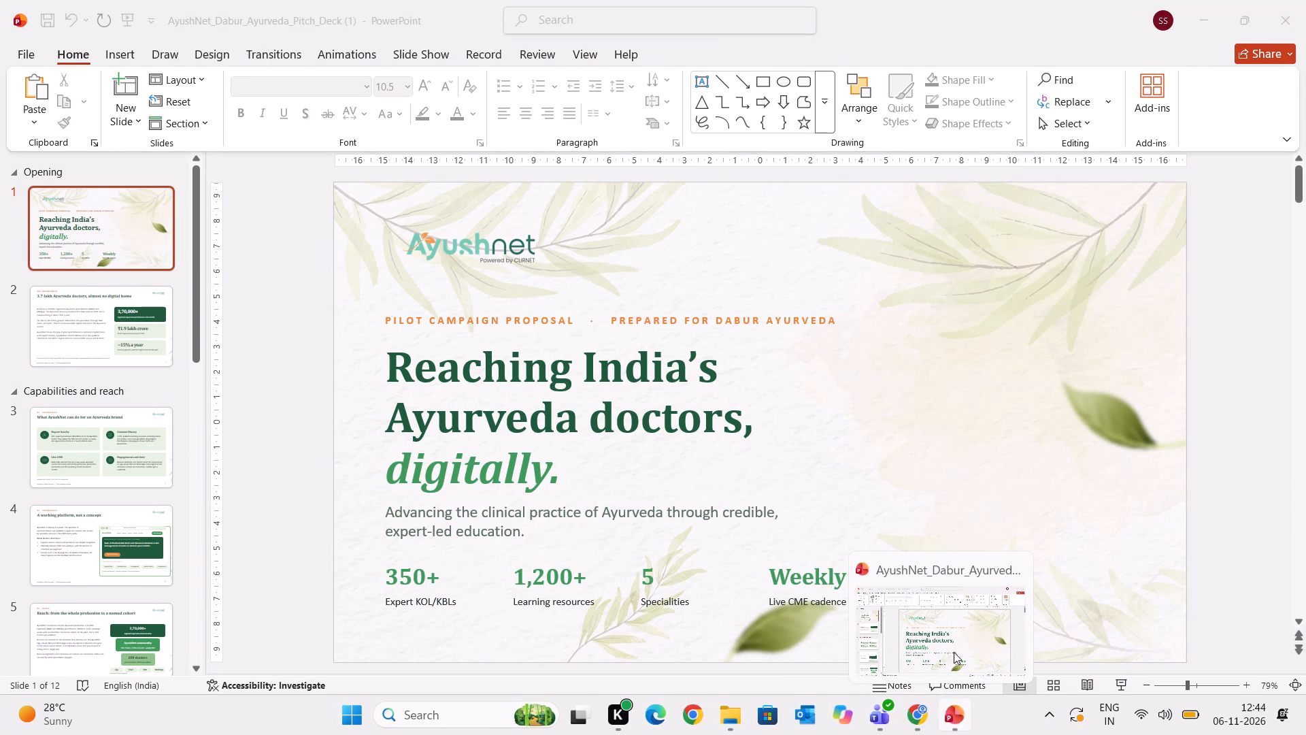
{"action": "left_click", "coordinate": [954, 634]}
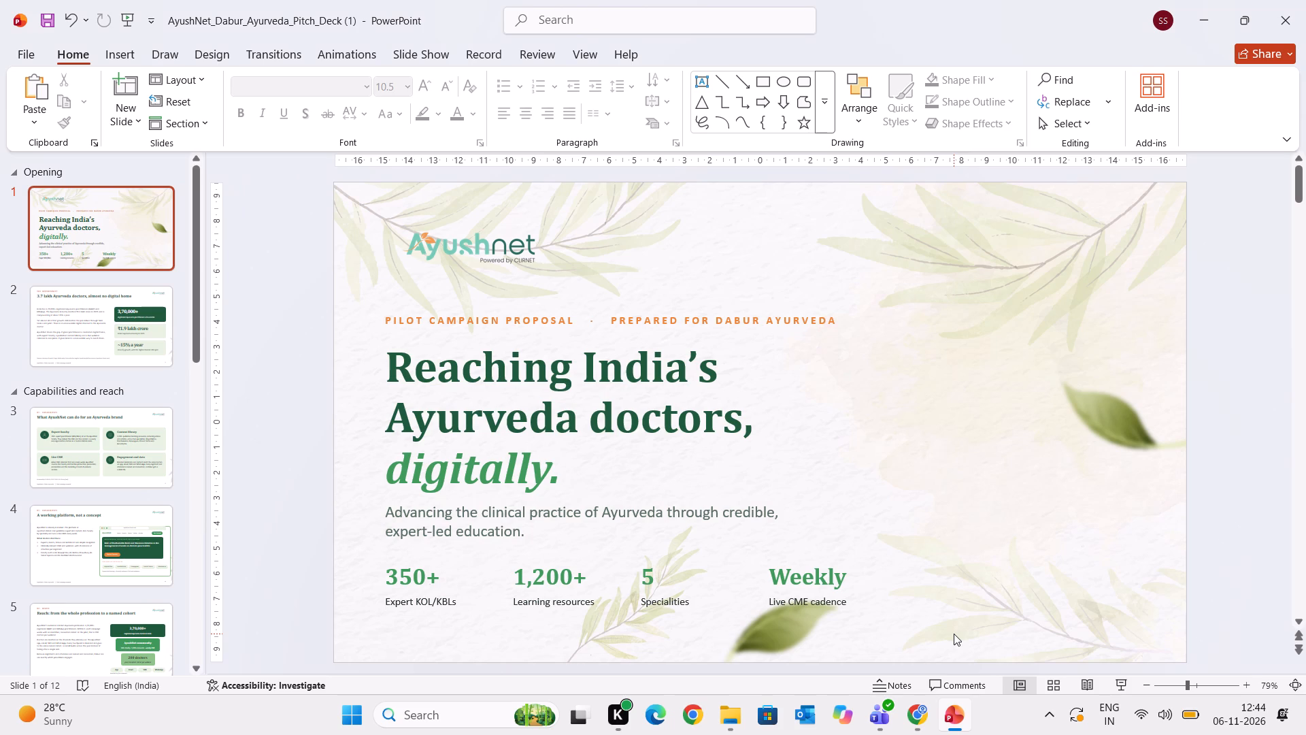
Open AyushNet_Ayurveda Deck for Dabur from the Downloads folder.
{"action": "left_click", "coordinate": [724, 706]}
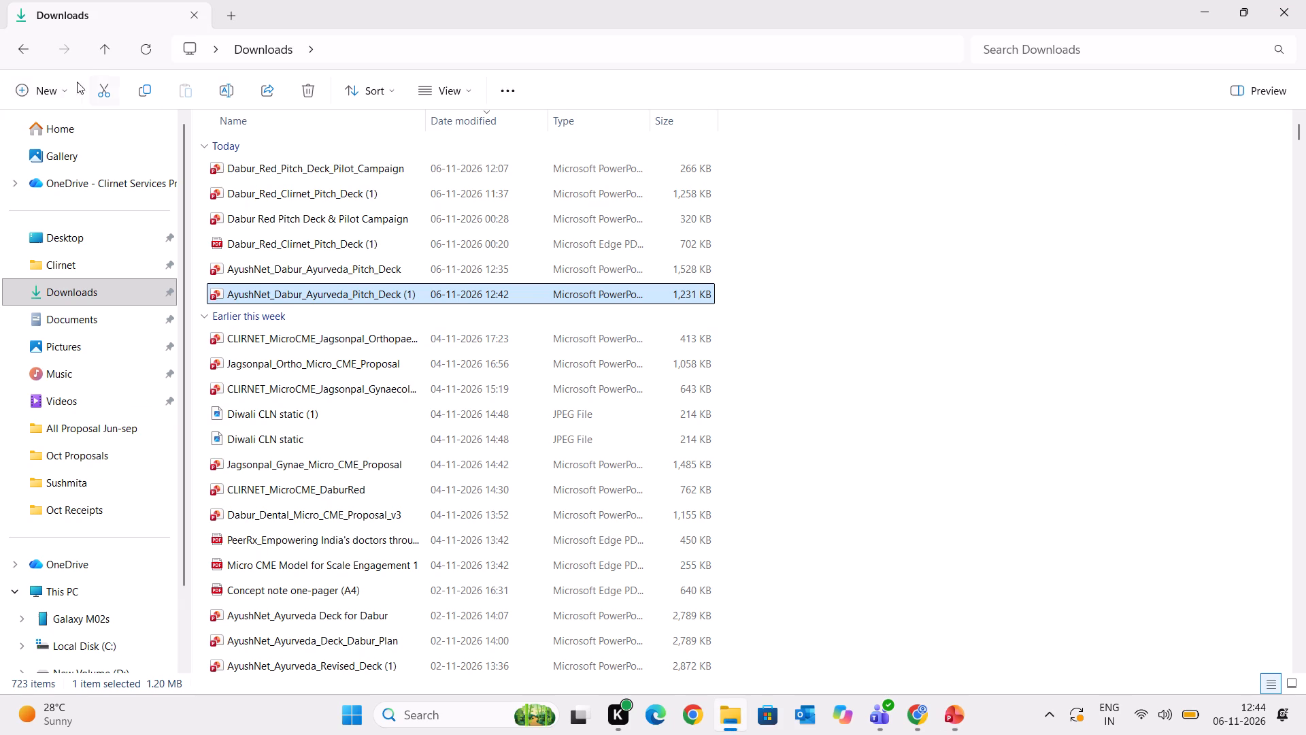
{"action": "left_click", "coordinate": [144, 54]}
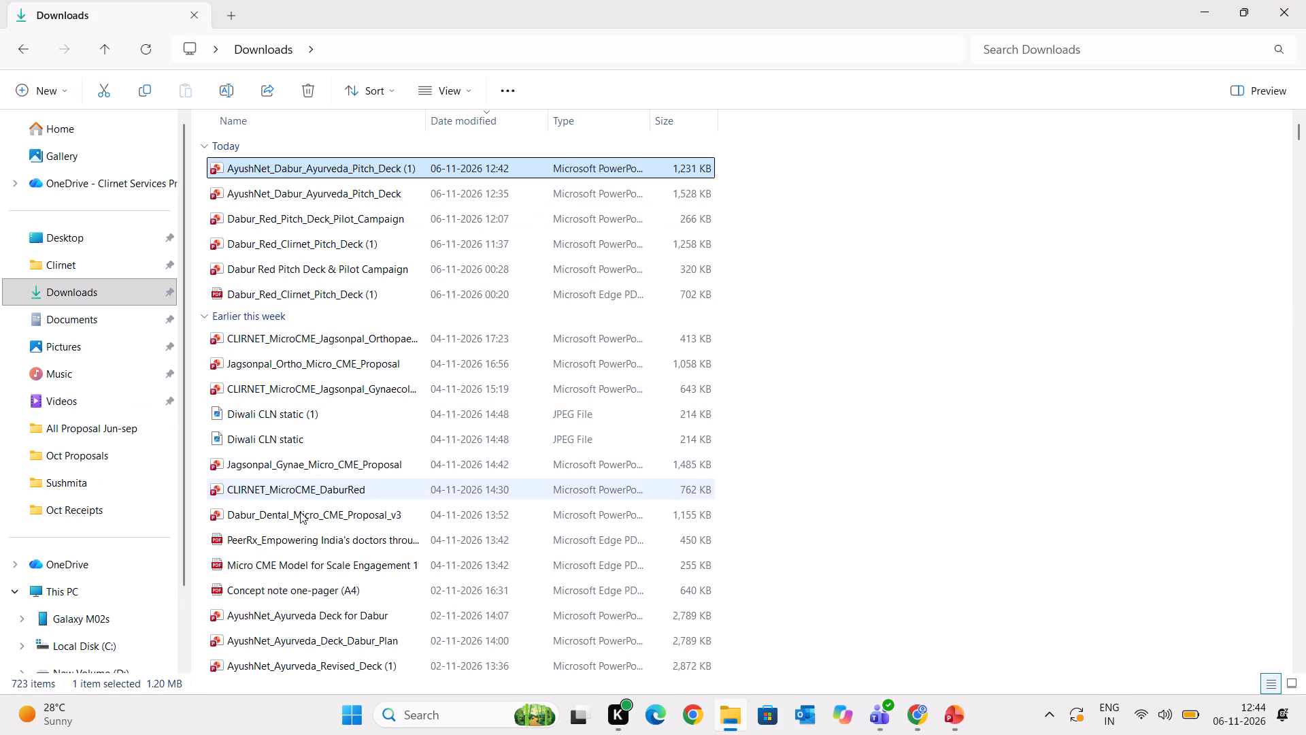
{"action": "double_click", "coordinate": [277, 613]}
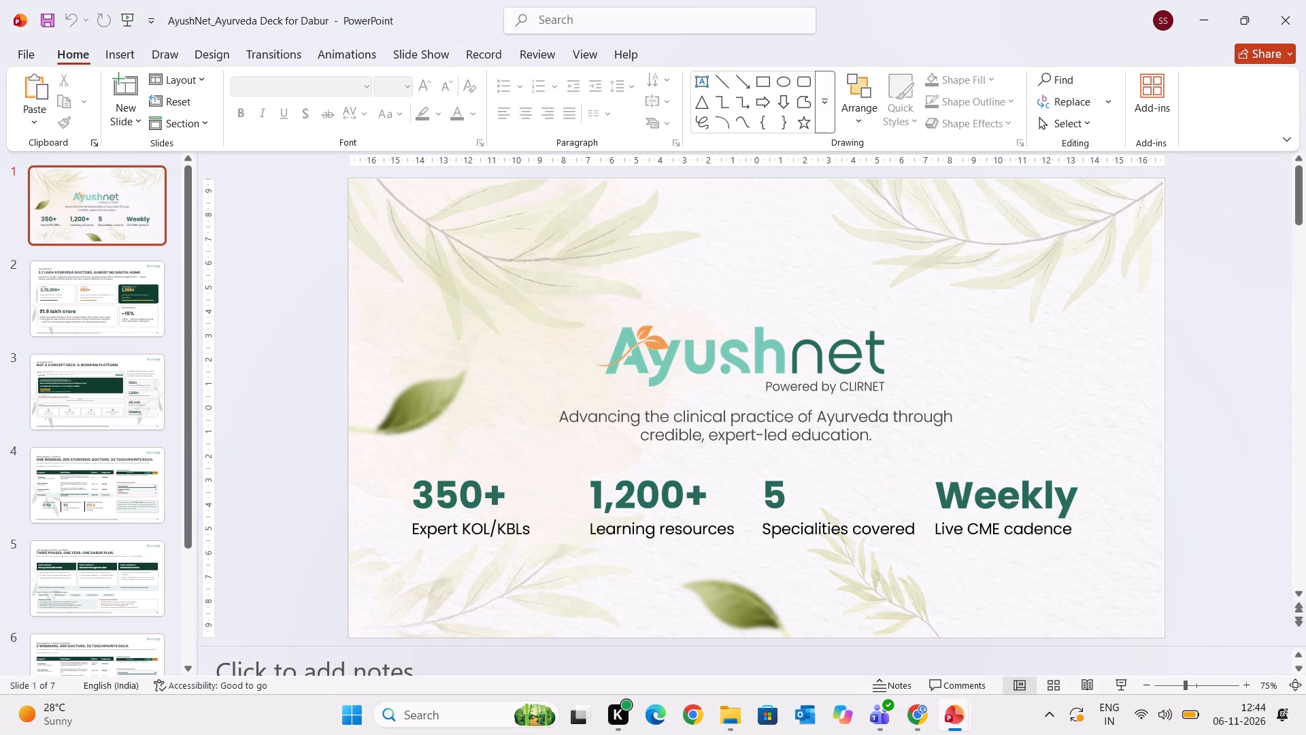
{"action": "left_click", "coordinate": [846, 593]}
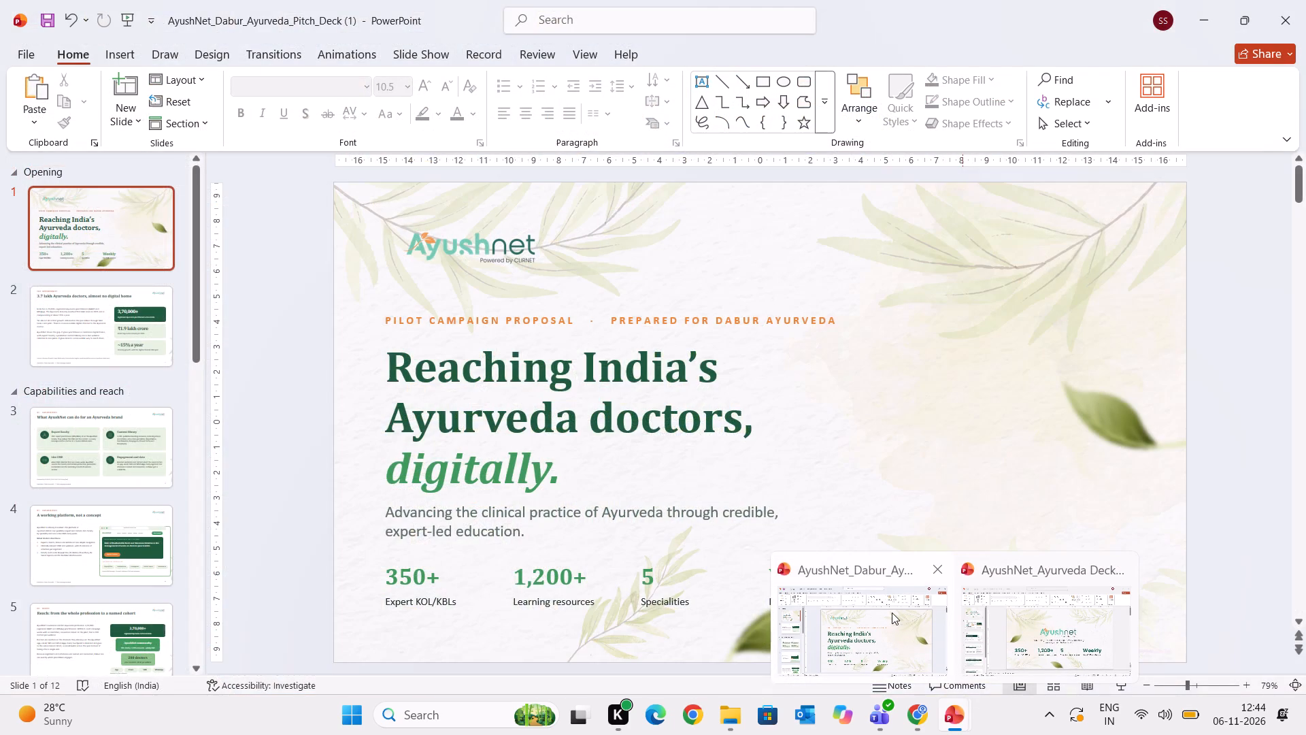
Close AyushNet_Ayurveda Deck for Dabur and return to the AyushNet Dabur Ayurveda pitch deck, keeping the pitch deck open.
{"action": "left_click", "coordinate": [937, 566]}
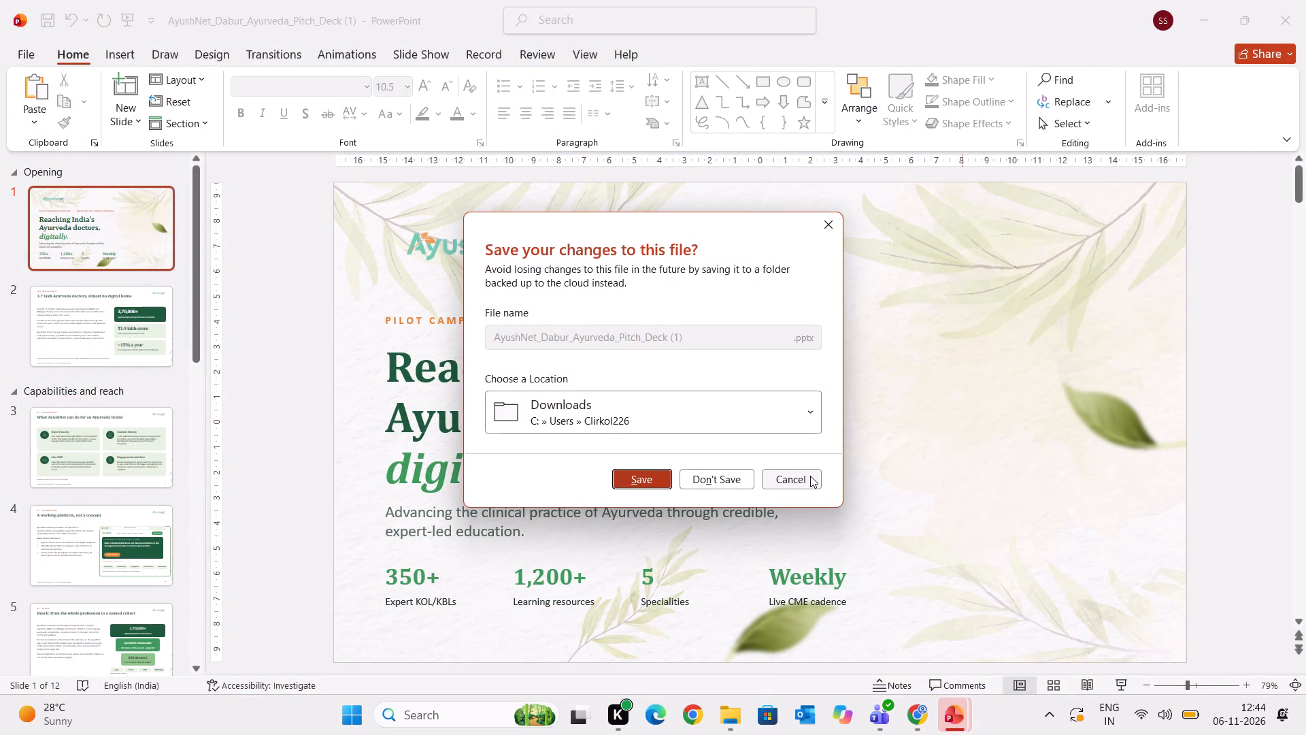
{"action": "left_click", "coordinate": [810, 476]}
{"action": "left_click", "coordinate": [947, 723]}
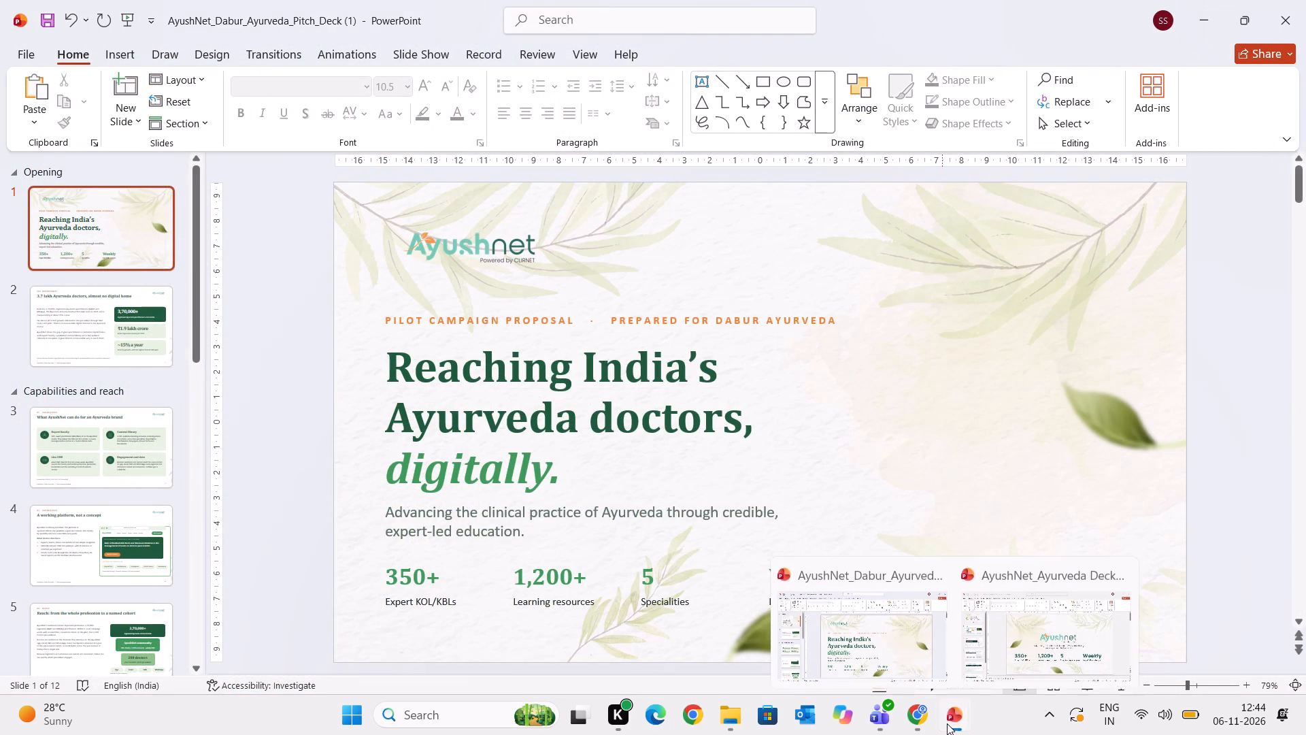
{"action": "left_click", "coordinate": [1014, 643]}
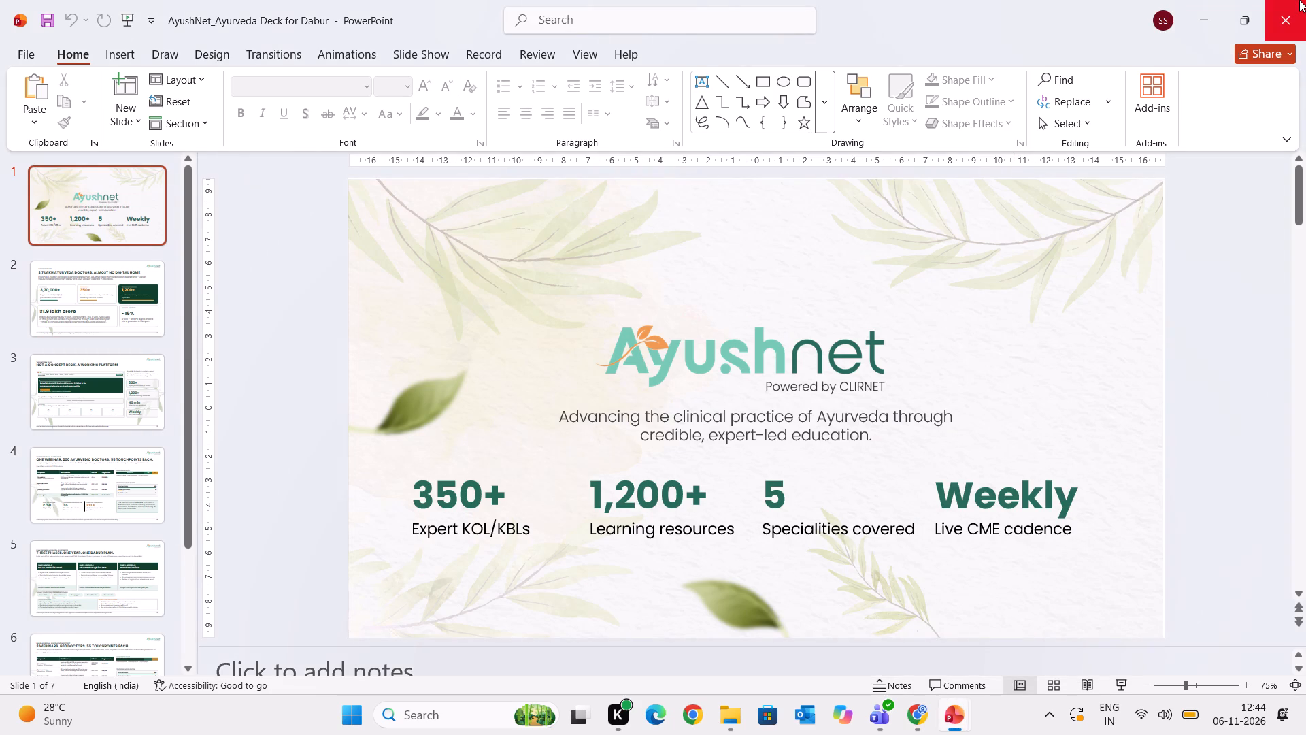
{"action": "left_click", "coordinate": [1299, 0]}
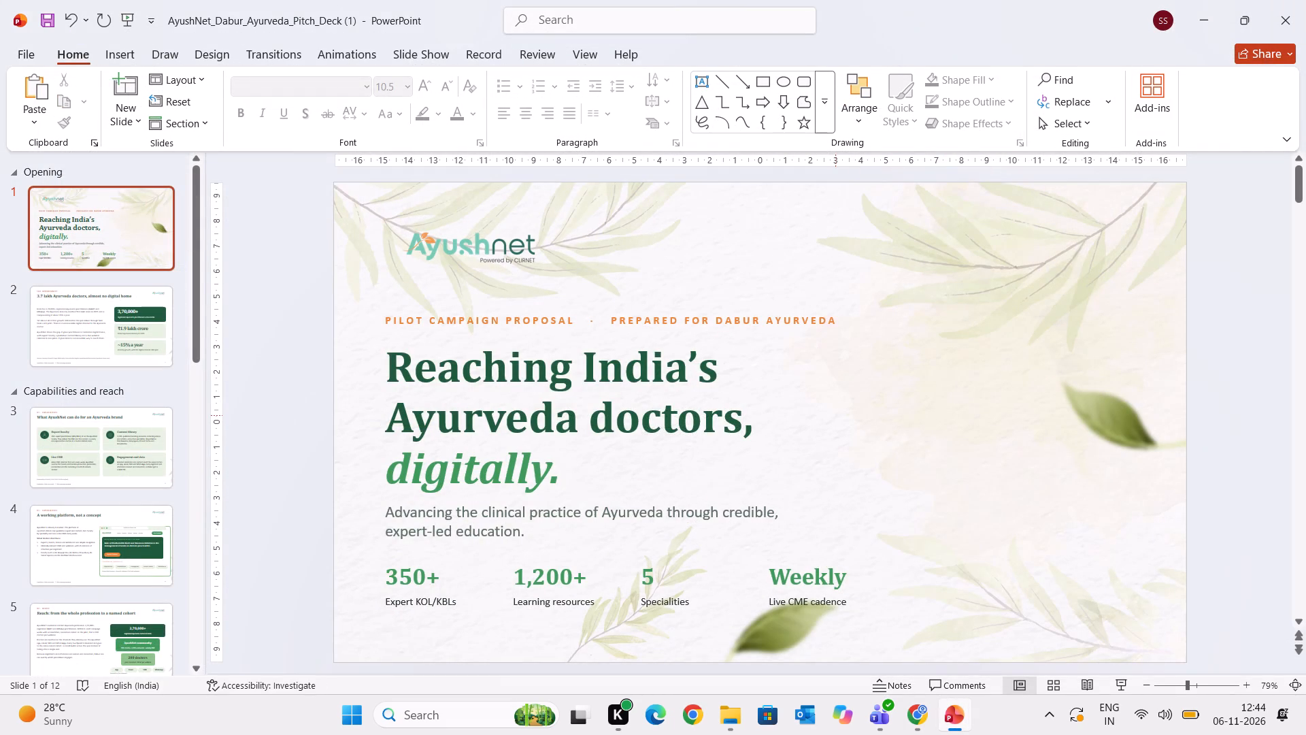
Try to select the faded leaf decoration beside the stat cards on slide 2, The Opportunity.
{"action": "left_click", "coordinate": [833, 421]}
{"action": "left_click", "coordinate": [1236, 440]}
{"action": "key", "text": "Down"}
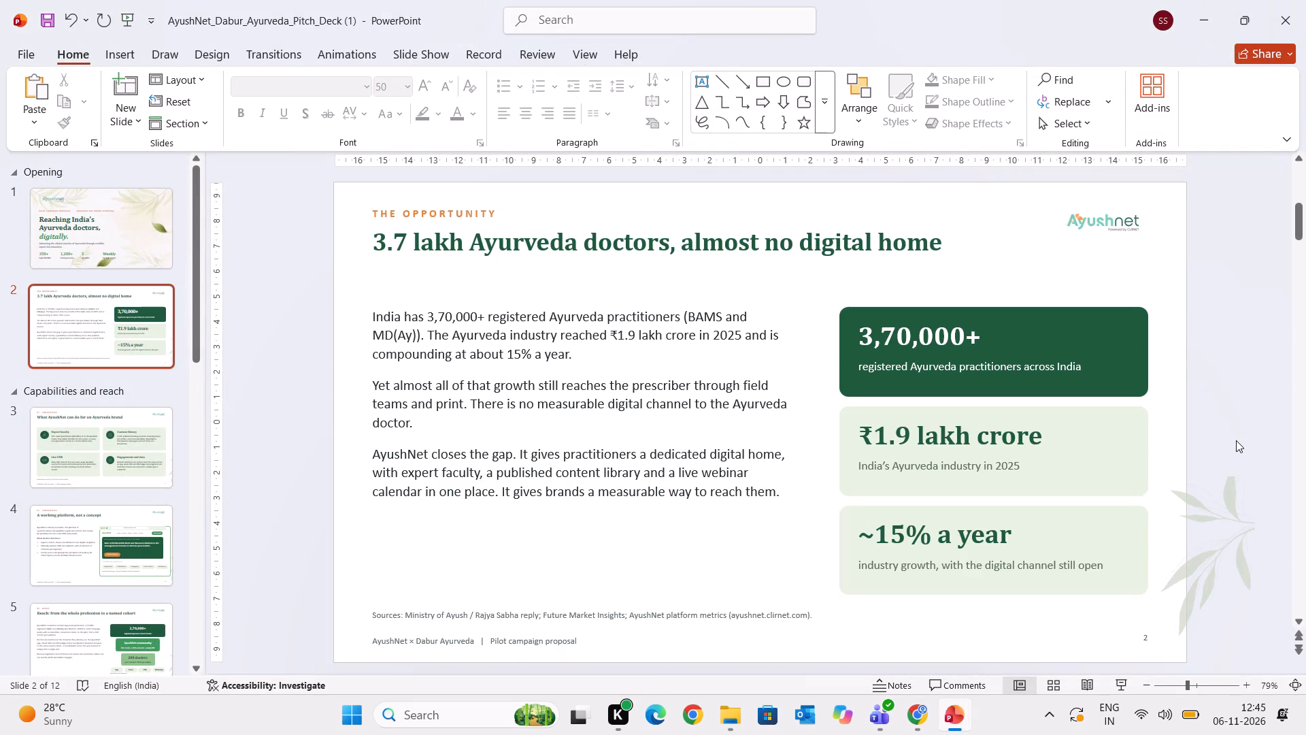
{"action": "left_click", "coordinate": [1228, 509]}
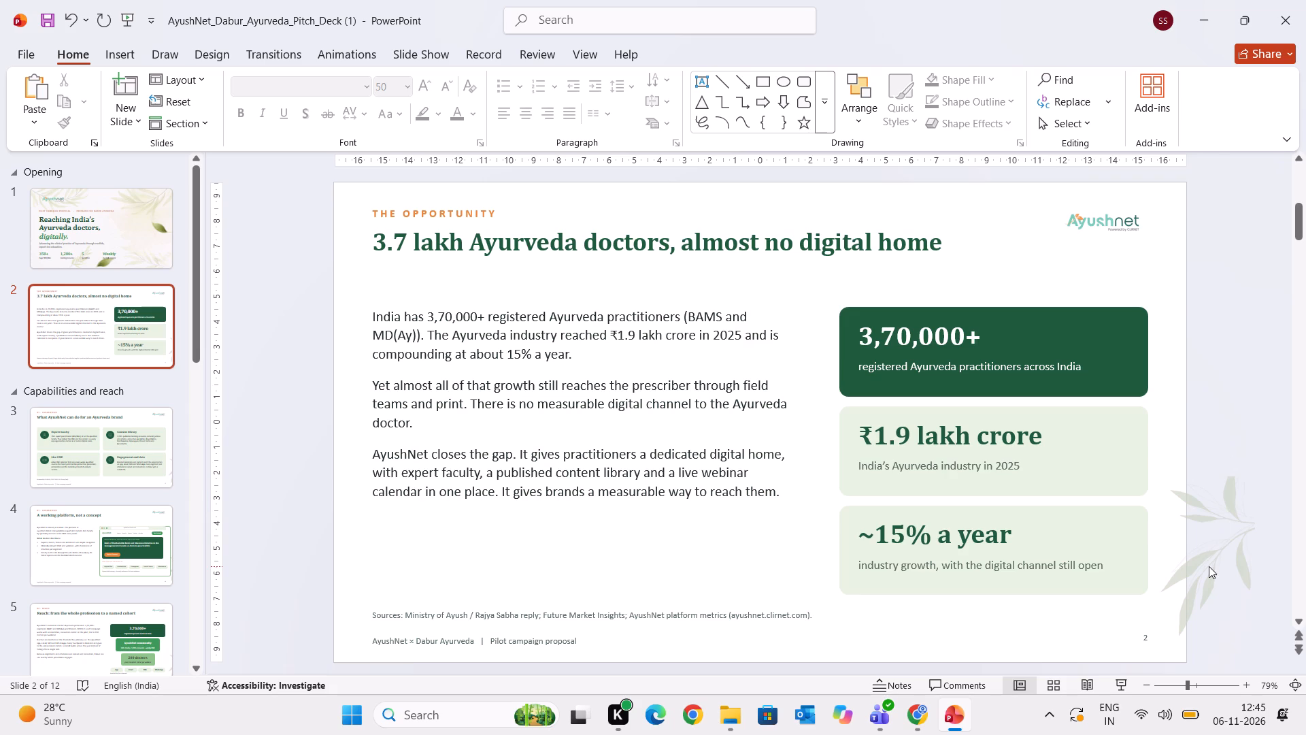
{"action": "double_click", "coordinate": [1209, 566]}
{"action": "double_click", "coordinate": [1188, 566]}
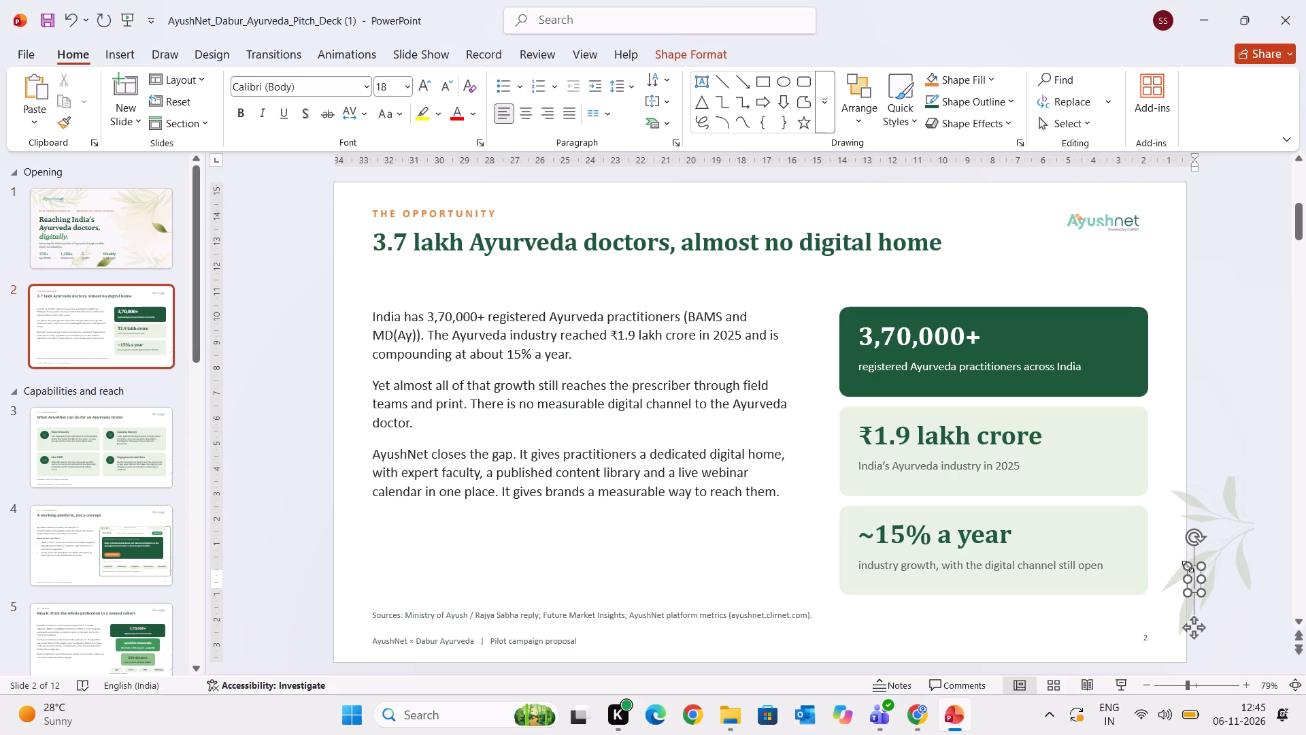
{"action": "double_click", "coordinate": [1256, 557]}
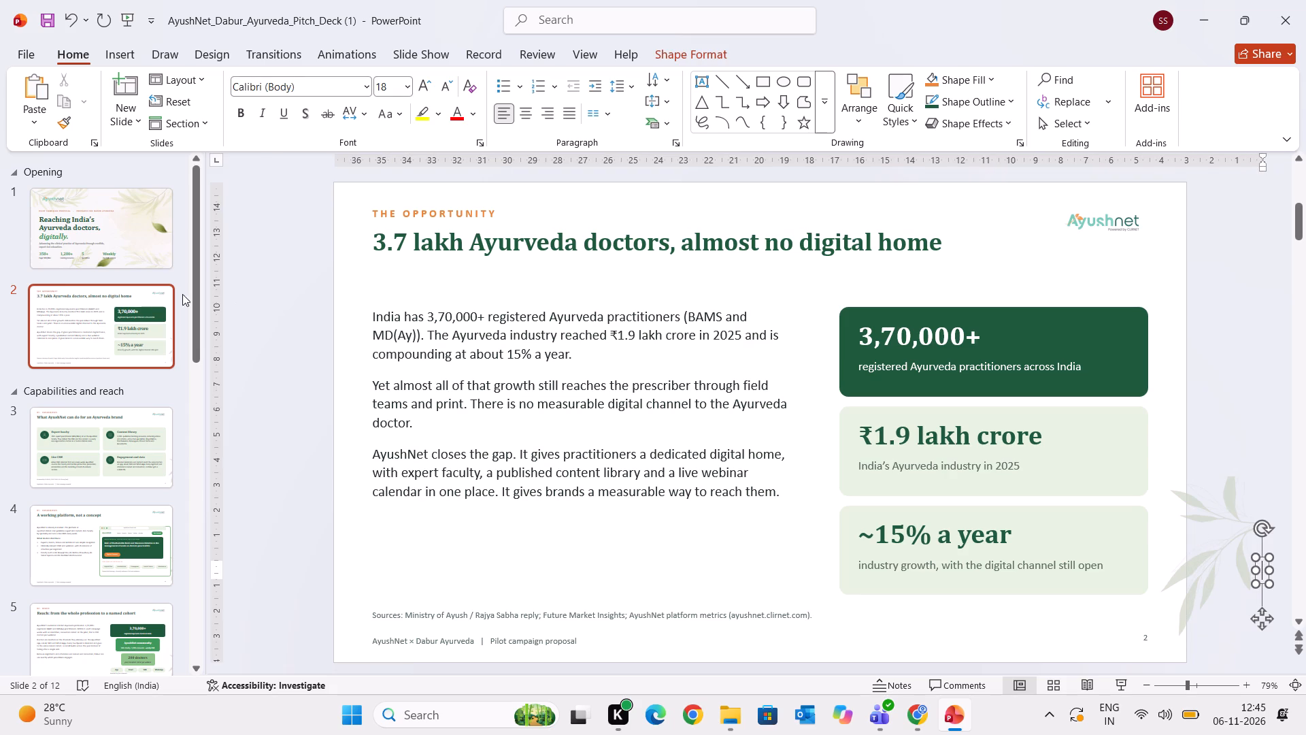
Look through the slides from the cover to slide 4, the platform mock-up.
{"action": "left_click", "coordinate": [106, 217]}
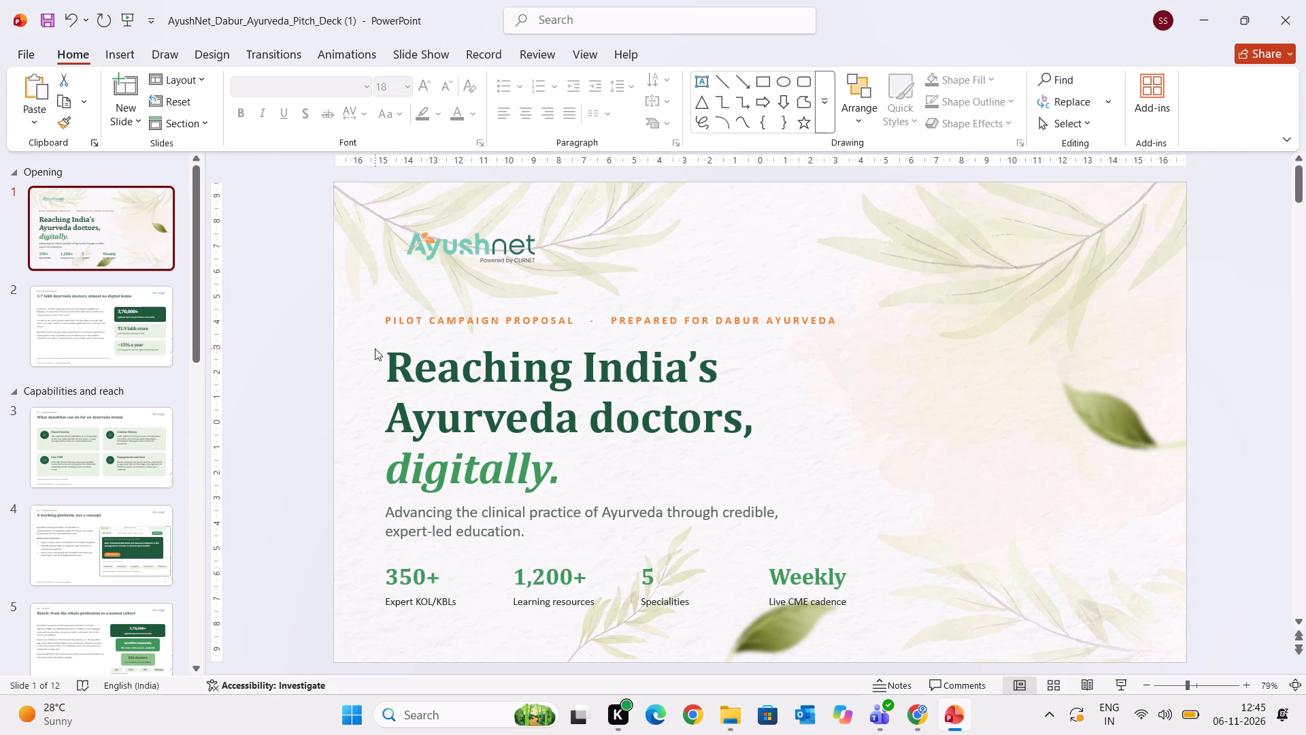
{"action": "left_click", "coordinate": [138, 342]}
{"action": "key", "text": "Down"}
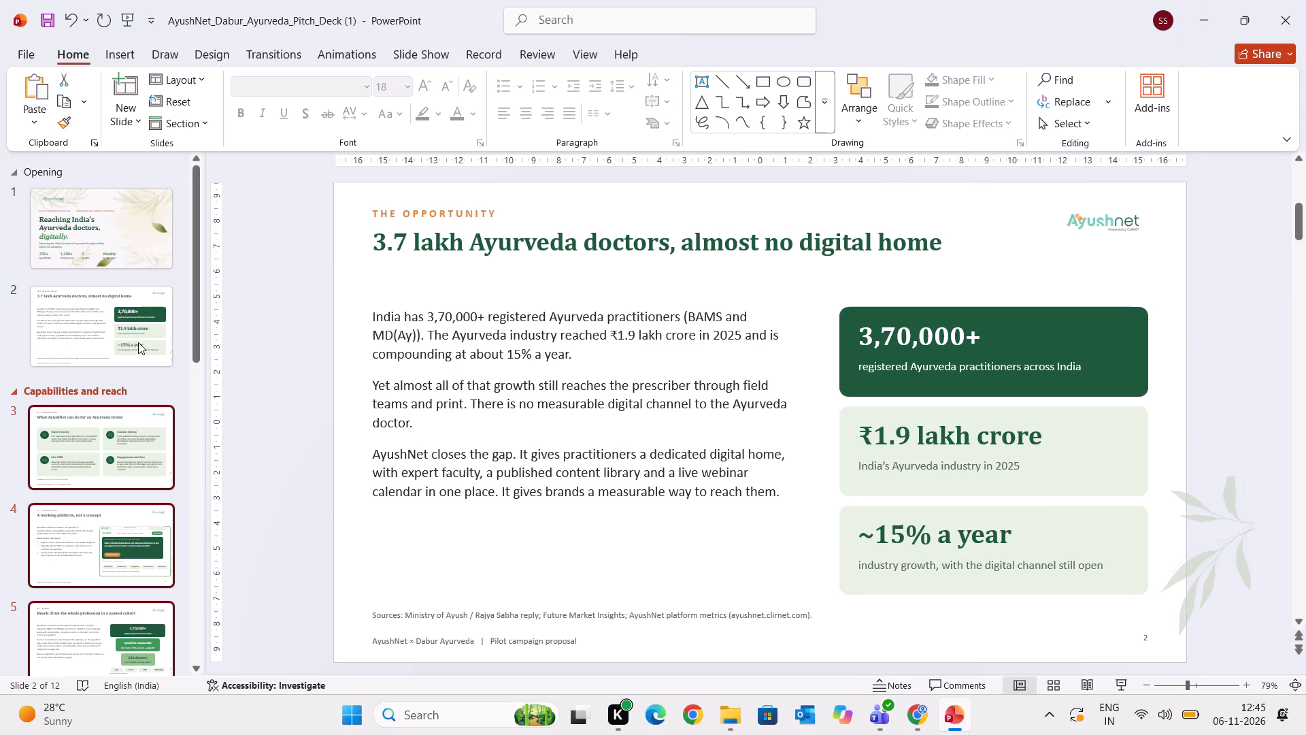
{"action": "key", "text": "Down"}
{"action": "key", "text": "Down"}
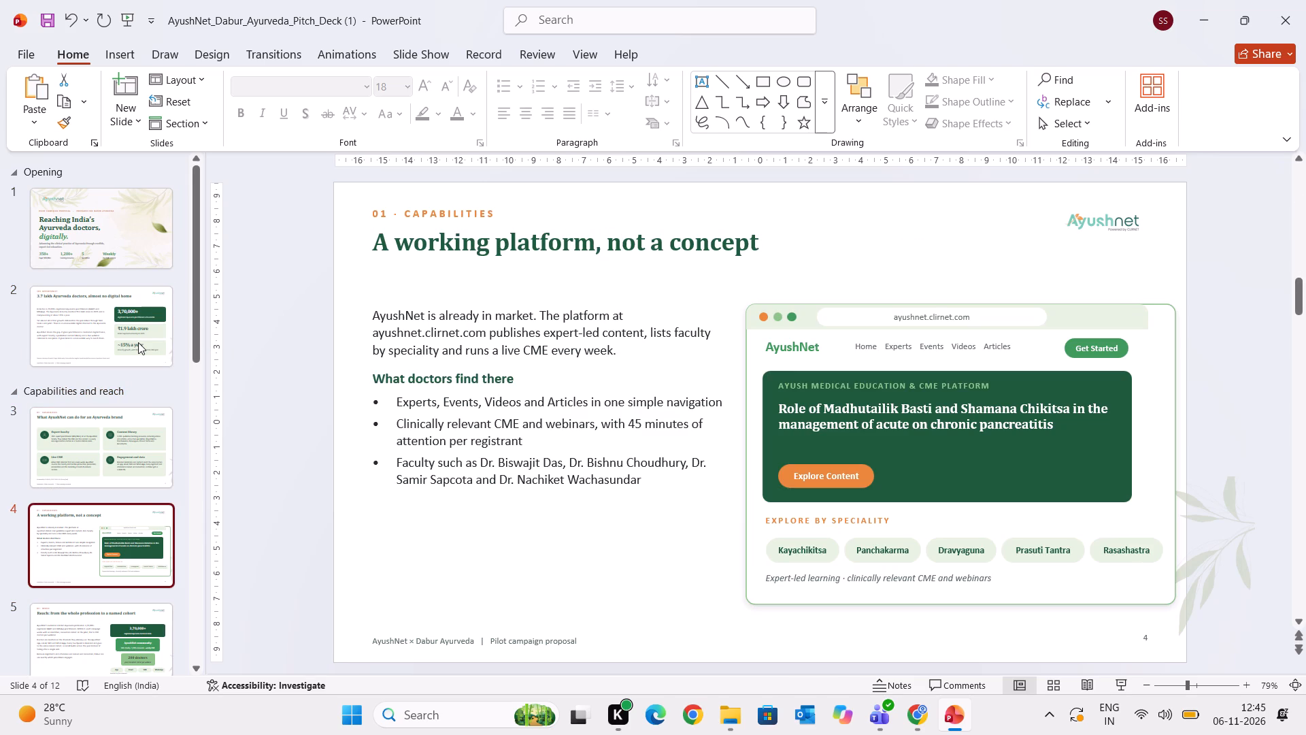
Review the deck as a full-screen slide show from the cover through the closing slide, then exit and return to the cover.
{"action": "left_click", "coordinate": [1121, 677]}
{"action": "key", "text": "Up"}
{"action": "key", "text": "Up"}
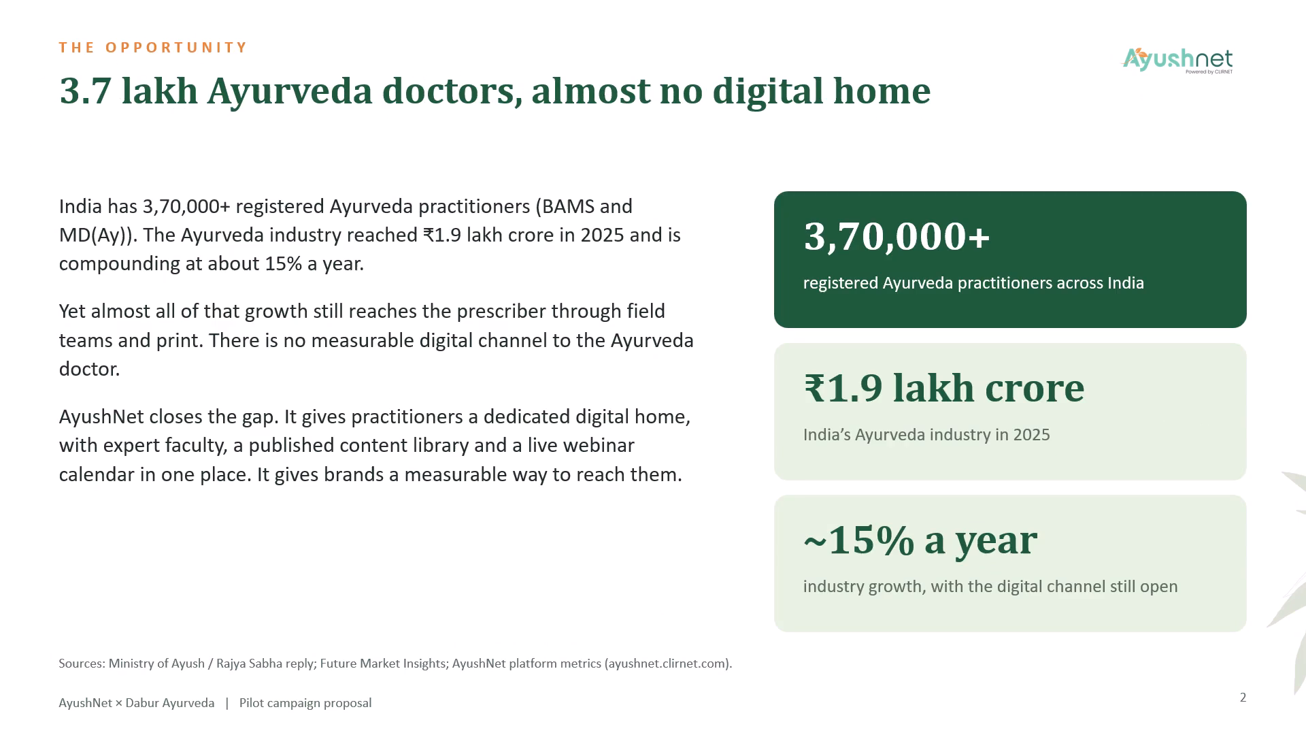
{"action": "key", "text": "Up"}
{"action": "key", "text": "Up"}
{"action": "key", "text": "Down"}
{"action": "key", "text": "Down"}
{"action": "key", "text": "Down"}
{"action": "key", "text": "Down"}
{"action": "key", "text": "Down"}
{"action": "key", "text": "Down"}
{"action": "key", "text": "Down"}
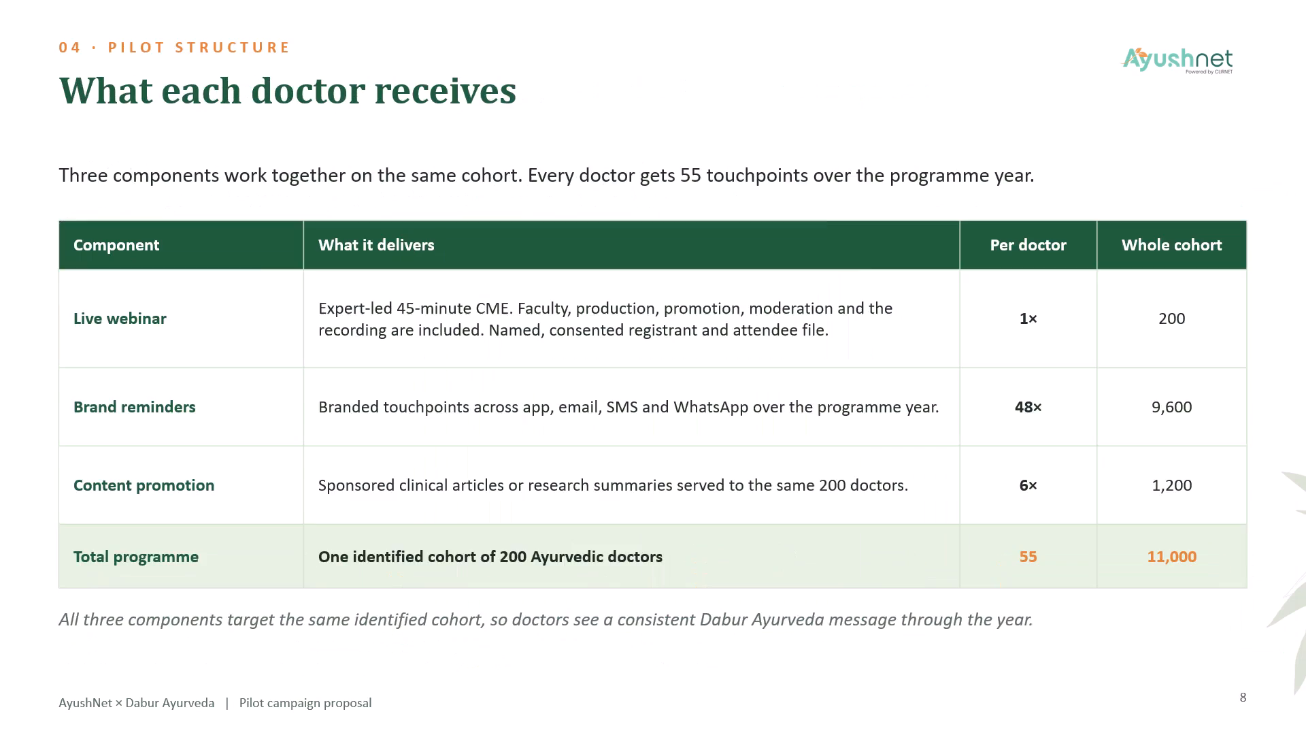
{"action": "key", "text": "Down"}
{"action": "key", "text": "Down"}
{"action": "key", "text": "Down"}
{"action": "key", "text": "Down"}
{"action": "key", "text": "Down"}
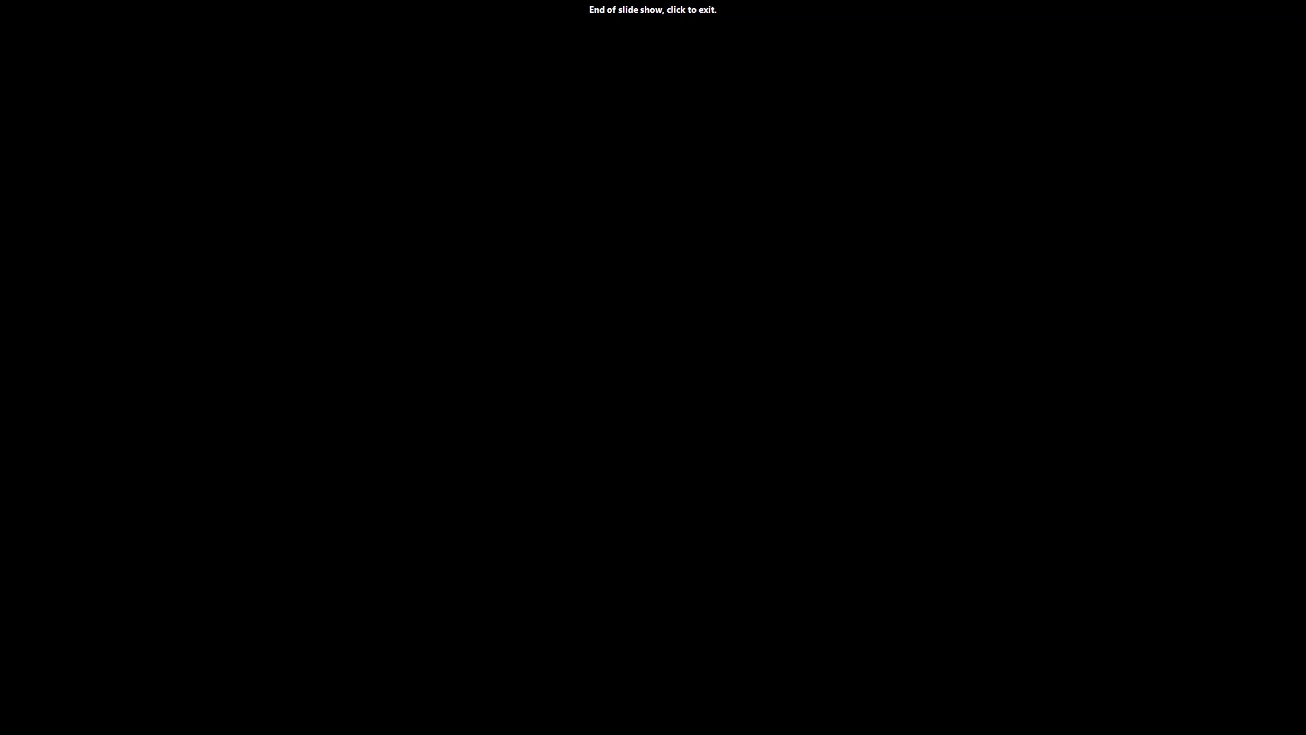
{"action": "key", "text": "Up"}
{"action": "key", "text": "Escape"}
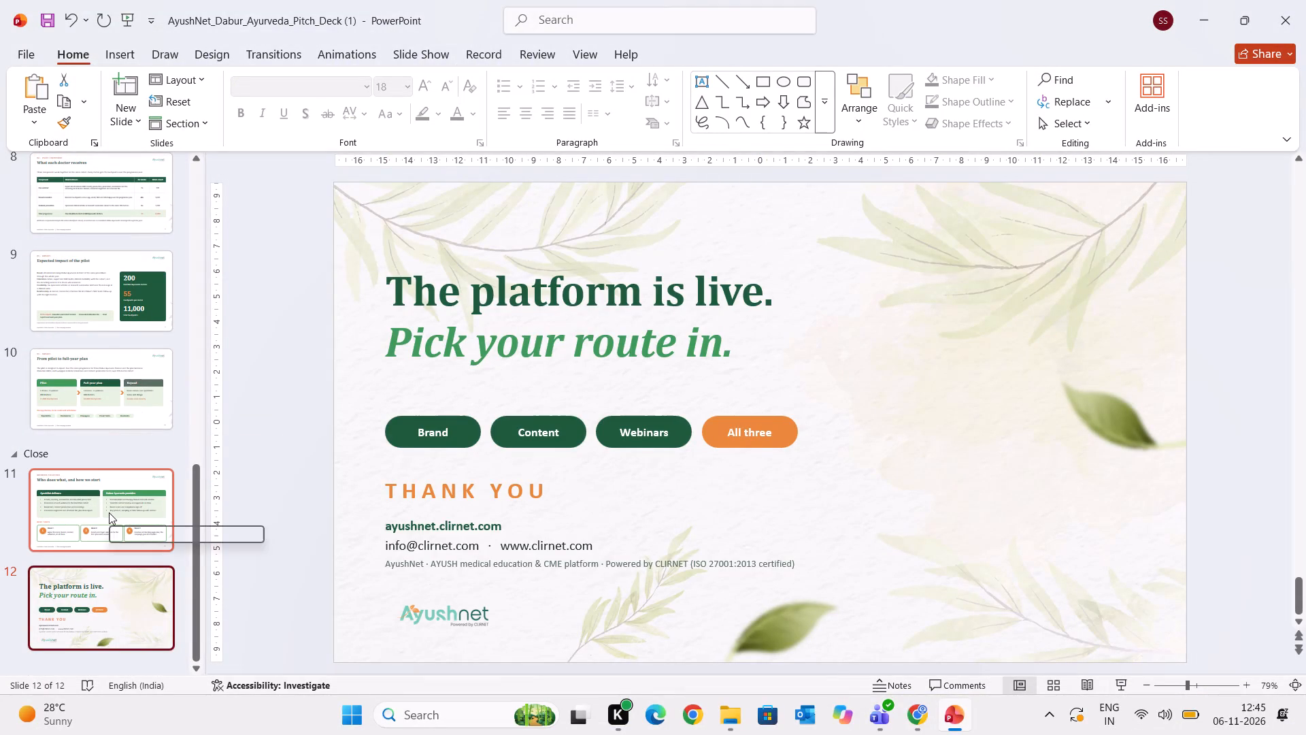
{"action": "scroll", "coordinate": [109, 512], "scroll_direction": "up", "scroll_amount": 9}
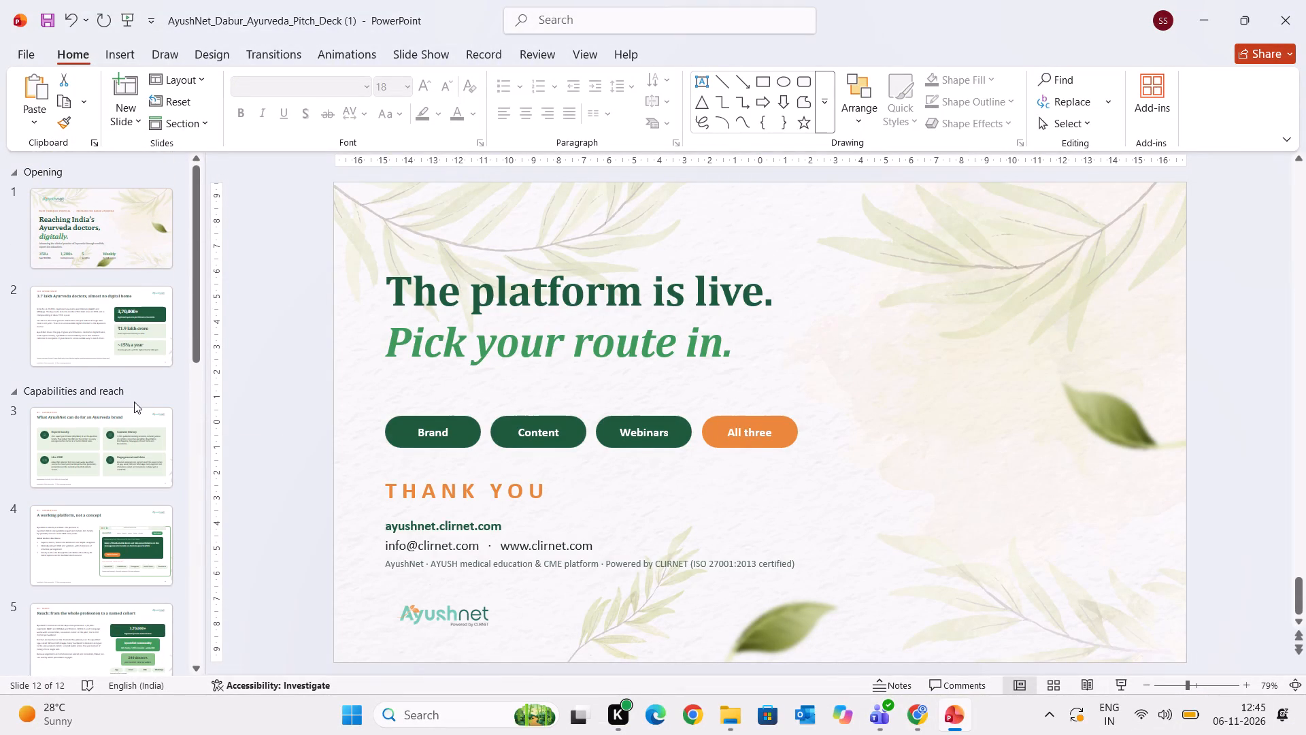
{"action": "left_click", "coordinate": [99, 241]}
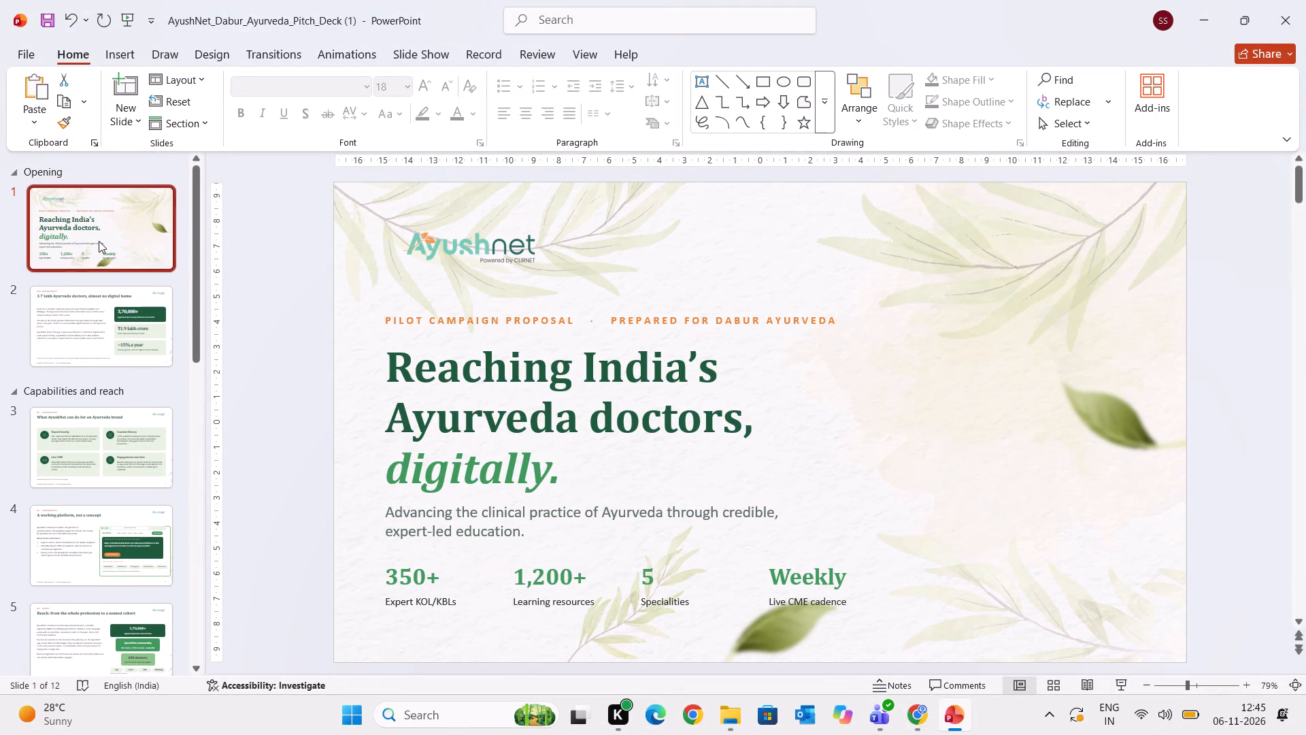
{"action": "left_click", "coordinate": [916, 711]}
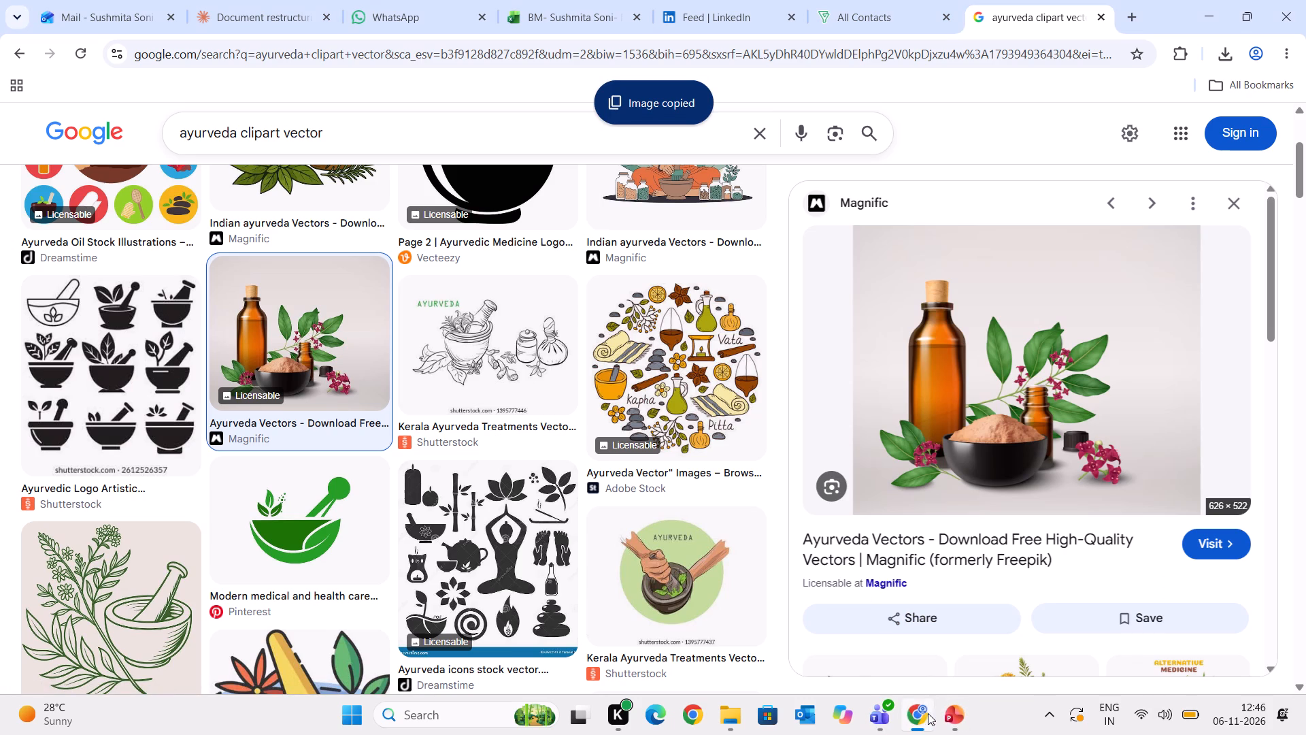
{"action": "left_click", "coordinate": [931, 682]}
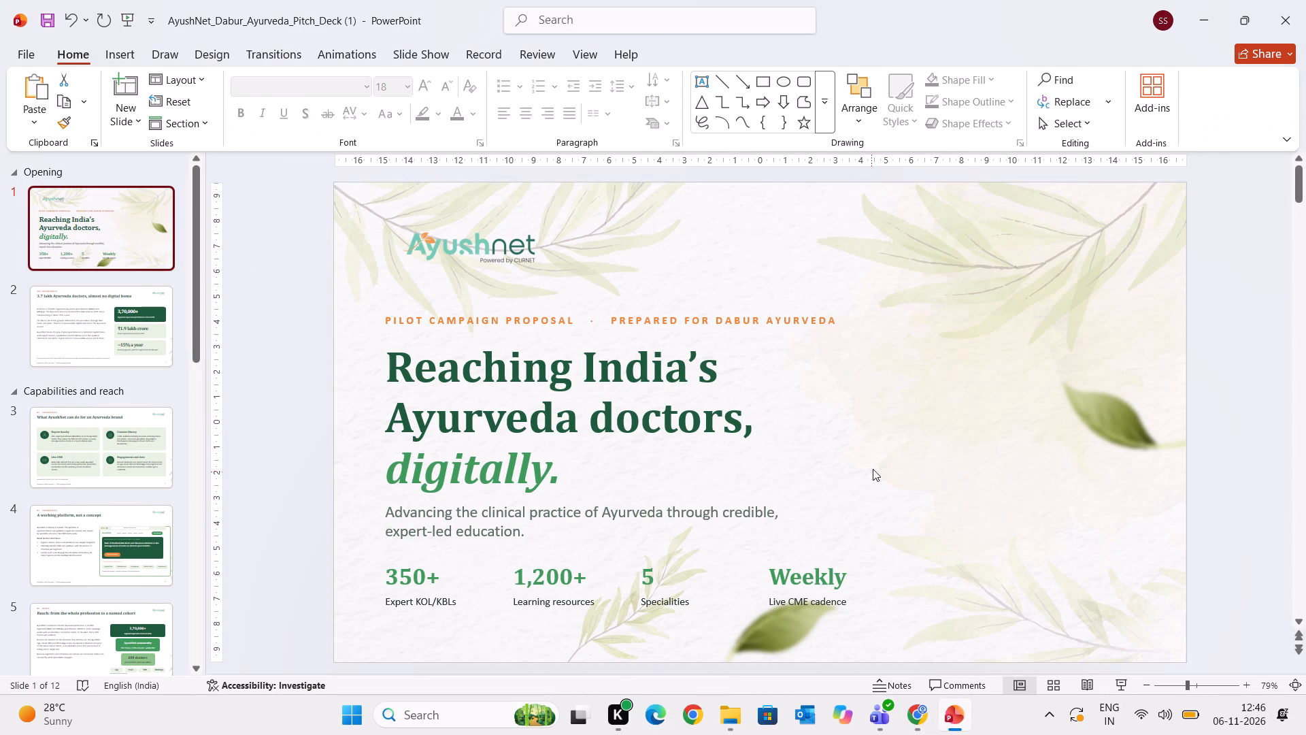
{"action": "key", "text": "ctrl+v"}
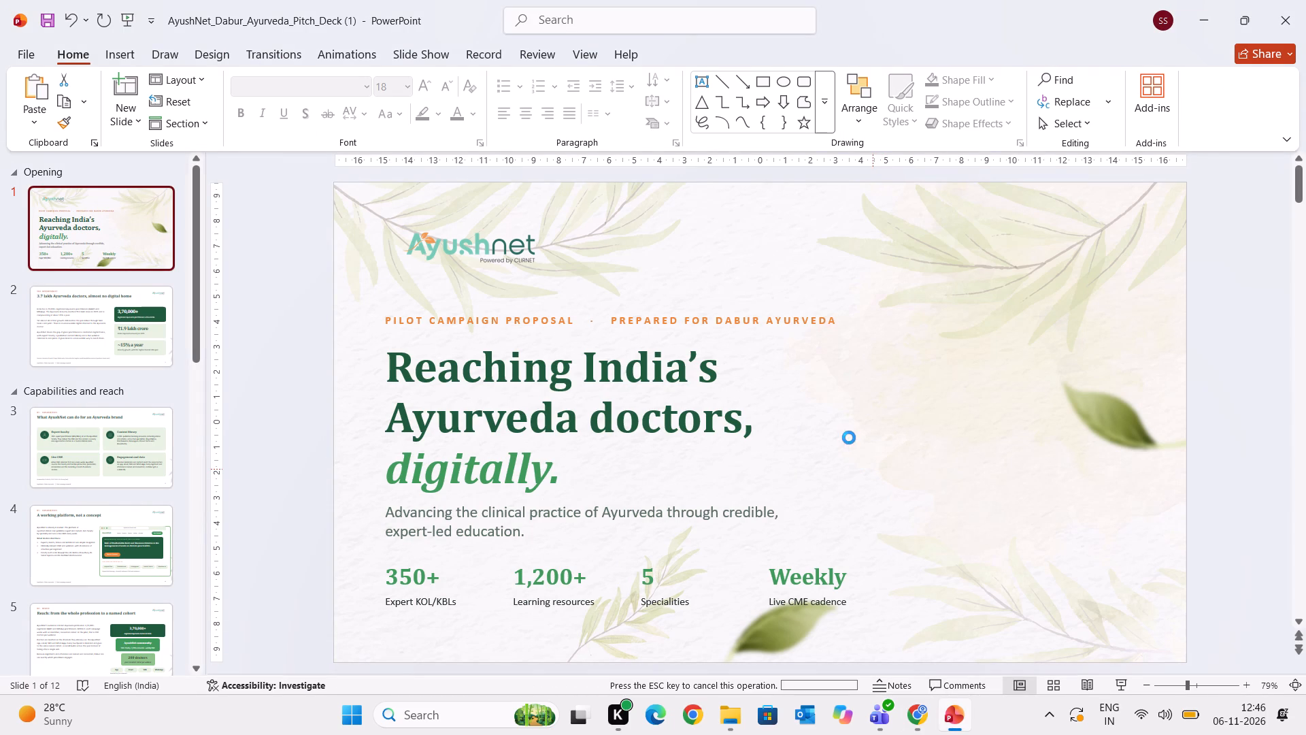
Shrink the pasted bottle picture to about 10.4 cm high by 12.5 cm wide and place it beside the cover headline.
{"action": "left_click_drag", "start_coordinate": [667, 299], "coordinate": [931, 330]}
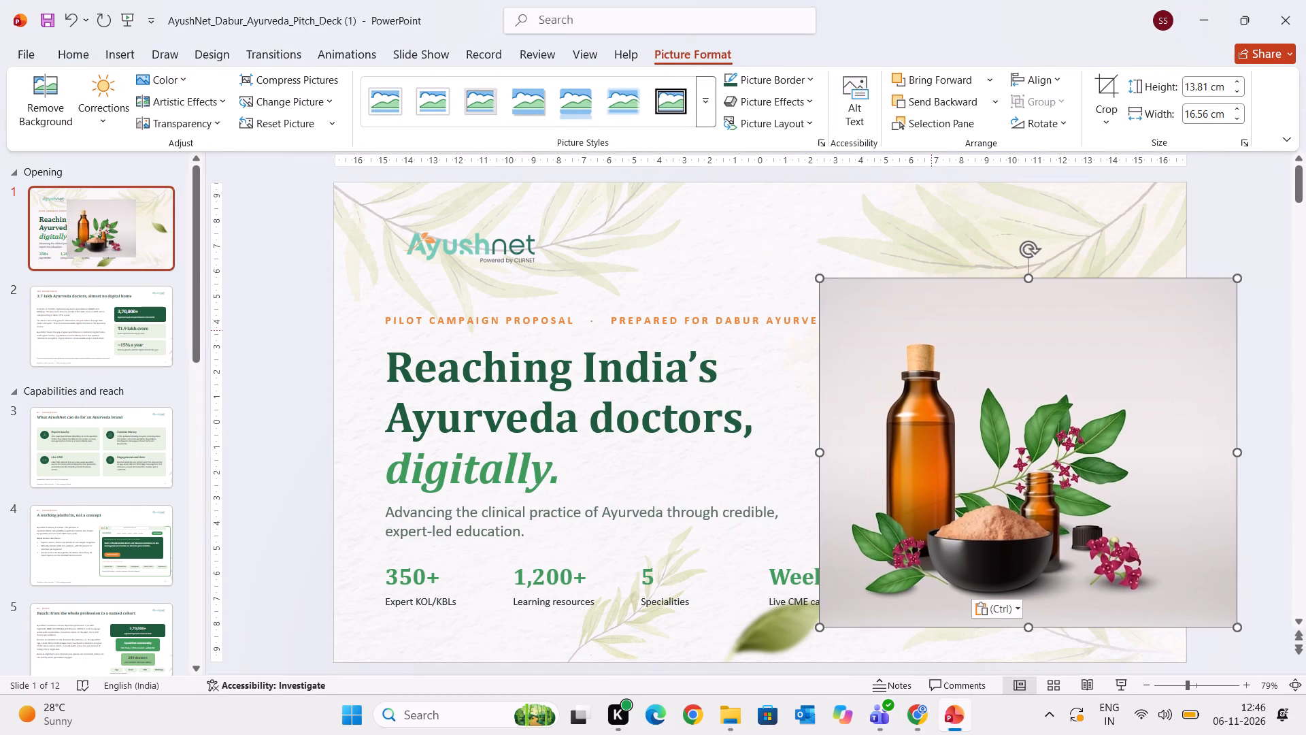
{"action": "left_click_drag", "start_coordinate": [821, 282], "coordinate": [922, 370]}
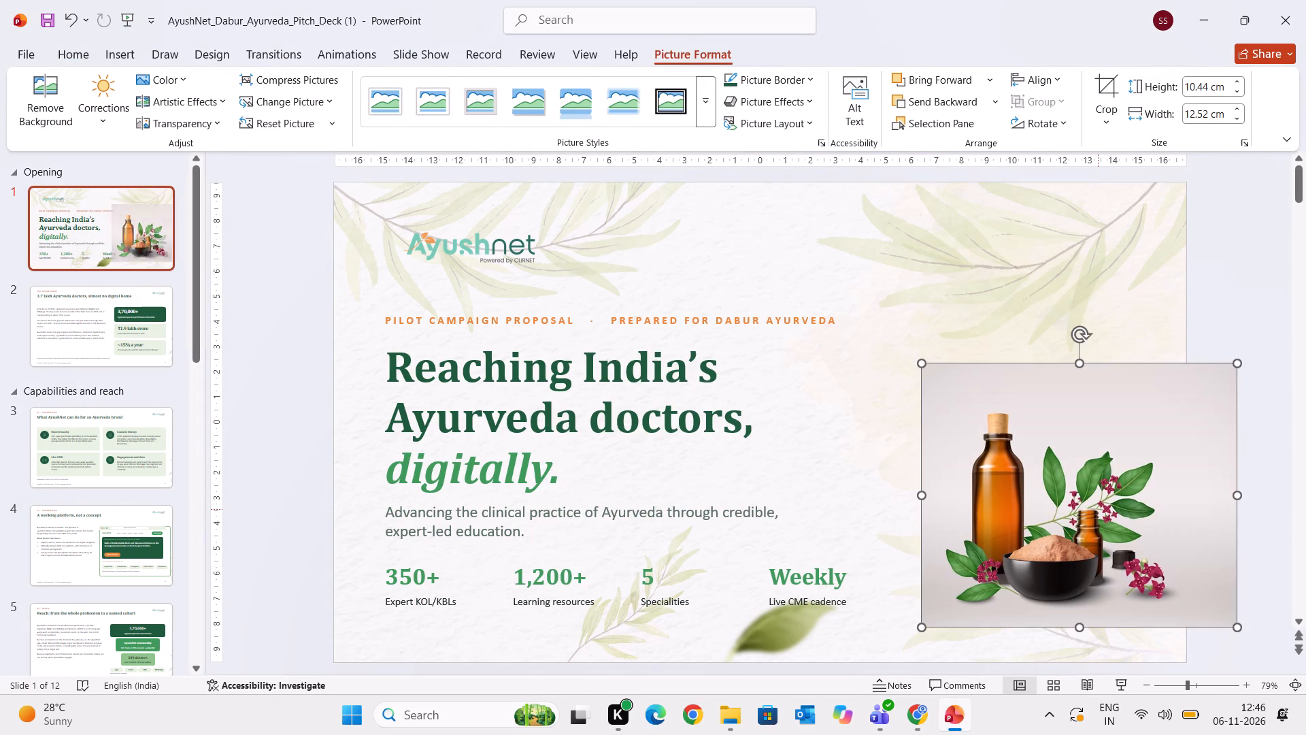
{"action": "left_click_drag", "start_coordinate": [1098, 509], "coordinate": [1007, 485]}
{"action": "left_click", "coordinate": [1069, 395]}
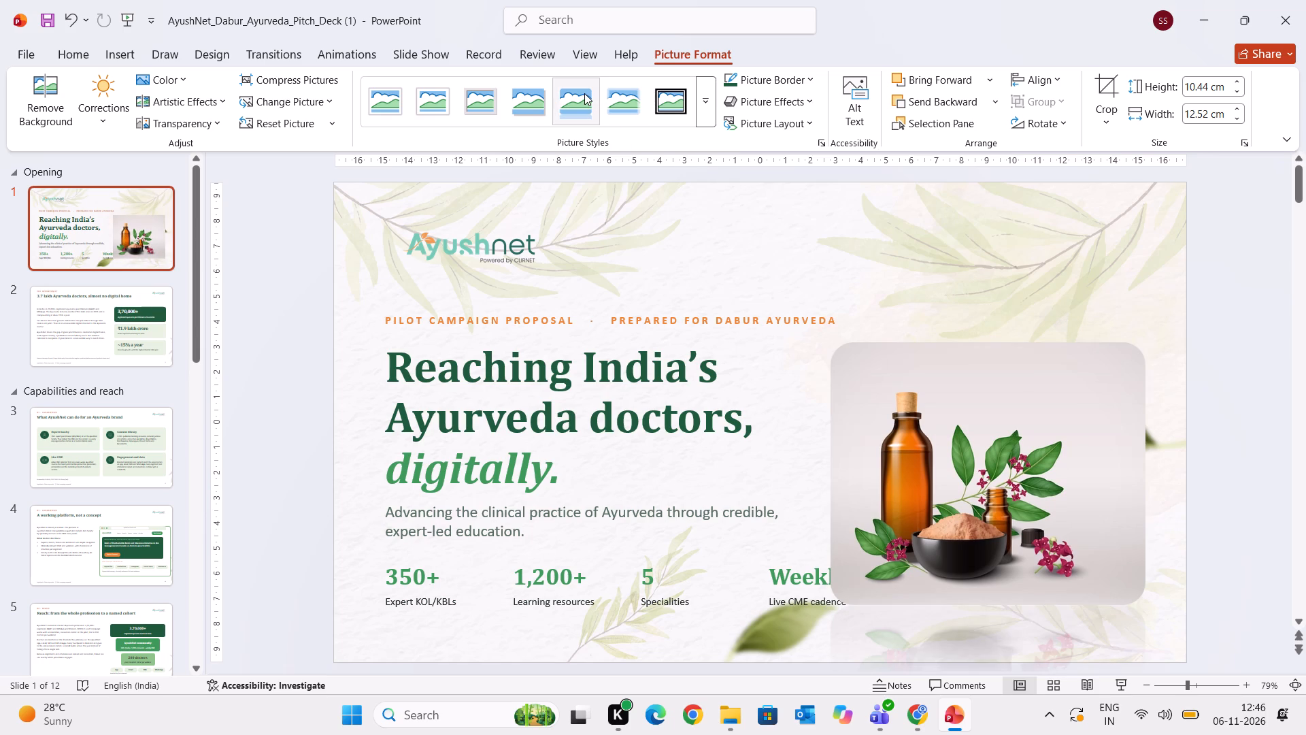
Give the bottle picture the soft-edged oval picture style and shift it up and outward, clear of the Weekly figure.
{"action": "left_click", "coordinate": [705, 112]}
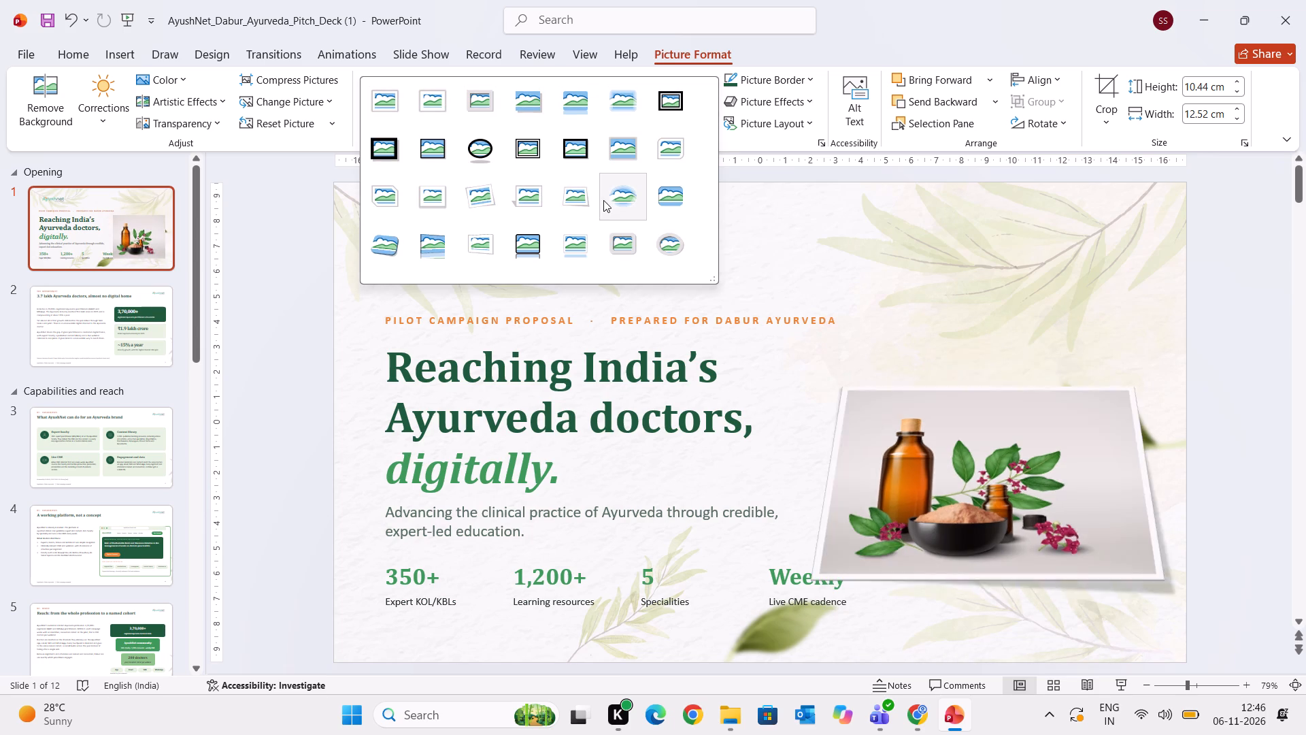
{"action": "left_click", "coordinate": [614, 199]}
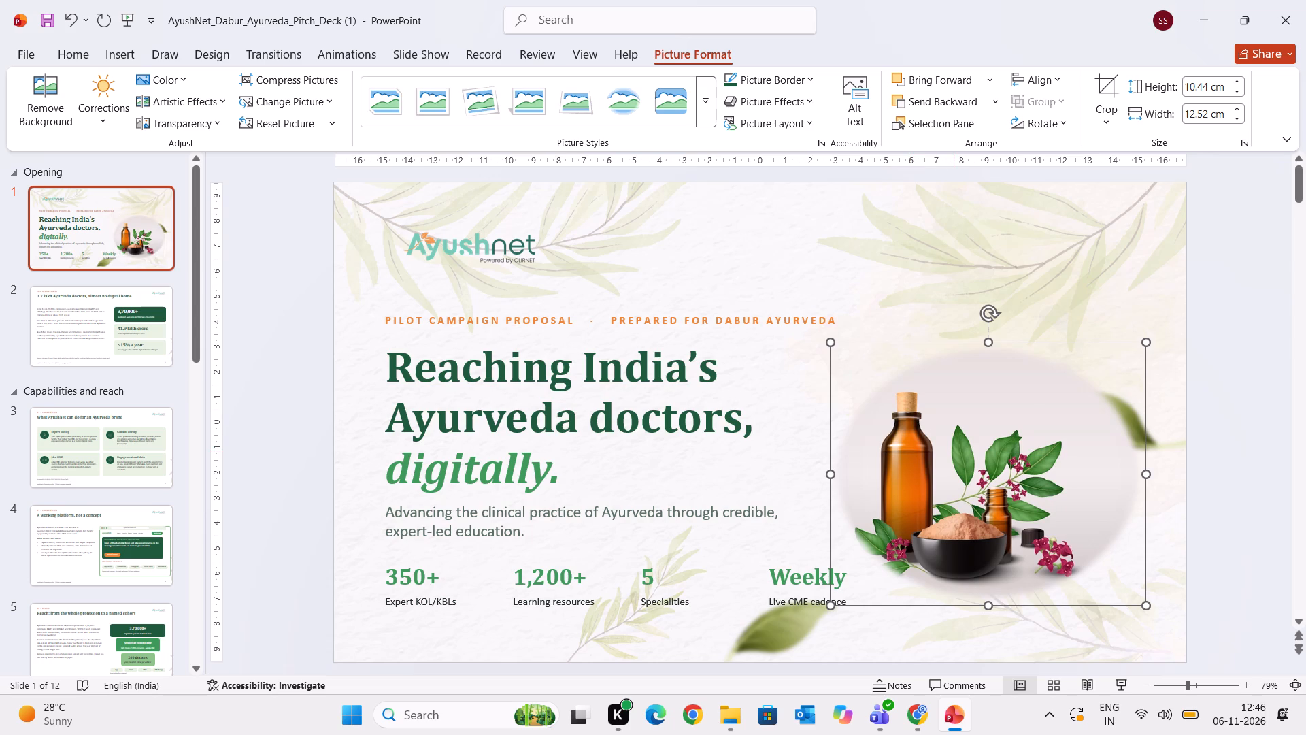
{"action": "left_click", "coordinate": [954, 451]}
{"action": "left_click_drag", "start_coordinate": [954, 451], "coordinate": [972, 417]}
{"action": "left_click", "coordinate": [1225, 451]}
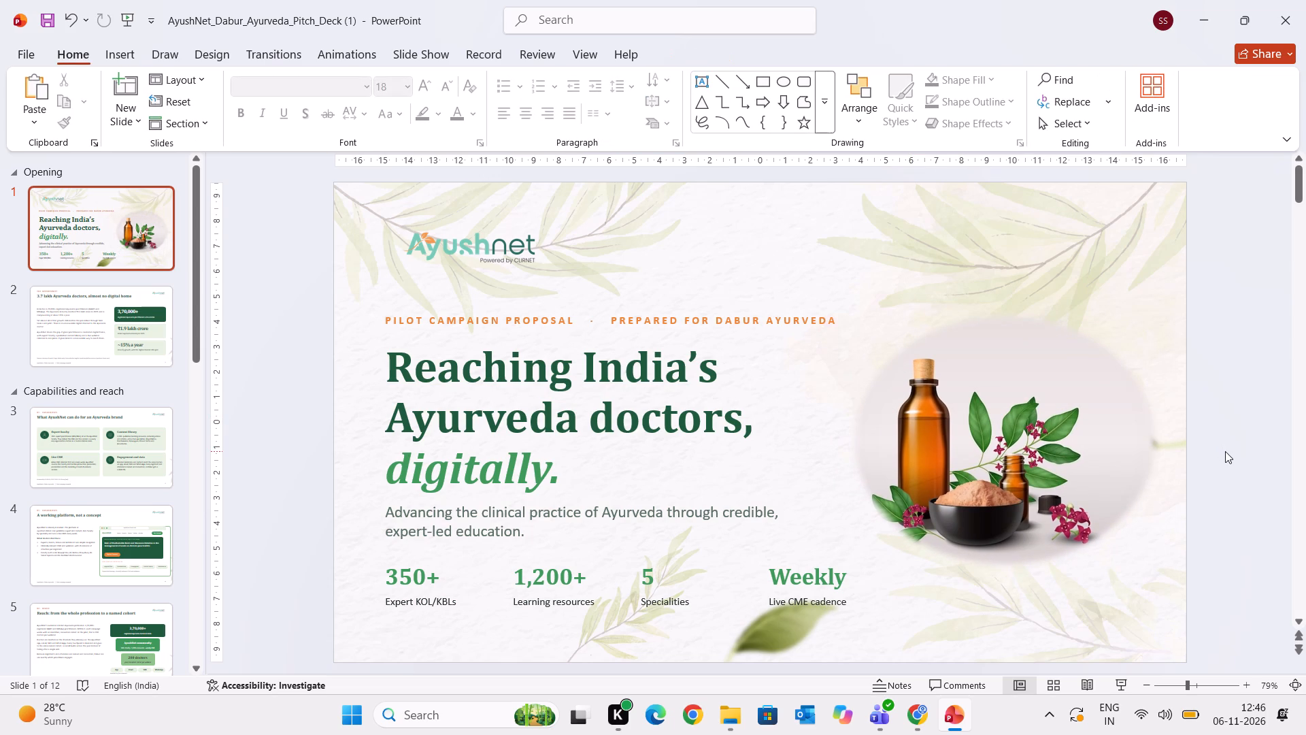
{"action": "left_click", "coordinate": [985, 438]}
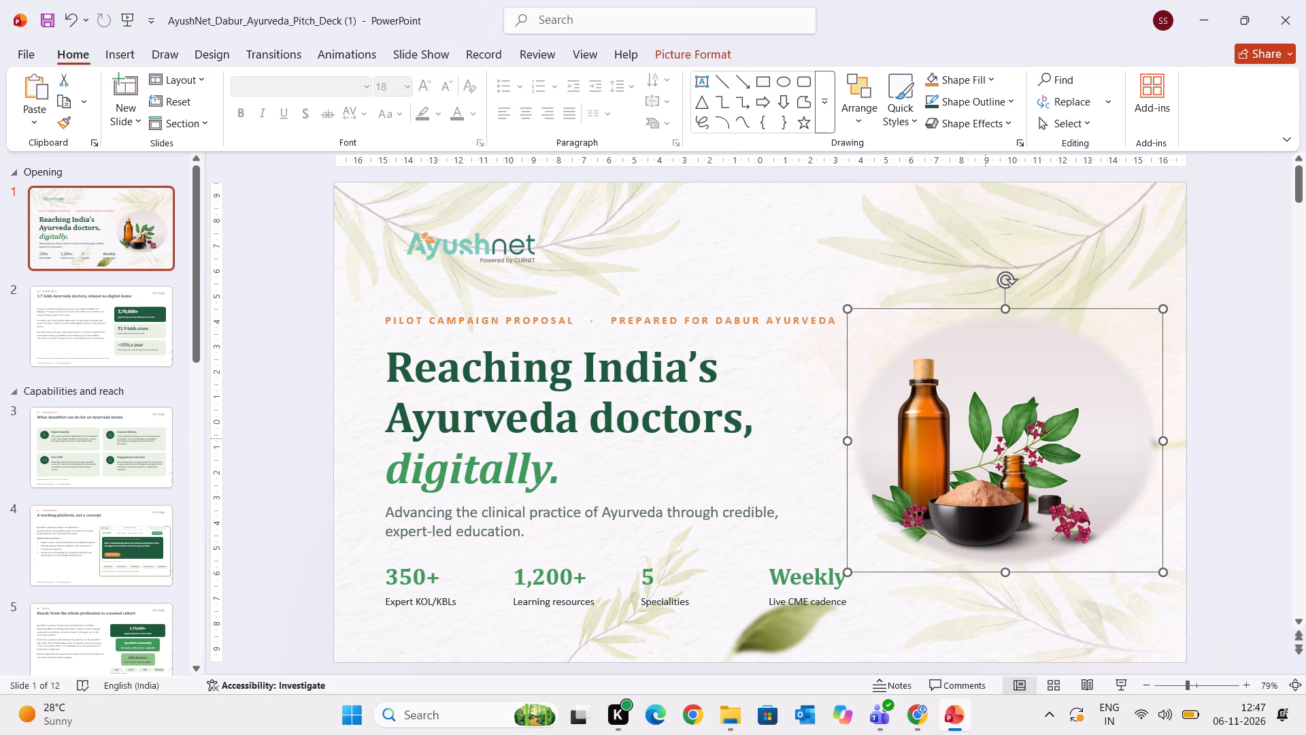
{"action": "left_click", "coordinate": [1216, 378]}
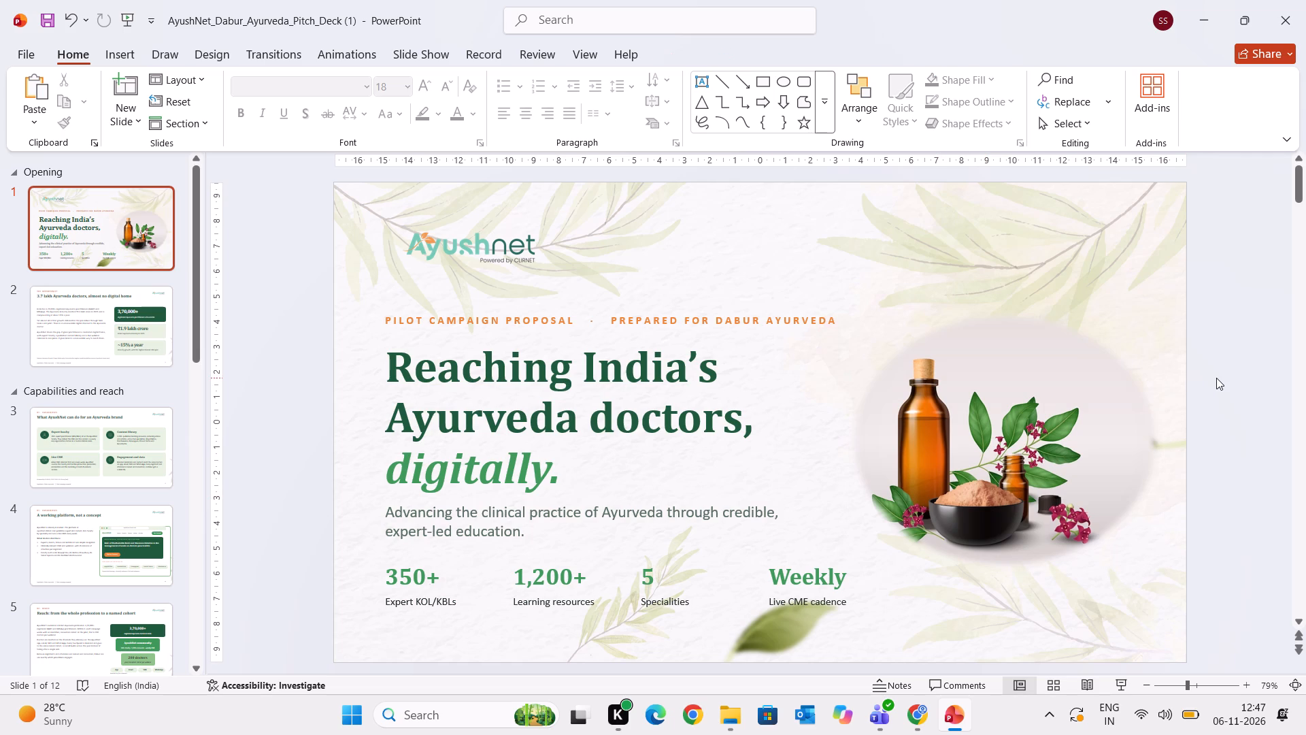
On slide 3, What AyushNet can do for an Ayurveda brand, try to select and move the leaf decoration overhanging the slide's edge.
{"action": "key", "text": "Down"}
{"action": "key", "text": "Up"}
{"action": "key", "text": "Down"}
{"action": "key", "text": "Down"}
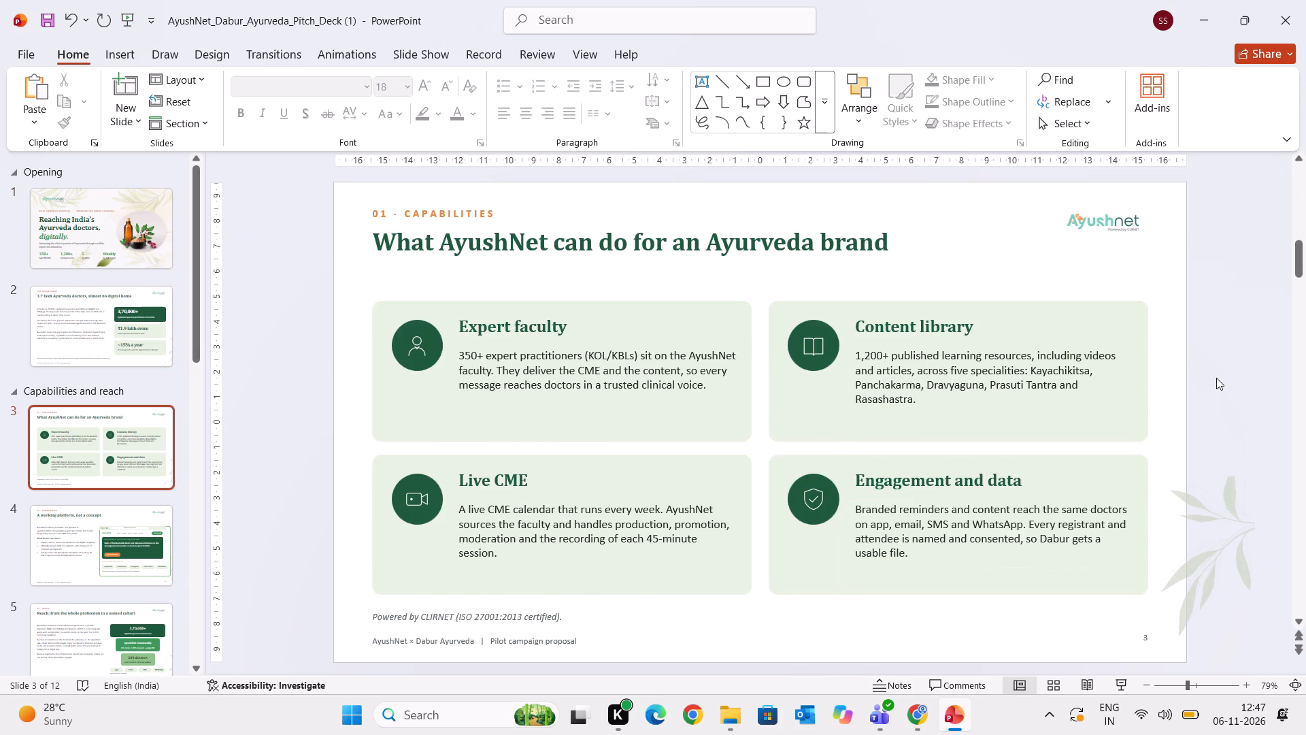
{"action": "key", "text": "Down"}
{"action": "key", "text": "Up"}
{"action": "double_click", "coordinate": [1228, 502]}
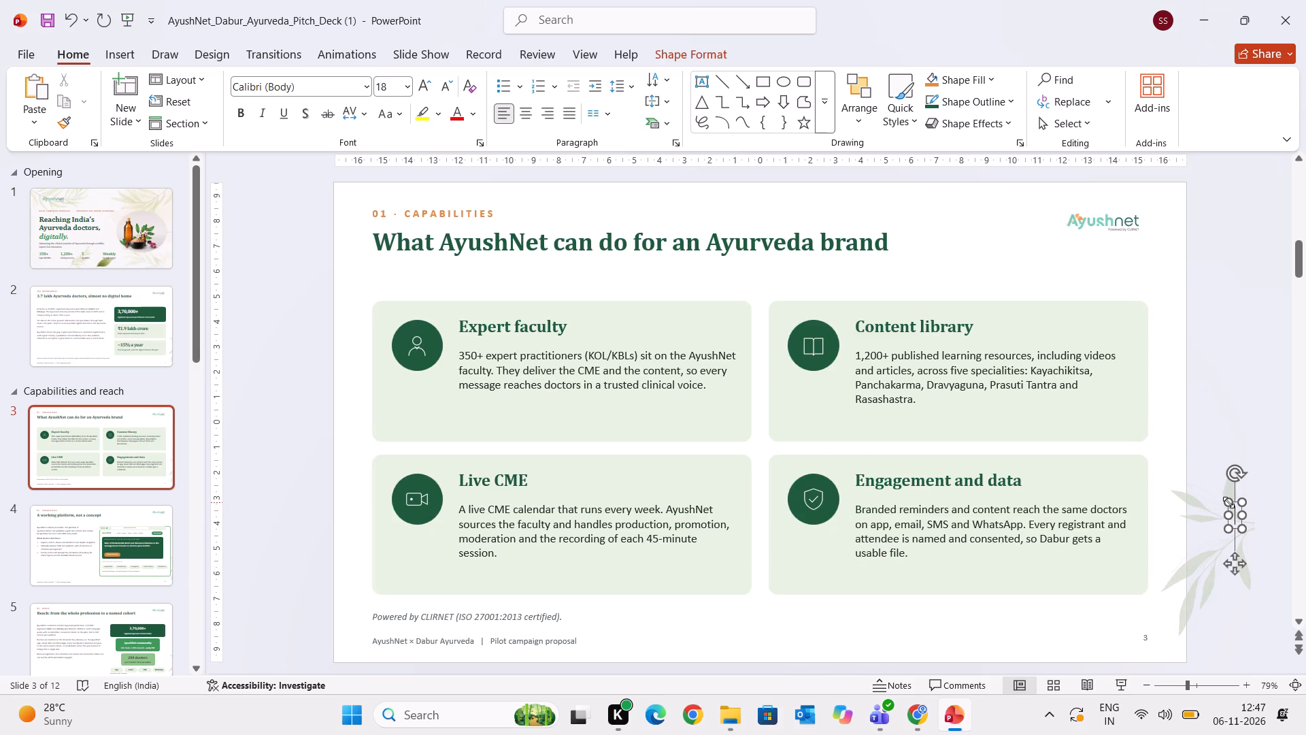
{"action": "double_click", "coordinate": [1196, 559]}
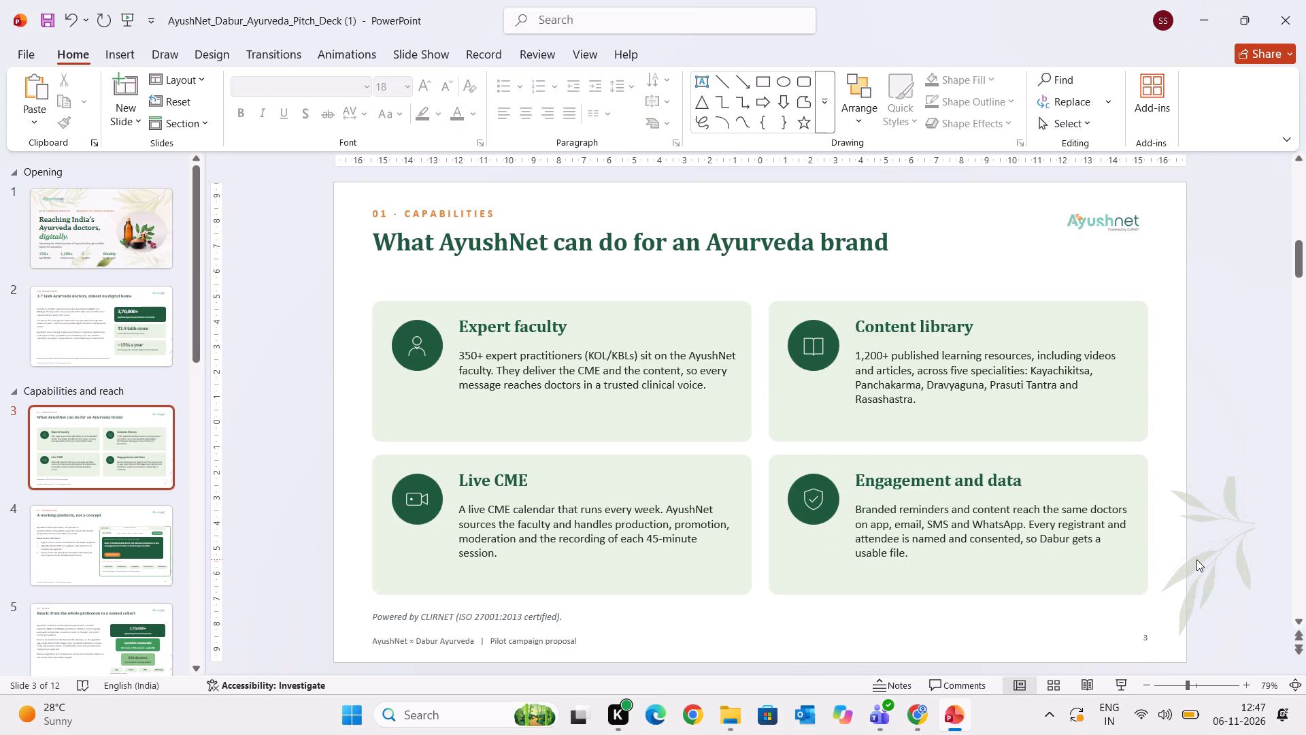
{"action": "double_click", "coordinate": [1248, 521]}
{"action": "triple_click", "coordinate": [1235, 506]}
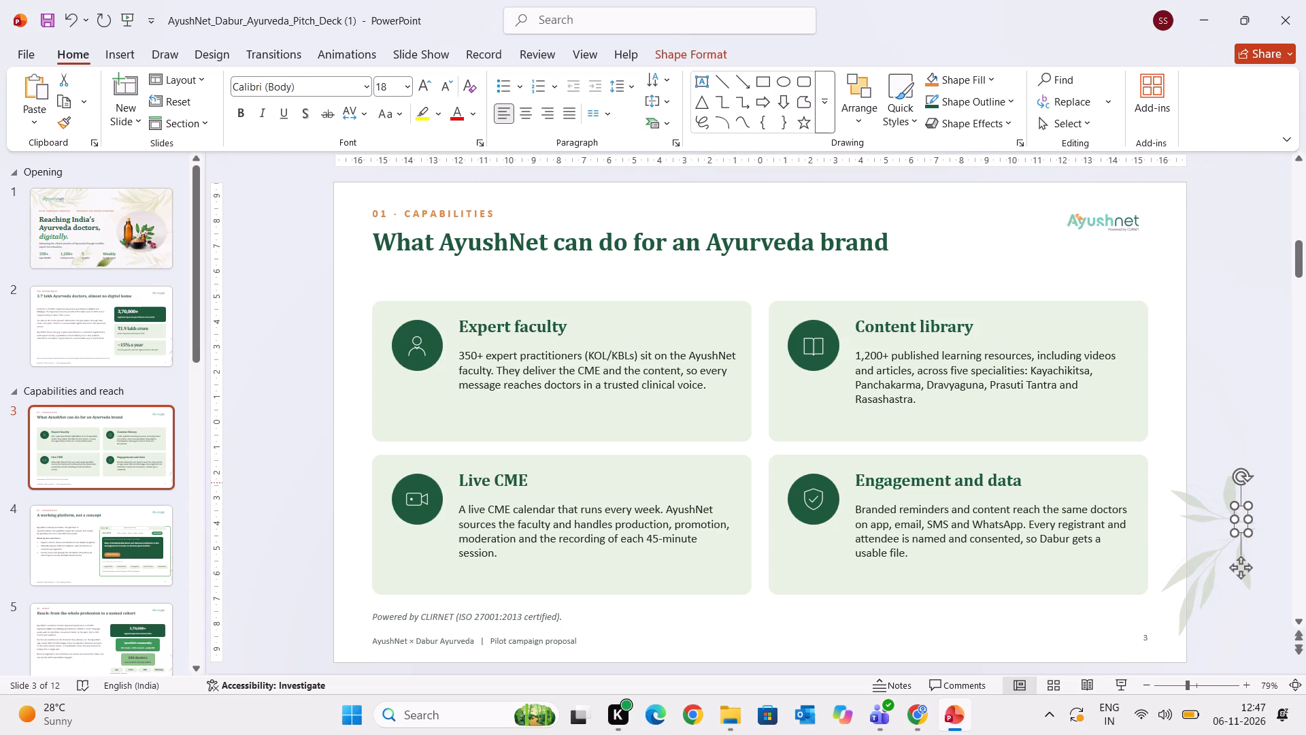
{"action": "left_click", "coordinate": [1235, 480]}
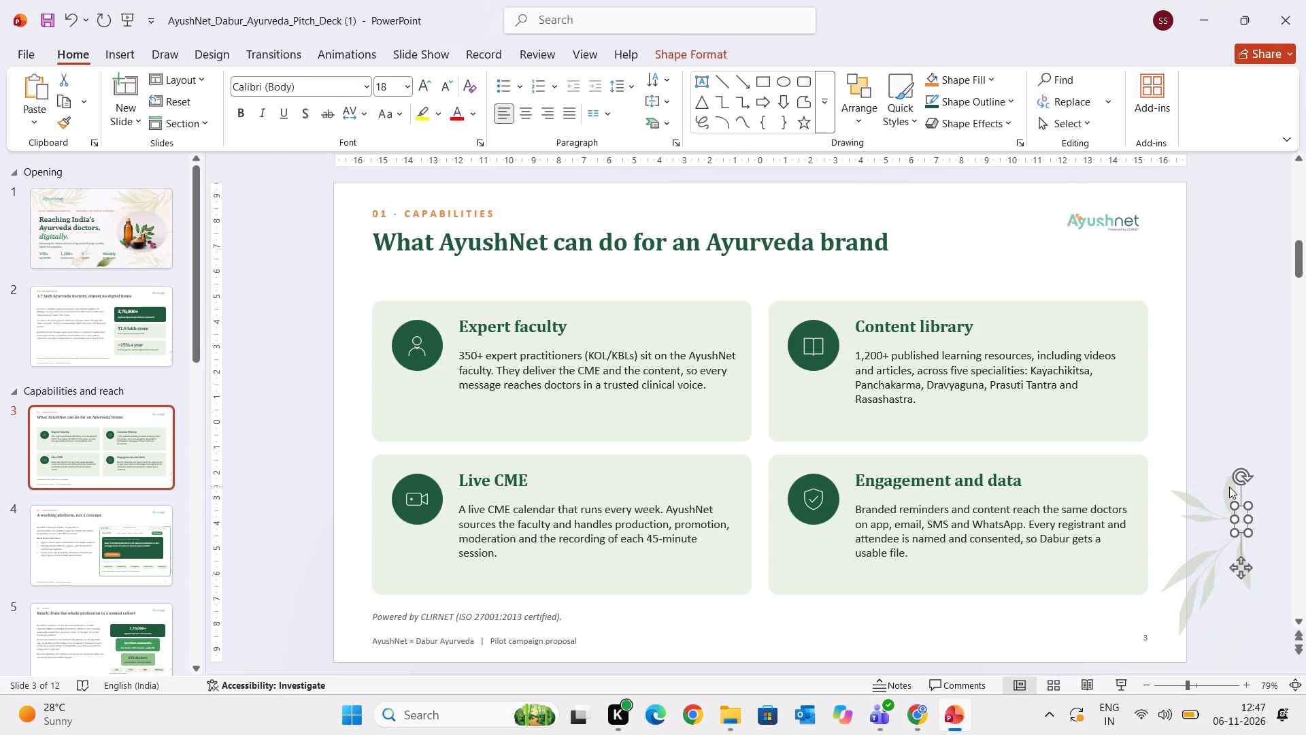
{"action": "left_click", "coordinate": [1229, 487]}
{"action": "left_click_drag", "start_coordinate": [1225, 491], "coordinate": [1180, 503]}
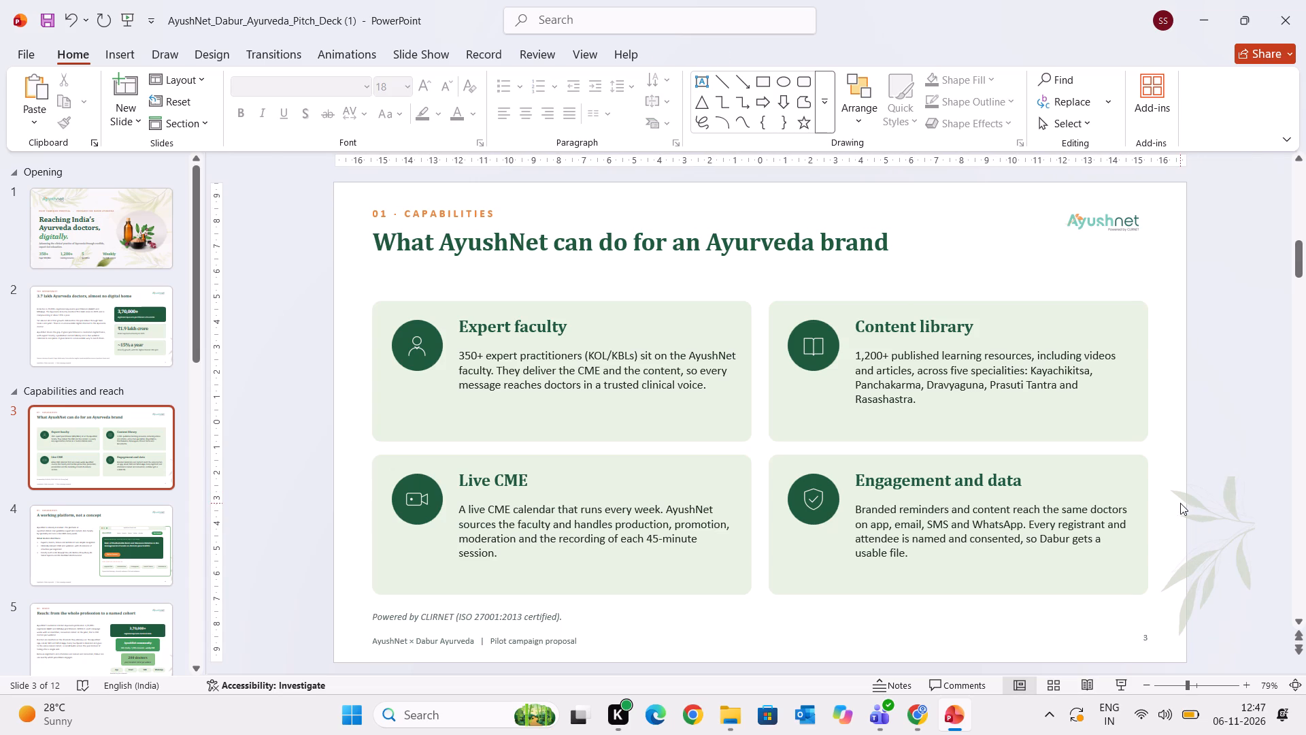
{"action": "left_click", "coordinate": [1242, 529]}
Look through the slides from the cover to slide 11 and back to slide 9, Expected impact of the pilot, checking their layout.
{"action": "key", "text": "Up"}
{"action": "key", "text": "Up"}
{"action": "key", "text": "Up"}
{"action": "key", "text": "Down"}
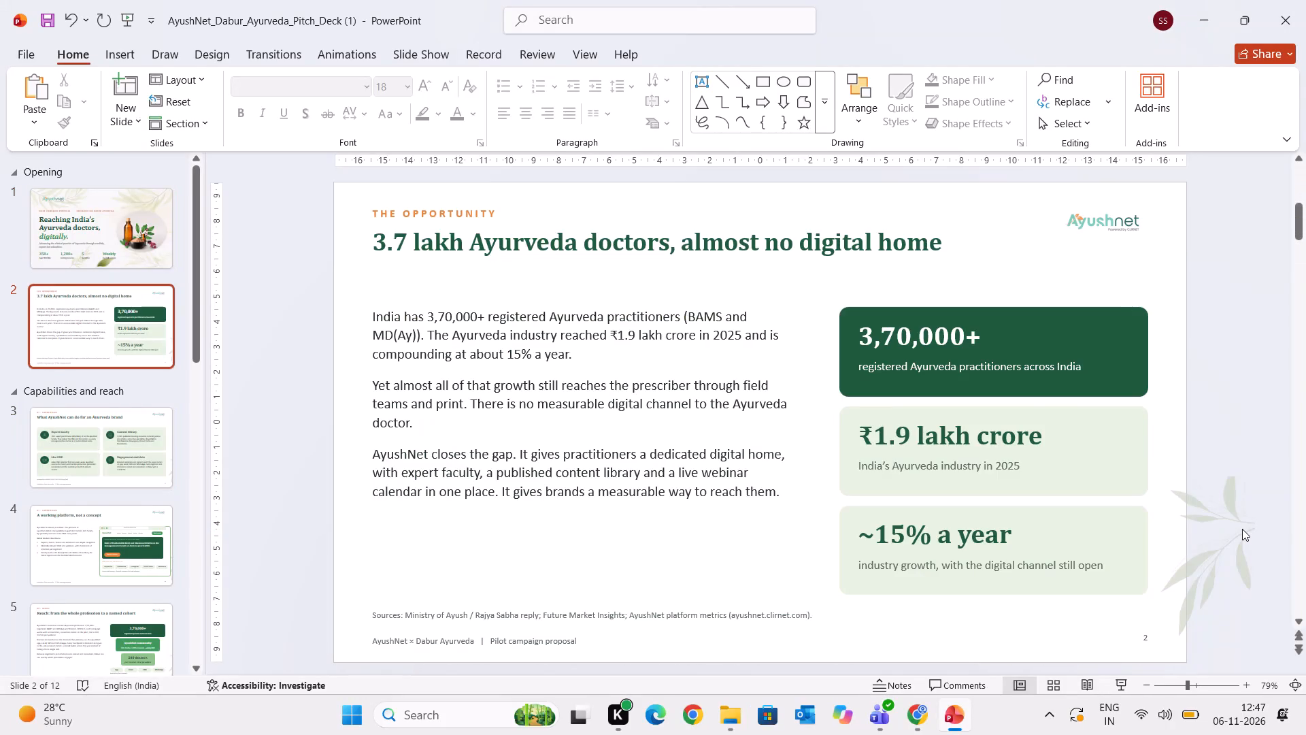
{"action": "key", "text": "Down"}
{"action": "key", "text": "Down"}
{"action": "key", "text": "Down"}
{"action": "key", "text": "Down"}
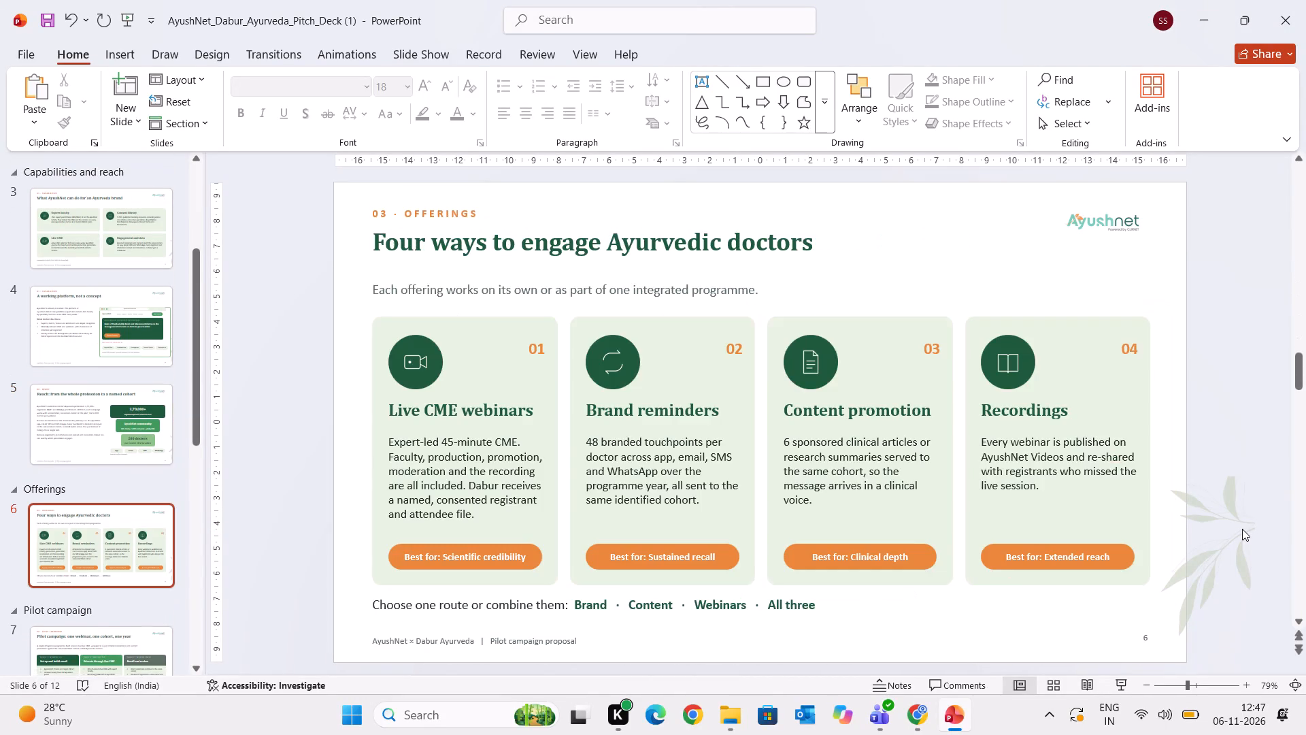
{"action": "key", "text": "Down"}
{"action": "key", "text": "Down"}
{"action": "key", "text": "Down"}
{"action": "key", "text": "Down"}
{"action": "key", "text": "Up"}
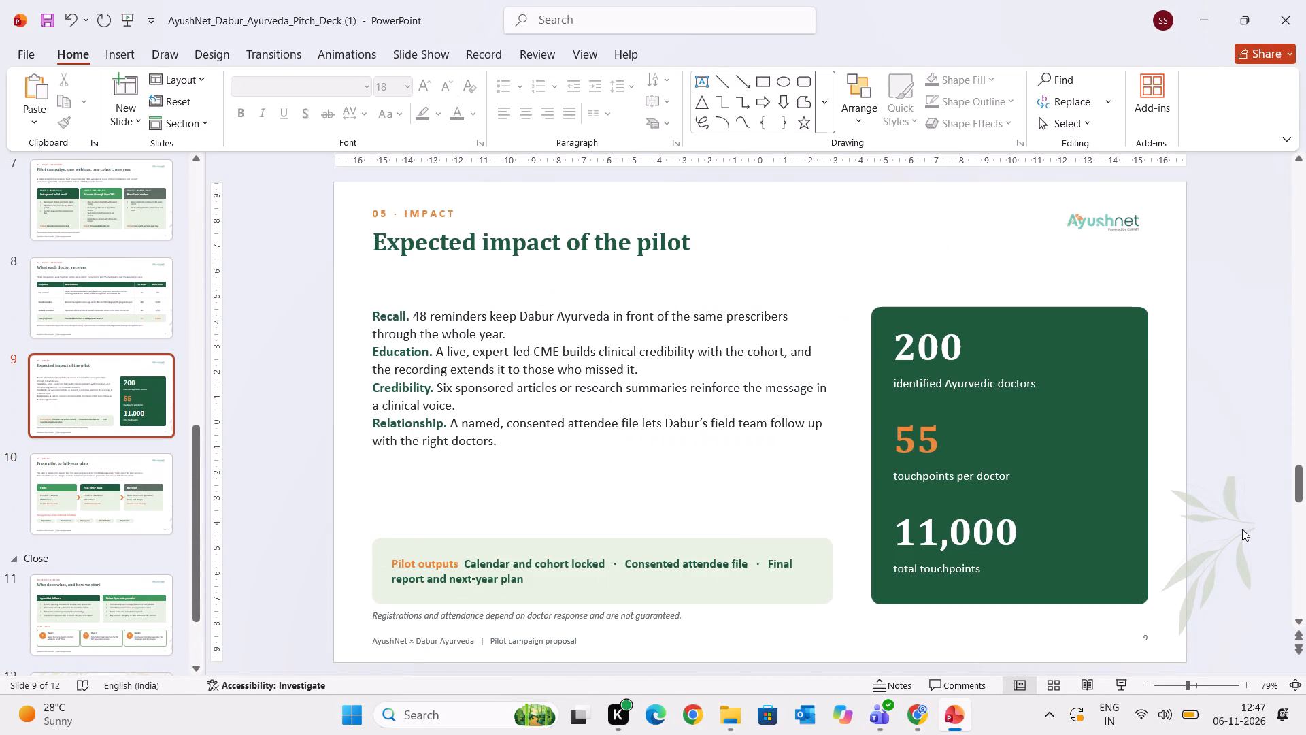
{"action": "key", "text": "Down"}
{"action": "key", "text": "Down"}
{"action": "key", "text": "Up"}
{"action": "key", "text": "Up"}
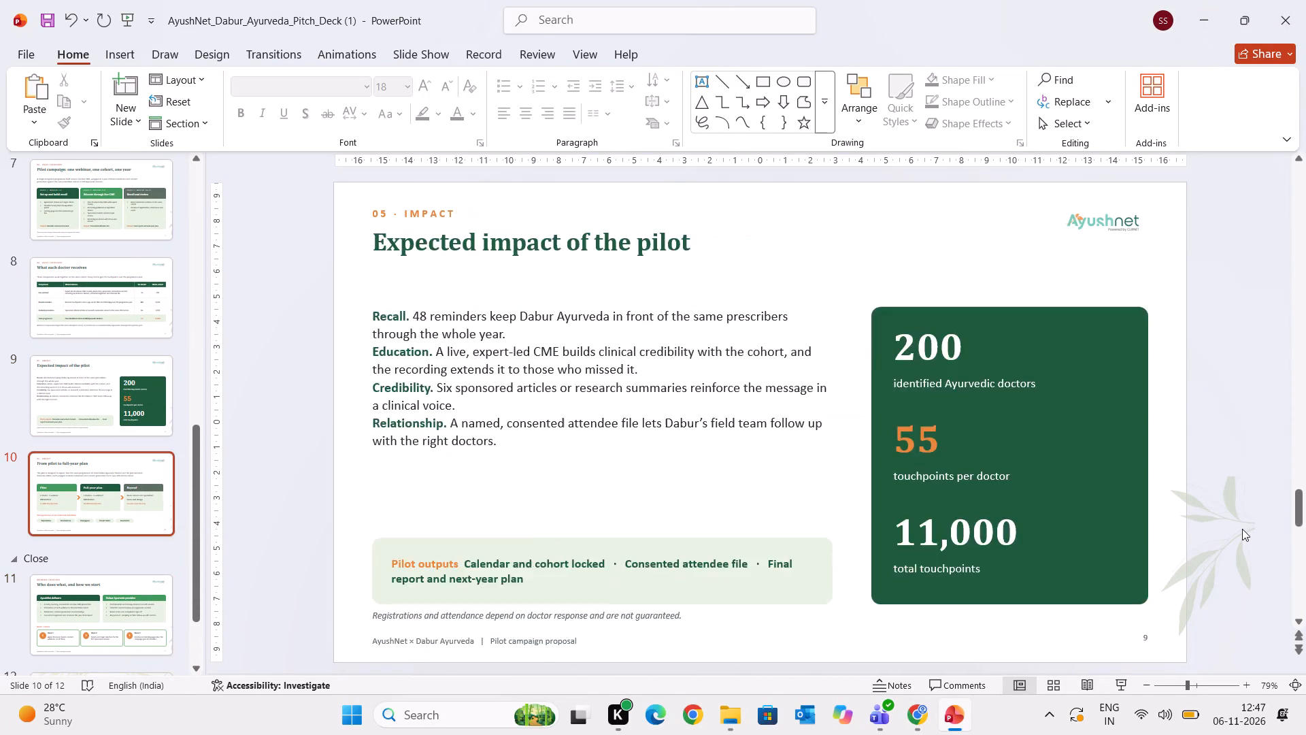
Look back through the slides from slide 9 to the cover, checking their layout.
{"action": "key", "text": "Up"}
{"action": "key", "text": "Up"}
{"action": "key", "text": "Up"}
{"action": "key", "text": "Up"}
{"action": "key", "text": "Up"}
{"action": "key", "text": "Up"}
{"action": "key", "text": "Up"}
{"action": "key", "text": "Up"}
{"action": "key", "text": "Up"}
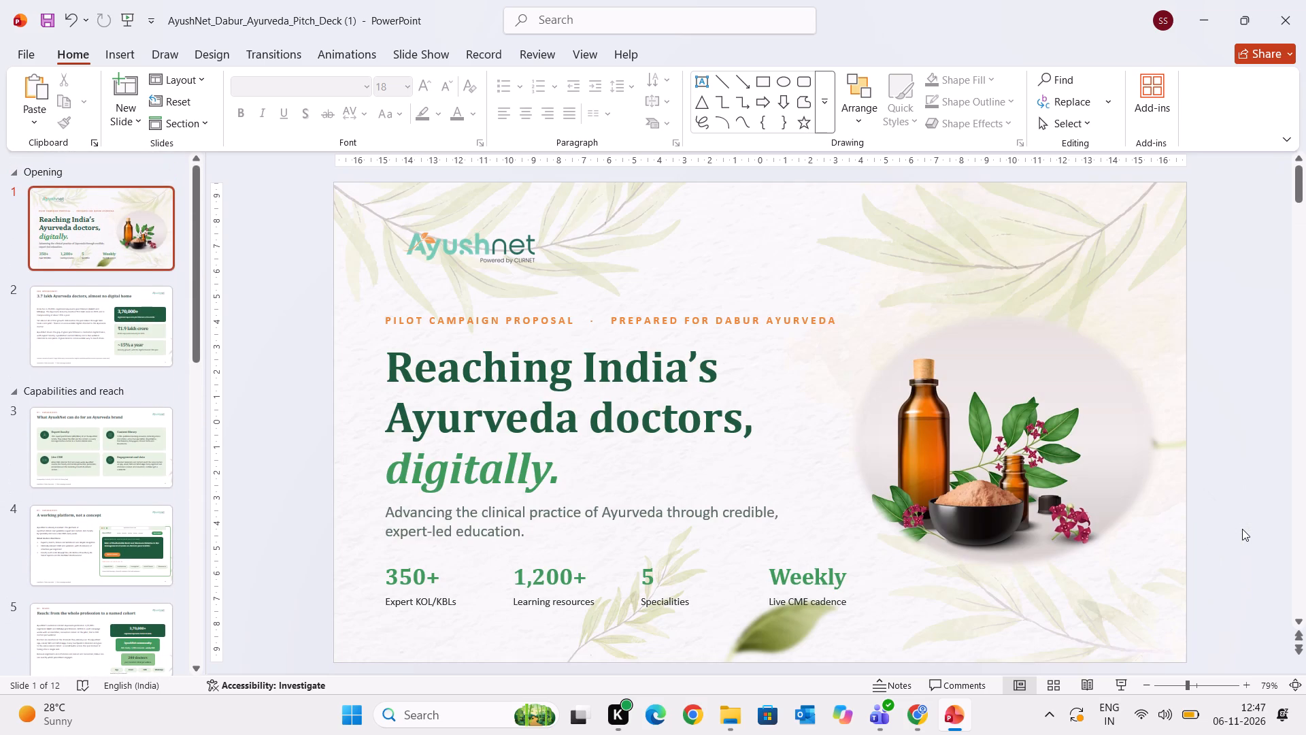
{"action": "key", "text": "Up"}
{"action": "key", "text": "Down"}
{"action": "key", "text": "Down"}
{"action": "key", "text": "Up"}
{"action": "key", "text": "Up"}
{"action": "key", "text": "Up"}
Shift the Ayushnet logo on the cover horizontally so its lettering lines up with the starting edge of the headline.
{"action": "left_click", "coordinate": [448, 245]}
{"action": "key", "text": "Left"}
{"action": "key", "text": "Left"}
{"action": "key", "text": "Left"}
{"action": "key", "text": "Left"}
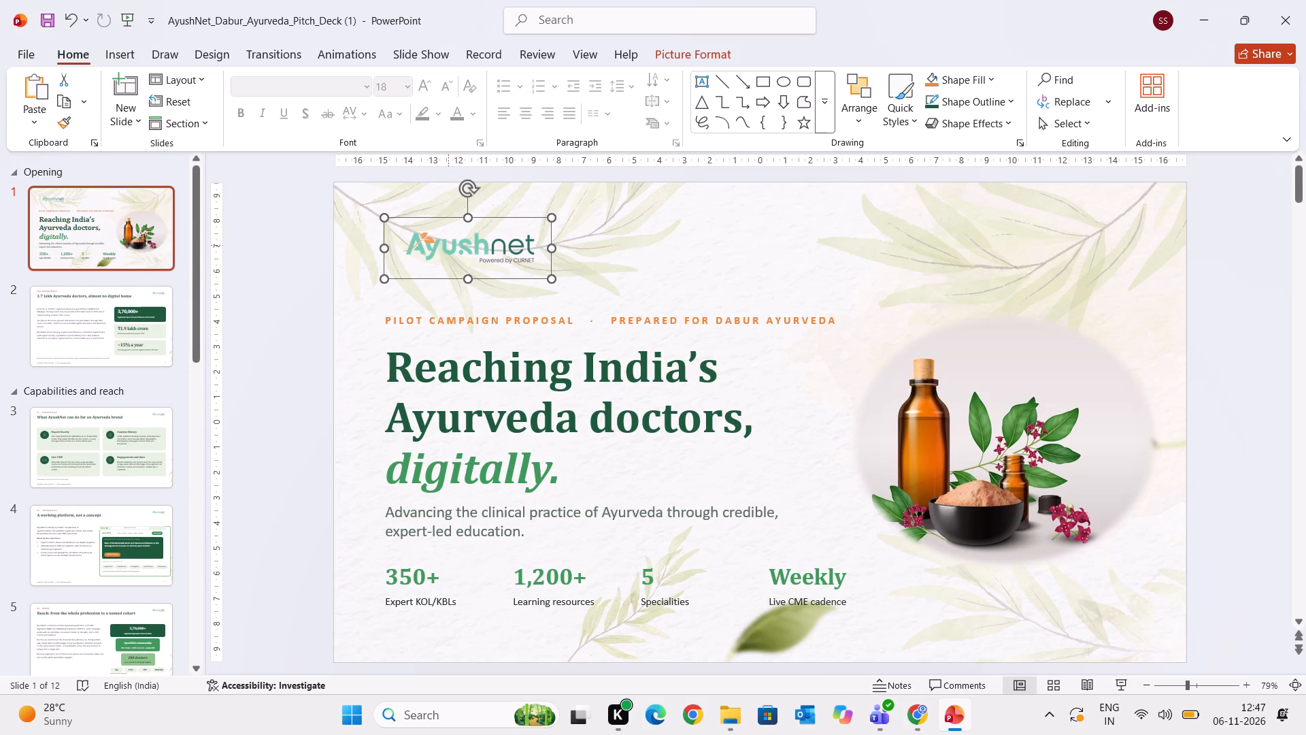
{"action": "key", "text": "Left"}
{"action": "key", "text": "Left"}
{"action": "key", "text": "Left"}
{"action": "key", "text": "Left"}
{"action": "key", "text": "Left"}
{"action": "key", "text": "Left"}
{"action": "key", "text": "Left"}
{"action": "key", "text": "Left"}
{"action": "key", "text": "Left"}
{"action": "key", "text": "Left"}
{"action": "key", "text": "Left"}
{"action": "key", "text": "Left"}
{"action": "key", "text": "Left"}
{"action": "key", "text": "Left"}
{"action": "key", "text": "Left"}
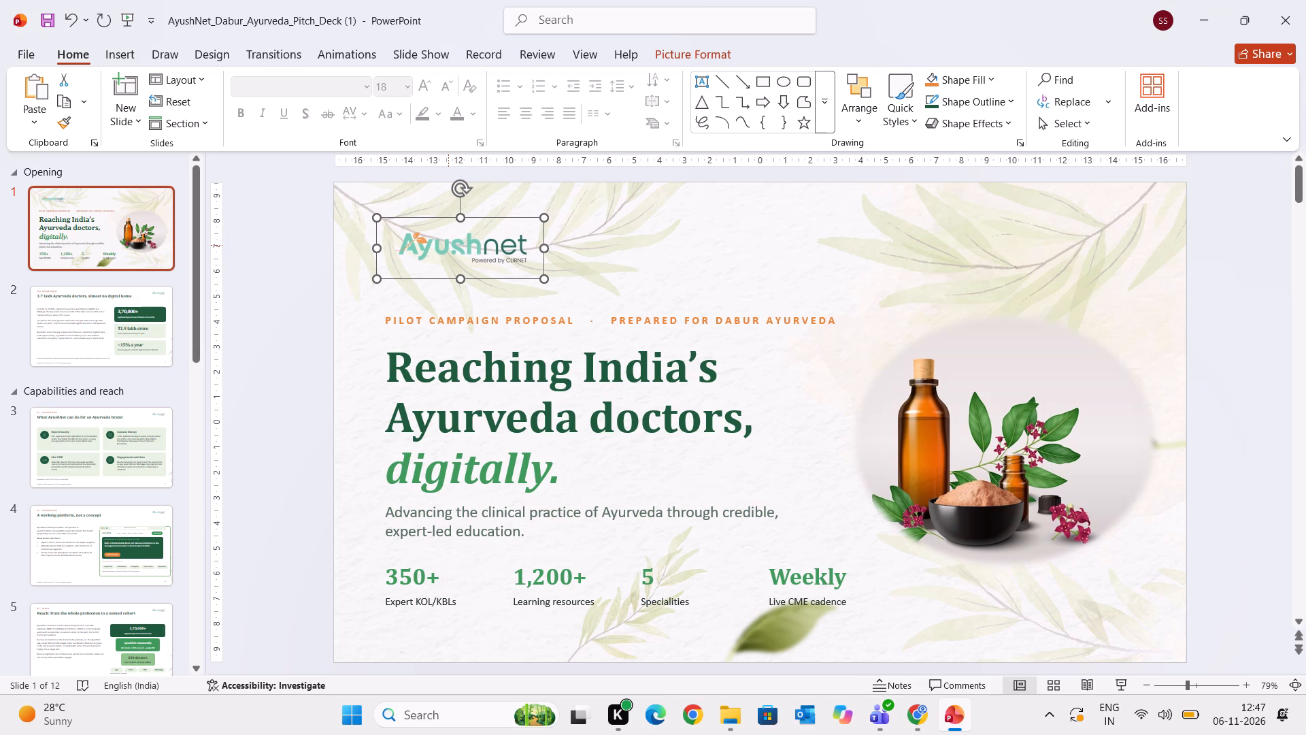
{"action": "key", "text": "Left"}
{"action": "key", "text": "Left"}
{"action": "key", "text": "Left"}
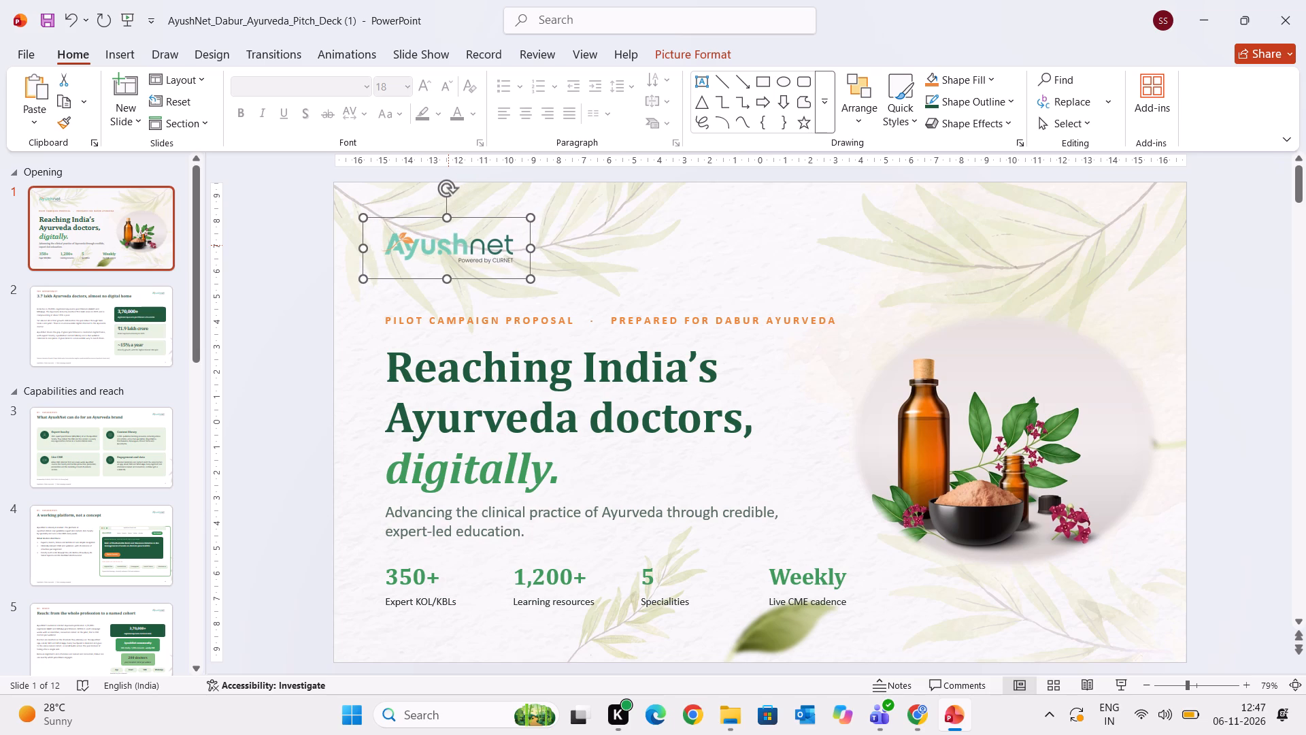
{"action": "left_click", "coordinate": [598, 250]}
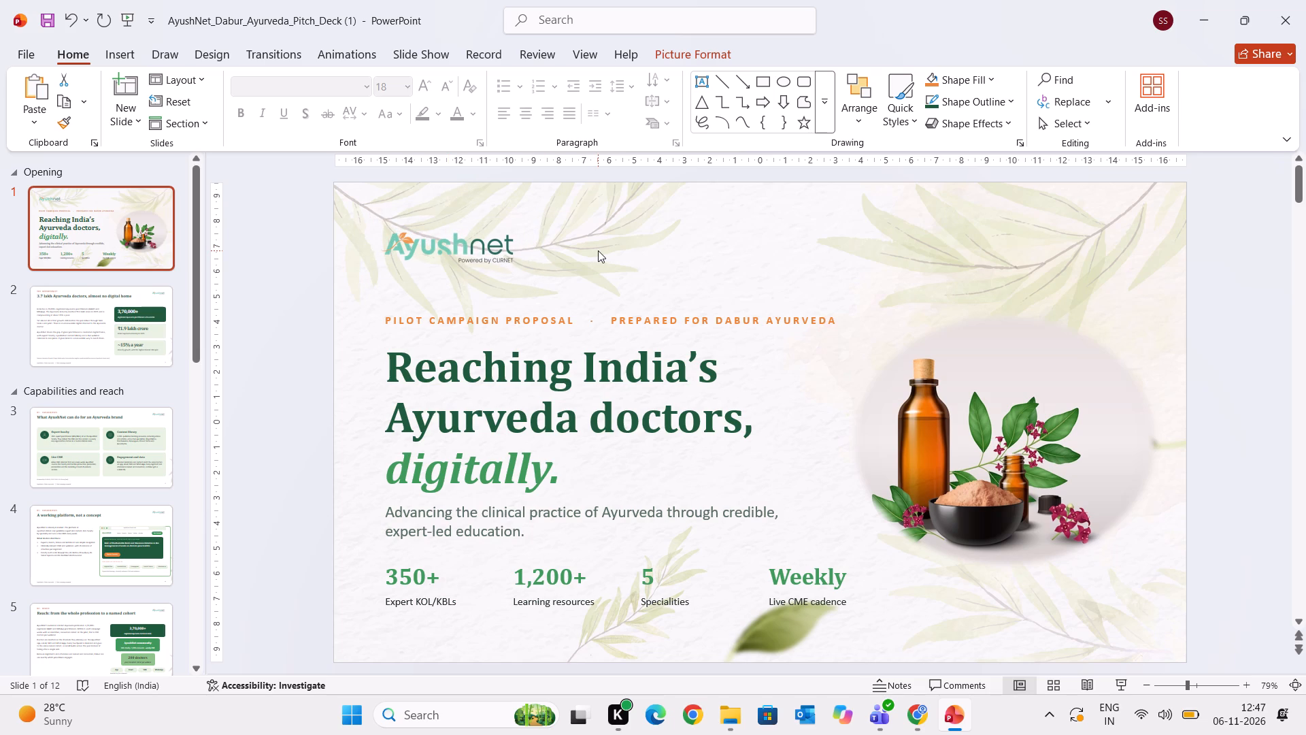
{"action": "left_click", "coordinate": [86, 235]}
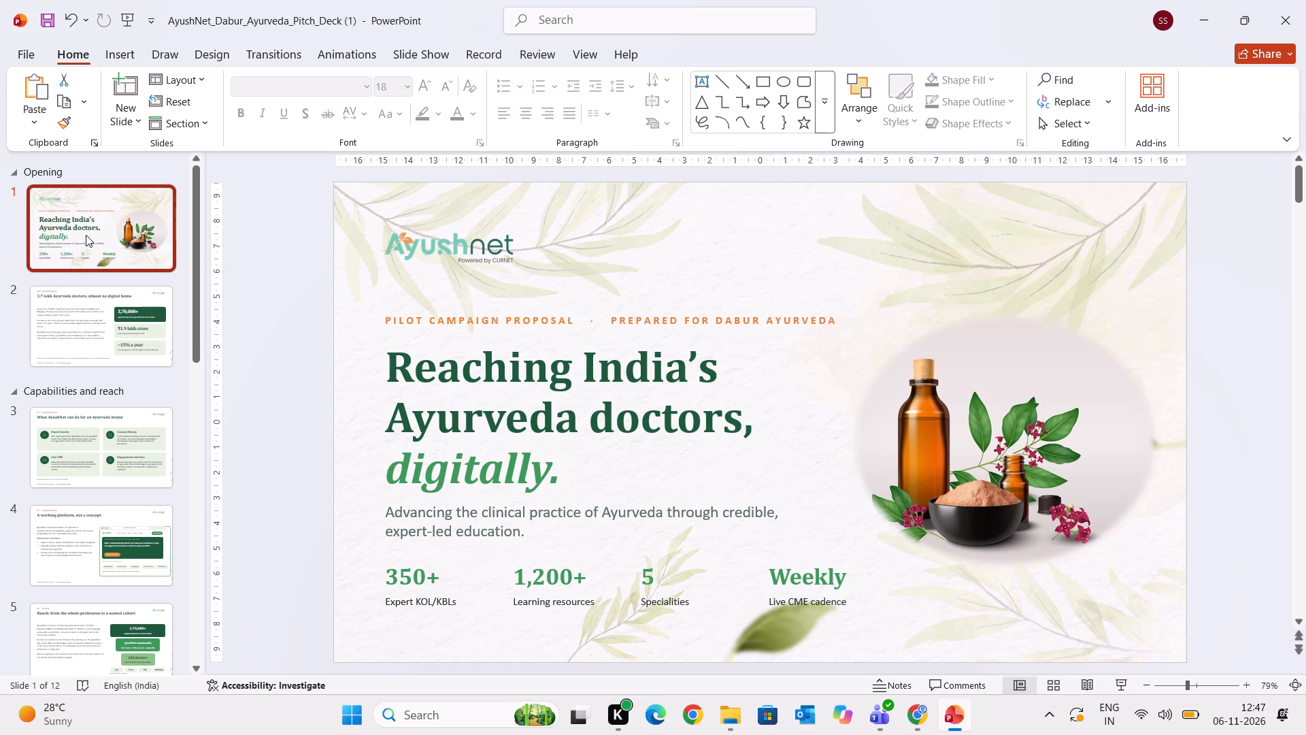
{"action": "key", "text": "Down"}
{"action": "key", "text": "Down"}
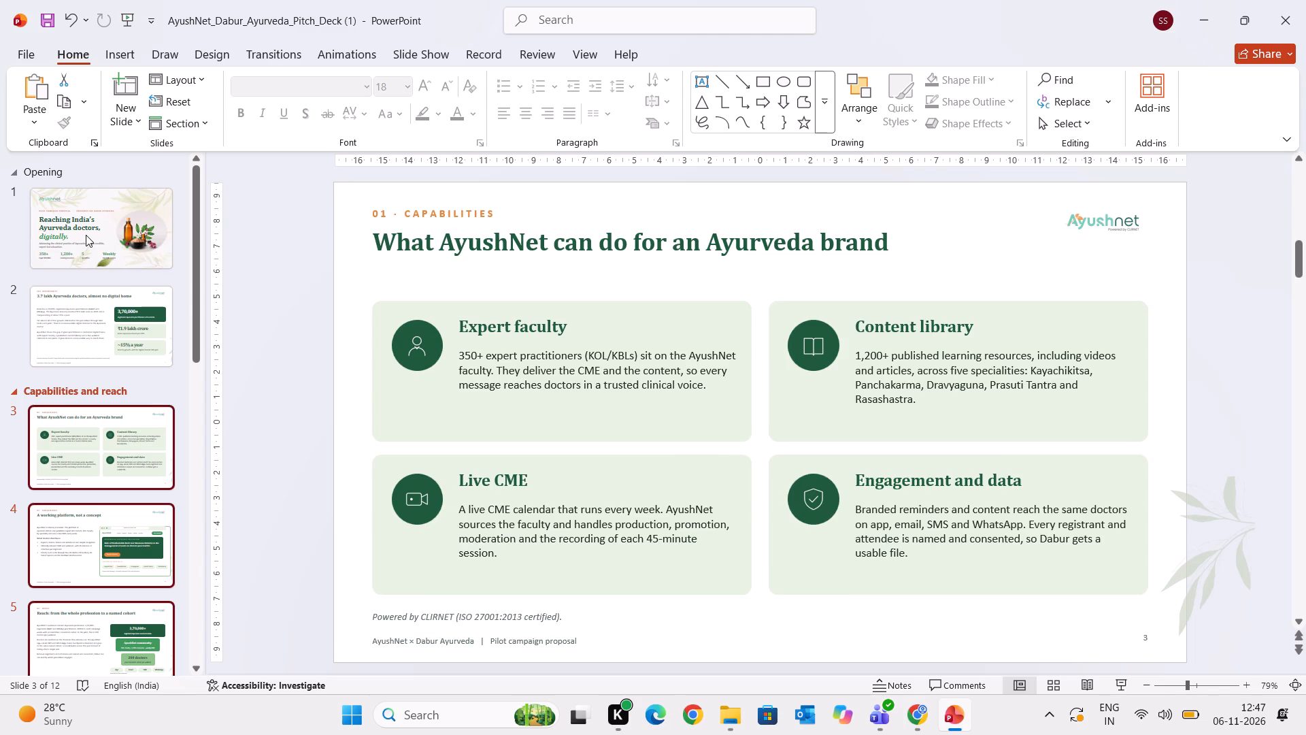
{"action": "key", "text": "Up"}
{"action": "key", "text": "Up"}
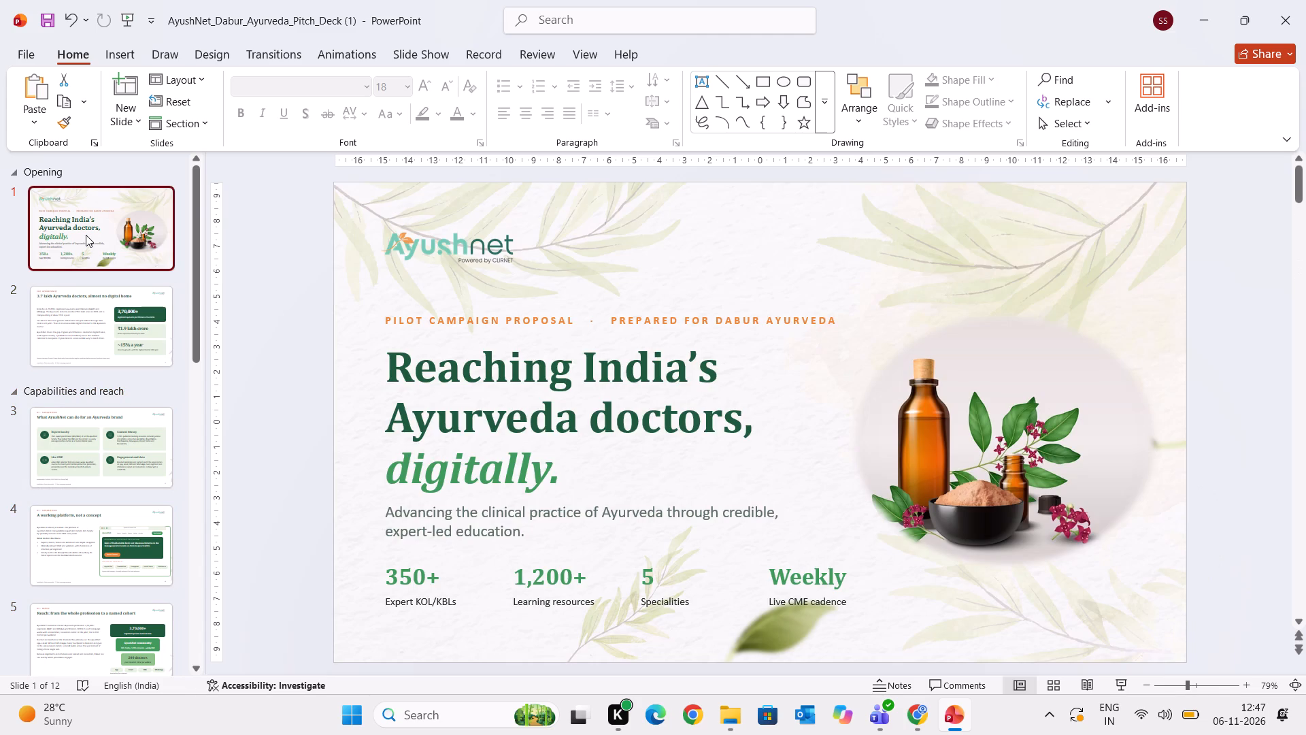
Change the font of the whole cover headline, Reaching India's Ayurveda doctors, digitally., to Poppins.
{"action": "left_click", "coordinate": [481, 430]}
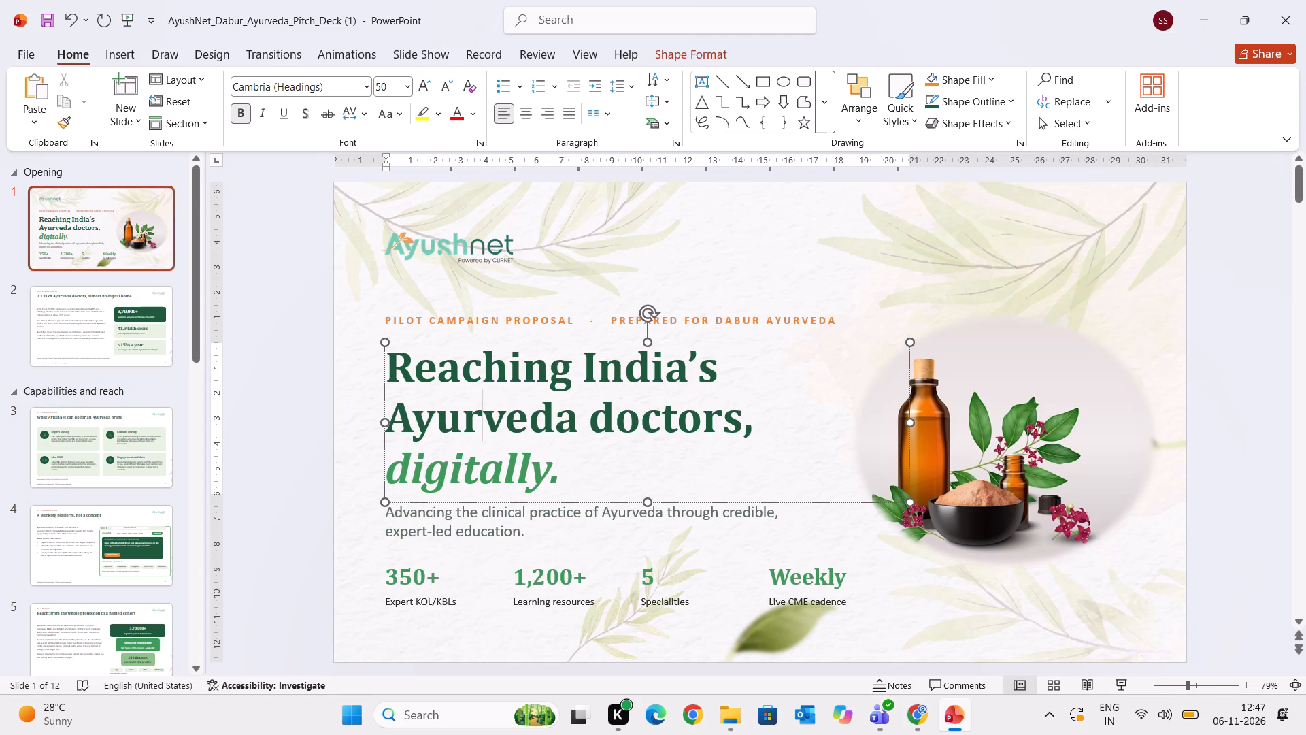
{"action": "left_click_drag", "start_coordinate": [560, 470], "coordinate": [413, 367]}
{"action": "left_click", "coordinate": [327, 90]}
{"action": "type", "text": "pop"}
{"action": "key", "text": "Return"}
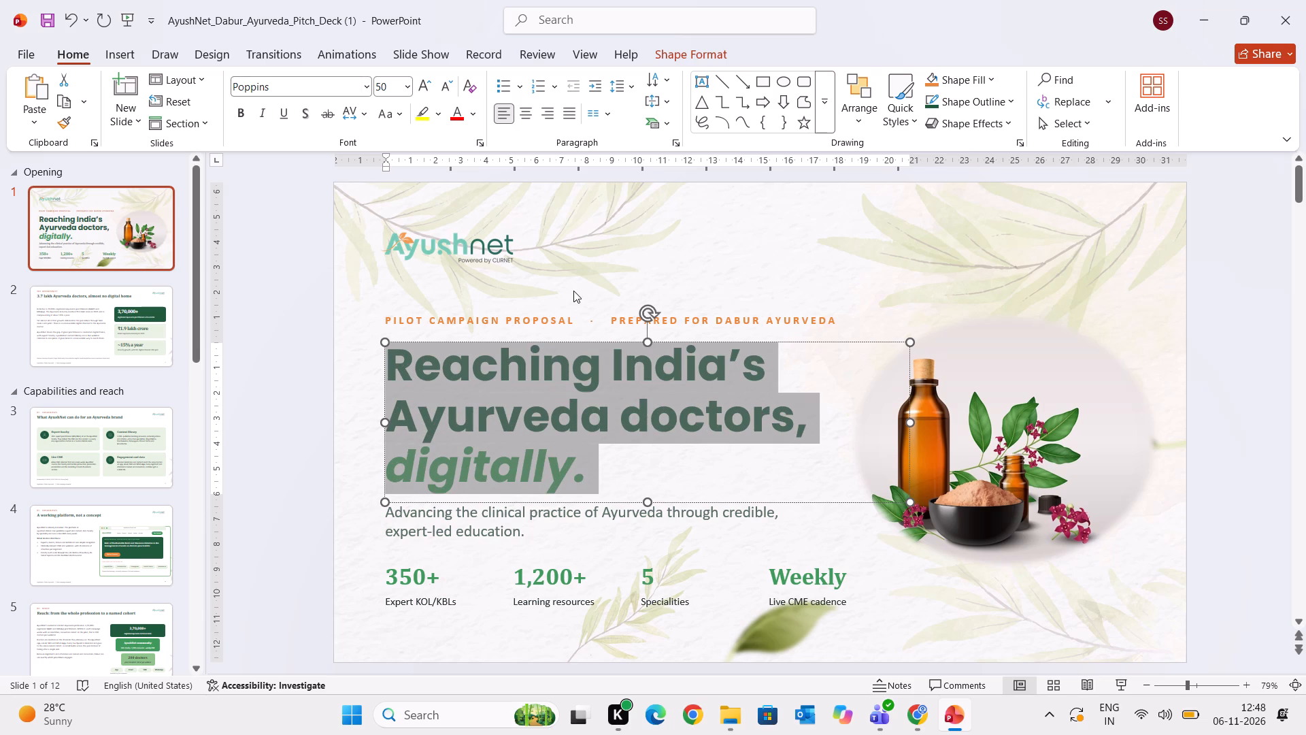
{"action": "left_click", "coordinate": [573, 291]}
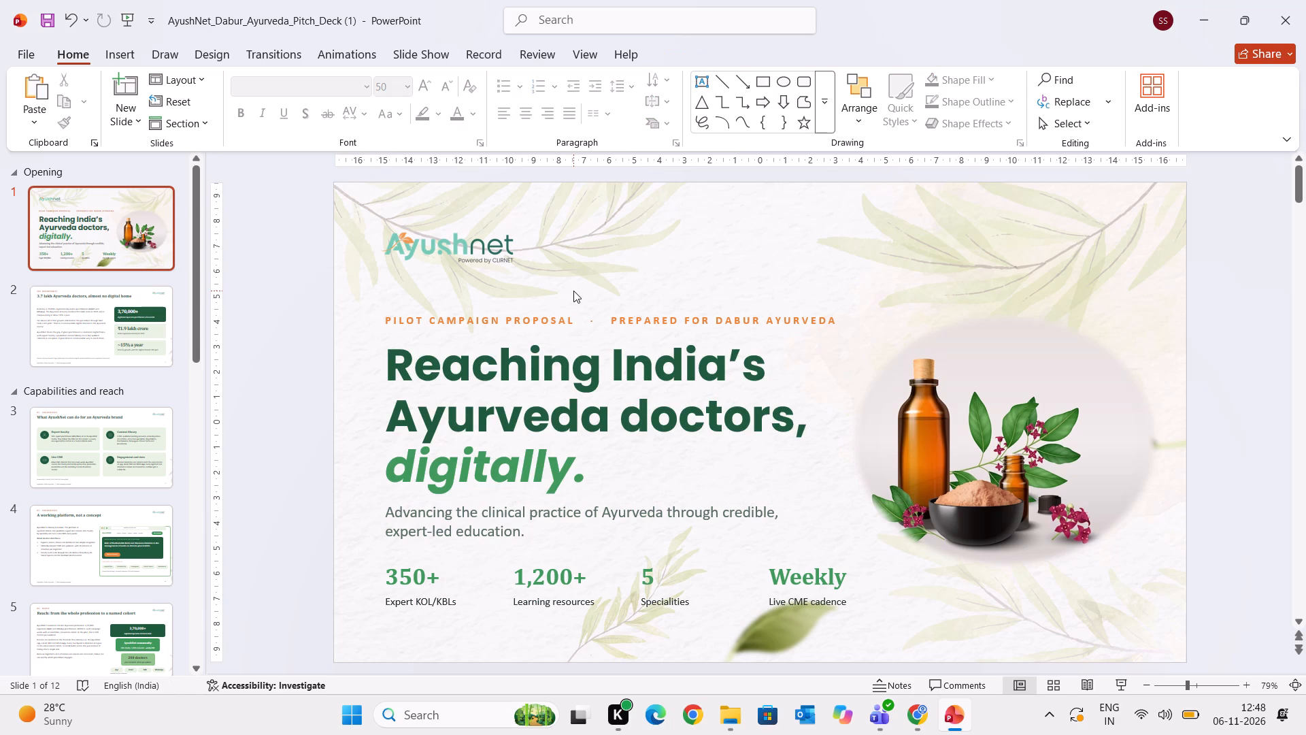
Reduce the whole cover headline's font size to 44.
{"action": "left_click", "coordinate": [533, 416]}
{"action": "left_click_drag", "start_coordinate": [586, 477], "coordinate": [410, 384]}
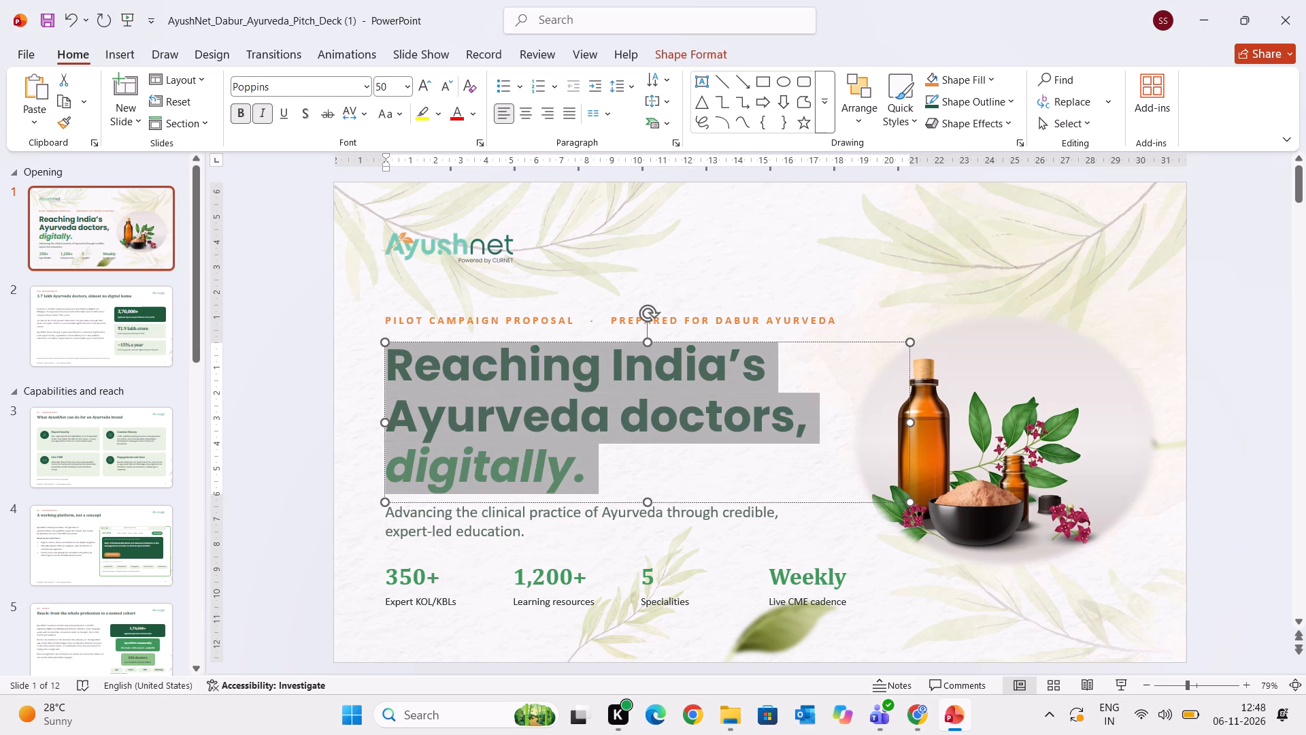
{"action": "left_click_drag", "start_coordinate": [410, 384], "coordinate": [381, 360]}
{"action": "left_click", "coordinate": [453, 87]}
{"action": "left_click", "coordinate": [453, 87]}
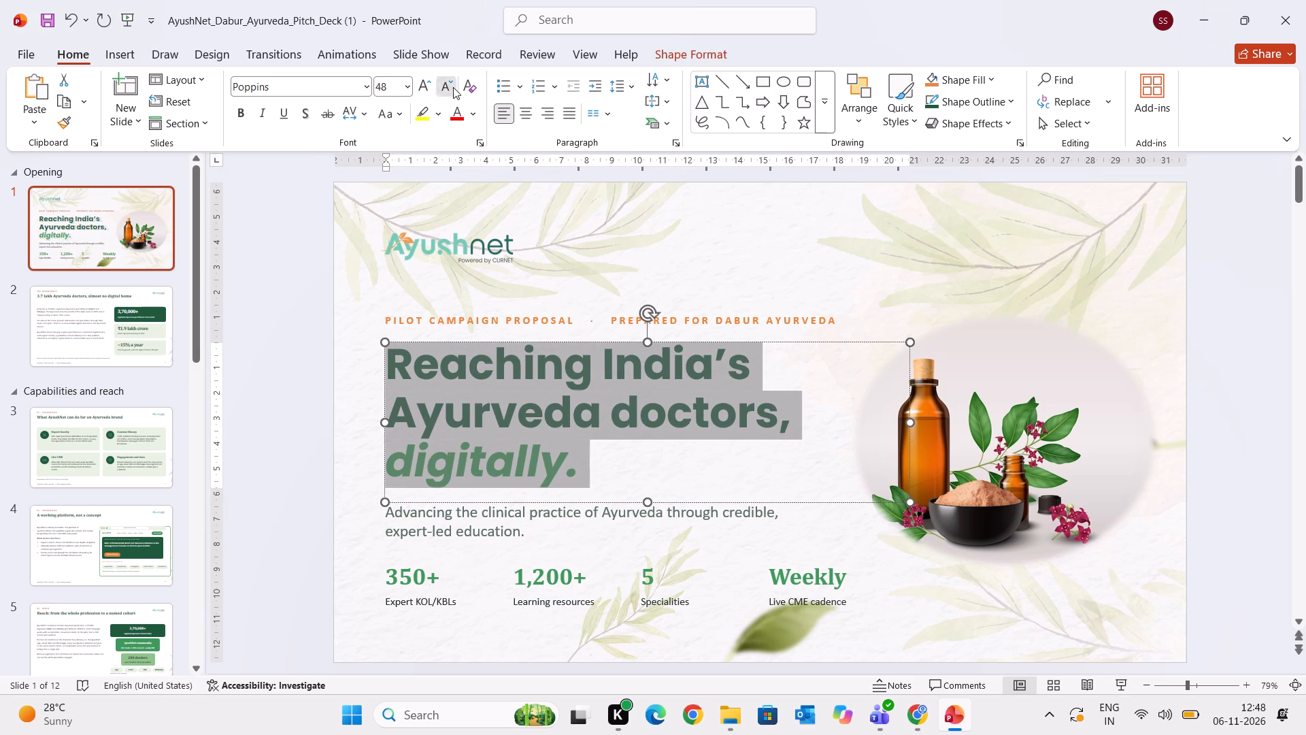
{"action": "left_click_drag", "start_coordinate": [720, 250], "coordinate": [720, 242]}
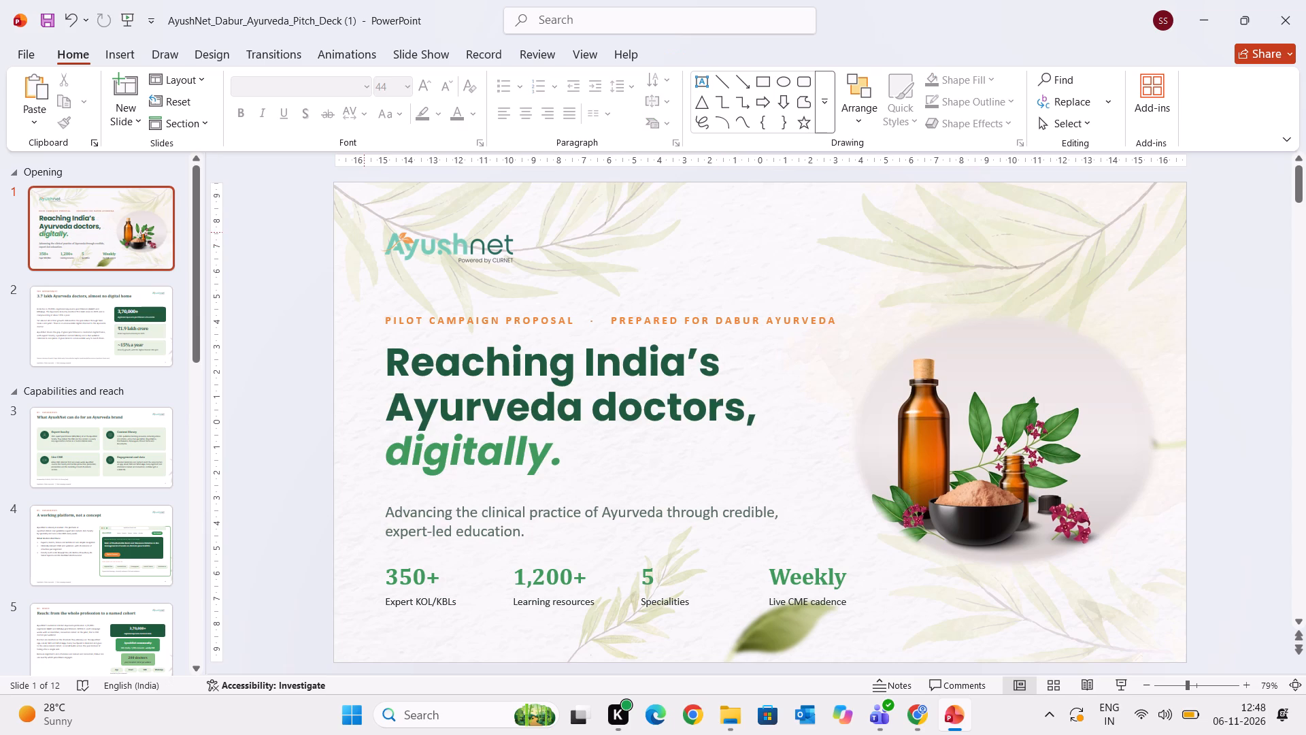
Select slide 2, switch to Chrome and search Google Images for "ayurveda clipart vector background".
{"action": "left_click", "coordinate": [114, 212]}
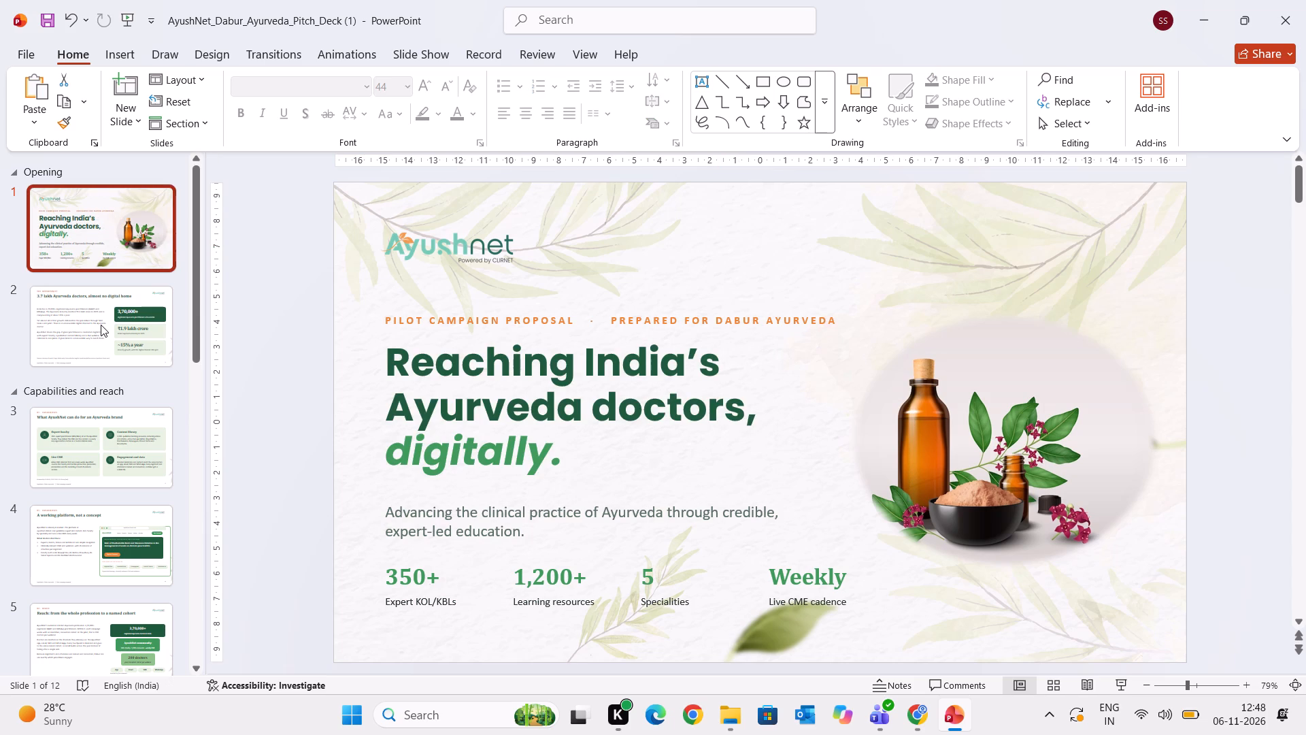
{"action": "left_click", "coordinate": [101, 325]}
{"action": "left_click", "coordinate": [918, 723]}
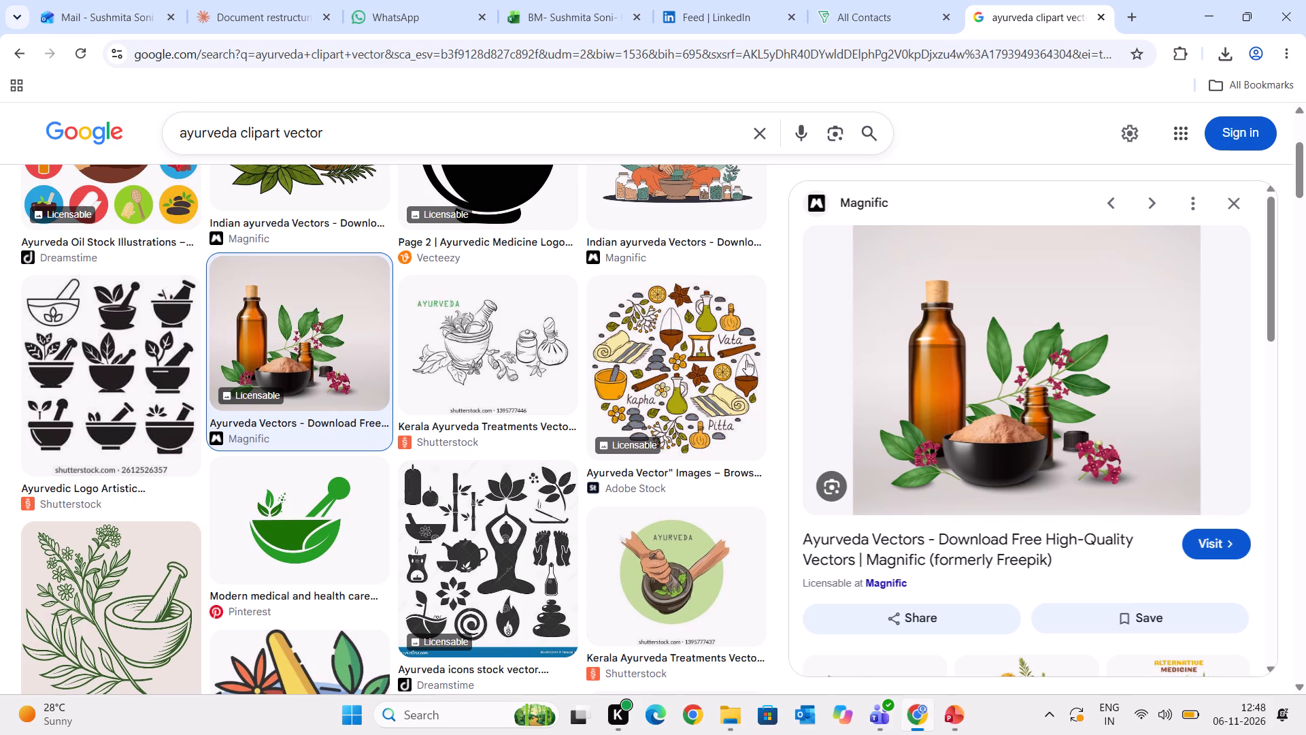
{"action": "left_click", "coordinate": [332, 135]}
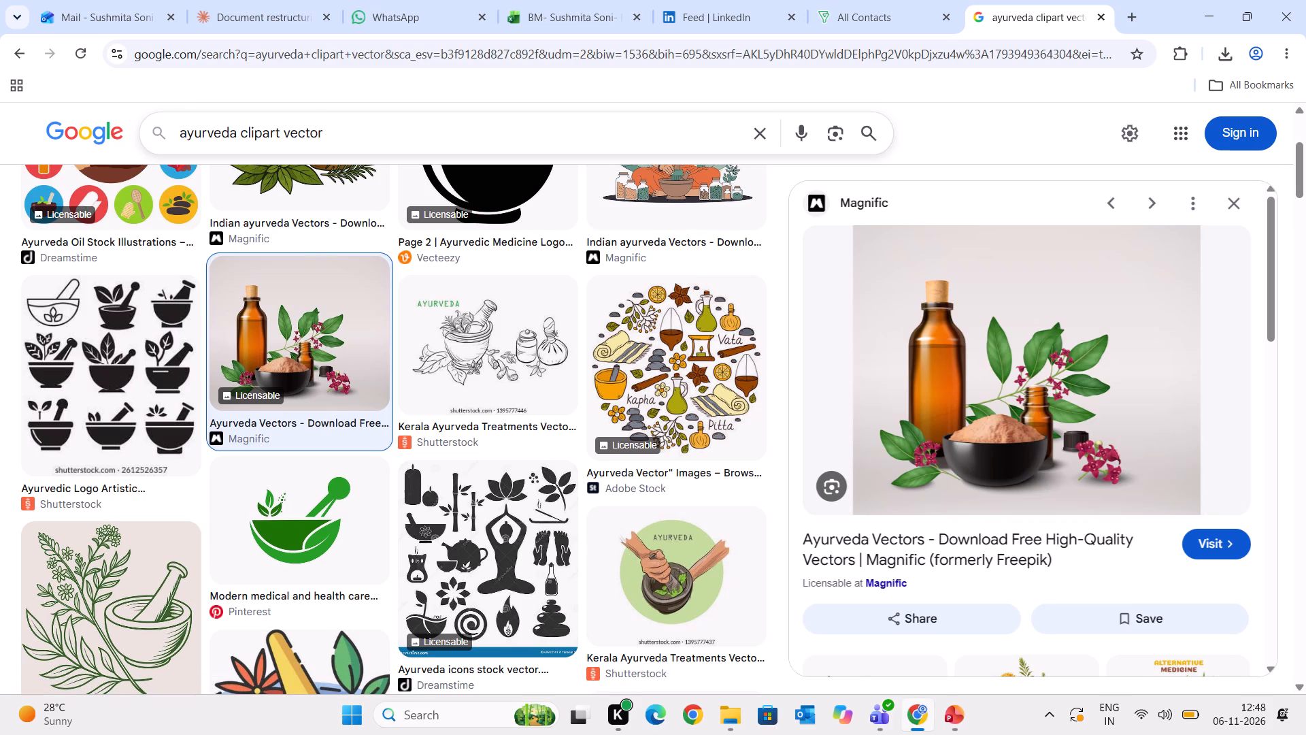
{"action": "key", "text": "space"}
{"action": "type", "text": "backg"}
{"action": "type", "text": "round"}
{"action": "key", "text": "Return"}
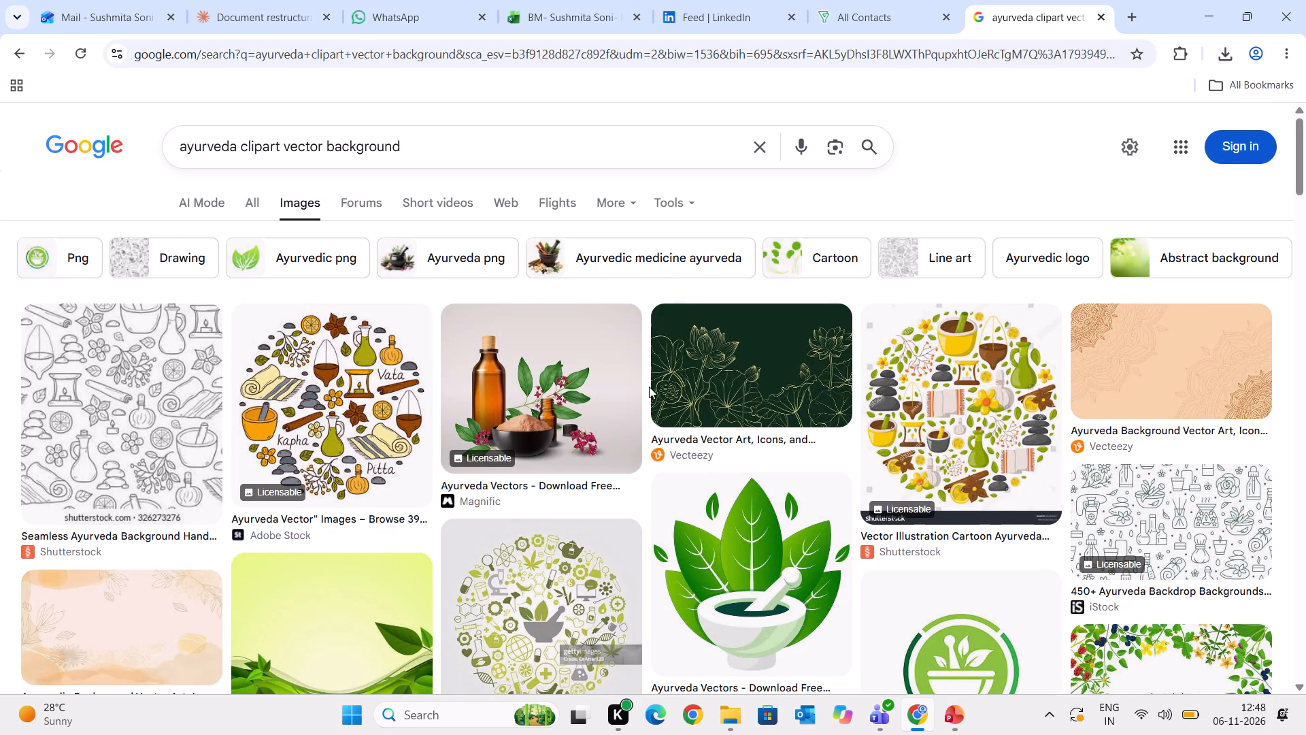
Find the pale grey leaf pattern image from iStock among the results and copy it.
{"action": "scroll", "coordinate": [649, 387], "scroll_direction": "down", "scroll_amount": 5}
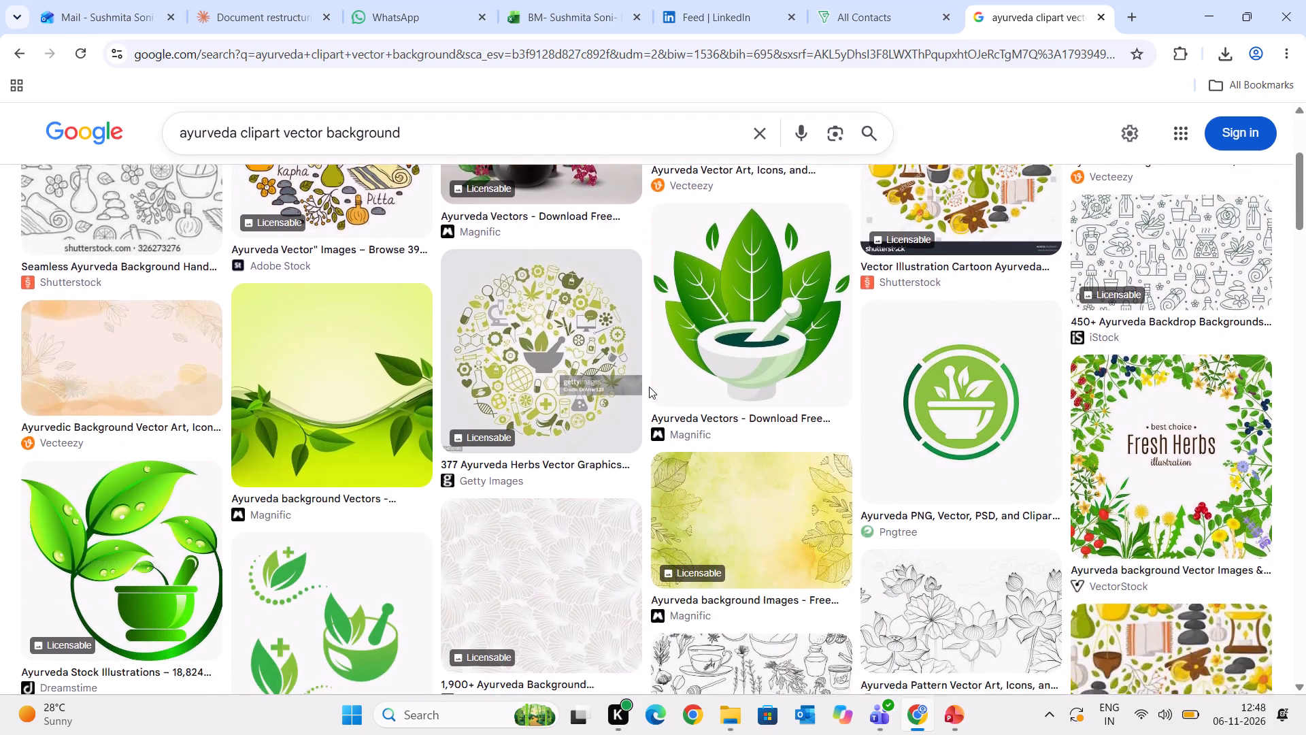
{"action": "scroll", "coordinate": [649, 387], "scroll_direction": "down", "scroll_amount": 2}
{"action": "scroll", "coordinate": [649, 387], "scroll_direction": "up", "scroll_amount": 2}
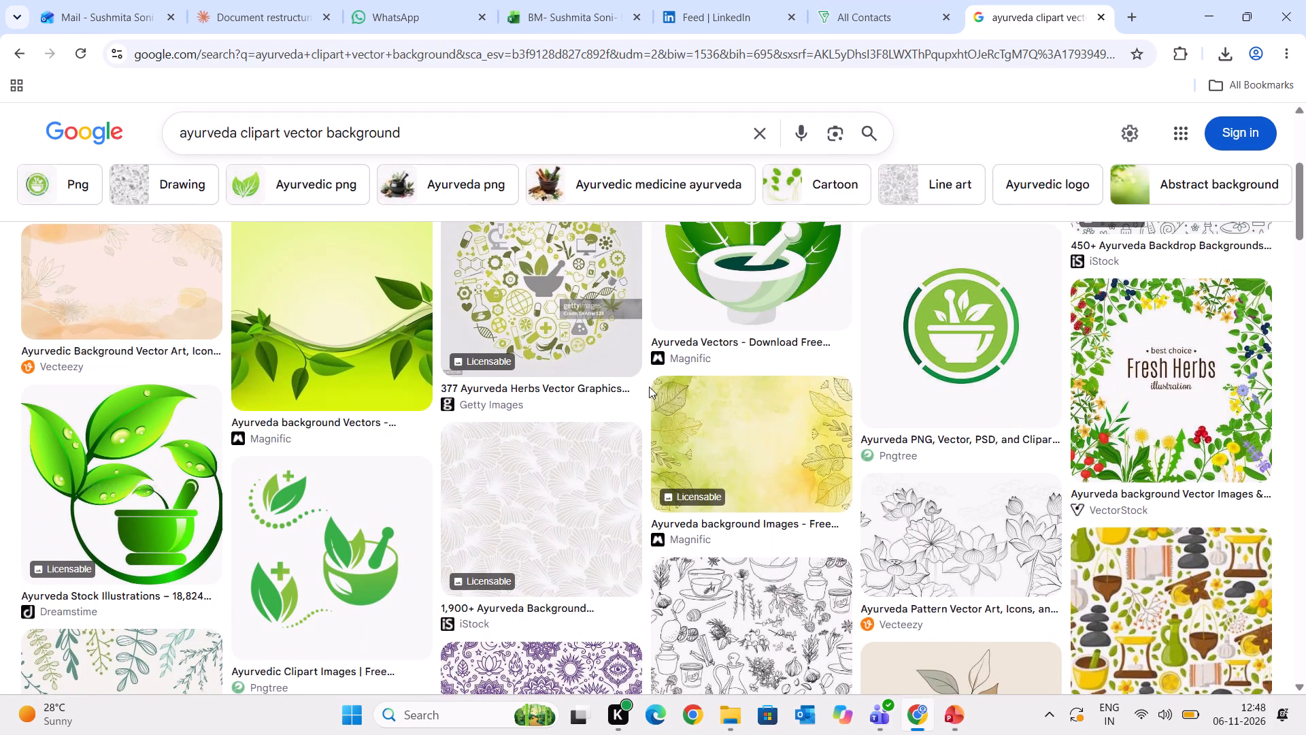
{"action": "left_click", "coordinate": [609, 463]}
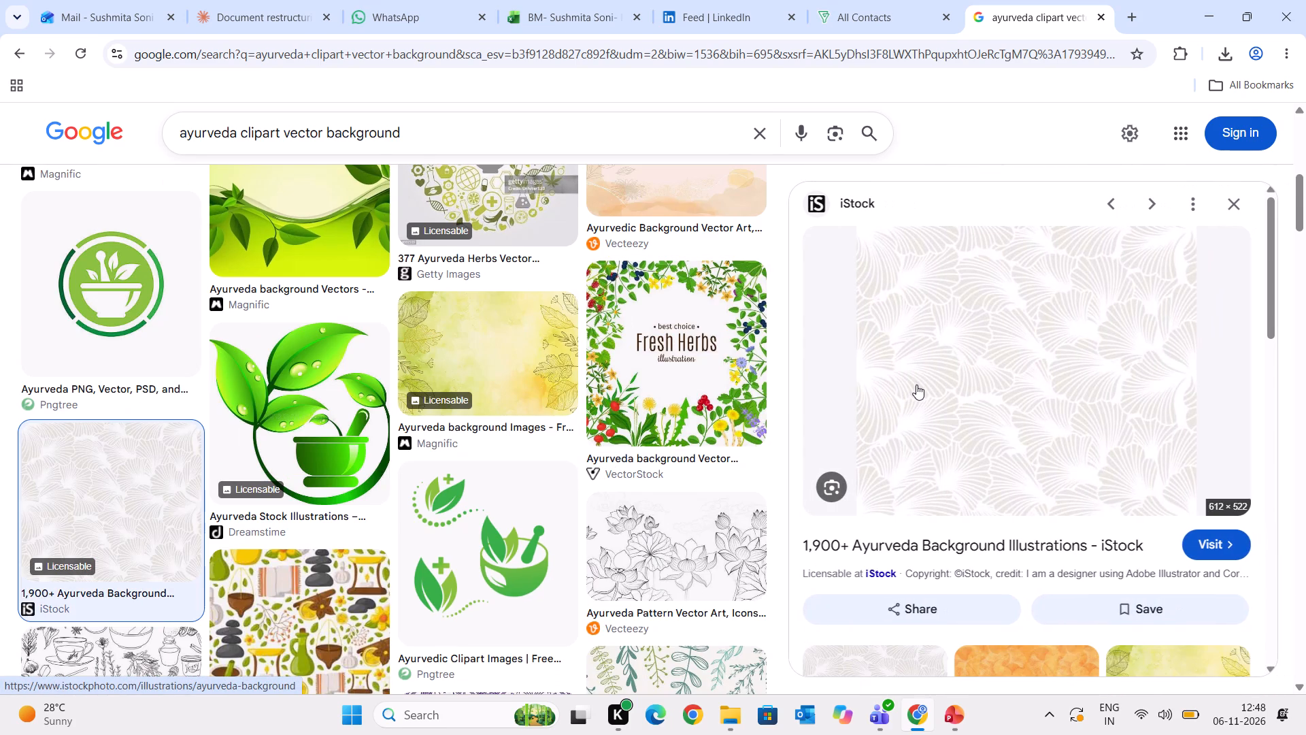
{"action": "right_click", "coordinate": [923, 339]}
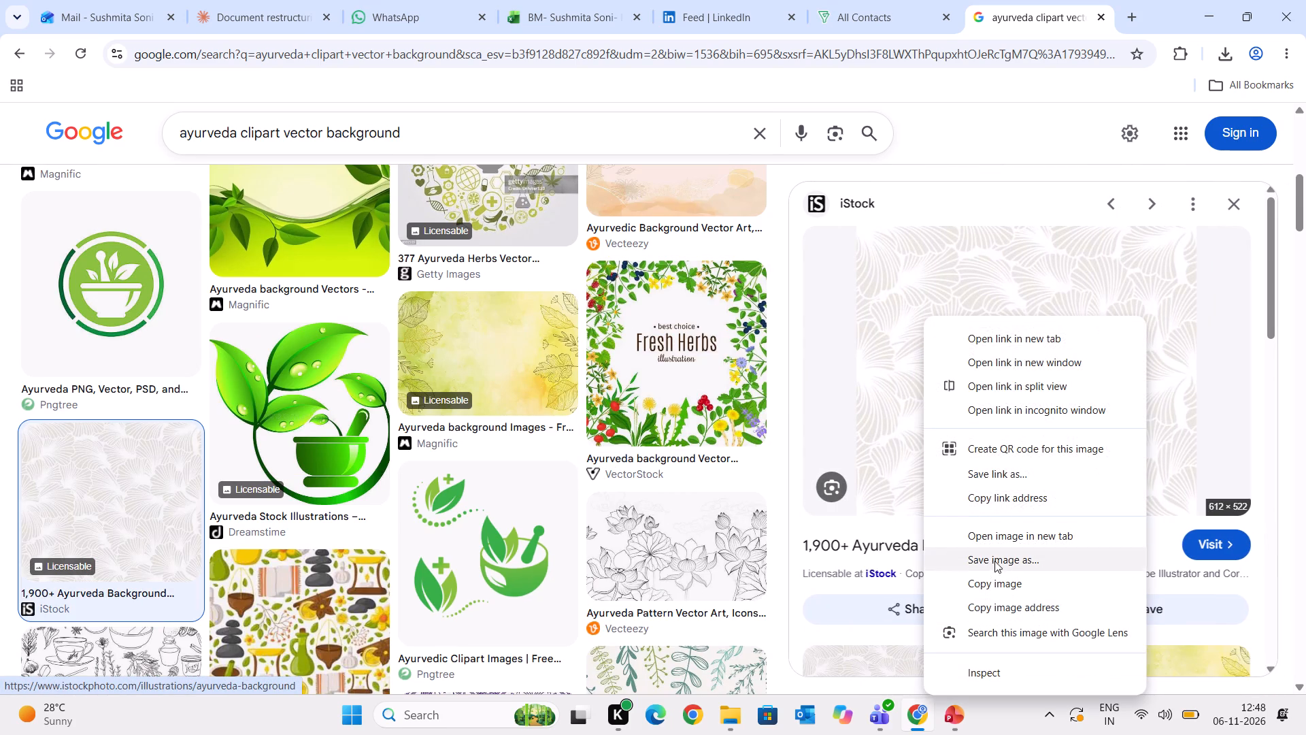
{"action": "left_click", "coordinate": [995, 572]}
Paste the leaf pattern onto slide 2 in PowerPoint, align it to the slide's top-left corner and enlarge it to about 29.4 × 34.5 cm.
{"action": "left_click", "coordinate": [943, 714]}
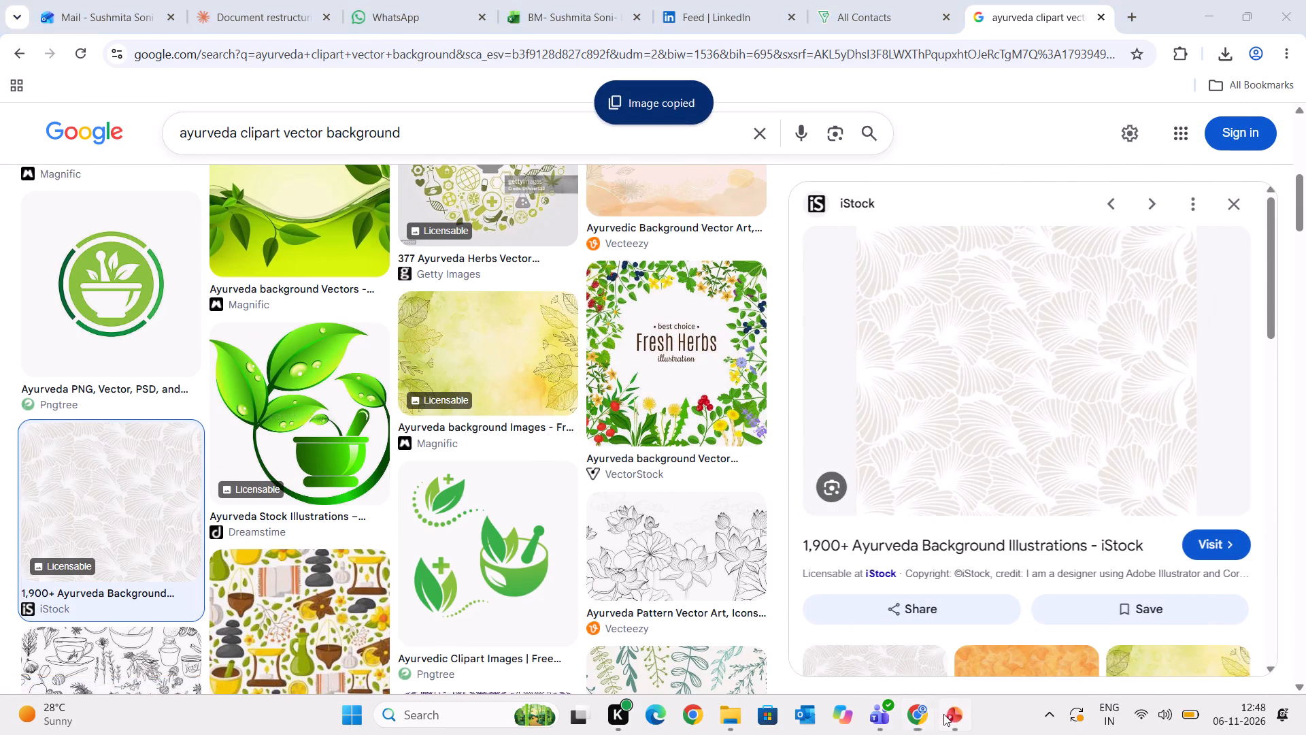
{"action": "key", "text": "ctrl+v"}
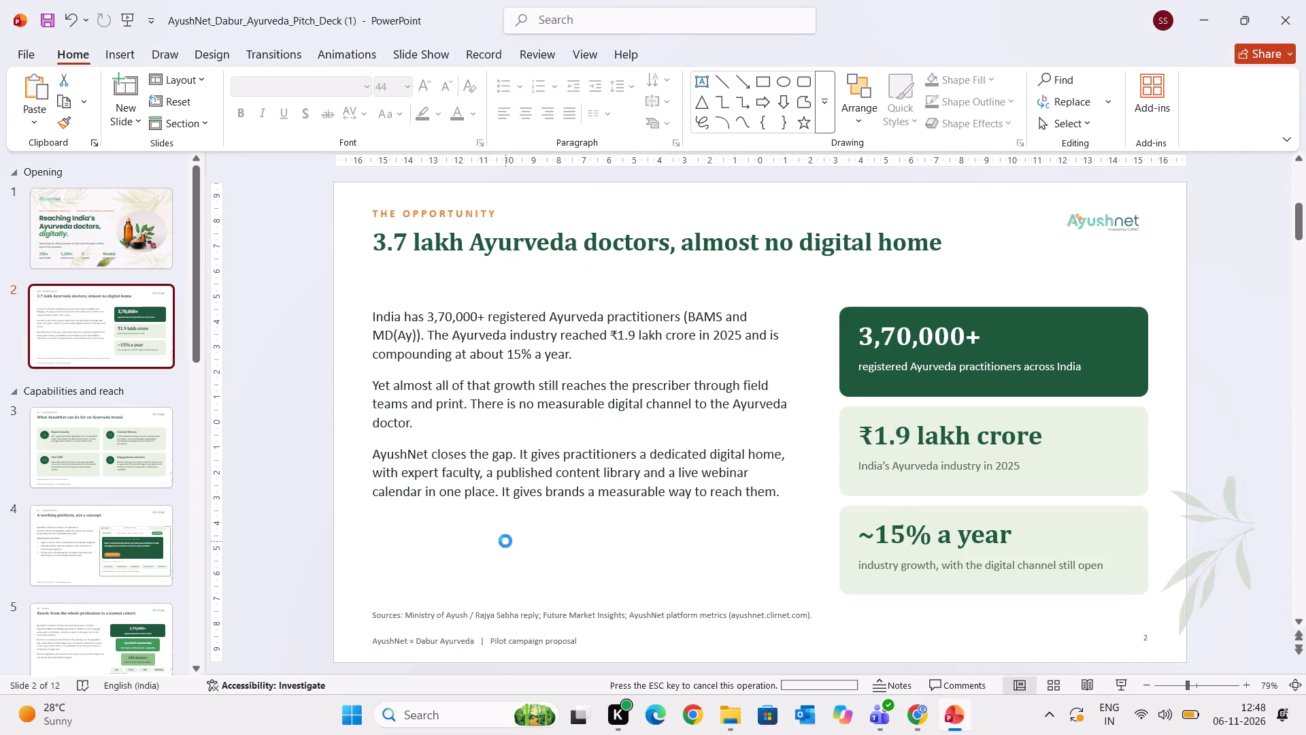
{"action": "left_click_drag", "start_coordinate": [732, 364], "coordinate": [449, 274]}
{"action": "left_click_drag", "start_coordinate": [631, 340], "coordinate": [540, 461]}
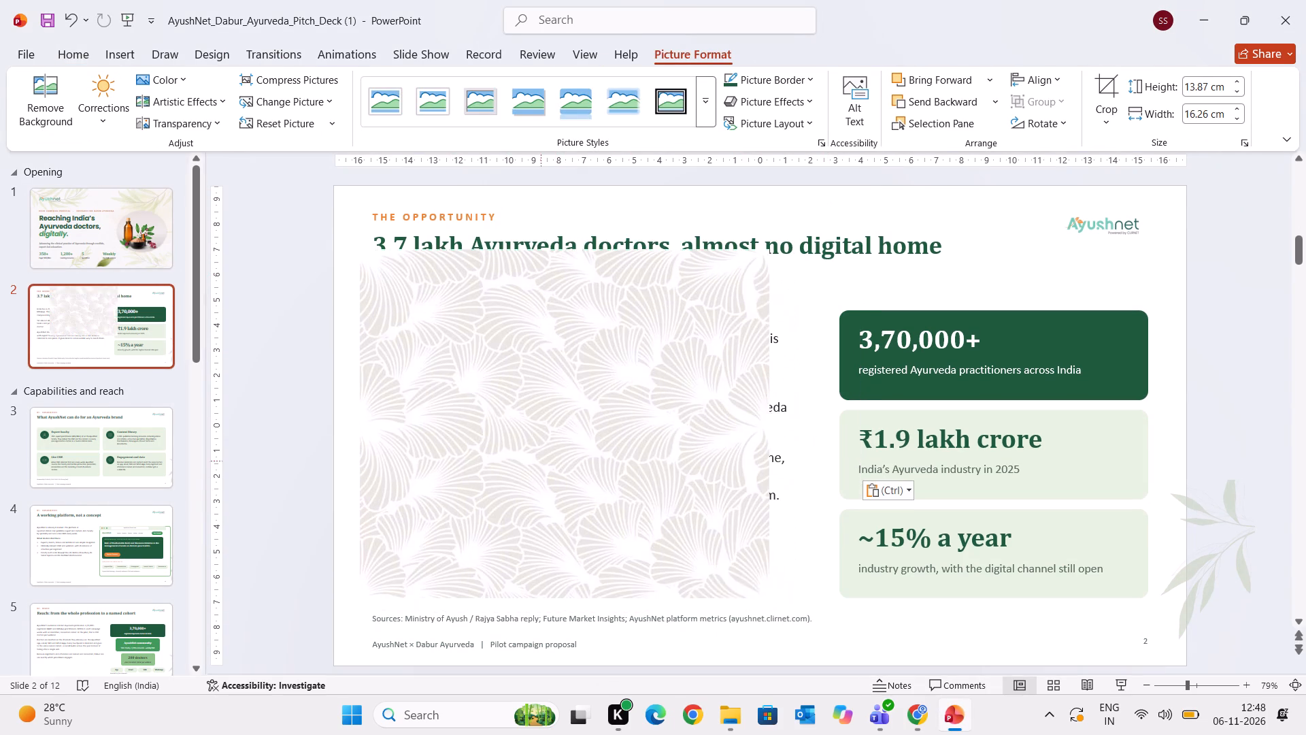
{"action": "left_click_drag", "start_coordinate": [540, 461], "coordinate": [516, 395]}
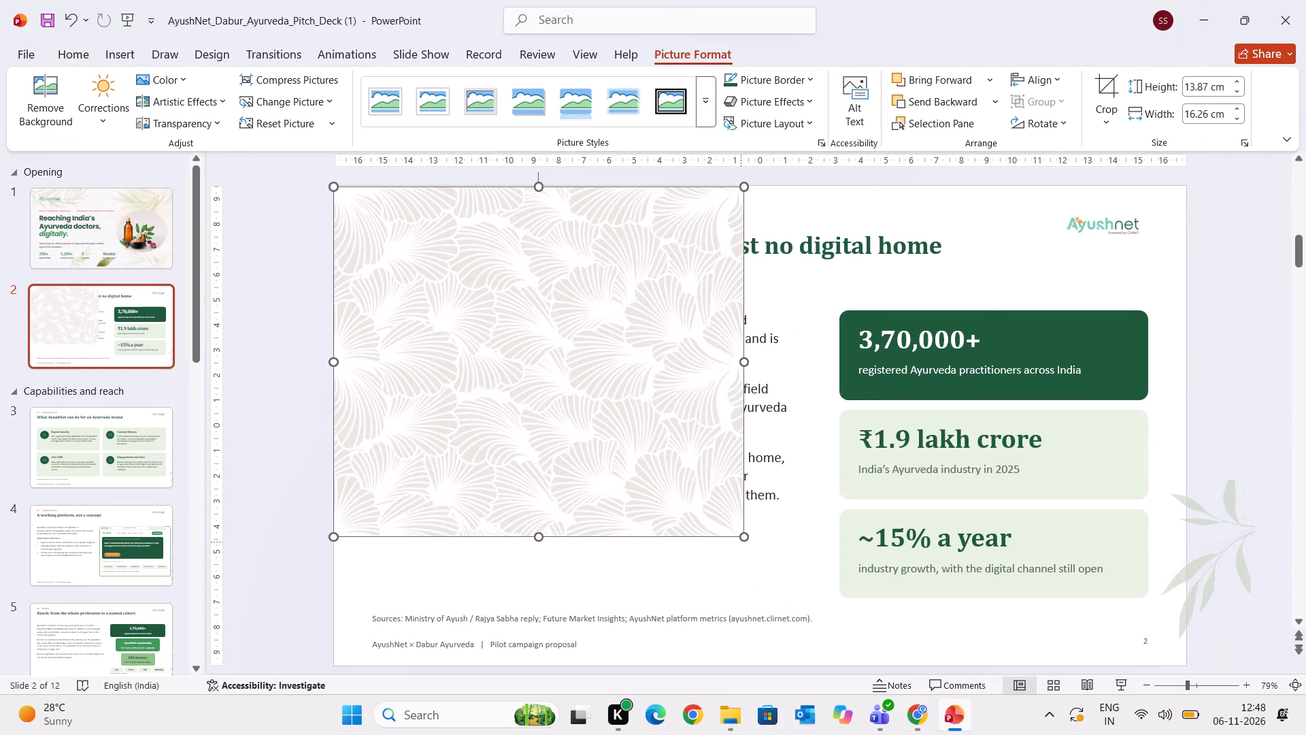
{"action": "left_click_drag", "start_coordinate": [743, 538], "coordinate": [1202, 643]}
Send the leaf pattern picture behind all the content on slide 2.
{"action": "right_click", "coordinate": [904, 553]}
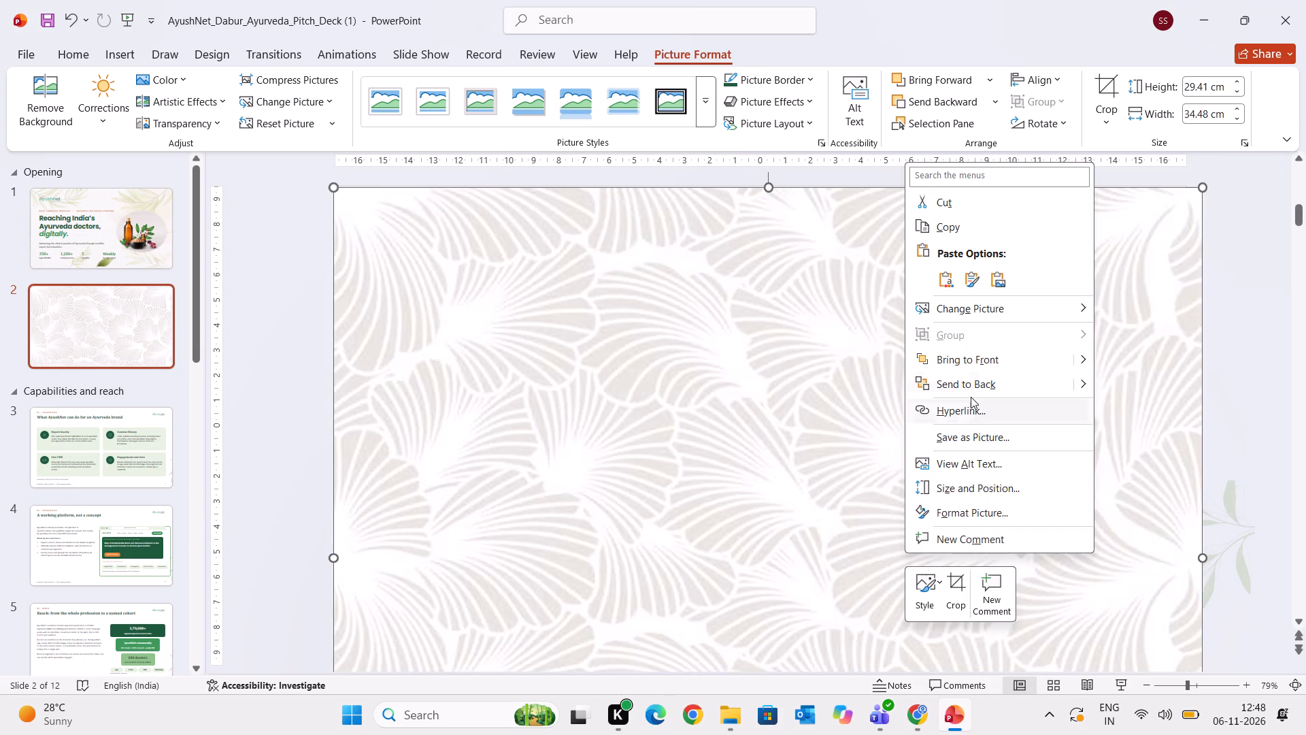
{"action": "left_click", "coordinate": [971, 390]}
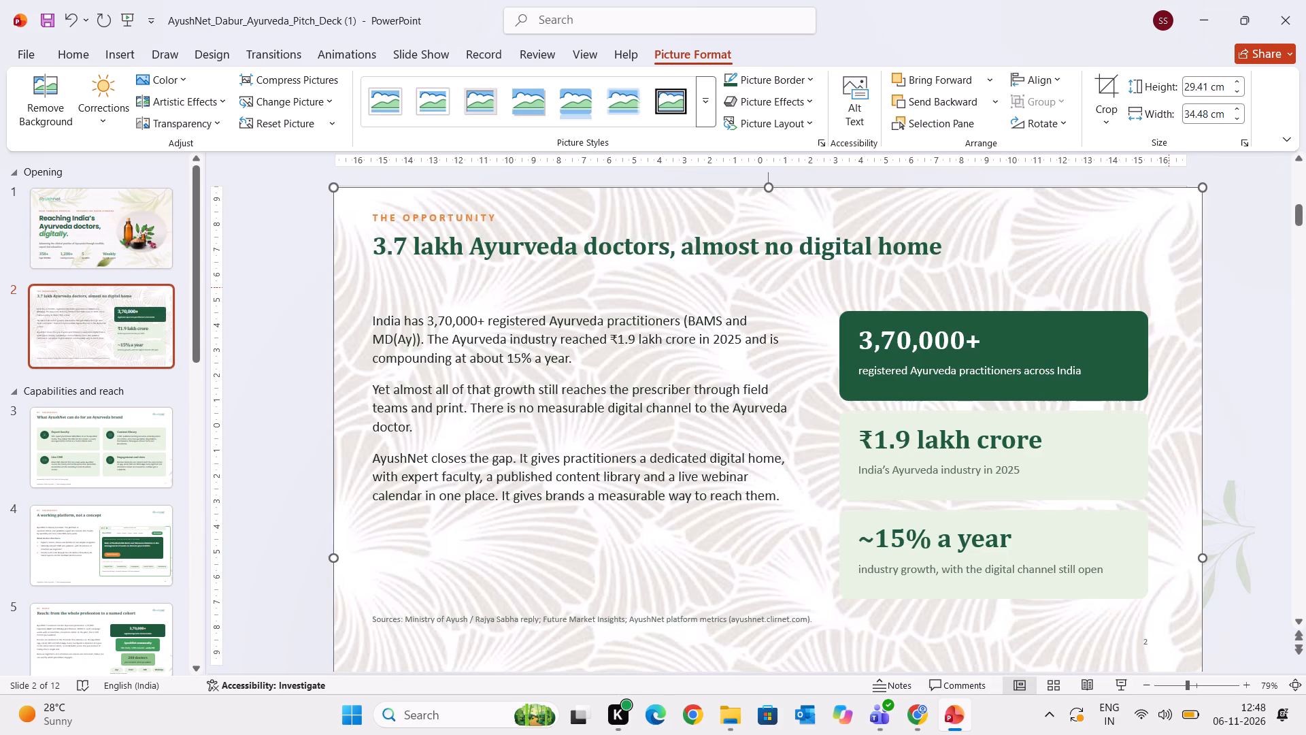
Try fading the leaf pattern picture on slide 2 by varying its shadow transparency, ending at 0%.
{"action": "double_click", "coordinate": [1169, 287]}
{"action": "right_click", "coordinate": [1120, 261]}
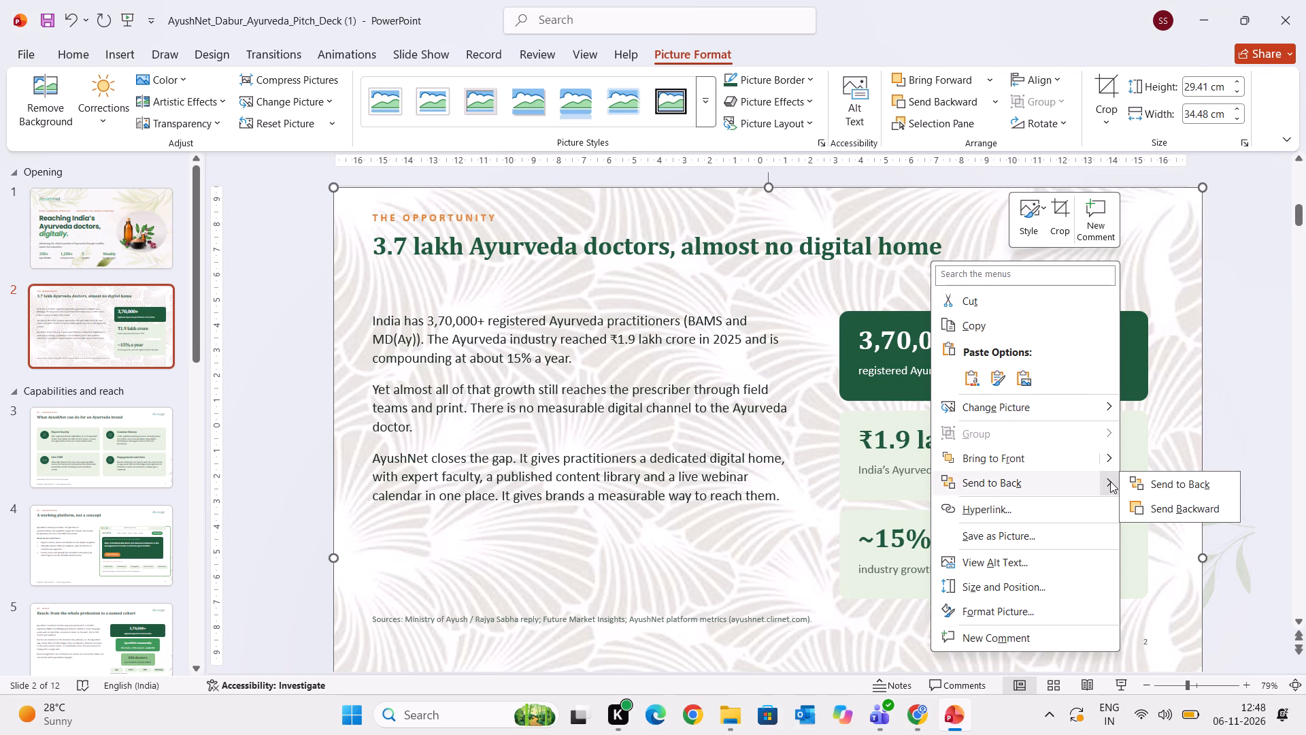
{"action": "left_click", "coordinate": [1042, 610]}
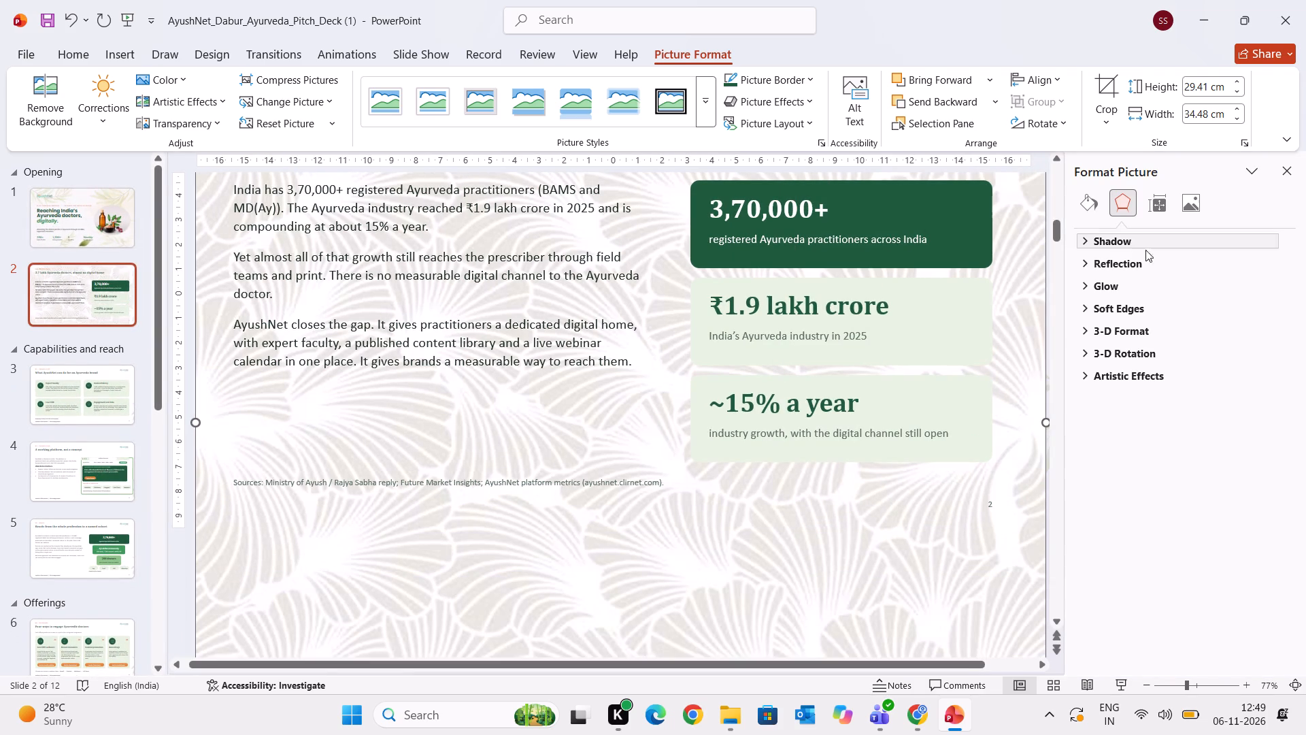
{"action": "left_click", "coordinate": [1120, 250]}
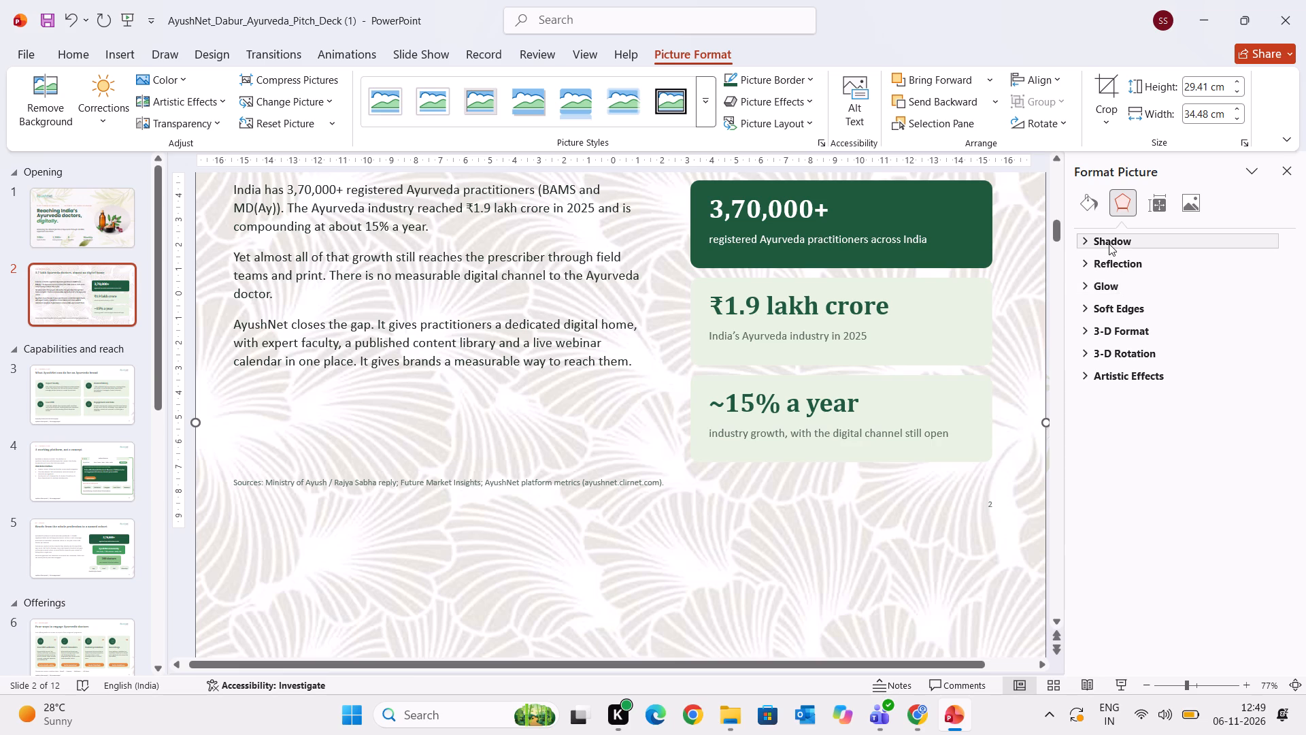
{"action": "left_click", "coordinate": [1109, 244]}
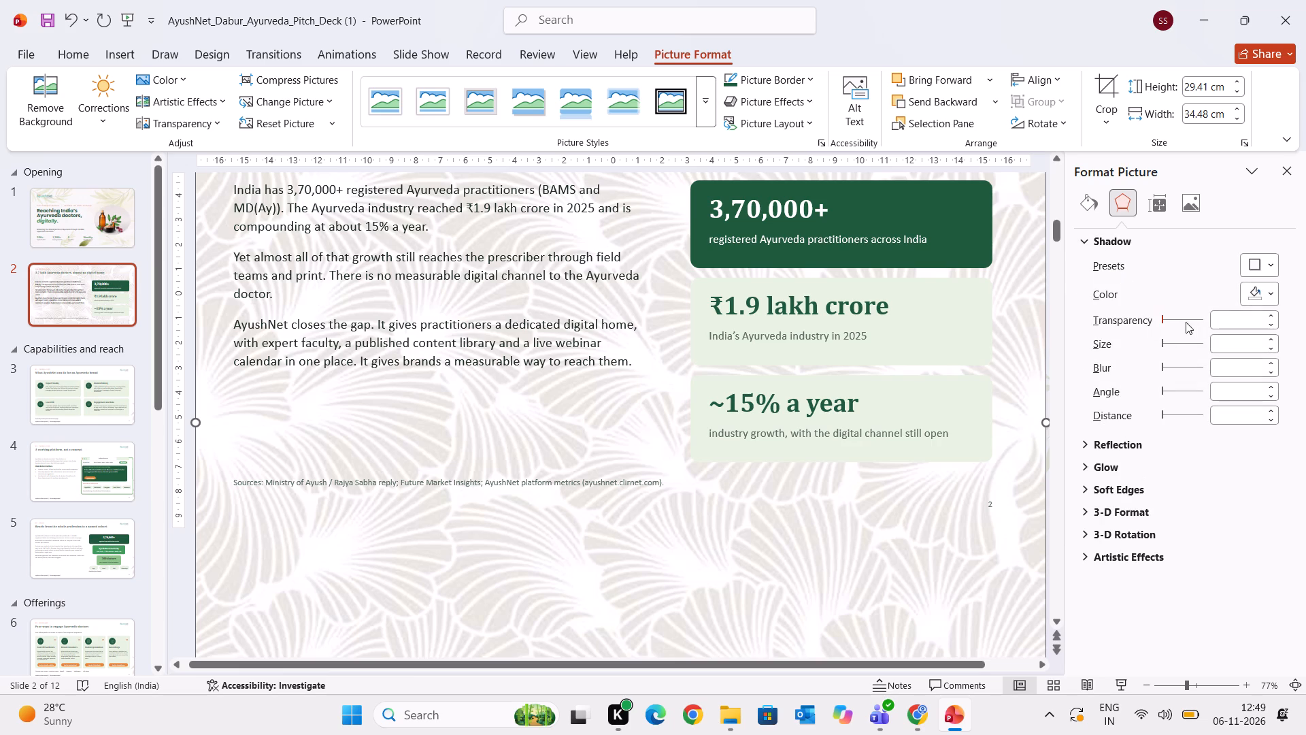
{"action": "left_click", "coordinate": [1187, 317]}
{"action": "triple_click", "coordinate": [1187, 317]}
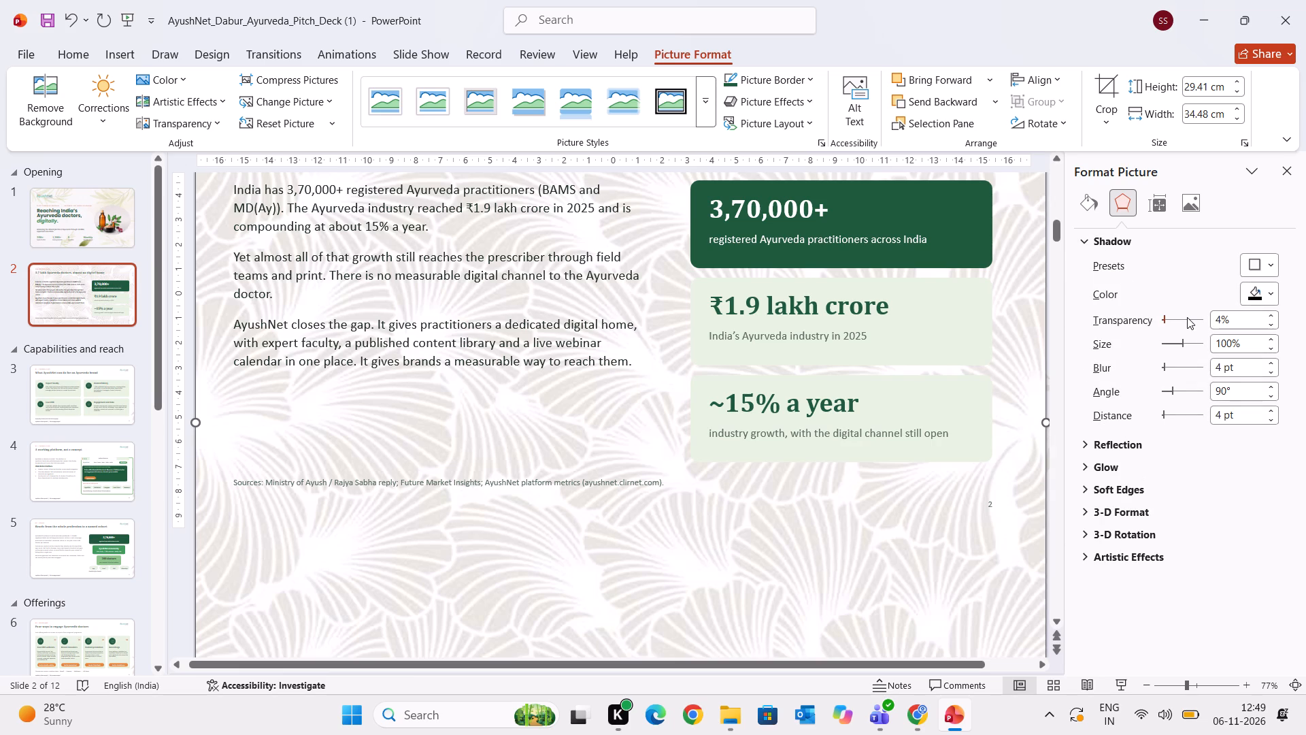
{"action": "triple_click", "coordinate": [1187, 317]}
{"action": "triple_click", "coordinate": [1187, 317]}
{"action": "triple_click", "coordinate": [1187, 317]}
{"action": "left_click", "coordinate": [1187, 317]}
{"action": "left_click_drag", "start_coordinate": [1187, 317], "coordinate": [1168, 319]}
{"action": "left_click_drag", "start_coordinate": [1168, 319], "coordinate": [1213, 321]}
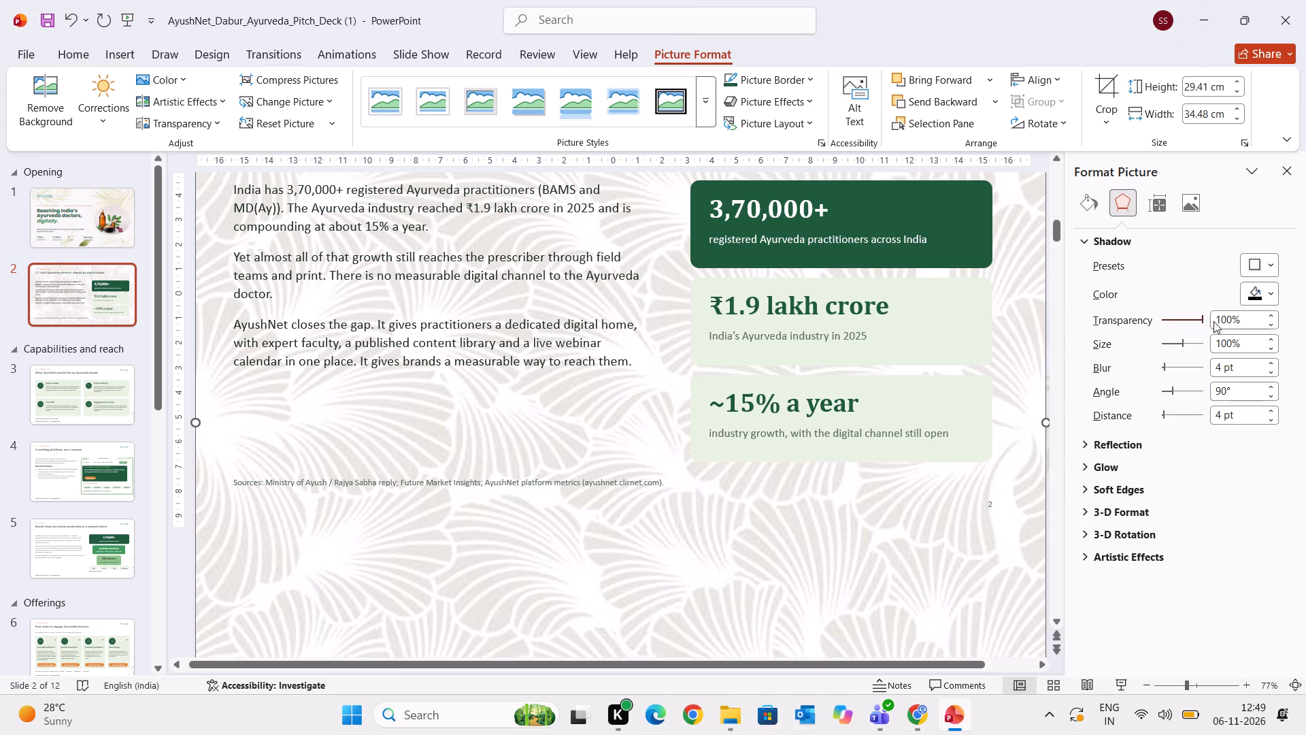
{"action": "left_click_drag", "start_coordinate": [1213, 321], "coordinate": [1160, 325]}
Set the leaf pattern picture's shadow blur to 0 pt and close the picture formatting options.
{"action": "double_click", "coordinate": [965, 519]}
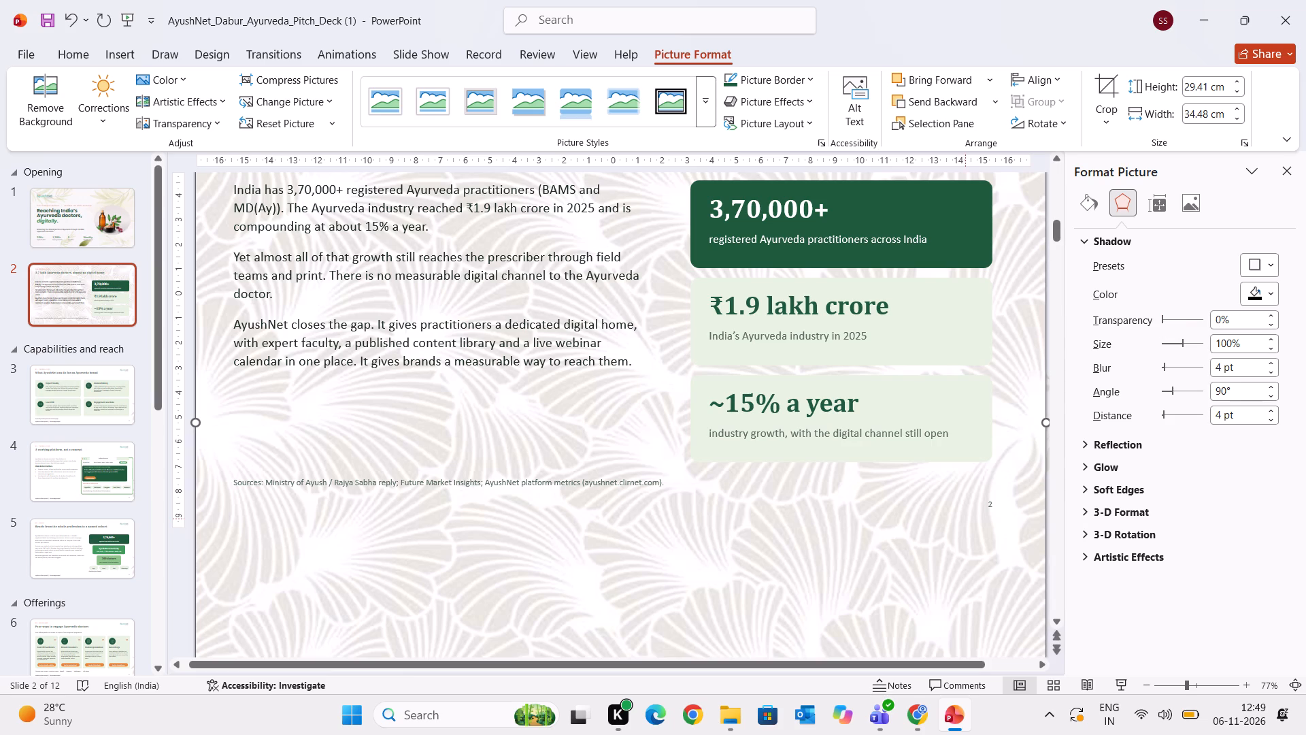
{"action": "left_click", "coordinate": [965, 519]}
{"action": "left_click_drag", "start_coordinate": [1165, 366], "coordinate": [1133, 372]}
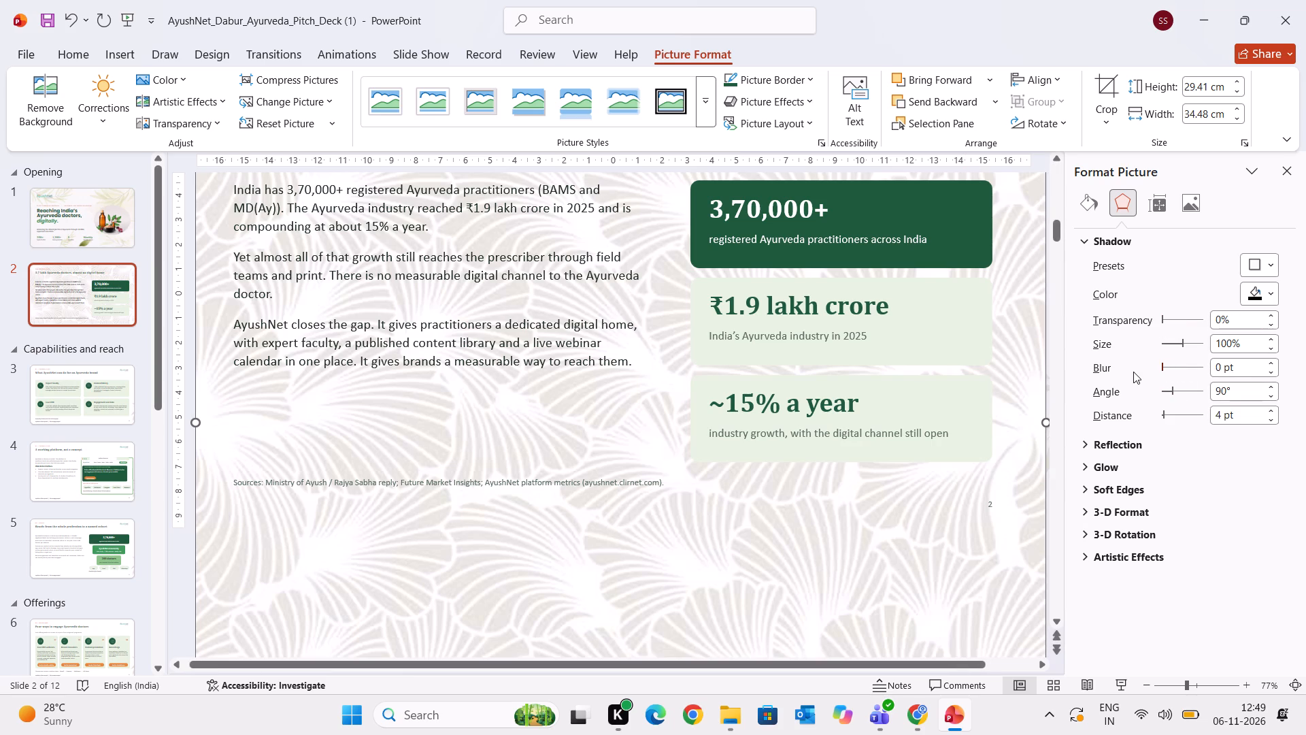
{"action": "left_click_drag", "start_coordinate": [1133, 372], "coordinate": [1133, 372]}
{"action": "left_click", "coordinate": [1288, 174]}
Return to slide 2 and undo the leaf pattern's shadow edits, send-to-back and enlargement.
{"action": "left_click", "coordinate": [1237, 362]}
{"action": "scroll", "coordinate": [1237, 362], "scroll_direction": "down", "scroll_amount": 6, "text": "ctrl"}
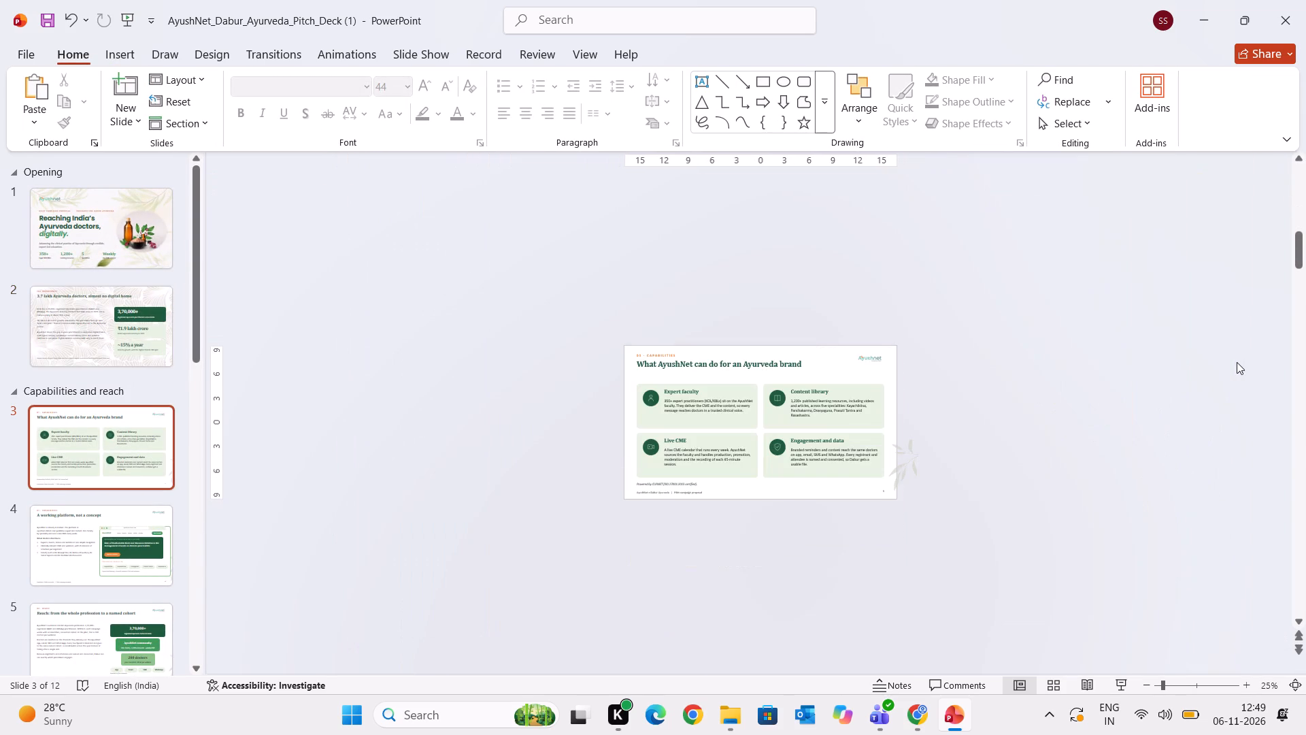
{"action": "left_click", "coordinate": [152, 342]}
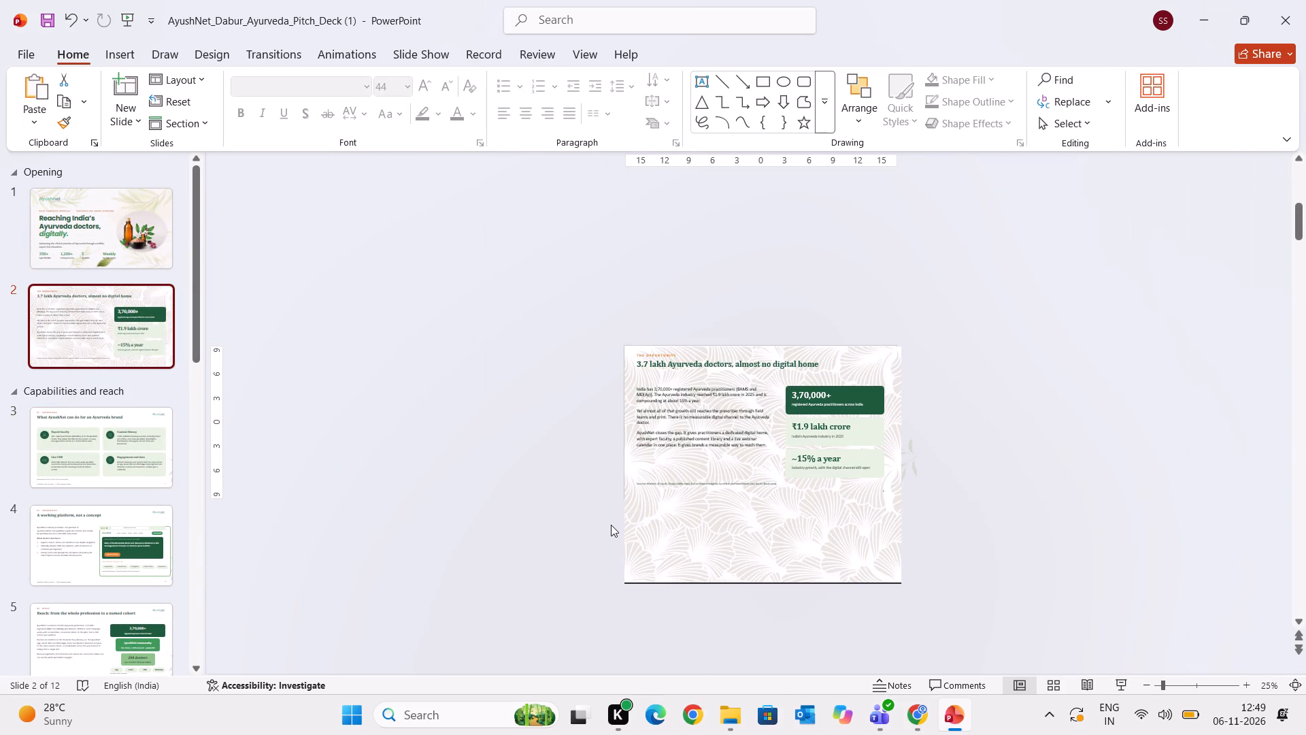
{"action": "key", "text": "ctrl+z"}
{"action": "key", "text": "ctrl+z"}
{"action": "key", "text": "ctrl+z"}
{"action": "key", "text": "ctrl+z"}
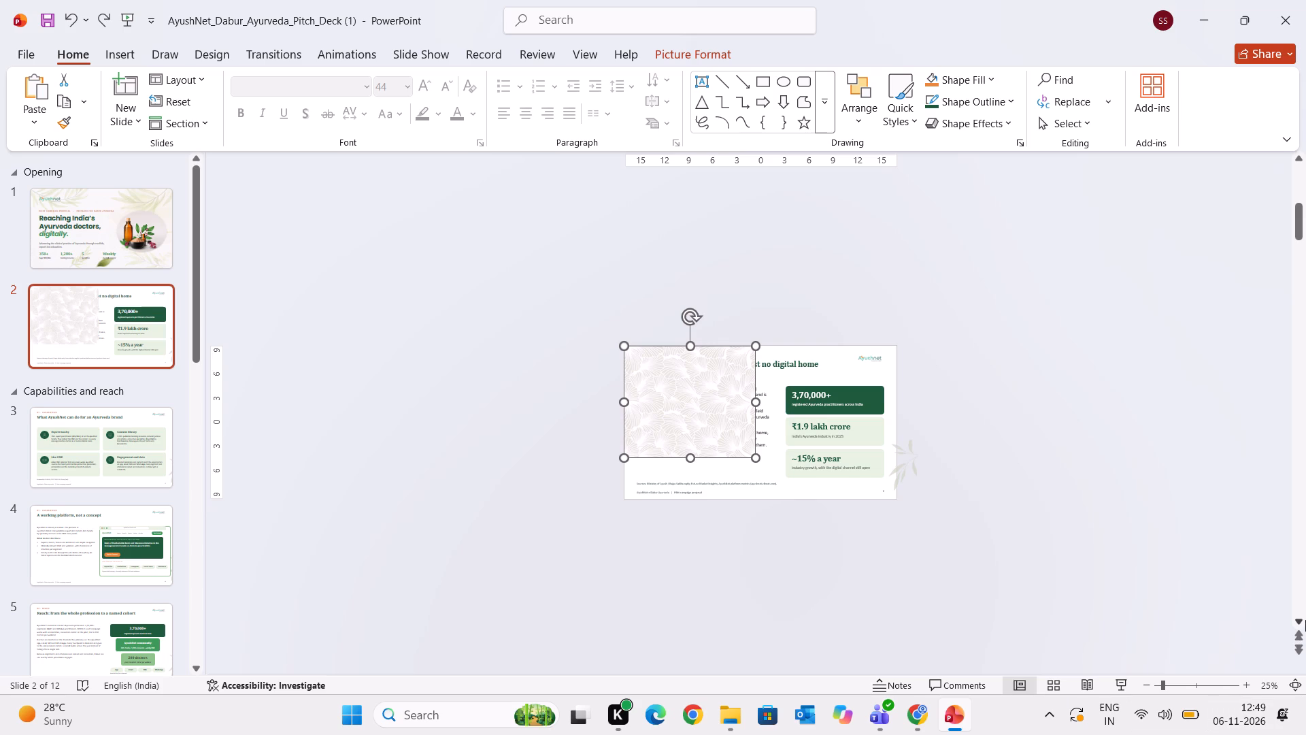
Set the picture transparency of the leaf pattern on slide 2 to 64%.
{"action": "triple_click", "coordinate": [1244, 685]}
{"action": "double_click", "coordinate": [1244, 685]}
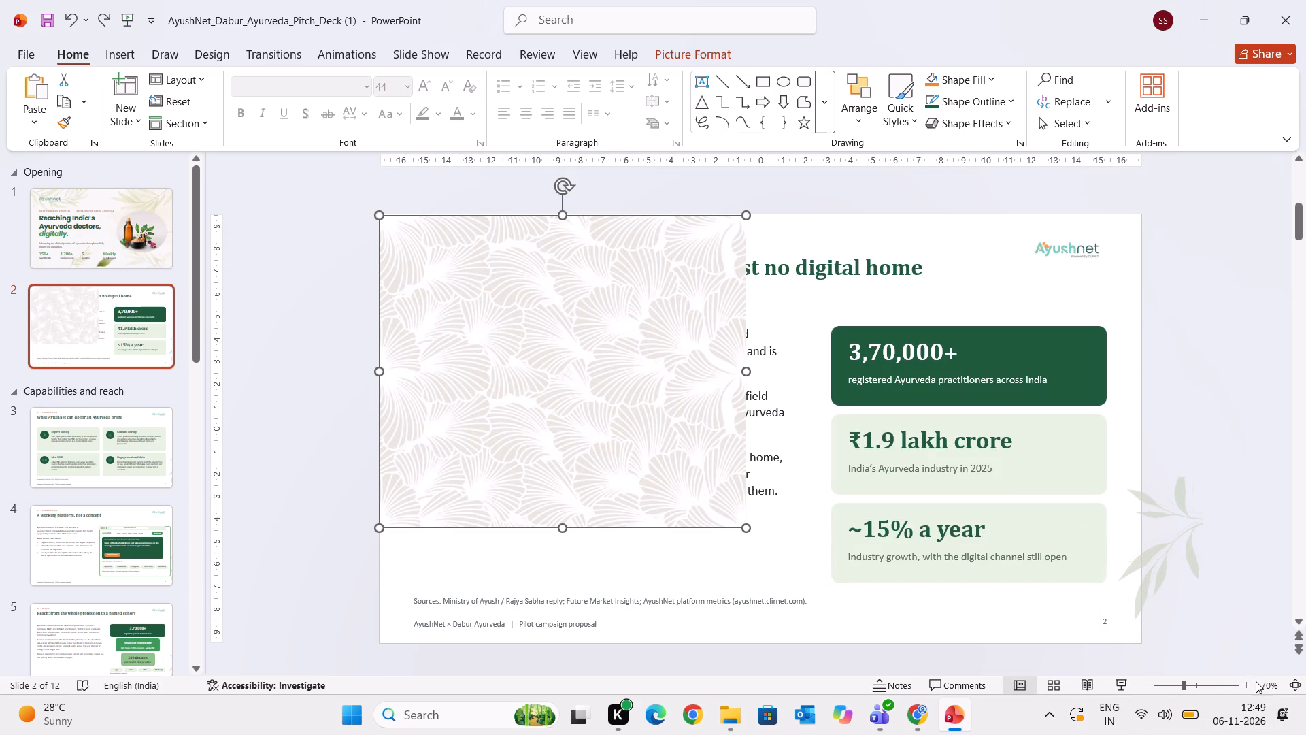
{"action": "left_click", "coordinate": [1242, 681]}
{"action": "scroll", "coordinate": [1201, 488], "scroll_direction": "down", "scroll_amount": 1}
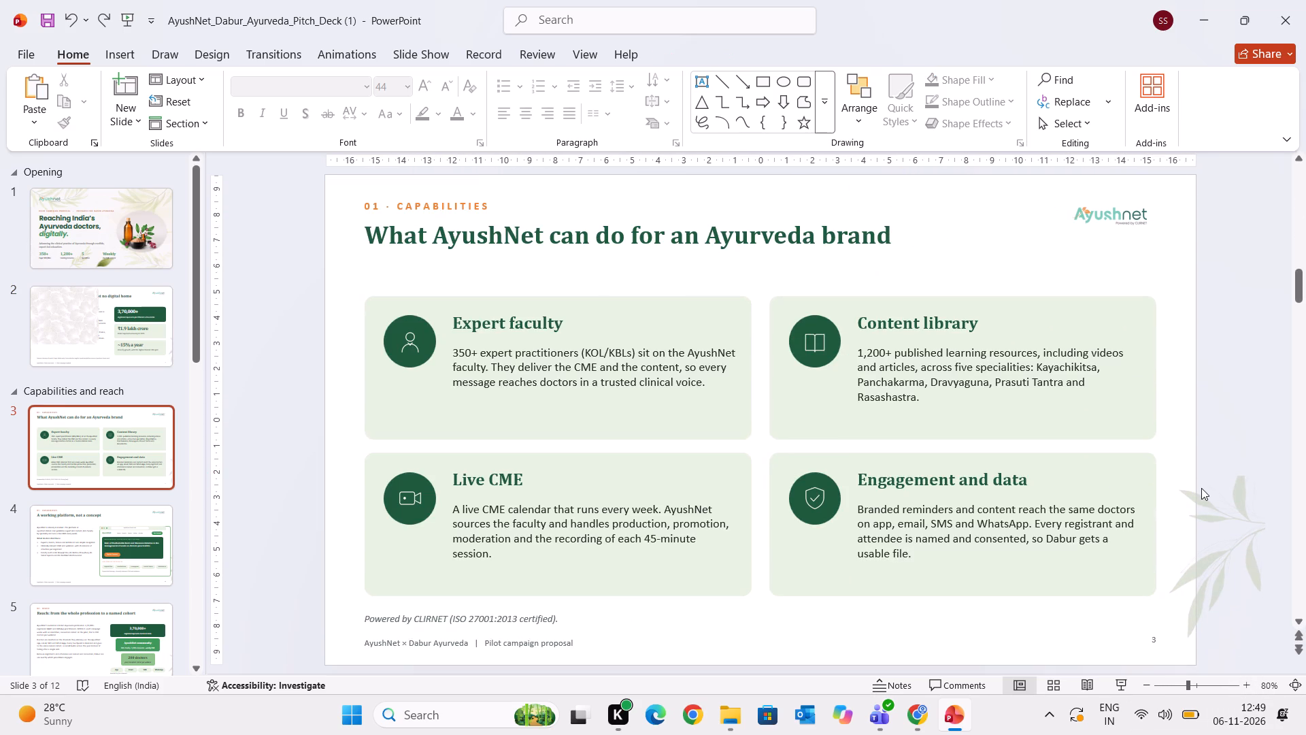
{"action": "scroll", "coordinate": [1201, 488], "scroll_direction": "down", "scroll_amount": 1}
{"action": "left_click", "coordinate": [52, 339]}
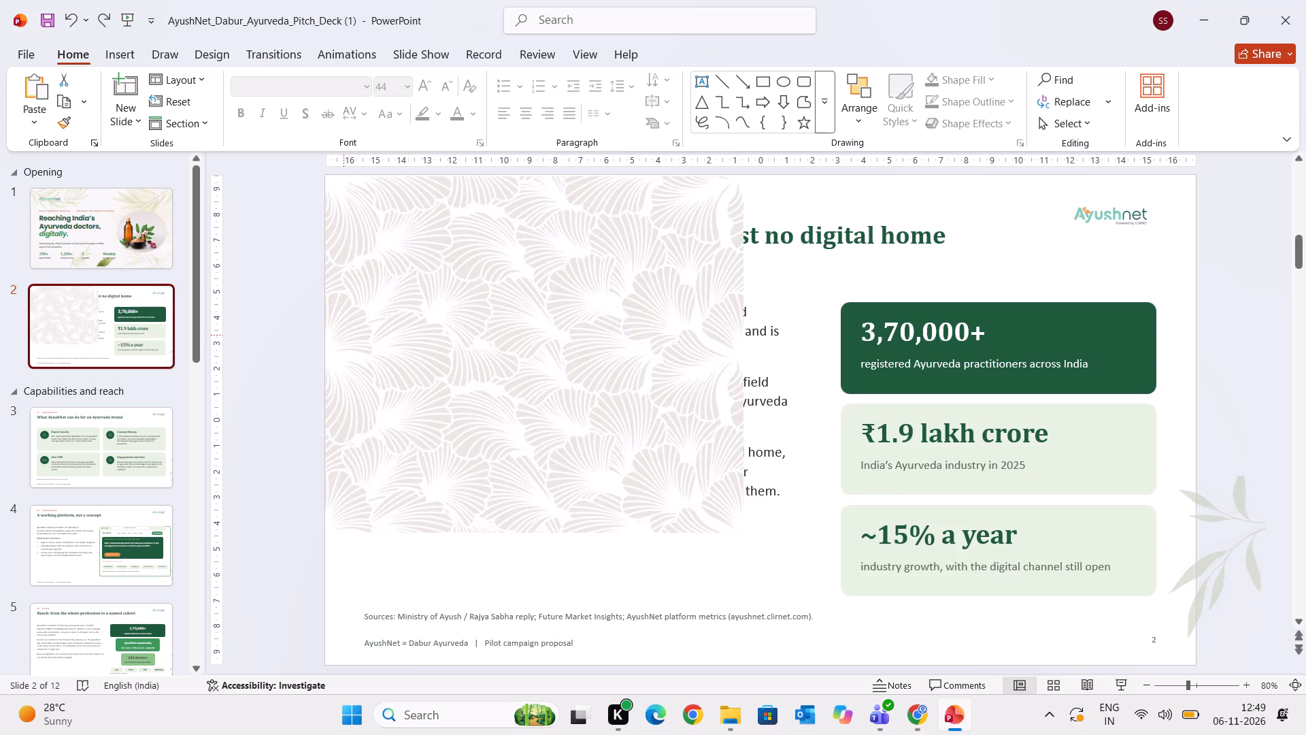
{"action": "left_click", "coordinate": [354, 334]}
{"action": "right_click", "coordinate": [354, 334]}
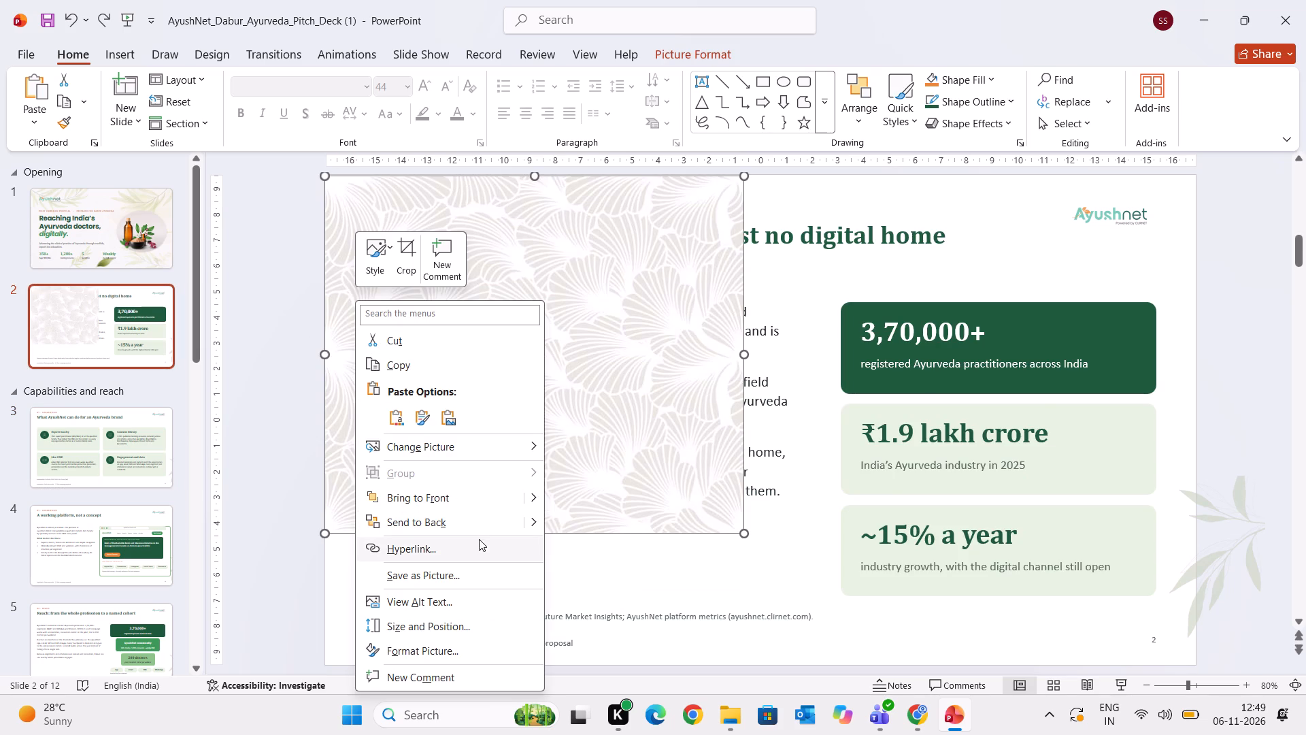
{"action": "left_click", "coordinate": [479, 646]}
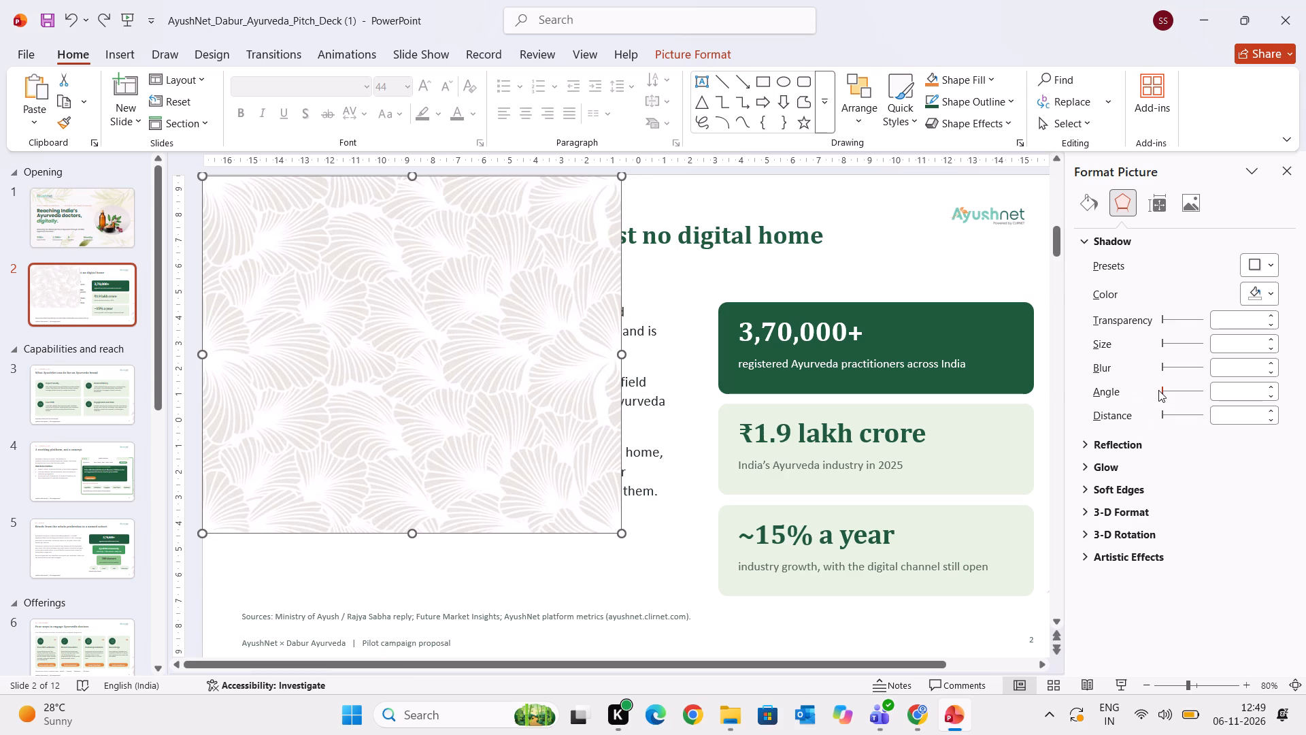
{"action": "left_click", "coordinate": [1186, 203]}
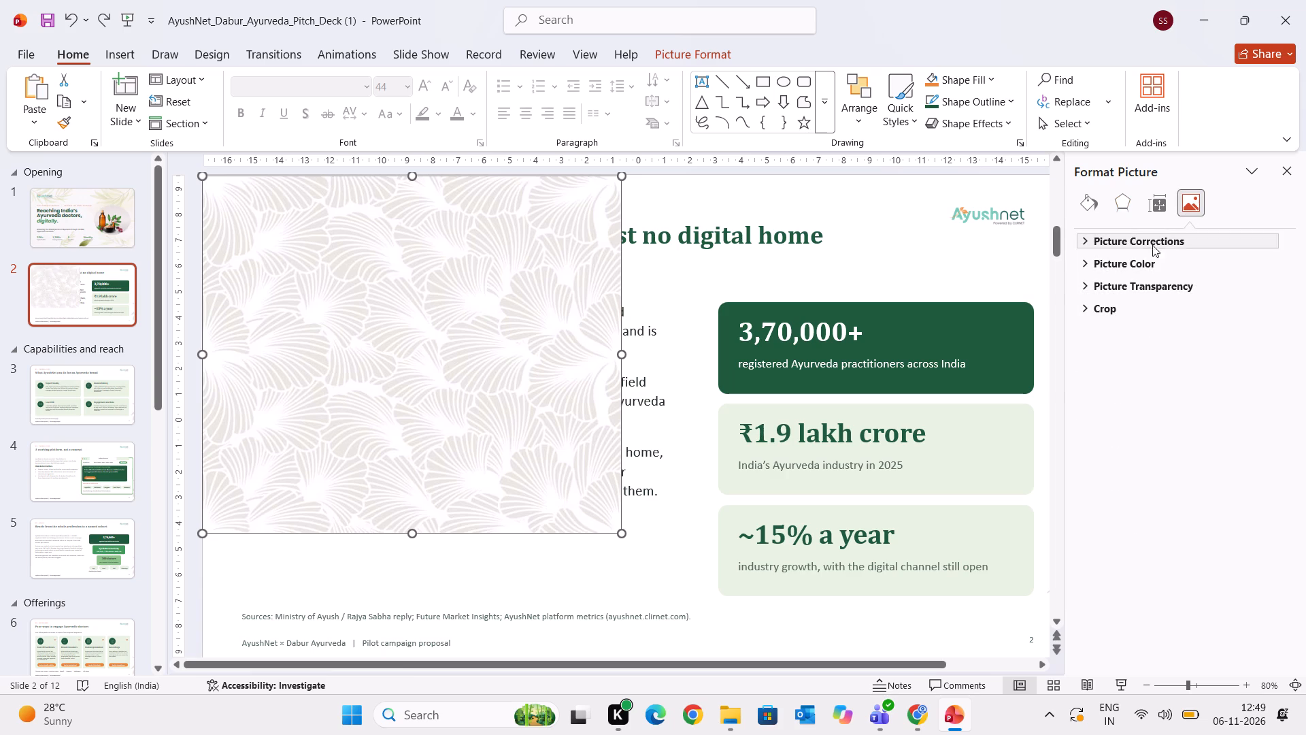
{"action": "left_click", "coordinate": [1133, 289]}
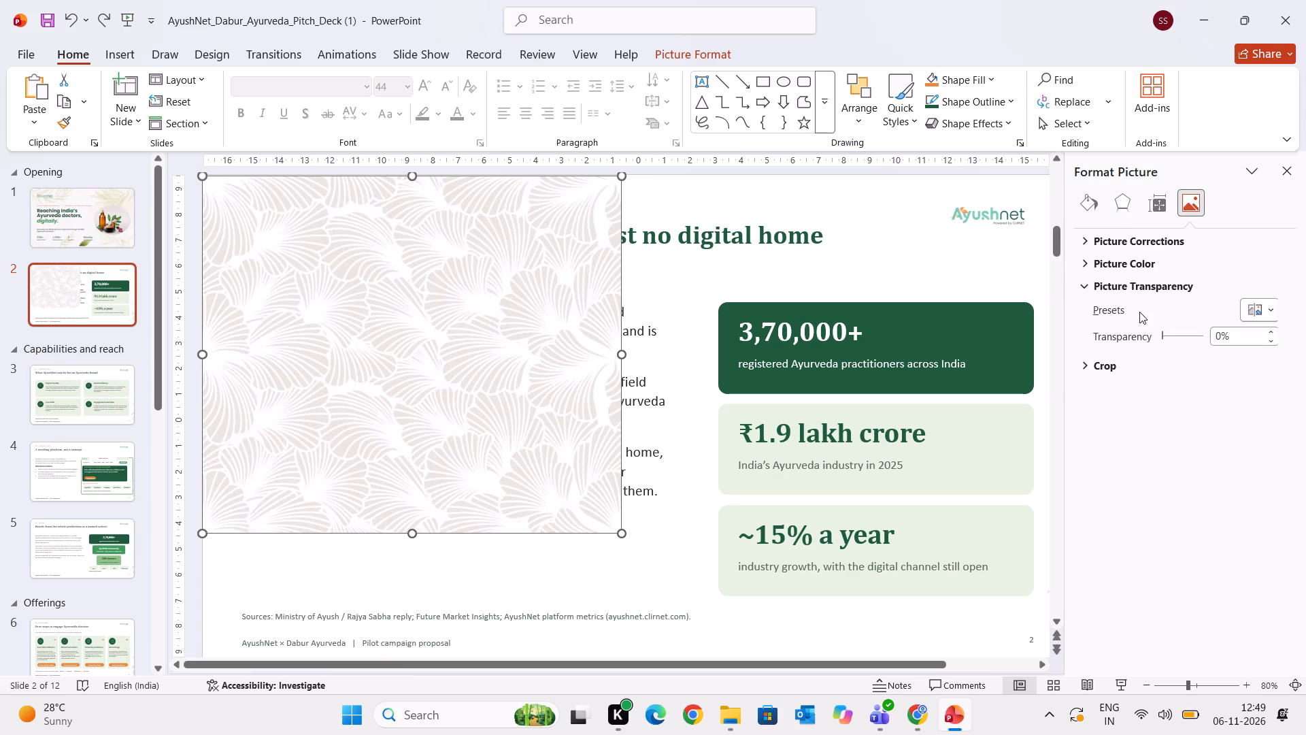
{"action": "triple_click", "coordinate": [1271, 333]}
{"action": "triple_click", "coordinate": [1271, 333]}
{"action": "triple_click", "coordinate": [1271, 333]}
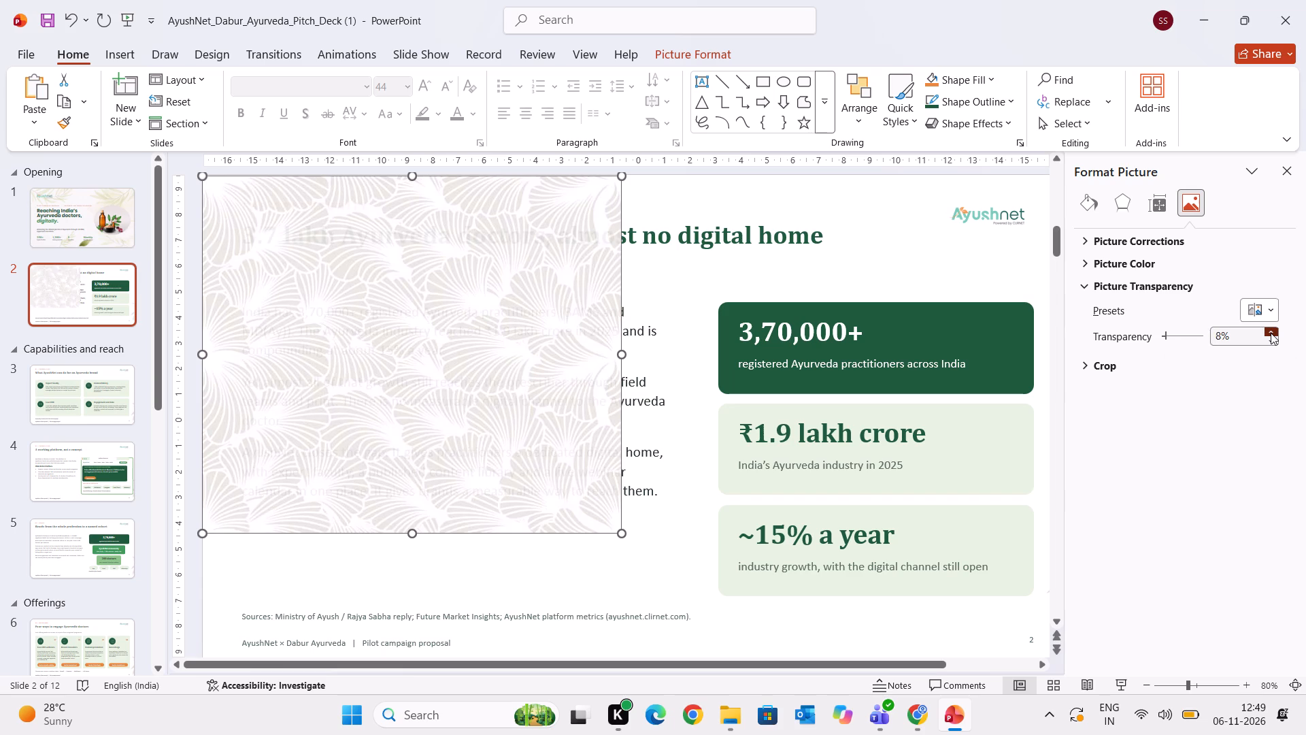
{"action": "triple_click", "coordinate": [1271, 333]}
{"action": "triple_click", "coordinate": [1271, 333]}
{"action": "triple_click", "coordinate": [1271, 333]}
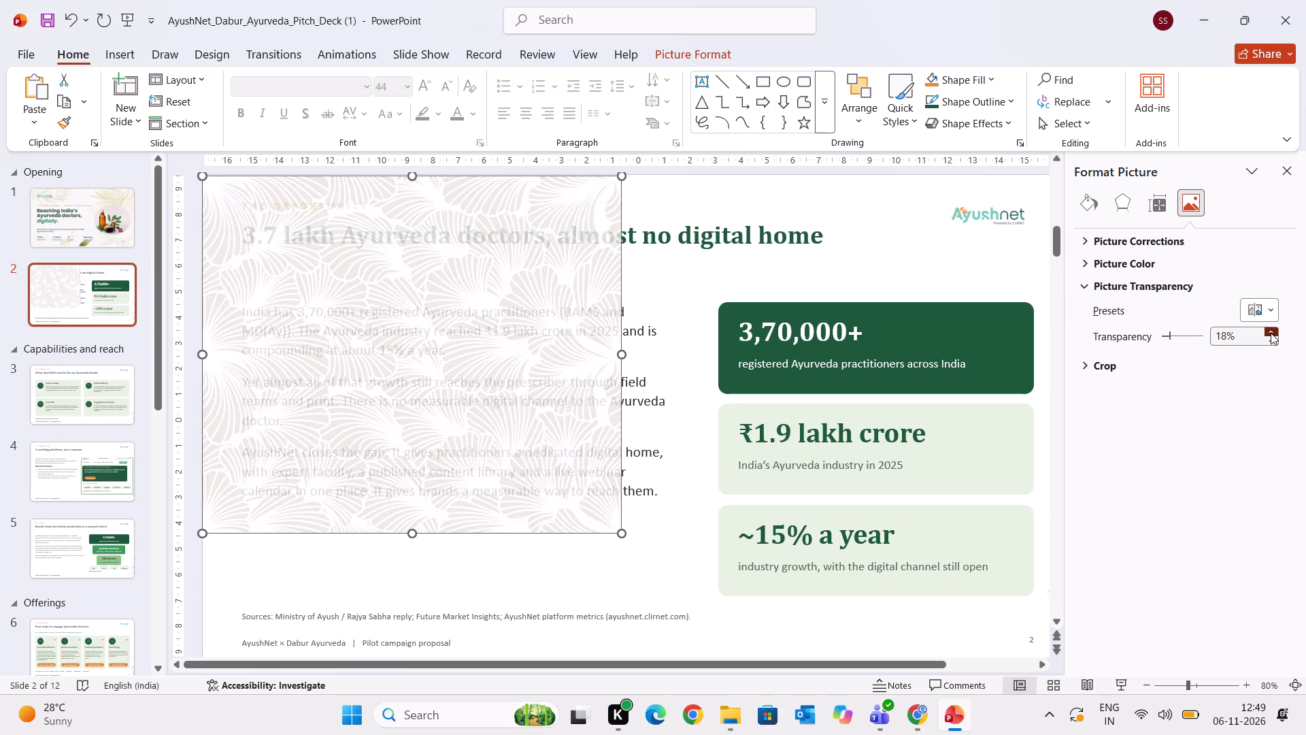
{"action": "triple_click", "coordinate": [1271, 333]}
{"action": "triple_click", "coordinate": [1271, 333]}
{"action": "left_click", "coordinate": [1271, 333]}
{"action": "left_click_drag", "start_coordinate": [1170, 336], "coordinate": [1191, 336]}
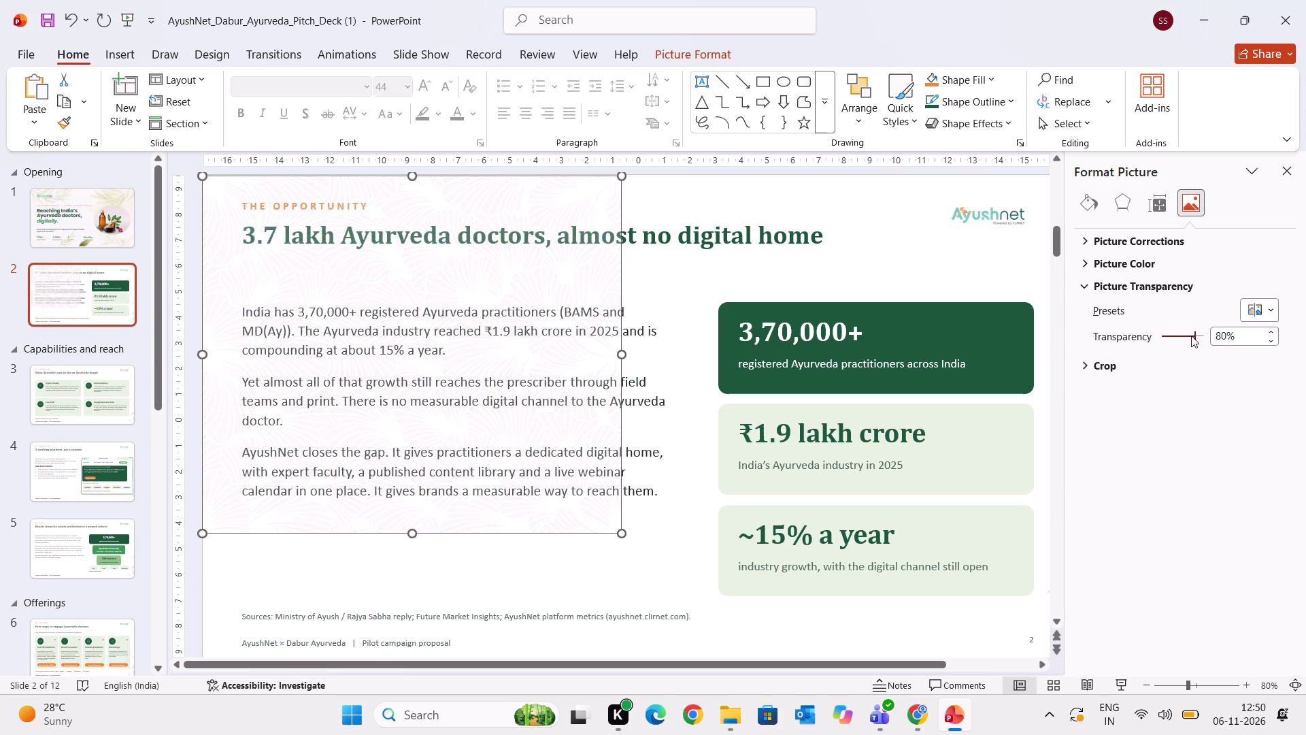
{"action": "left_click_drag", "start_coordinate": [1191, 336], "coordinate": [1186, 334]}
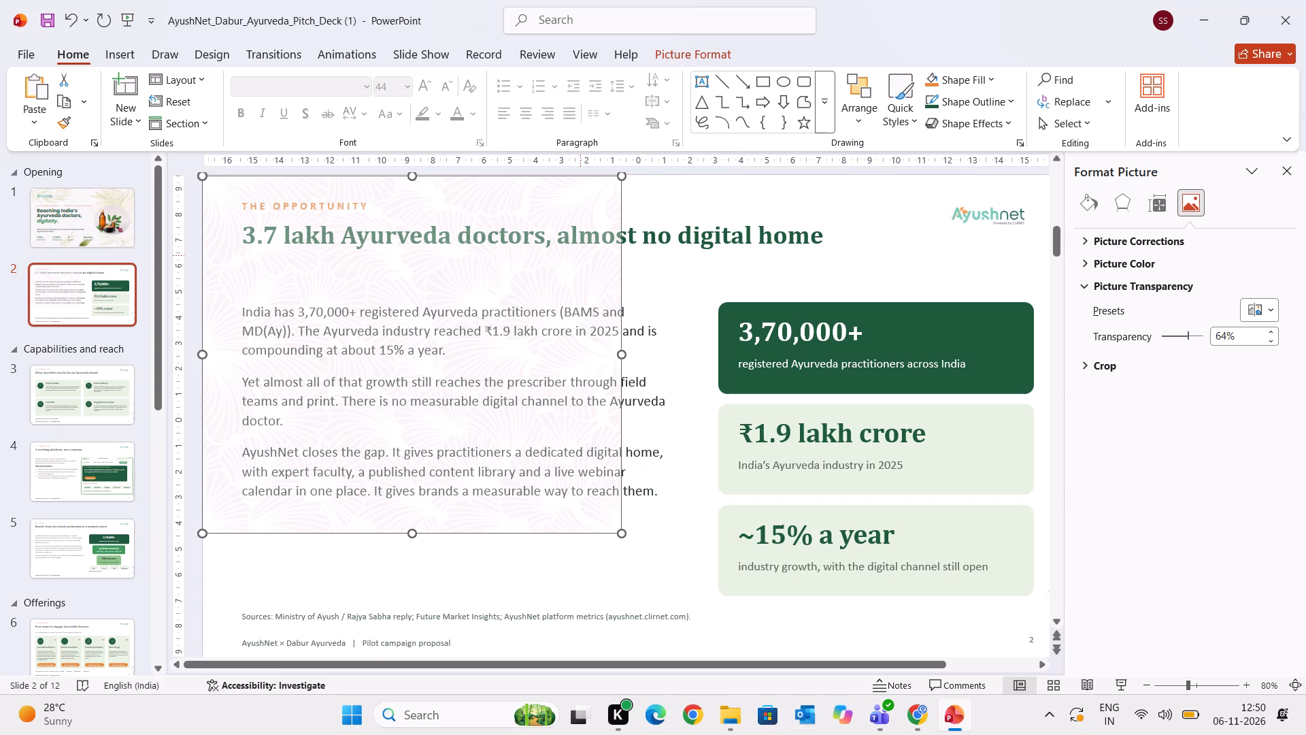
Send the faded leaf pattern picture behind all the content on slide 2.
{"action": "left_click", "coordinate": [580, 257]}
{"action": "right_click", "coordinate": [580, 257]}
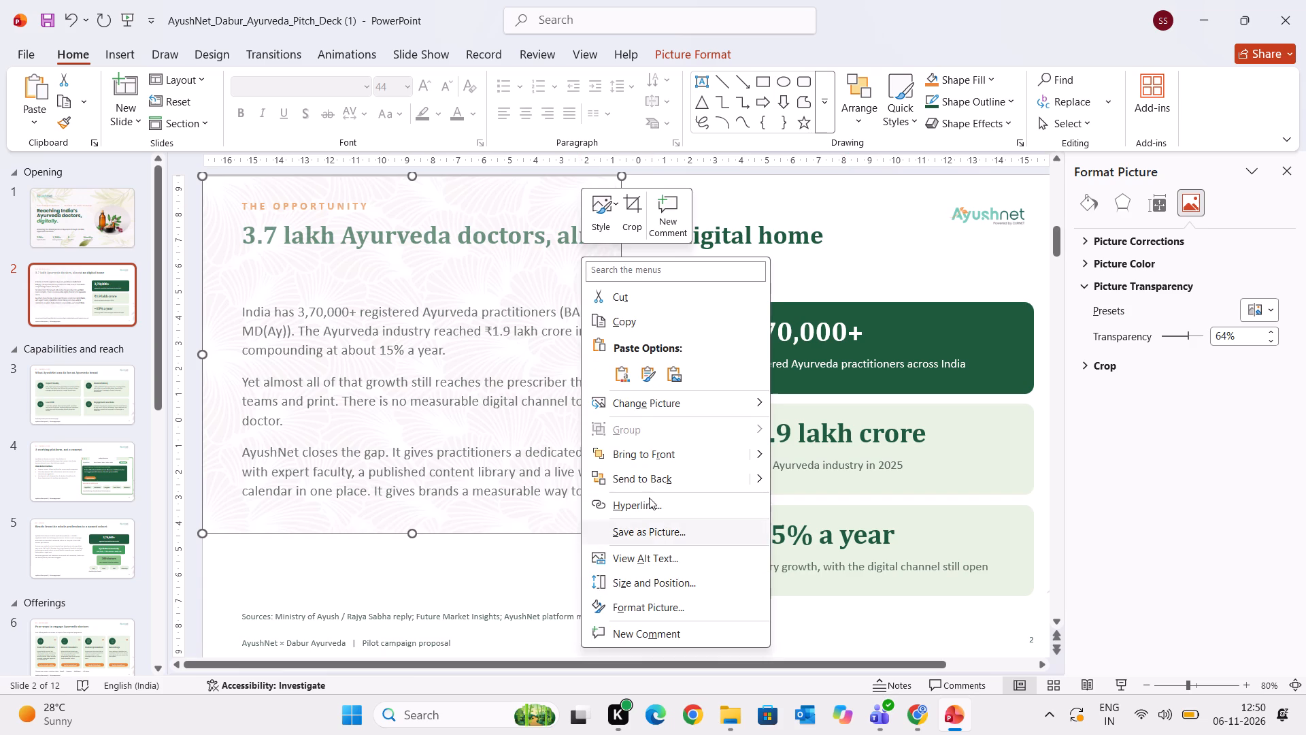
{"action": "left_click", "coordinate": [648, 483]}
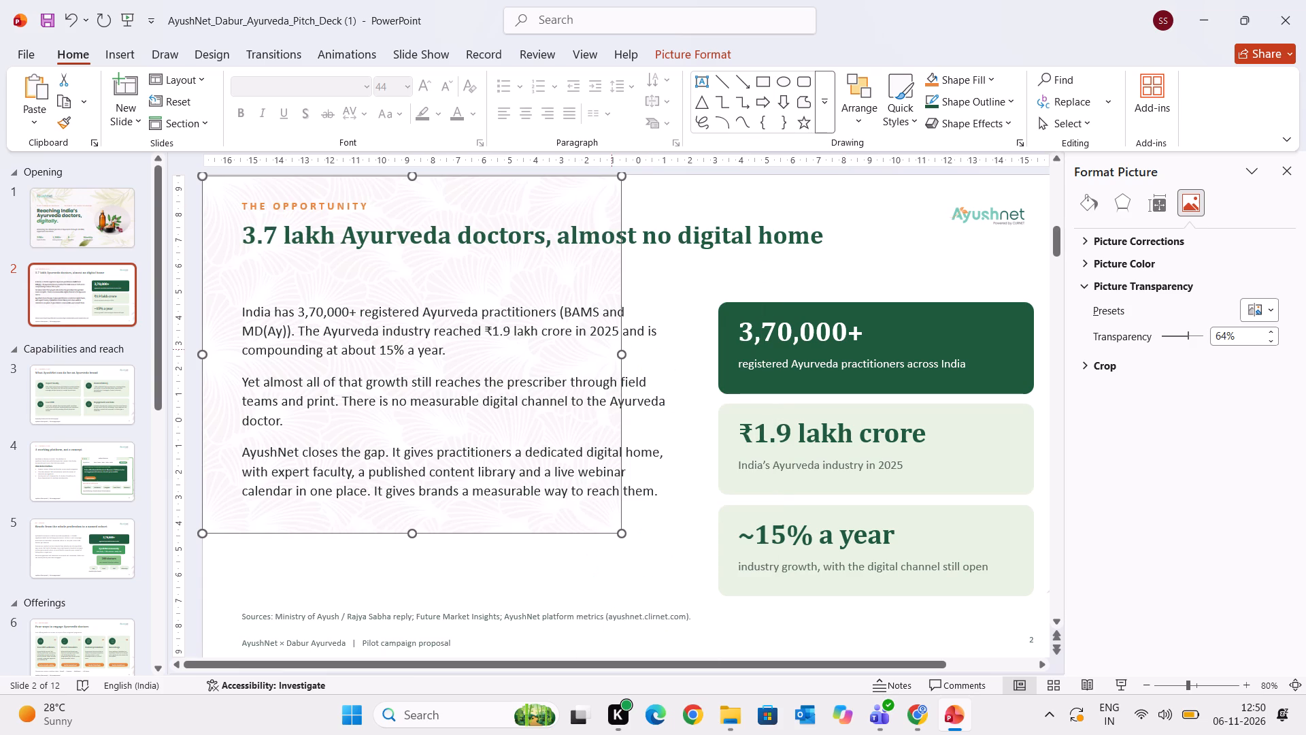
Enlarge the leaf pattern proportionally until it covers slide 2's full width, and close the picture formatting options.
{"action": "left_click_drag", "start_coordinate": [622, 535], "coordinate": [841, 563]}
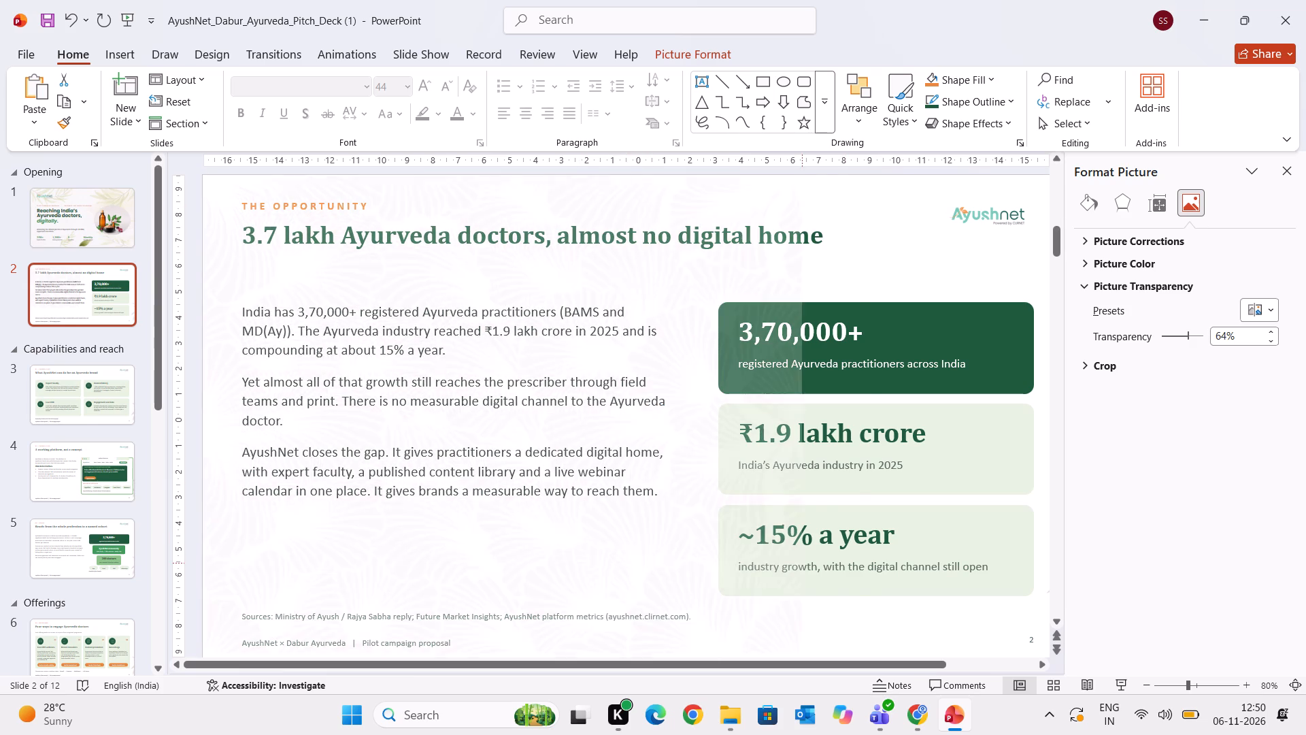
{"action": "left_click_drag", "start_coordinate": [841, 563], "coordinate": [1047, 631]}
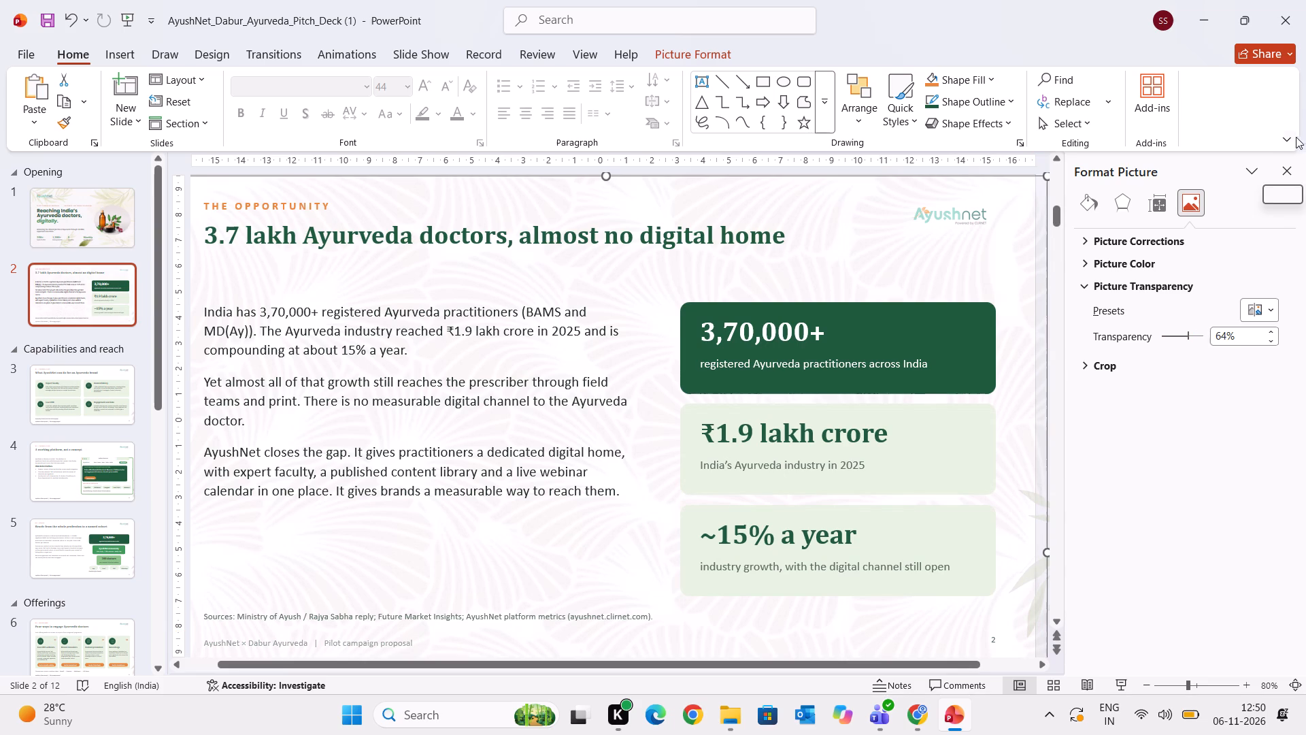
{"action": "left_click", "coordinate": [1290, 171]}
Reduce the leaf pattern's height by moving its lower edge up to the bottom edge of slide 2.
{"action": "scroll", "coordinate": [1278, 356], "scroll_direction": "down", "scroll_amount": 1}
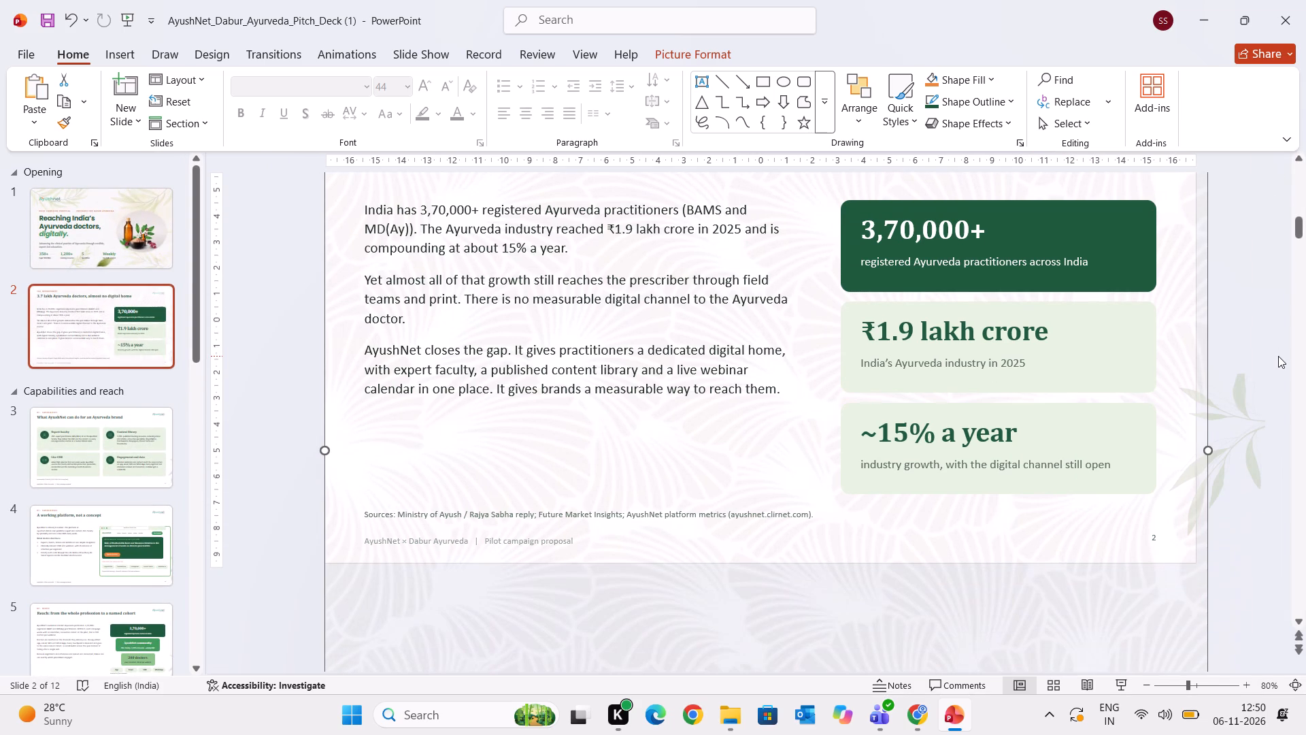
{"action": "scroll", "coordinate": [1278, 356], "scroll_direction": "down", "scroll_amount": 1}
{"action": "scroll", "coordinate": [915, 458], "scroll_direction": "down", "scroll_amount": 4}
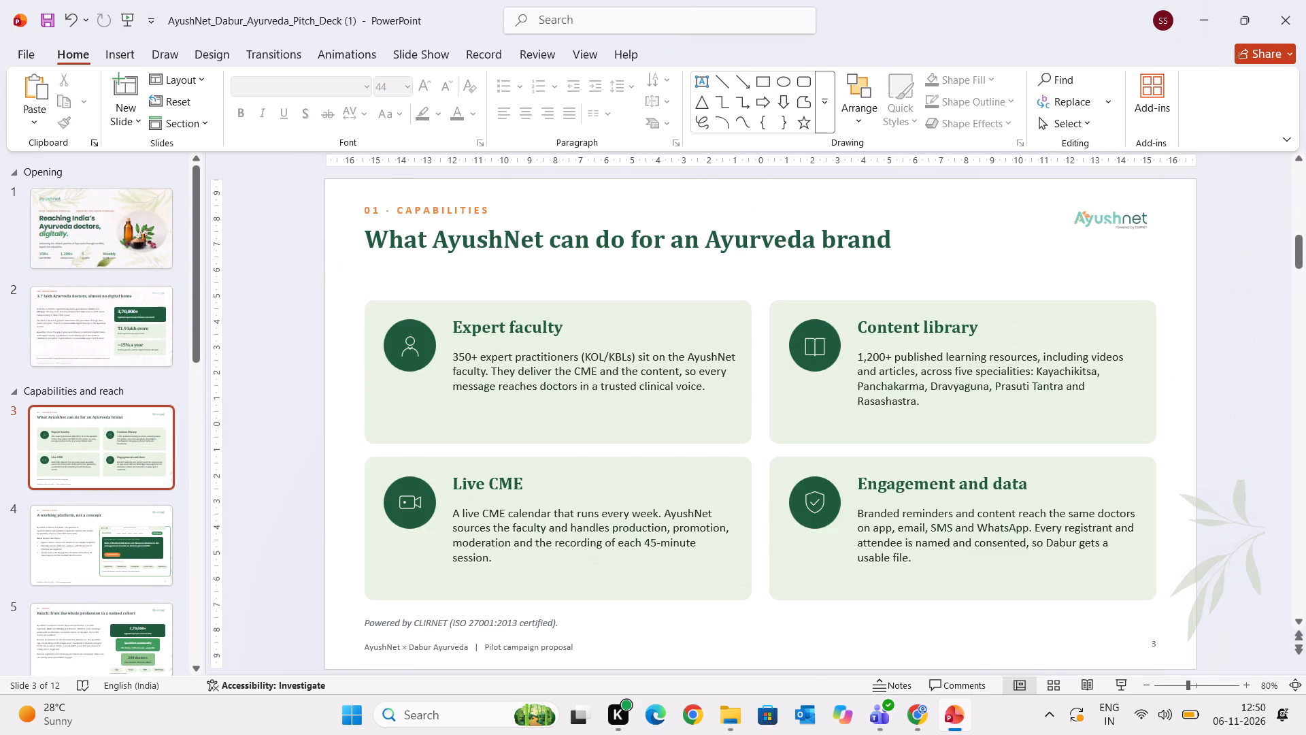
{"action": "scroll", "coordinate": [915, 458], "scroll_direction": "up", "scroll_amount": 1}
{"action": "left_click", "coordinate": [992, 566]}
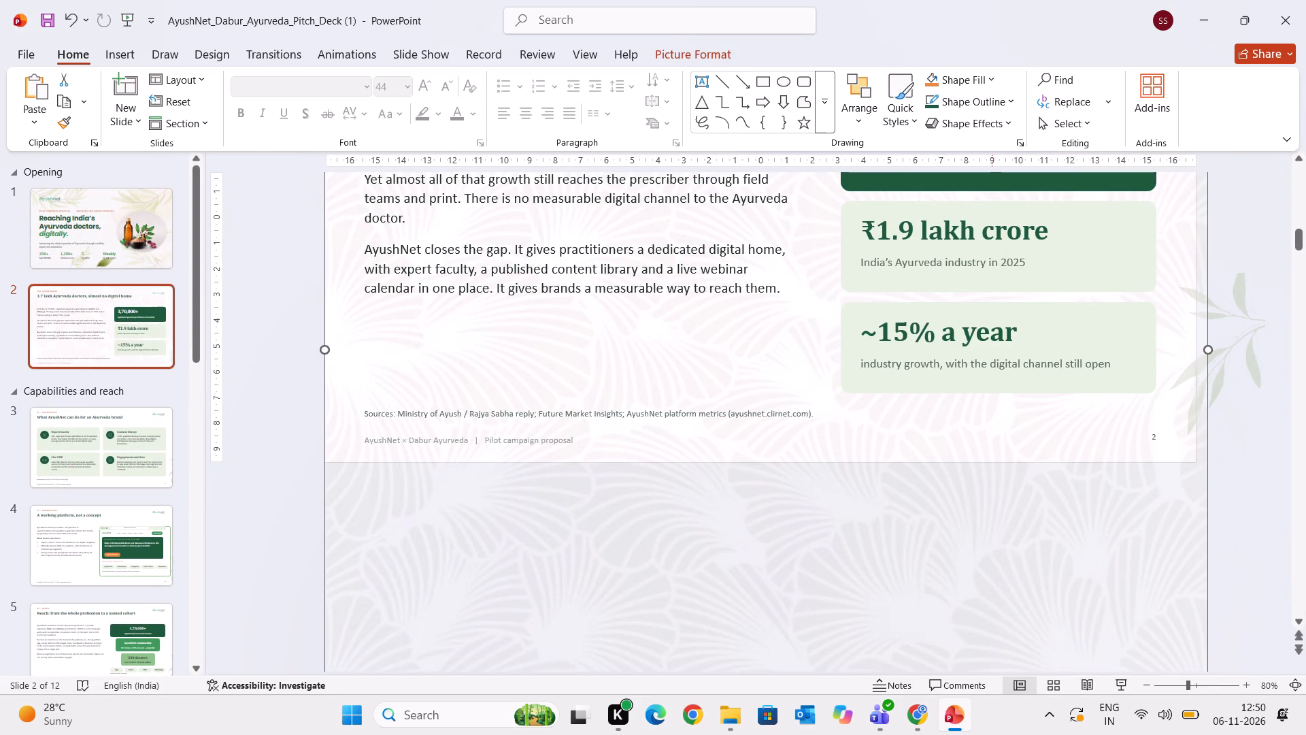
{"action": "triple_click", "coordinate": [1145, 684]}
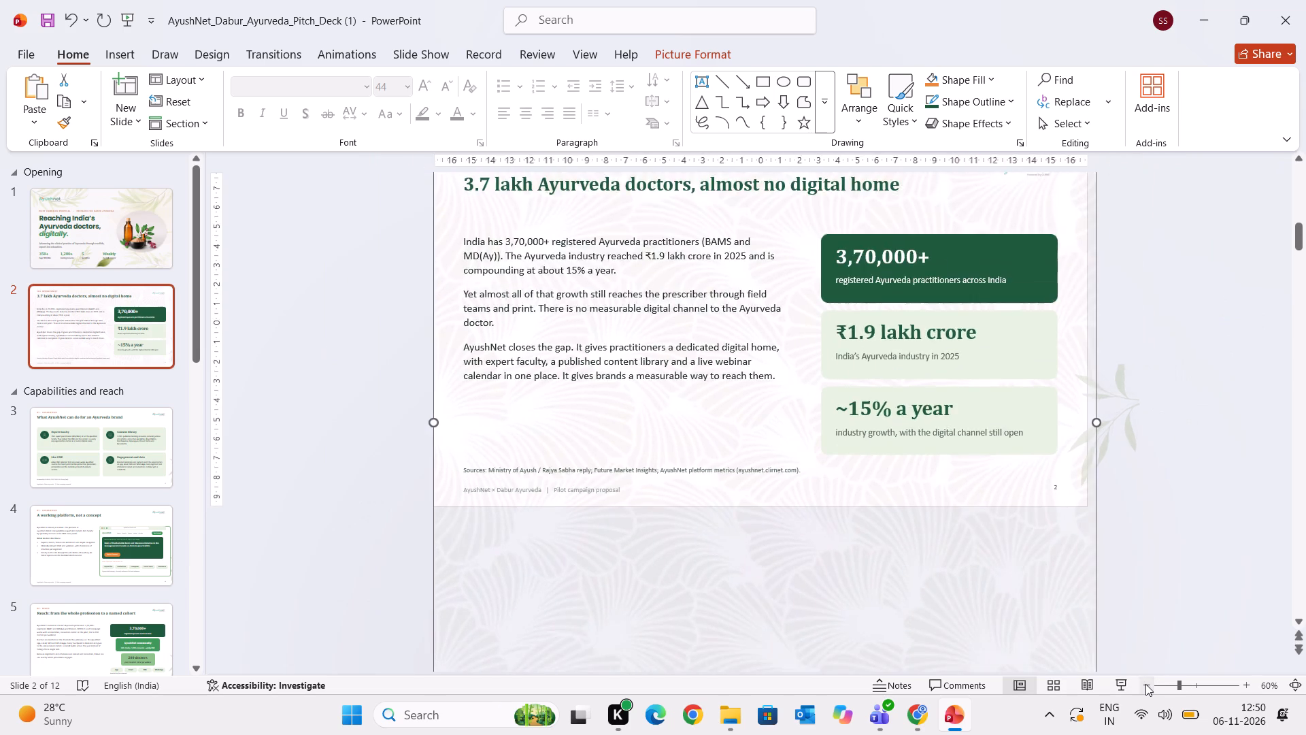
{"action": "left_click", "coordinate": [1145, 684]}
{"action": "left_click_drag", "start_coordinate": [764, 663], "coordinate": [773, 534]}
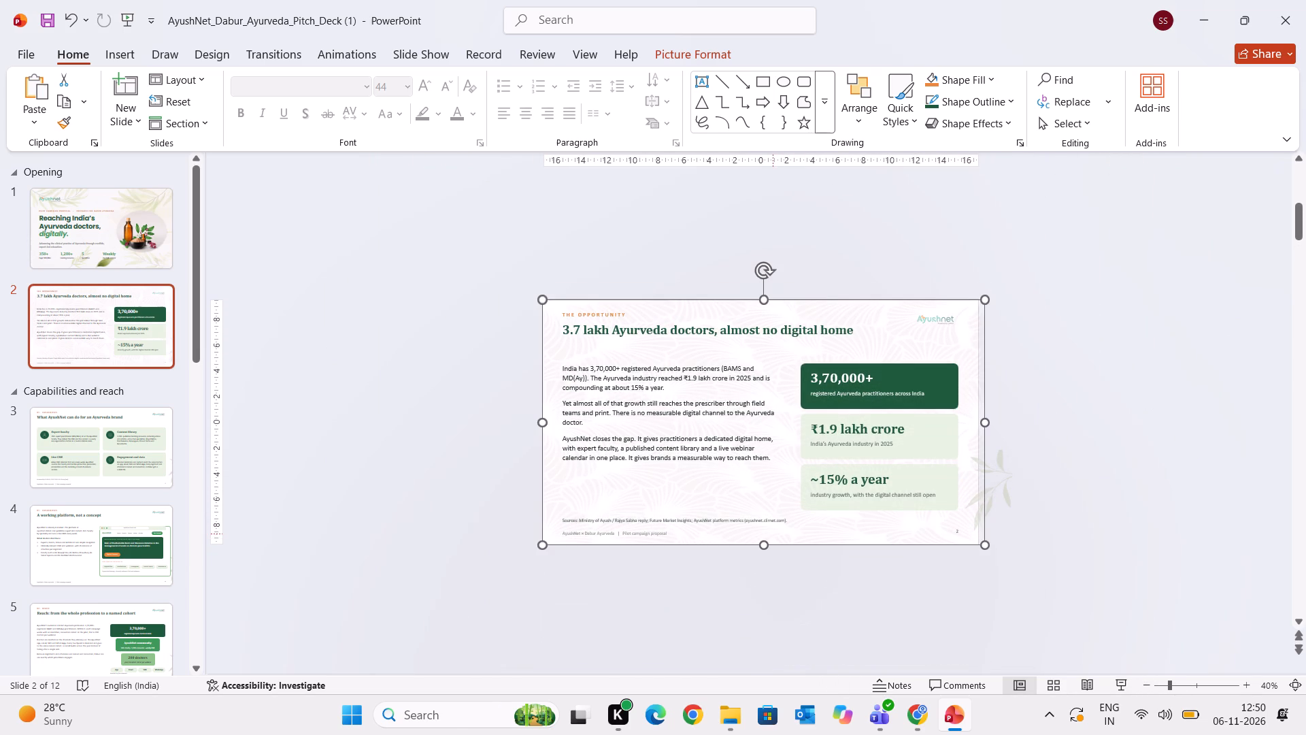
Narrow the leaf pattern on slide 2 to about 33.9 cm wide, aligning its right edge with the slide's right edge.
{"action": "left_click_drag", "start_coordinate": [985, 421], "coordinate": [977, 419]}
{"action": "left_click", "coordinate": [1123, 478]}
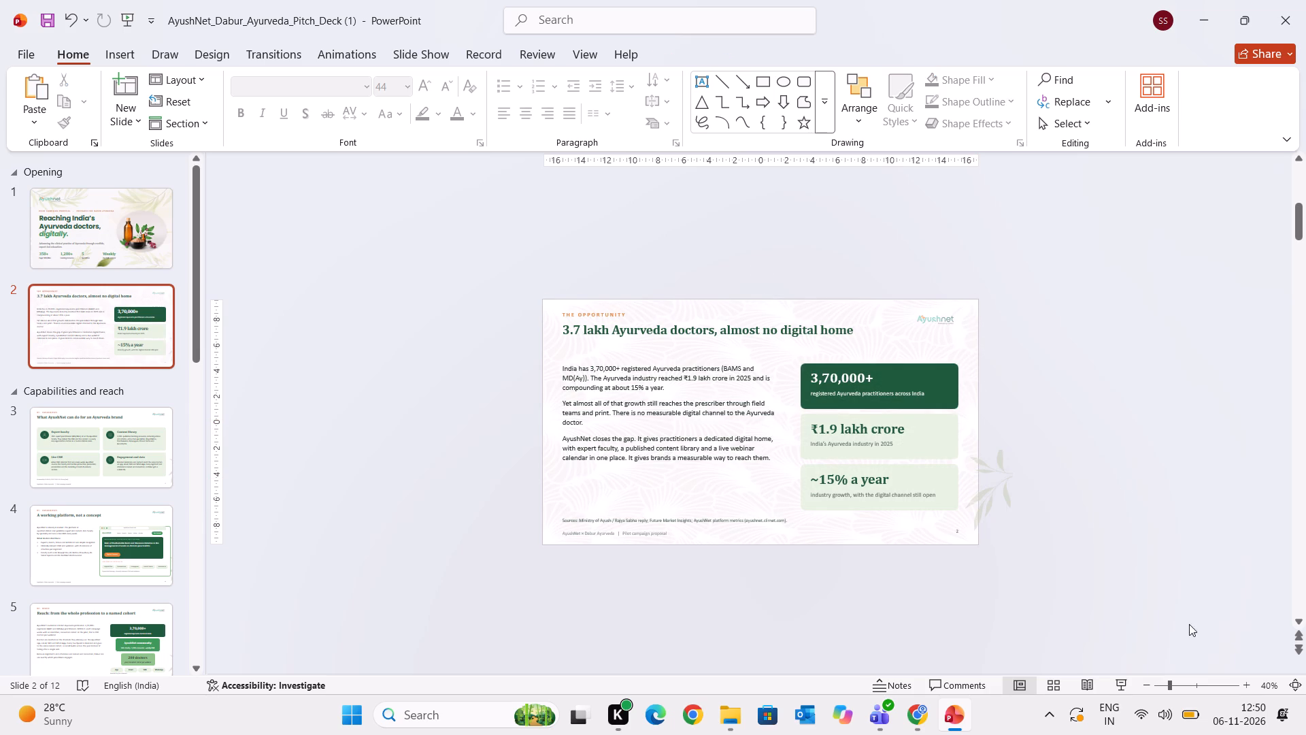
Examine slide 2's leaf-patterned background at a larger zoom and compare it with the plain slide 3.
{"action": "double_click", "coordinate": [1250, 686]}
{"action": "left_click", "coordinate": [1250, 686]}
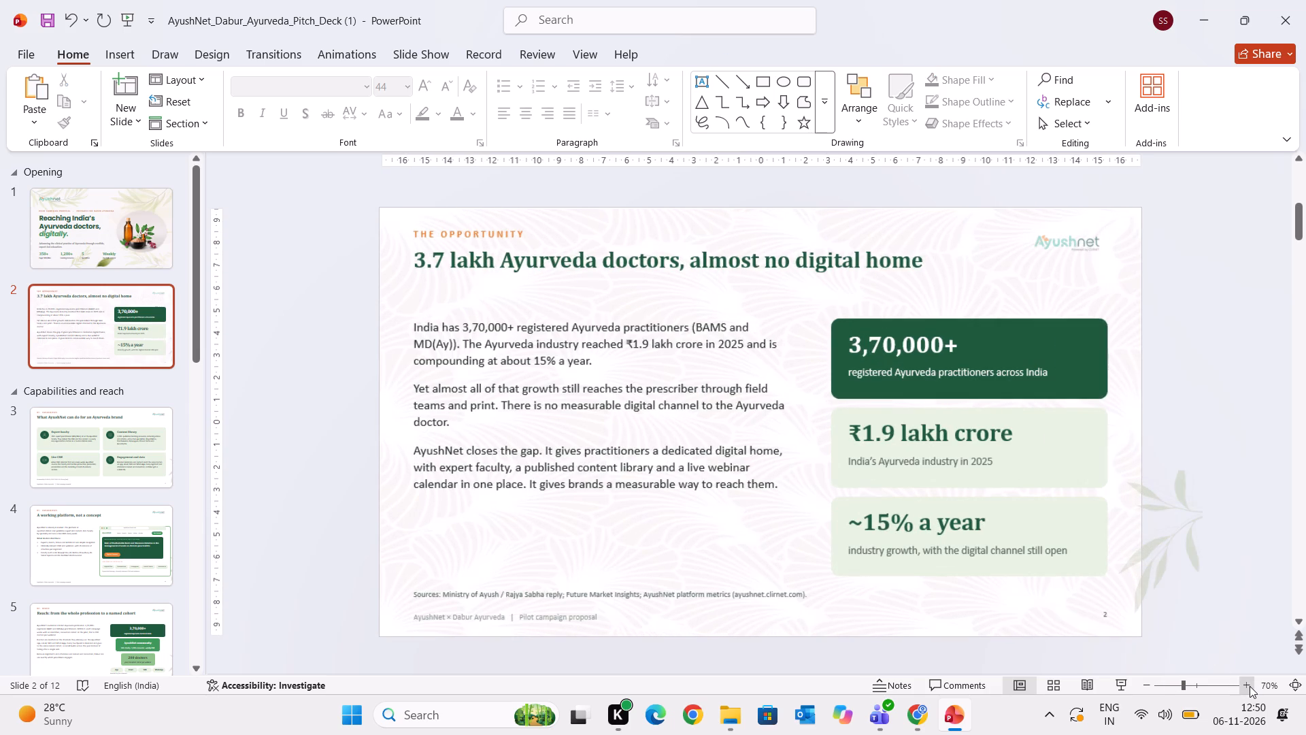
{"action": "left_click", "coordinate": [1250, 686]}
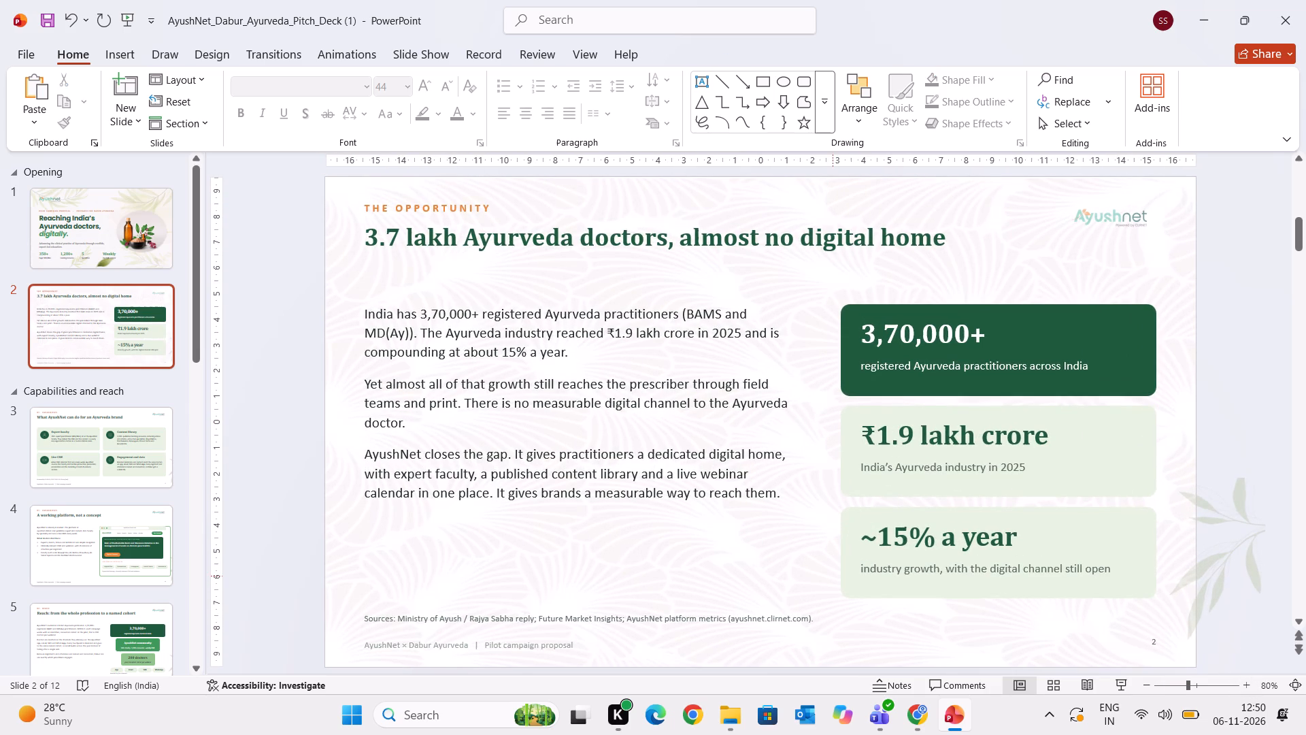
{"action": "left_click", "coordinate": [525, 418]}
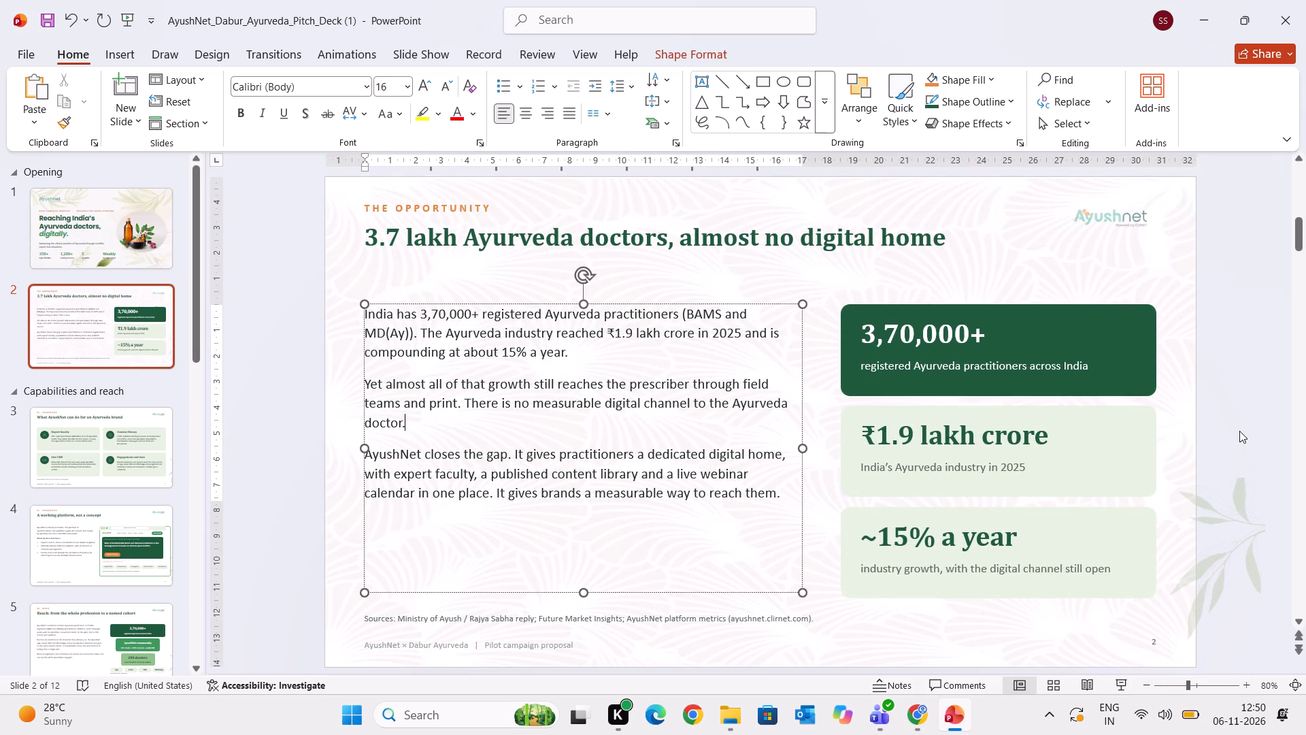
{"action": "left_click", "coordinate": [1255, 456]}
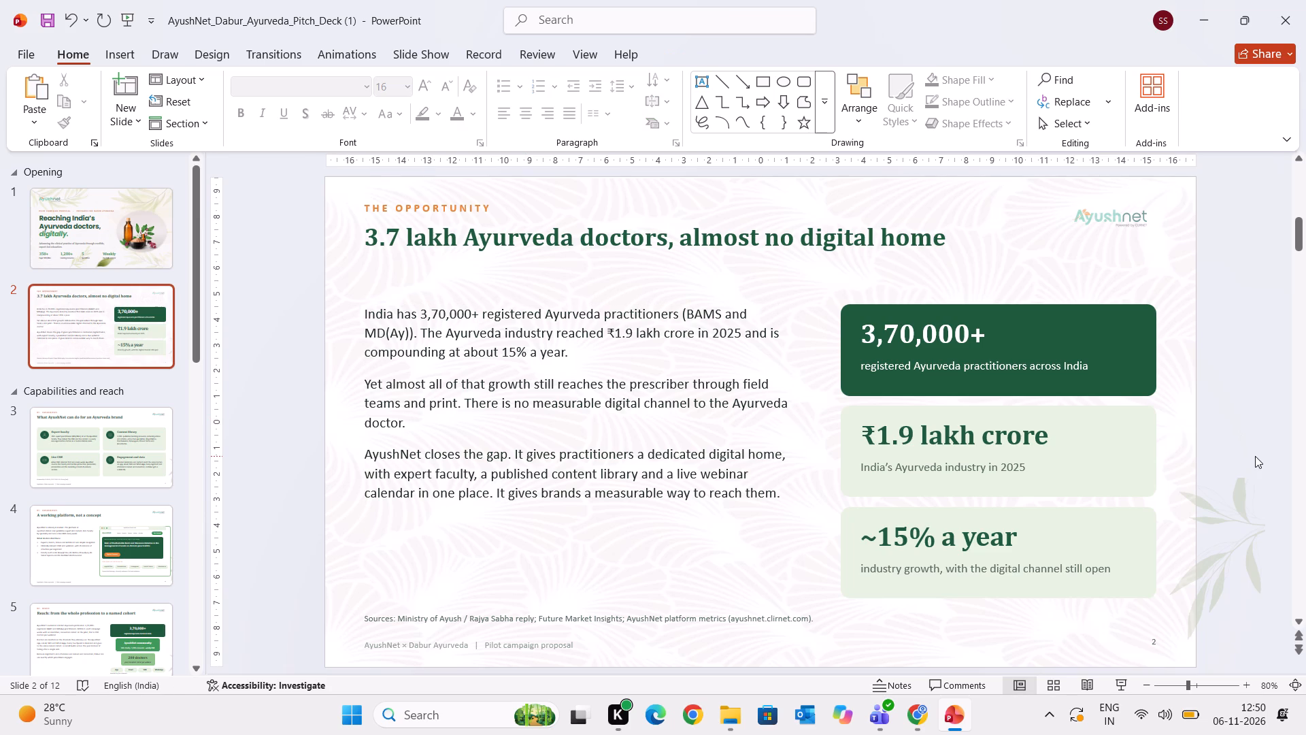
{"action": "left_click", "coordinate": [1003, 246]}
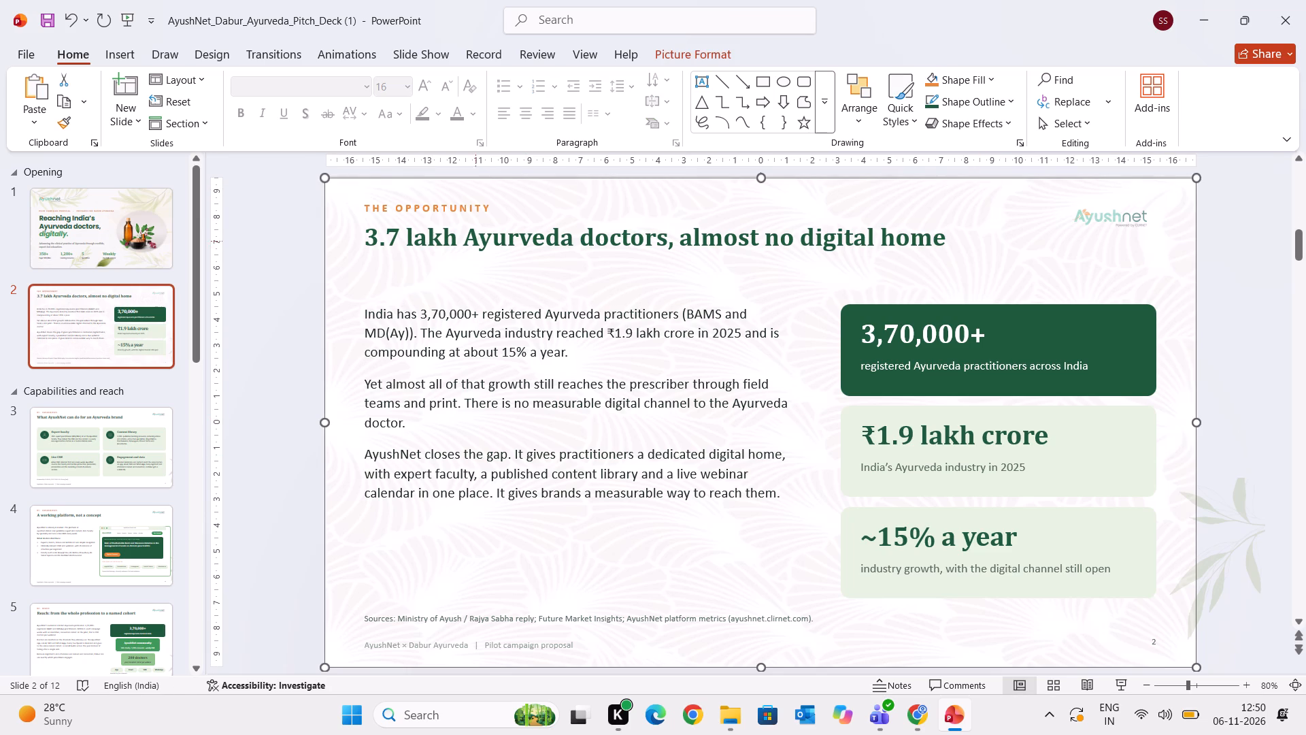
{"action": "left_click", "coordinate": [144, 361]}
{"action": "key", "text": "Down"}
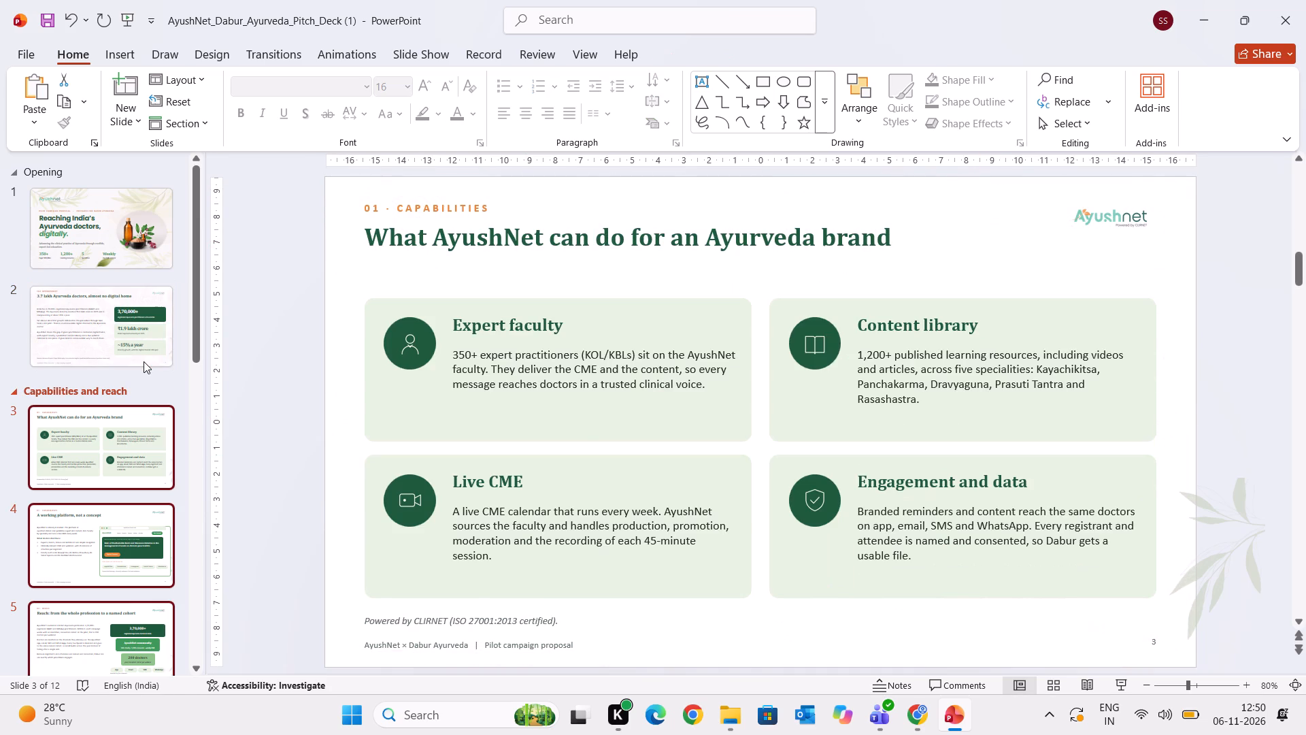
{"action": "key", "text": "Up"}
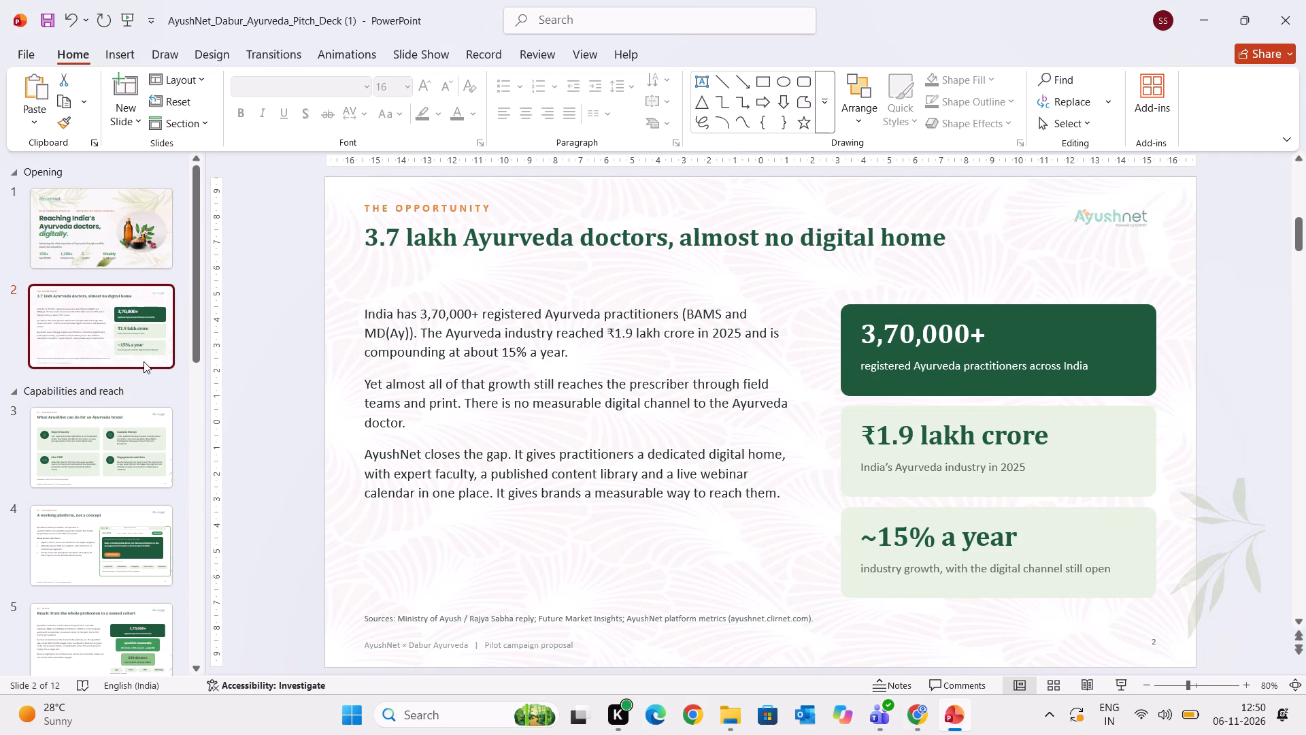
{"action": "key", "text": "Down"}
{"action": "key", "text": "Up"}
{"action": "key", "text": "Down"}
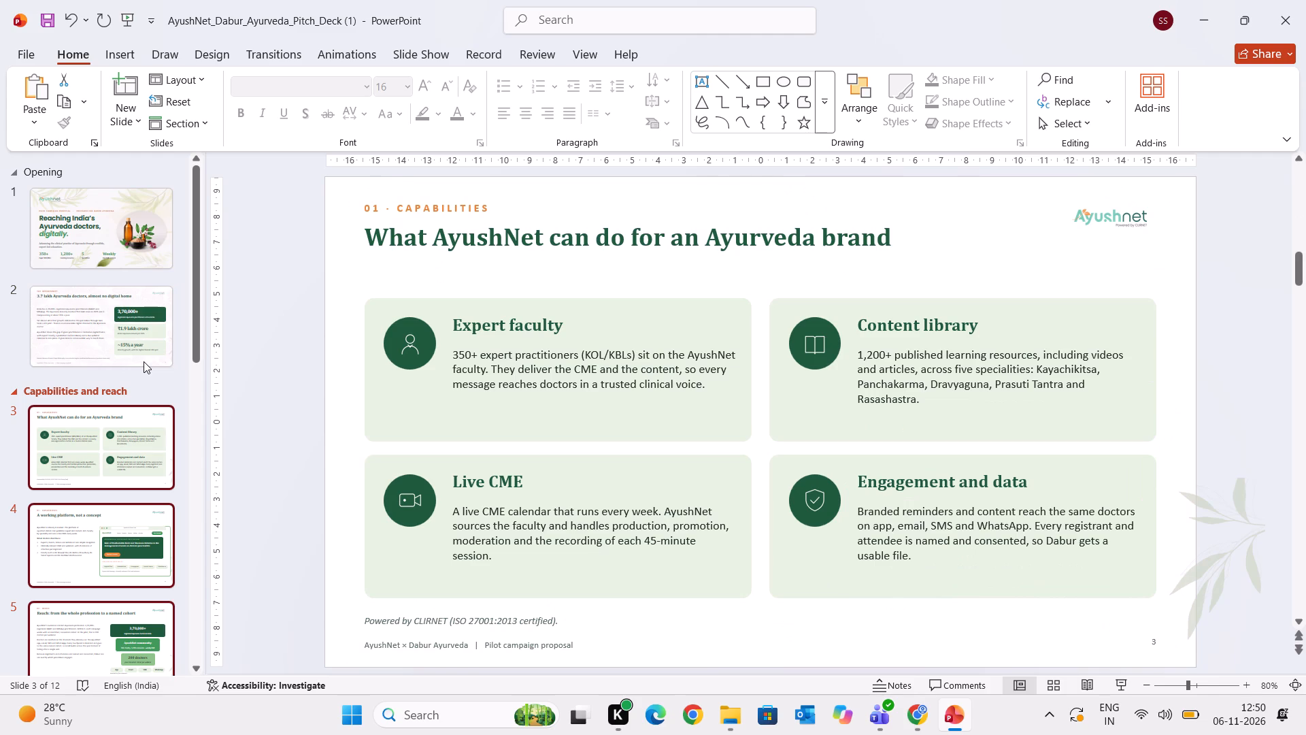
{"action": "key", "text": "Up"}
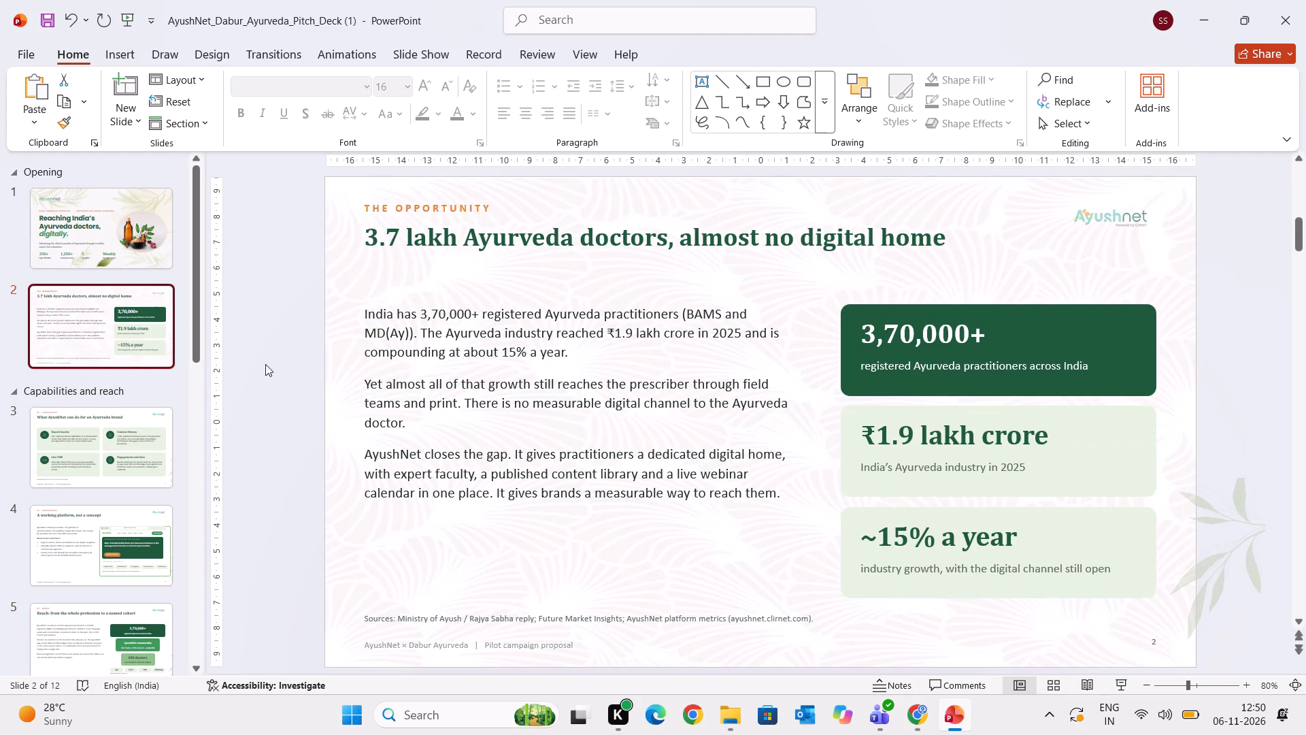
Switch to Chrome and look through images related to the iStock leaf pattern for alternative Ayurveda backgrounds.
{"action": "left_click", "coordinate": [921, 720]}
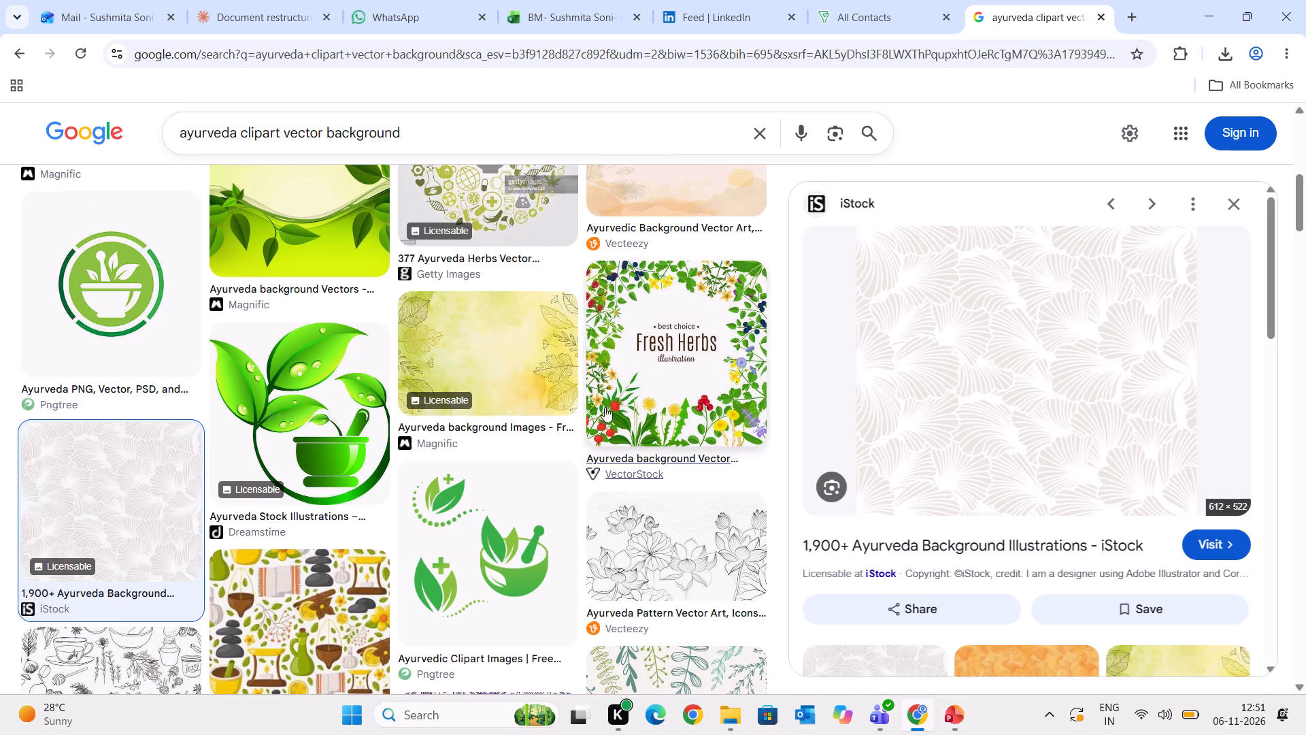
{"action": "scroll", "coordinate": [930, 547], "scroll_direction": "up", "scroll_amount": 2}
{"action": "scroll", "coordinate": [1127, 598], "scroll_direction": "up", "scroll_amount": 1}
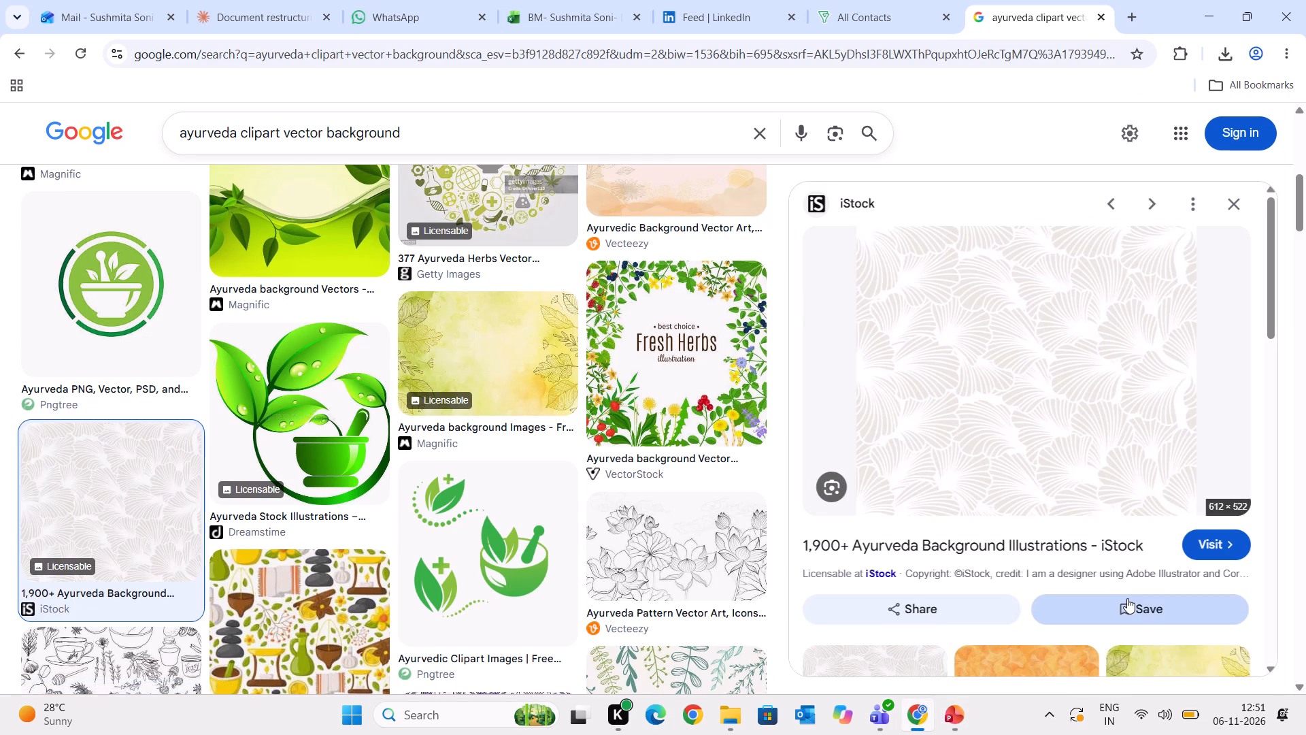
{"action": "scroll", "coordinate": [1127, 598], "scroll_direction": "up", "scroll_amount": 1}
{"action": "scroll", "coordinate": [1266, 546], "scroll_direction": "down", "scroll_amount": 2}
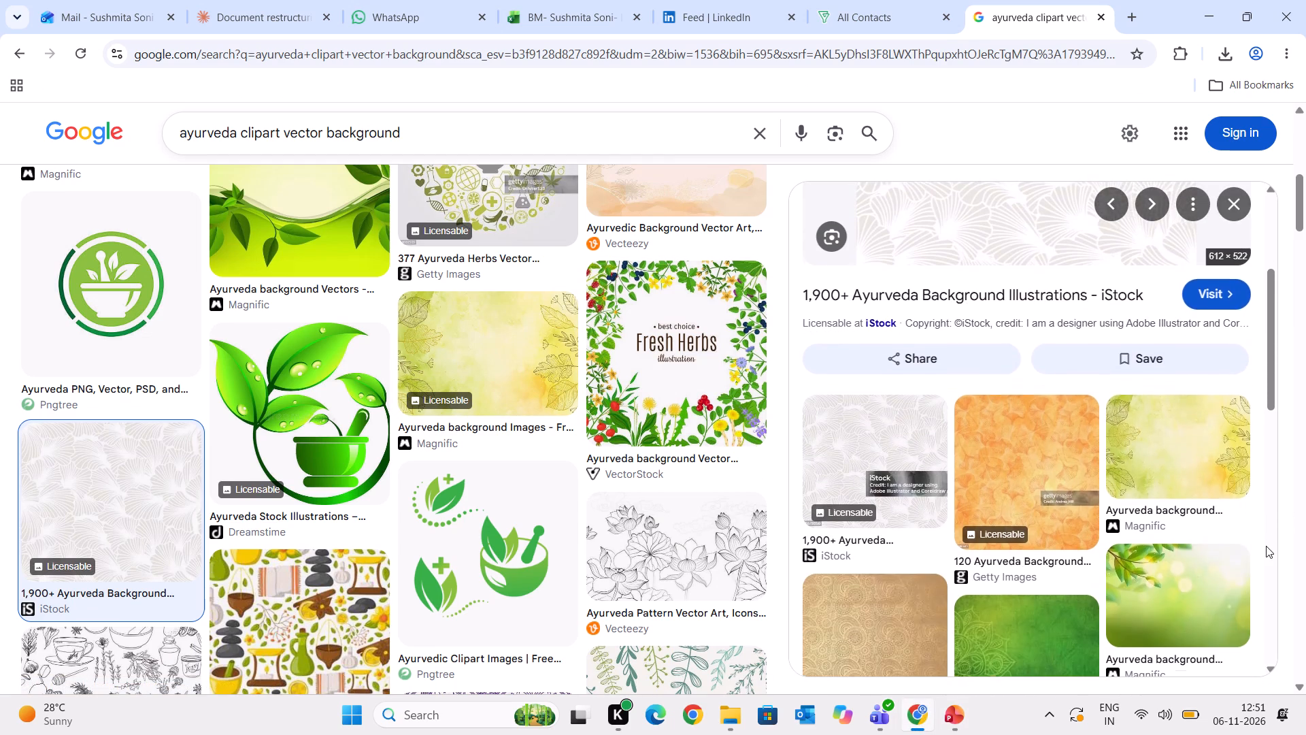
{"action": "scroll", "coordinate": [1266, 546], "scroll_direction": "down", "scroll_amount": 4}
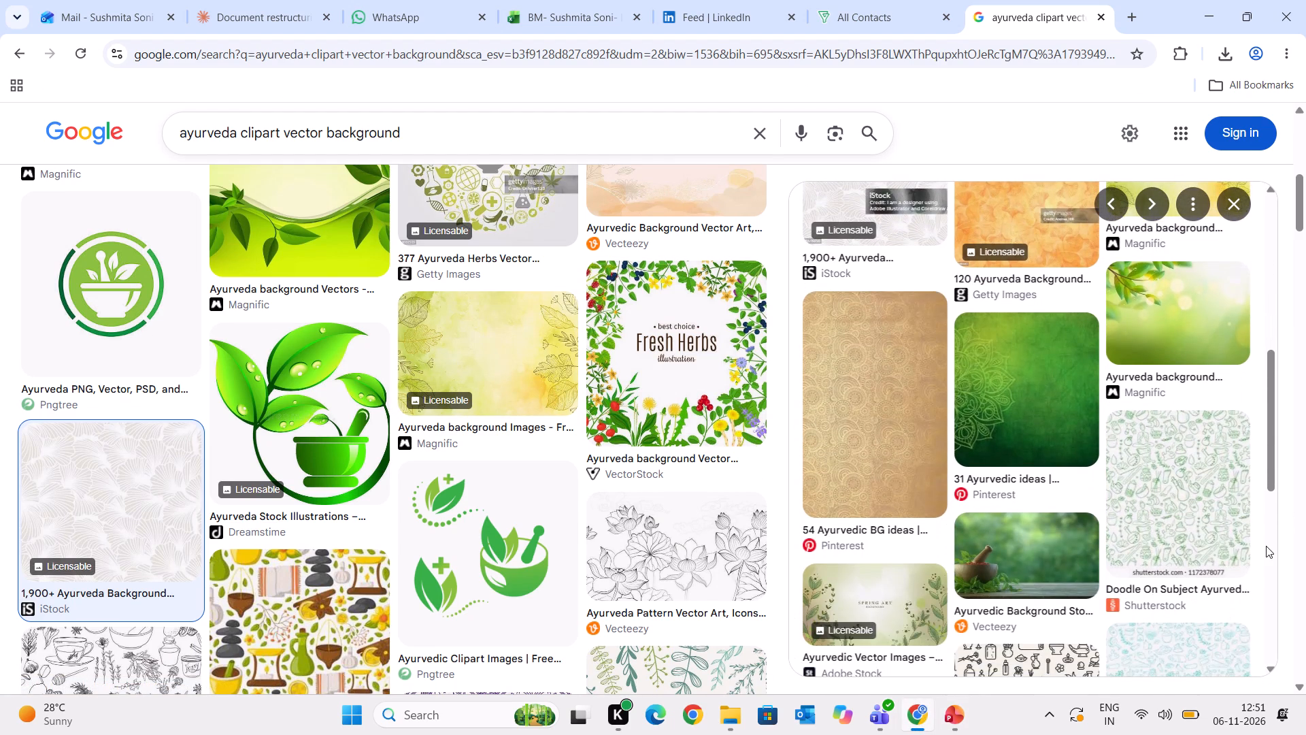
{"action": "scroll", "coordinate": [1266, 546], "scroll_direction": "down", "scroll_amount": 2}
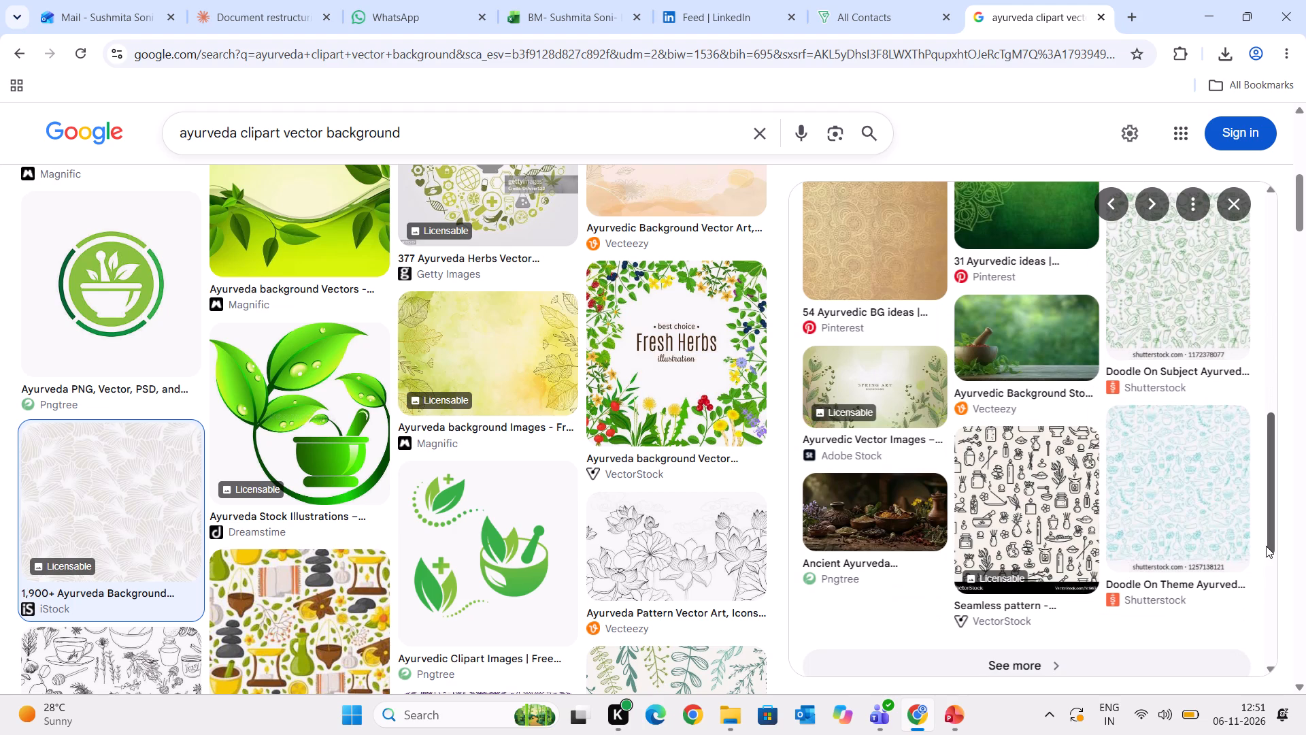
{"action": "left_click", "coordinate": [1050, 661]}
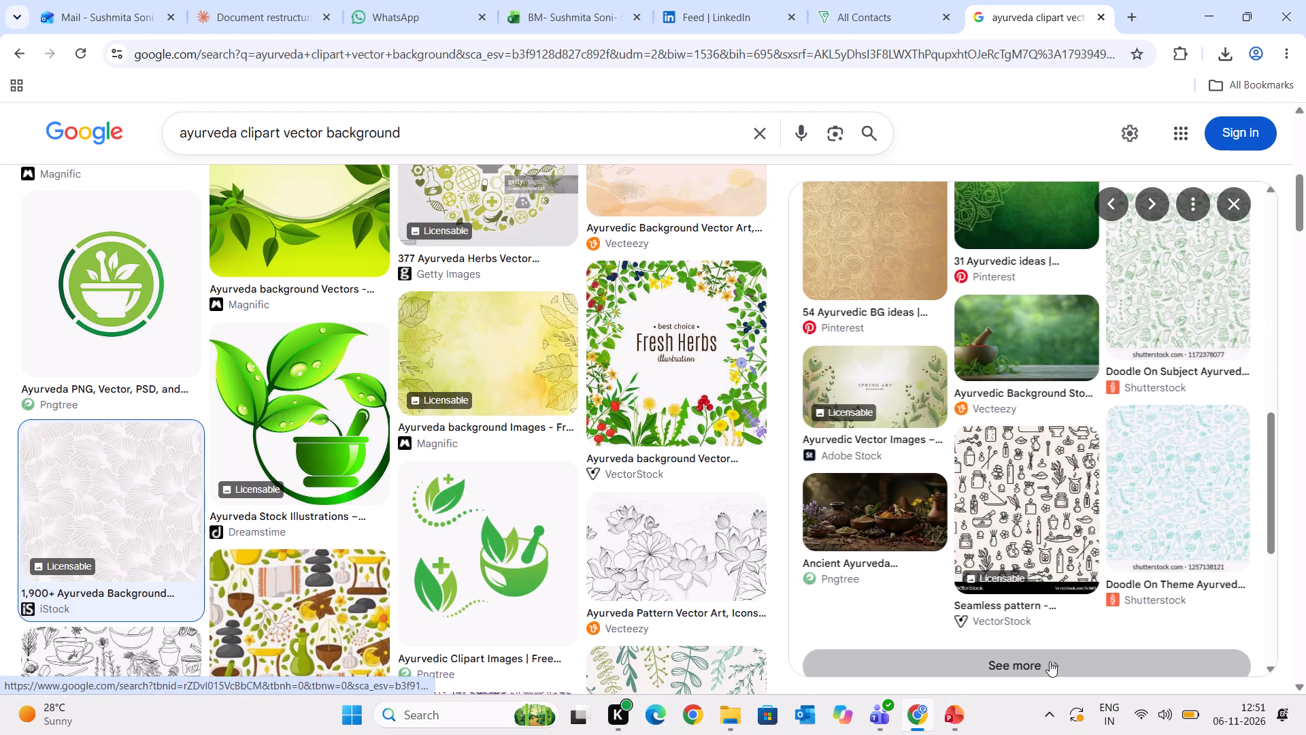
{"action": "scroll", "coordinate": [1011, 574], "scroll_direction": "down", "scroll_amount": 2}
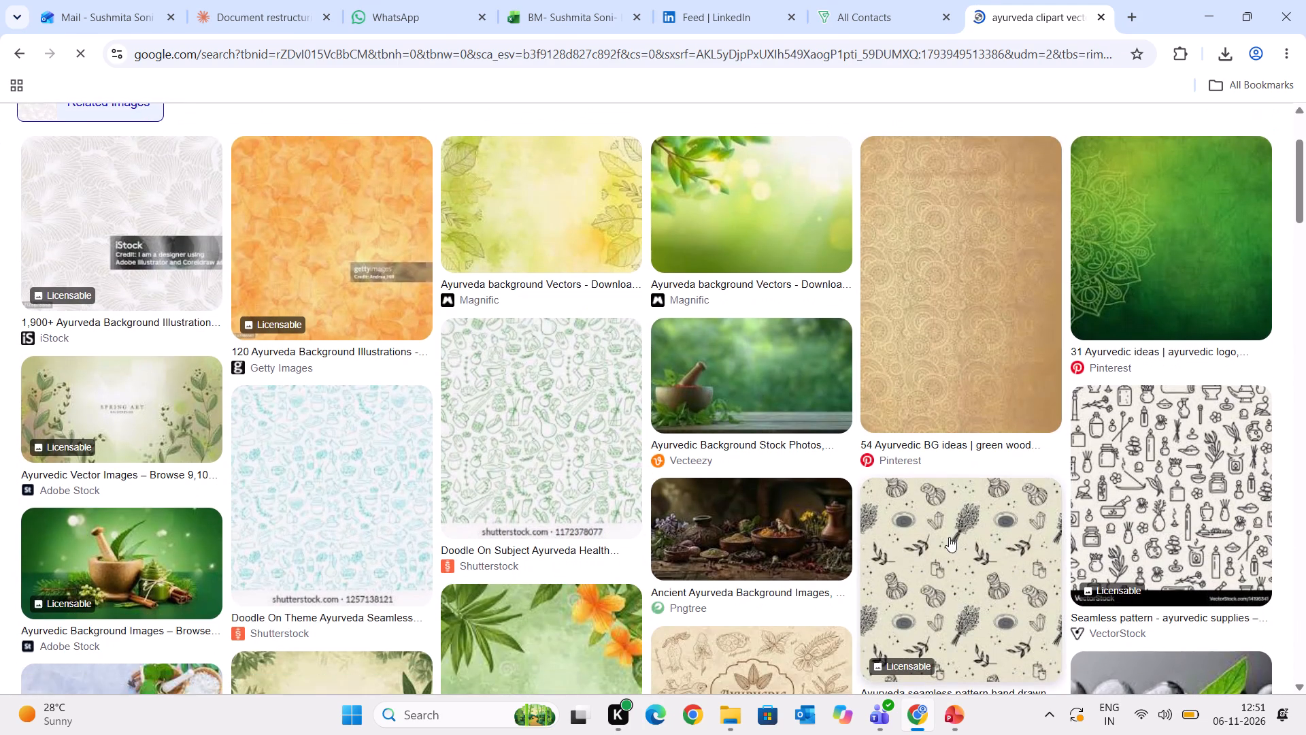
{"action": "scroll", "coordinate": [586, 586], "scroll_direction": "down", "scroll_amount": 1}
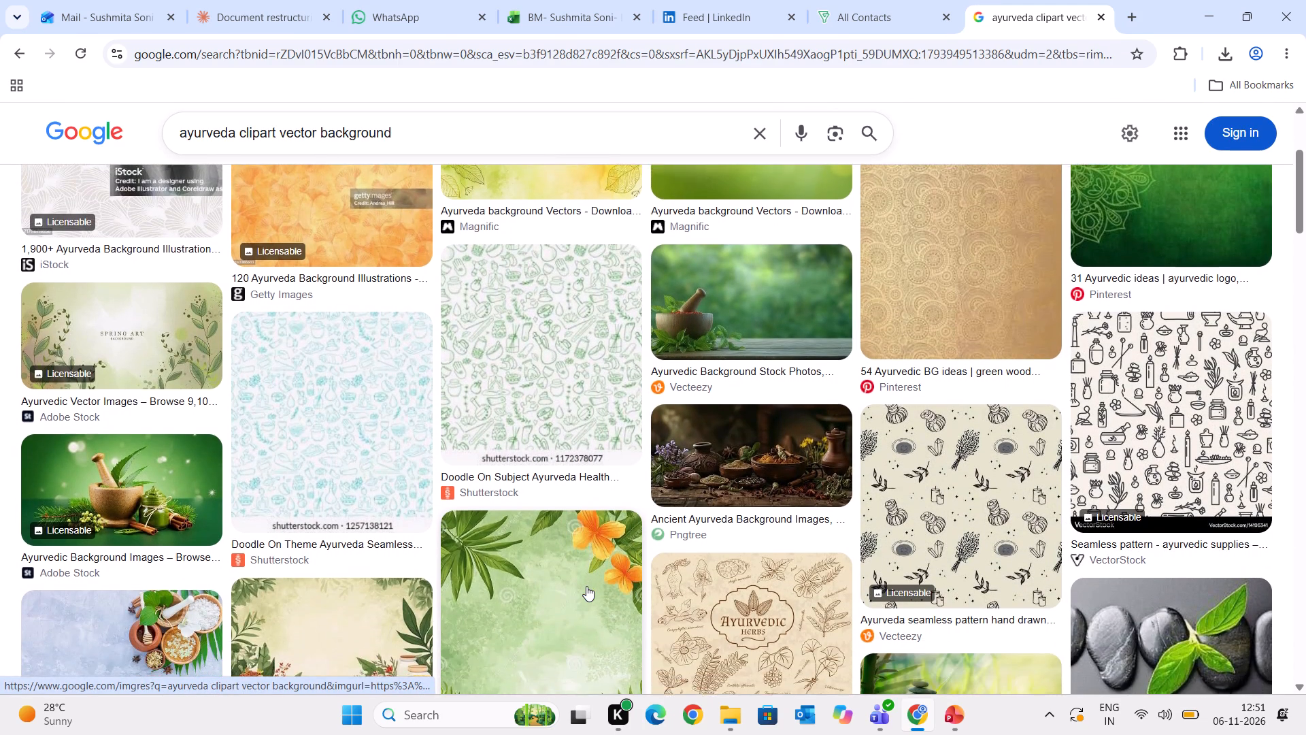
{"action": "scroll", "coordinate": [586, 586], "scroll_direction": "down", "scroll_amount": 4}
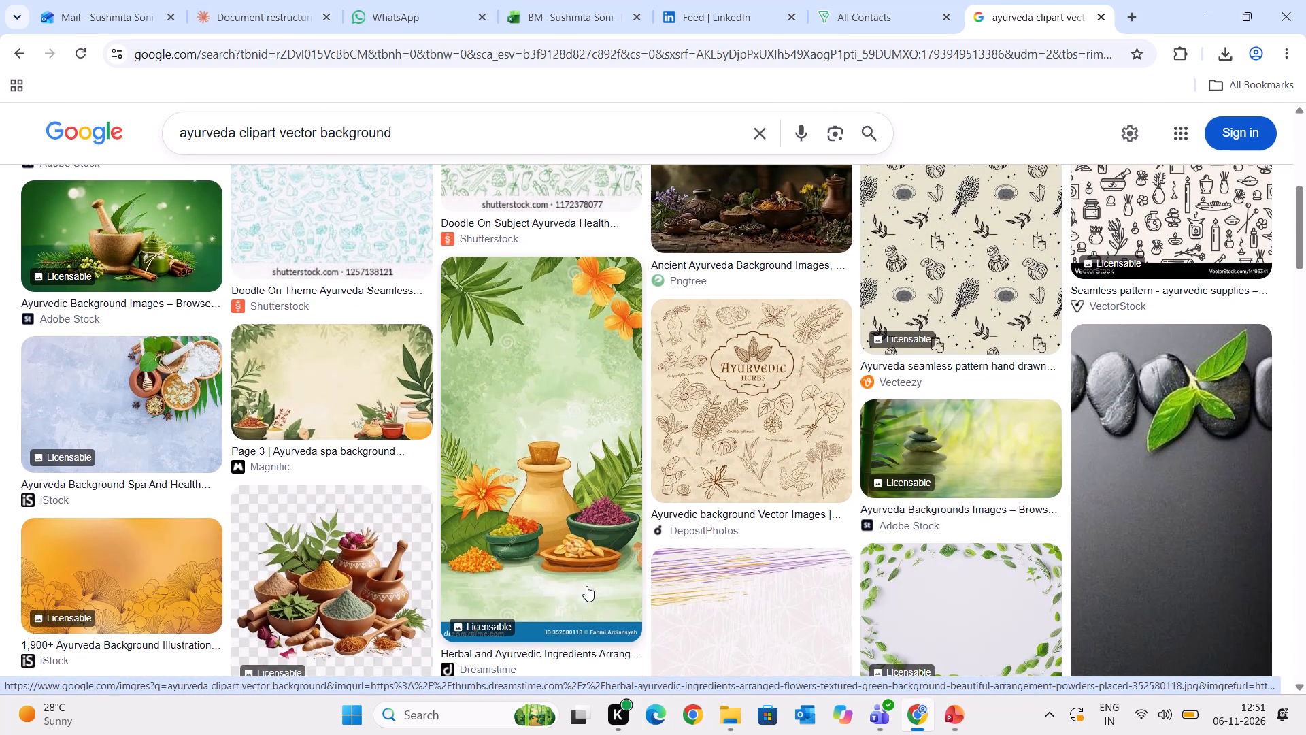
{"action": "scroll", "coordinate": [586, 586], "scroll_direction": "down", "scroll_amount": 1}
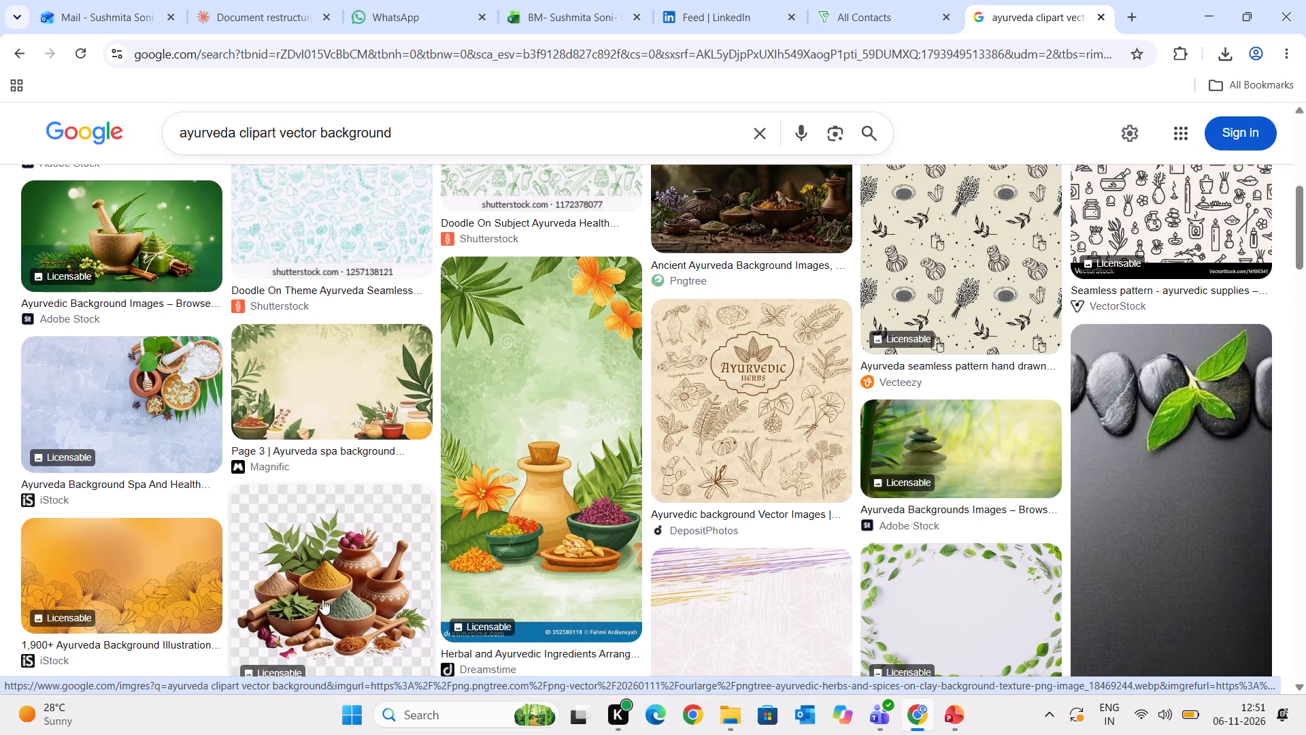
Back in PowerPoint, copy the faded leaf pattern from slide 2 onto slide 3 and send it behind all content.
{"action": "left_click", "coordinate": [923, 713]}
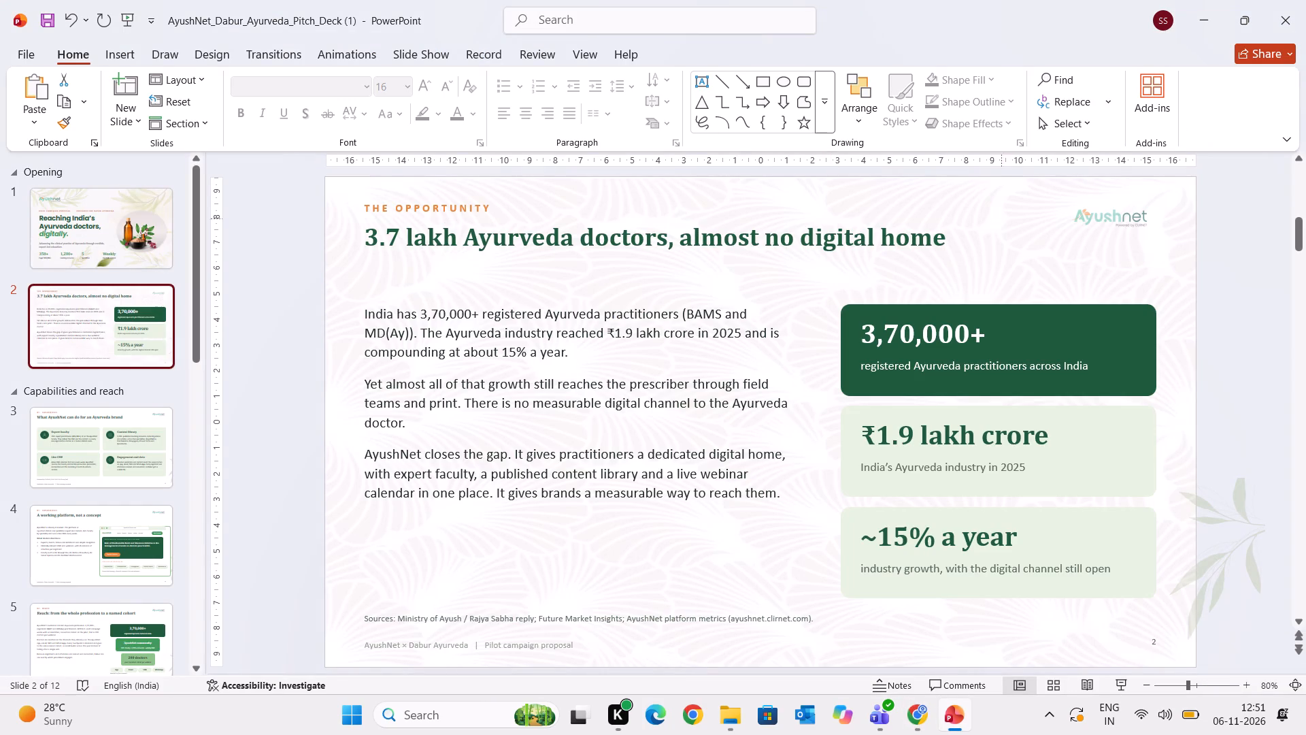
{"action": "left_click", "coordinate": [1016, 216]}
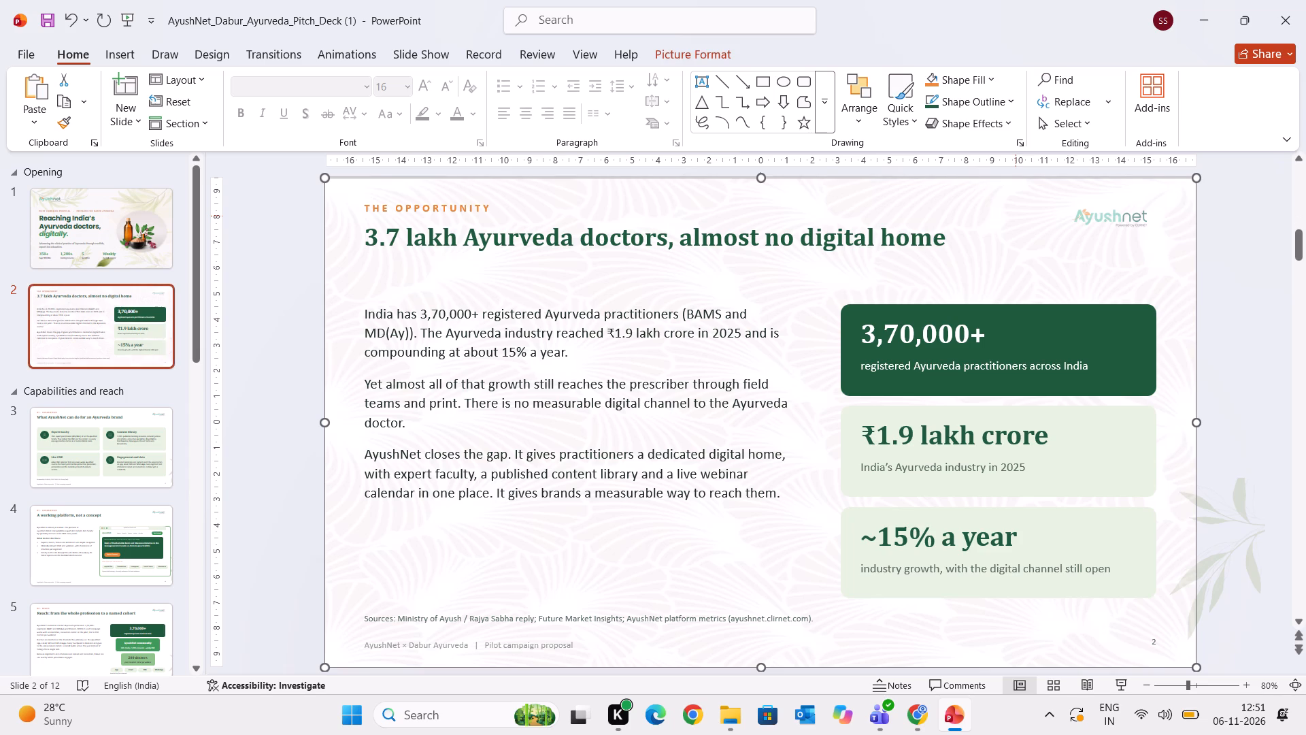
{"action": "key", "text": "ctrl+c"}
{"action": "left_click", "coordinate": [120, 467]}
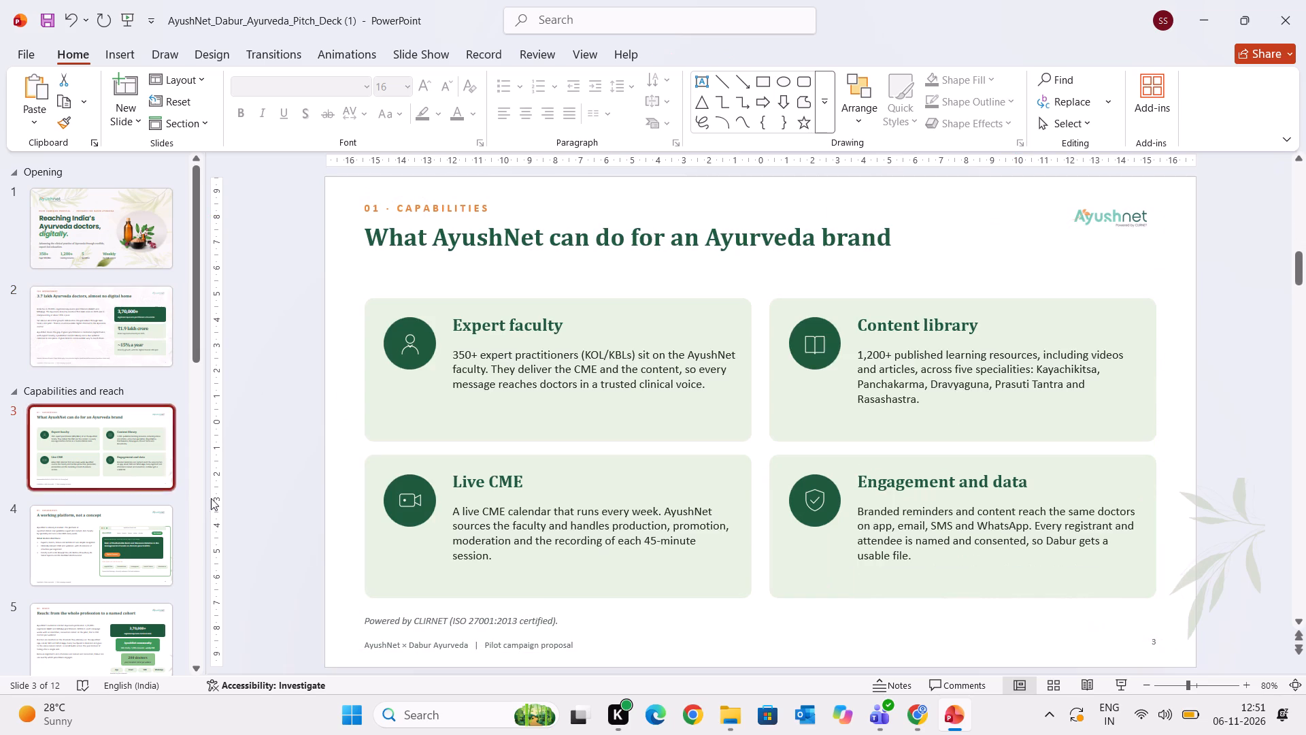
{"action": "key", "text": "ctrl+v"}
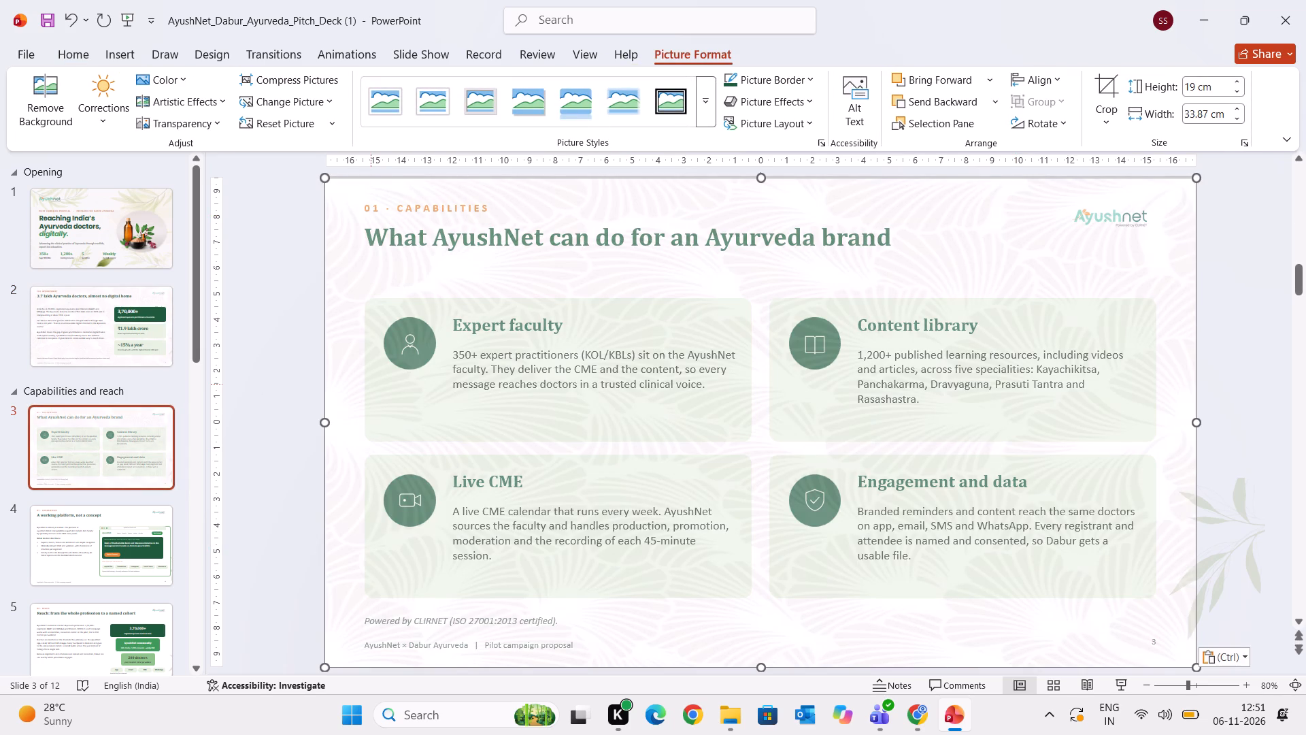
{"action": "right_click", "coordinate": [371, 383]}
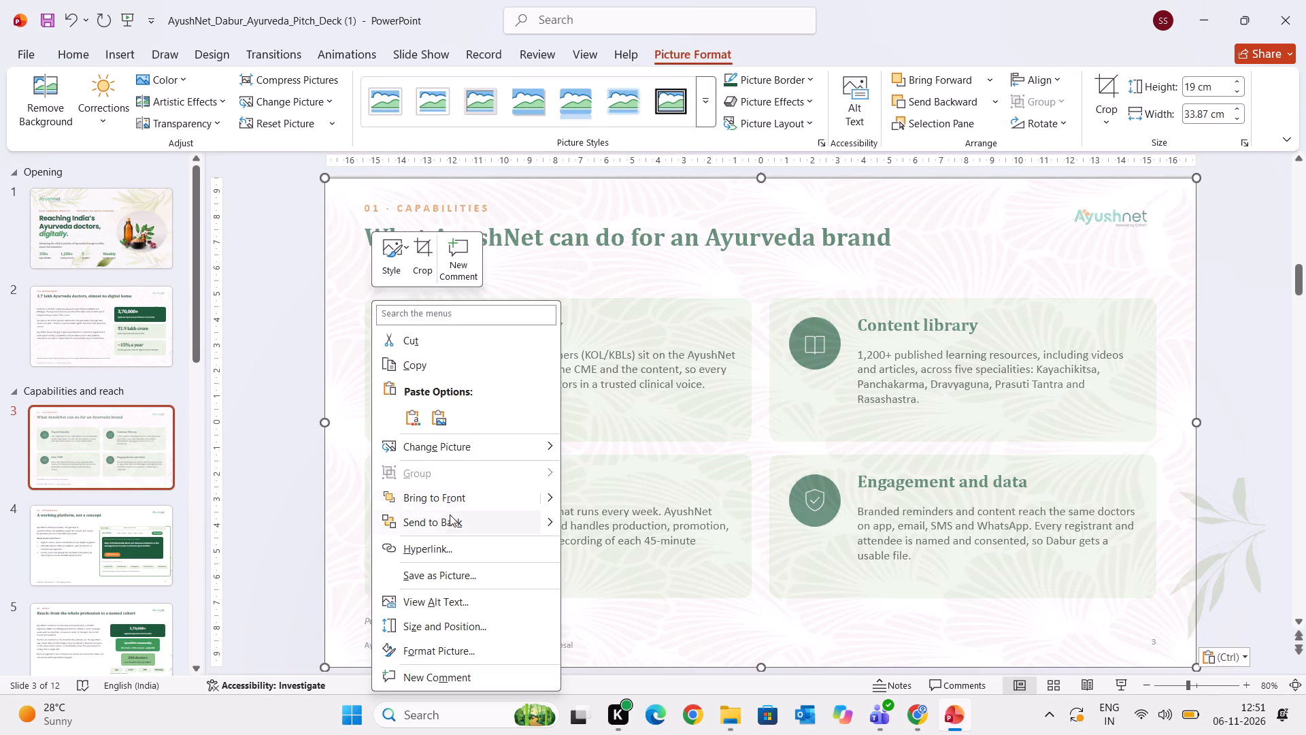
{"action": "left_click", "coordinate": [450, 519]}
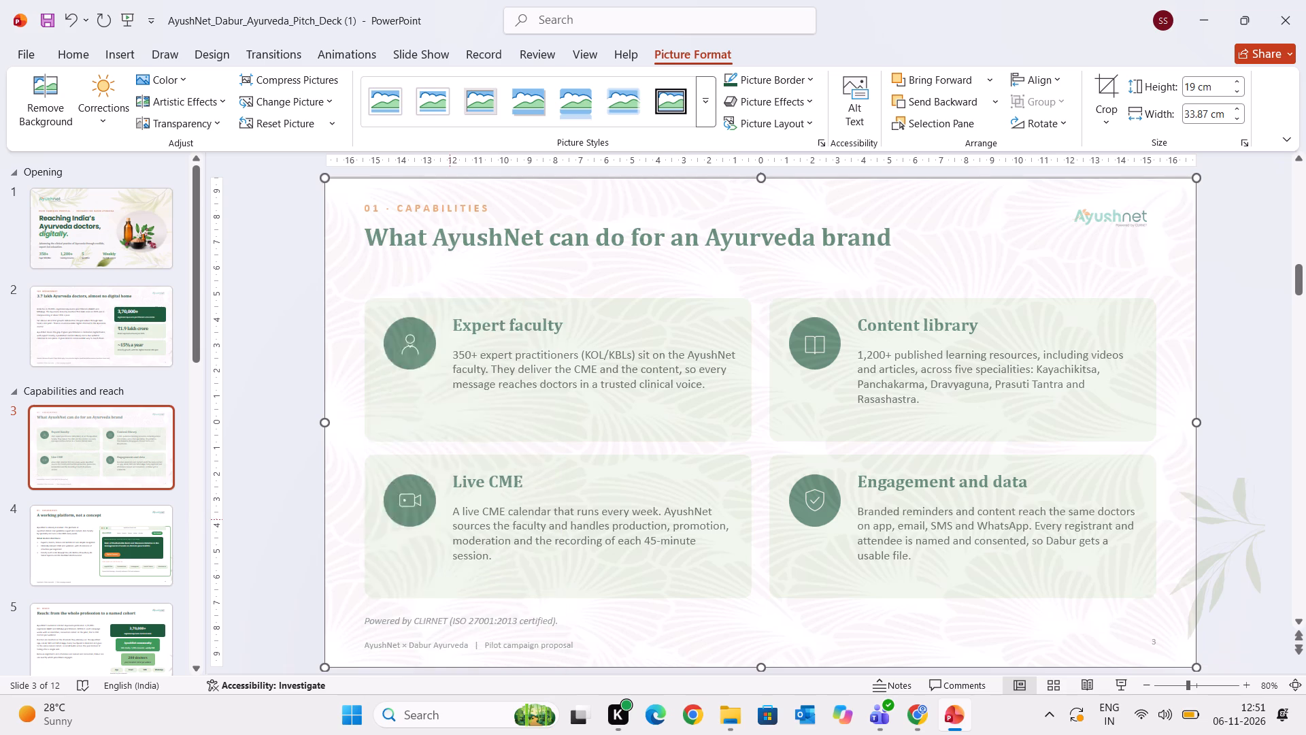
Paste the copied leaf pattern onto slide 4, "A working platform, not a concept", and send it behind all content.
{"action": "left_click", "coordinate": [112, 347]}
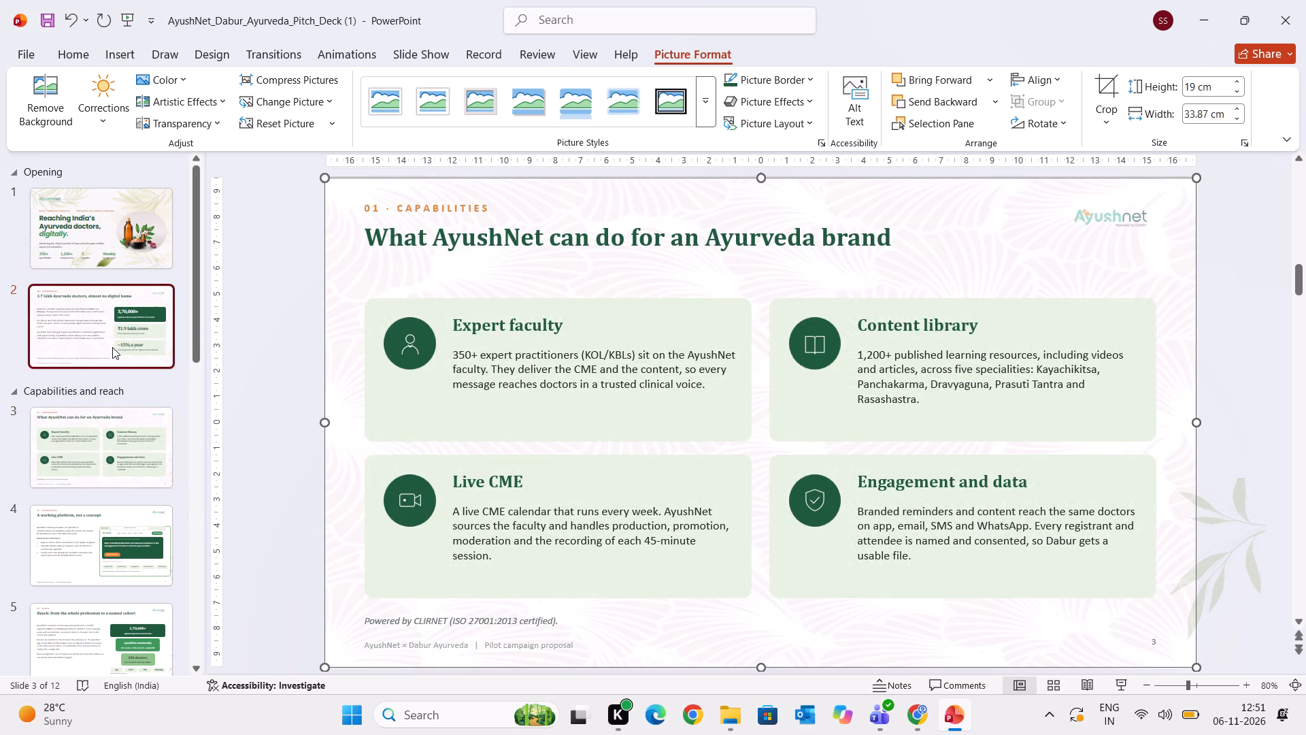
{"action": "key", "text": "Down"}
{"action": "key", "text": "Down"}
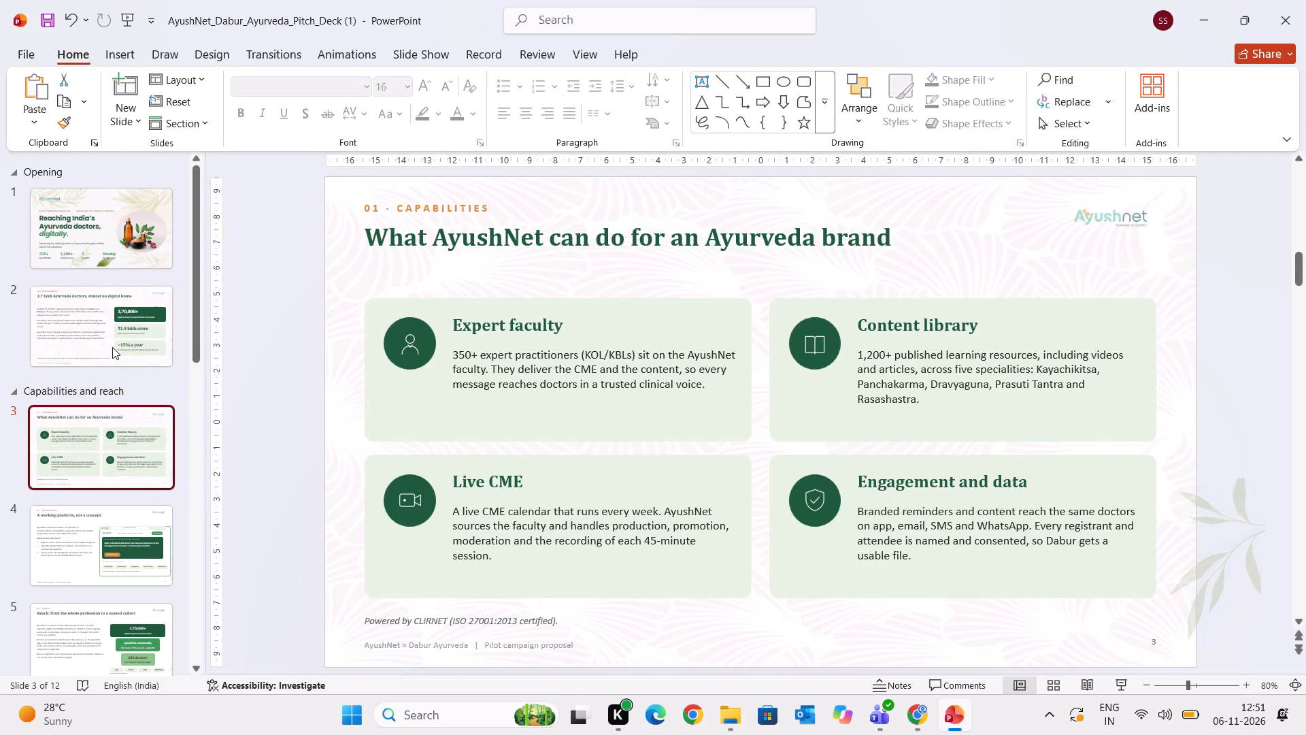
{"action": "key", "text": "Down"}
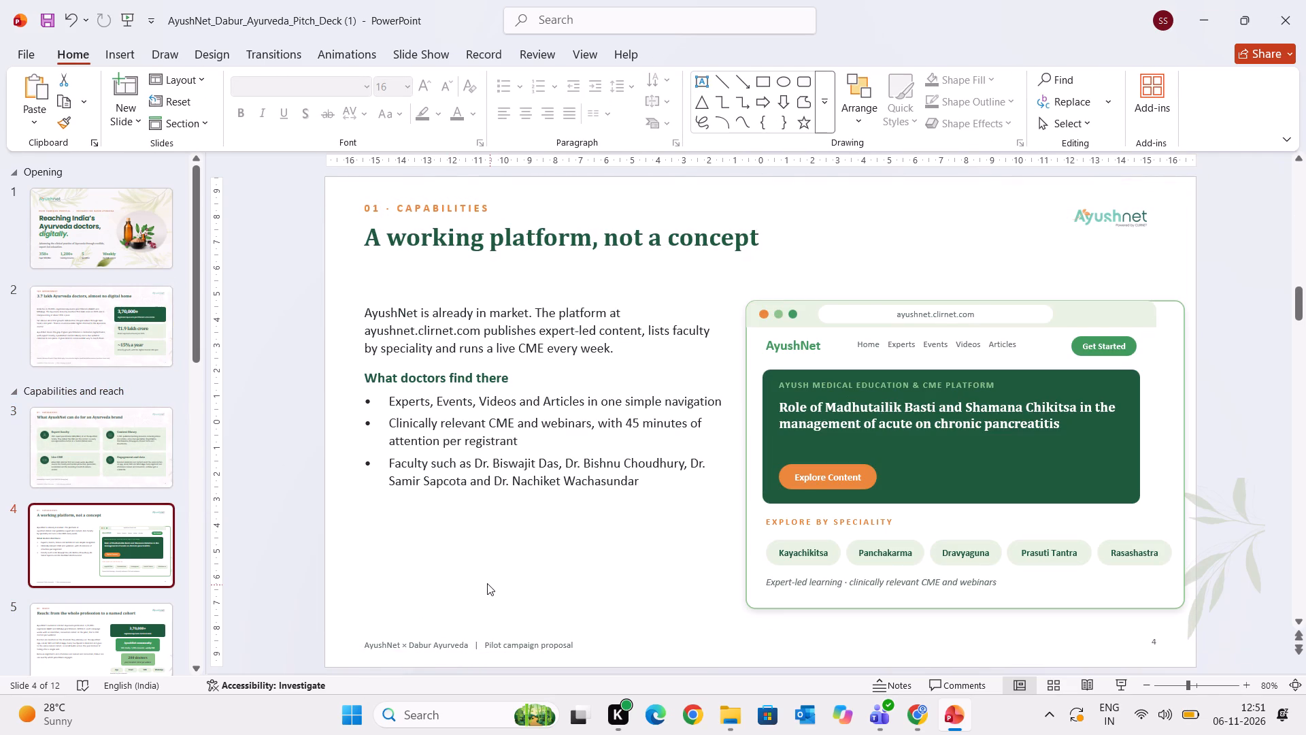
{"action": "key", "text": "shift+v"}
{"action": "key", "text": "ctrl+v"}
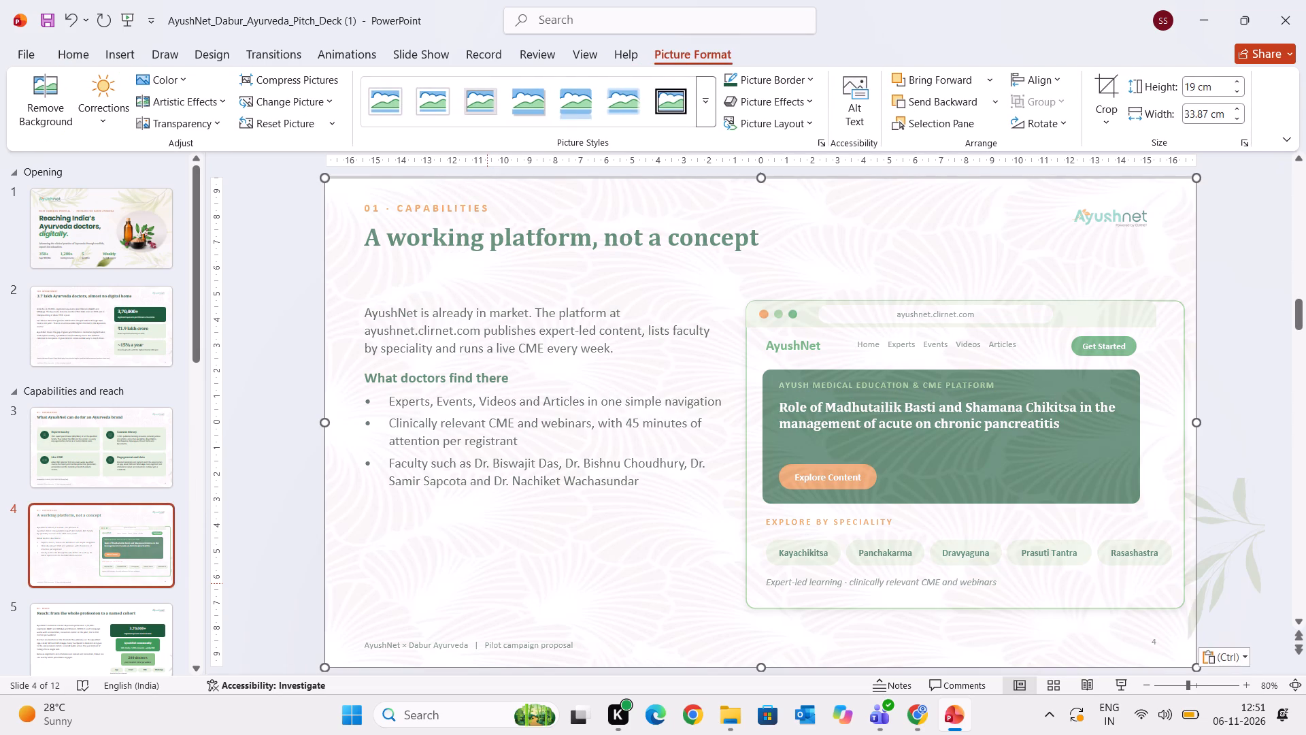
{"action": "left_click", "coordinate": [487, 583]}
{"action": "right_click", "coordinate": [524, 510]}
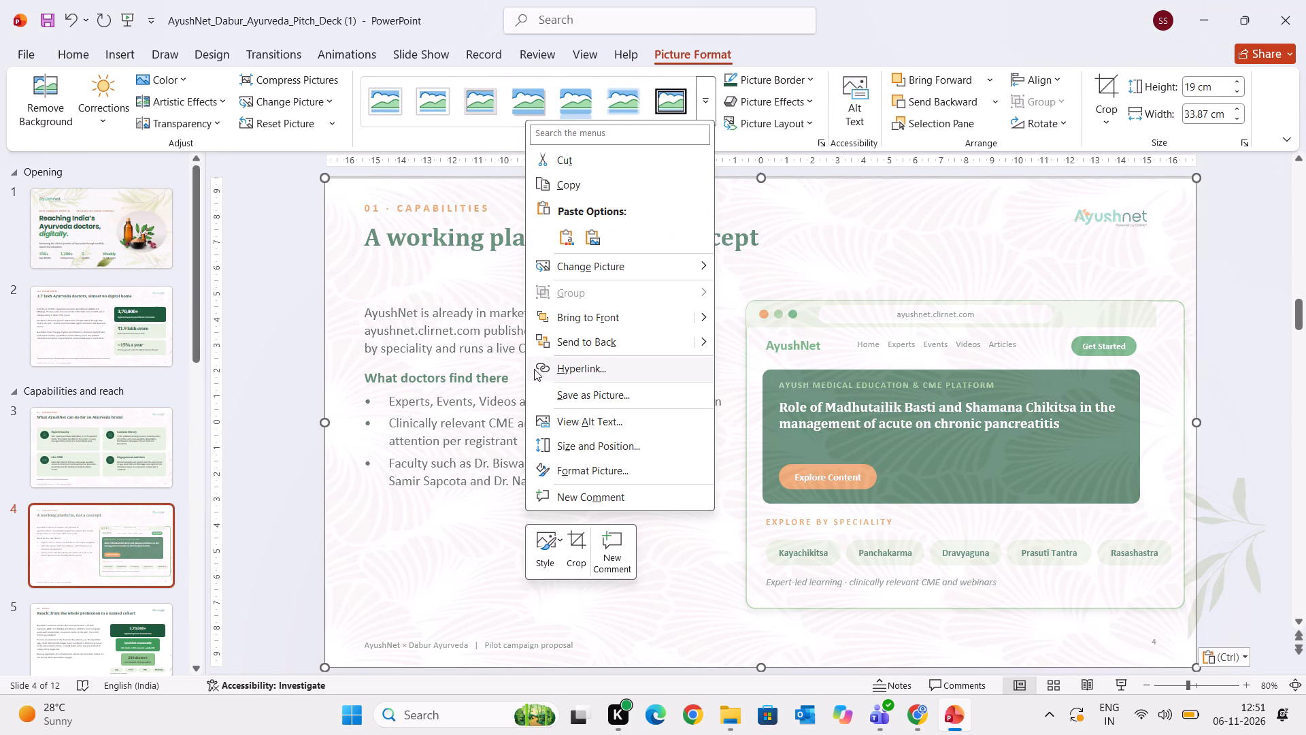
{"action": "left_click", "coordinate": [557, 334]}
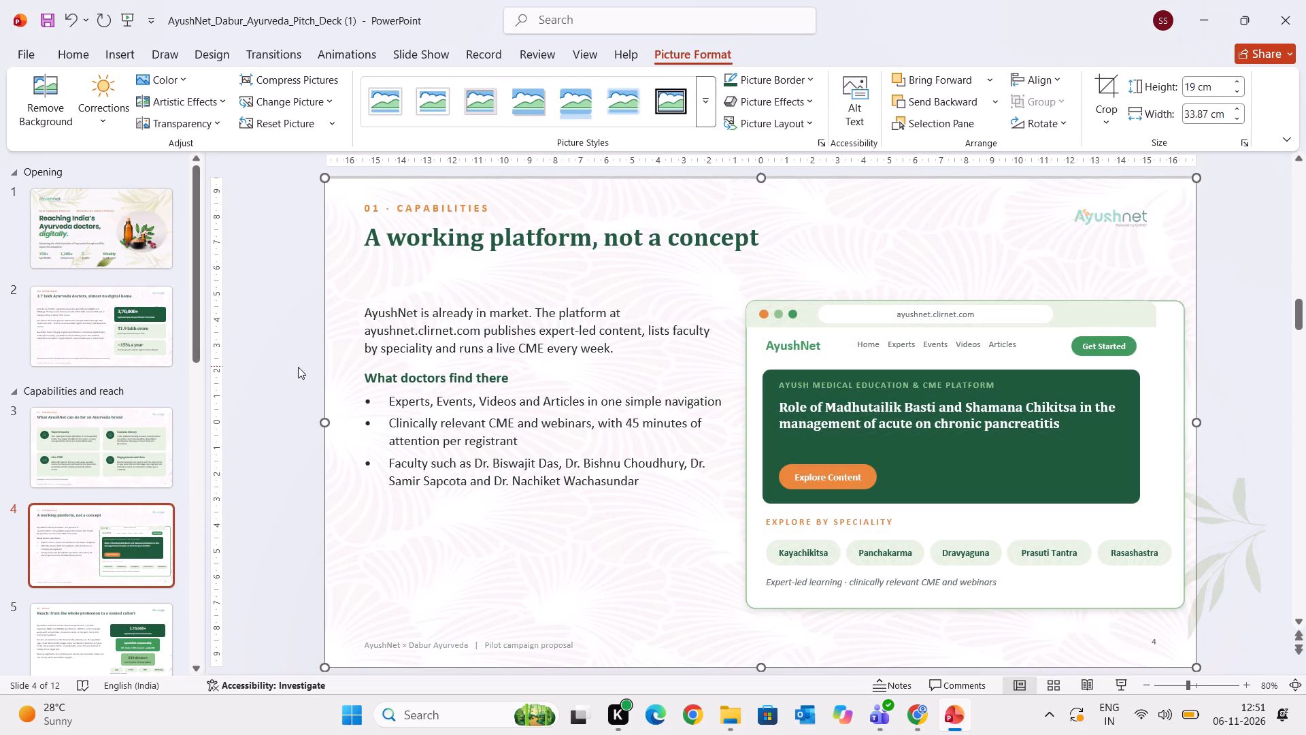
{"action": "left_click", "coordinate": [286, 368]}
{"action": "left_click", "coordinate": [70, 335]}
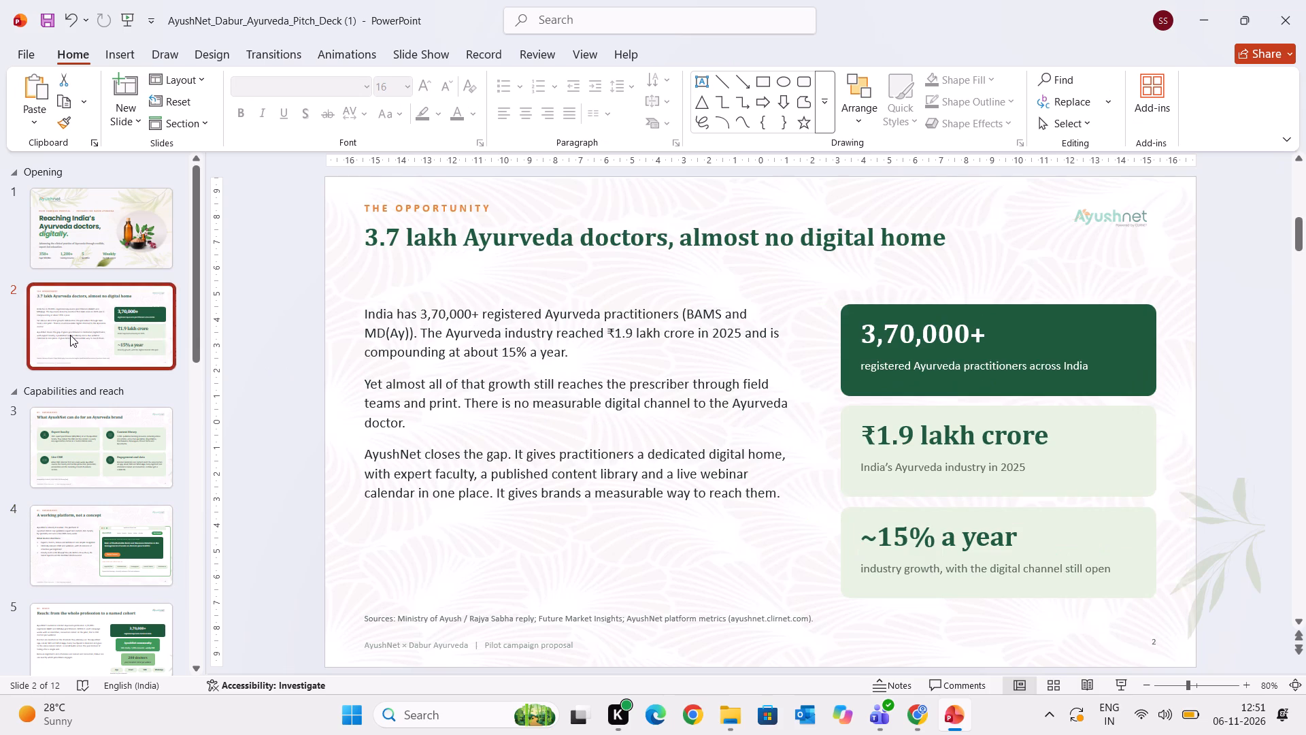
Compare the leaf-patterned backgrounds of slides 2 to 4 with the plain slide 5.
{"action": "key", "text": "Down"}
{"action": "key", "text": "Down"}
{"action": "key", "text": "Down"}
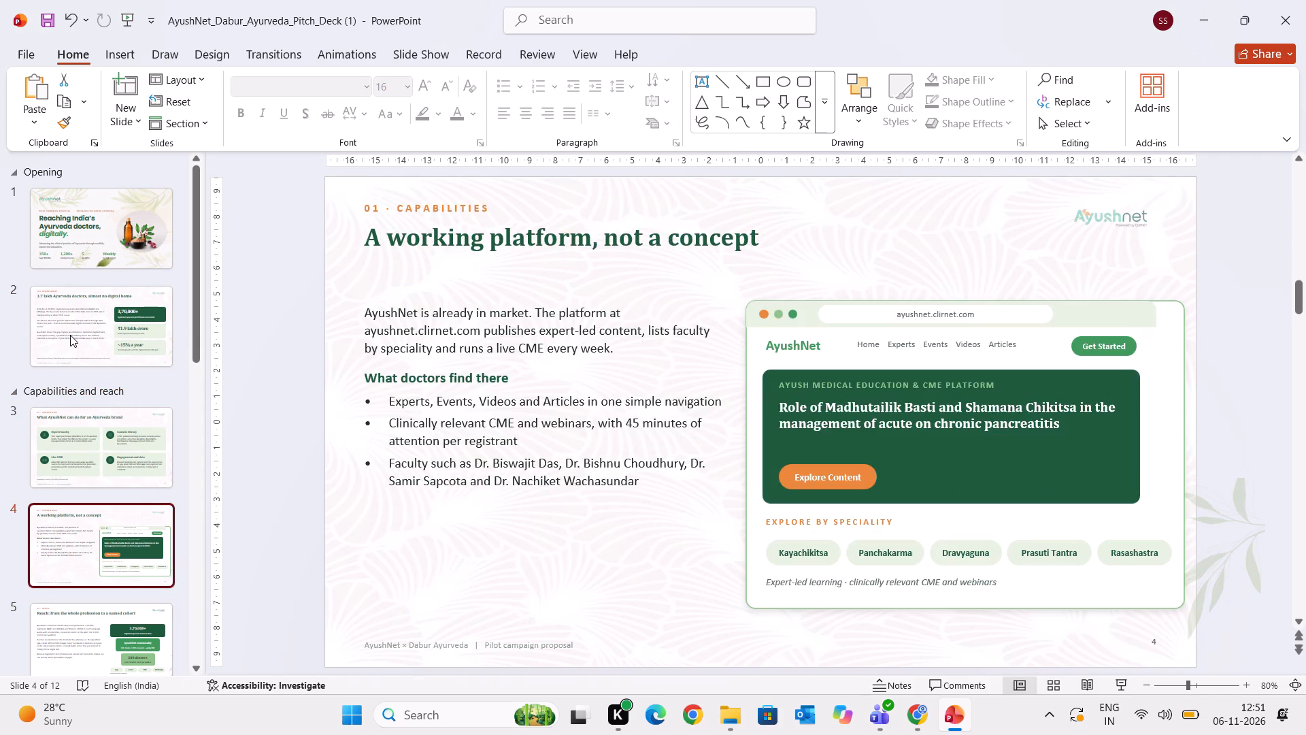
{"action": "key", "text": "Down"}
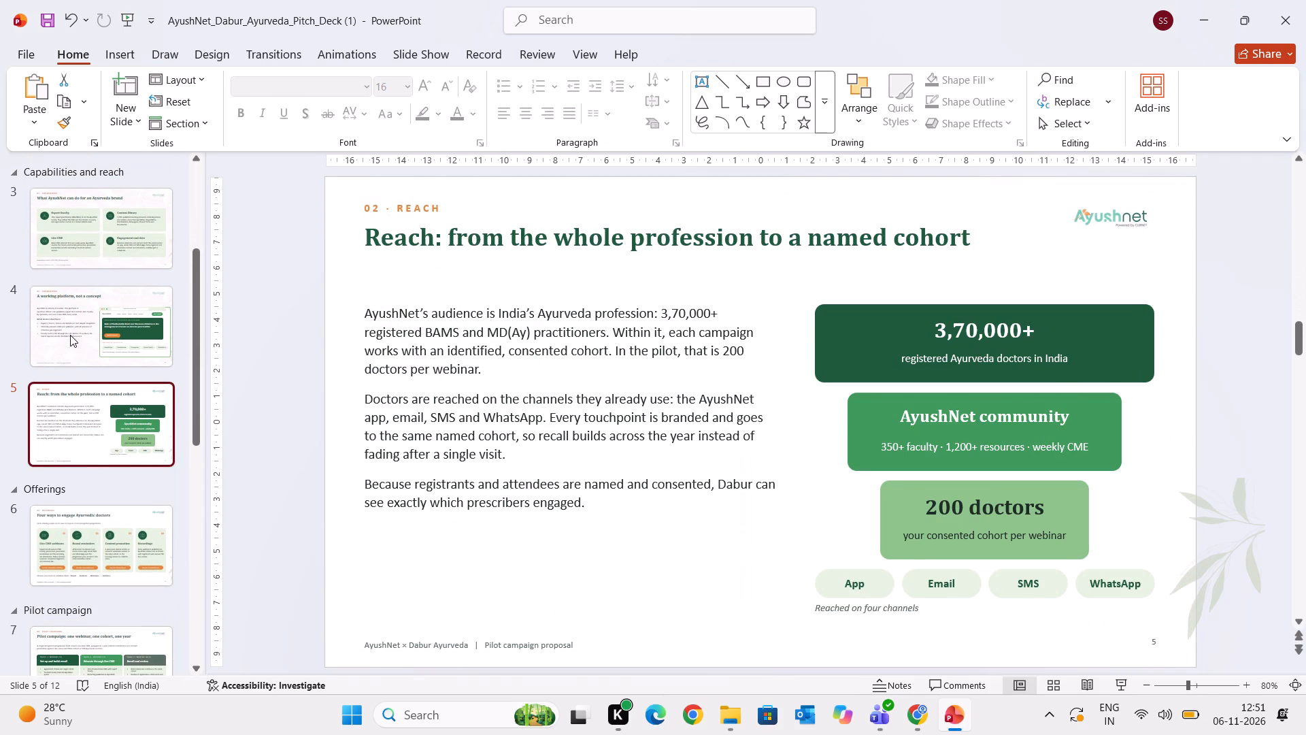
{"action": "key", "text": "Up"}
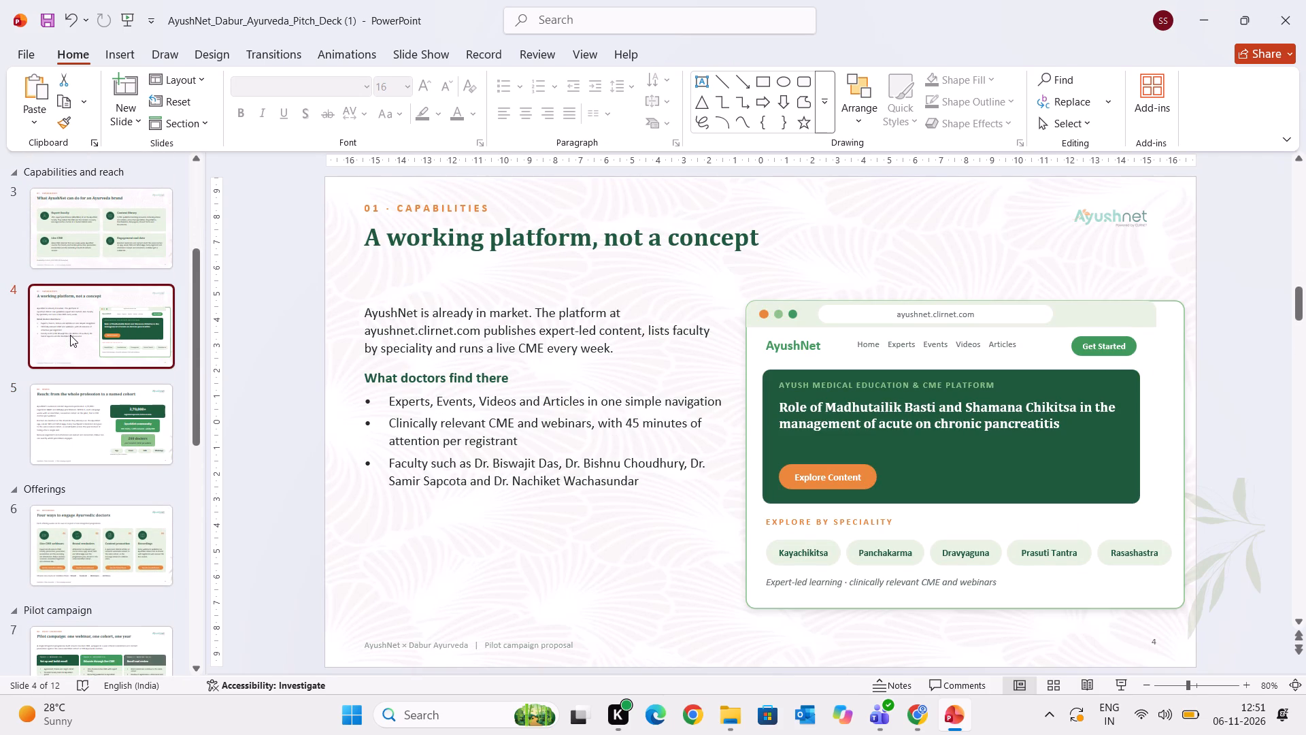
{"action": "key", "text": "Down"}
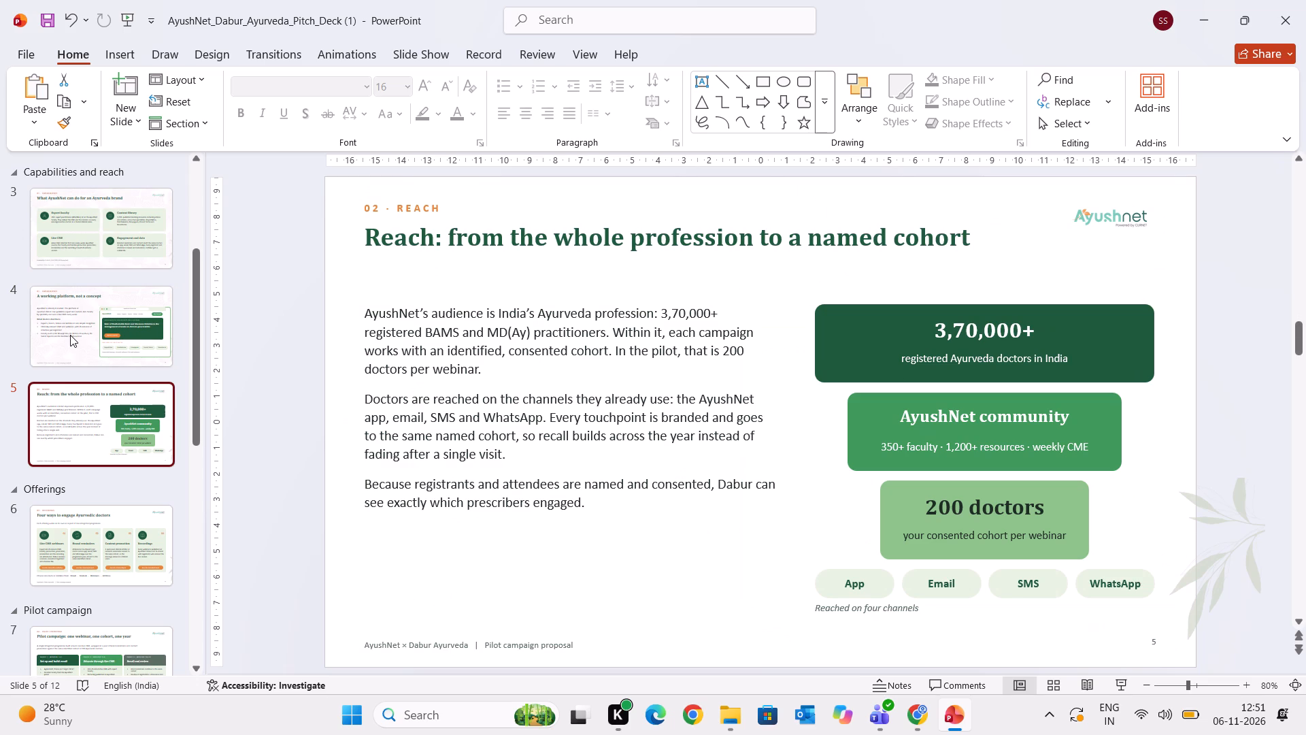
{"action": "key", "text": "Up"}
{"action": "key", "text": "Up"}
{"action": "key", "text": "Down"}
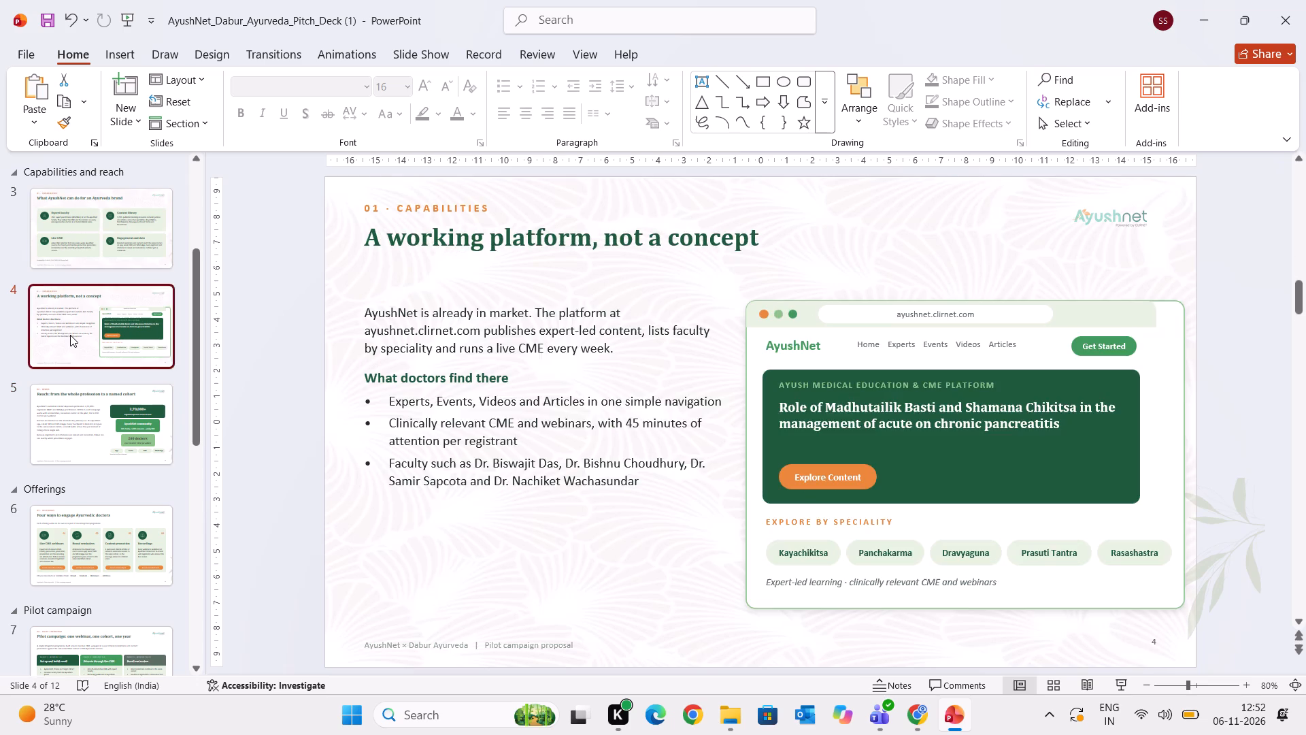
Paste the copied leaf pattern onto slide 5, "Reach: from the whole profession to a named cohort", and send it behind all content.
{"action": "key", "text": "Down"}
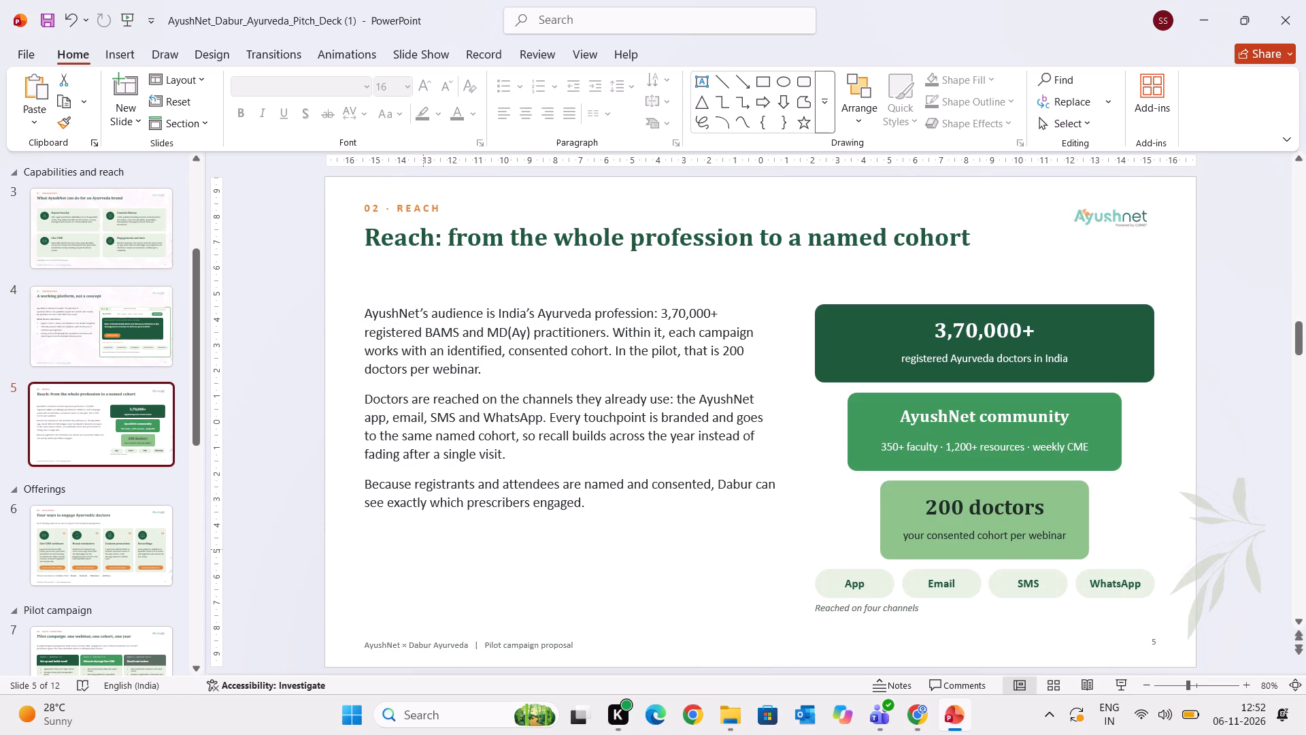
{"action": "left_click", "coordinate": [420, 552]}
{"action": "key", "text": "ctrl+v"}
{"action": "right_click", "coordinate": [420, 552]}
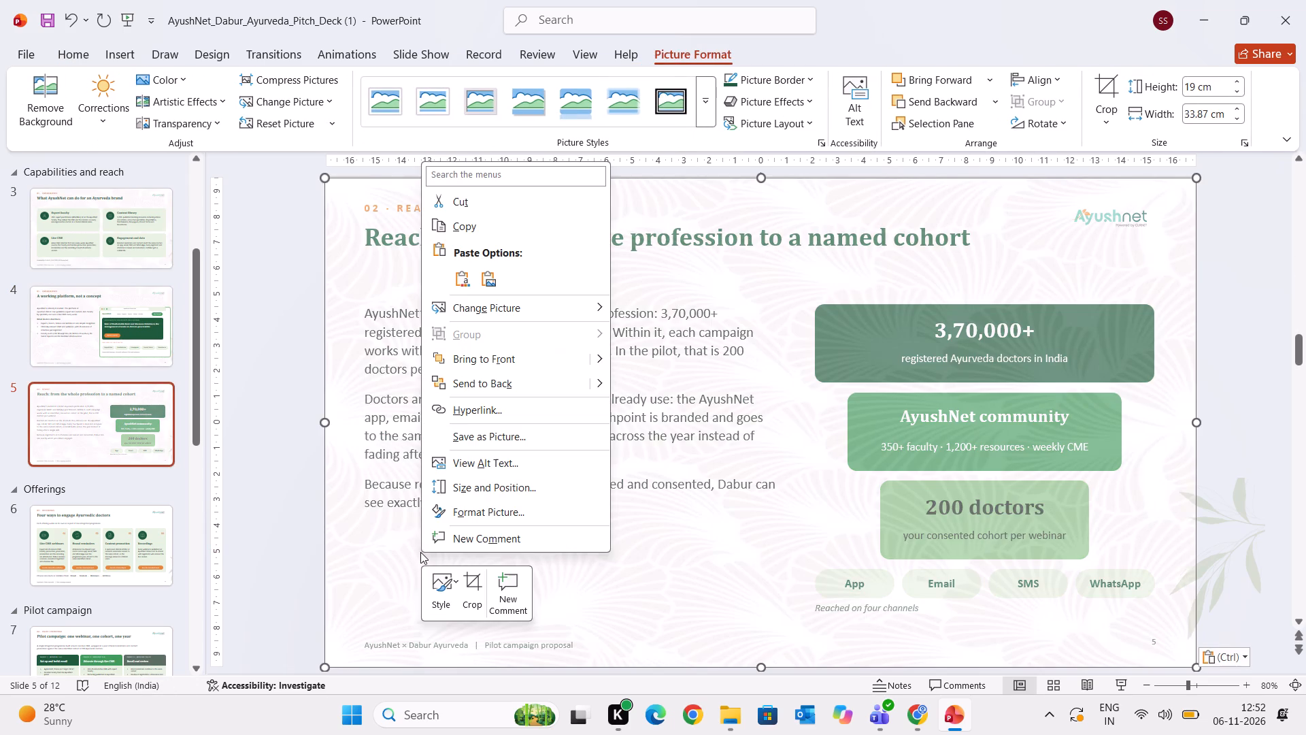
{"action": "left_click", "coordinate": [452, 379]}
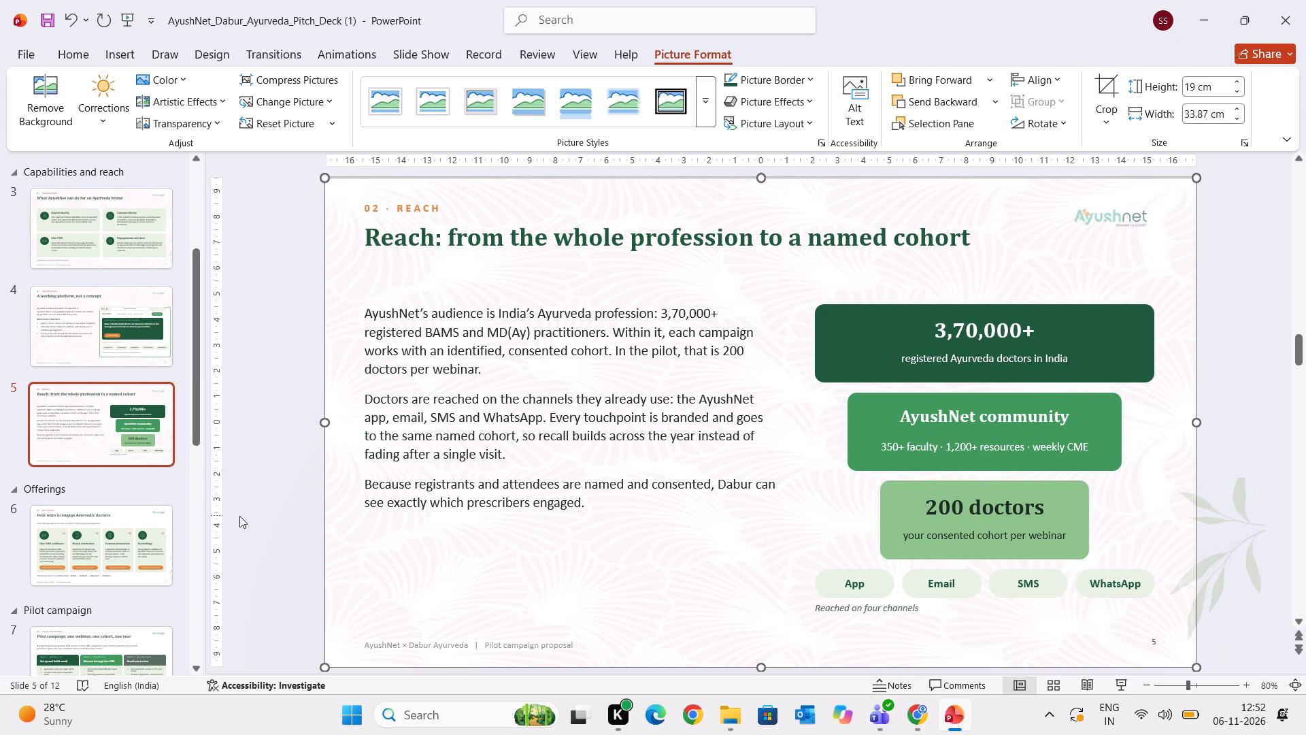
{"action": "key", "text": "Down"}
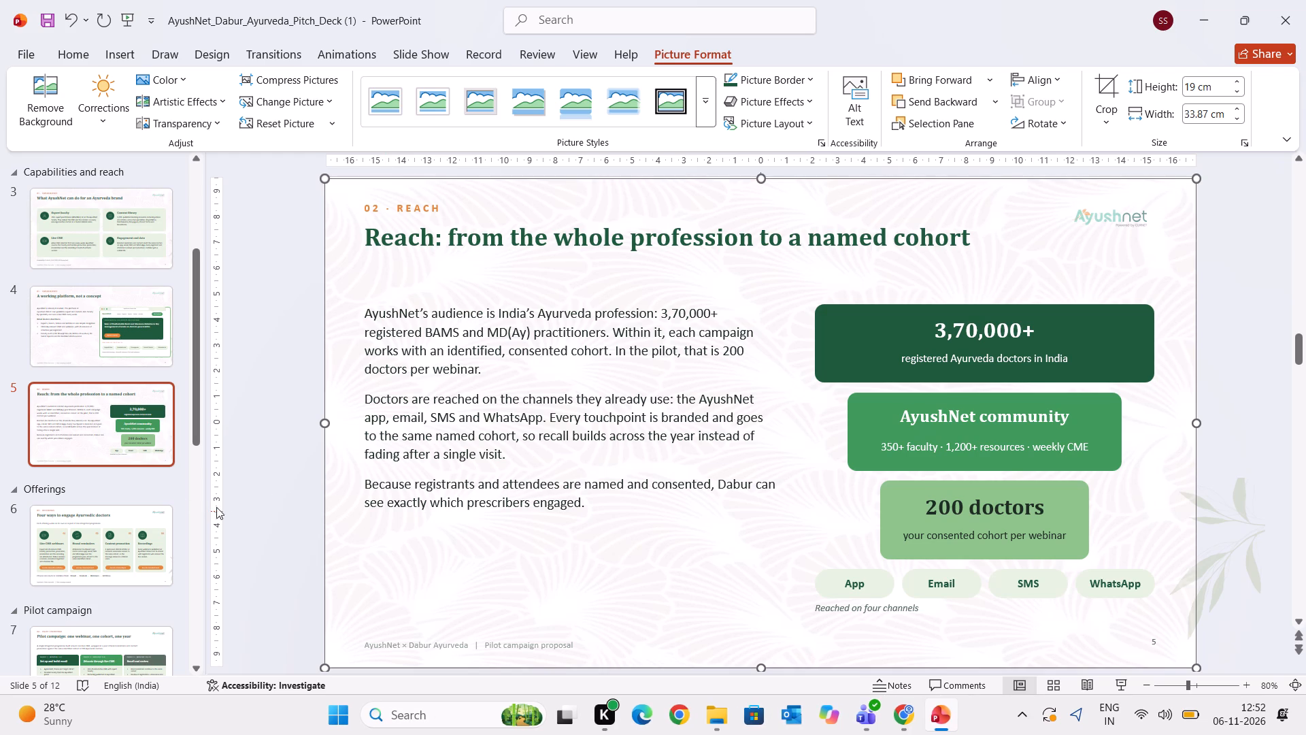
Paste the leaf pattern onto slide 6, "Four ways to engage Ayurvedic doctors", and send it behind all content.
{"action": "left_click", "coordinate": [111, 515]}
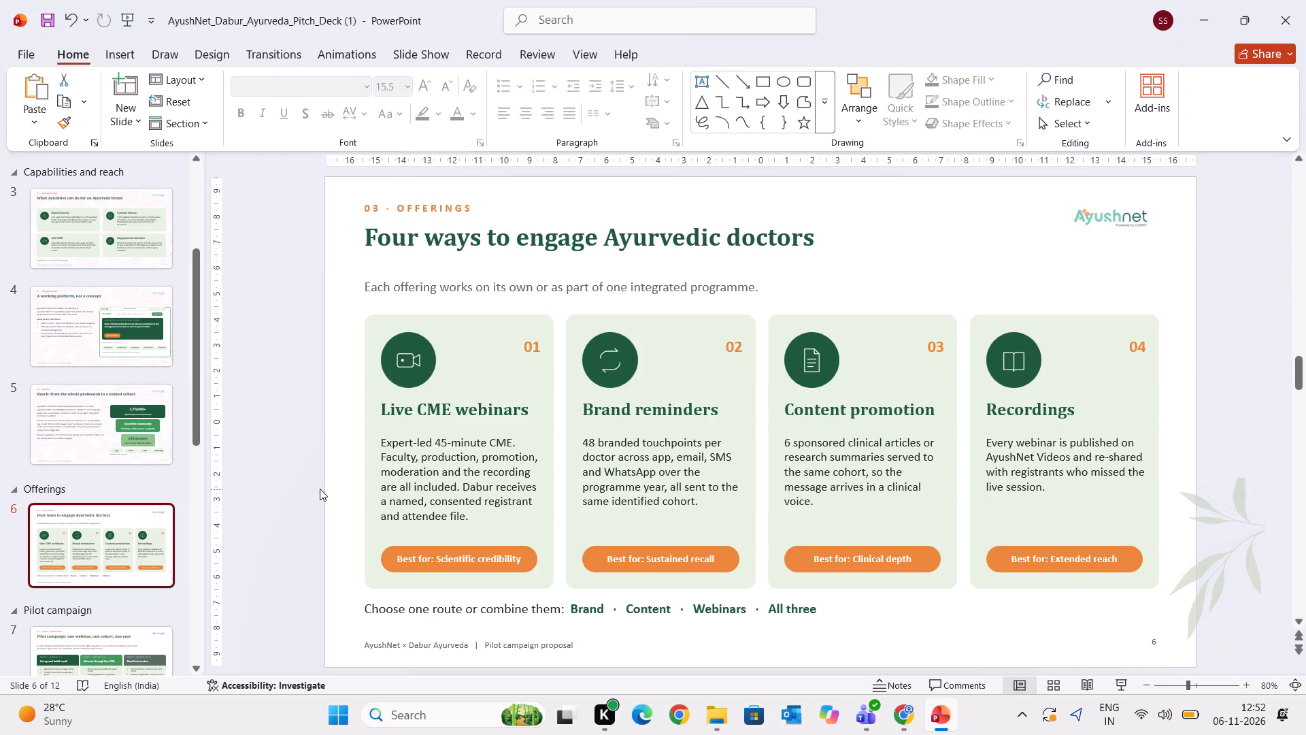
{"action": "left_click", "coordinate": [334, 496]}
{"action": "key", "text": "ctrl+v"}
{"action": "right_click", "coordinate": [334, 496]}
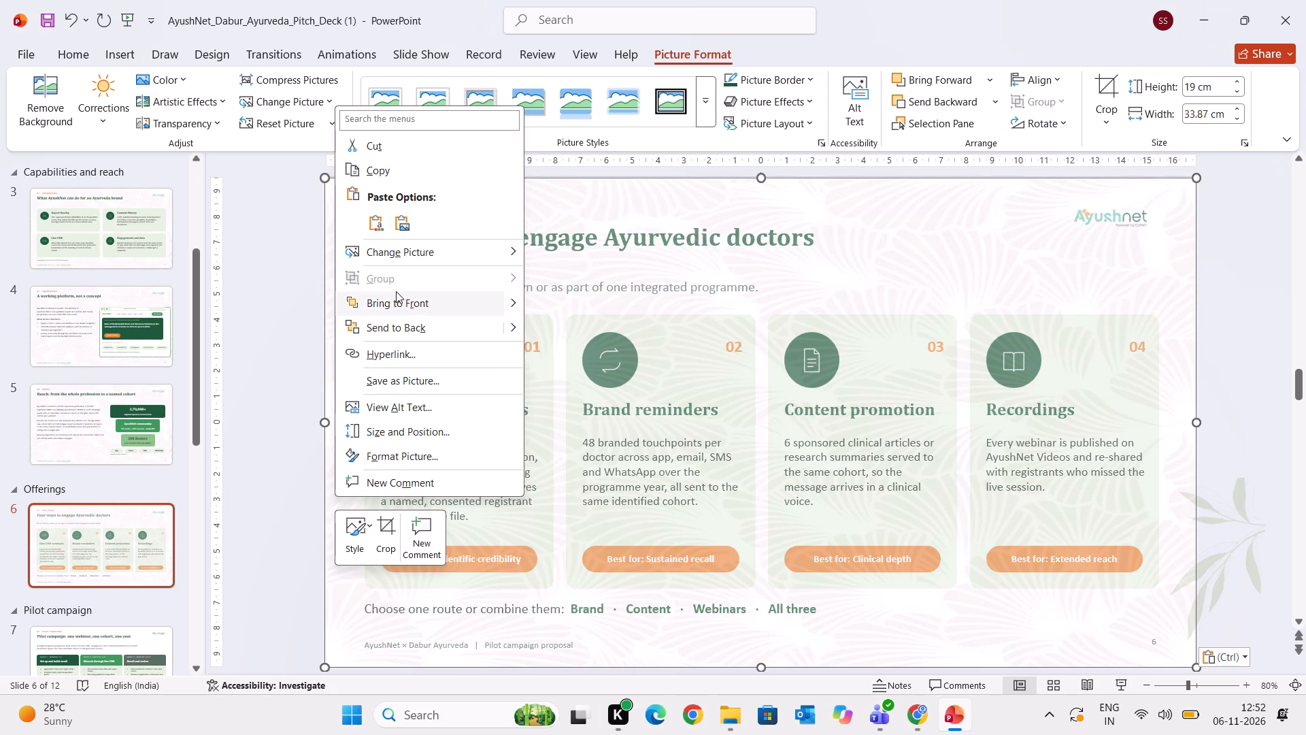
{"action": "left_click", "coordinate": [388, 326]}
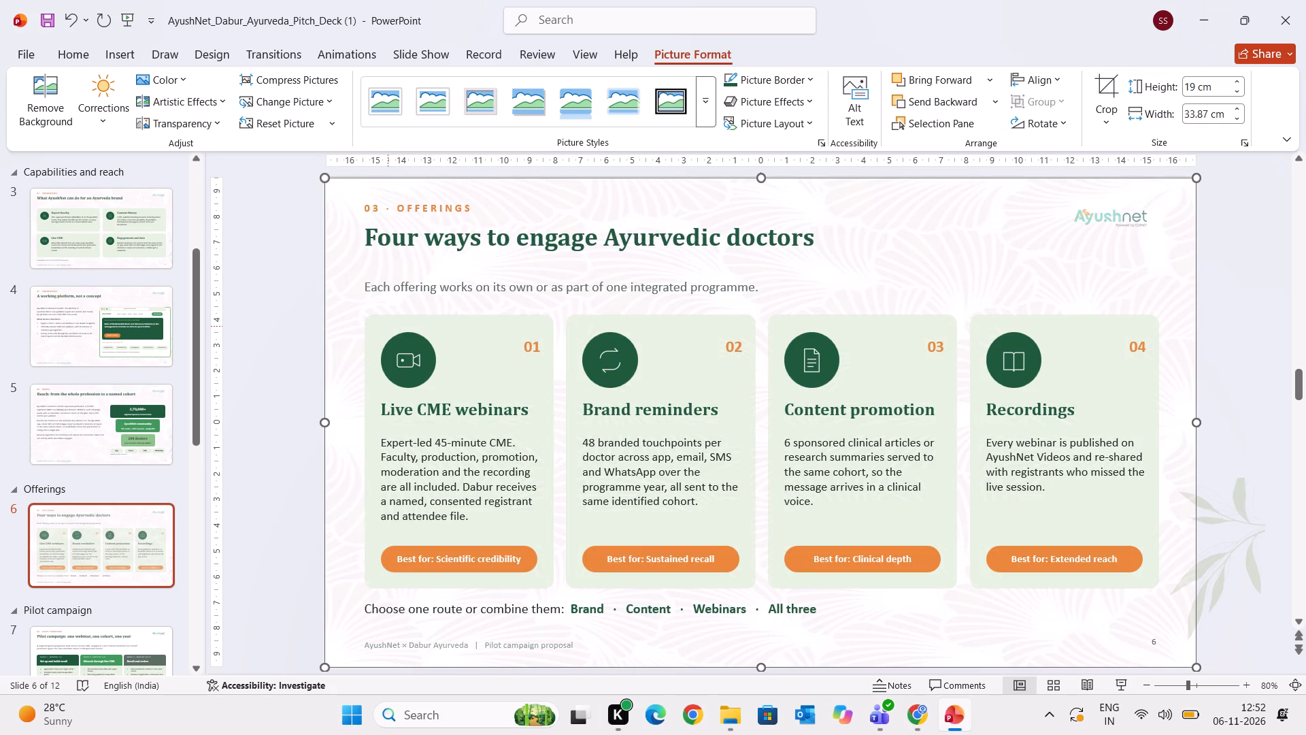
Paste the leaf pattern onto slide 7, "Pilot campaign: one webinar, one cohort, one year", and send it behind all content.
{"action": "left_click", "coordinate": [90, 556]}
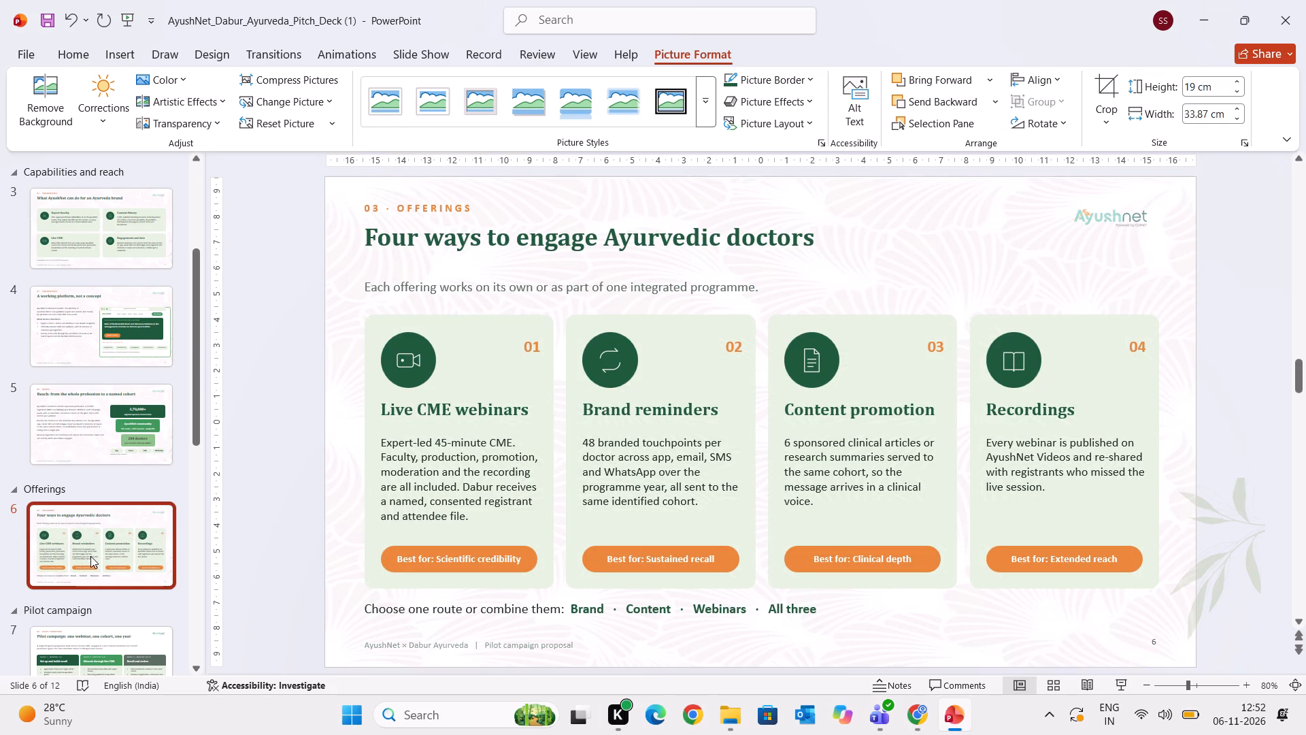
{"action": "key", "text": "Down"}
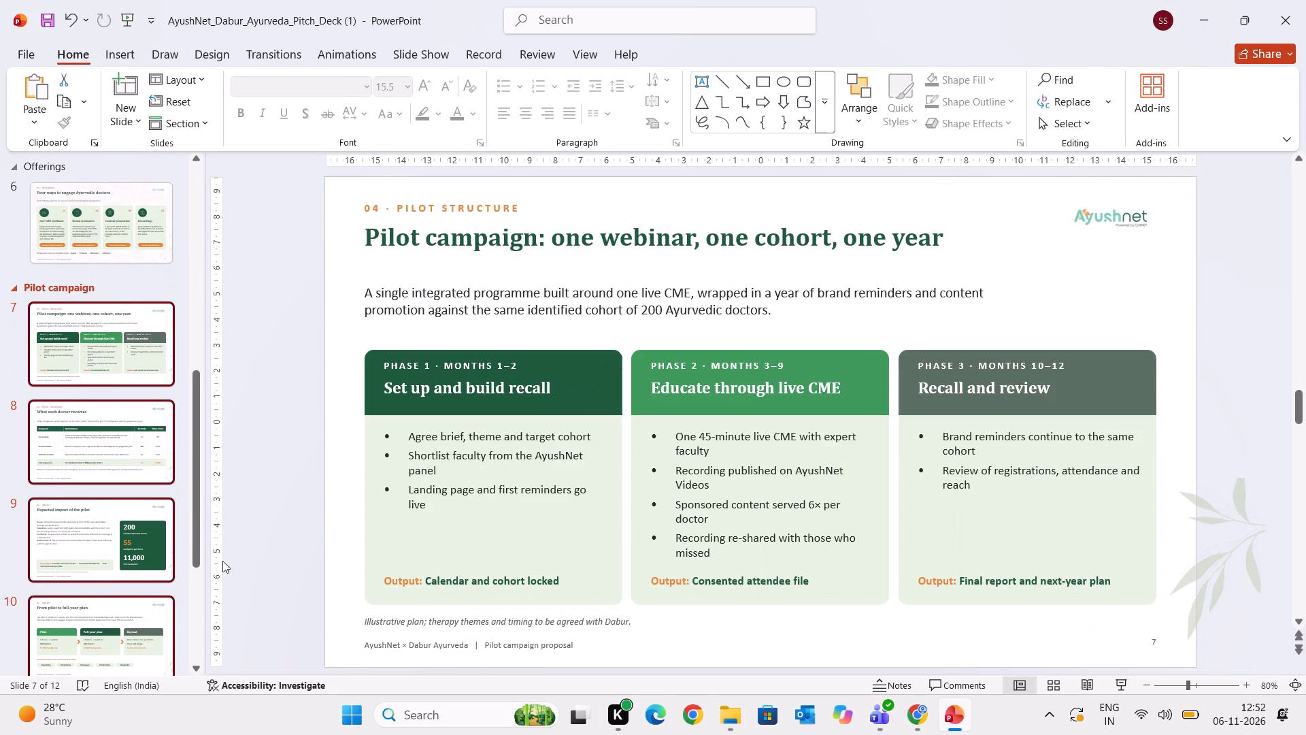
{"action": "left_click", "coordinate": [337, 581]}
{"action": "key", "text": "ctrl+v"}
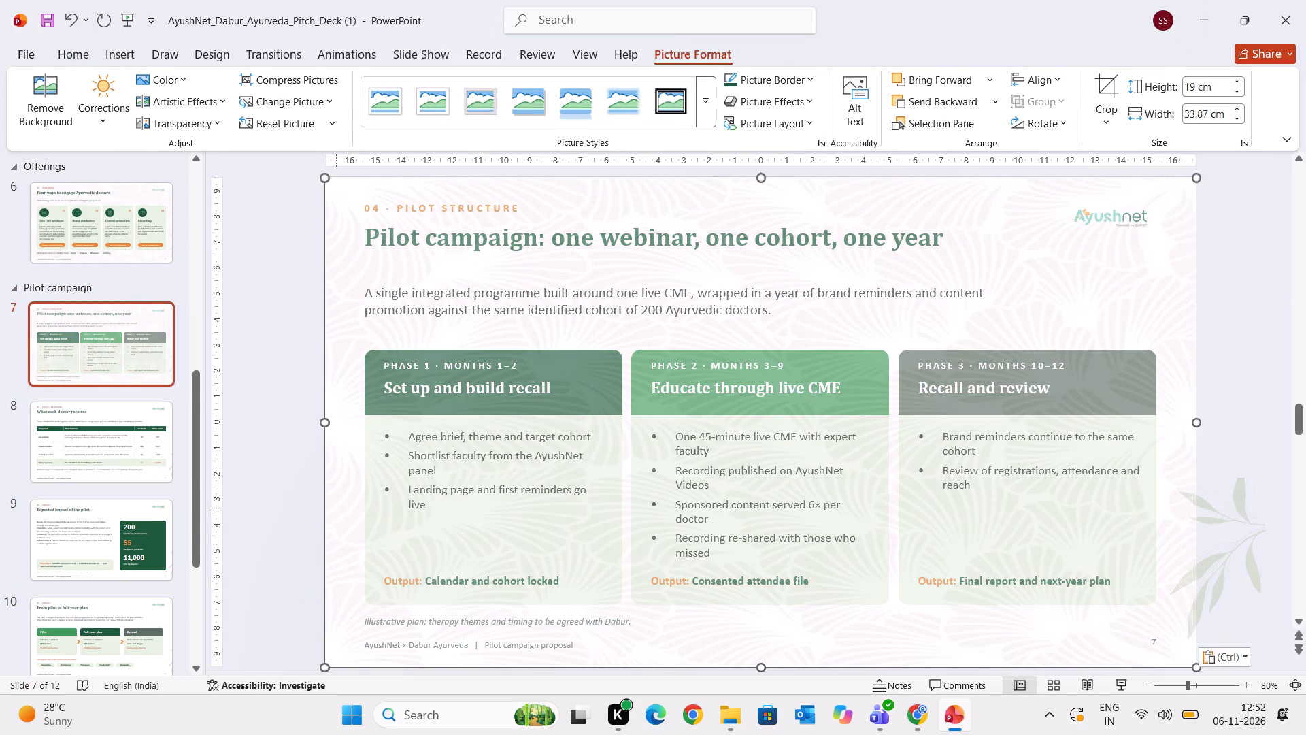
{"action": "right_click", "coordinate": [335, 507]}
{"action": "left_click", "coordinate": [386, 339]}
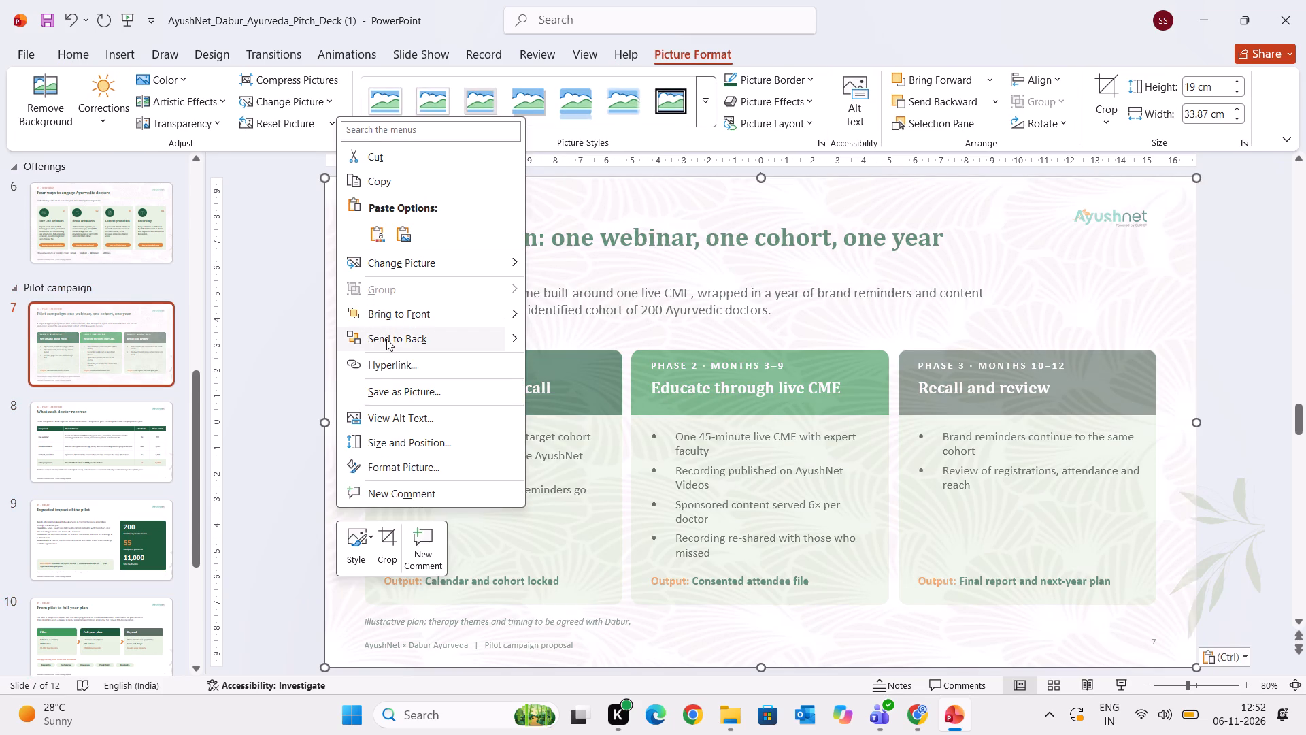
Paste the leaf pattern onto slide 9, "Expected impact of the pilot", and send it behind all content.
{"action": "left_click", "coordinate": [119, 564]}
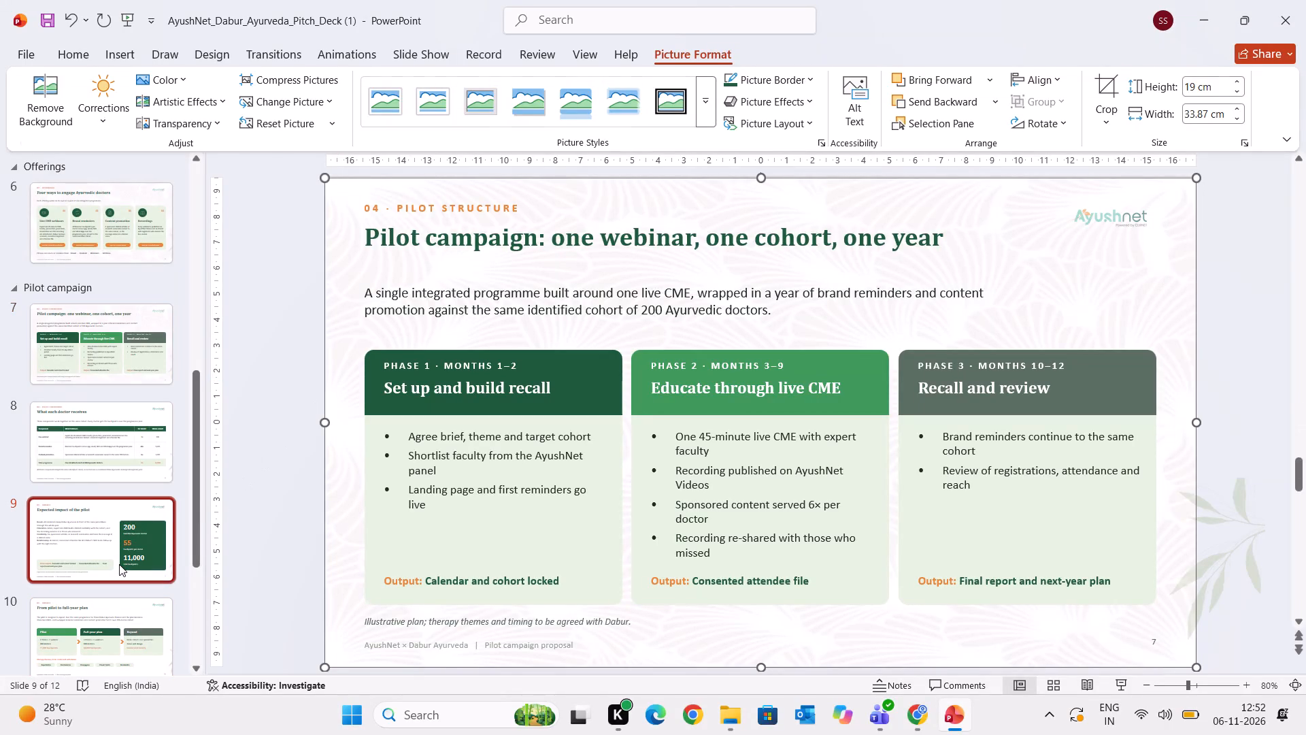
{"action": "key", "text": "Down"}
{"action": "key", "text": "Up"}
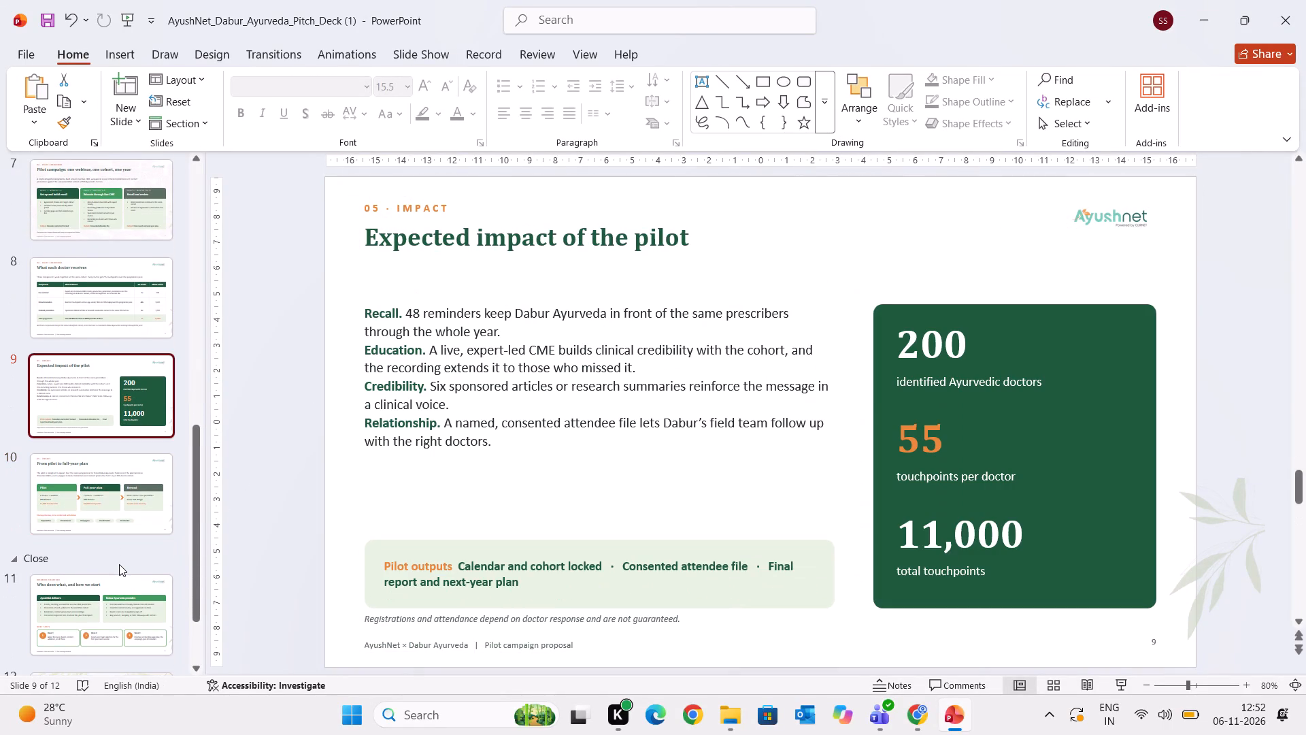
{"action": "key", "text": "ctrl+v"}
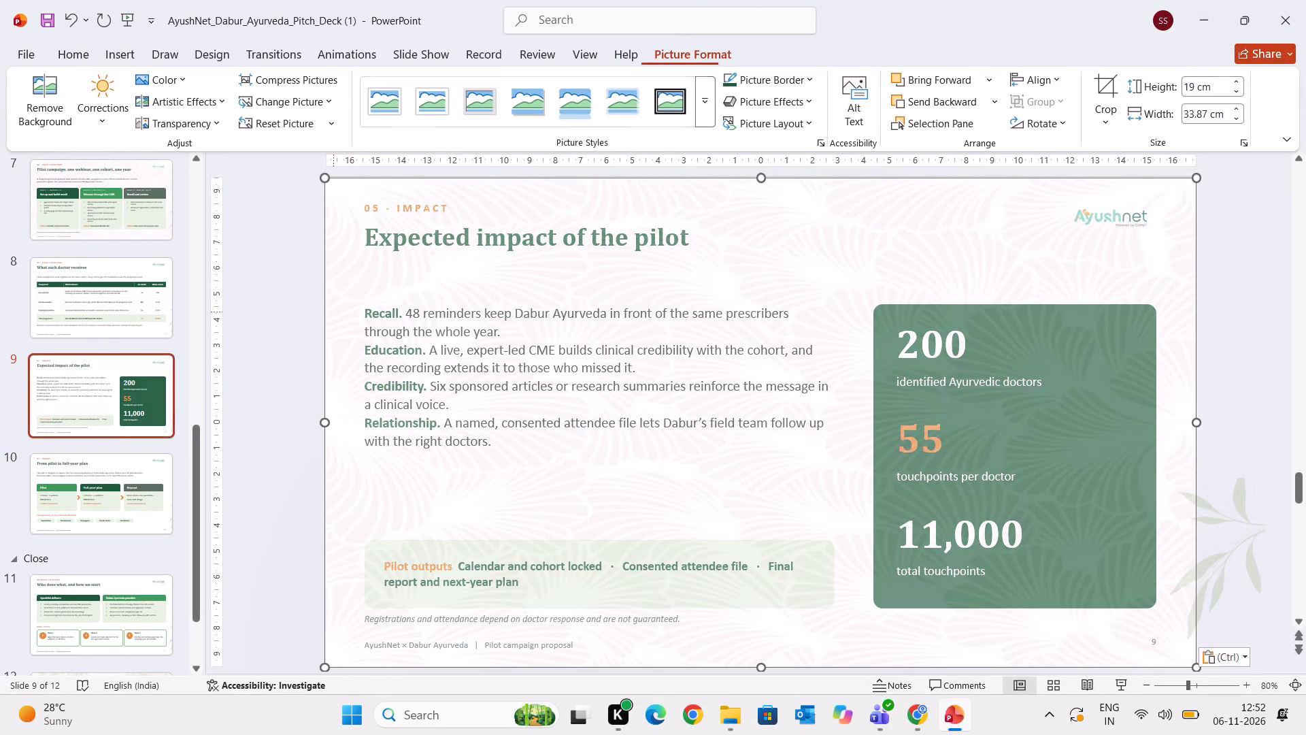
{"action": "right_click", "coordinate": [355, 291]}
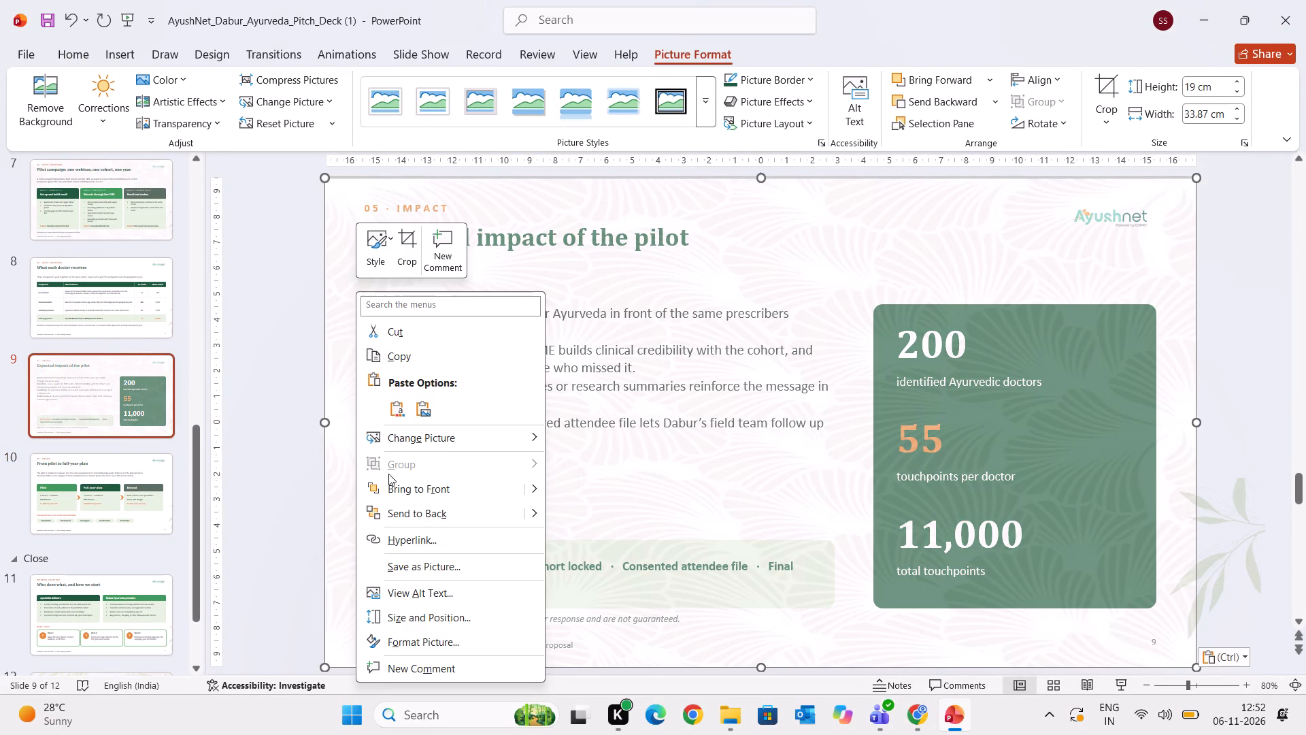
{"action": "left_click", "coordinate": [401, 514]}
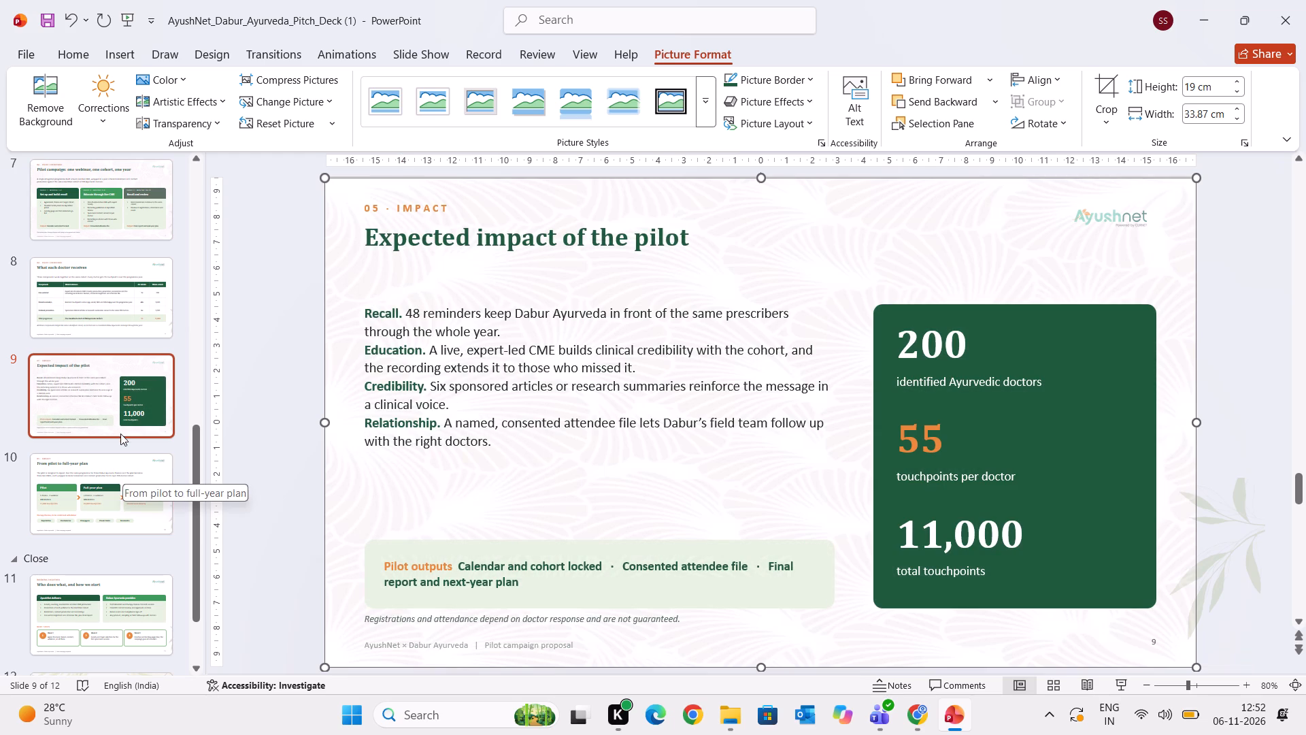
Paste the leaf pattern onto slide 10, "From pilot to full-year plan", and send it behind all content.
{"action": "left_click", "coordinate": [114, 423]}
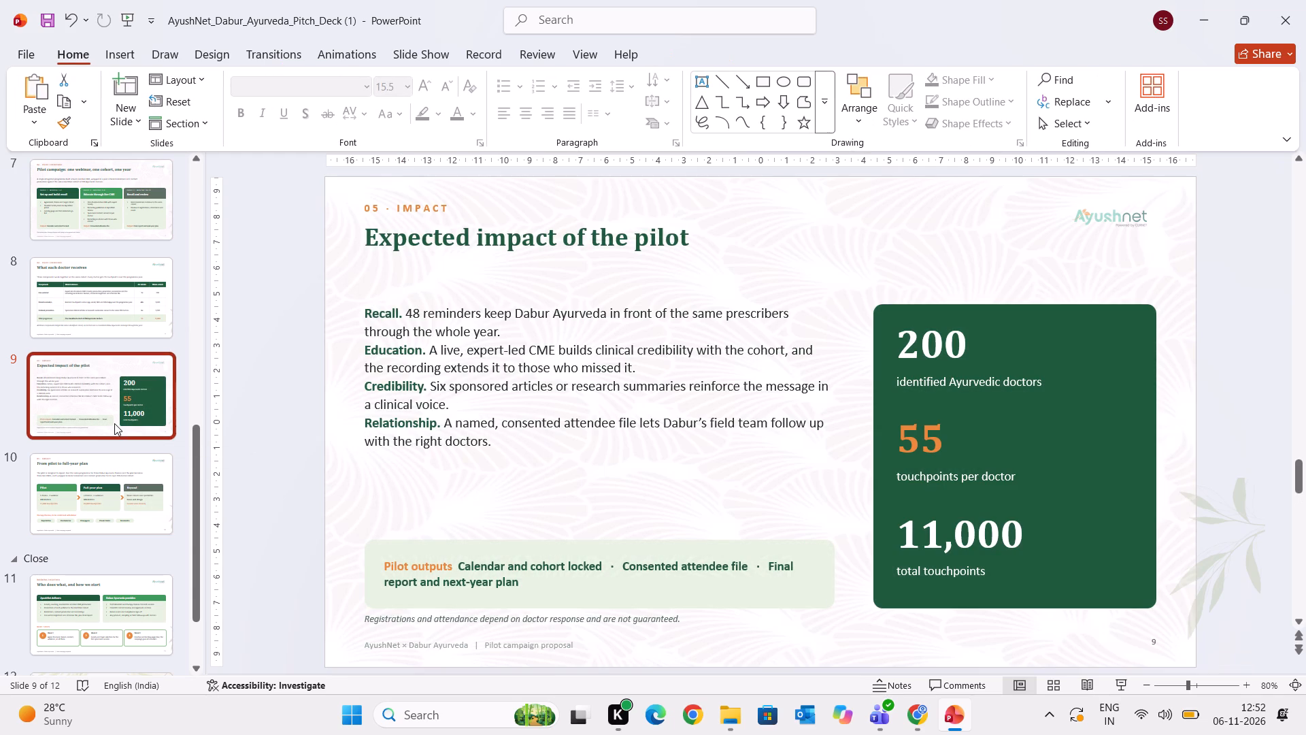
{"action": "key", "text": "Up"}
{"action": "key", "text": "Up"}
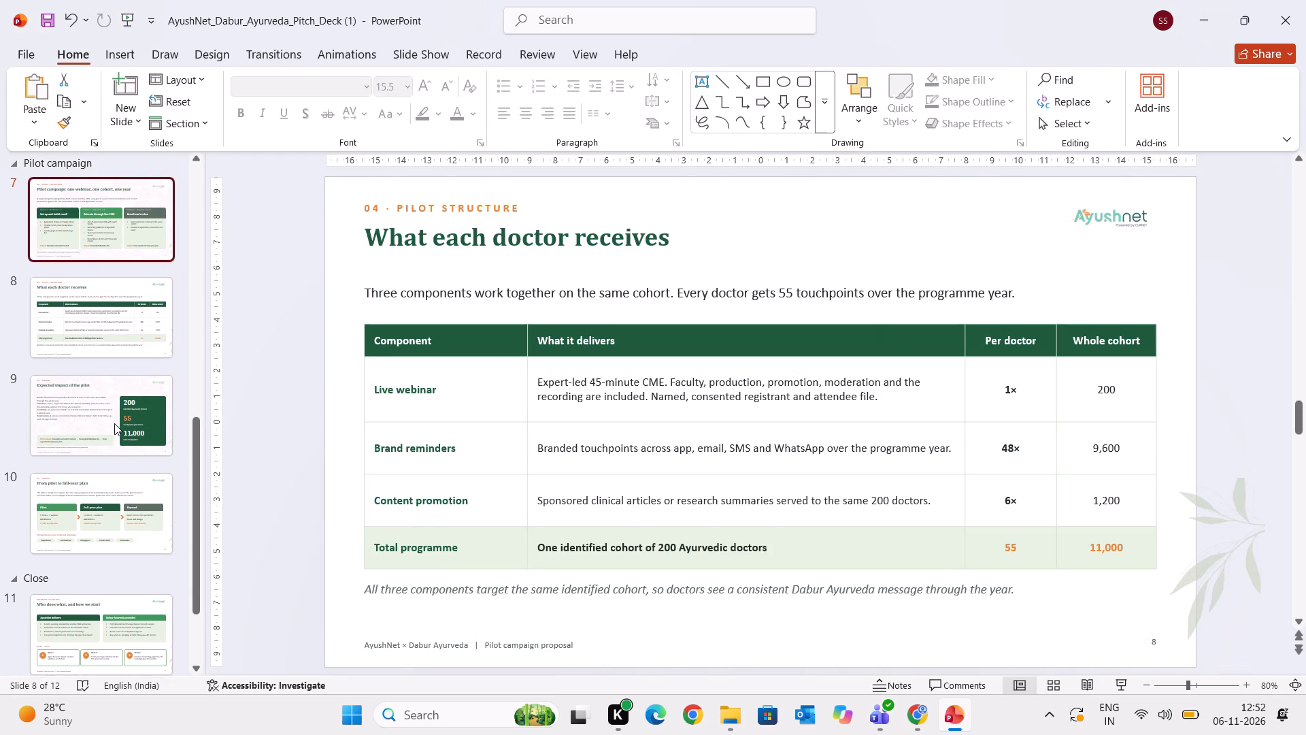
{"action": "key", "text": "Up"}
{"action": "key", "text": "Down"}
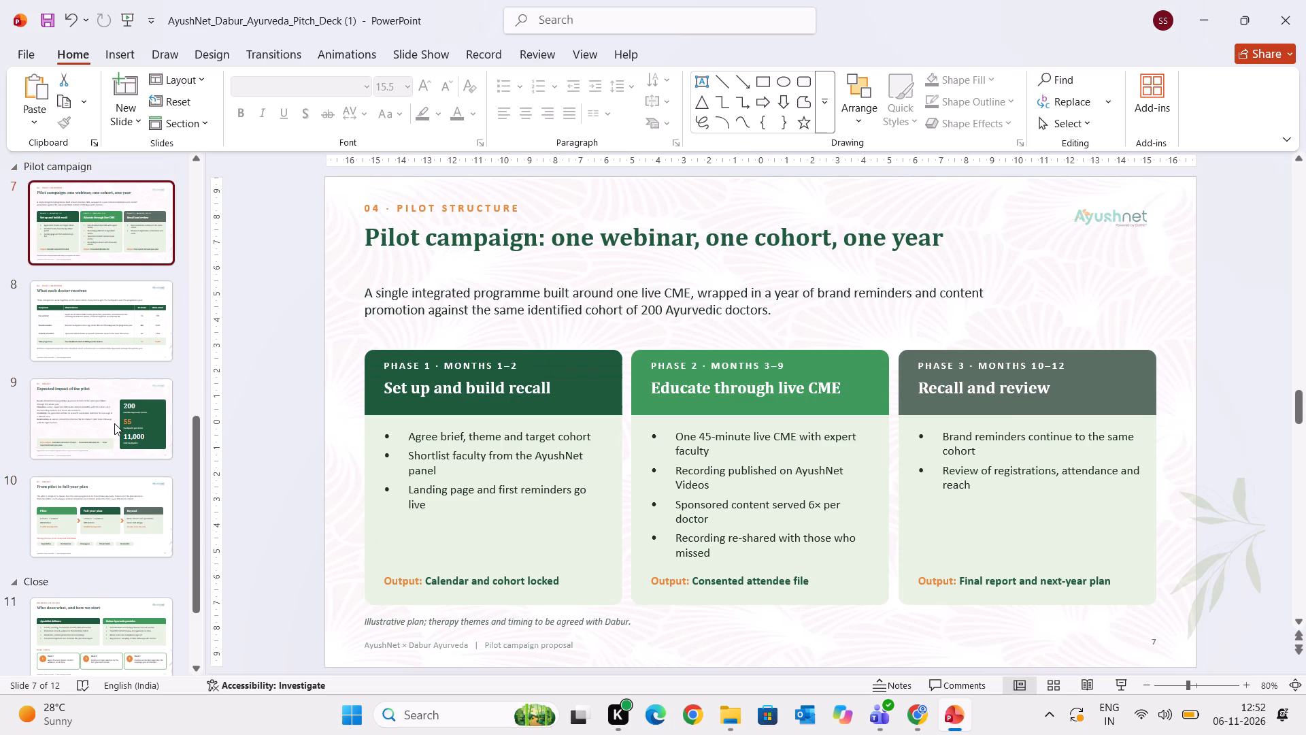
{"action": "key", "text": "Down"}
{"action": "key", "text": "Down"}
{"action": "key", "text": "Down"}
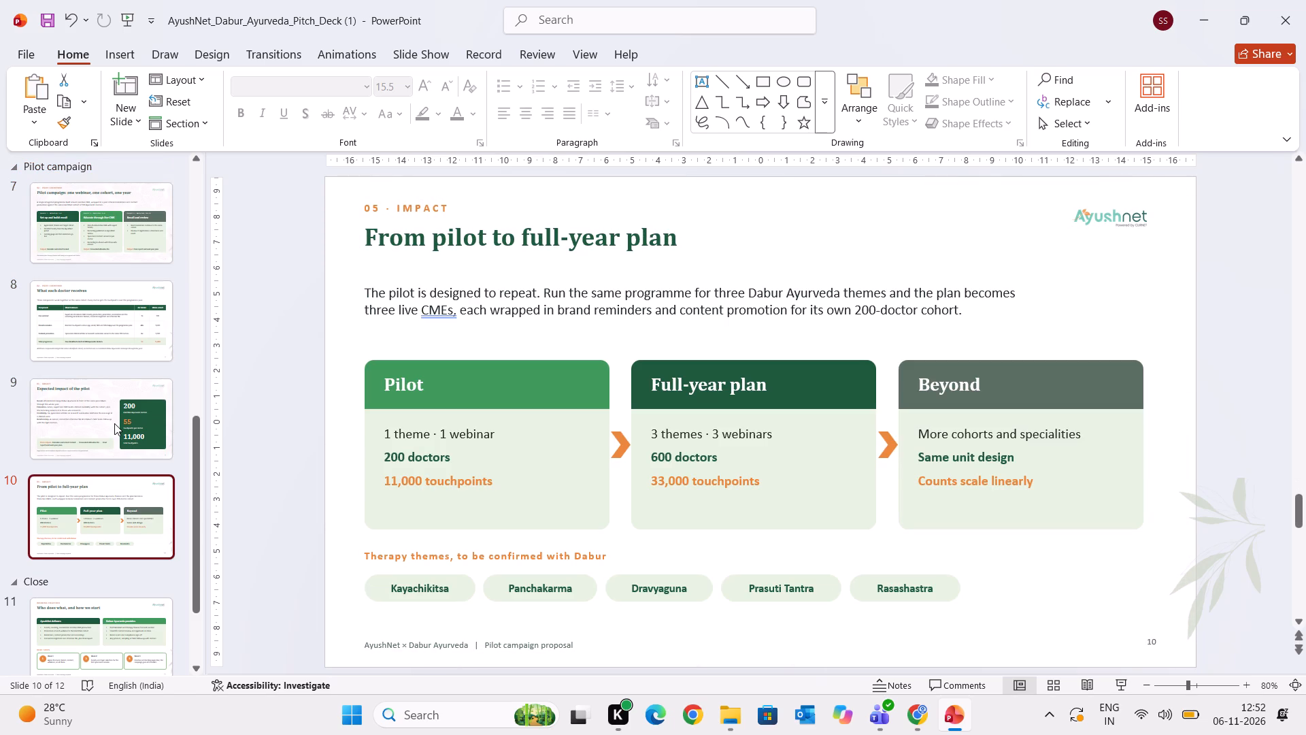
{"action": "left_click", "coordinate": [344, 270]}
{"action": "key", "text": "ctrl+v"}
{"action": "right_click", "coordinate": [344, 270]}
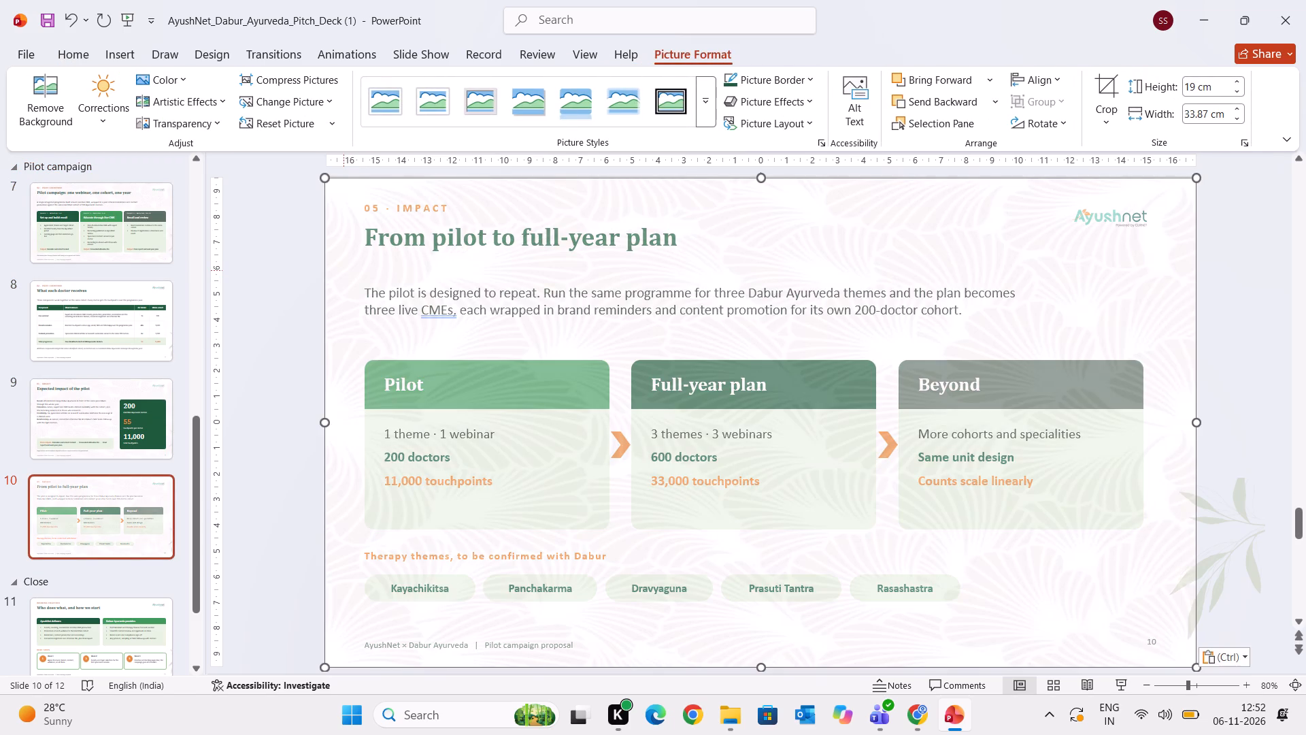
{"action": "left_click", "coordinate": [397, 485]}
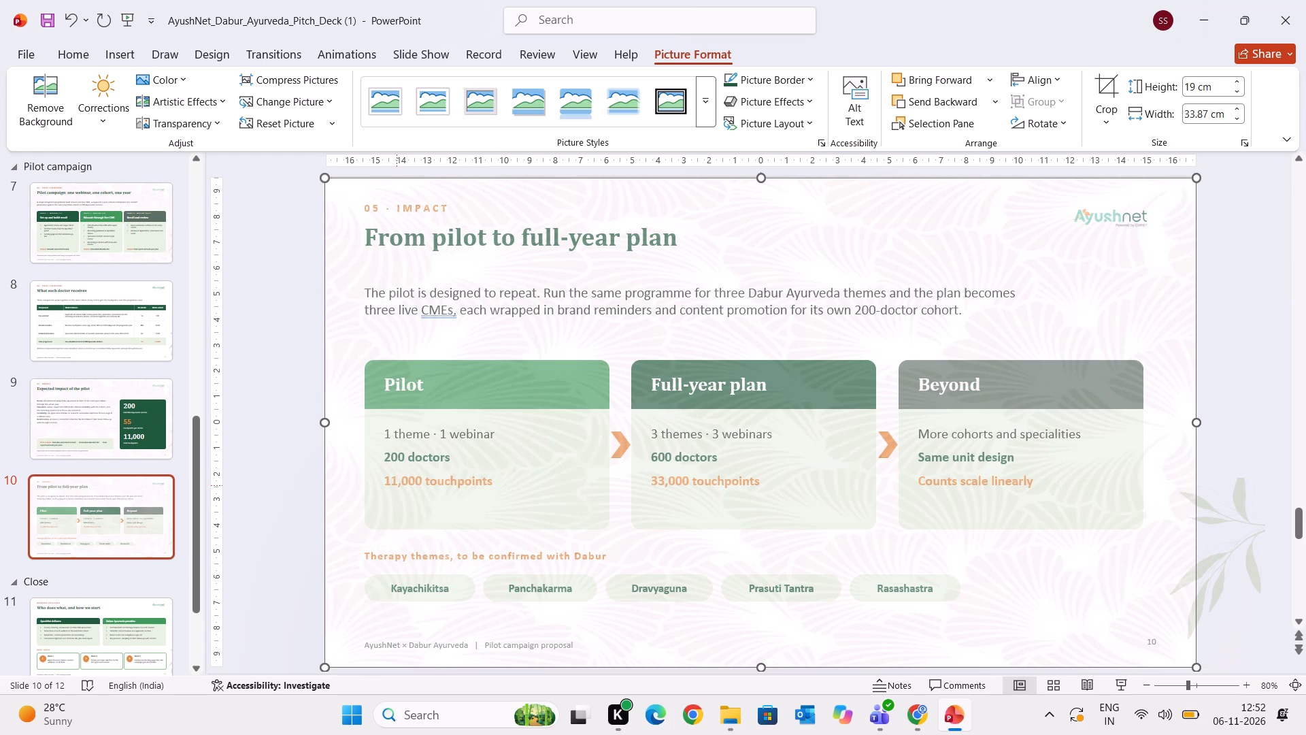
Paste the leaf pattern onto slide 11, "Who does what, and how we start", and send it behind all content.
{"action": "left_click", "coordinate": [114, 632]}
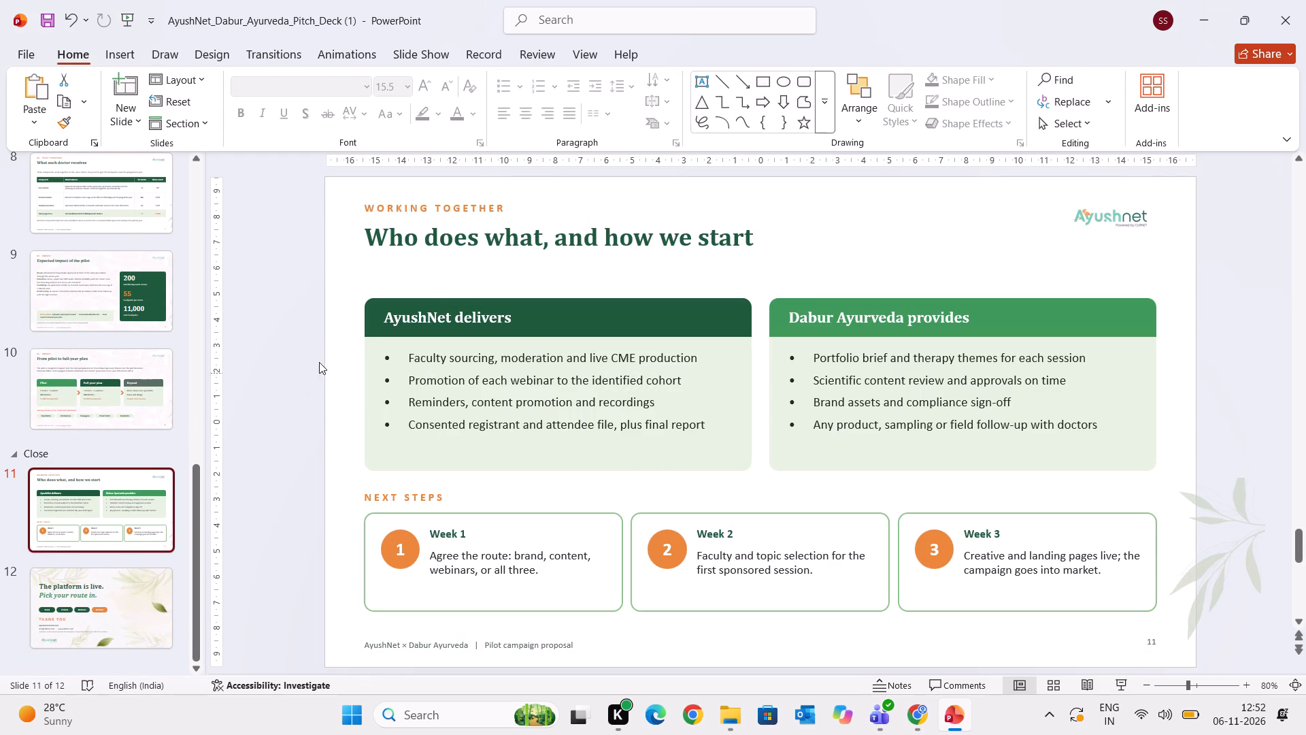
{"action": "key", "text": "v"}
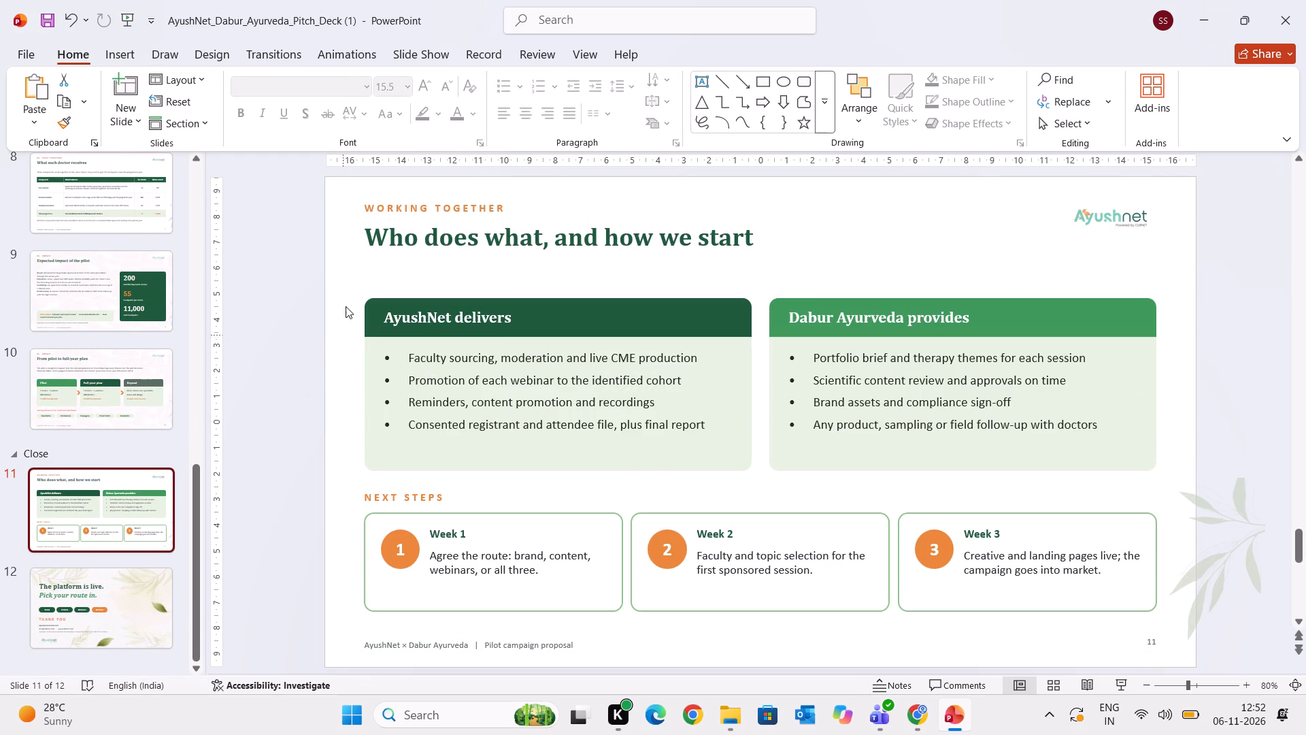
{"action": "key", "text": "ctrl+v"}
{"action": "right_click", "coordinate": [346, 301]}
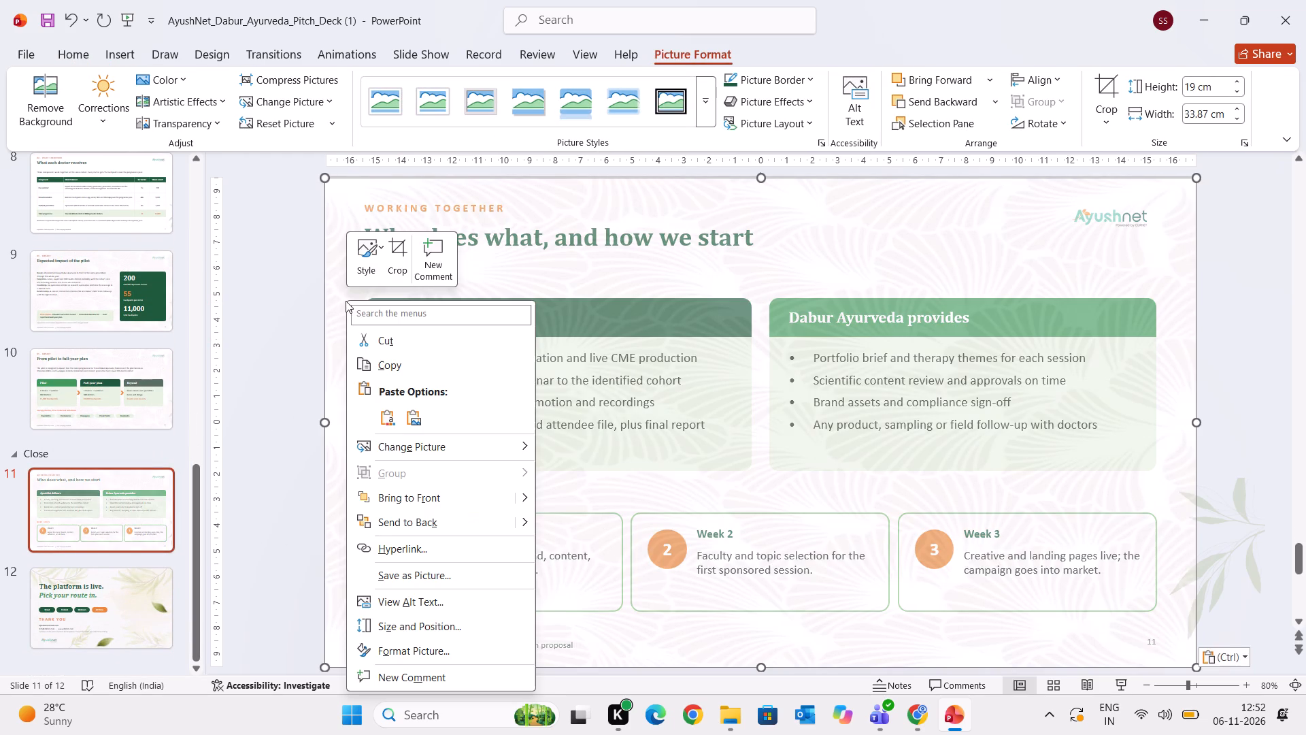
{"action": "left_click", "coordinate": [397, 527]}
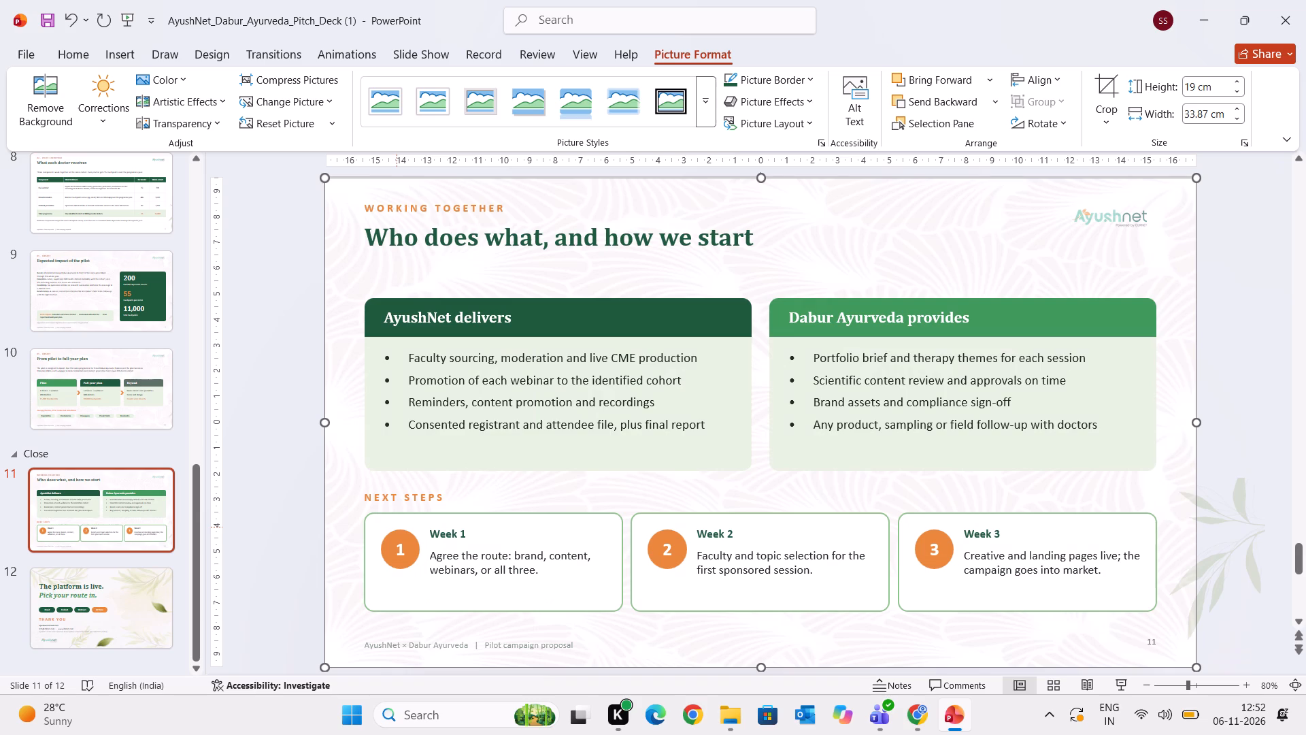
{"action": "key", "text": "Down"}
{"action": "key", "text": "Down"}
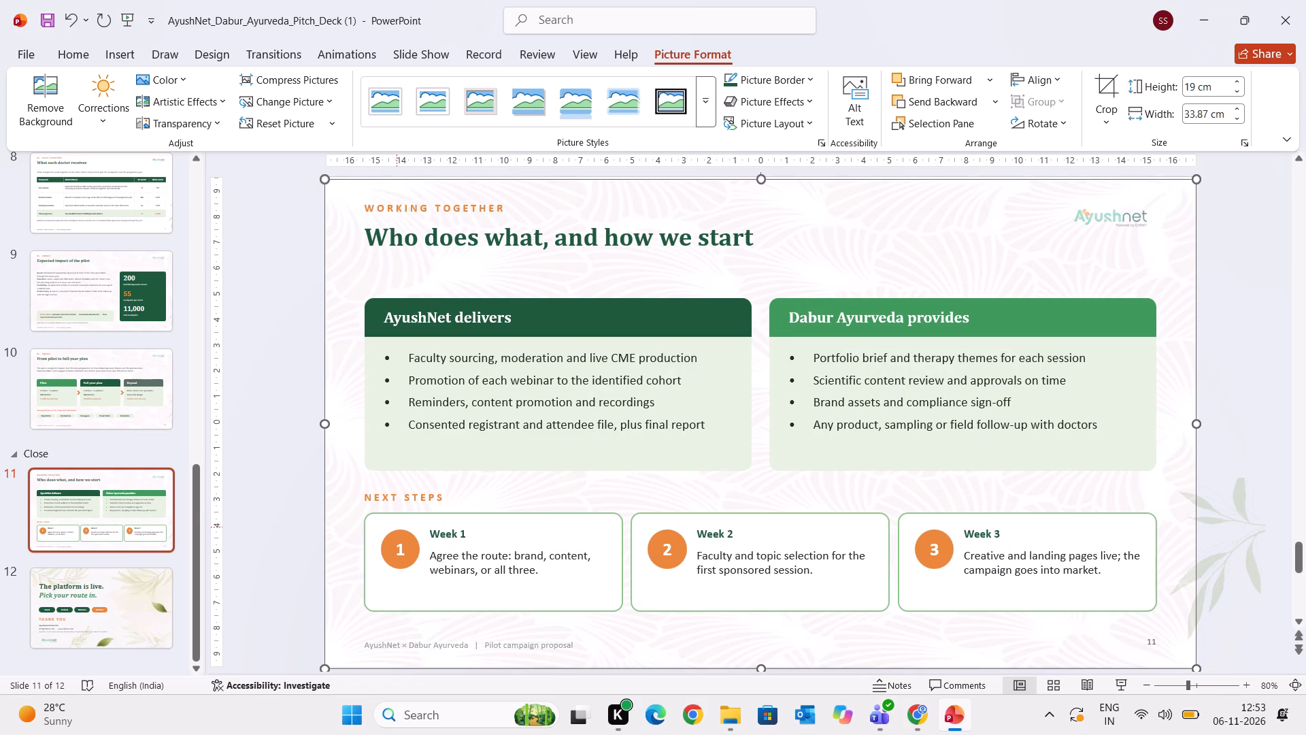
Review the slide backgrounds from the closing slide 12 back through to slide 3.
{"action": "left_click", "coordinate": [150, 626]}
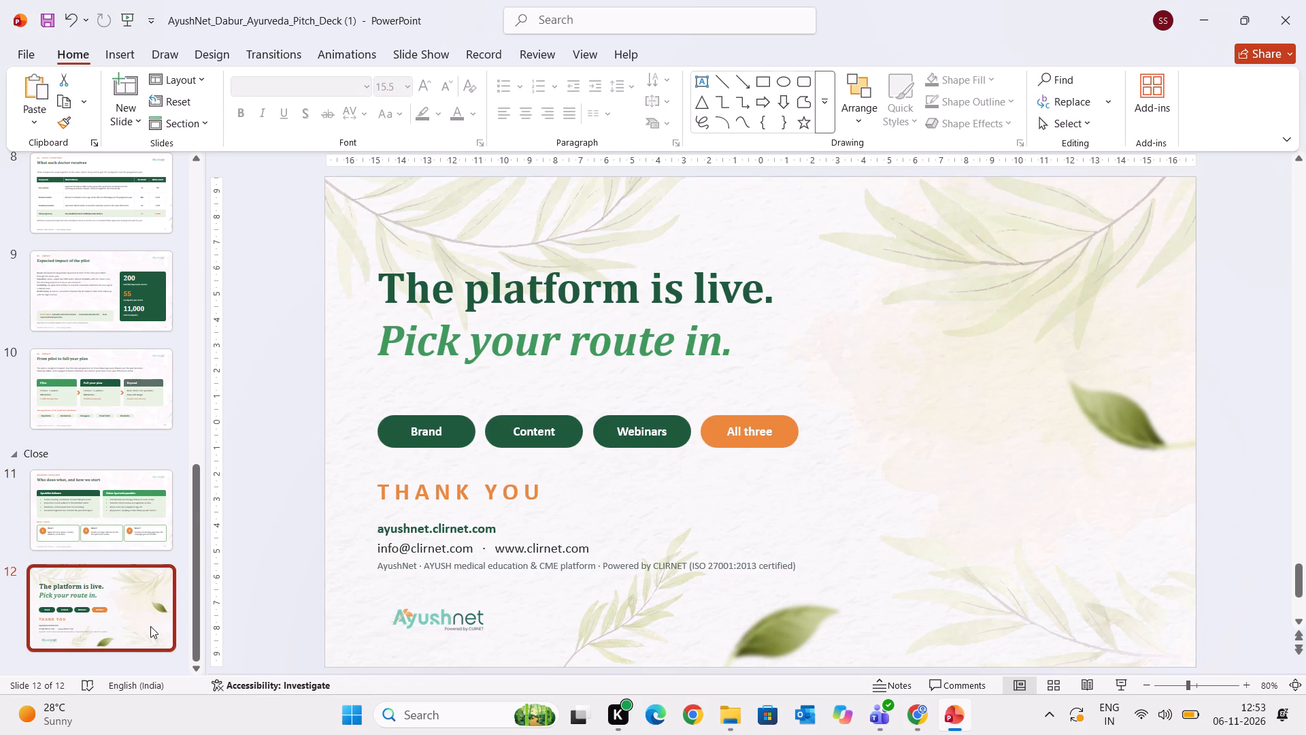
{"action": "key", "text": "Up"}
{"action": "key", "text": "Up"}
{"action": "key", "text": "Up"}
{"action": "key", "text": "Up"}
{"action": "key", "text": "Up"}
{"action": "key", "text": "Up"}
{"action": "key", "text": "Up"}
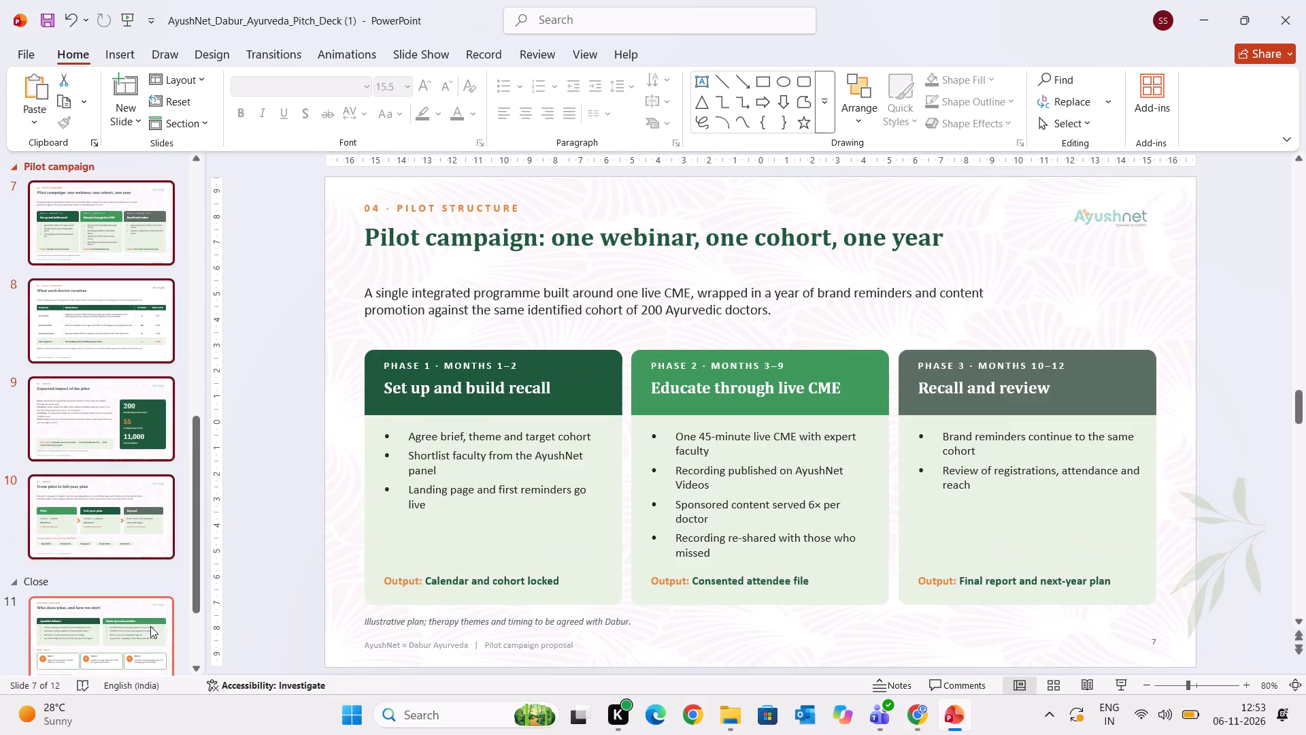
{"action": "key", "text": "Up"}
{"action": "key", "text": "Up"}
{"action": "key", "text": "Up"}
{"action": "key", "text": "Up"}
{"action": "key", "text": "Up"}
{"action": "key", "text": "Up"}
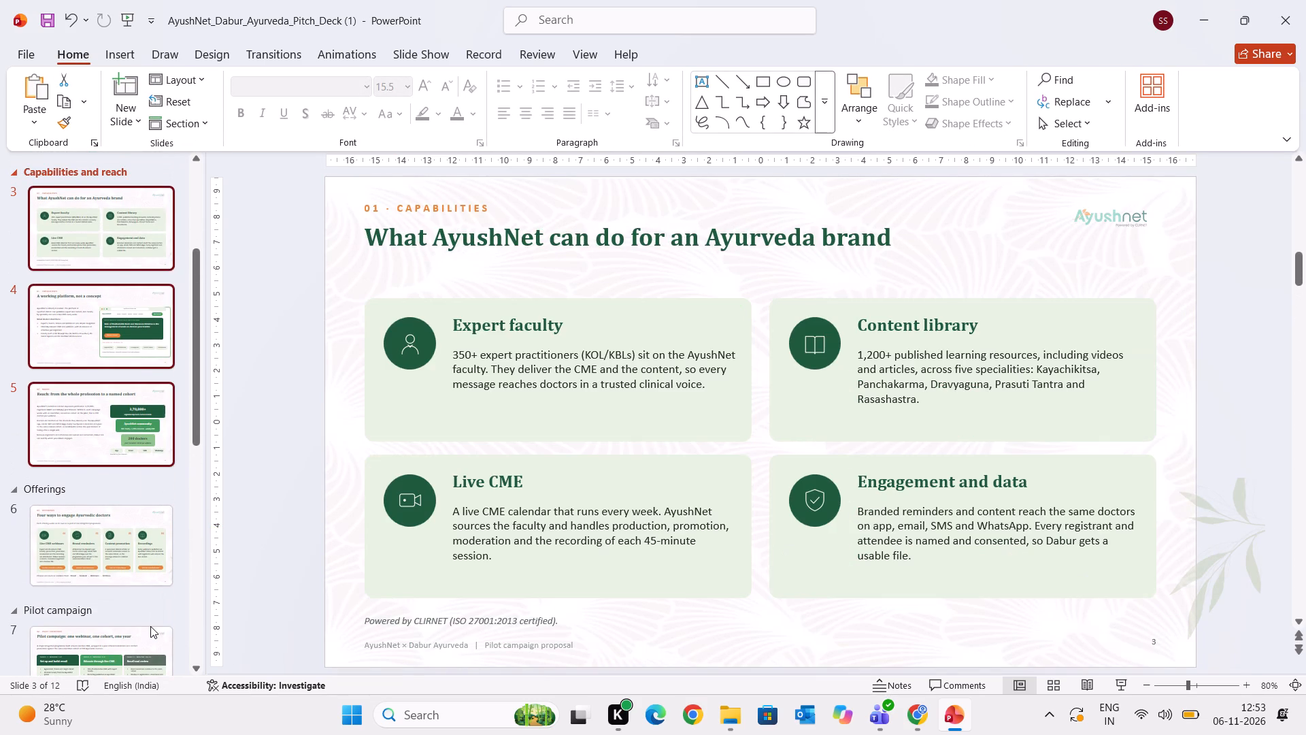
Review the background on slide 2 and the cover slide.
{"action": "key", "text": "Up"}
{"action": "key", "text": "Up"}
{"action": "key", "text": "Up"}
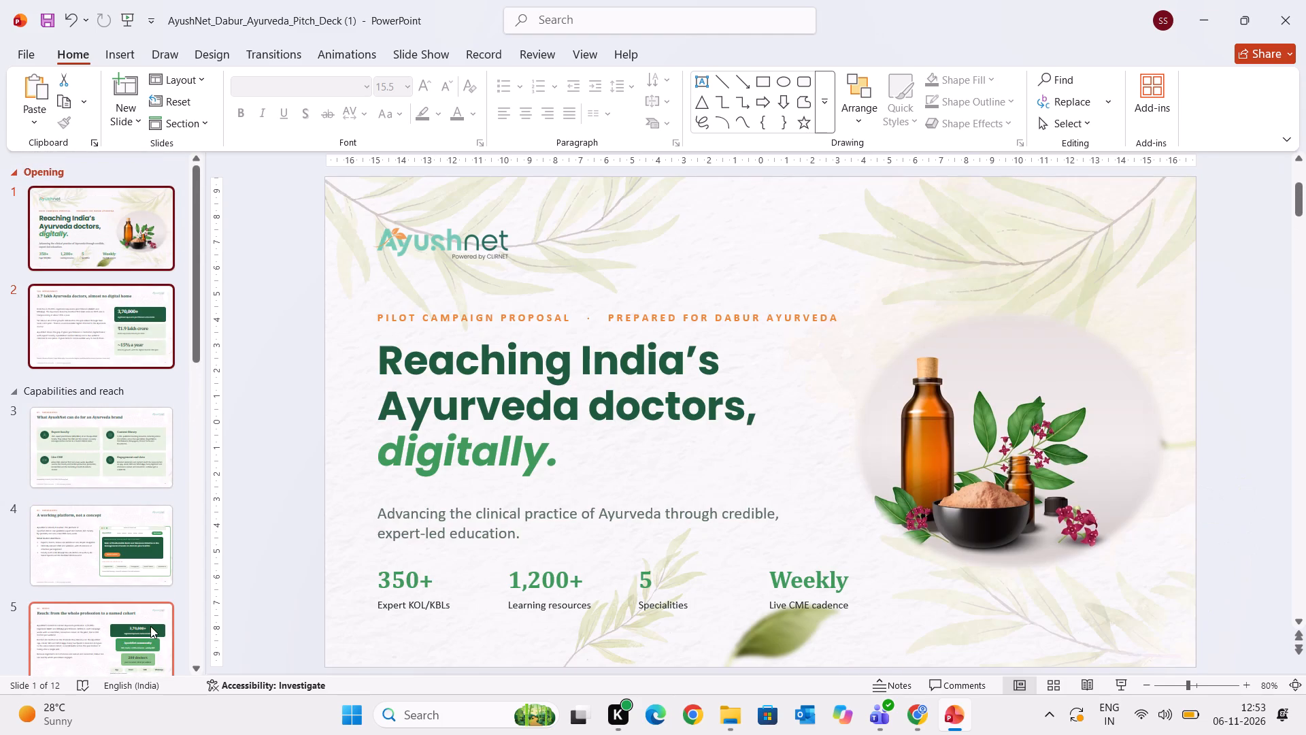
{"action": "left_click", "coordinate": [973, 266]}
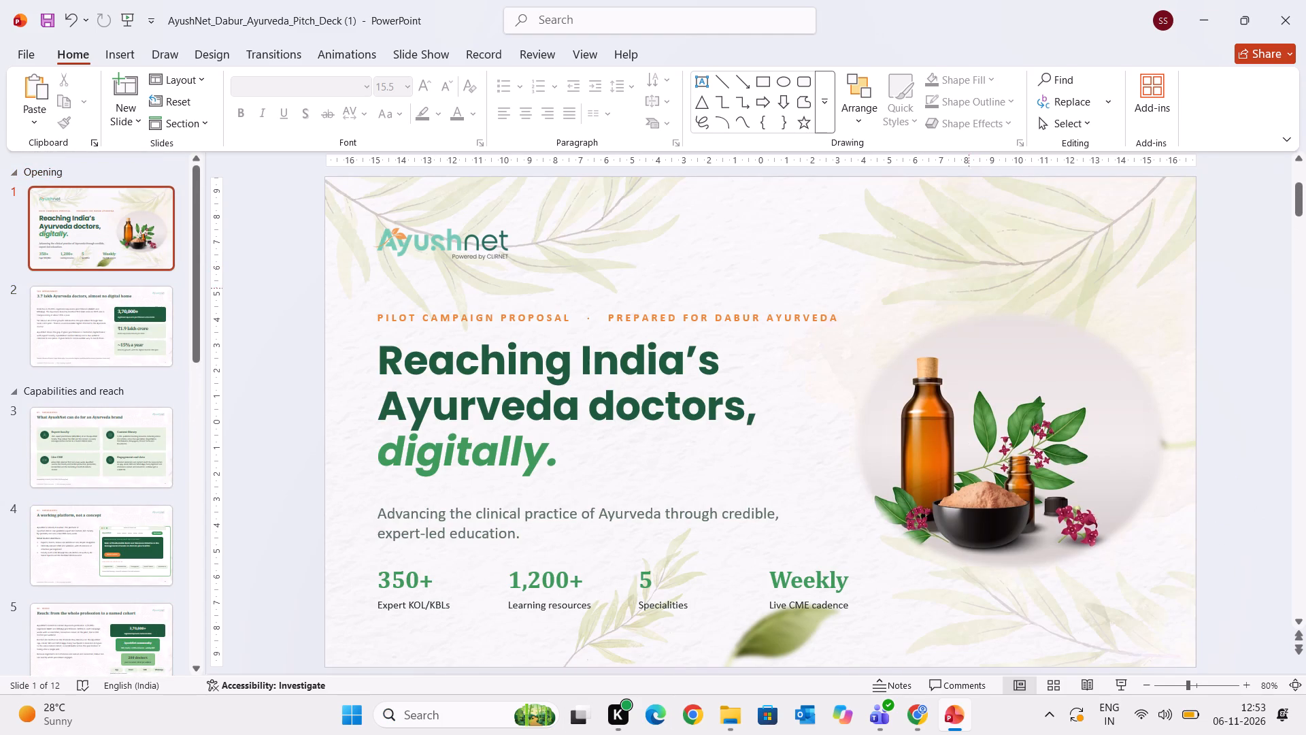
Switch to Chrome and search Google Images for "ayurveda clipart leaf painting".
{"action": "left_click", "coordinate": [924, 722]}
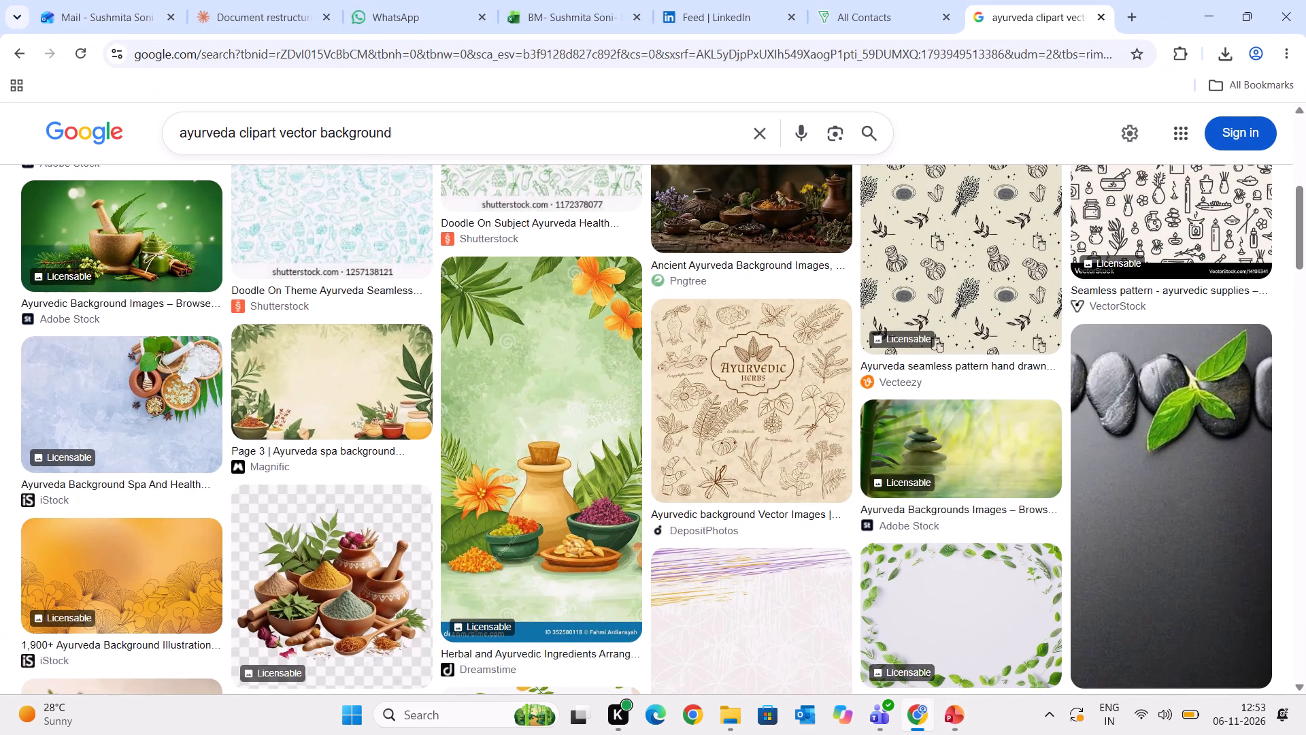
{"action": "left_click_drag", "start_coordinate": [399, 133], "coordinate": [301, 135]}
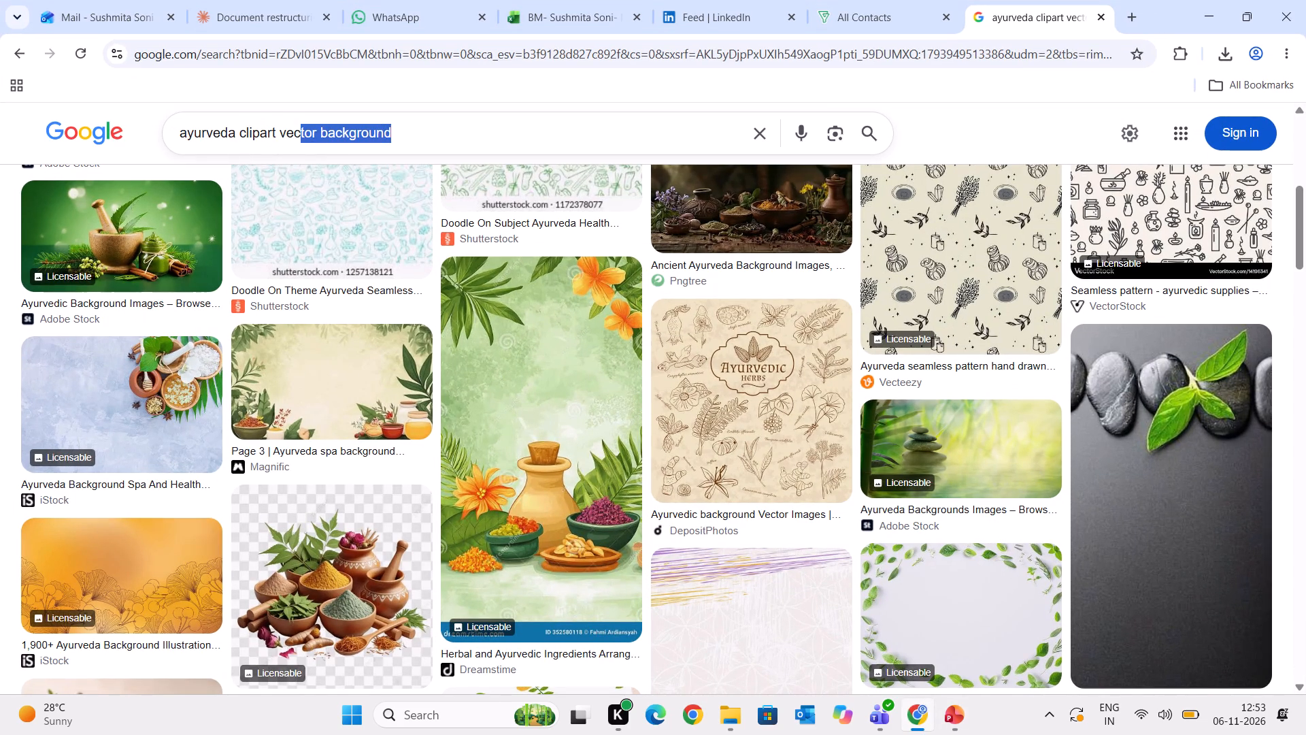
{"action": "left_click_drag", "start_coordinate": [301, 135], "coordinate": [325, 134]}
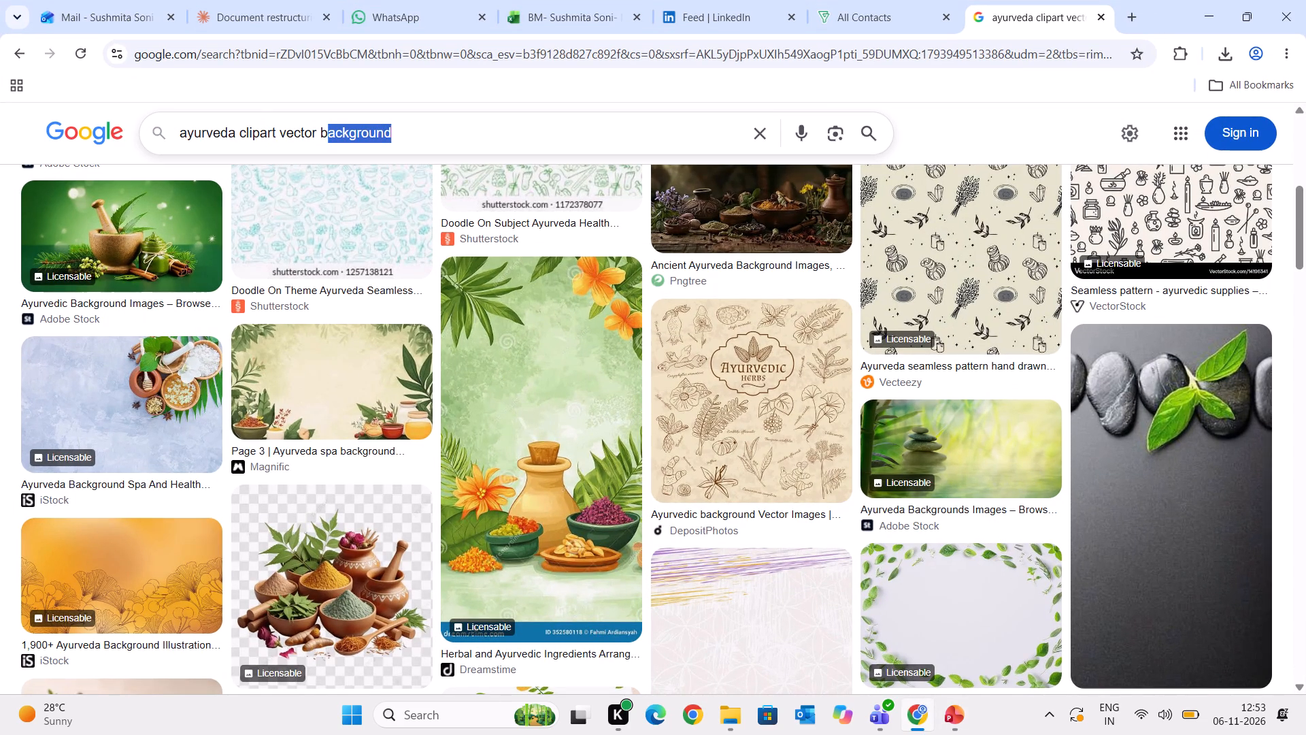
{"action": "key", "text": "BackSpace"}
{"action": "key", "text": "BackSpace"}
{"action": "key", "text": "BackSpace"}
{"action": "key", "text": "BackSpace"}
{"action": "key", "text": "BackSpace"}
{"action": "key", "text": "BackSpace"}
{"action": "key", "text": "BackSpace"}
{"action": "key", "text": "BackSpace"}
{"action": "key", "text": "BackSpace"}
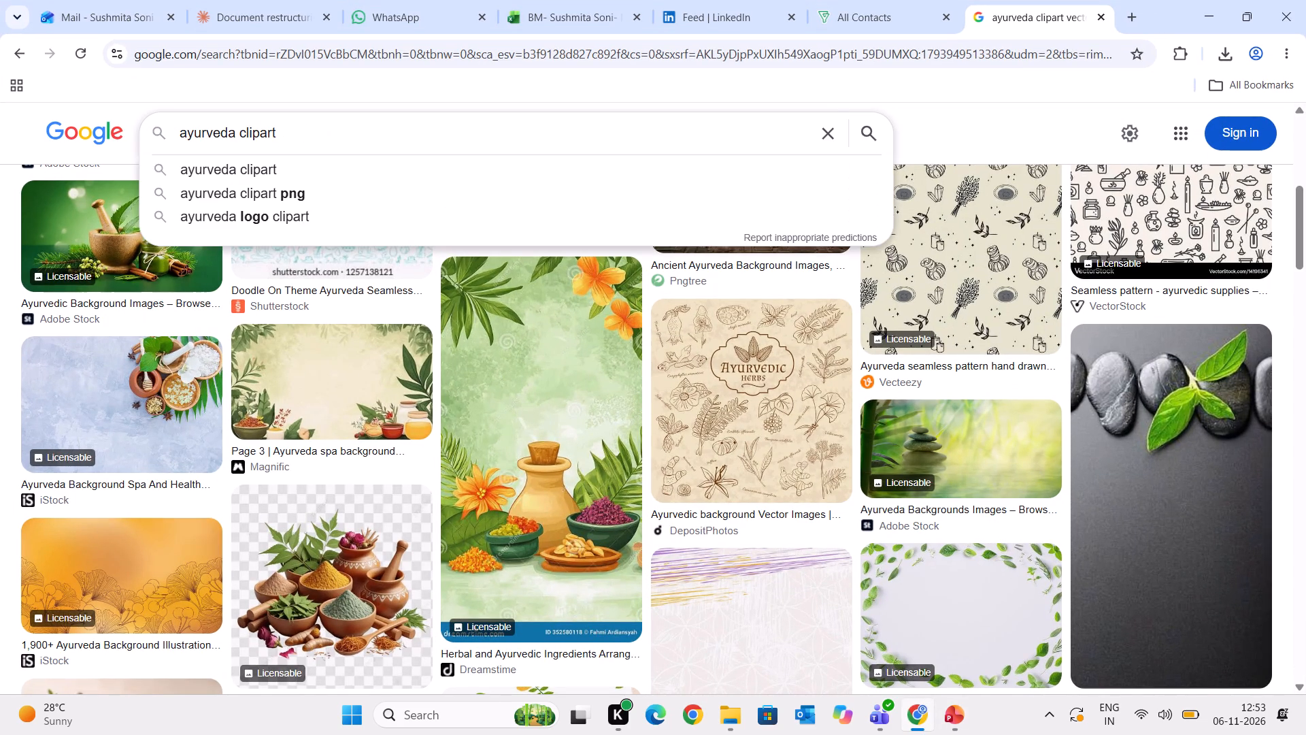
{"action": "type", "text": "leaf"}
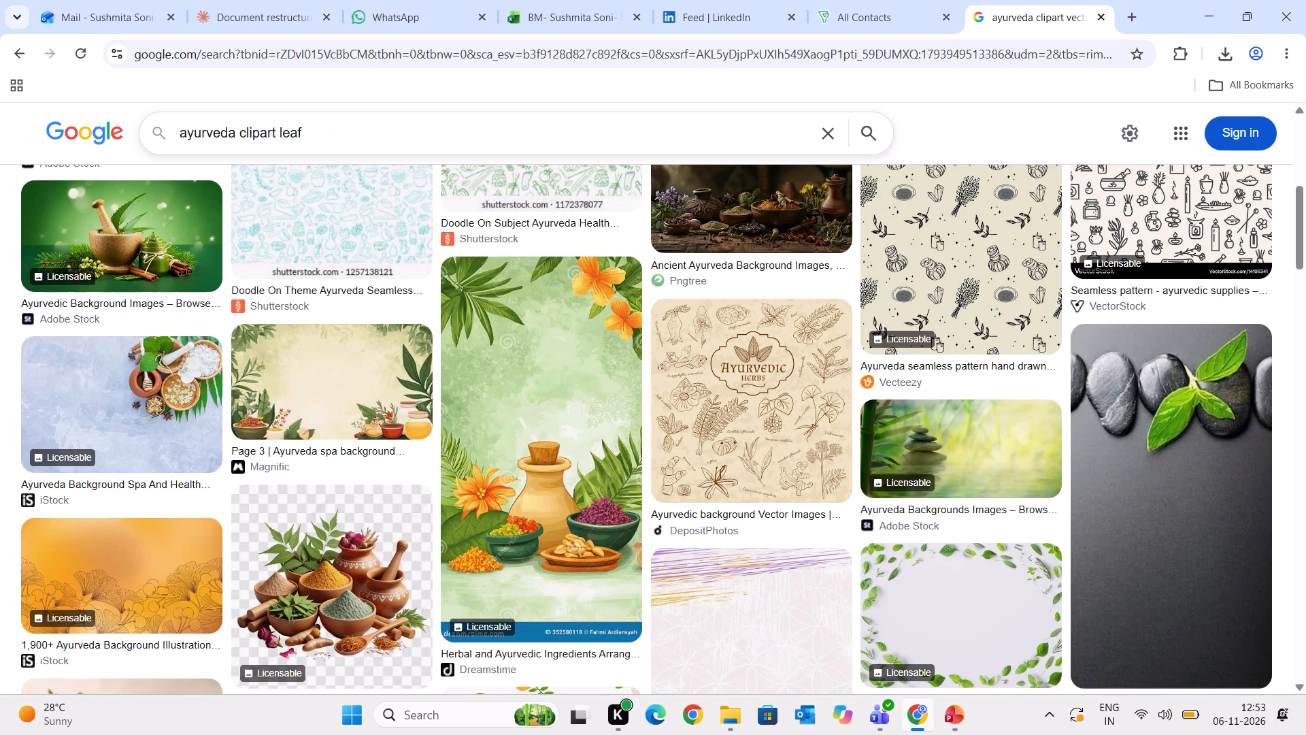
{"action": "key", "text": "space"}
{"action": "type", "text": "painting"}
{"action": "key", "text": "space"}
{"action": "key", "text": "Return"}
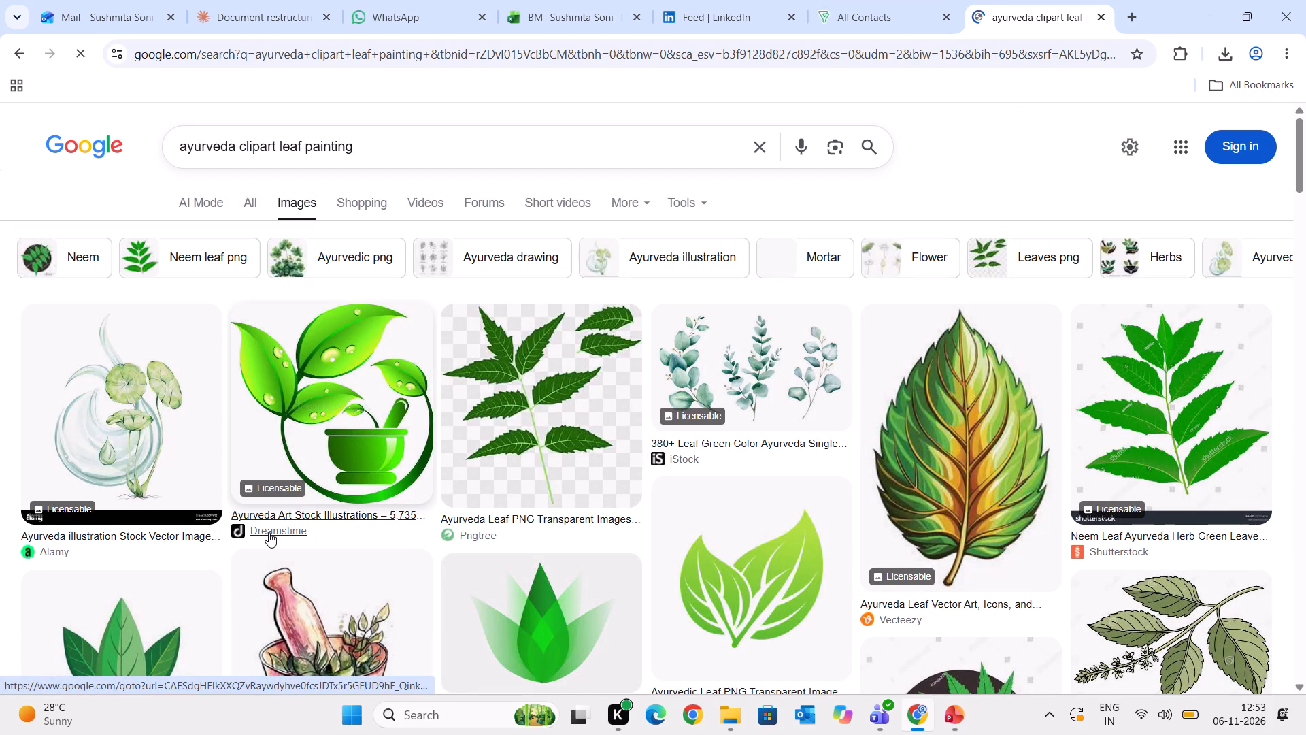
Open the Pngtree result showing two light-green leaves with white veins and copy its image.
{"action": "scroll", "coordinate": [528, 508], "scroll_direction": "down", "scroll_amount": 2}
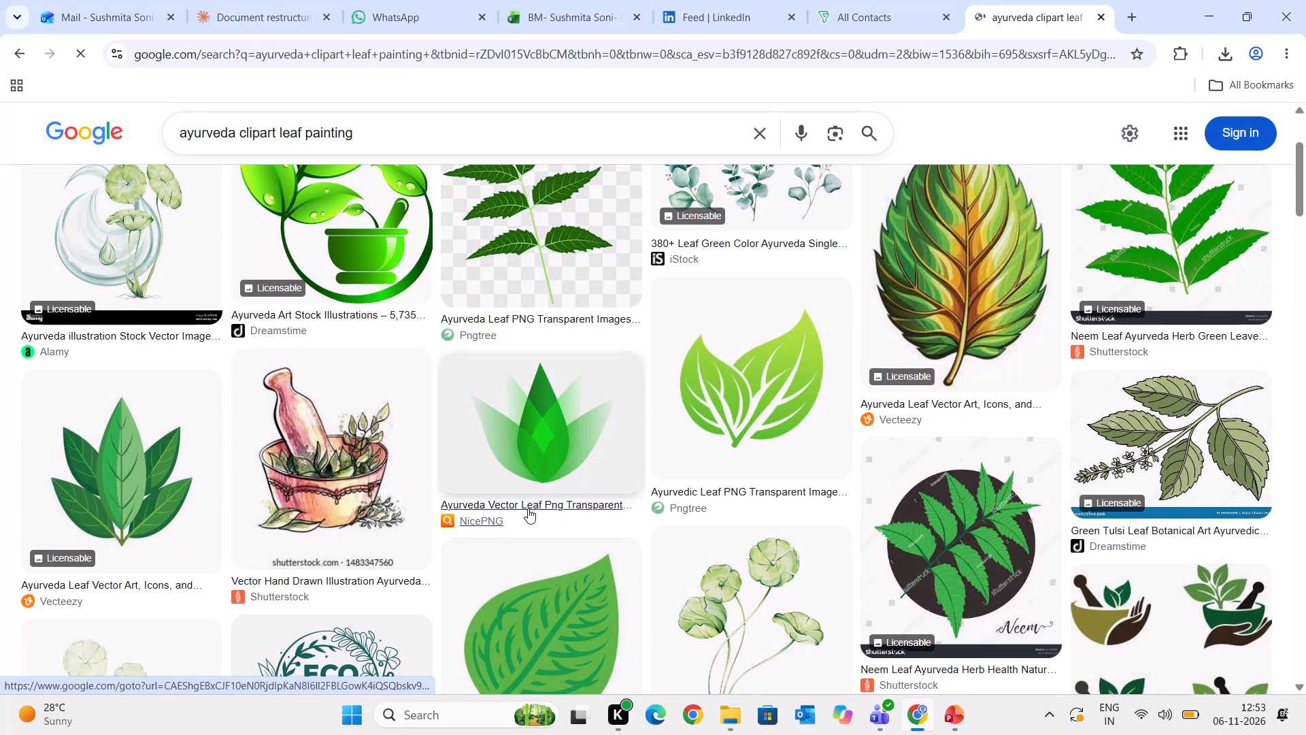
{"action": "left_click", "coordinate": [719, 367]}
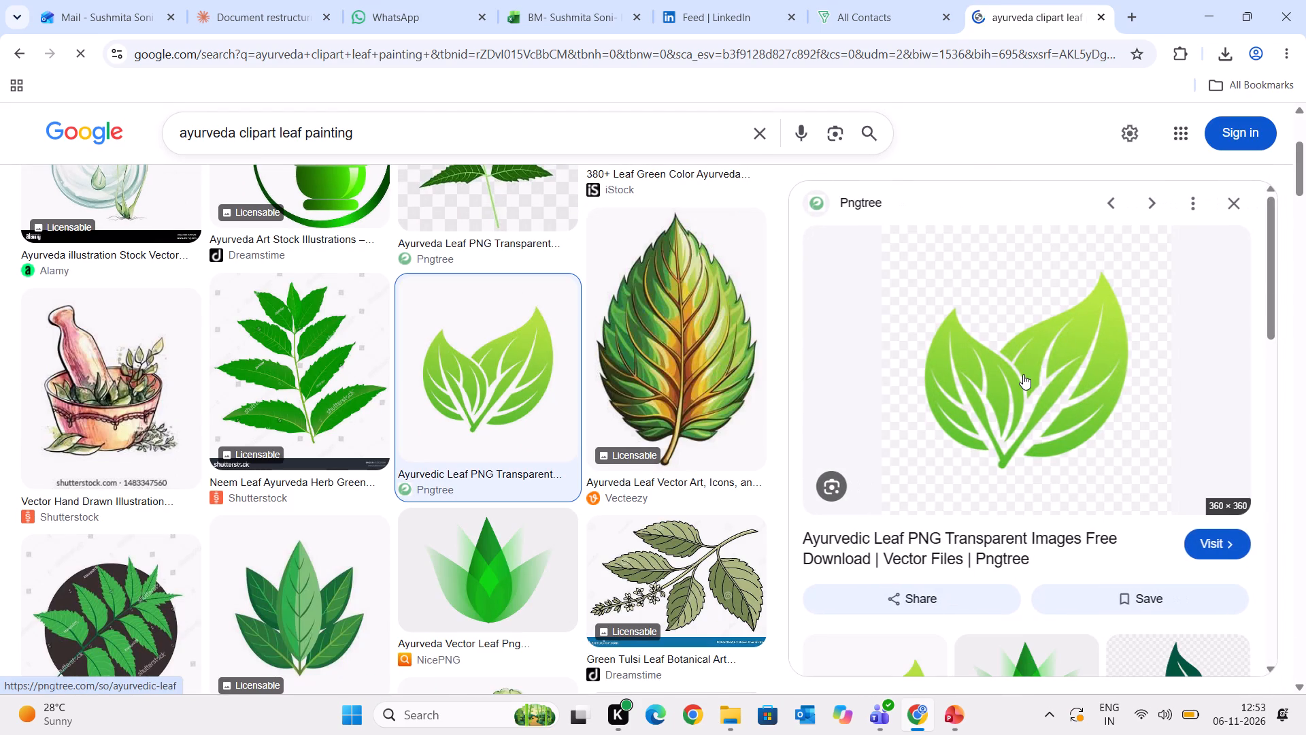
{"action": "right_click", "coordinate": [1023, 374]}
{"action": "left_click", "coordinate": [1092, 591]}
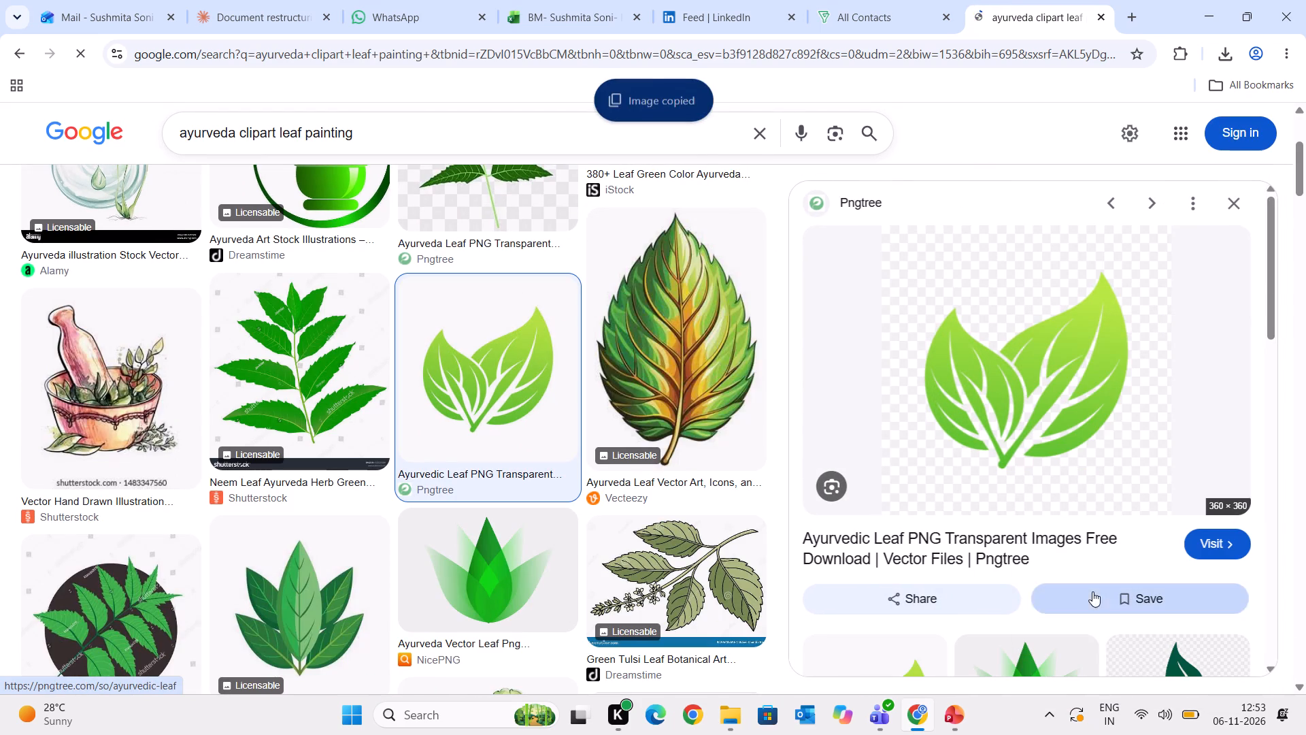
Paste the green leaf image onto slide 2 in PowerPoint, shrink it to about 6.58 cm square and place it in the slide's bottom-left corner.
{"action": "left_click", "coordinate": [958, 720]}
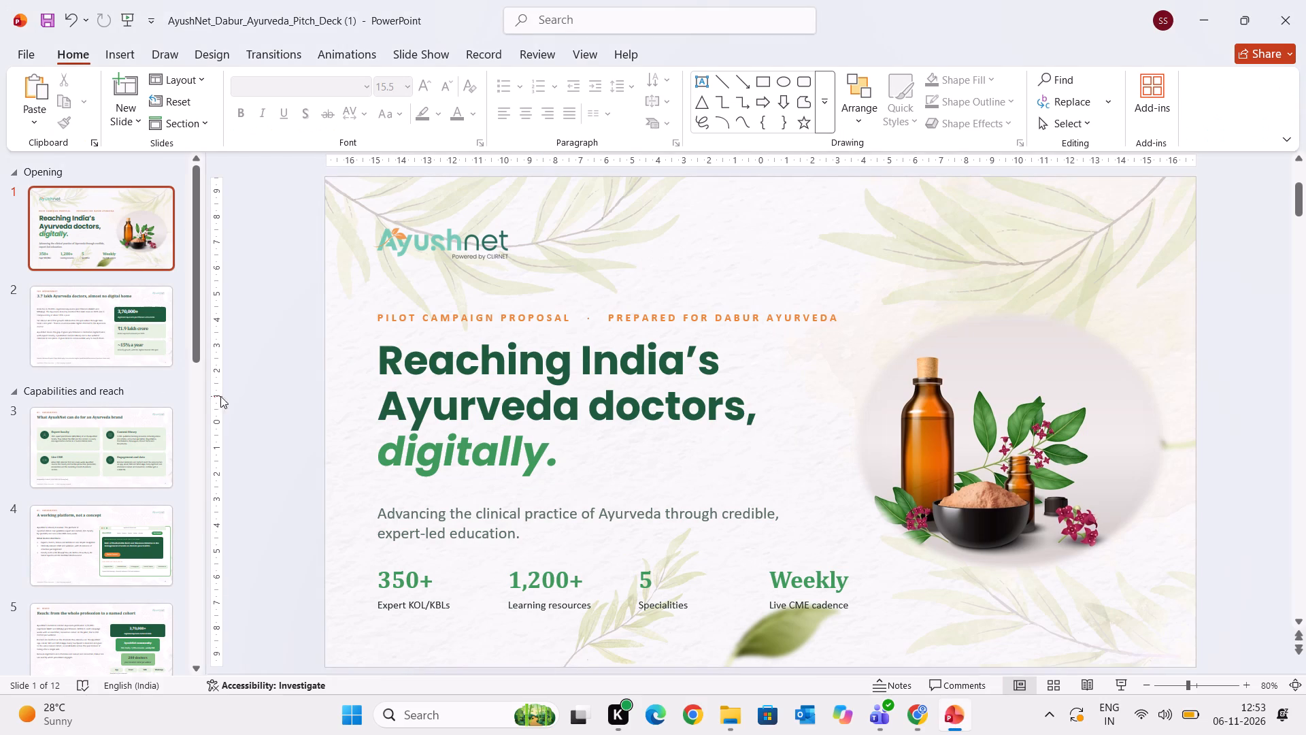
{"action": "left_click", "coordinate": [120, 334]}
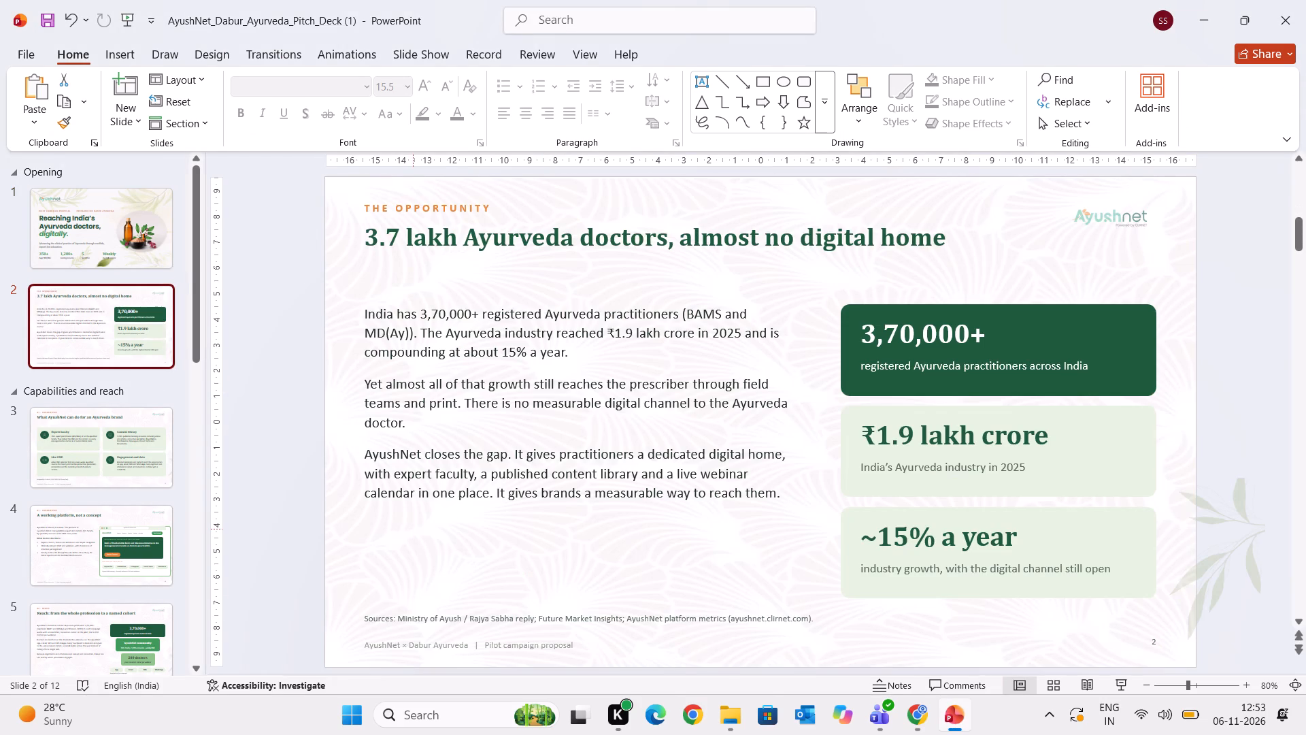
{"action": "key", "text": "ctrl+v"}
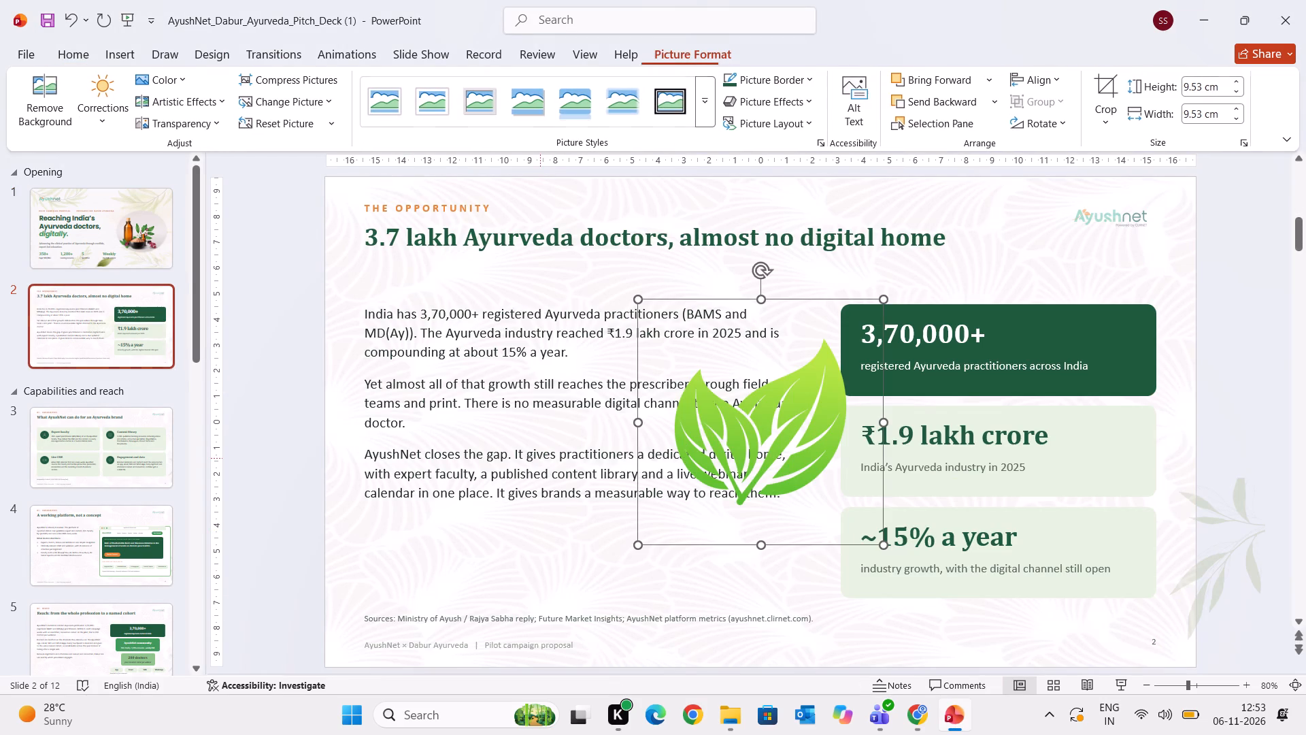
{"action": "left_click_drag", "start_coordinate": [765, 451], "coordinate": [416, 619]}
{"action": "left_click_drag", "start_coordinate": [533, 468], "coordinate": [494, 514]}
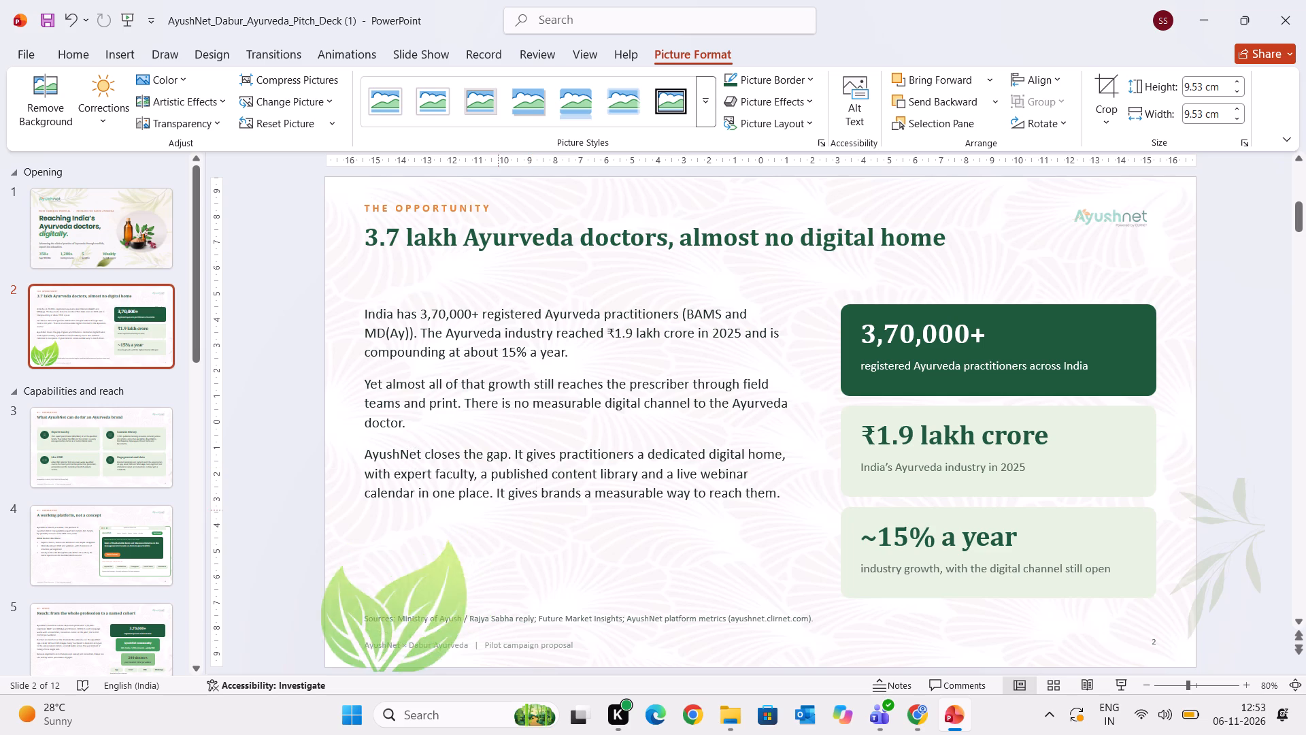
{"action": "left_click_drag", "start_coordinate": [494, 514], "coordinate": [455, 545]}
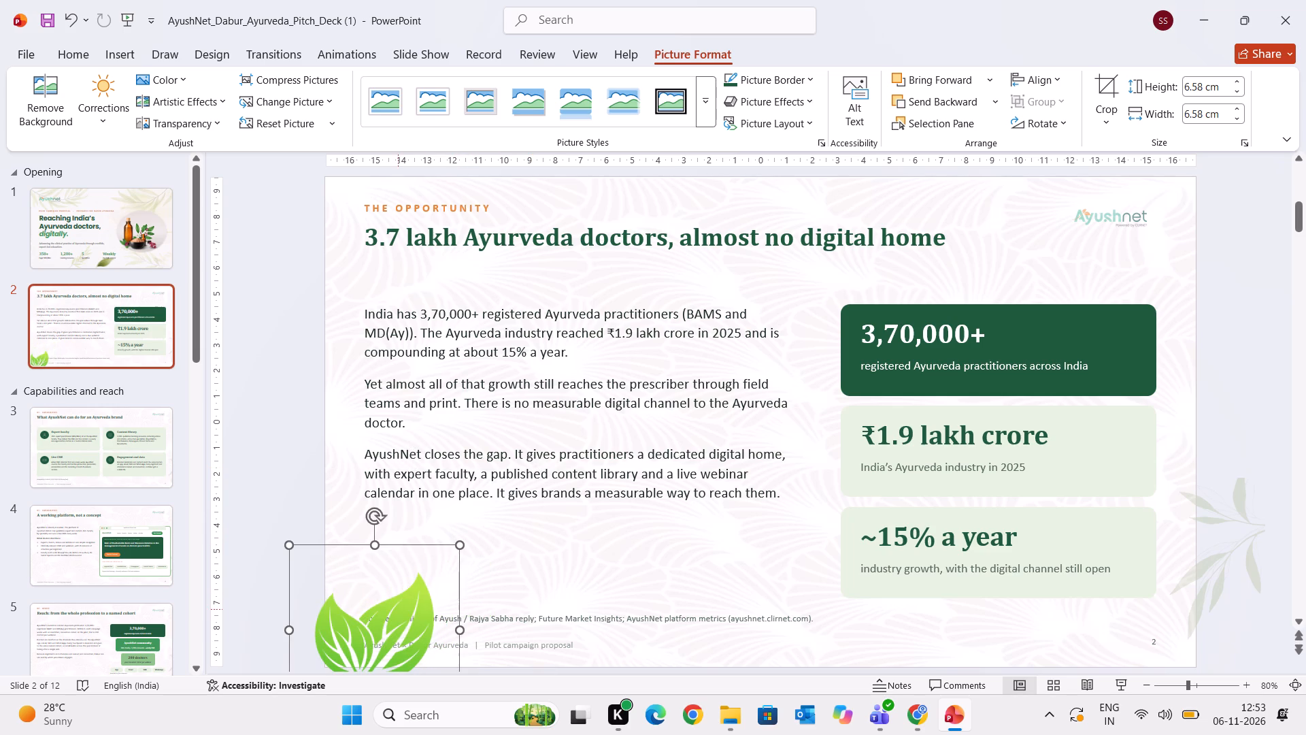
{"action": "left_click_drag", "start_coordinate": [398, 609], "coordinate": [471, 560]}
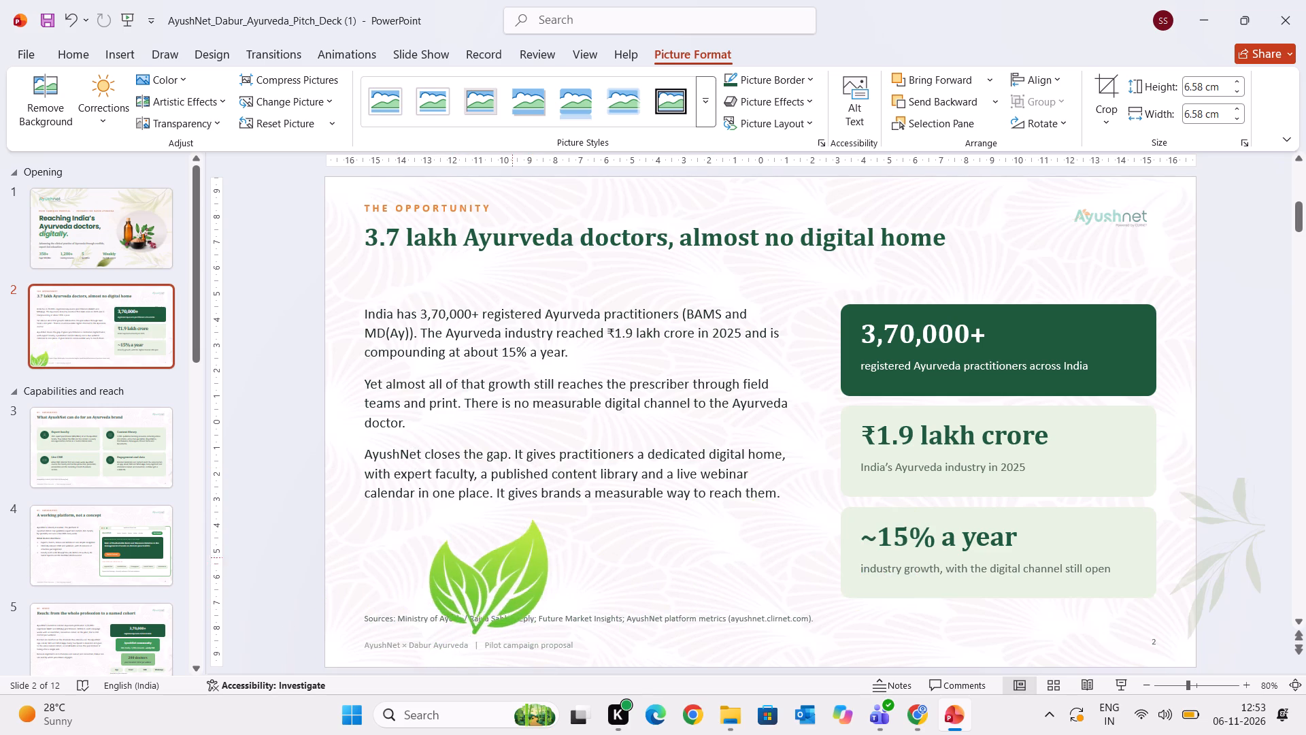
{"action": "left_click_drag", "start_coordinate": [471, 560], "coordinate": [394, 589]}
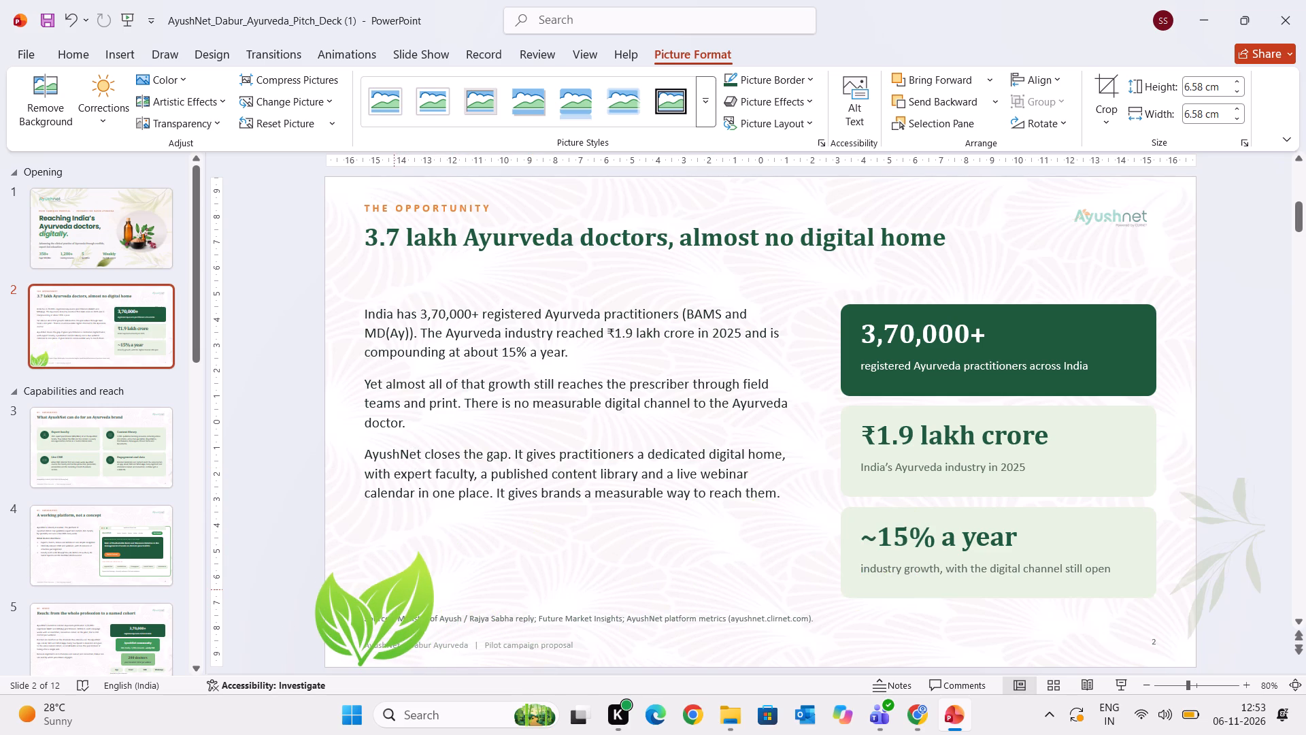
{"action": "left_click_drag", "start_coordinate": [394, 589], "coordinate": [405, 592]}
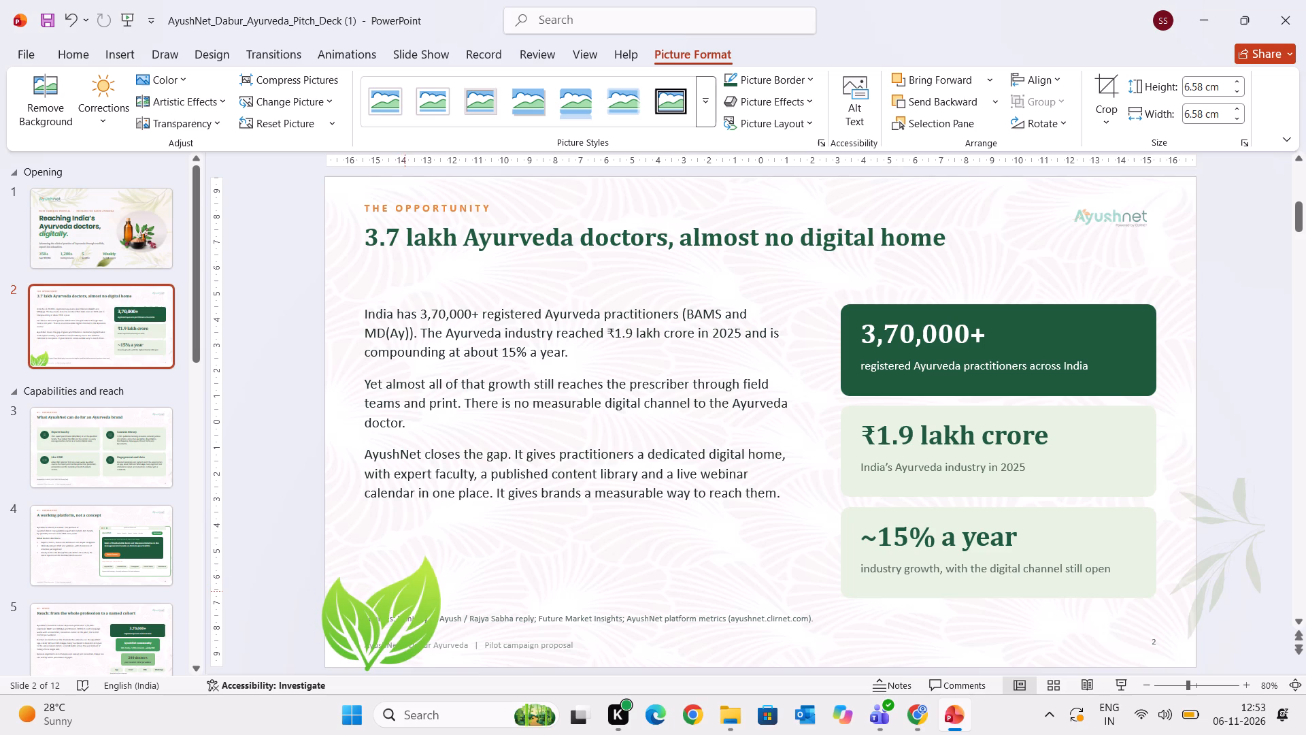
{"action": "left_click_drag", "start_coordinate": [405, 592], "coordinate": [403, 601]}
Set the picture transparency of the green leaf on slide 2 to 60%.
{"action": "right_click", "coordinate": [403, 601]}
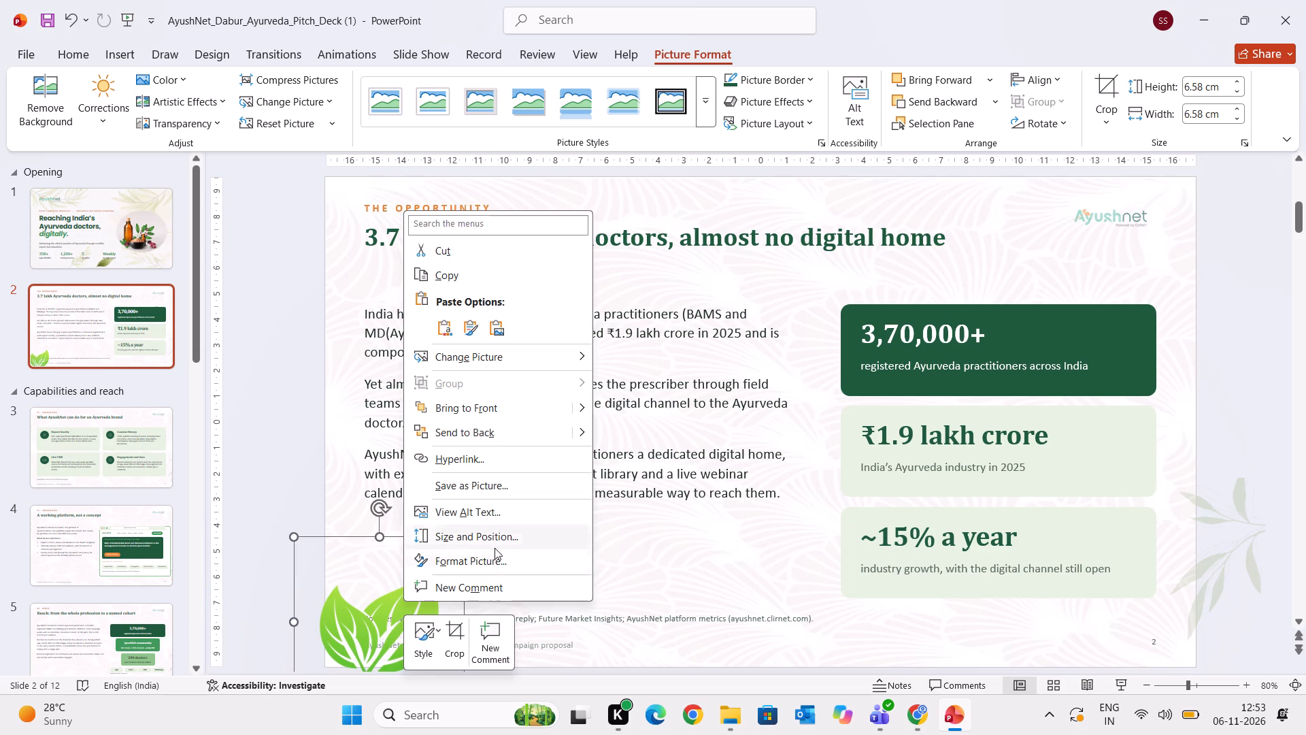
{"action": "left_click", "coordinate": [499, 558]}
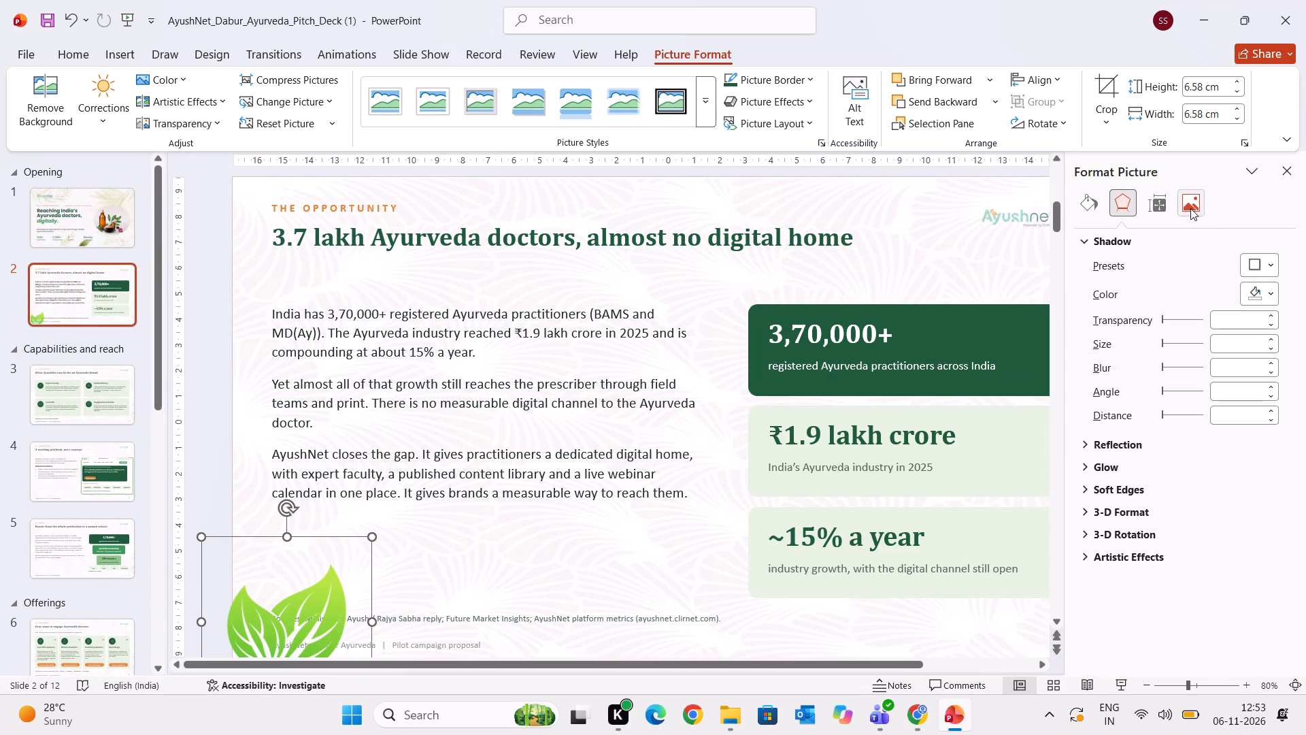
{"action": "left_click", "coordinate": [1190, 208]}
{"action": "triple_click", "coordinate": [1270, 331]}
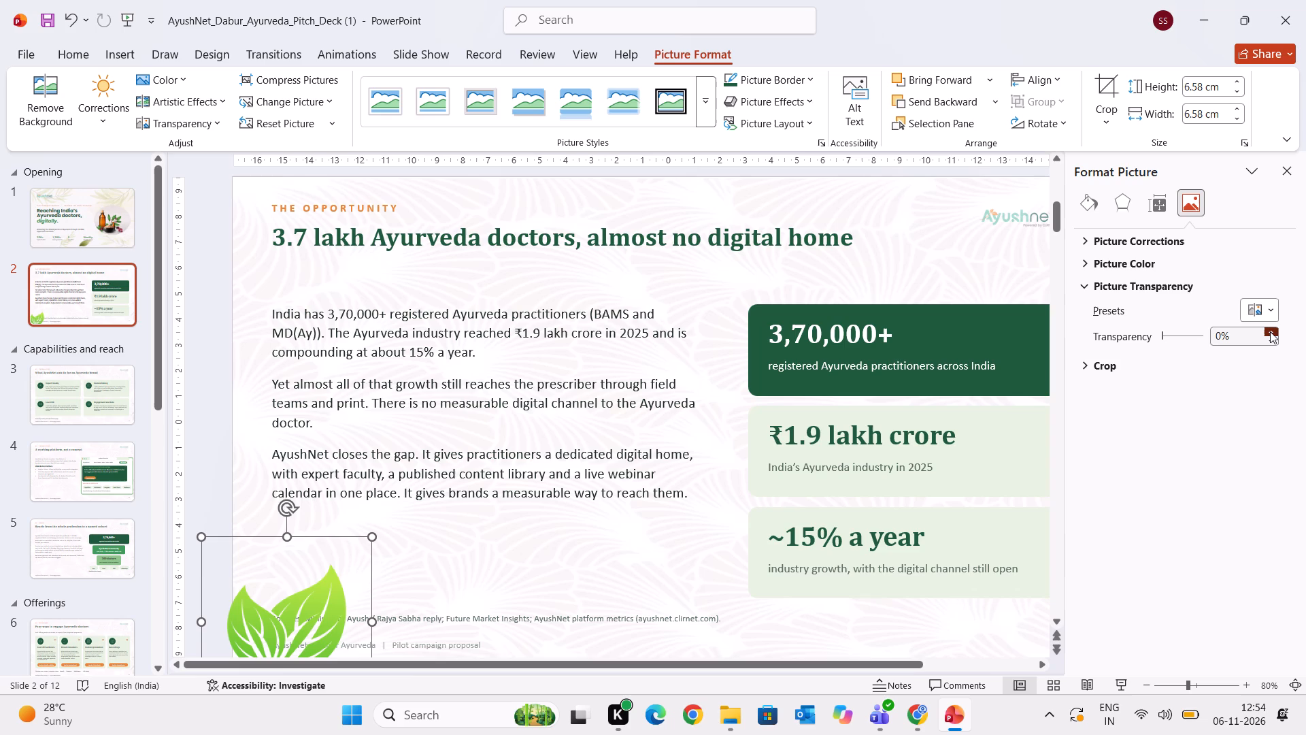
{"action": "triple_click", "coordinate": [1270, 331]}
{"action": "triple_click", "coordinate": [1270, 331]}
{"action": "triple_click", "coordinate": [1270, 331]}
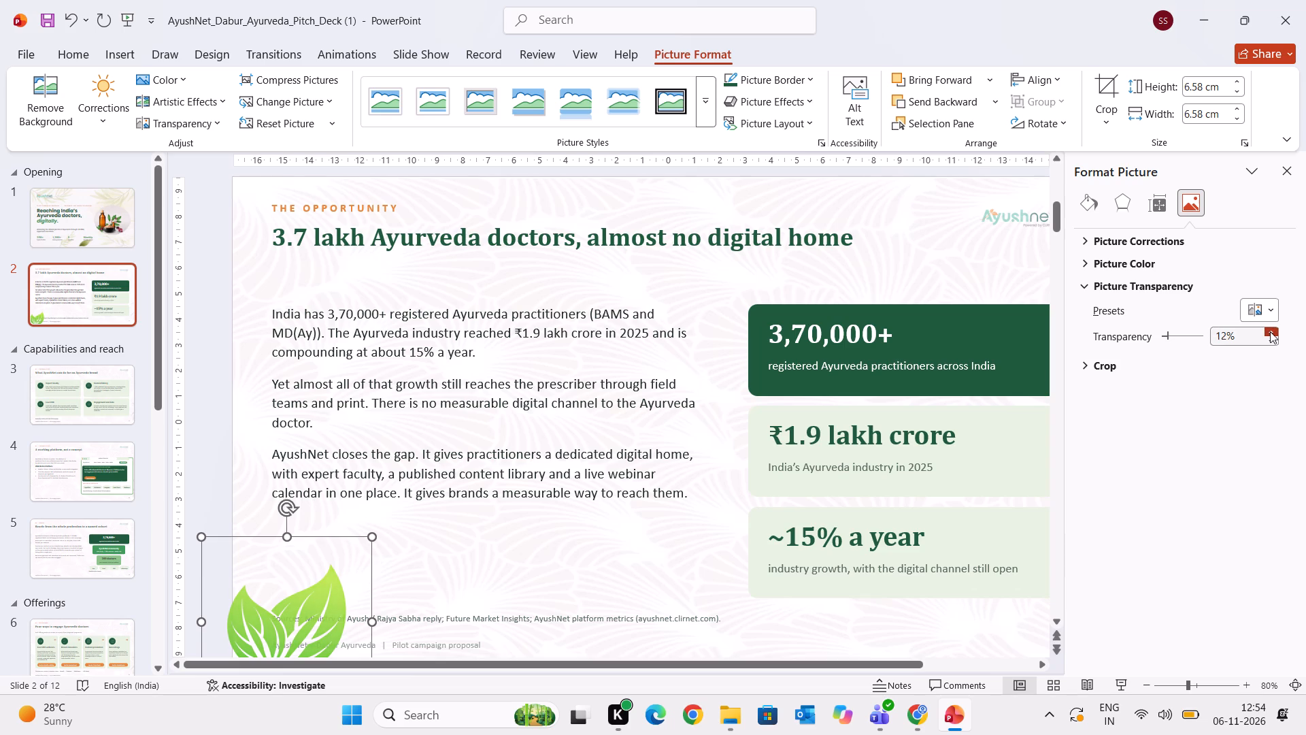
{"action": "triple_click", "coordinate": [1270, 331]}
{"action": "triple_click", "coordinate": [1270, 331]}
{"action": "triple_click", "coordinate": [1270, 331]}
{"action": "triple_click", "coordinate": [1270, 331]}
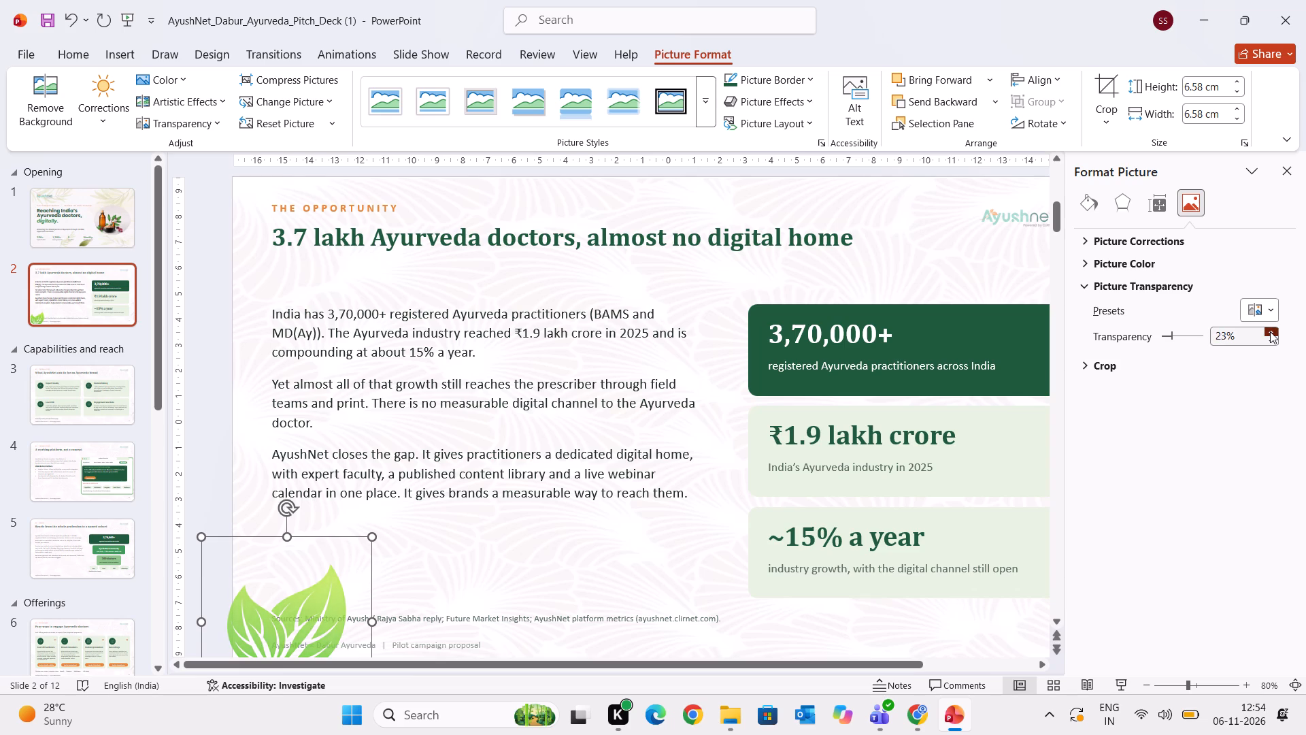
{"action": "triple_click", "coordinate": [1270, 331]}
{"action": "triple_click", "coordinate": [1270, 331]}
{"action": "triple_click", "coordinate": [1270, 331]}
{"action": "triple_click", "coordinate": [1270, 331]}
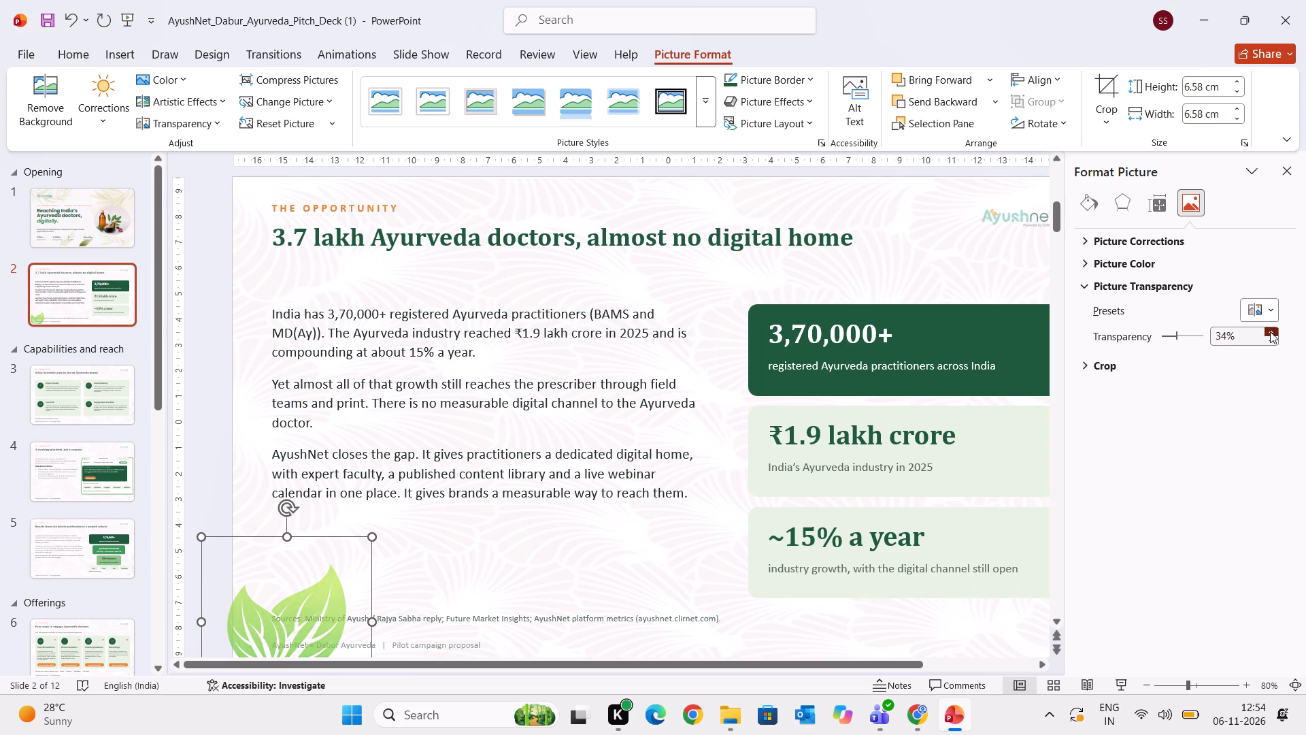
{"action": "triple_click", "coordinate": [1270, 331]}
{"action": "triple_click", "coordinate": [1270, 331]}
{"action": "triple_click", "coordinate": [1270, 331]}
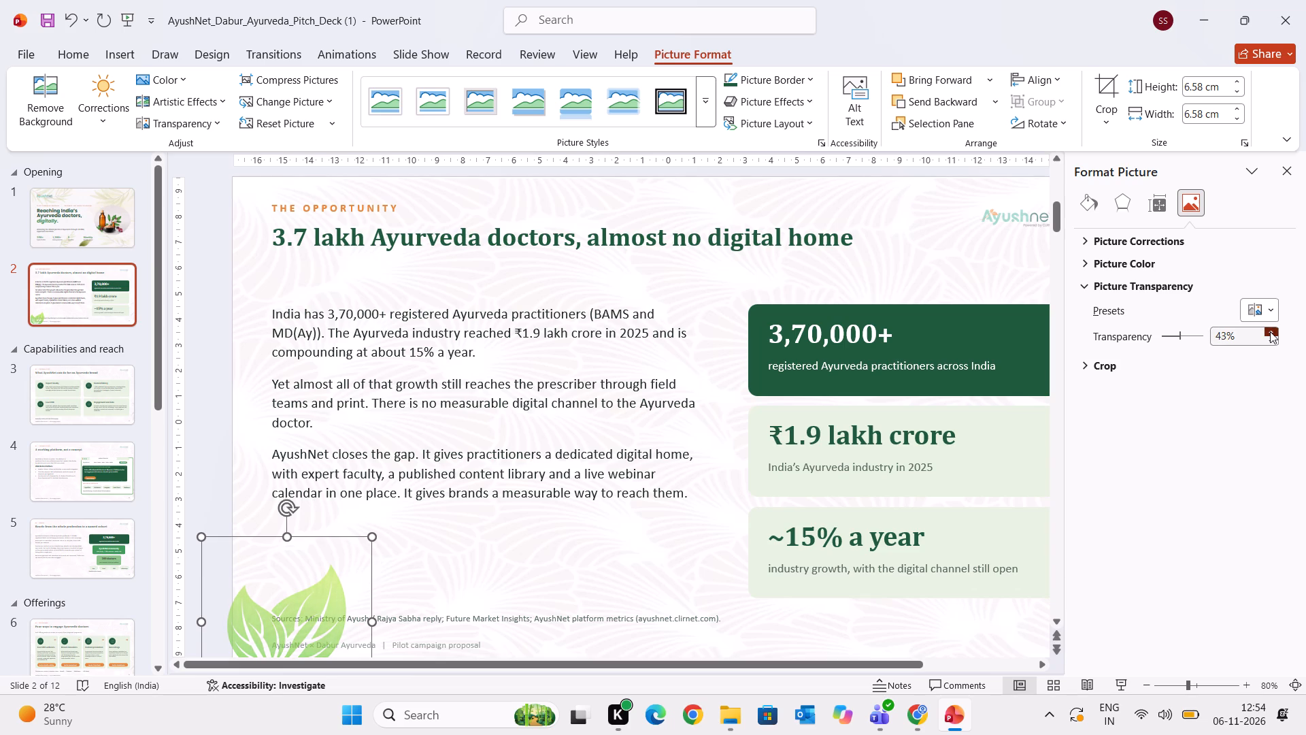
{"action": "triple_click", "coordinate": [1270, 331]}
{"action": "left_click", "coordinate": [1270, 331]}
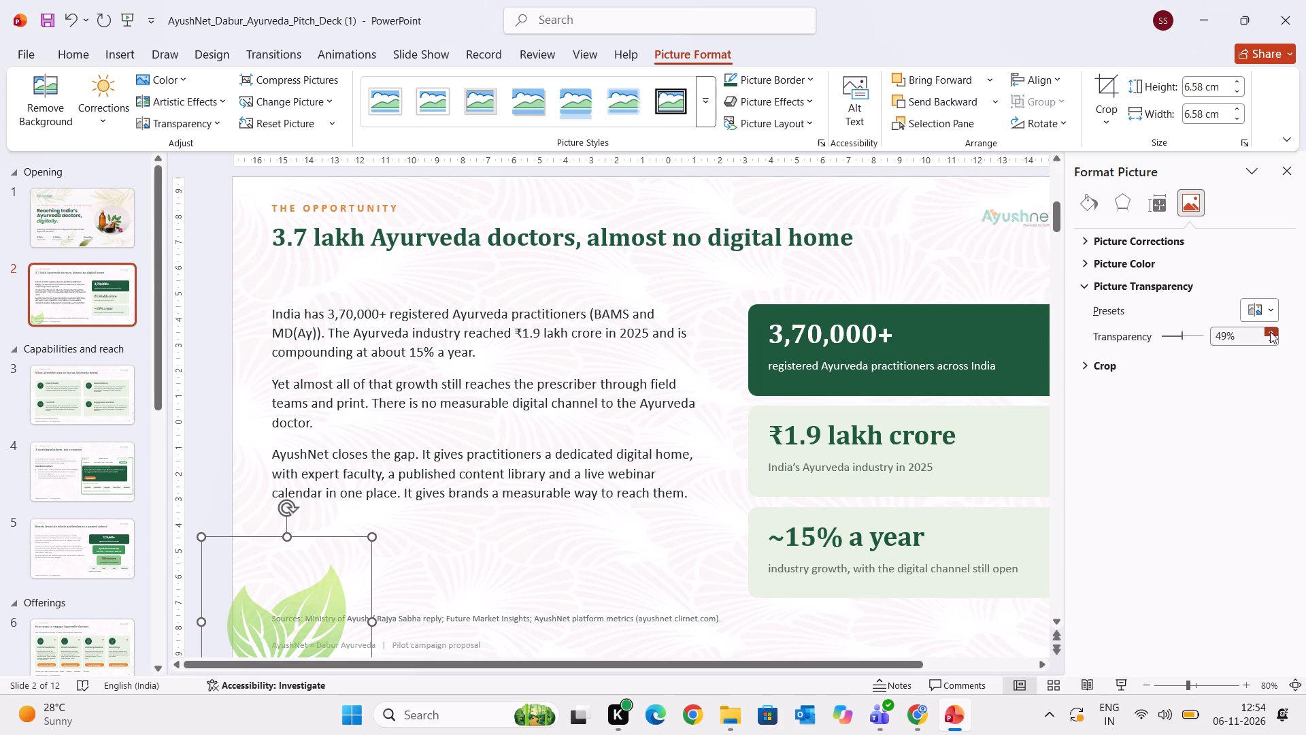
{"action": "double_click", "coordinate": [1270, 331]}
{"action": "triple_click", "coordinate": [1270, 331]}
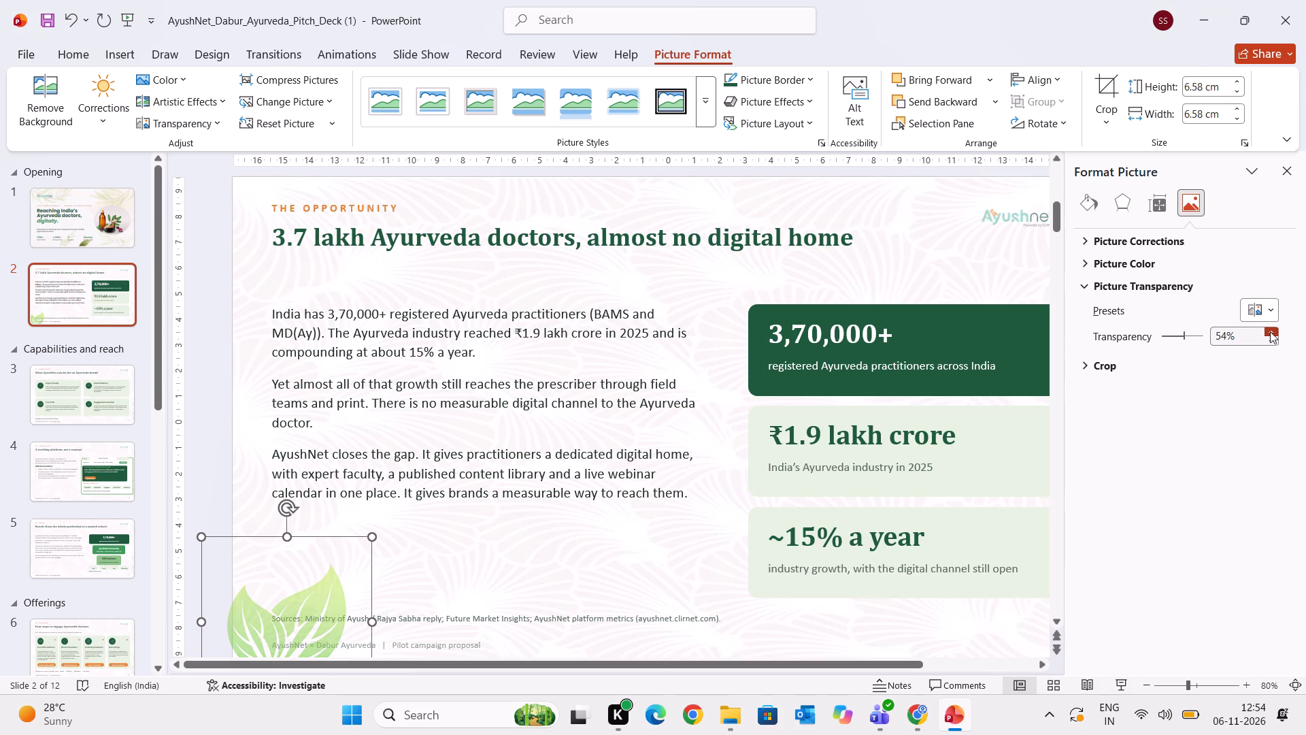
{"action": "left_click", "coordinate": [1270, 331]}
{"action": "triple_click", "coordinate": [1270, 331]}
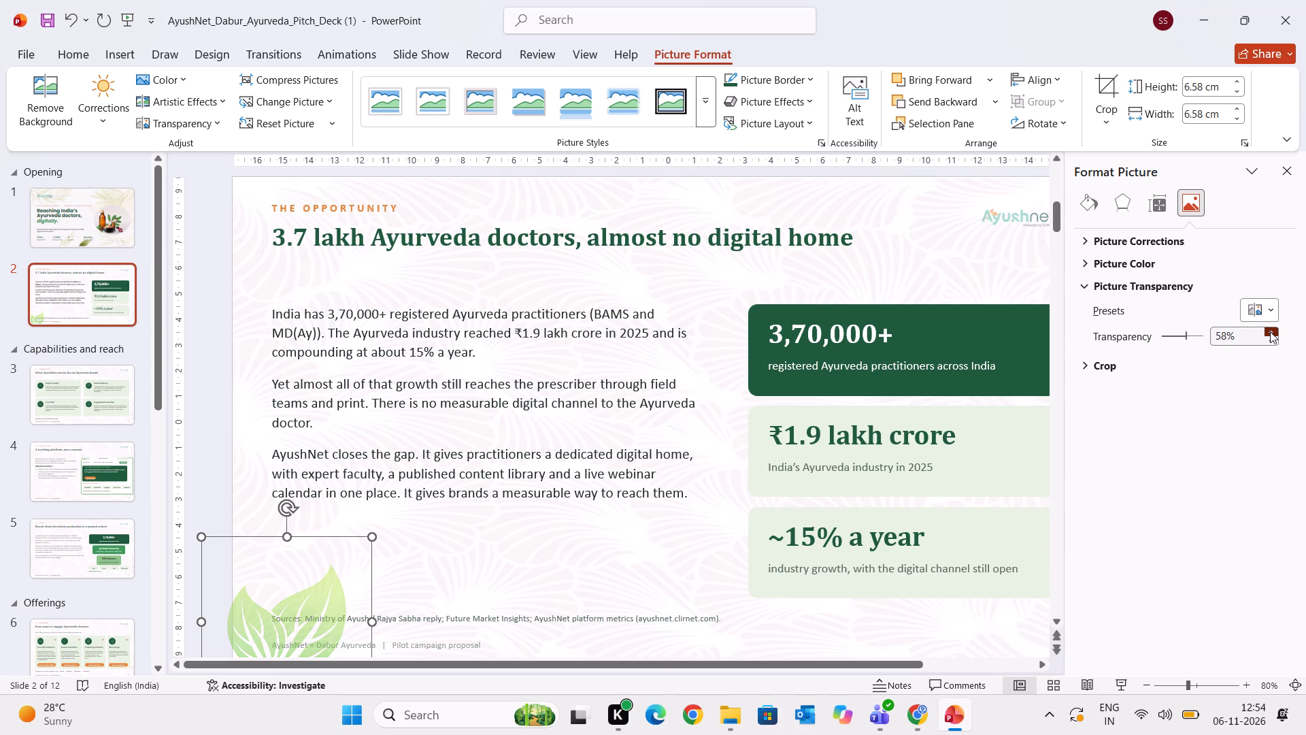
{"action": "double_click", "coordinate": [1270, 331]}
{"action": "left_click", "coordinate": [1290, 174]}
{"action": "left_click", "coordinate": [1243, 388]}
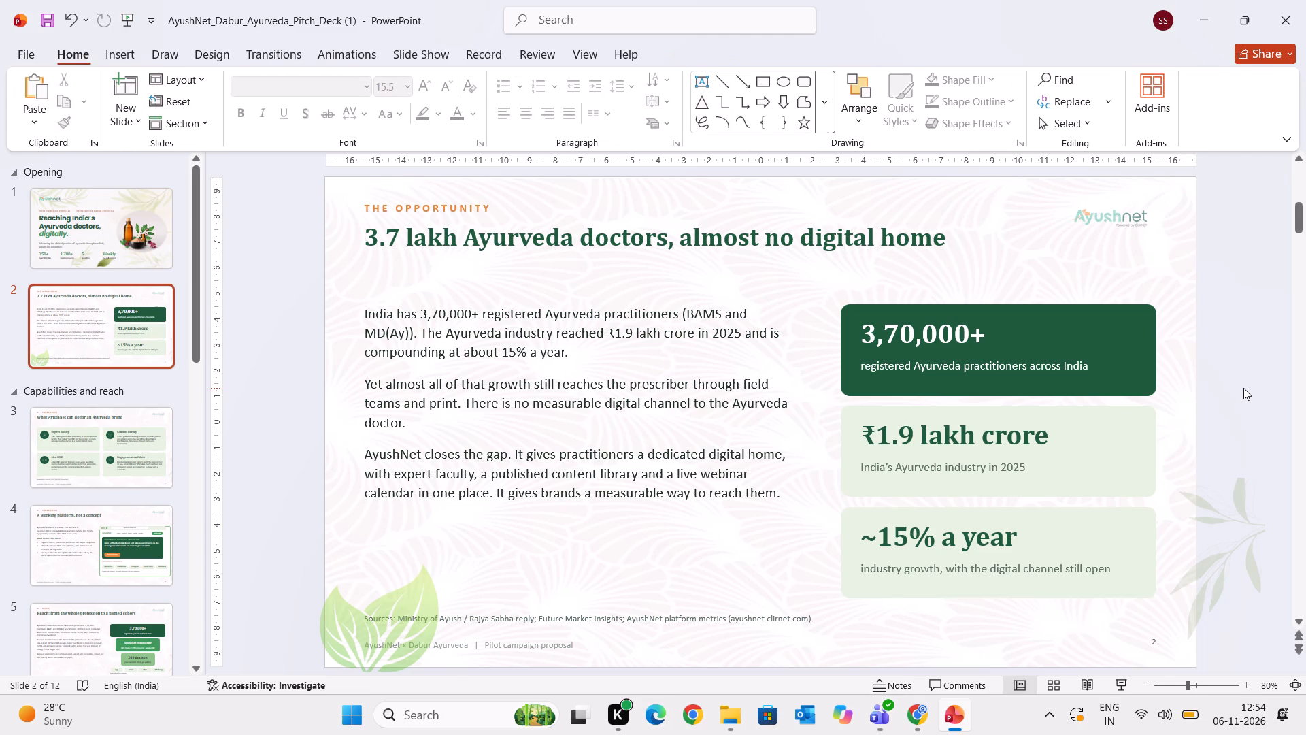
Preview slide 2 full screen as a slide show and return to editing.
{"action": "left_click", "coordinate": [1119, 679]}
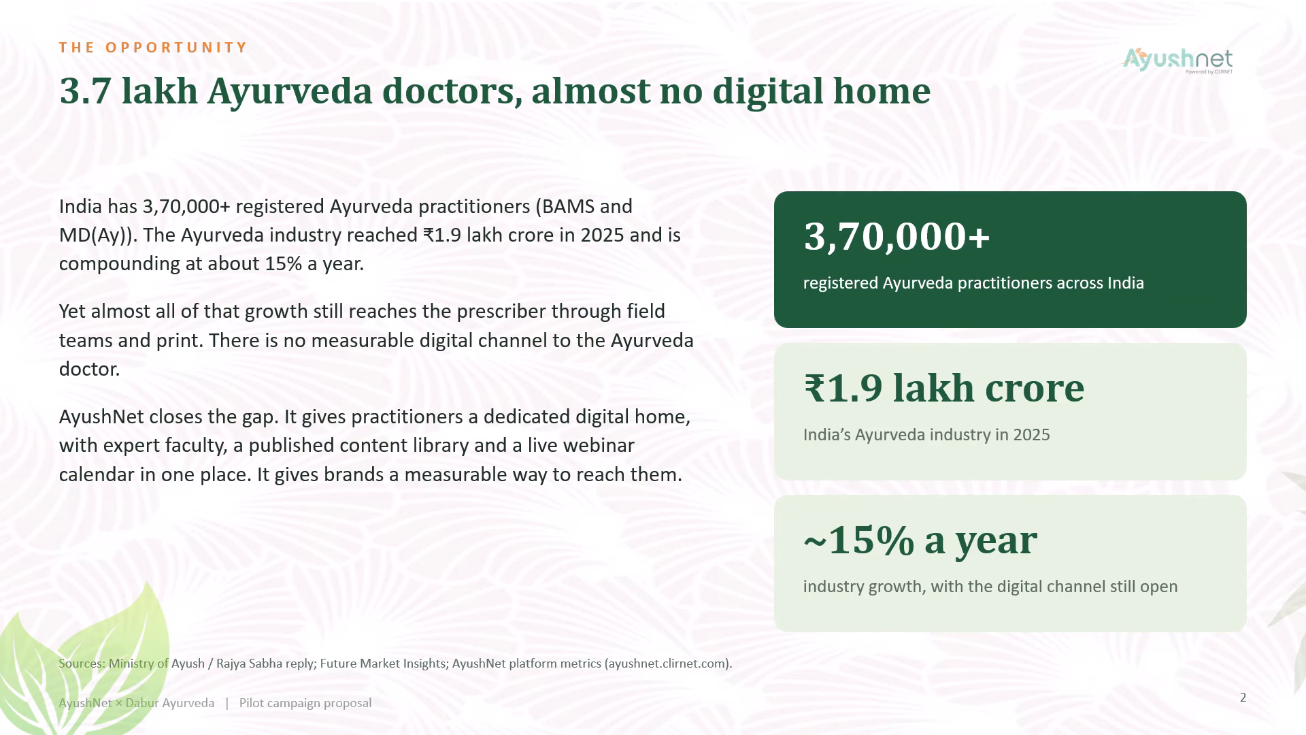
{"action": "key", "text": "Escape"}
Copy the semi-transparent green corner leaf from slide 2 and paste it in the same position onto slides 3 and 4.
{"action": "left_click", "coordinate": [410, 599]}
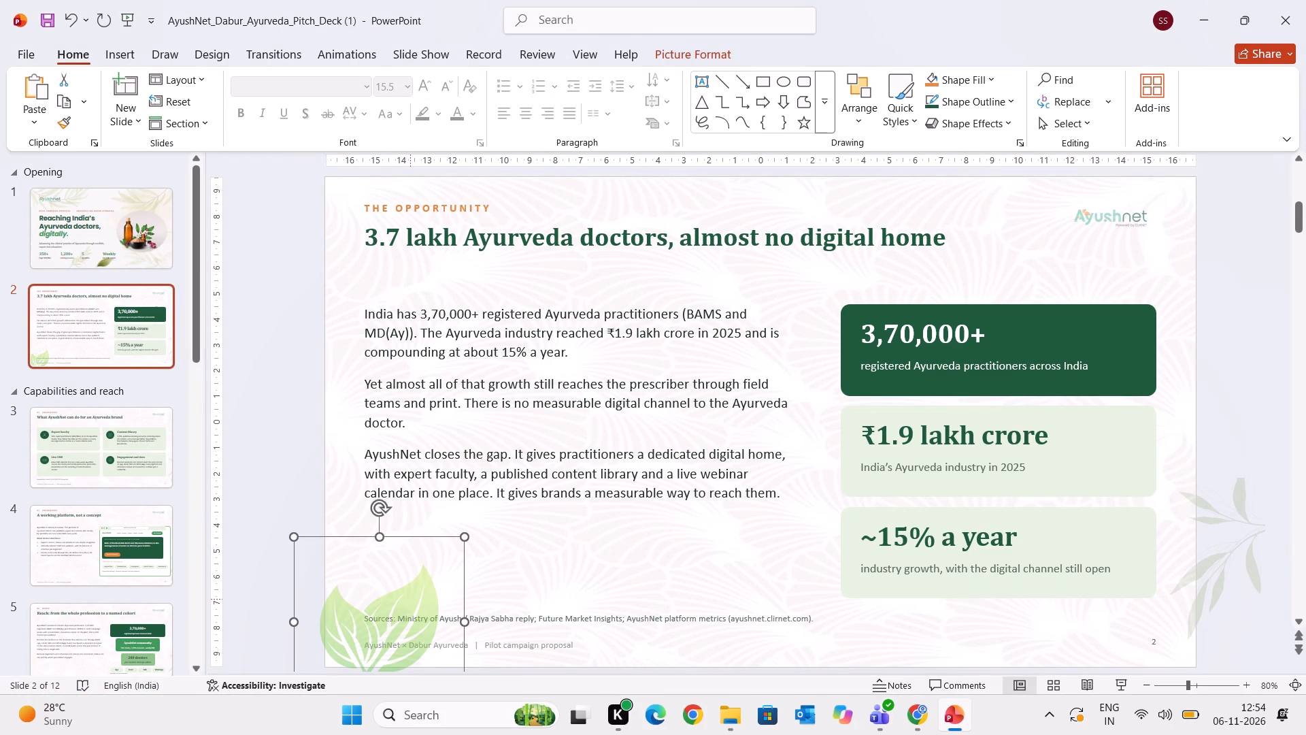
{"action": "key", "text": "ctrl+c"}
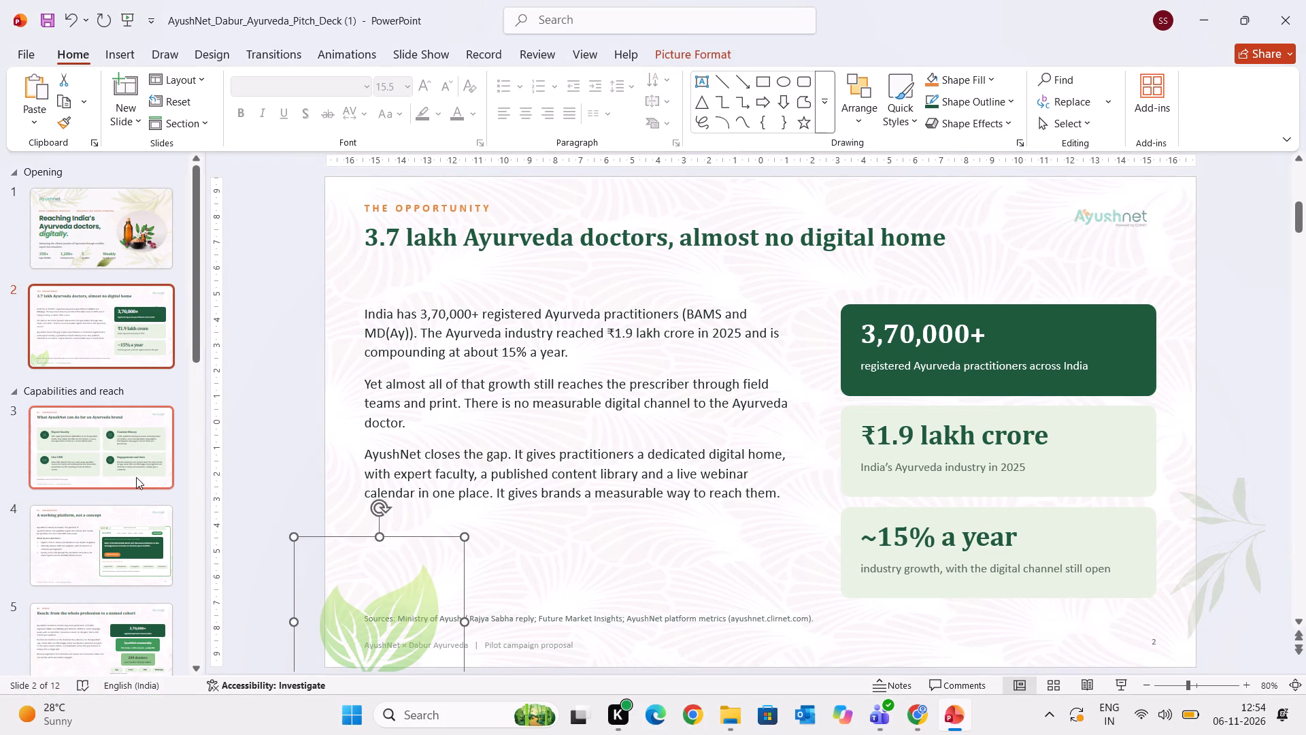
{"action": "left_click", "coordinate": [136, 477]}
{"action": "key", "text": "ctrl+v"}
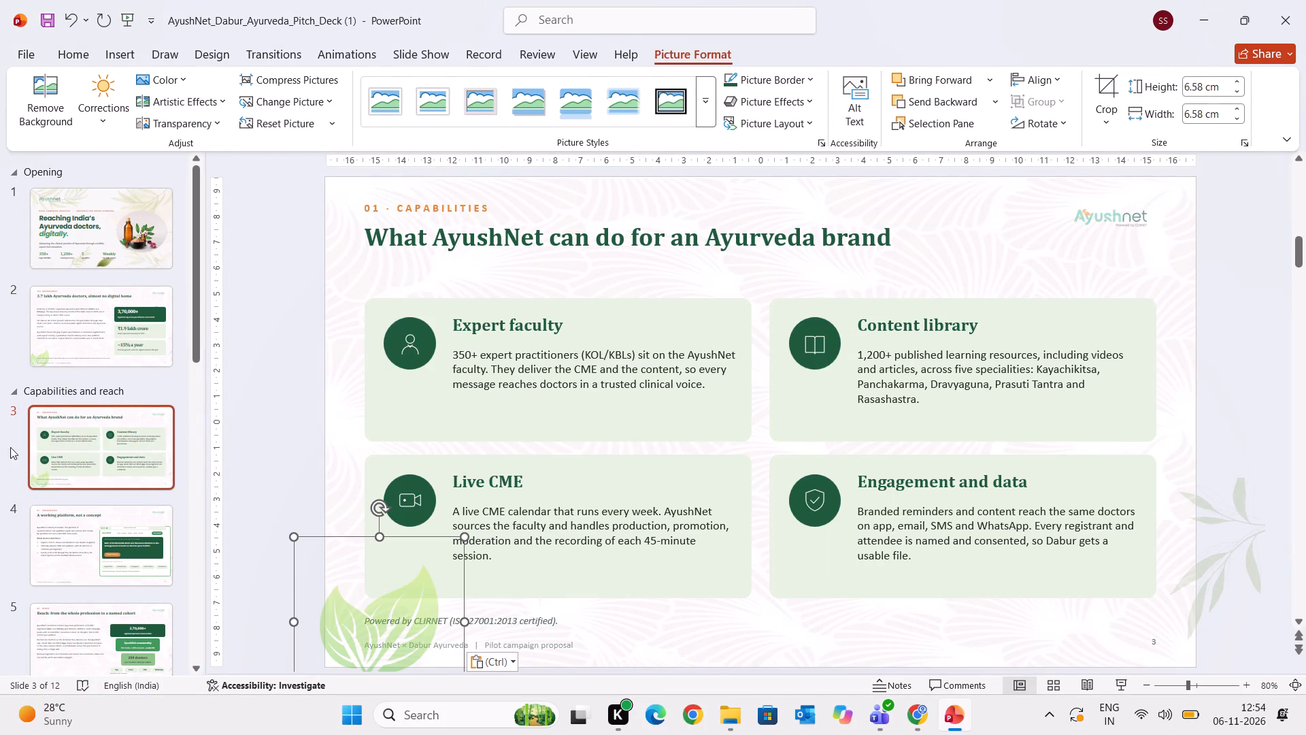
{"action": "left_click", "coordinate": [313, 415]}
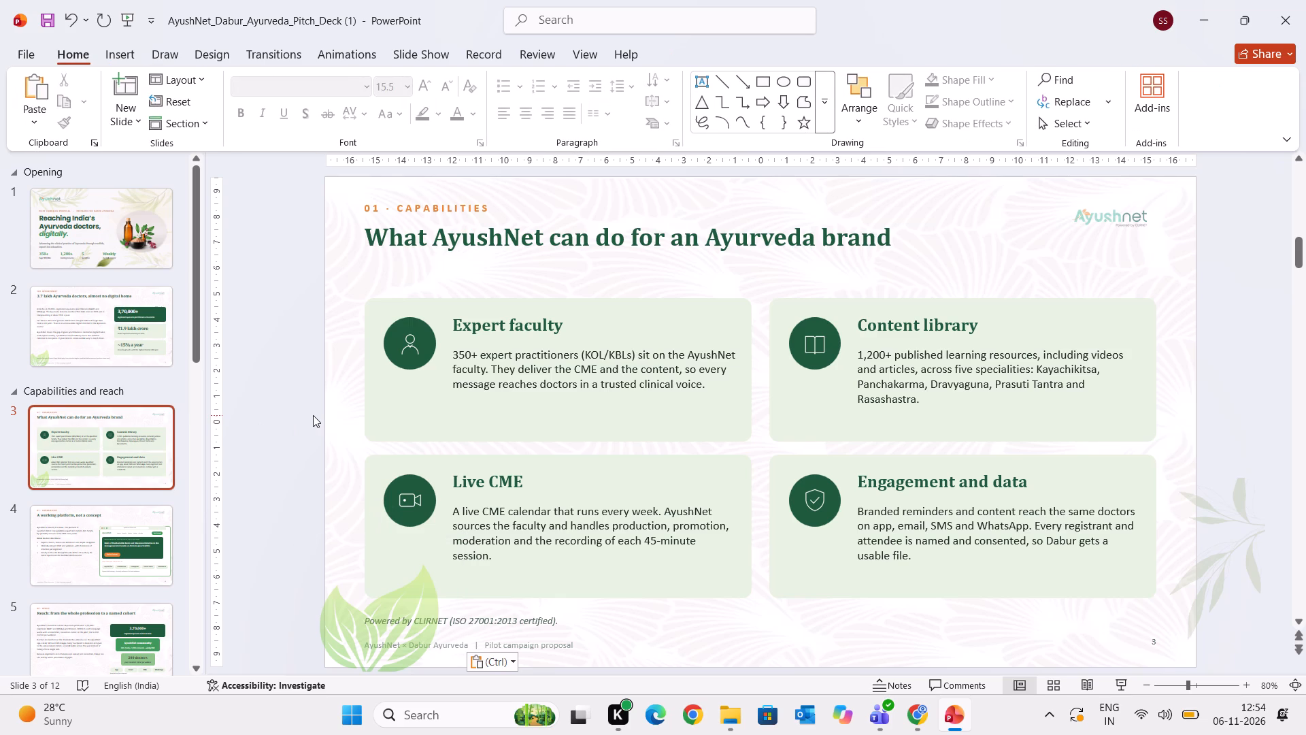
{"action": "key", "text": "Down"}
{"action": "key", "text": "ctrl+v"}
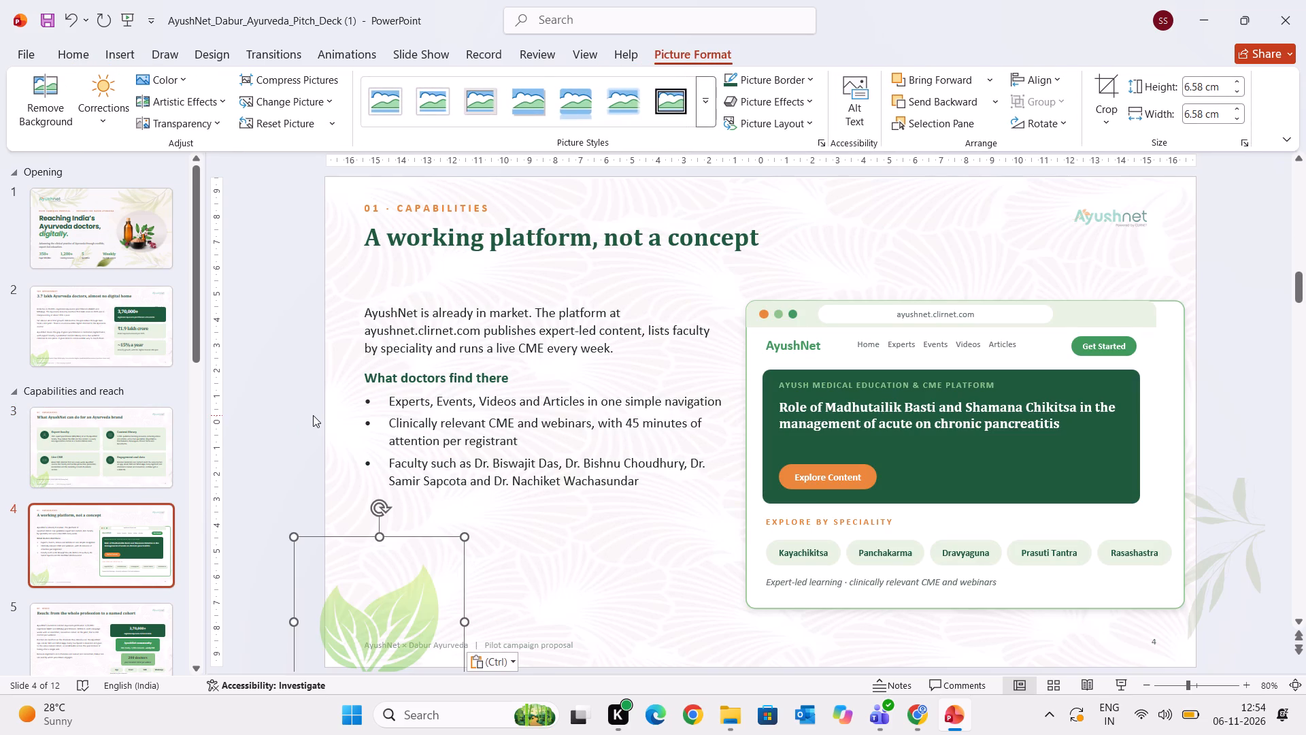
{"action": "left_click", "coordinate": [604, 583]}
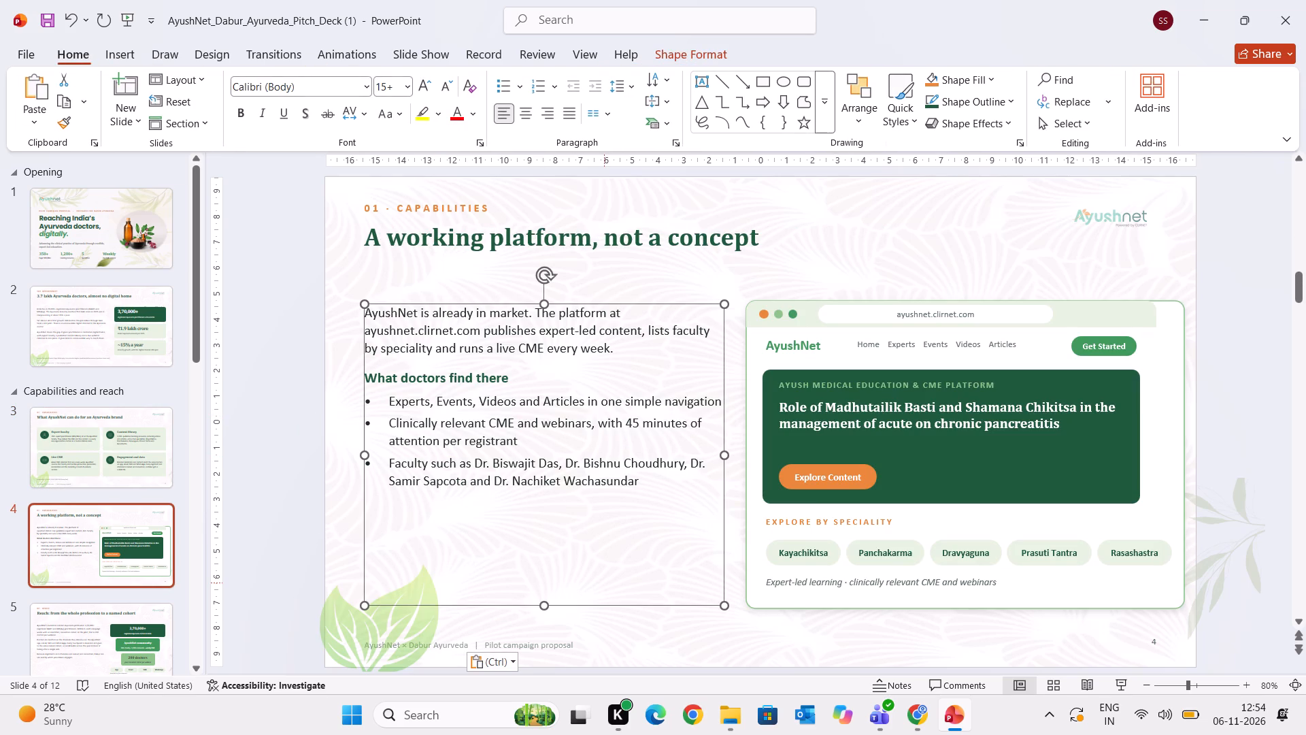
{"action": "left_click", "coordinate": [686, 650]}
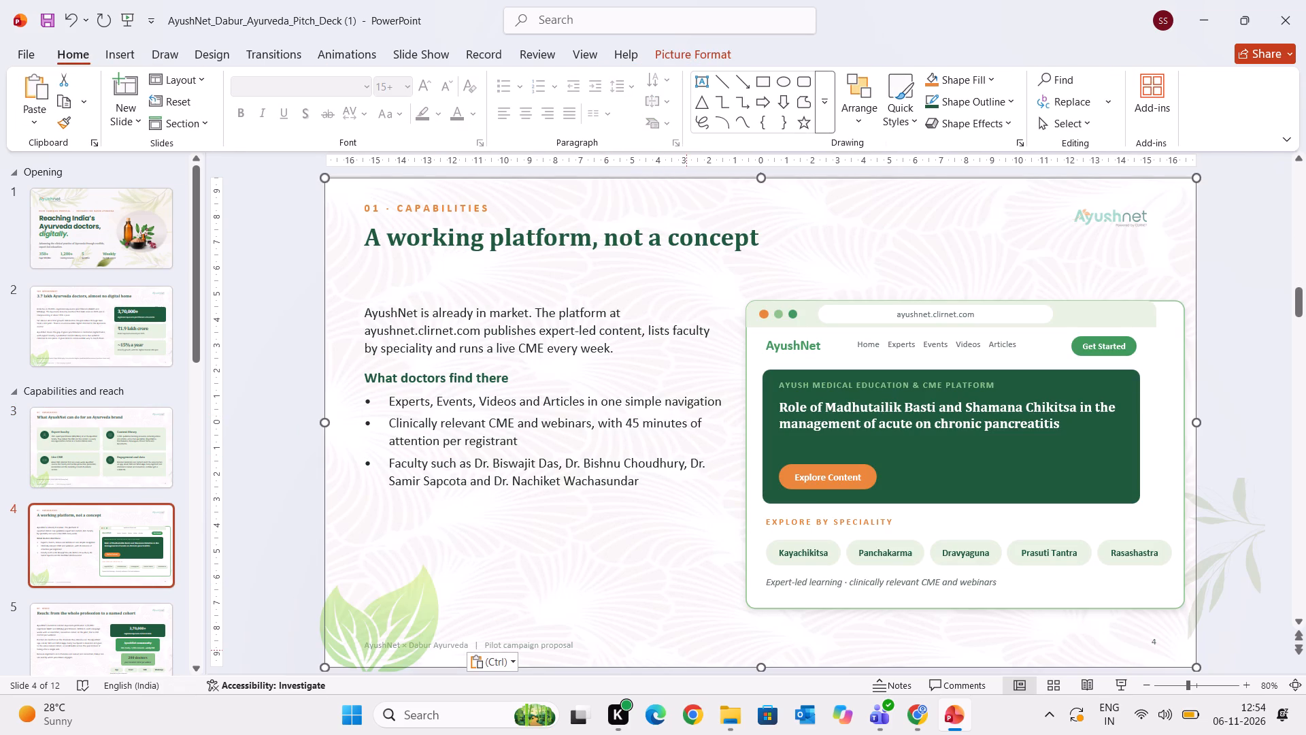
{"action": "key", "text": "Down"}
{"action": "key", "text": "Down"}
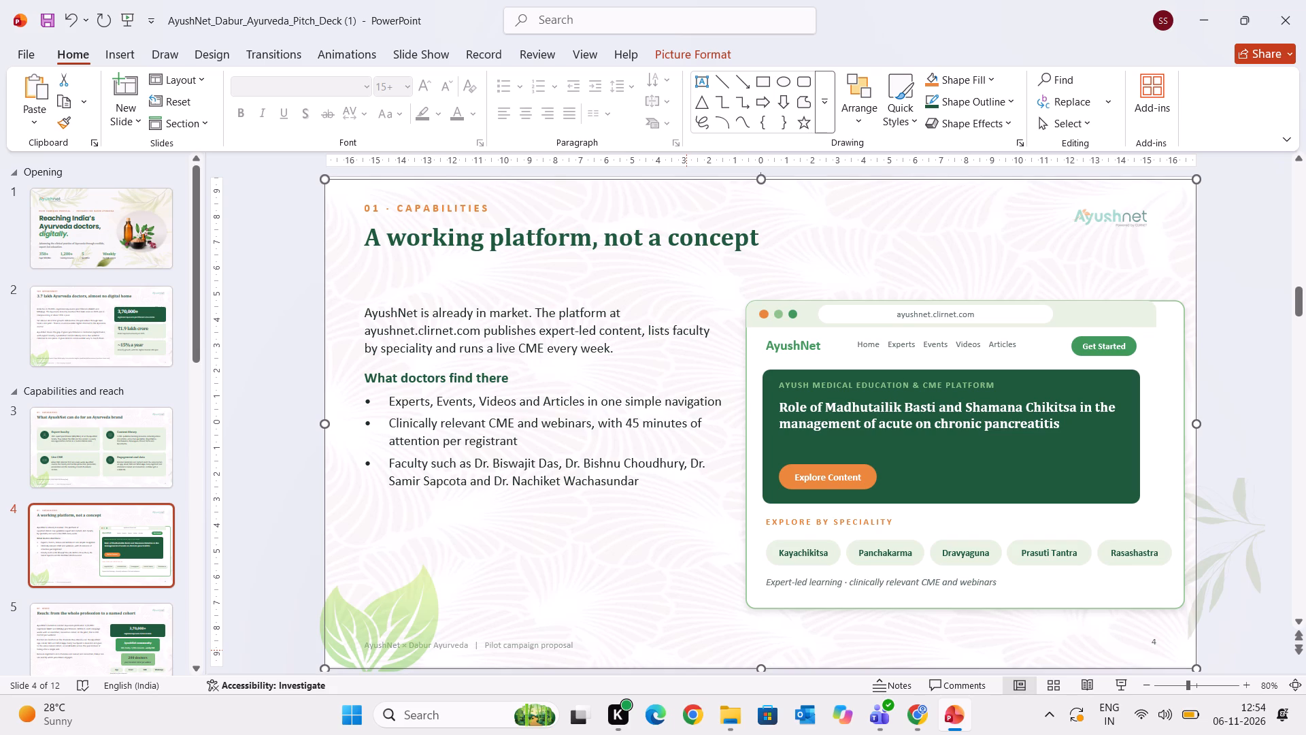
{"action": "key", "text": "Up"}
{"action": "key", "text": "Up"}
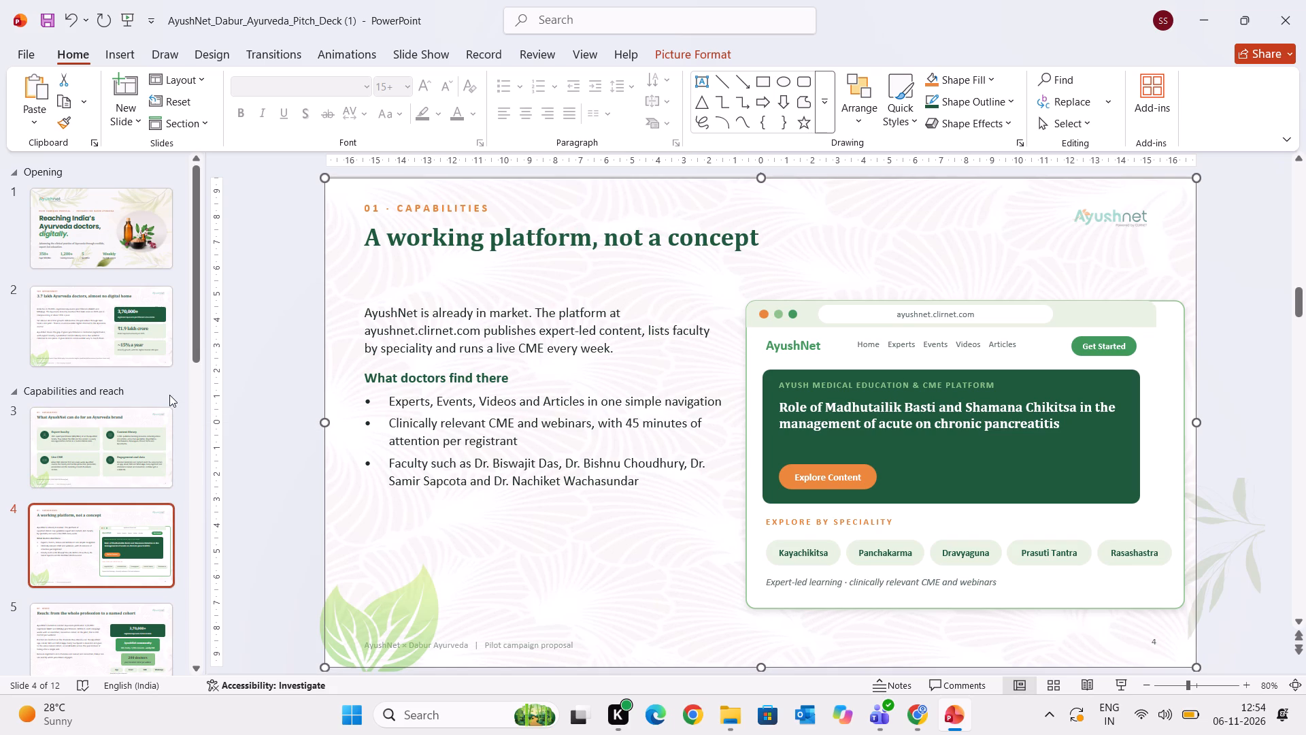
Paste the copied green leaf into the bottom-left corner of slides 5, 6, 7 and 8.
{"action": "left_click", "coordinate": [101, 534]}
{"action": "key", "text": "Down"}
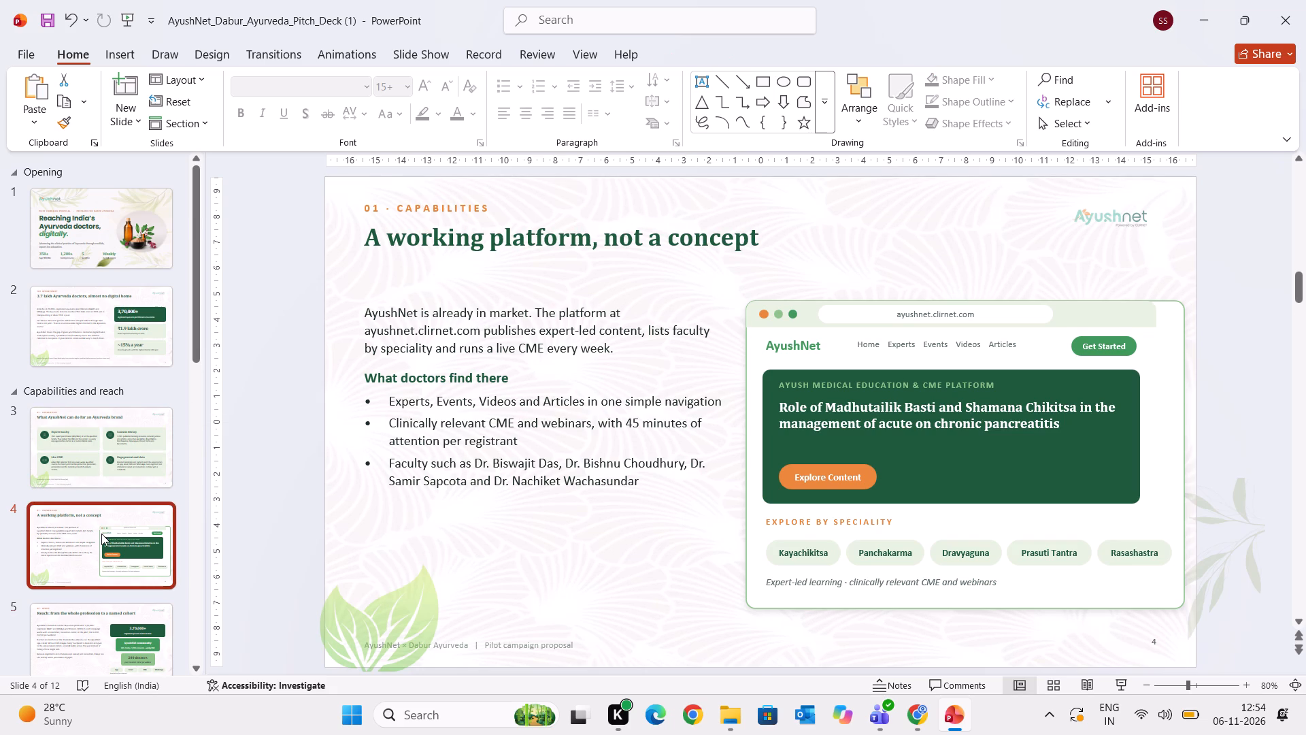
{"action": "key", "text": "ctrl+v"}
{"action": "left_click", "coordinate": [101, 534]}
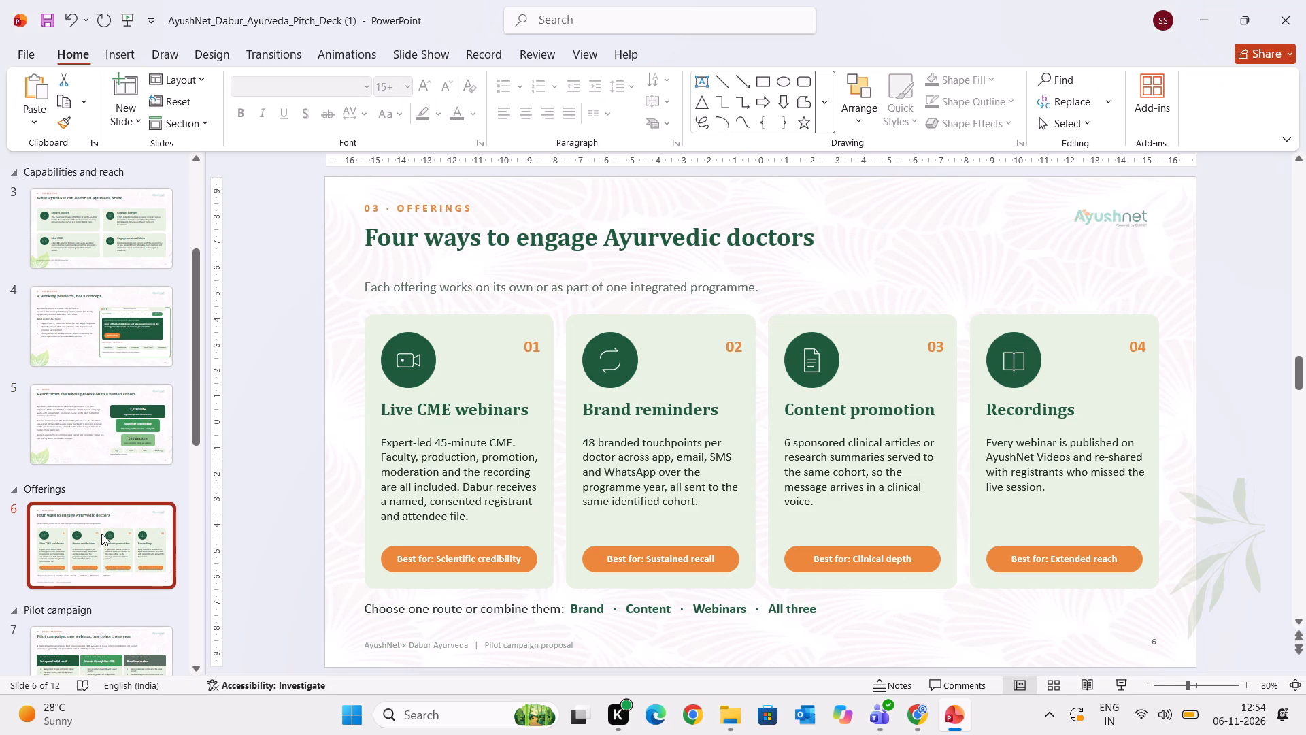
{"action": "key", "text": "ctrl+v"}
{"action": "left_click", "coordinate": [101, 534]}
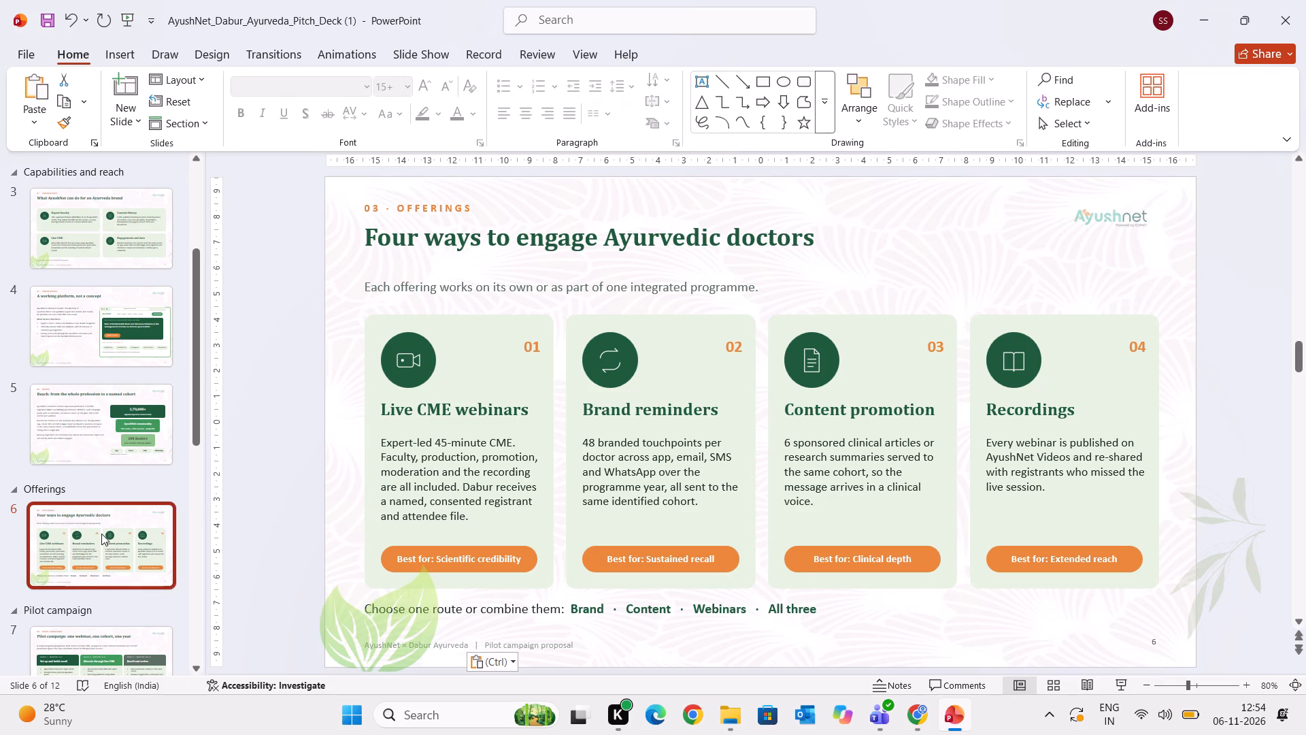
{"action": "key", "text": "Down"}
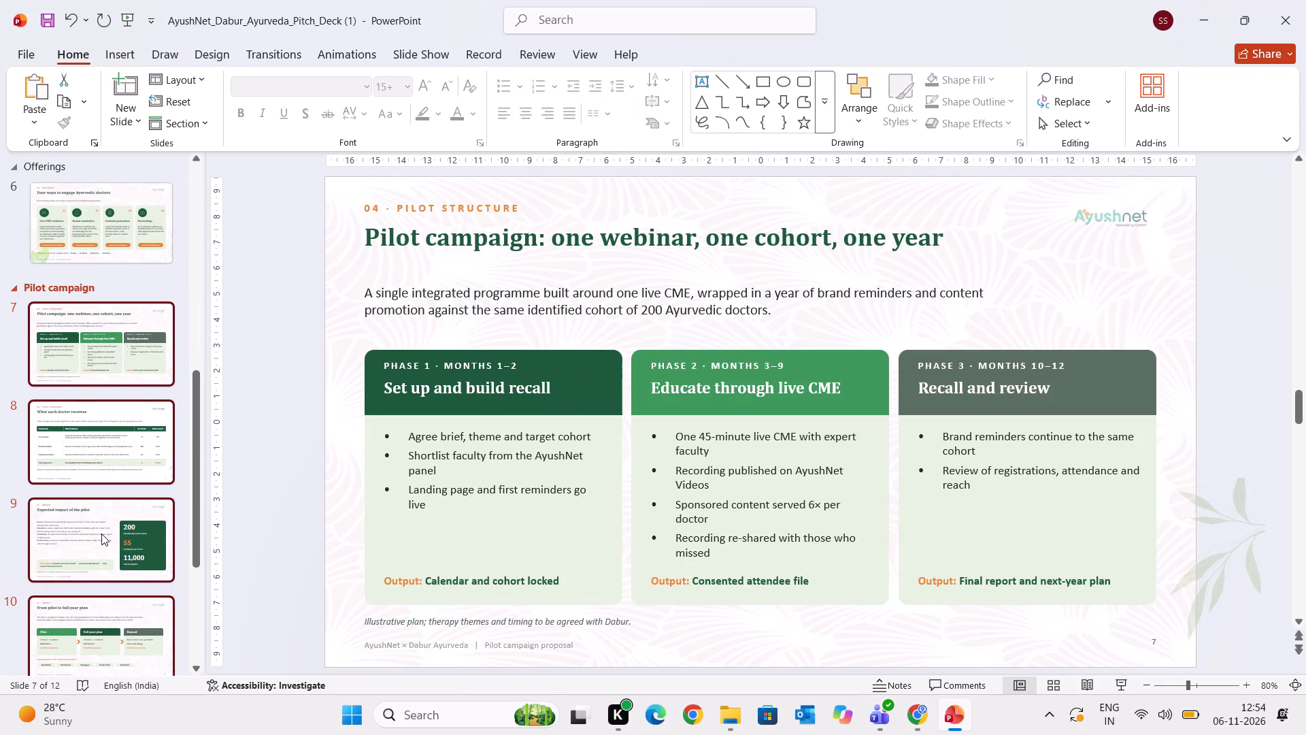
{"action": "key", "text": "ctrl+v"}
{"action": "left_click", "coordinate": [101, 534]}
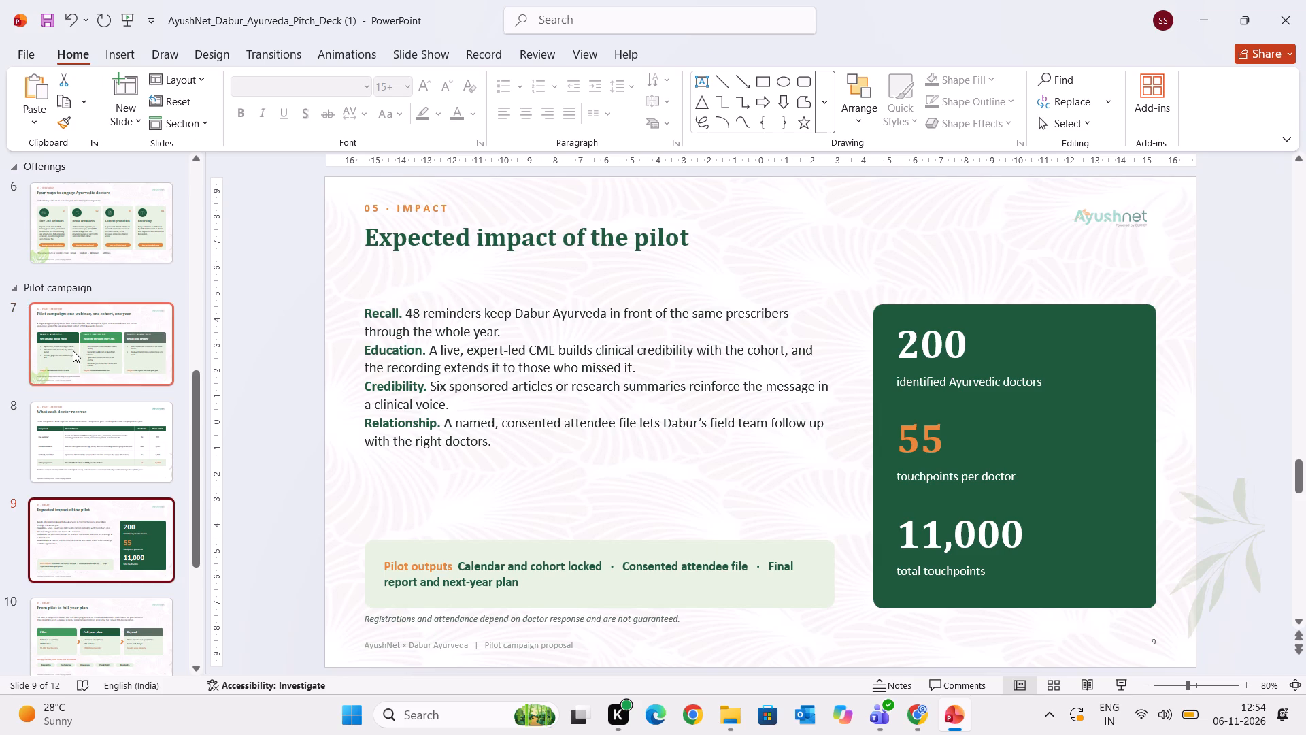
{"action": "left_click", "coordinate": [73, 350]}
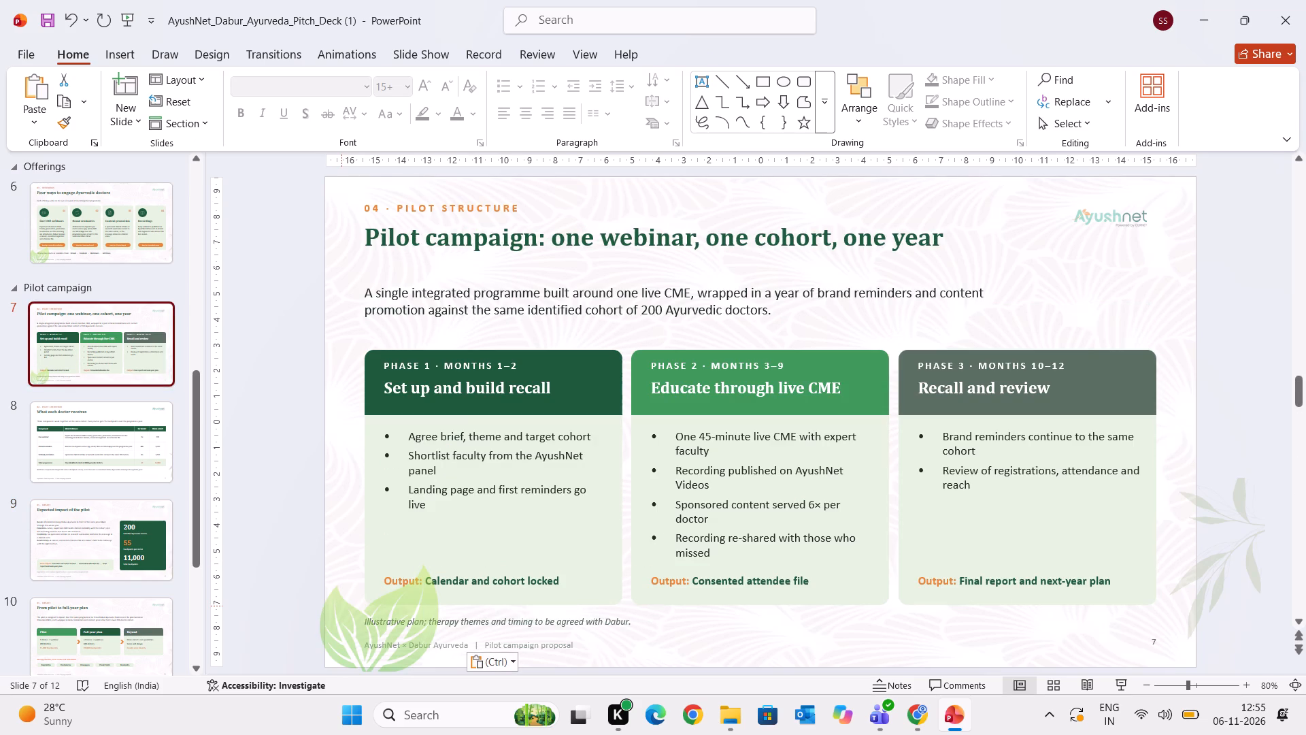
{"action": "left_click", "coordinate": [146, 441]}
{"action": "key", "text": "ctrl+v"}
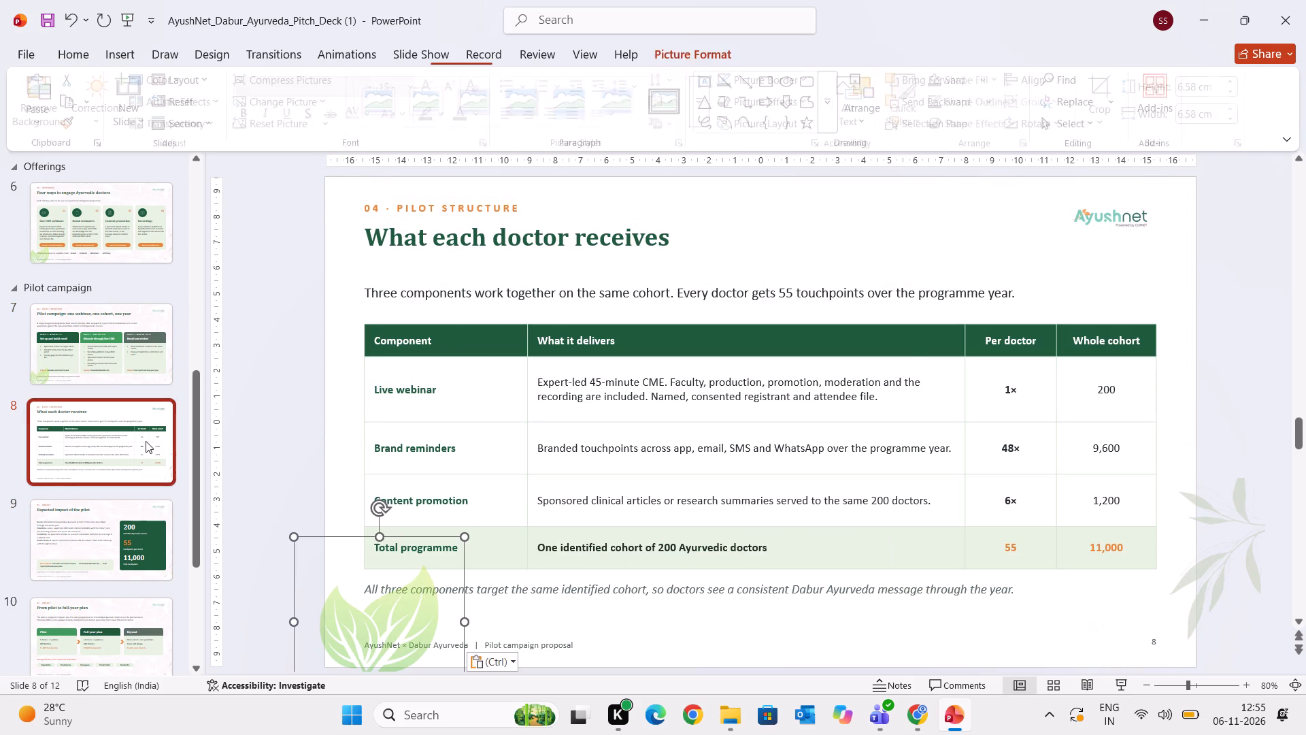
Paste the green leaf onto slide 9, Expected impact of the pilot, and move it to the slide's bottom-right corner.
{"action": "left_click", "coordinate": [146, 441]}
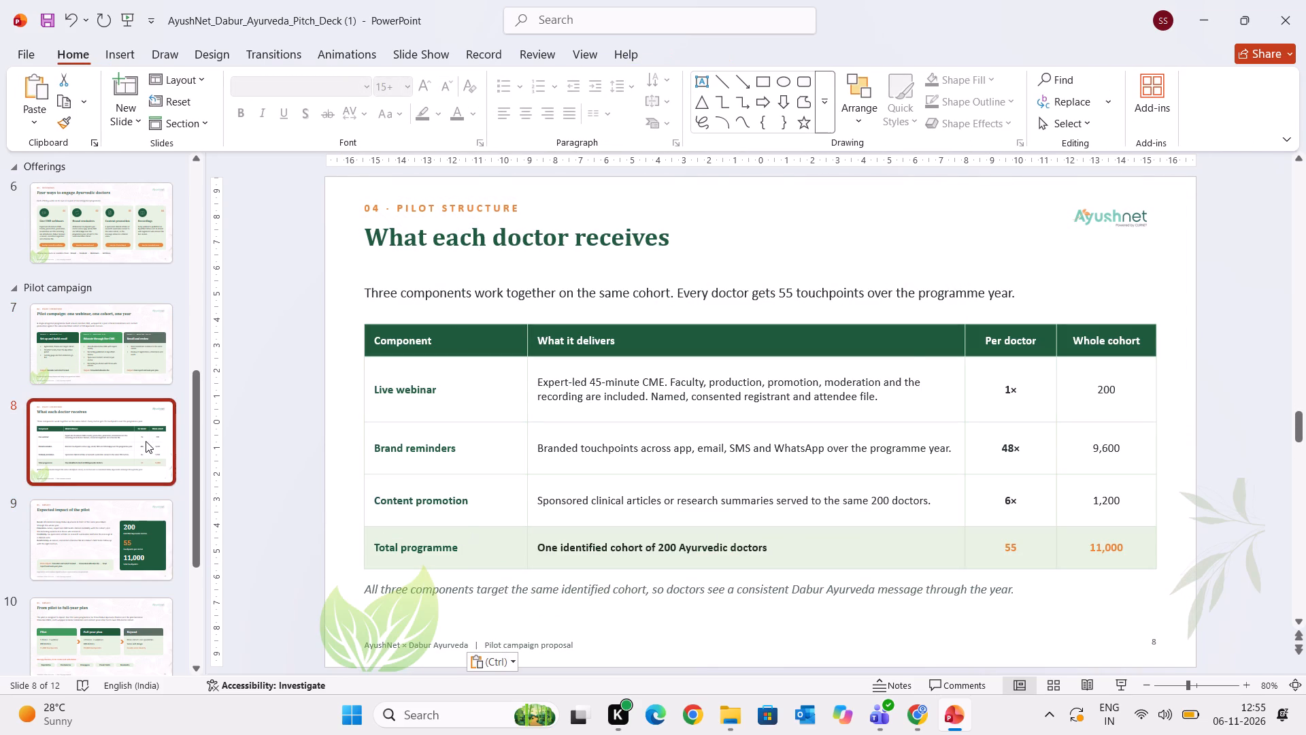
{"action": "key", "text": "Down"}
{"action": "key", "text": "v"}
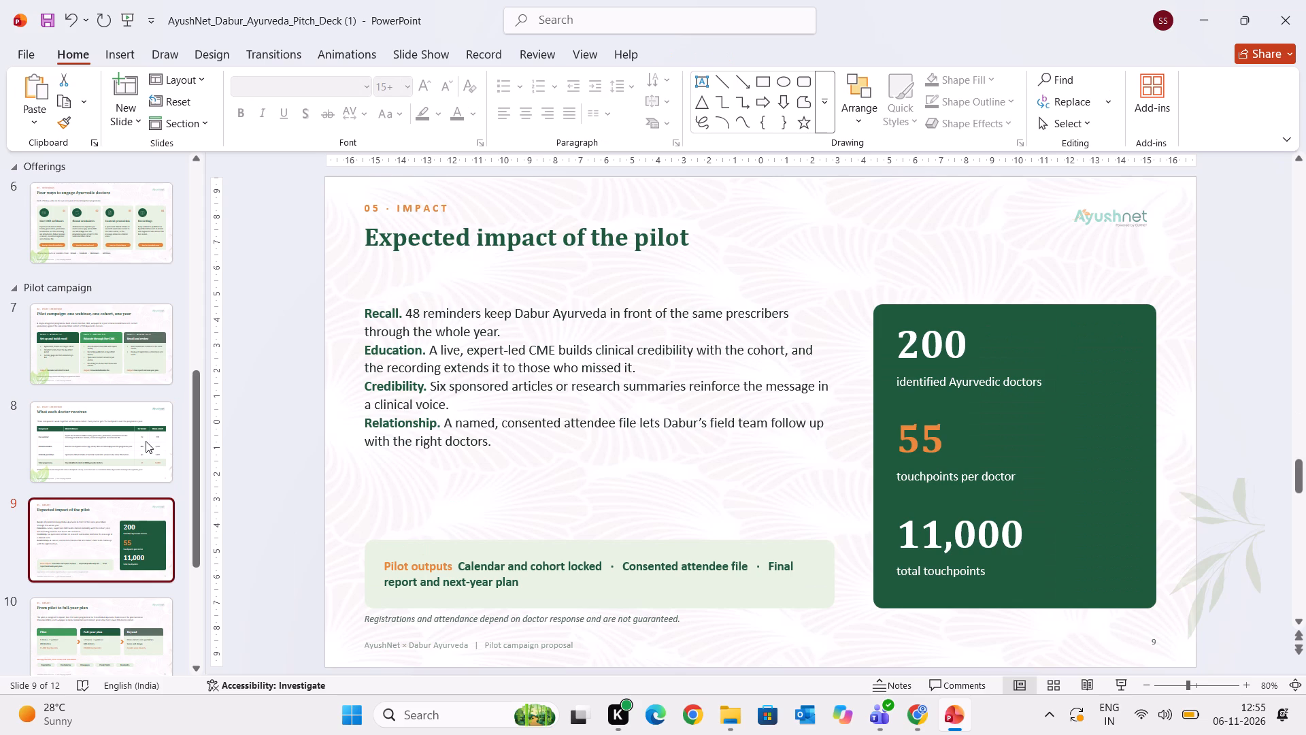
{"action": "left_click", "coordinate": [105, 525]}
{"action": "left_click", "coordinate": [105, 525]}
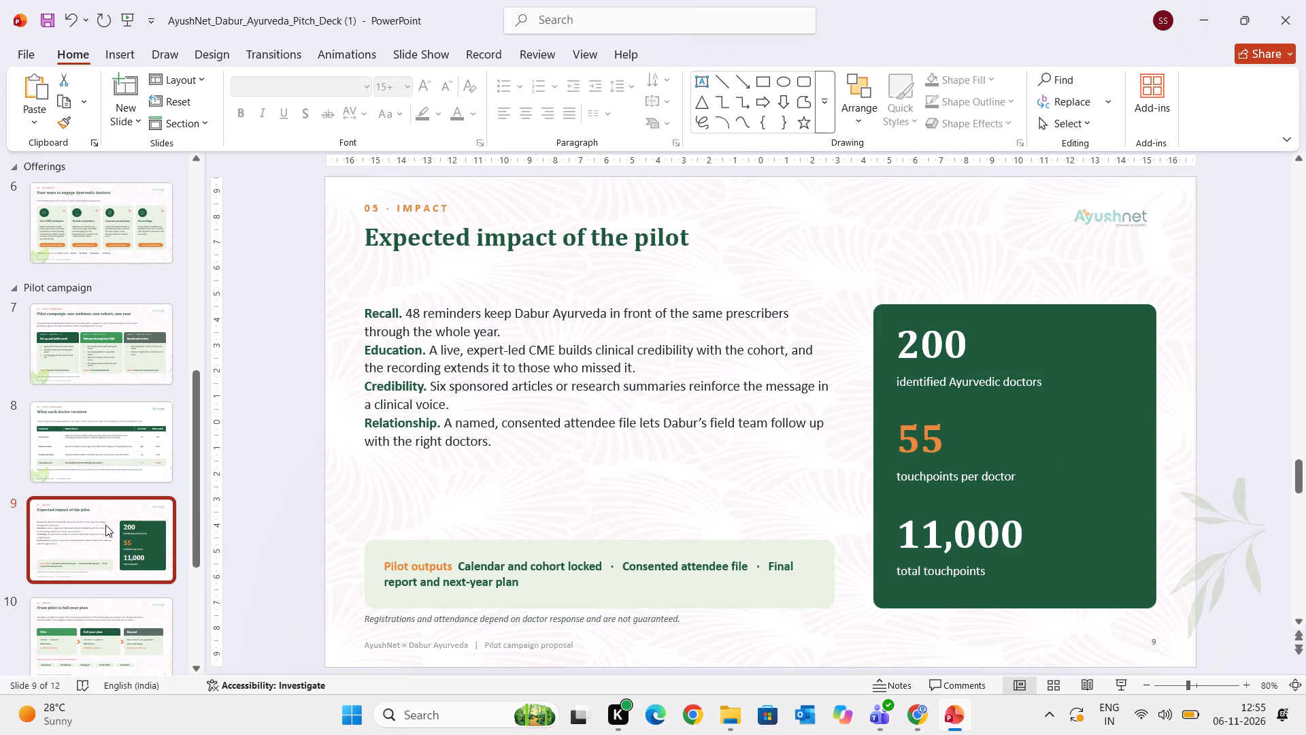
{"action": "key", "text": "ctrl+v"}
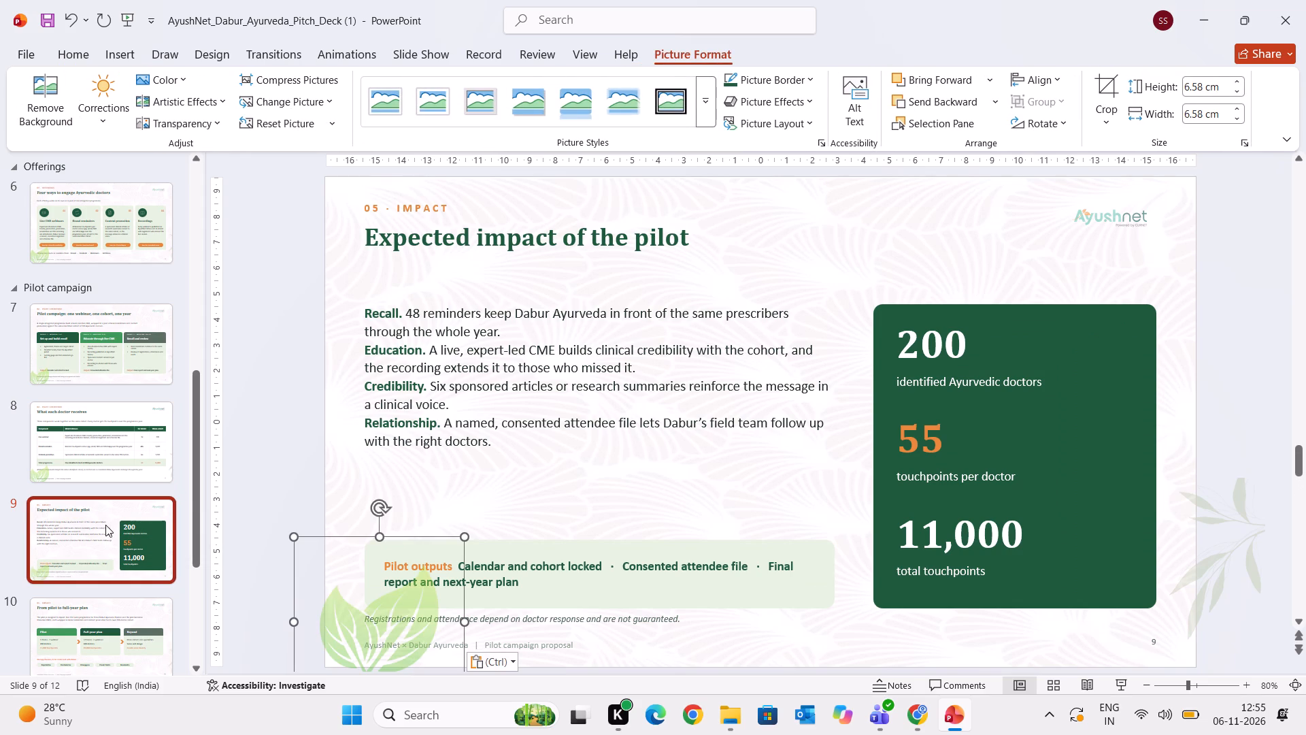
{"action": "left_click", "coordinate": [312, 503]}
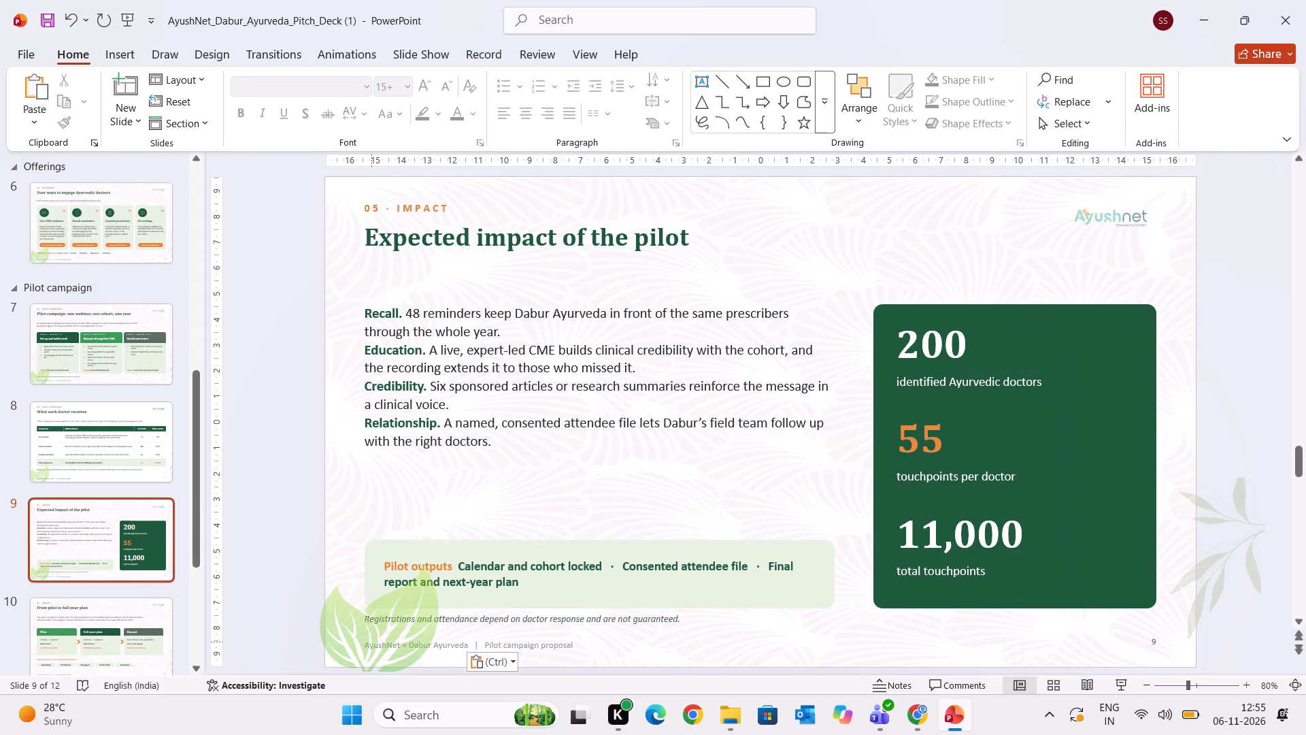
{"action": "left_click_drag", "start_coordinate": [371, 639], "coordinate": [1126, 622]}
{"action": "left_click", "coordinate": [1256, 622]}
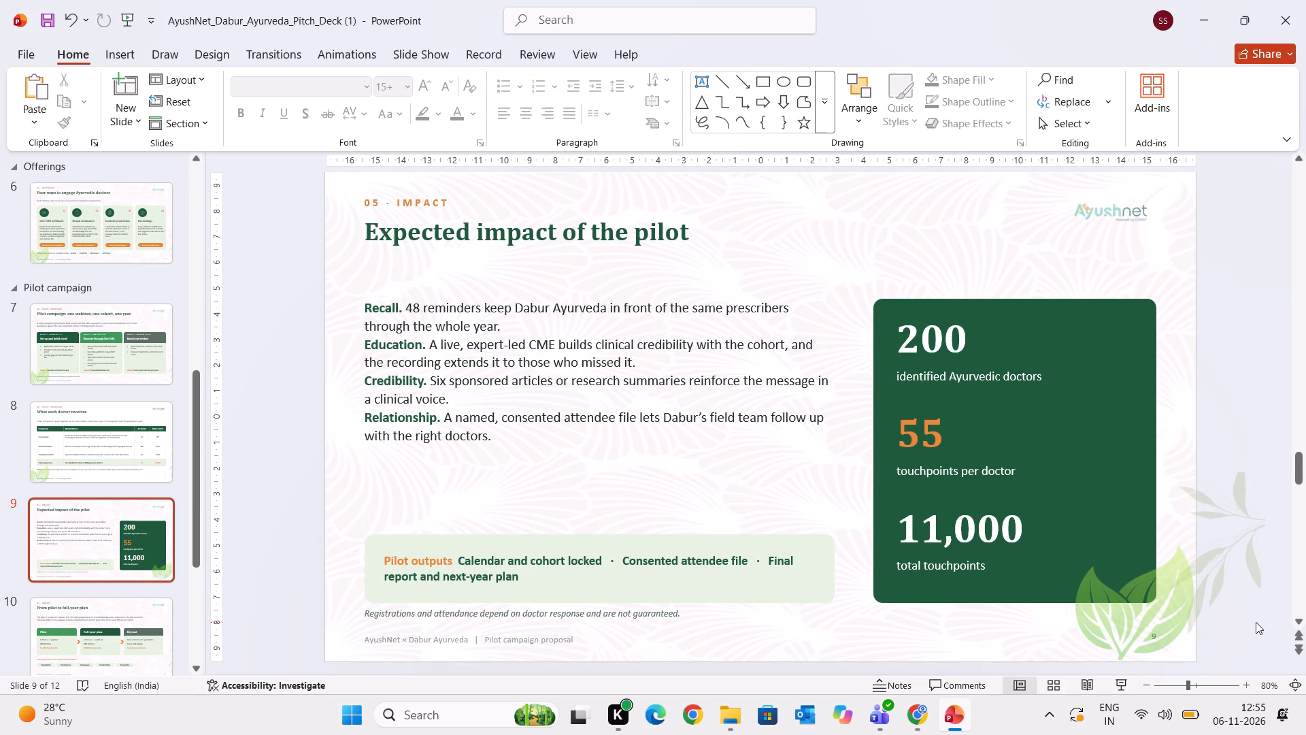
Paste the green leaf onto slide 10, From pilot to full-year plan, and move it to the slide's bottom-right corner.
{"action": "key", "text": "Down"}
{"action": "key", "text": "ctrl+c"}
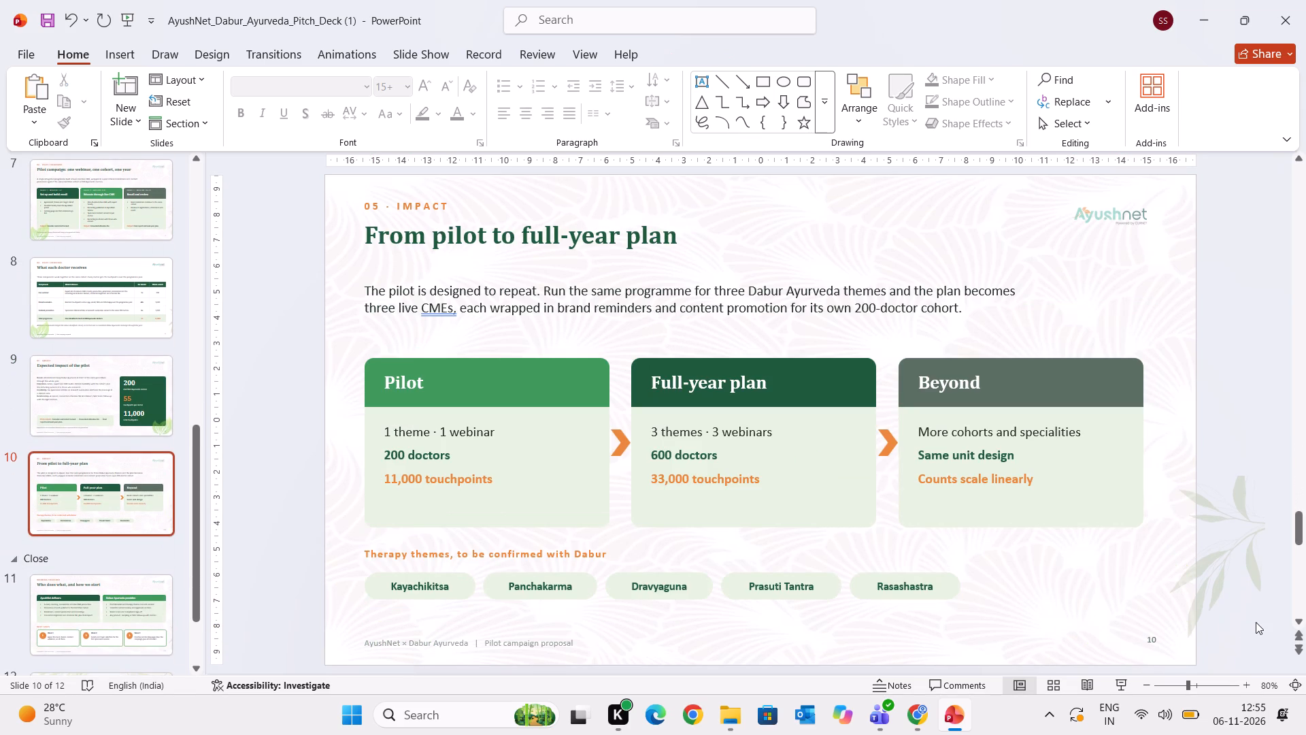
{"action": "key", "text": "ctrl+v"}
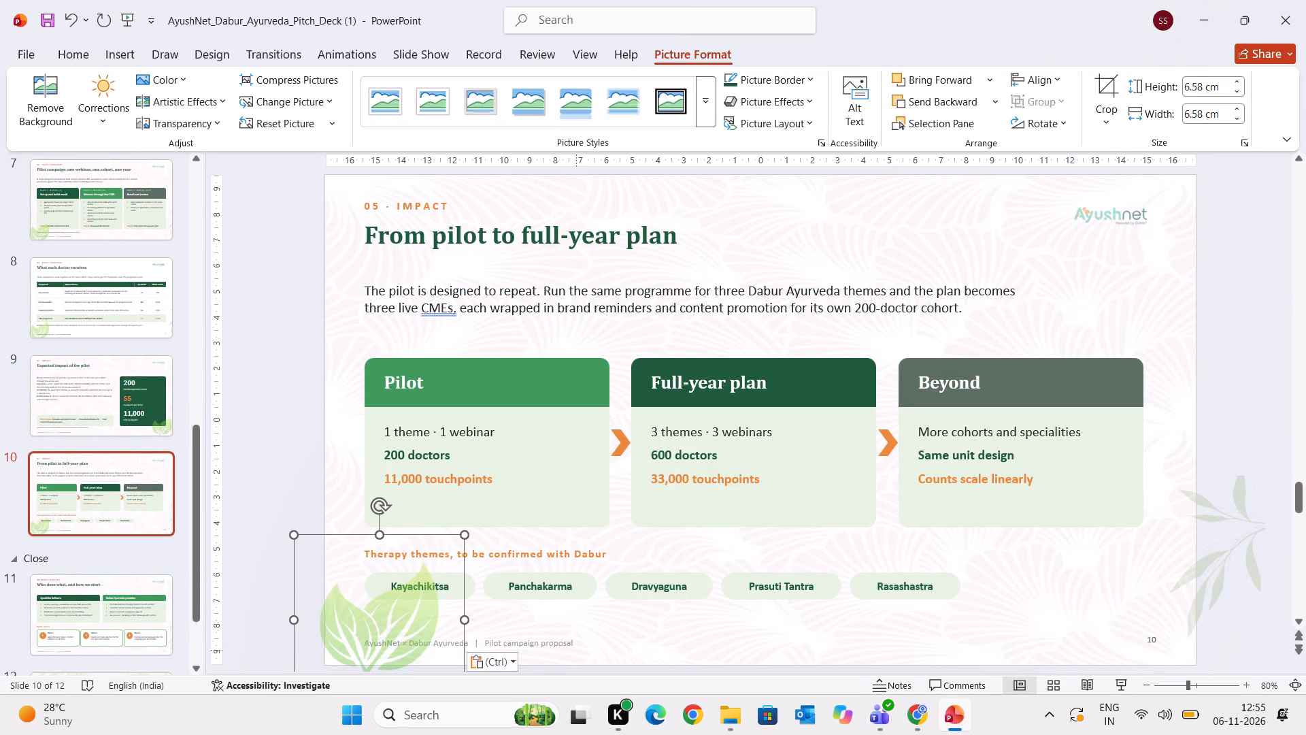
{"action": "left_click_drag", "start_coordinate": [415, 619], "coordinate": [1170, 616]}
{"action": "left_click", "coordinate": [1271, 617]}
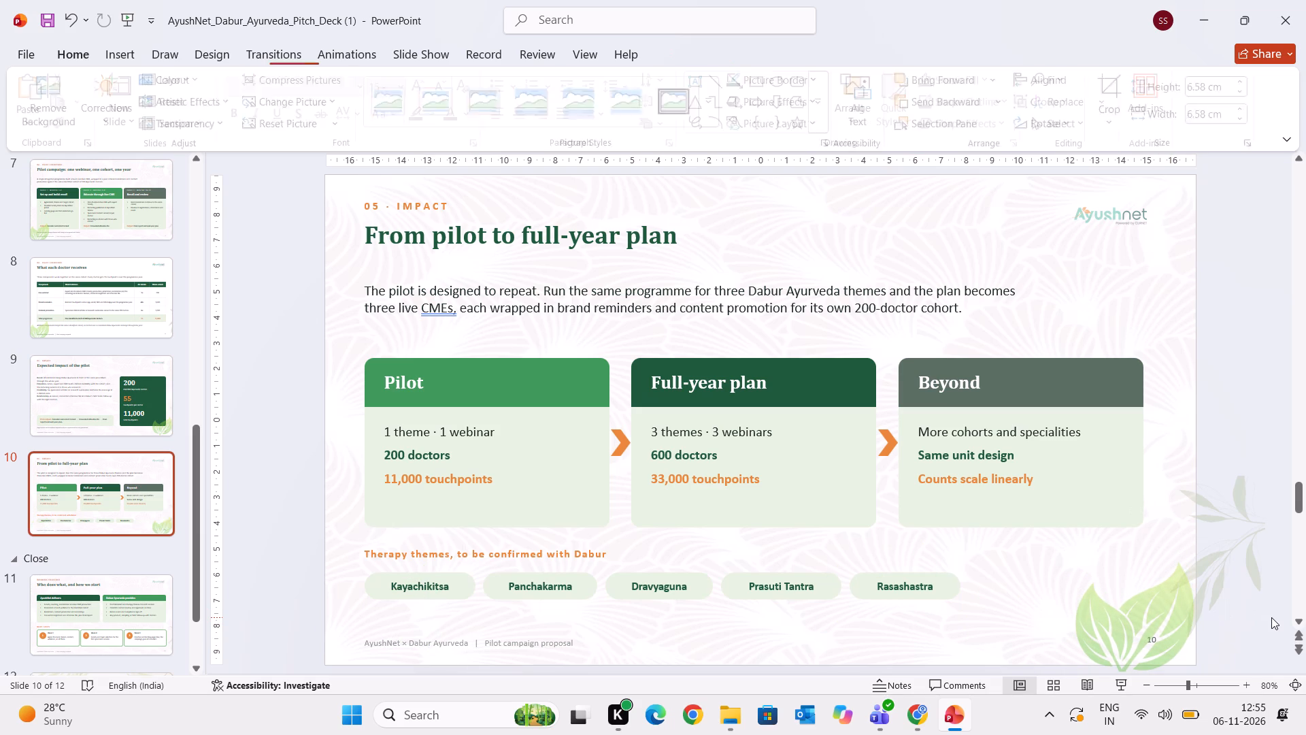
Paste the green leaf onto slide 11, Who does what, and how we start, and move it to the slide's bottom-right corner.
{"action": "key", "text": "Down"}
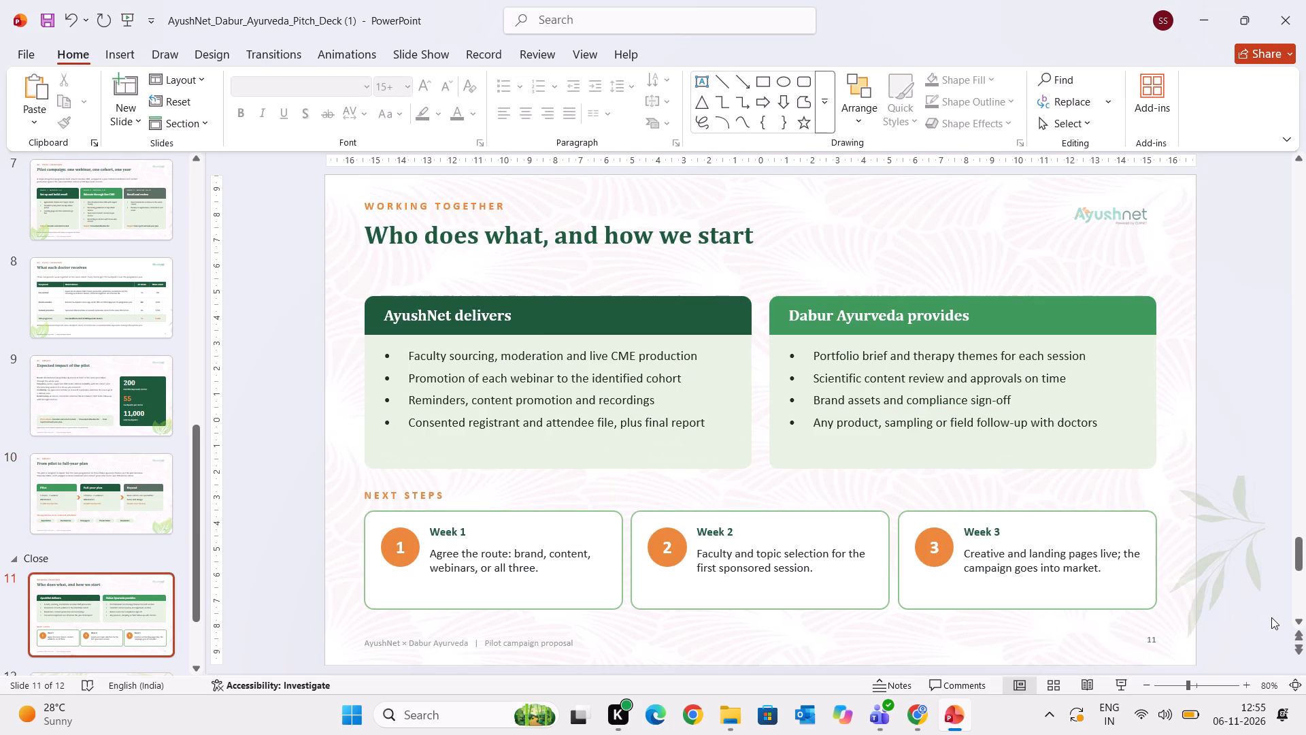
{"action": "key", "text": "ctrl+v"}
{"action": "key", "text": "Right"}
{"action": "key", "text": "Right"}
{"action": "key", "text": "Right"}
{"action": "key", "text": "Right"}
{"action": "key", "text": "Right"}
{"action": "key", "text": "Right"}
{"action": "key", "text": "Right"}
{"action": "key", "text": "Right"}
{"action": "key", "text": "Right"}
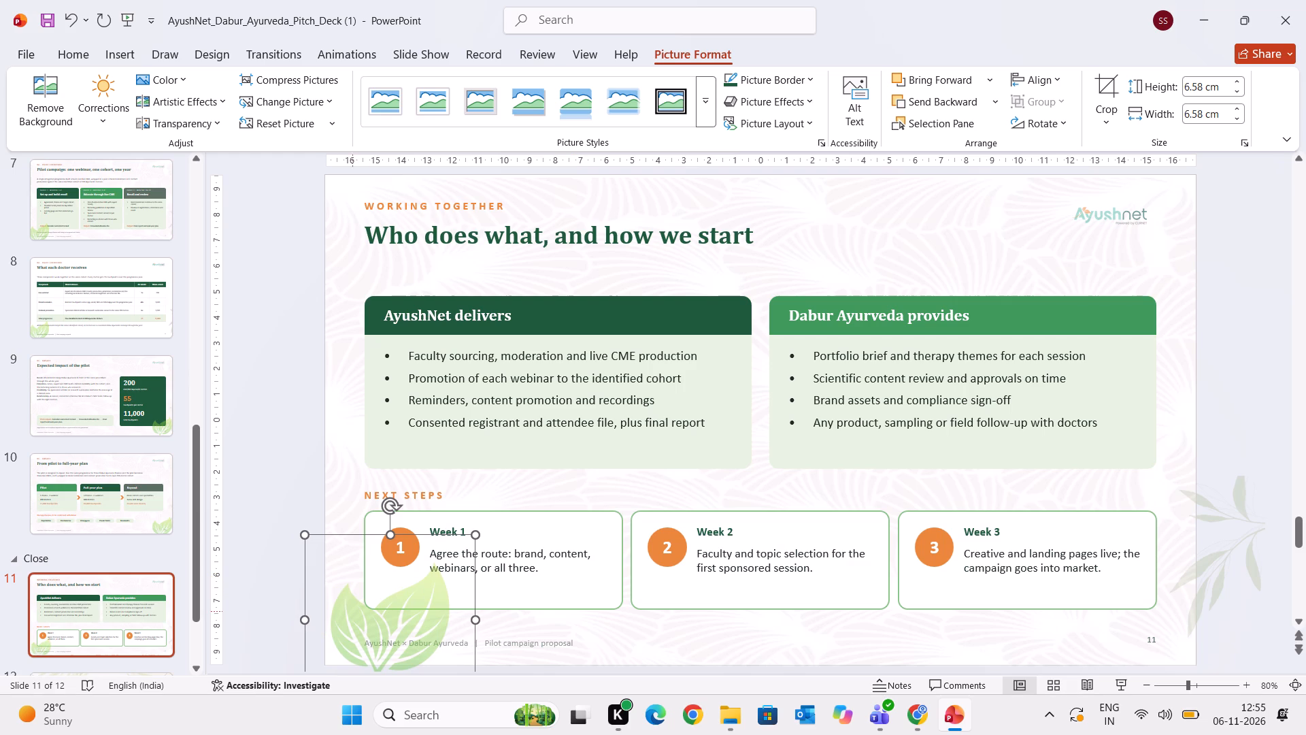
{"action": "left_click_drag", "start_coordinate": [362, 611], "coordinate": [1120, 607]}
{"action": "left_click", "coordinate": [1249, 618]}
Preview the closing slides full screen from slide 12 back to slide 9, and return to editing at slide 10.
{"action": "key", "text": "Down"}
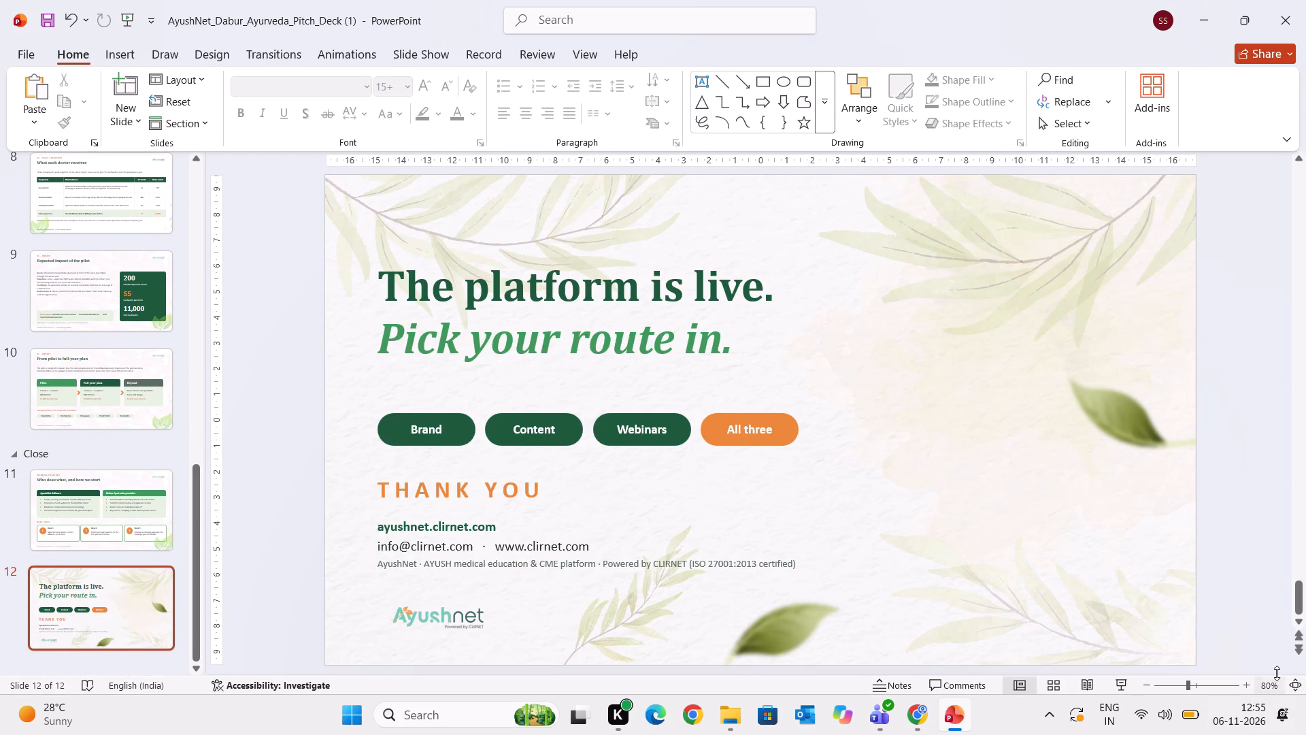
{"action": "left_click", "coordinate": [1121, 685]}
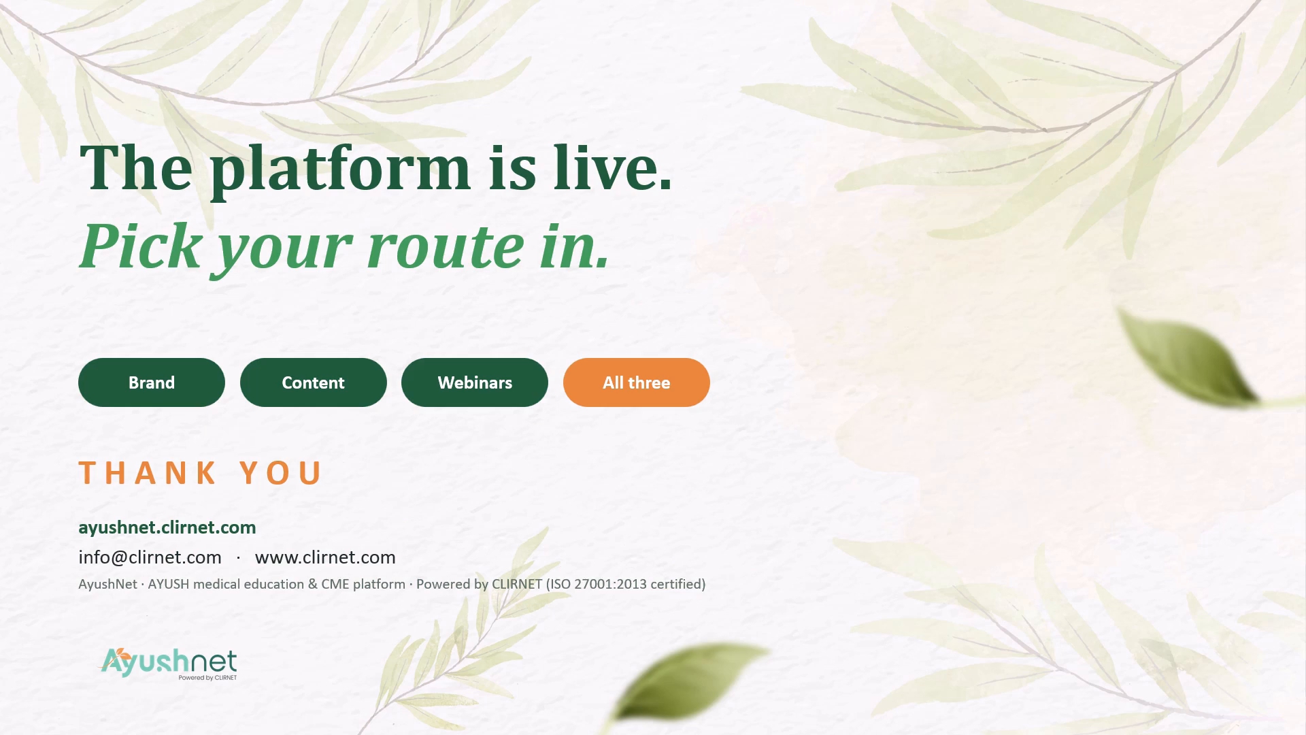
{"action": "key", "text": "Up"}
{"action": "key", "text": "Up"}
{"action": "key", "text": "Up"}
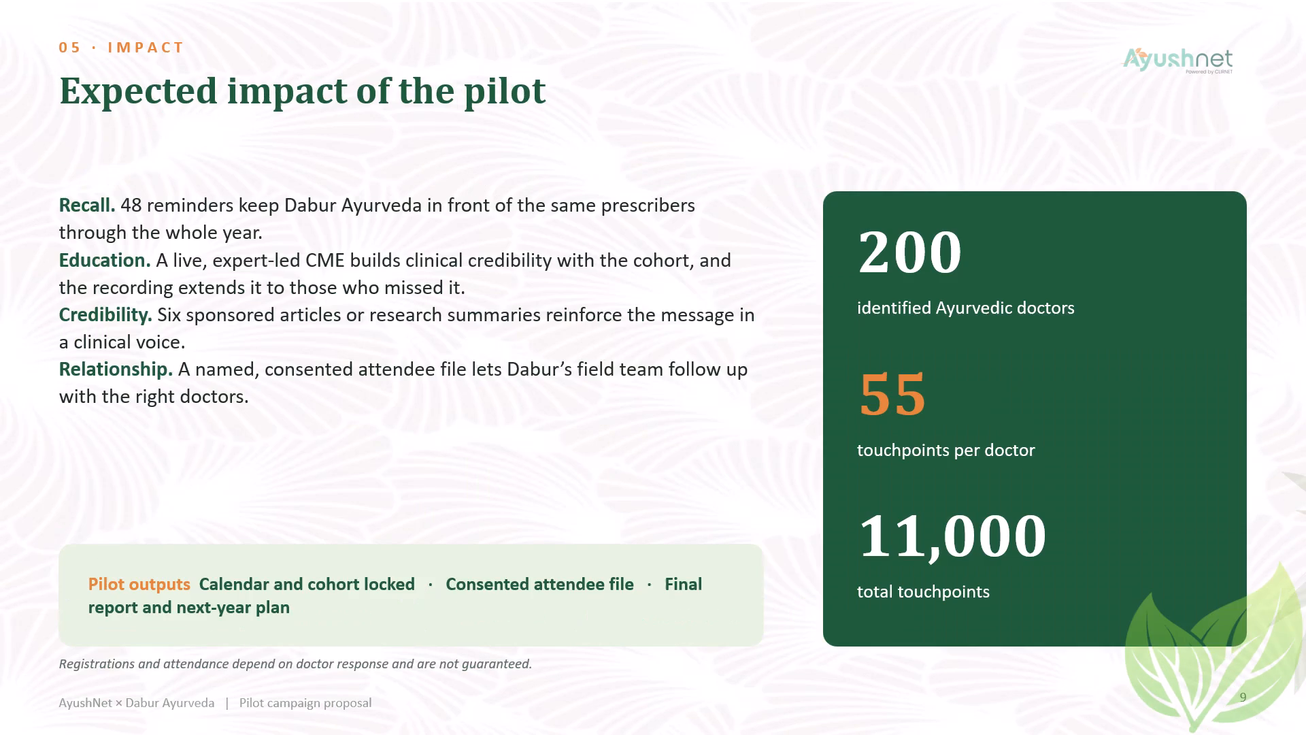
{"action": "key", "text": "Down"}
{"action": "key", "text": "Escape"}
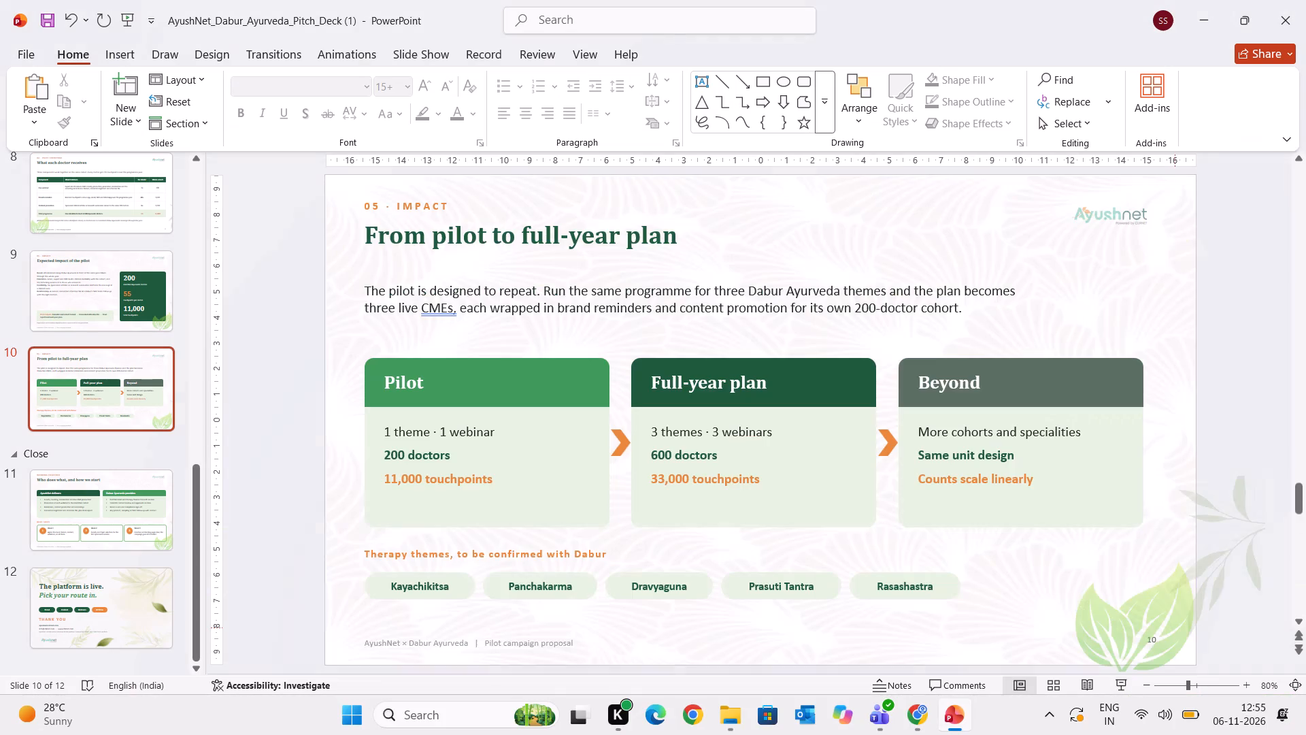
Replace the green leaf on slide 9 with a copy of slide 10's leaf, keeping slide 10's bottom-right placement.
{"action": "left_click", "coordinate": [1175, 627]}
{"action": "key", "text": "ctrl+c"}
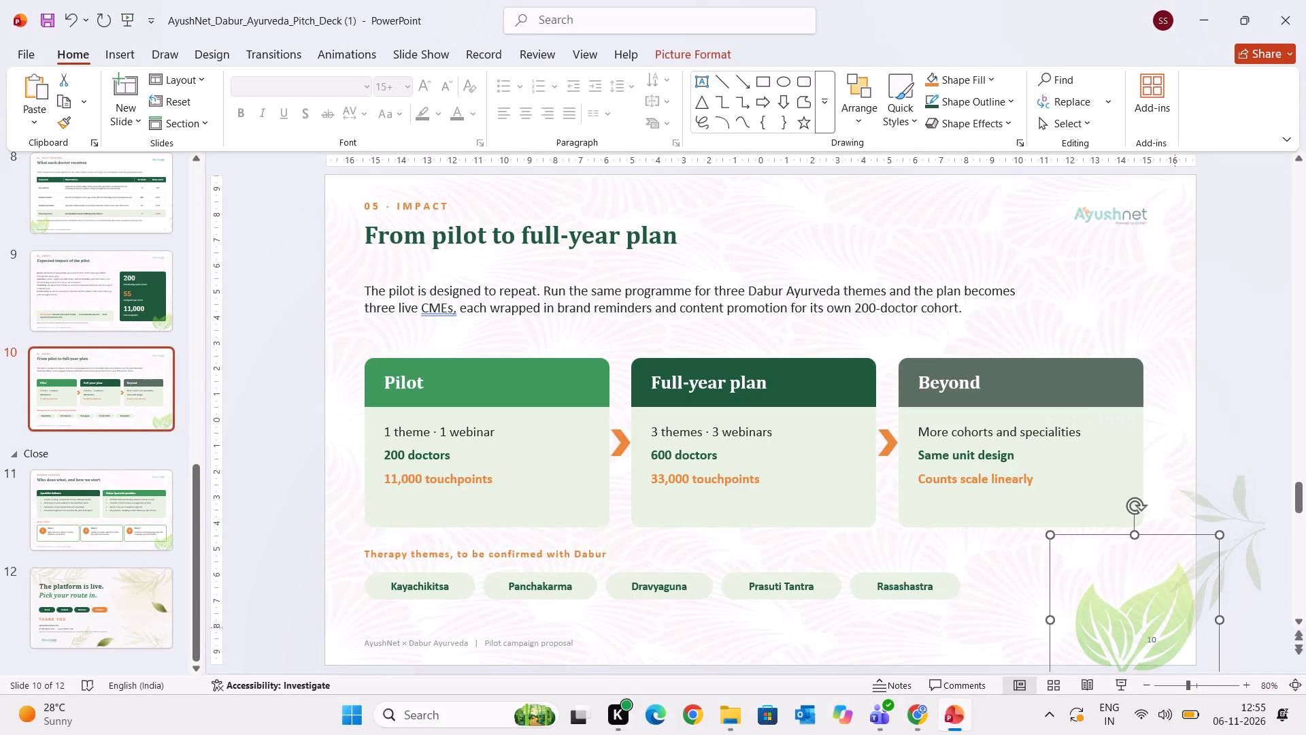
{"action": "left_click", "coordinate": [1305, 562]}
{"action": "left_click", "coordinate": [1245, 539]}
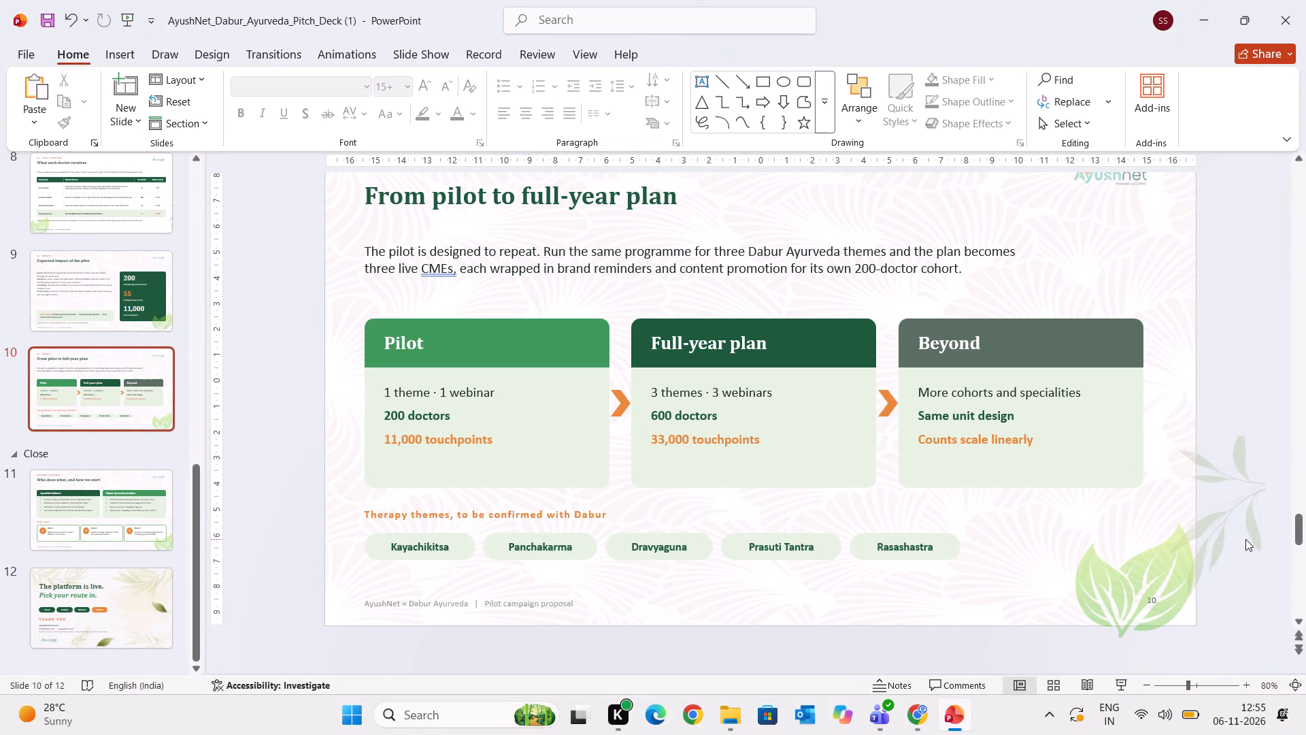
{"action": "key", "text": "Up"}
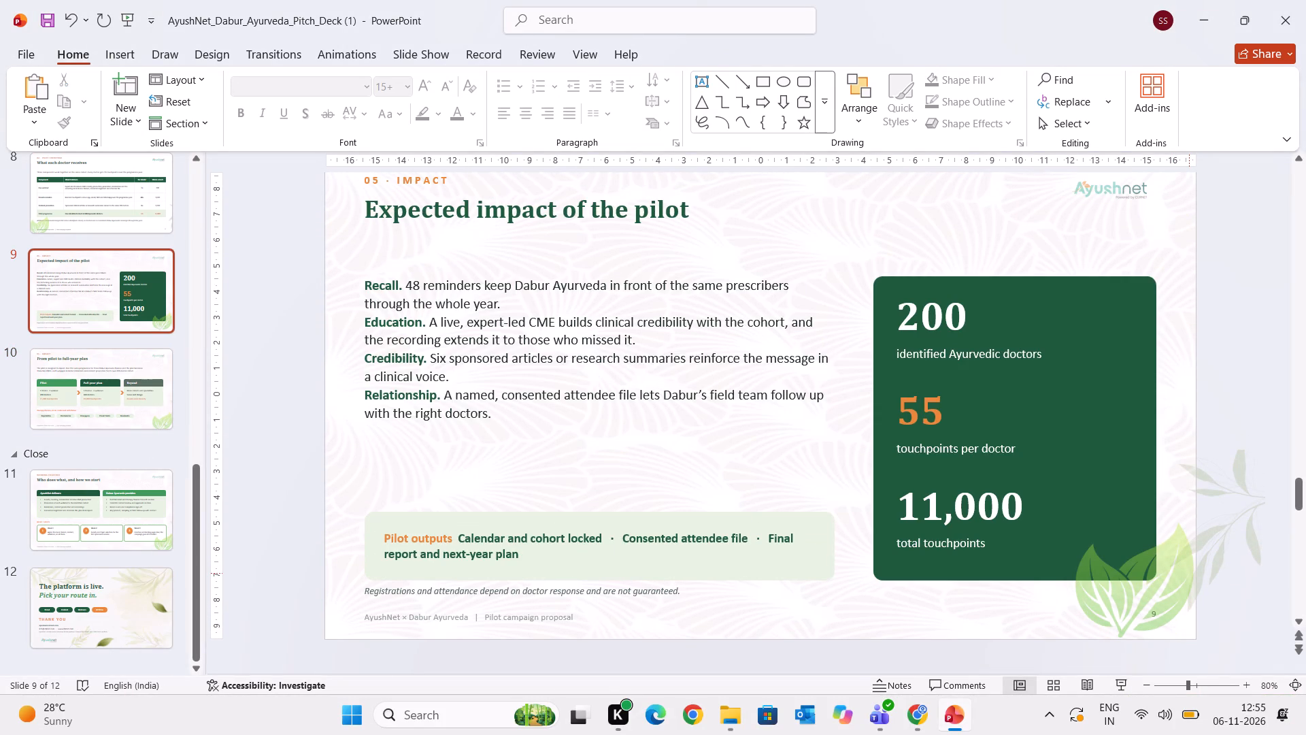
{"action": "left_click", "coordinate": [1189, 573]}
{"action": "key", "text": "Delete"}
{"action": "key", "text": "ctrl+v"}
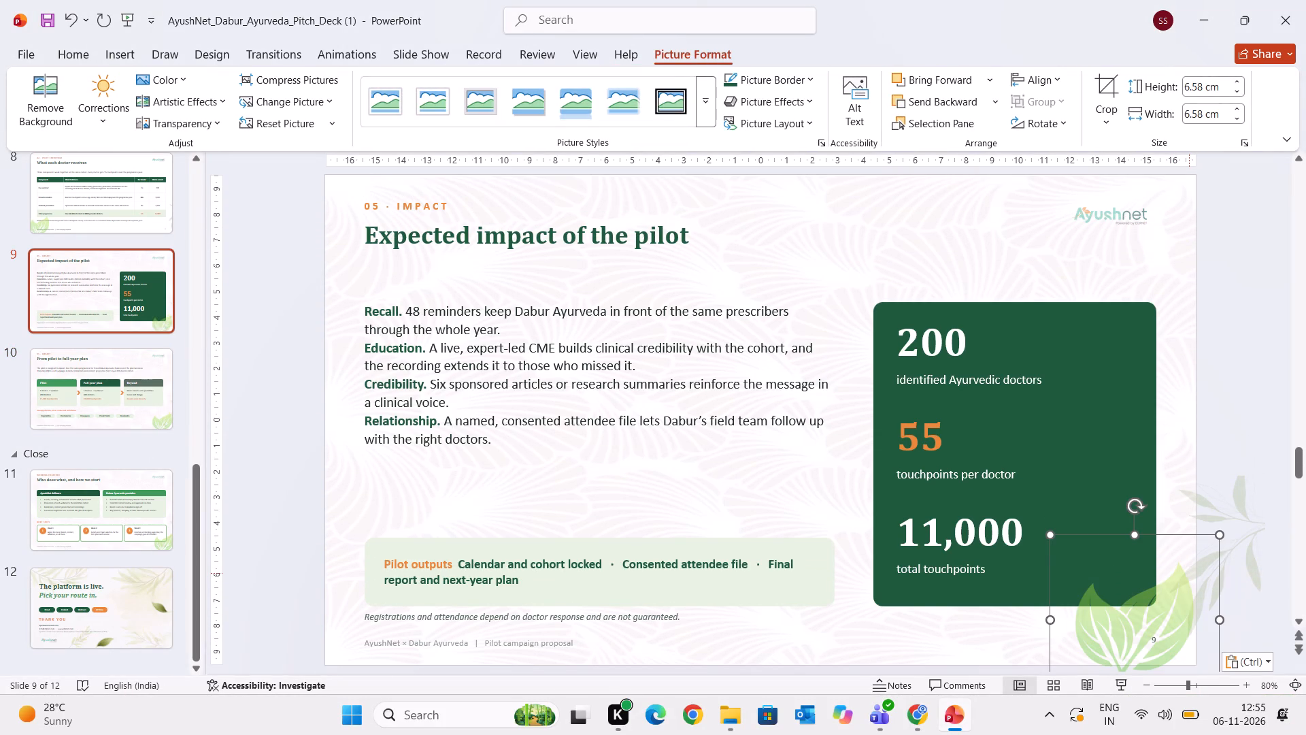
Replace the green leaf on slide 8, What each doctor receives, with the copied leaf in the slide's bottom-right corner.
{"action": "left_click", "coordinate": [1250, 591]}
{"action": "key", "text": "Up"}
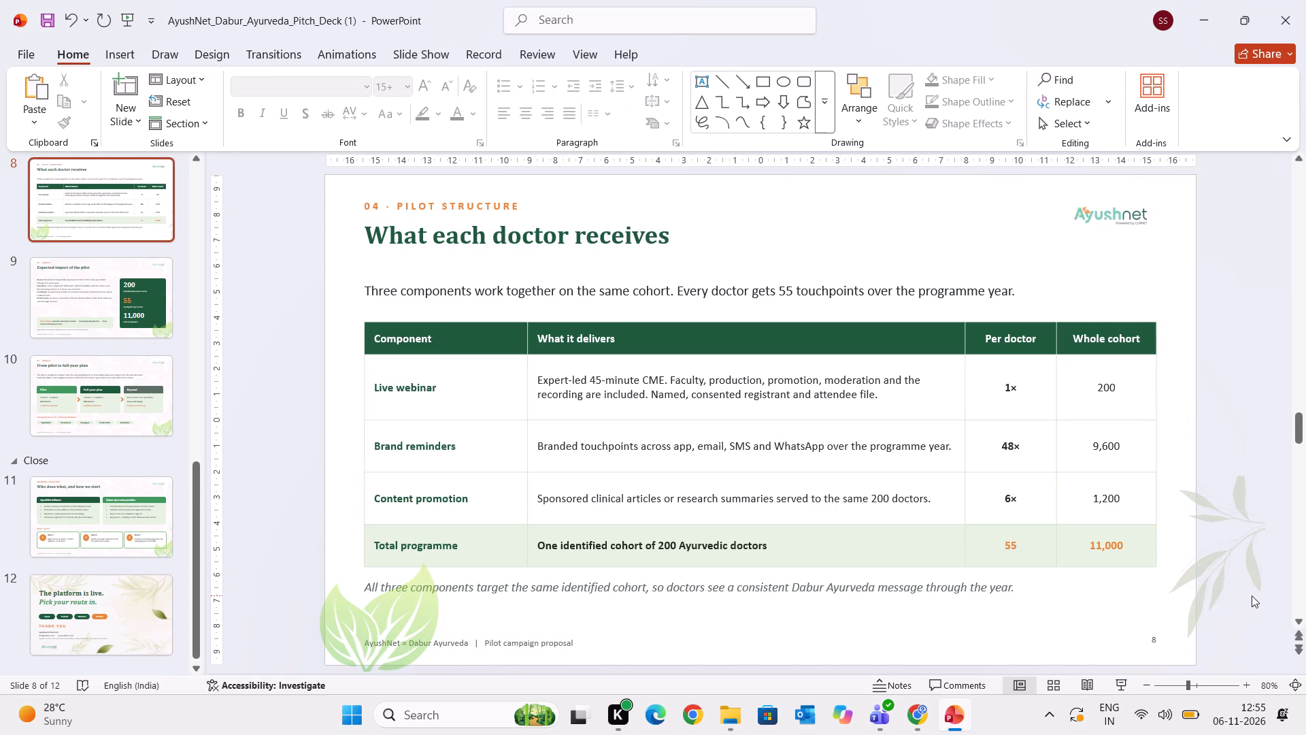
{"action": "left_click", "coordinate": [353, 627]}
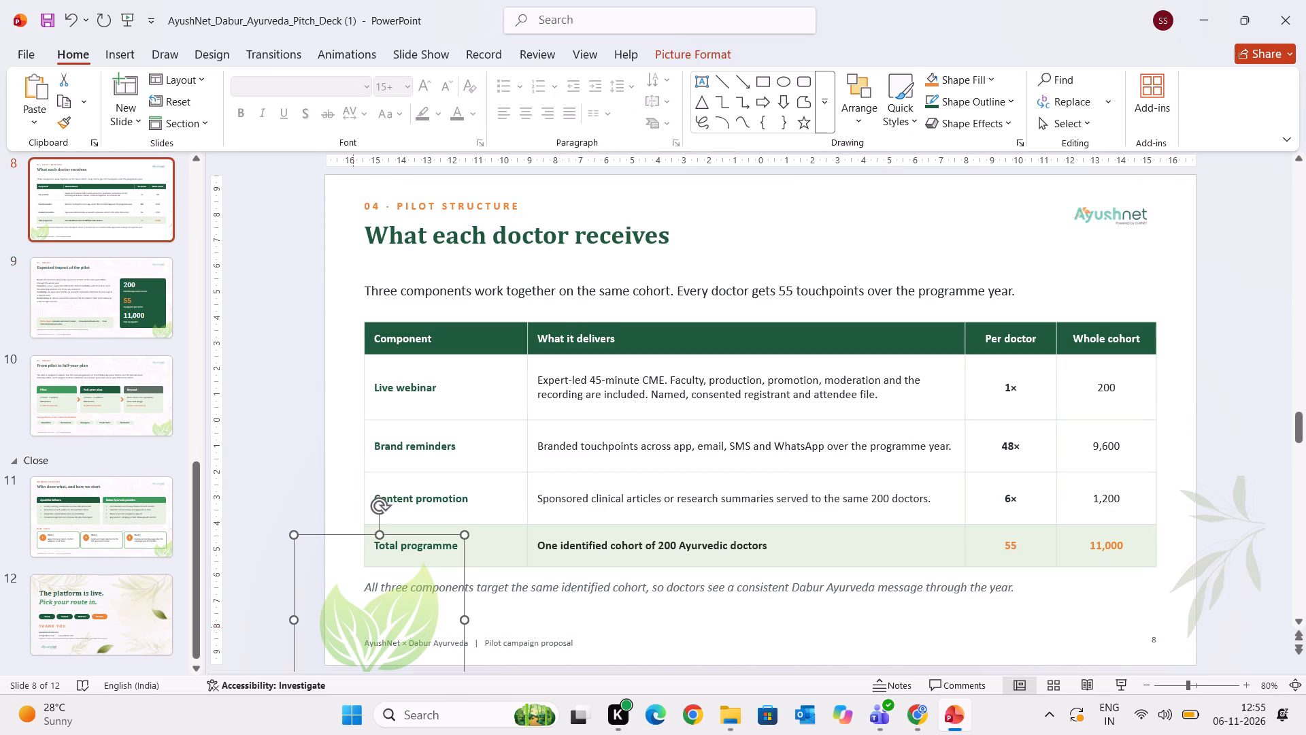
{"action": "key", "text": "Delete"}
{"action": "key", "text": "ctrl+b"}
{"action": "key", "text": "ctrl+v"}
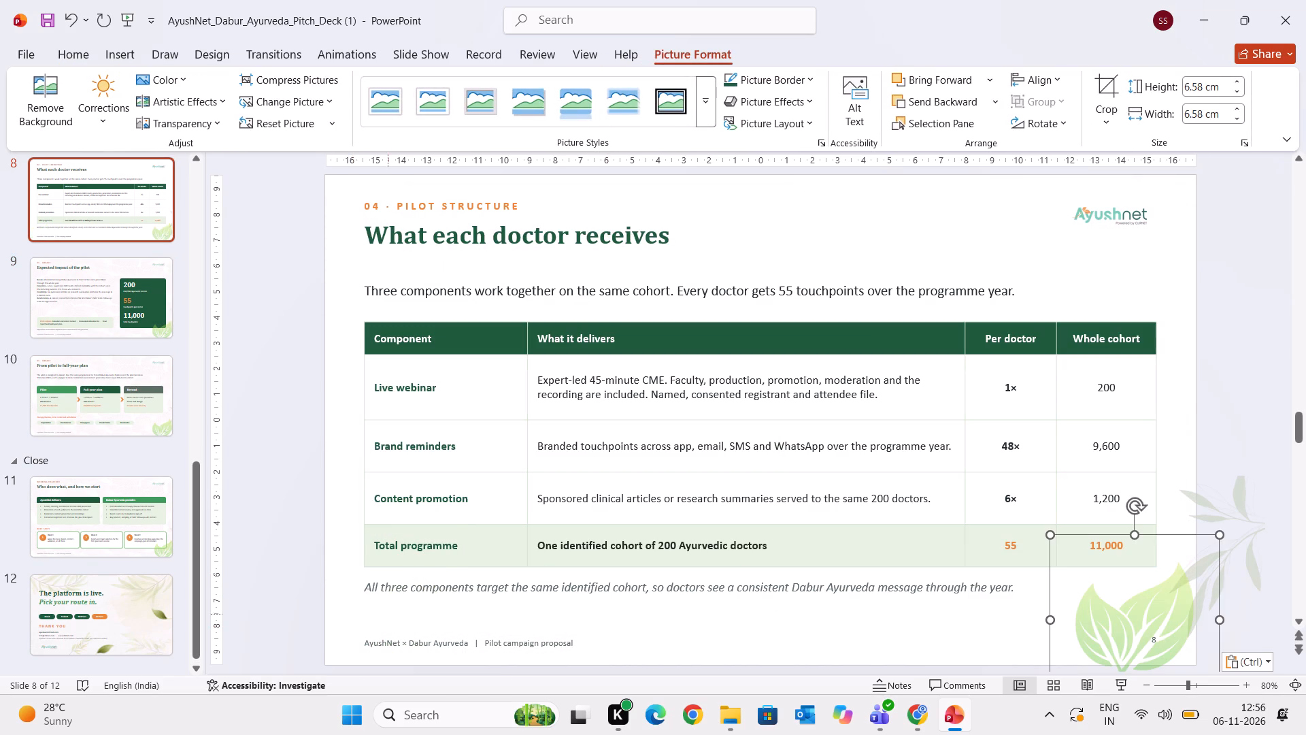
{"action": "left_click", "coordinate": [1237, 604]}
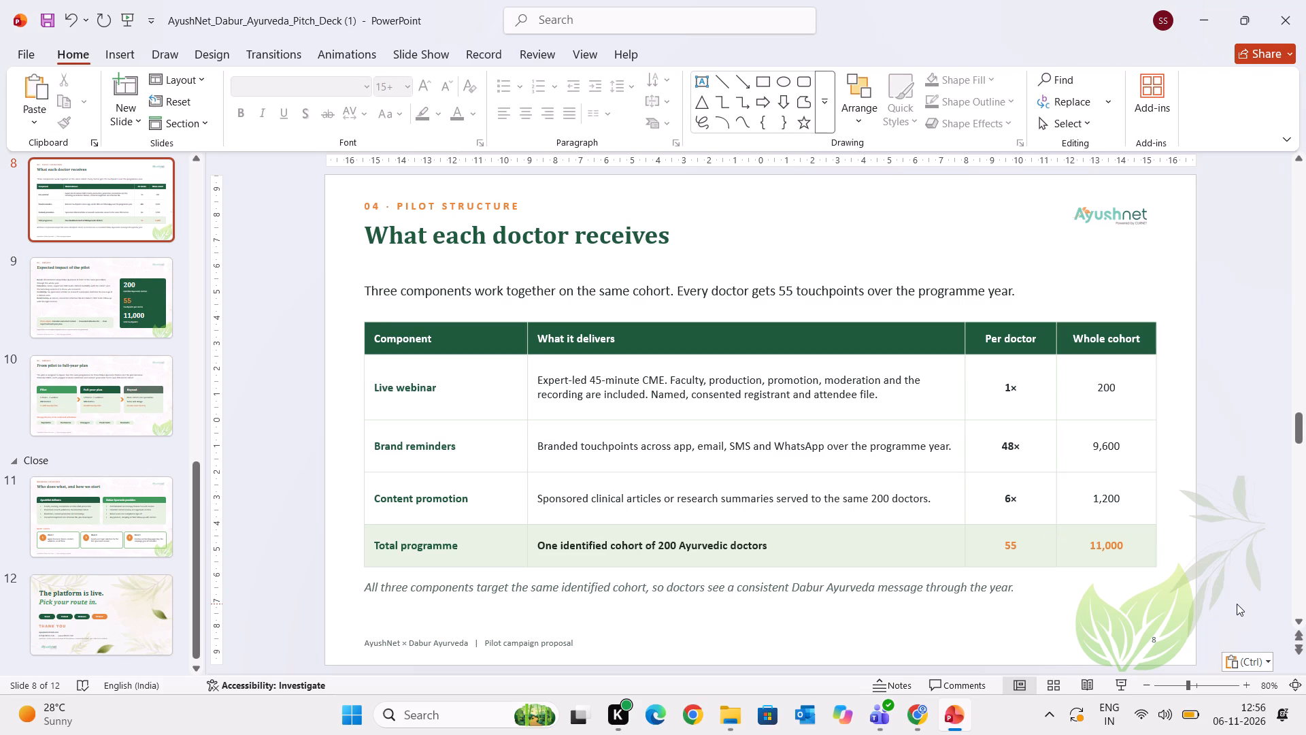
Replace the green leaf on slide 7, Pilot campaign: one webinar, one cohort, one year, with the copied bottom-right corner leaf.
{"action": "key", "text": "Up"}
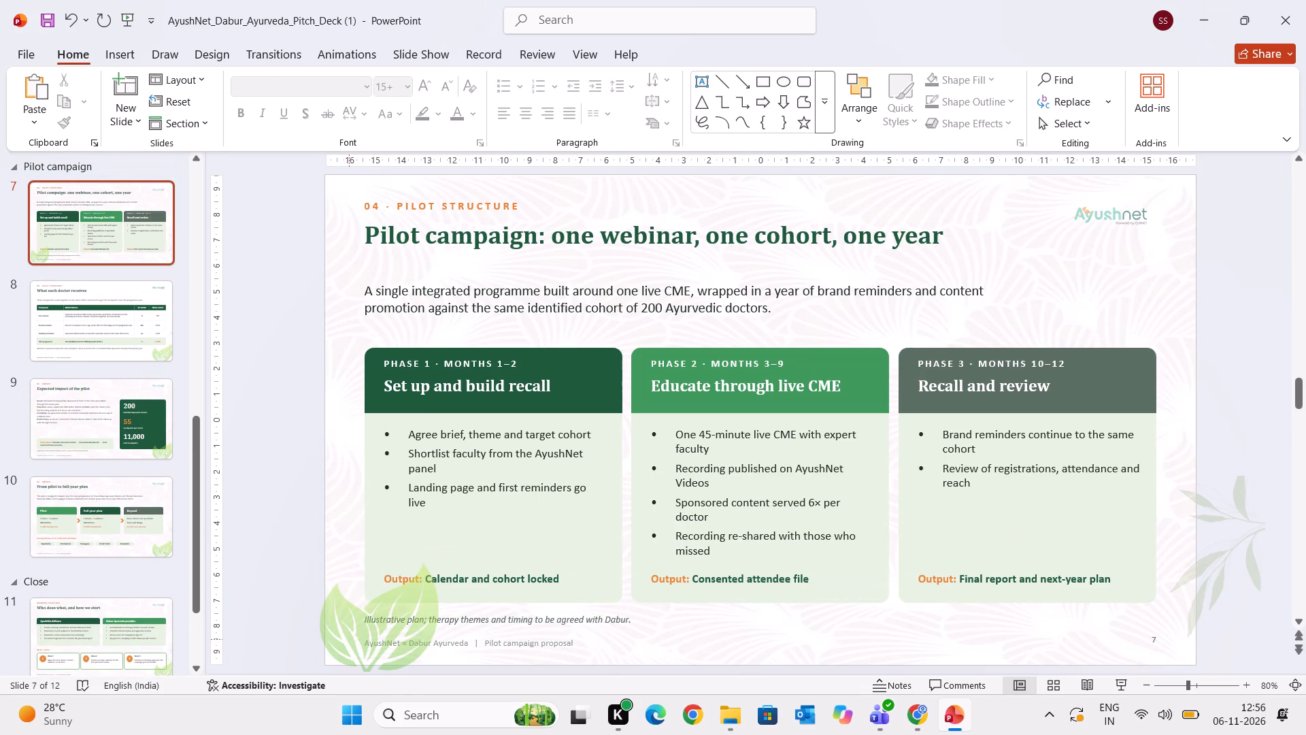
{"action": "left_click", "coordinate": [344, 637]}
{"action": "key", "text": "Delete"}
{"action": "key", "text": "ctrl+v"}
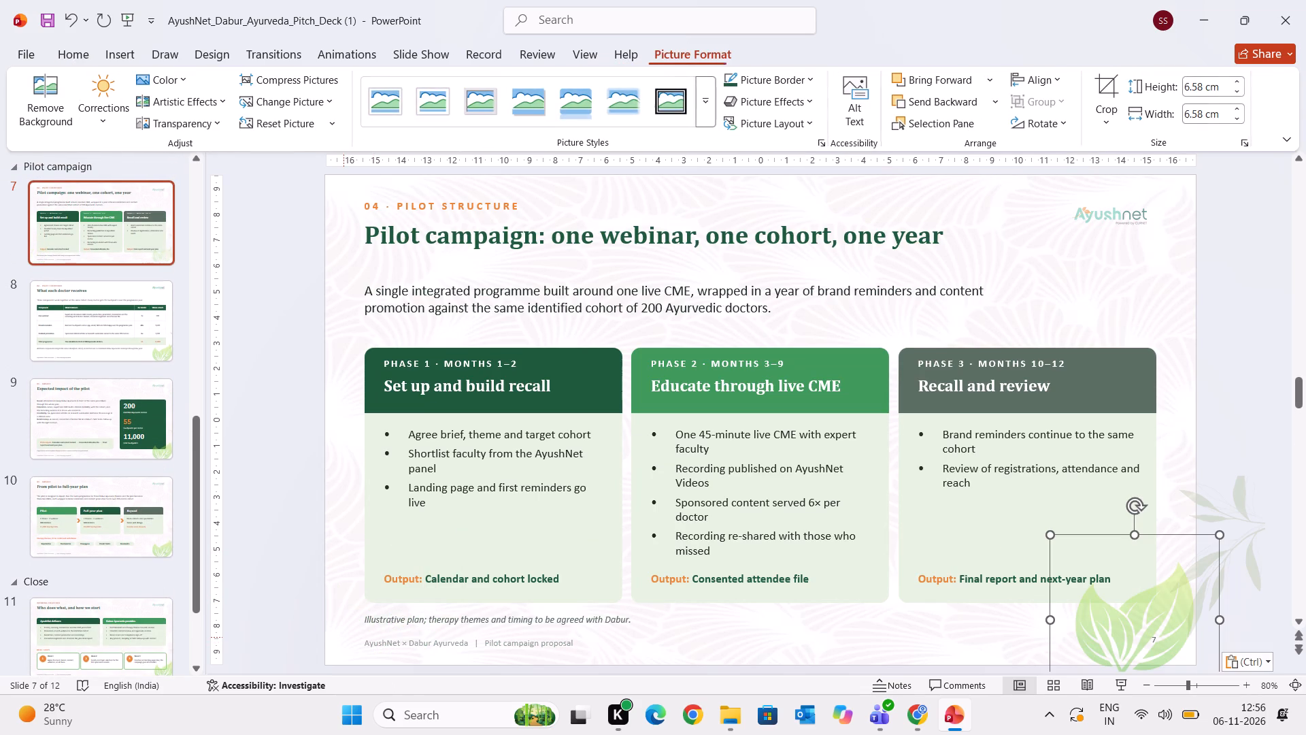
{"action": "left_click", "coordinate": [1273, 575]}
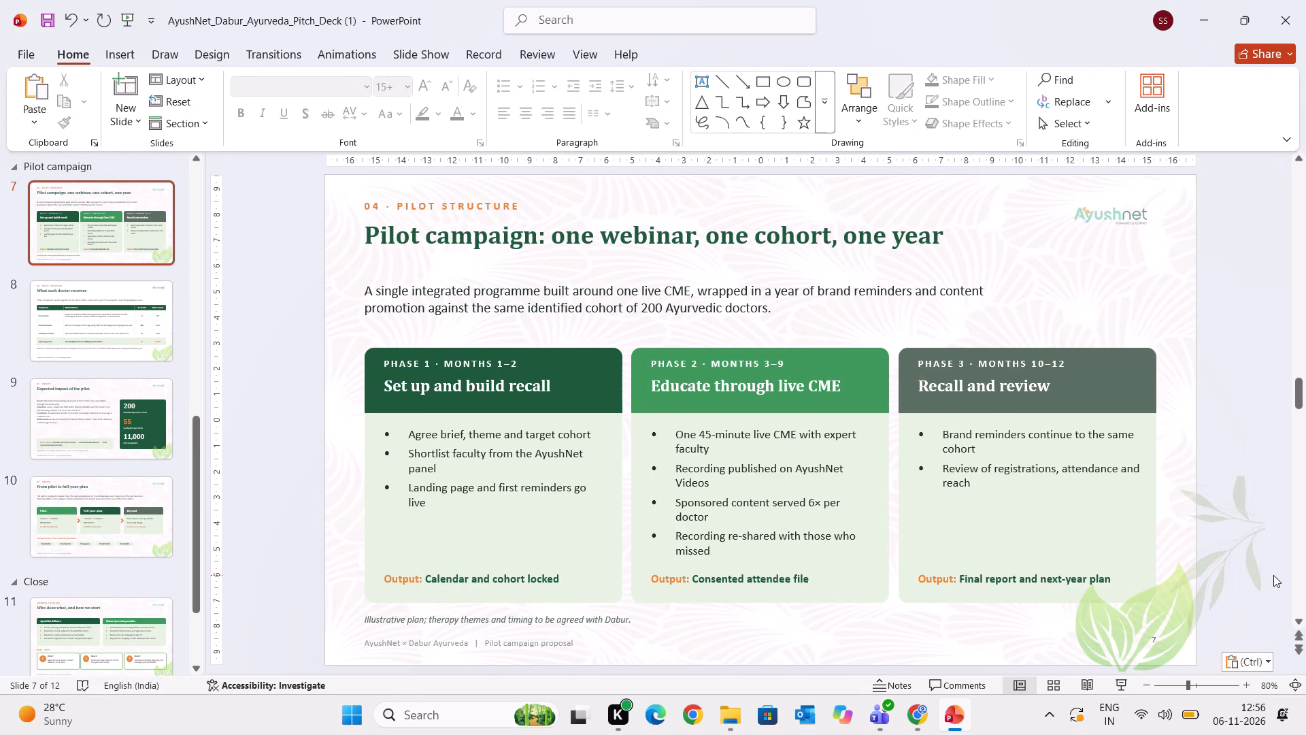
Preview the deck full screen from slide 6 back to the cover, forward to slide 12 and back to slide 6, examining leaf placement.
{"action": "key", "text": "Left"}
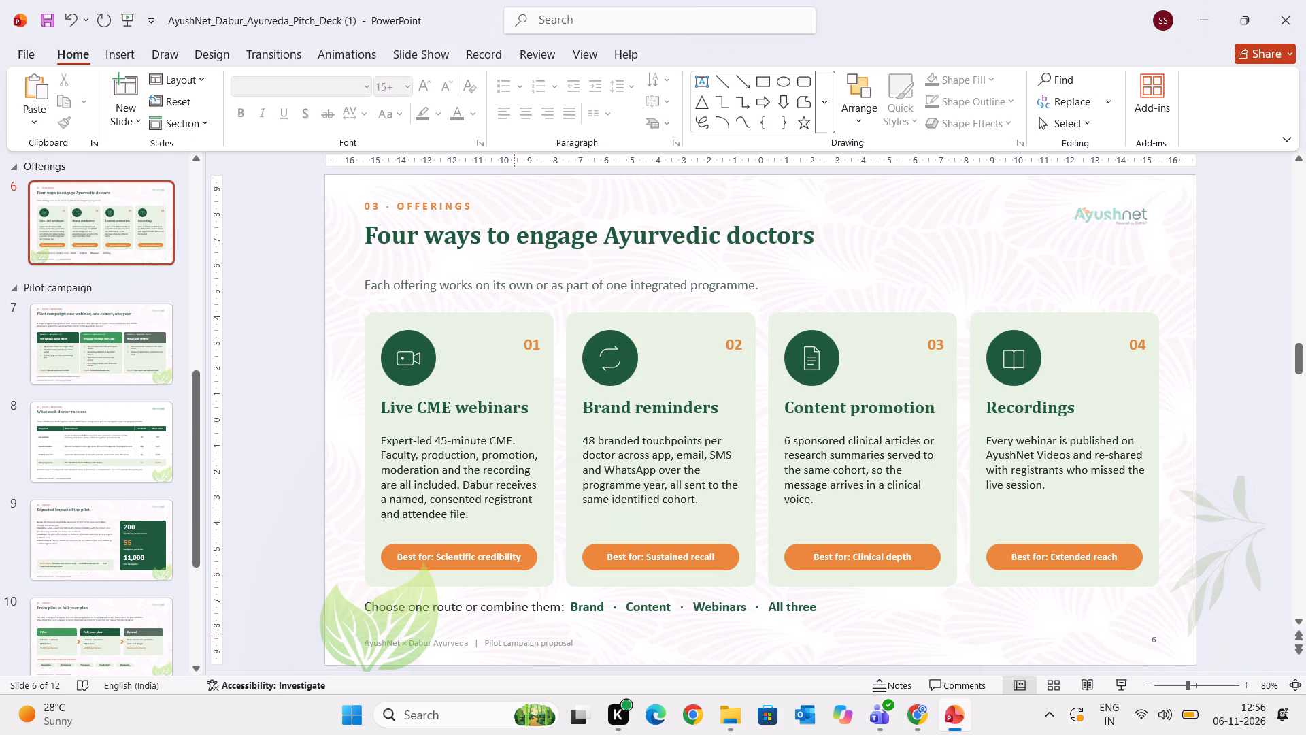
{"action": "left_click", "coordinate": [1115, 683]}
{"action": "key", "text": "Up"}
{"action": "key", "text": "Up"}
{"action": "key", "text": "Up"}
{"action": "key", "text": "Up"}
{"action": "key", "text": "Up"}
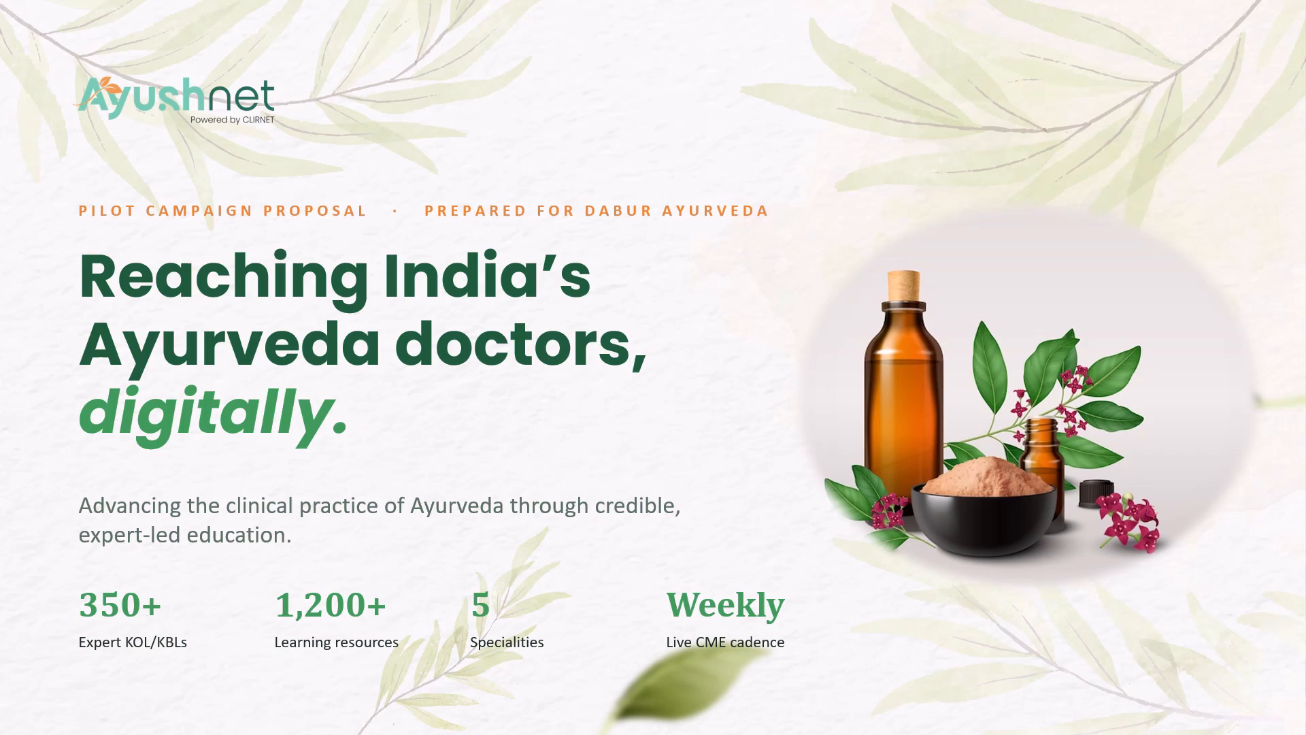
{"action": "key", "text": "Up"}
{"action": "key", "text": "Up"}
{"action": "key", "text": "Down"}
{"action": "key", "text": "Down"}
{"action": "key", "text": "Down"}
{"action": "key", "text": "Down"}
{"action": "key", "text": "Down"}
{"action": "key", "text": "Down"}
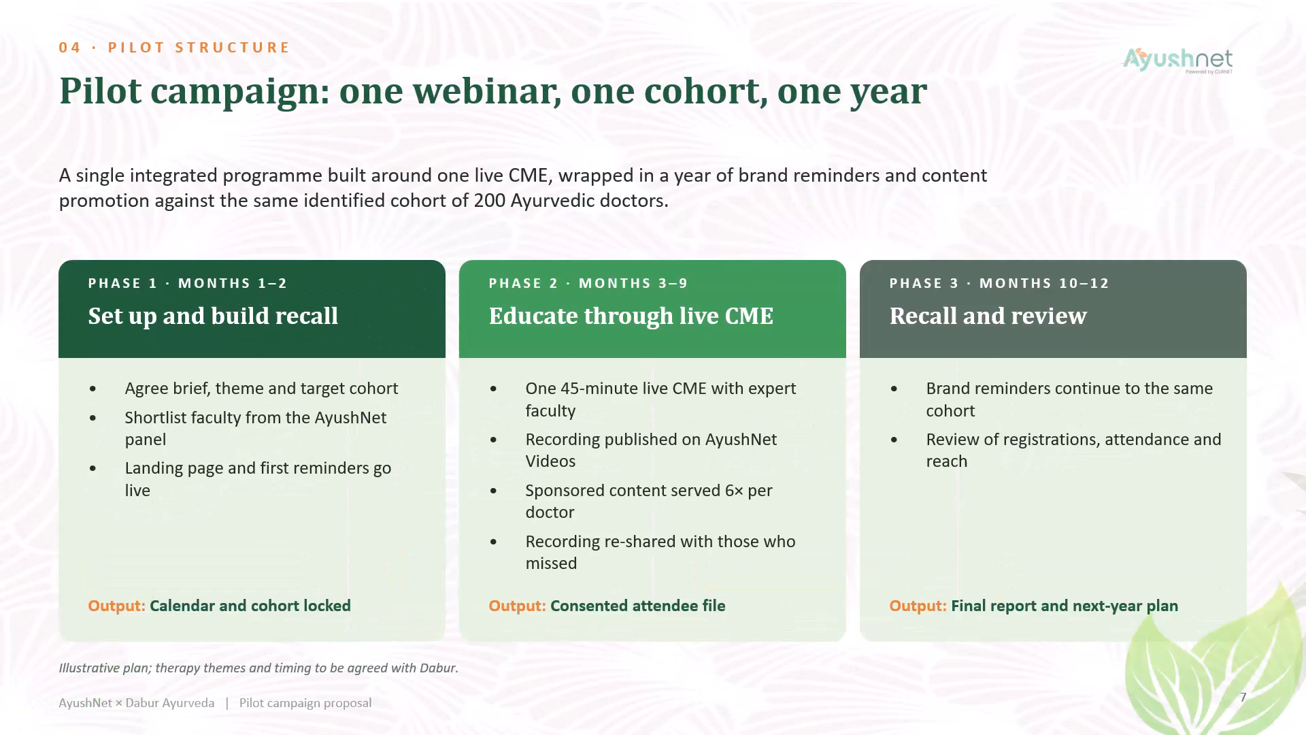
{"action": "key", "text": "Down"}
{"action": "key", "text": "Down"}
{"action": "key", "text": "Down"}
{"action": "key", "text": "Down"}
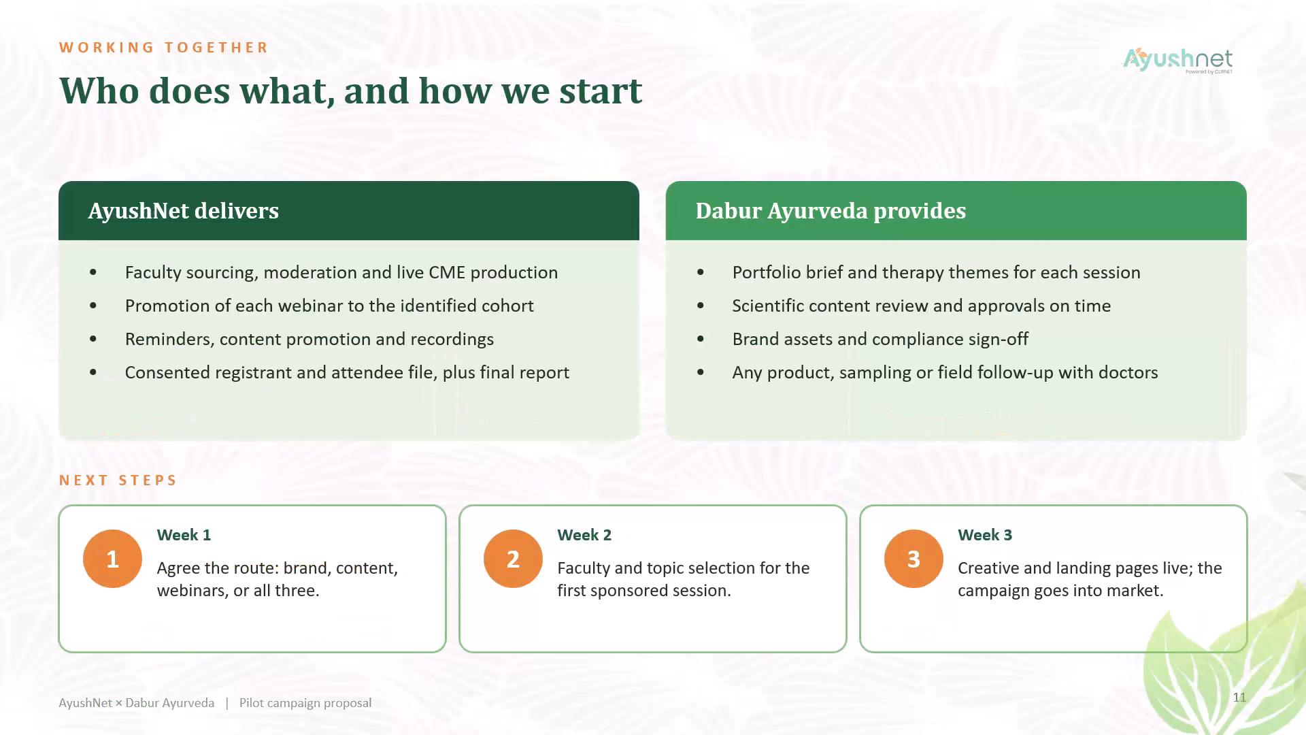
{"action": "key", "text": "Down"}
{"action": "key", "text": "Up"}
{"action": "key", "text": "Up"}
{"action": "key", "text": "Up"}
{"action": "key", "text": "Up"}
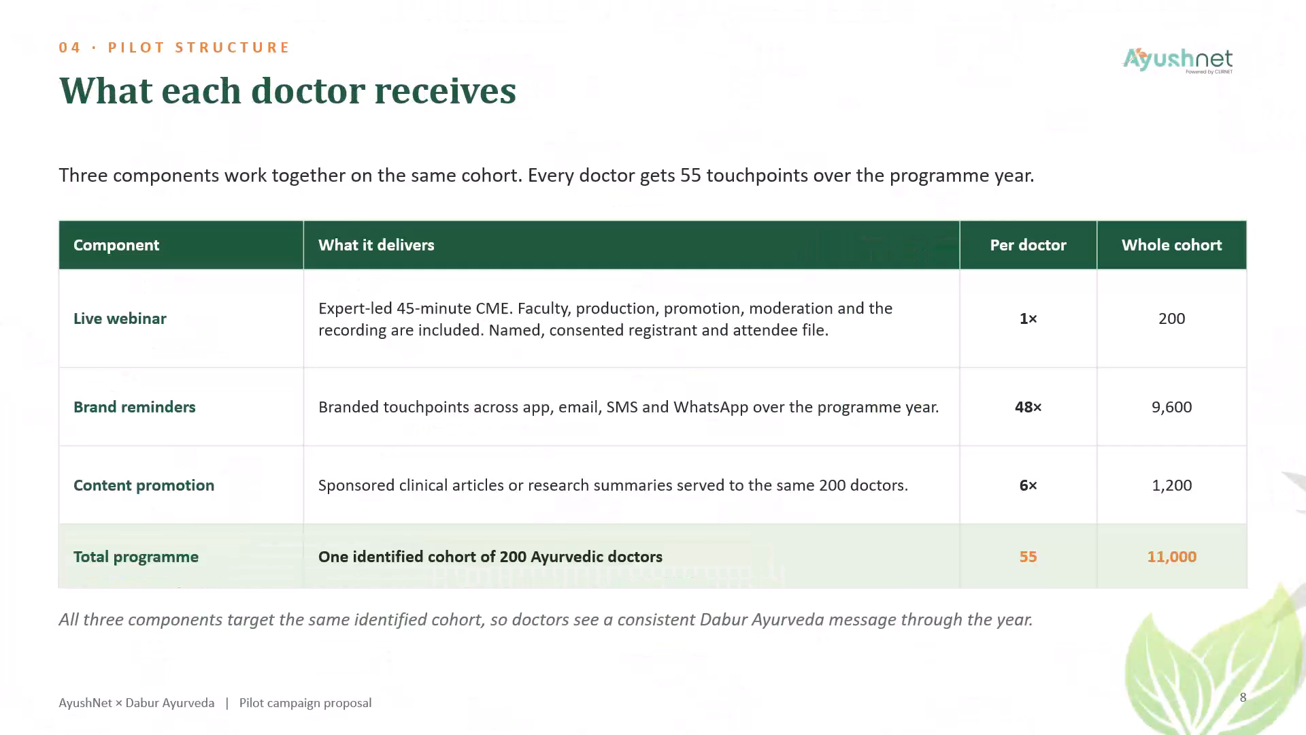
{"action": "key", "text": "Up"}
{"action": "key", "text": "Up"}
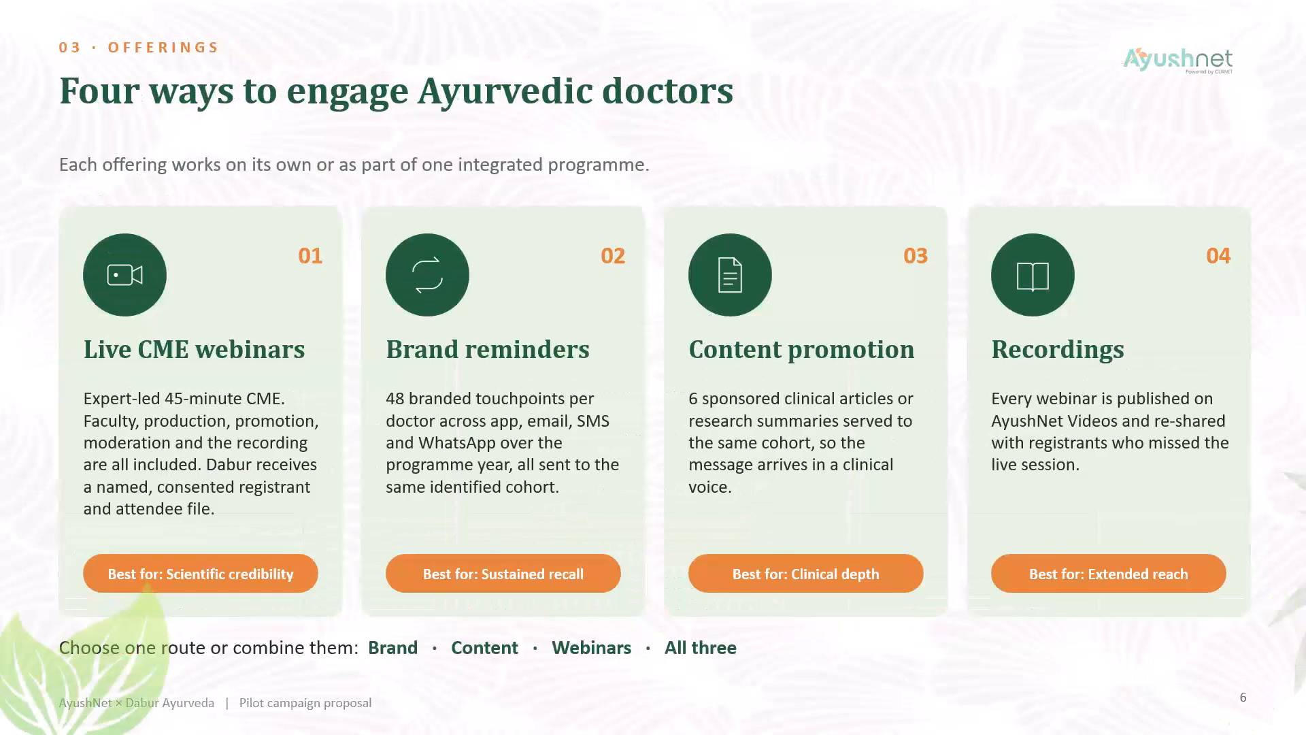
{"action": "key", "text": "Escape"}
Copy the green corner leaf from slide 8, What each doctor receives, and compare its placement with slide 7's leaf.
{"action": "key", "text": "Down"}
{"action": "key", "text": "Down"}
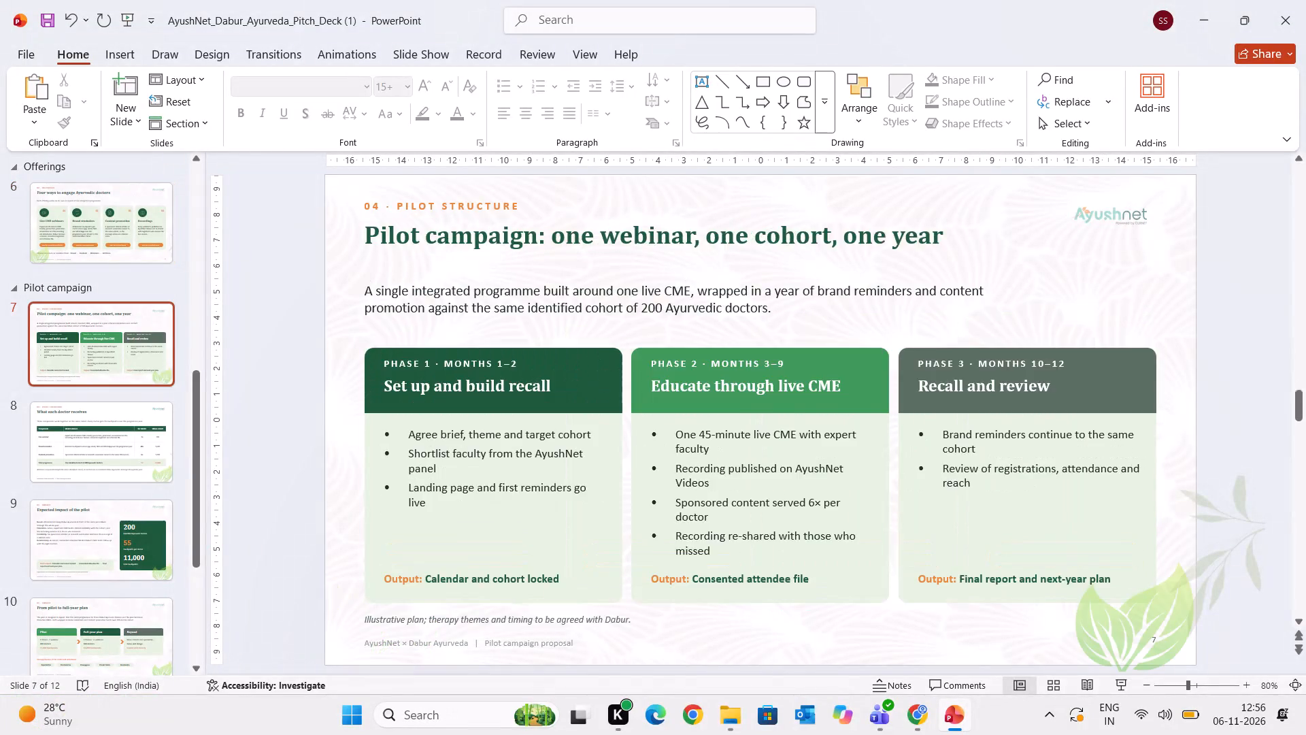
{"action": "left_click", "coordinate": [1148, 611]}
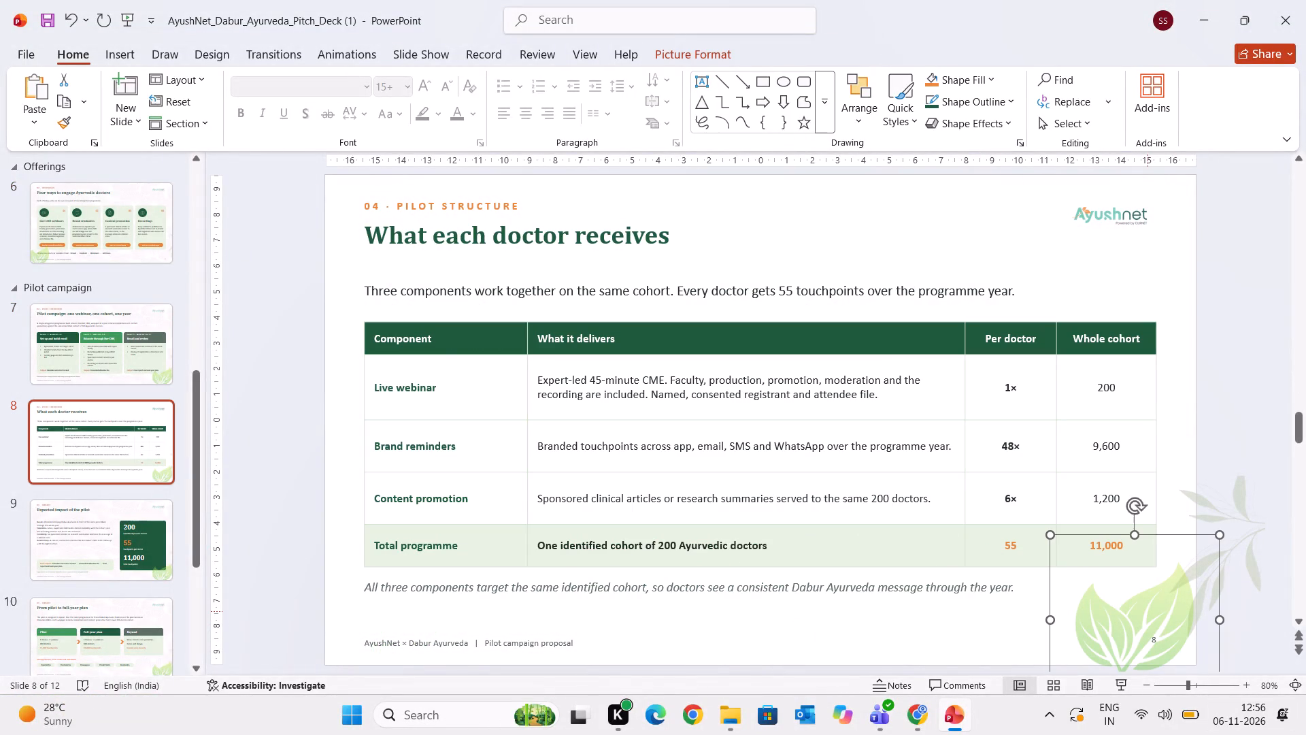
{"action": "key", "text": "ctrl+c"}
{"action": "left_click", "coordinate": [140, 357]}
{"action": "key", "text": "Down"}
{"action": "key", "text": "Up"}
{"action": "key", "text": "Down"}
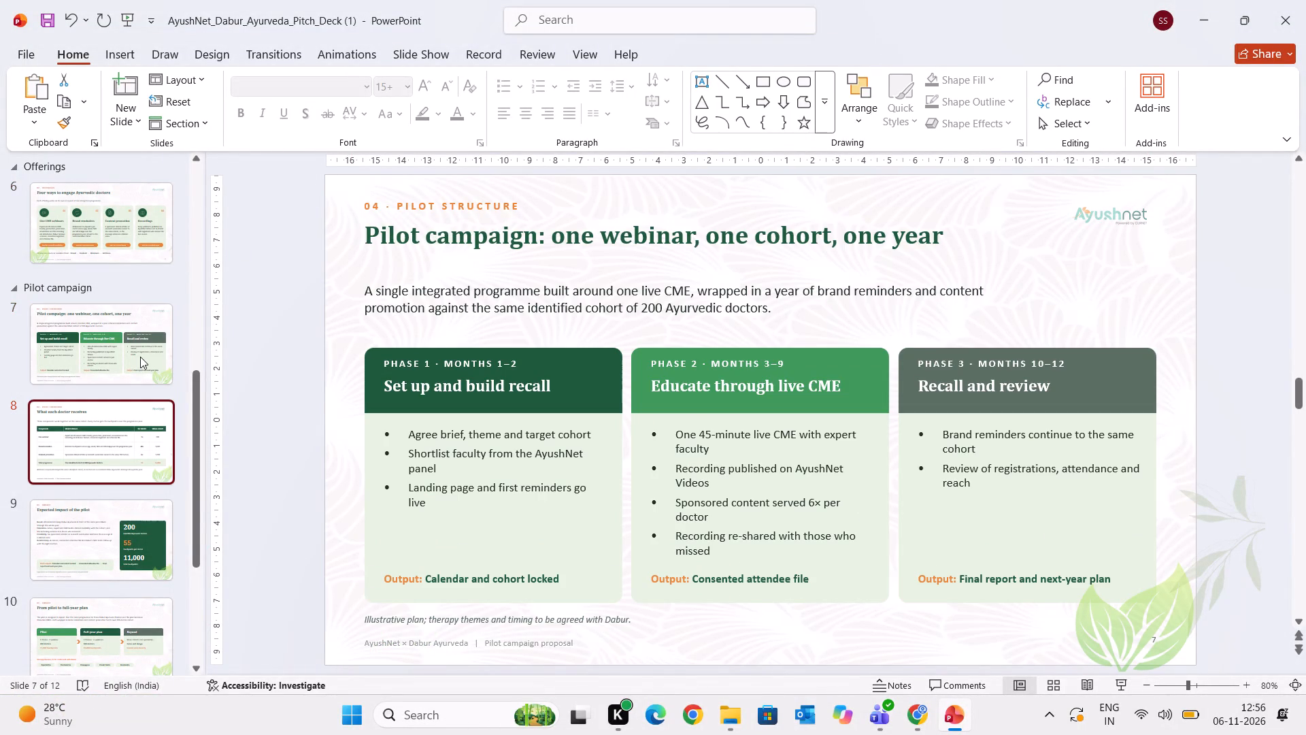
Replace the green leaf on slide 11, Who does what, and how we start, with the copied bottom-right corner leaf.
{"action": "key", "text": "Down"}
{"action": "key", "text": "Down"}
{"action": "key", "text": "Down"}
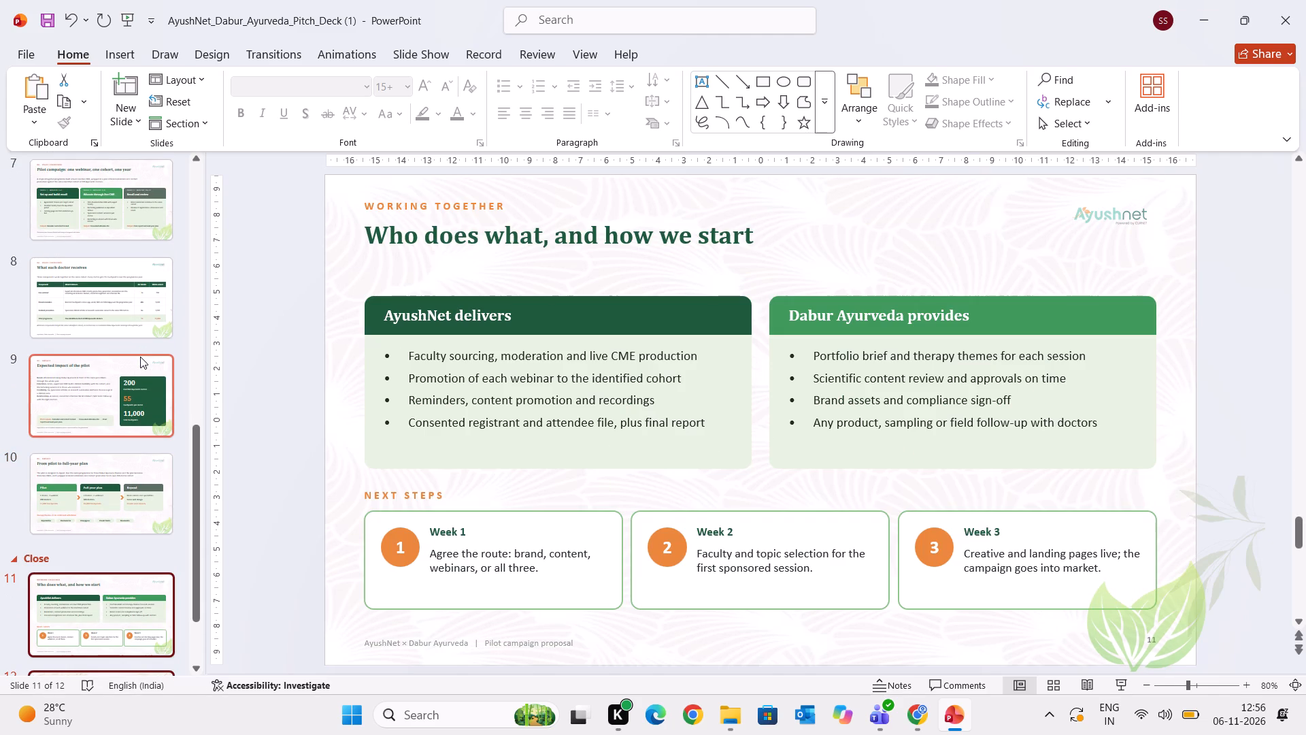
{"action": "left_click", "coordinate": [1175, 597]}
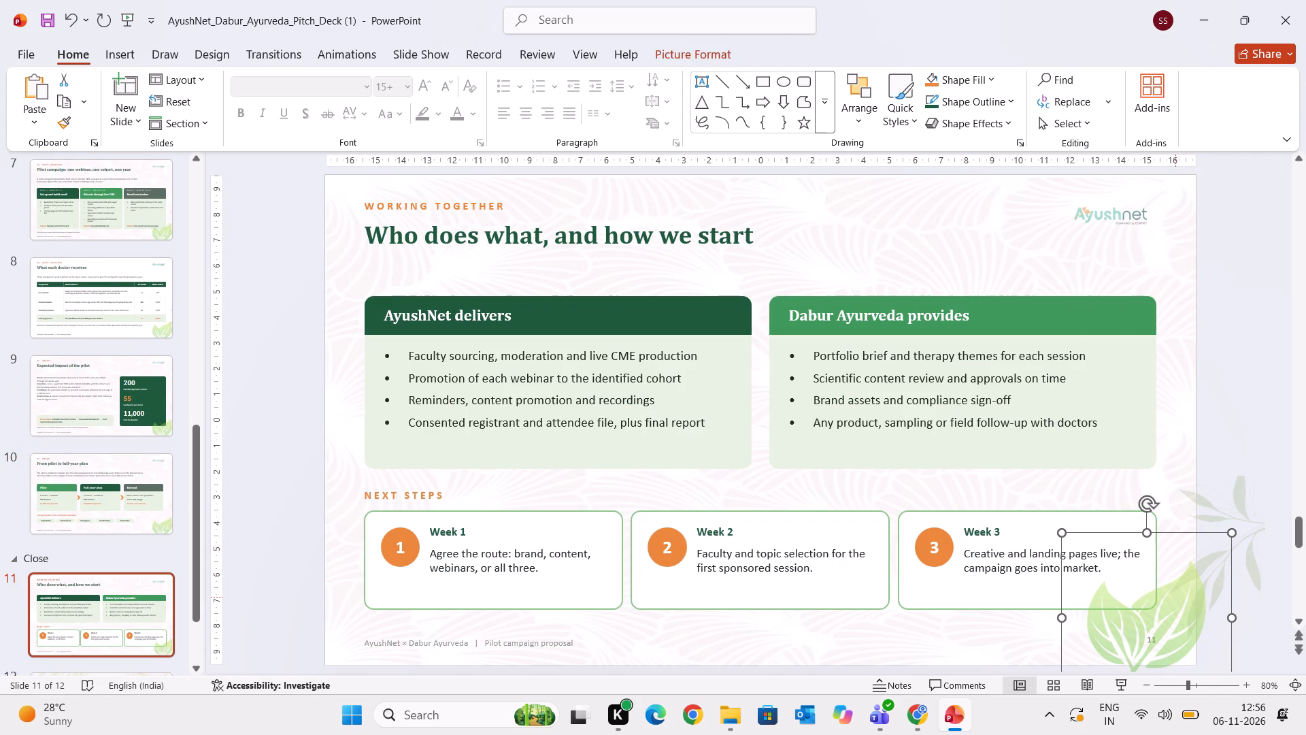
{"action": "key", "text": "Delete"}
{"action": "key", "text": "ctrl+v"}
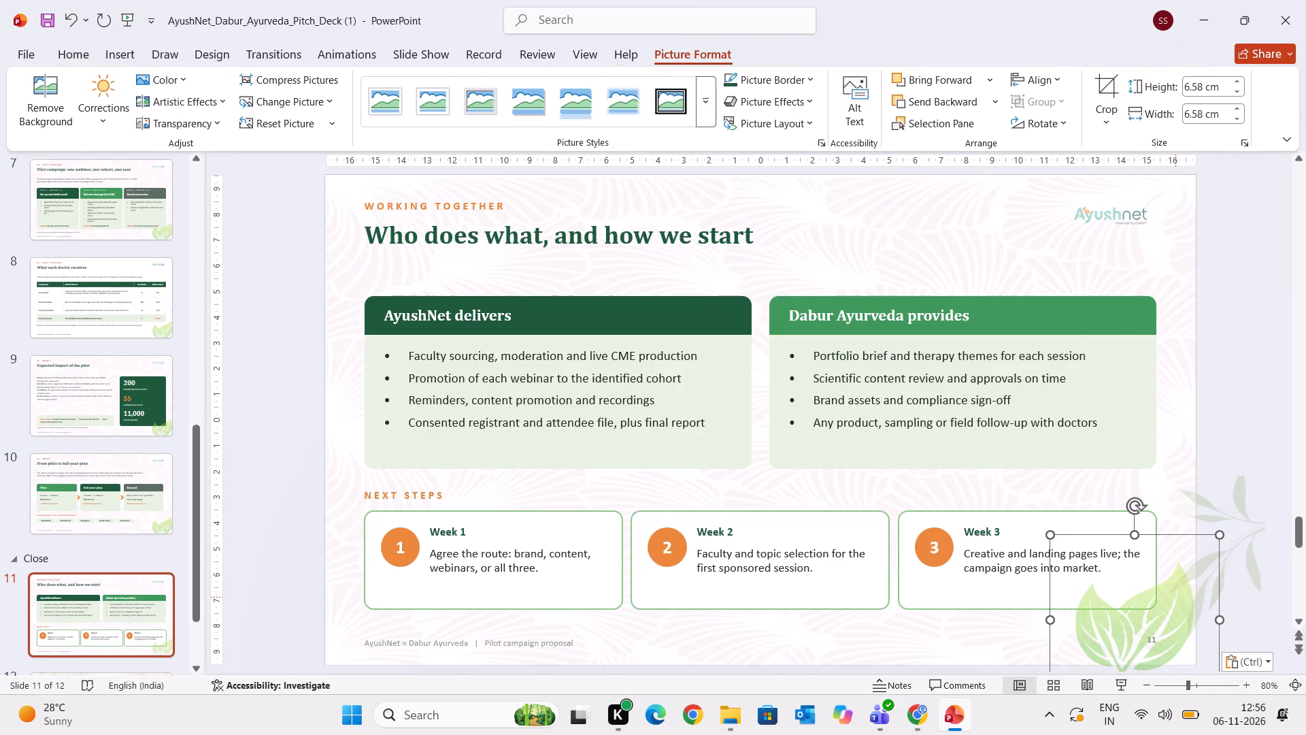
{"action": "left_click", "coordinate": [1258, 614]}
Examine leaf placement on slides 10 to 12, and review the deck backwards slide by slide to the cover.
{"action": "key", "text": "Up"}
{"action": "key", "text": "Down"}
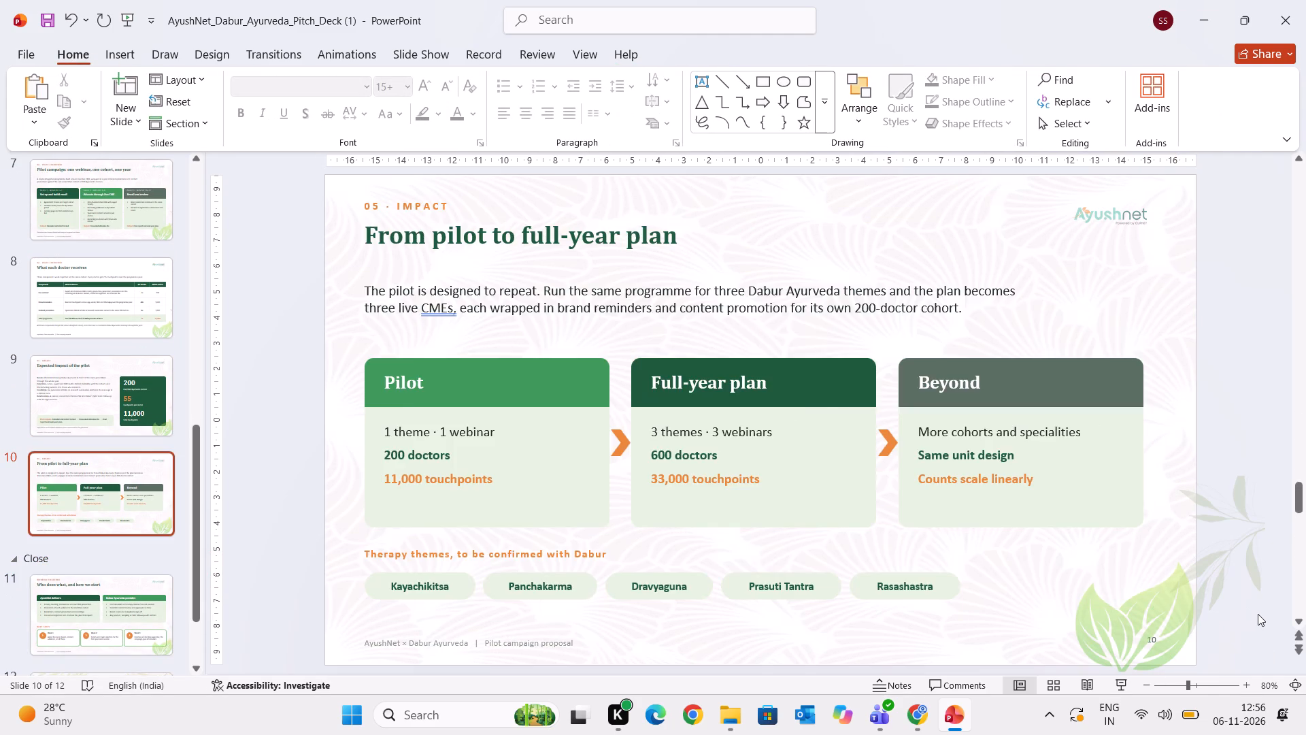
{"action": "key", "text": "Down"}
{"action": "key", "text": "Down"}
{"action": "key", "text": "Up"}
{"action": "key", "text": "Up"}
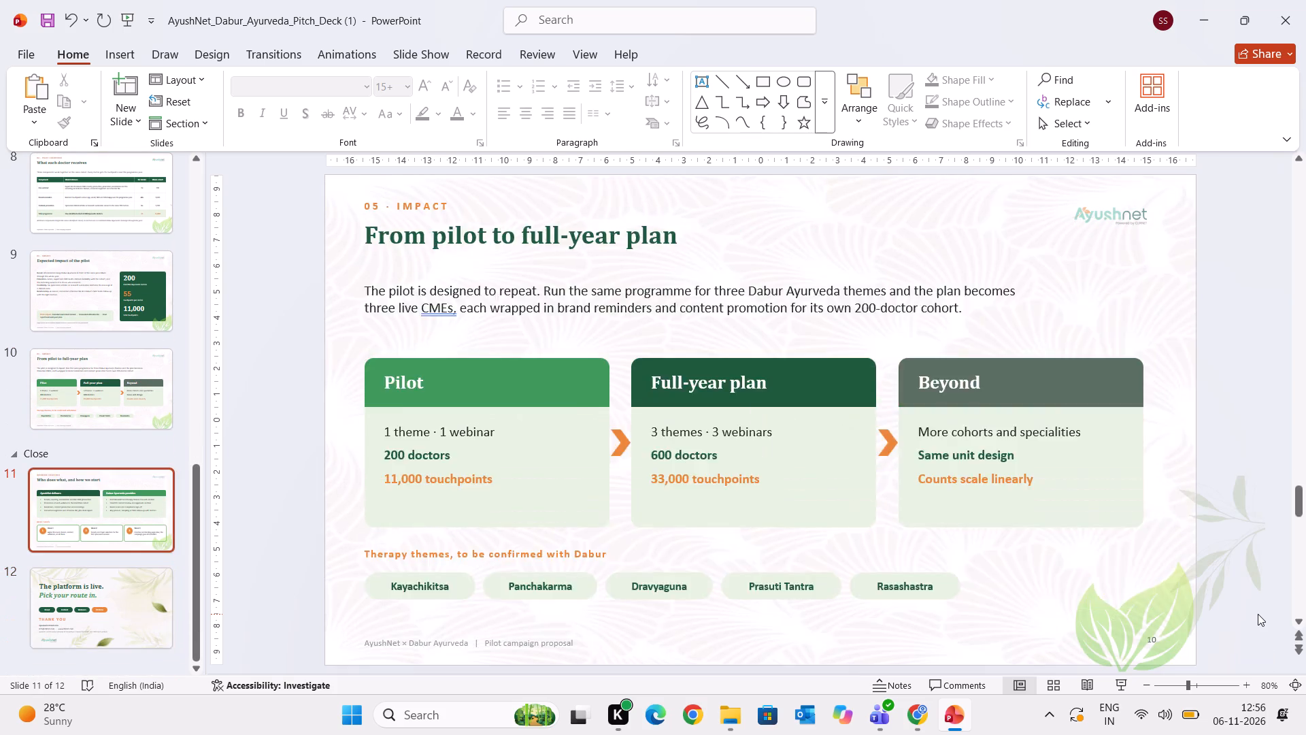
{"action": "key", "text": "Up"}
{"action": "key", "text": "Up"}
{"action": "key", "text": "Up"}
{"action": "key", "text": "Up"}
{"action": "key", "text": "Up"}
{"action": "key", "text": "Up"}
{"action": "key", "text": "Up"}
{"action": "key", "text": "Up"}
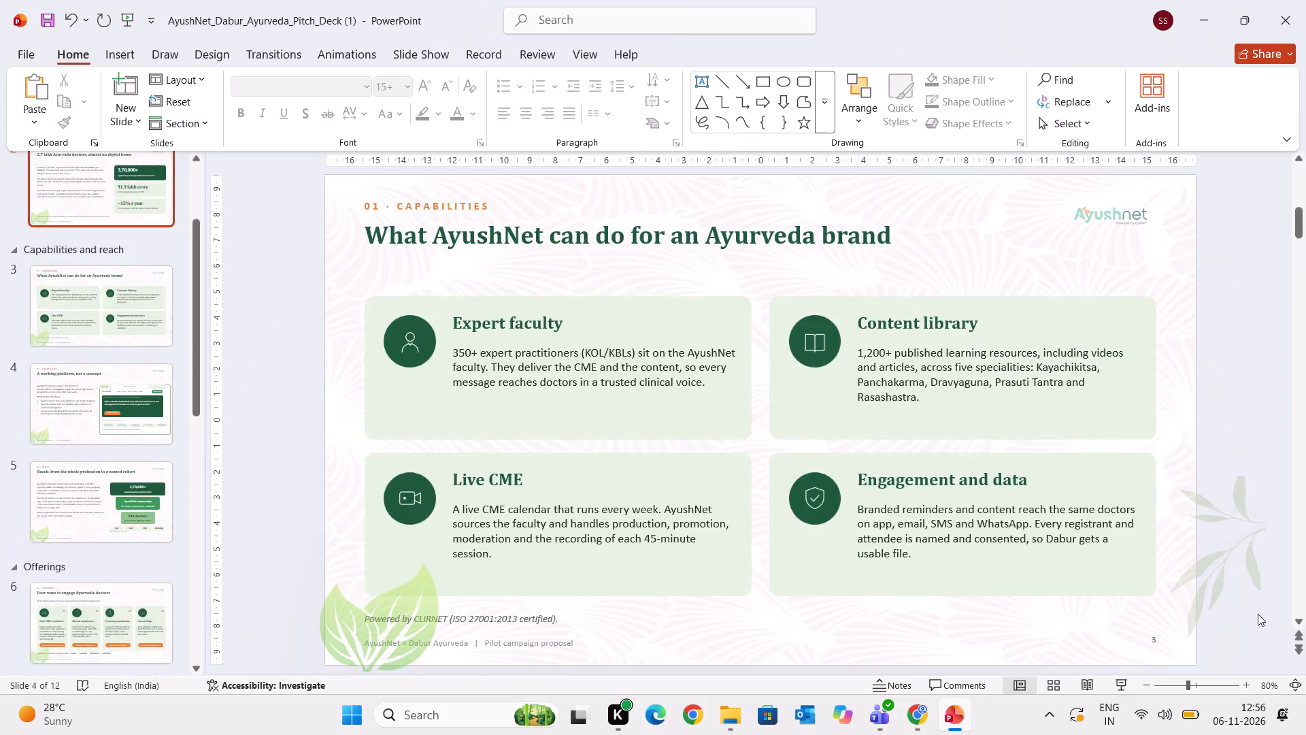
{"action": "key", "text": "Up"}
{"action": "key", "text": "Up"}
{"action": "key", "text": "Up"}
{"action": "key", "text": "Up"}
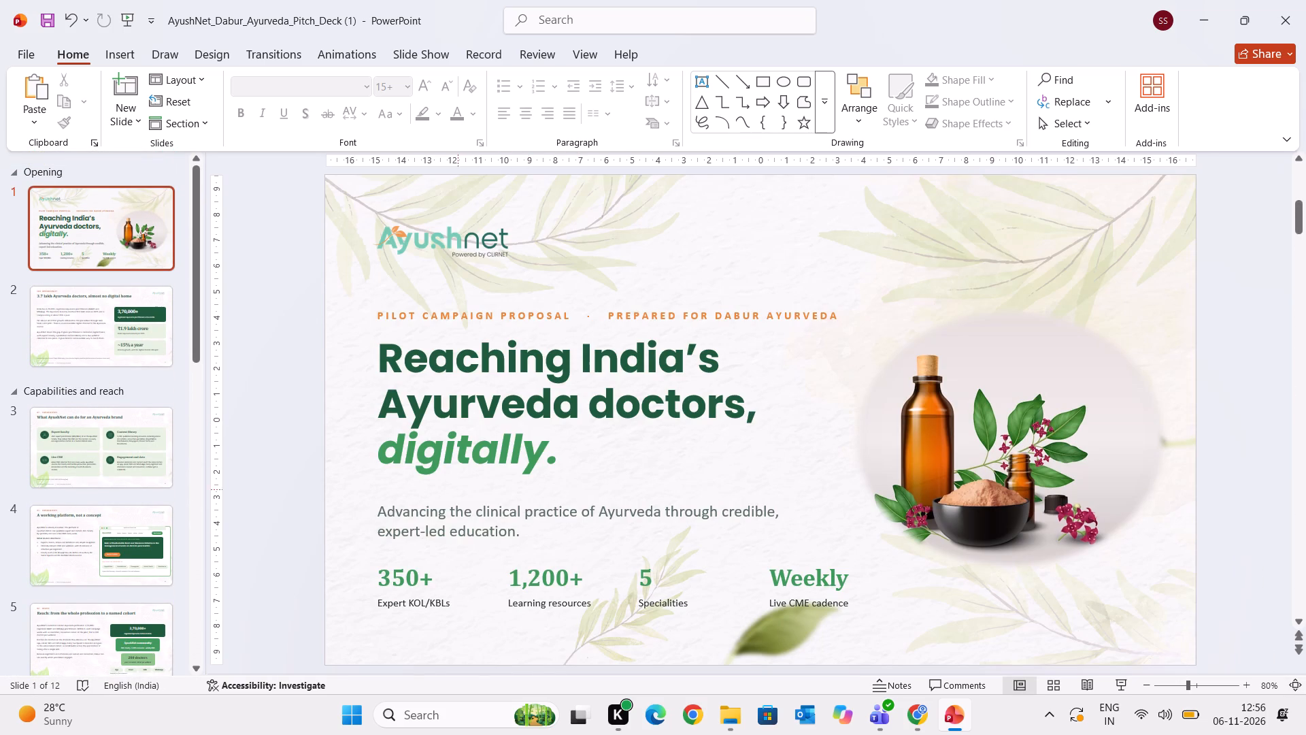
Switch to the Chrome window with the Google image search for ayurveda clipart leaf painting.
{"action": "left_click", "coordinate": [918, 725]}
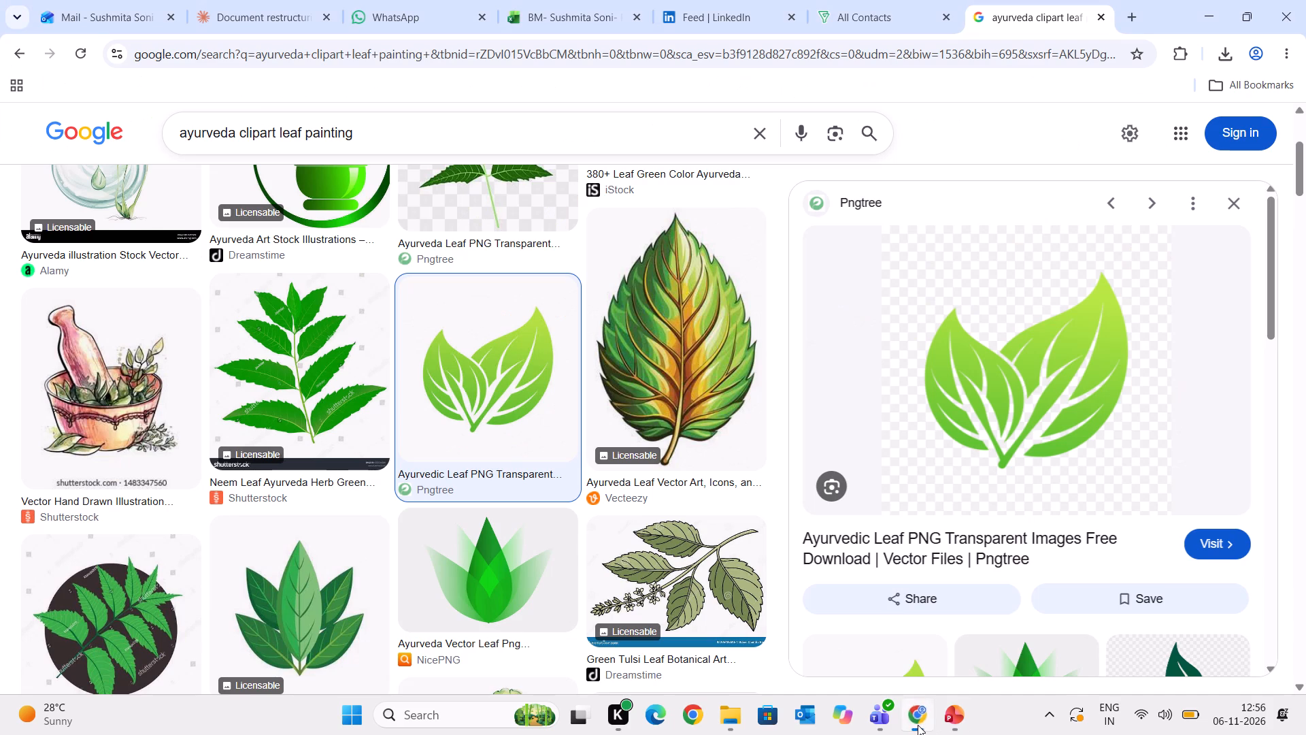